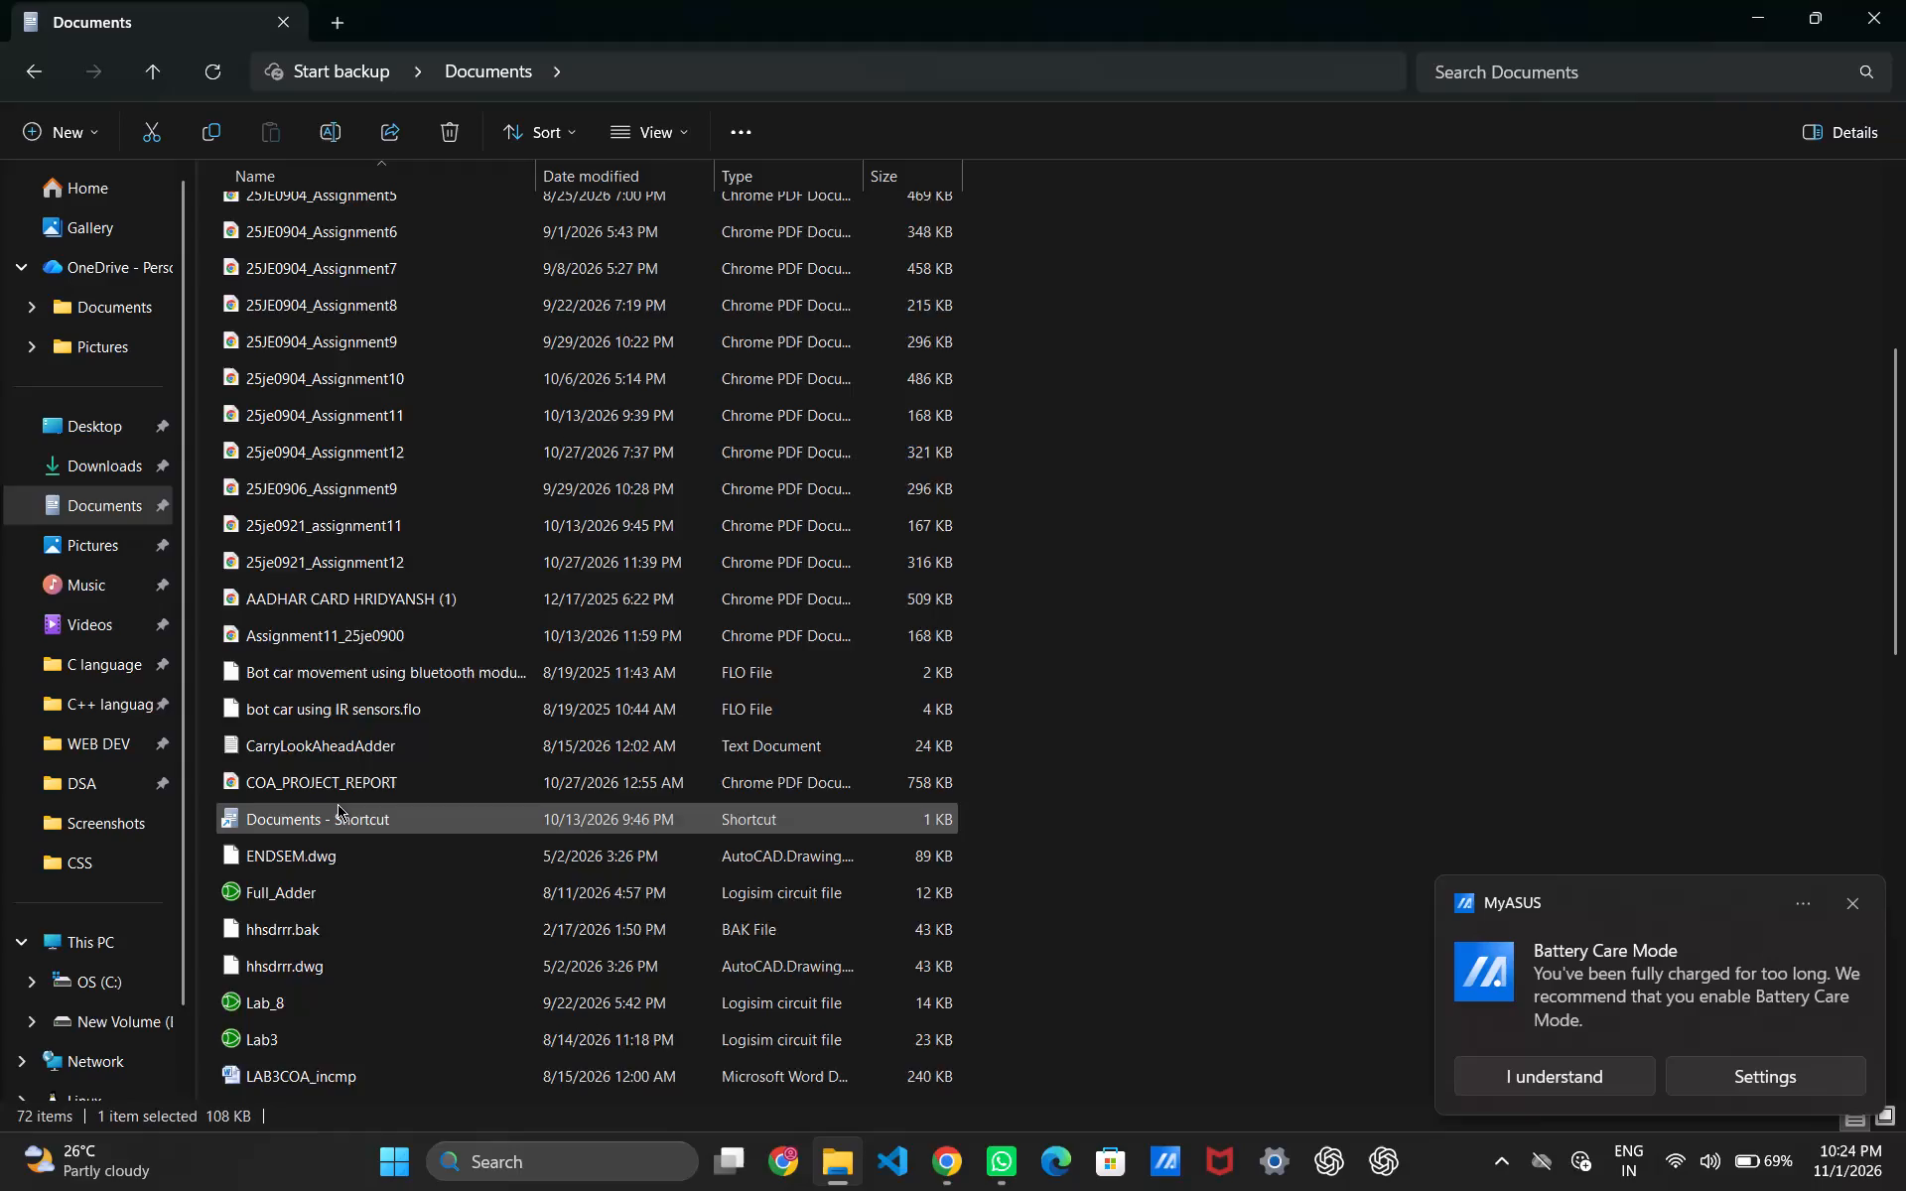
Open the PROJECT_CPU Logisim circuit file from the Documents folder.
{"action": "scroll", "coordinate": [338, 804], "scroll_direction": "down", "scroll_amount": 1}
{"action": "scroll", "coordinate": [326, 884], "scroll_direction": "down", "scroll_amount": 1}
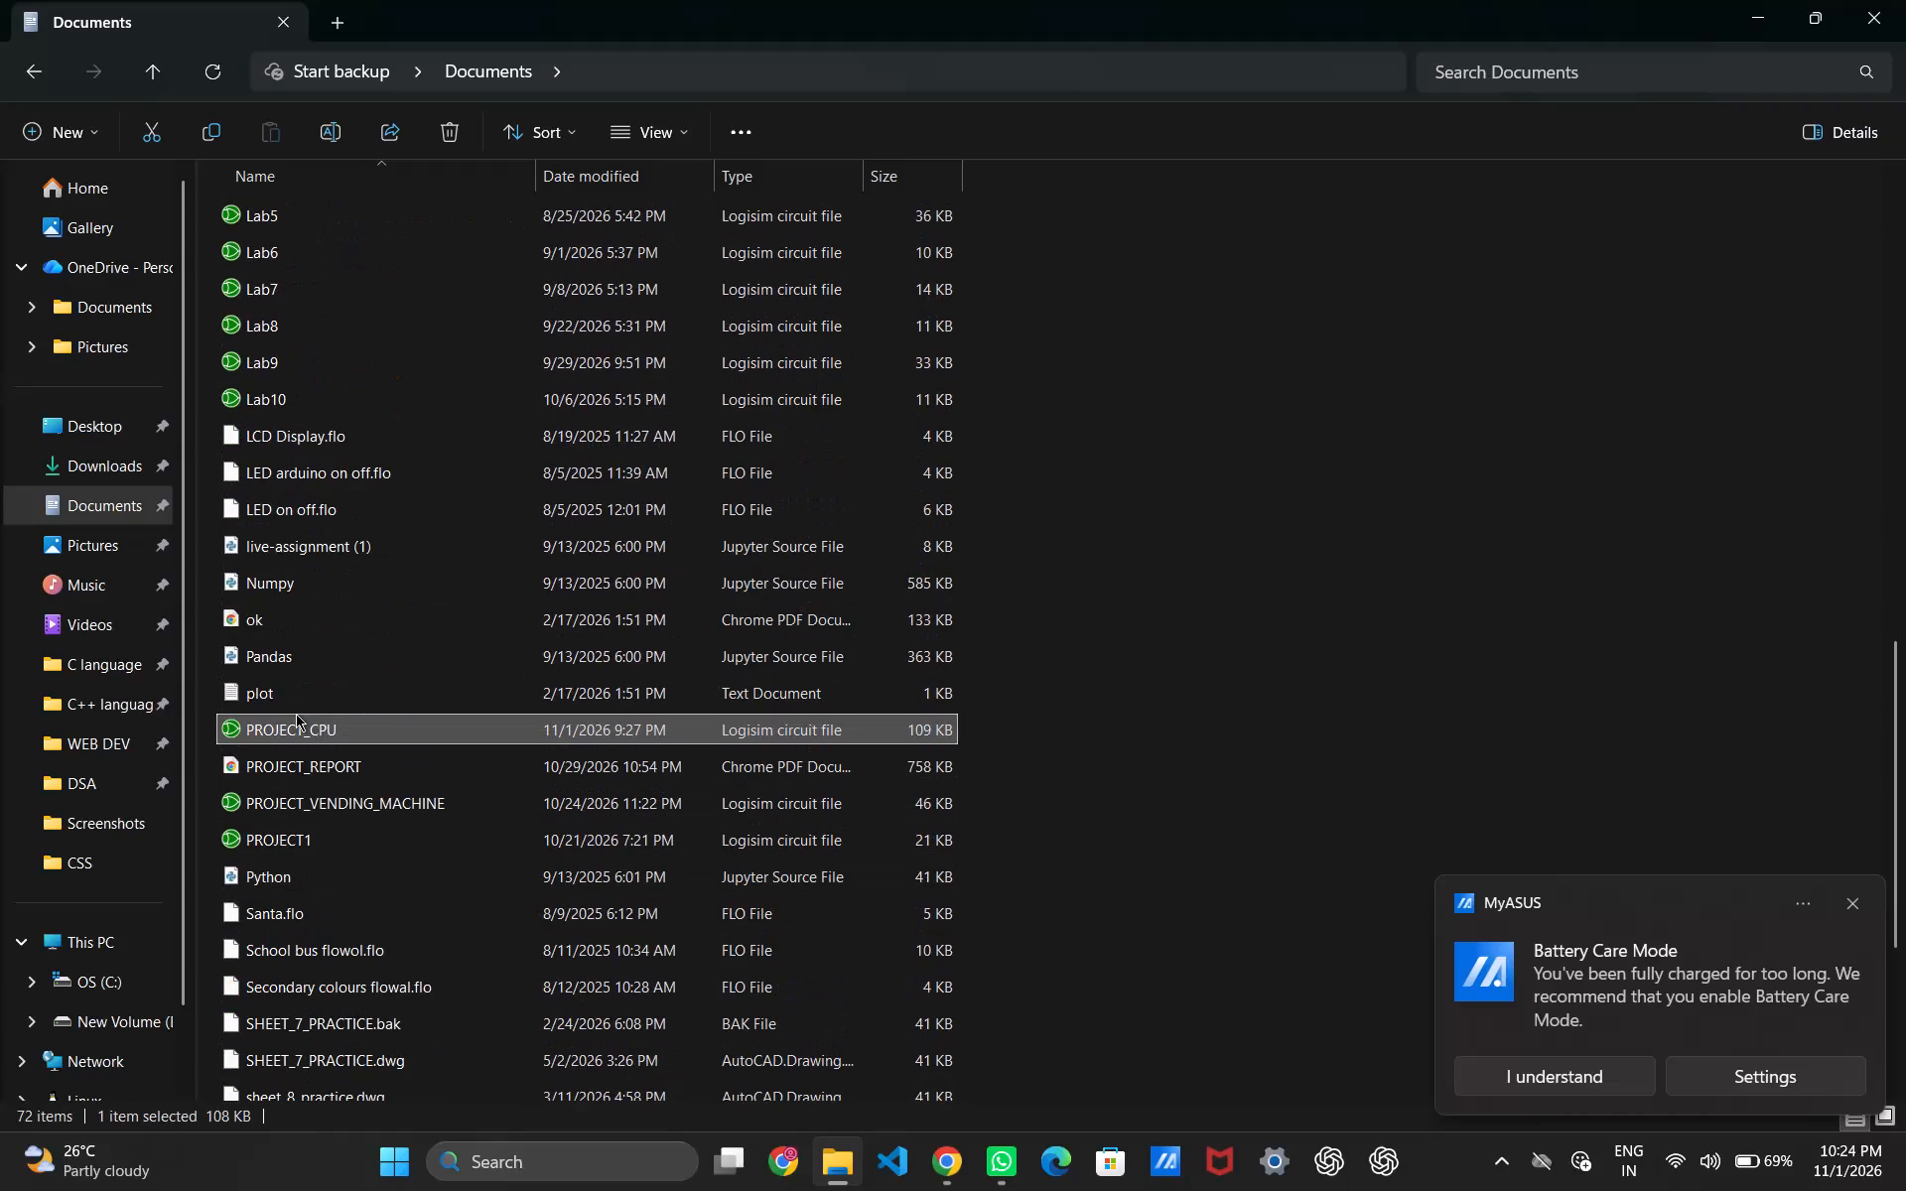
{"action": "double_click", "coordinate": [295, 713]}
{"action": "double_click", "coordinate": [300, 723]}
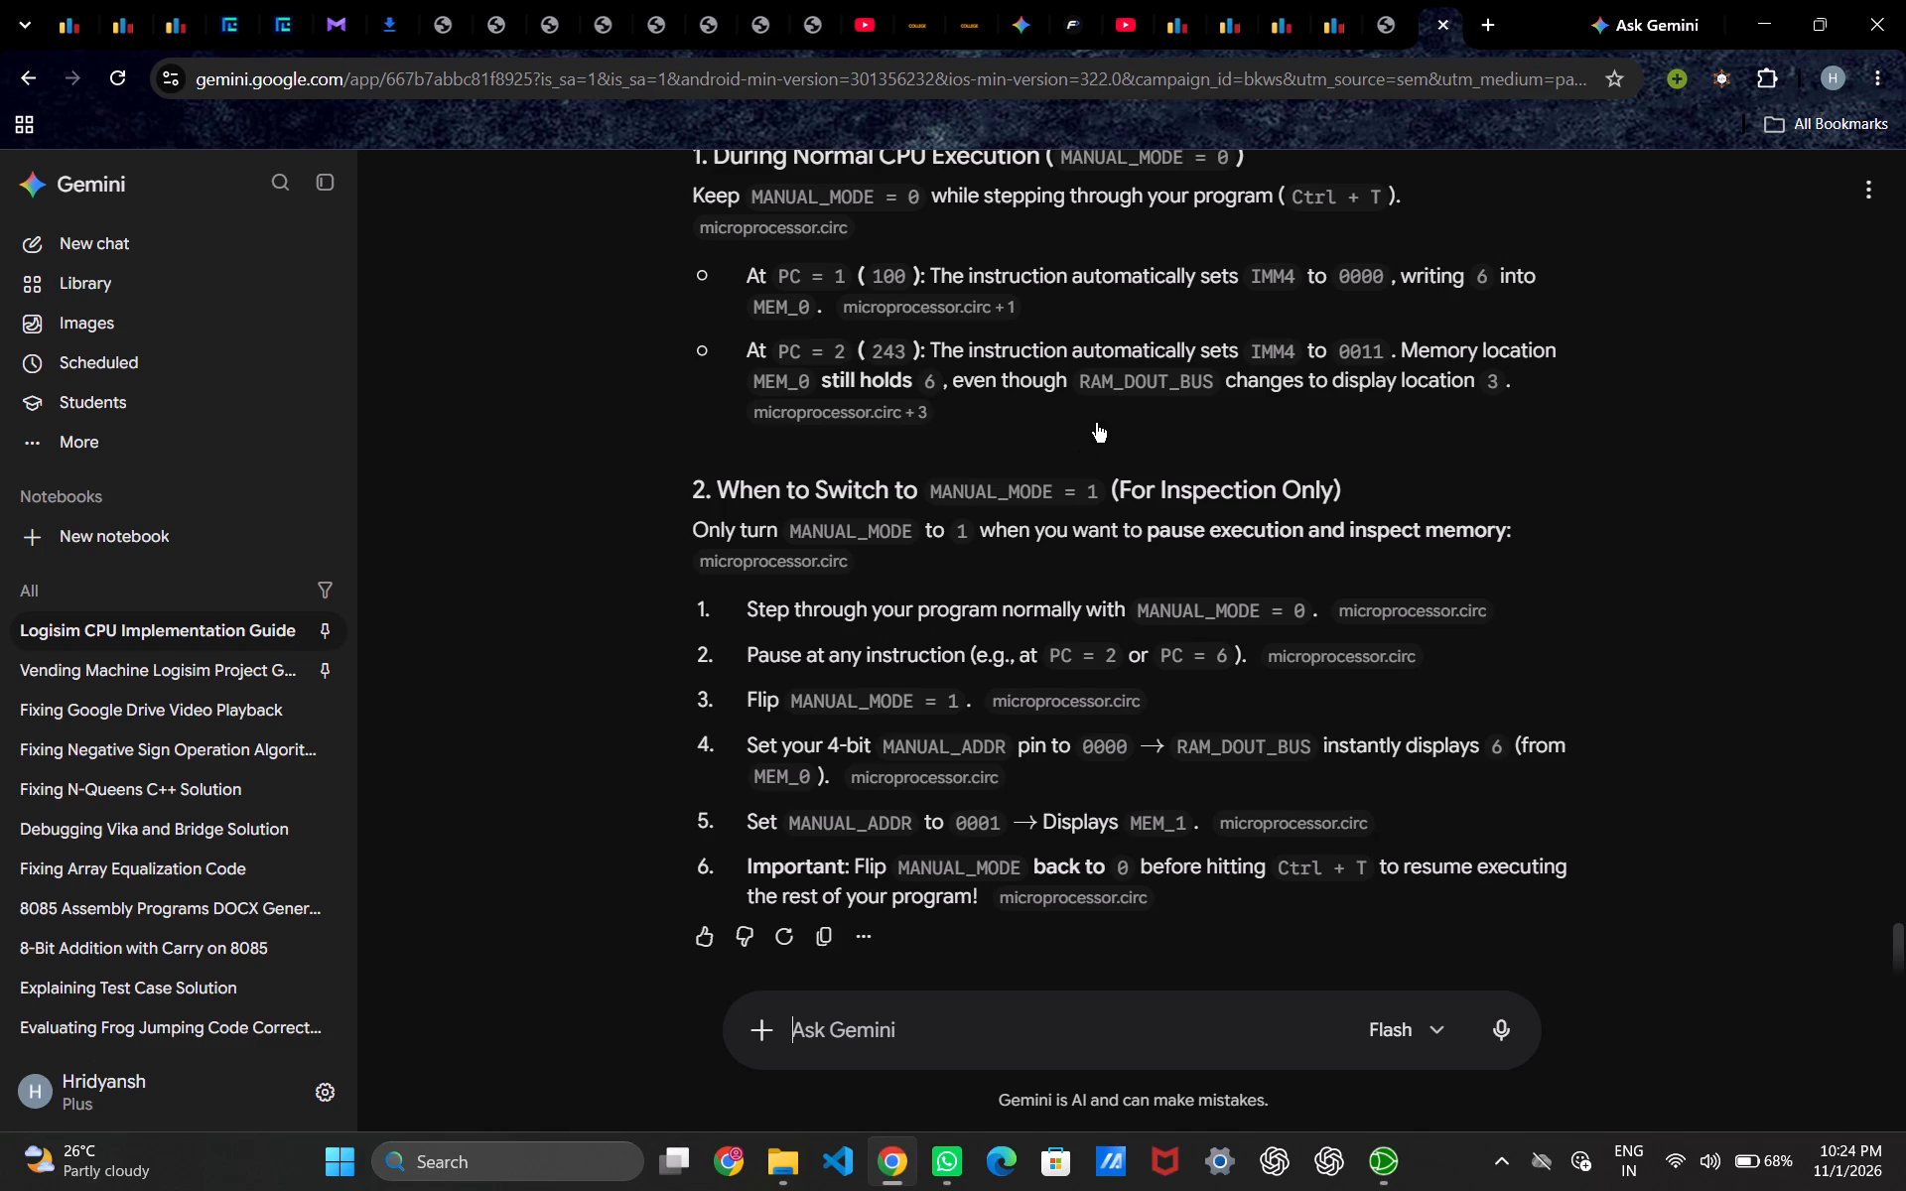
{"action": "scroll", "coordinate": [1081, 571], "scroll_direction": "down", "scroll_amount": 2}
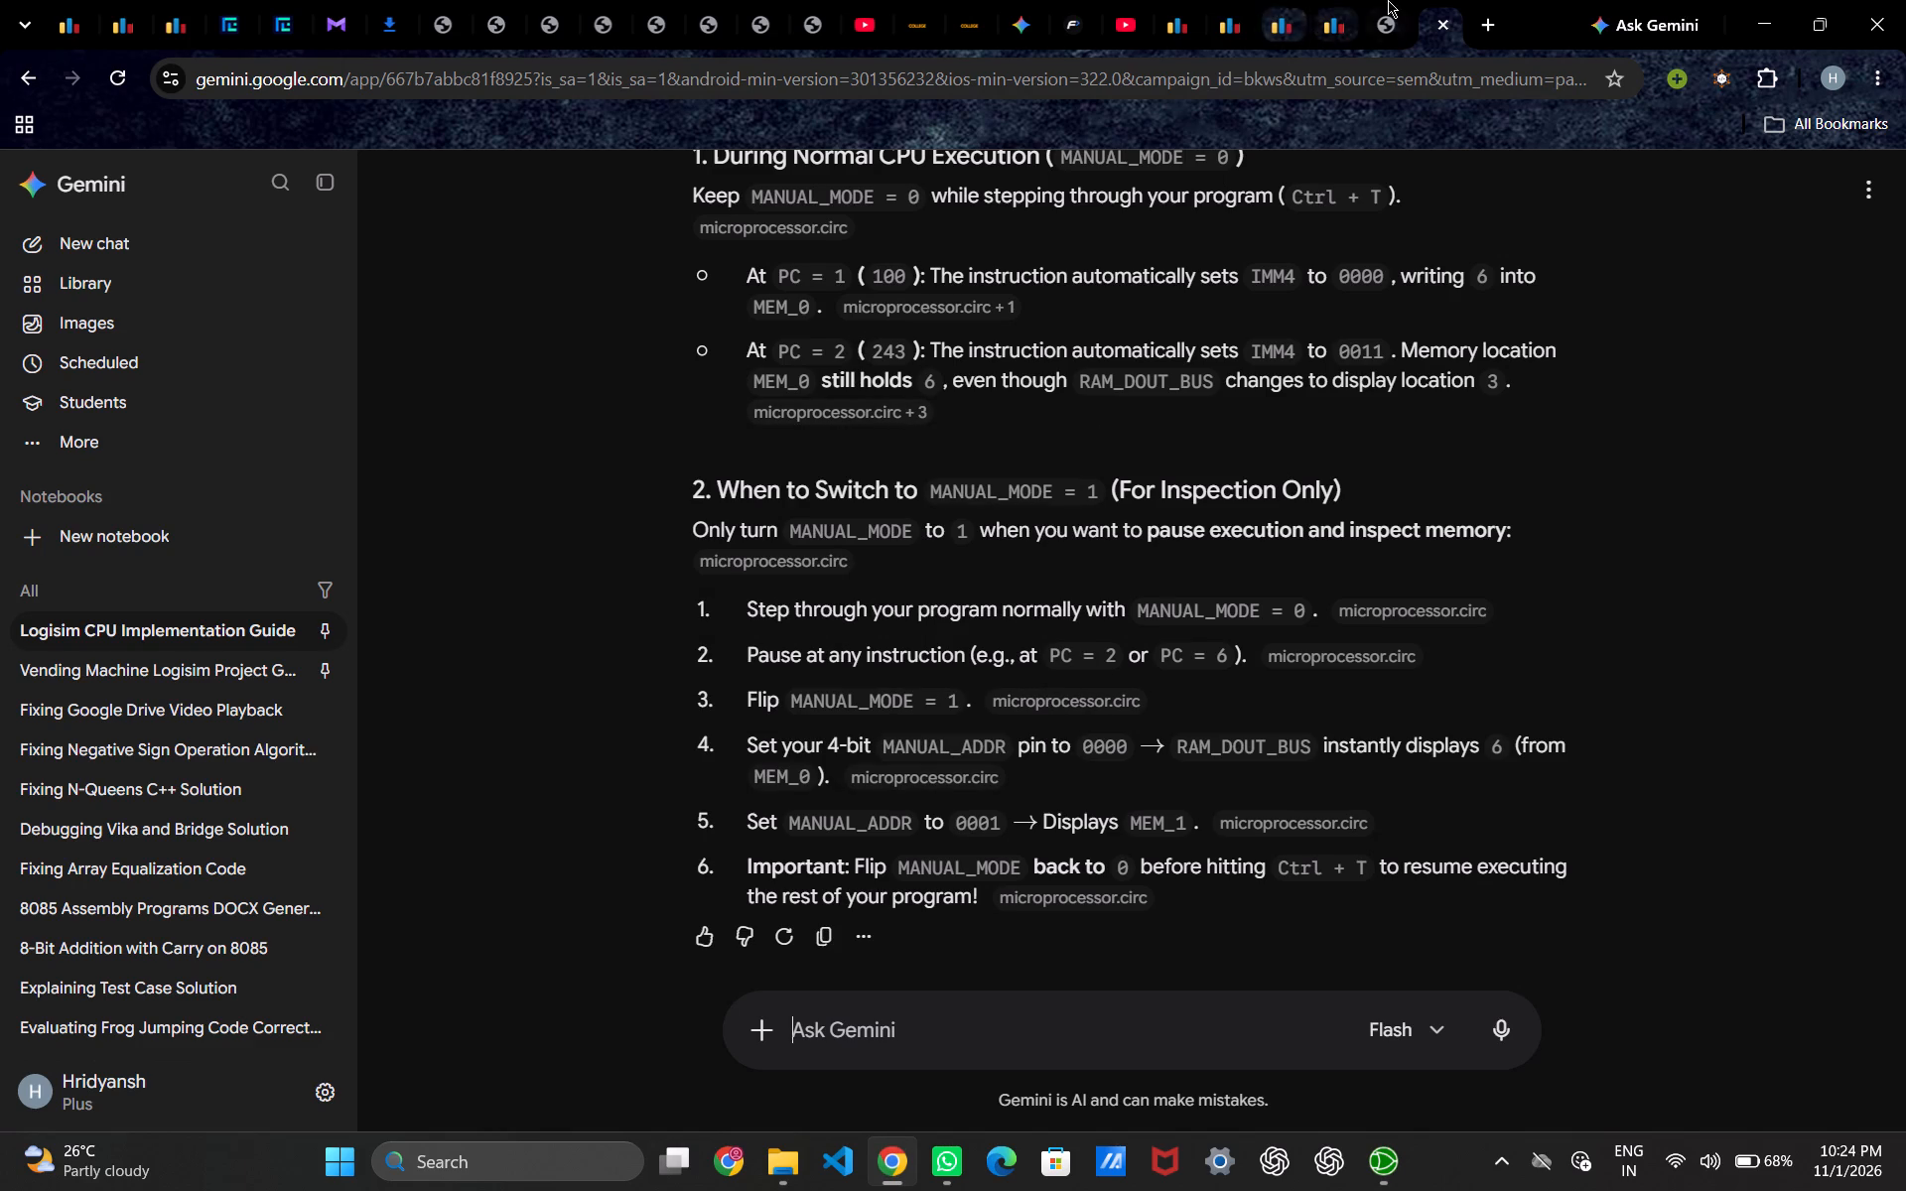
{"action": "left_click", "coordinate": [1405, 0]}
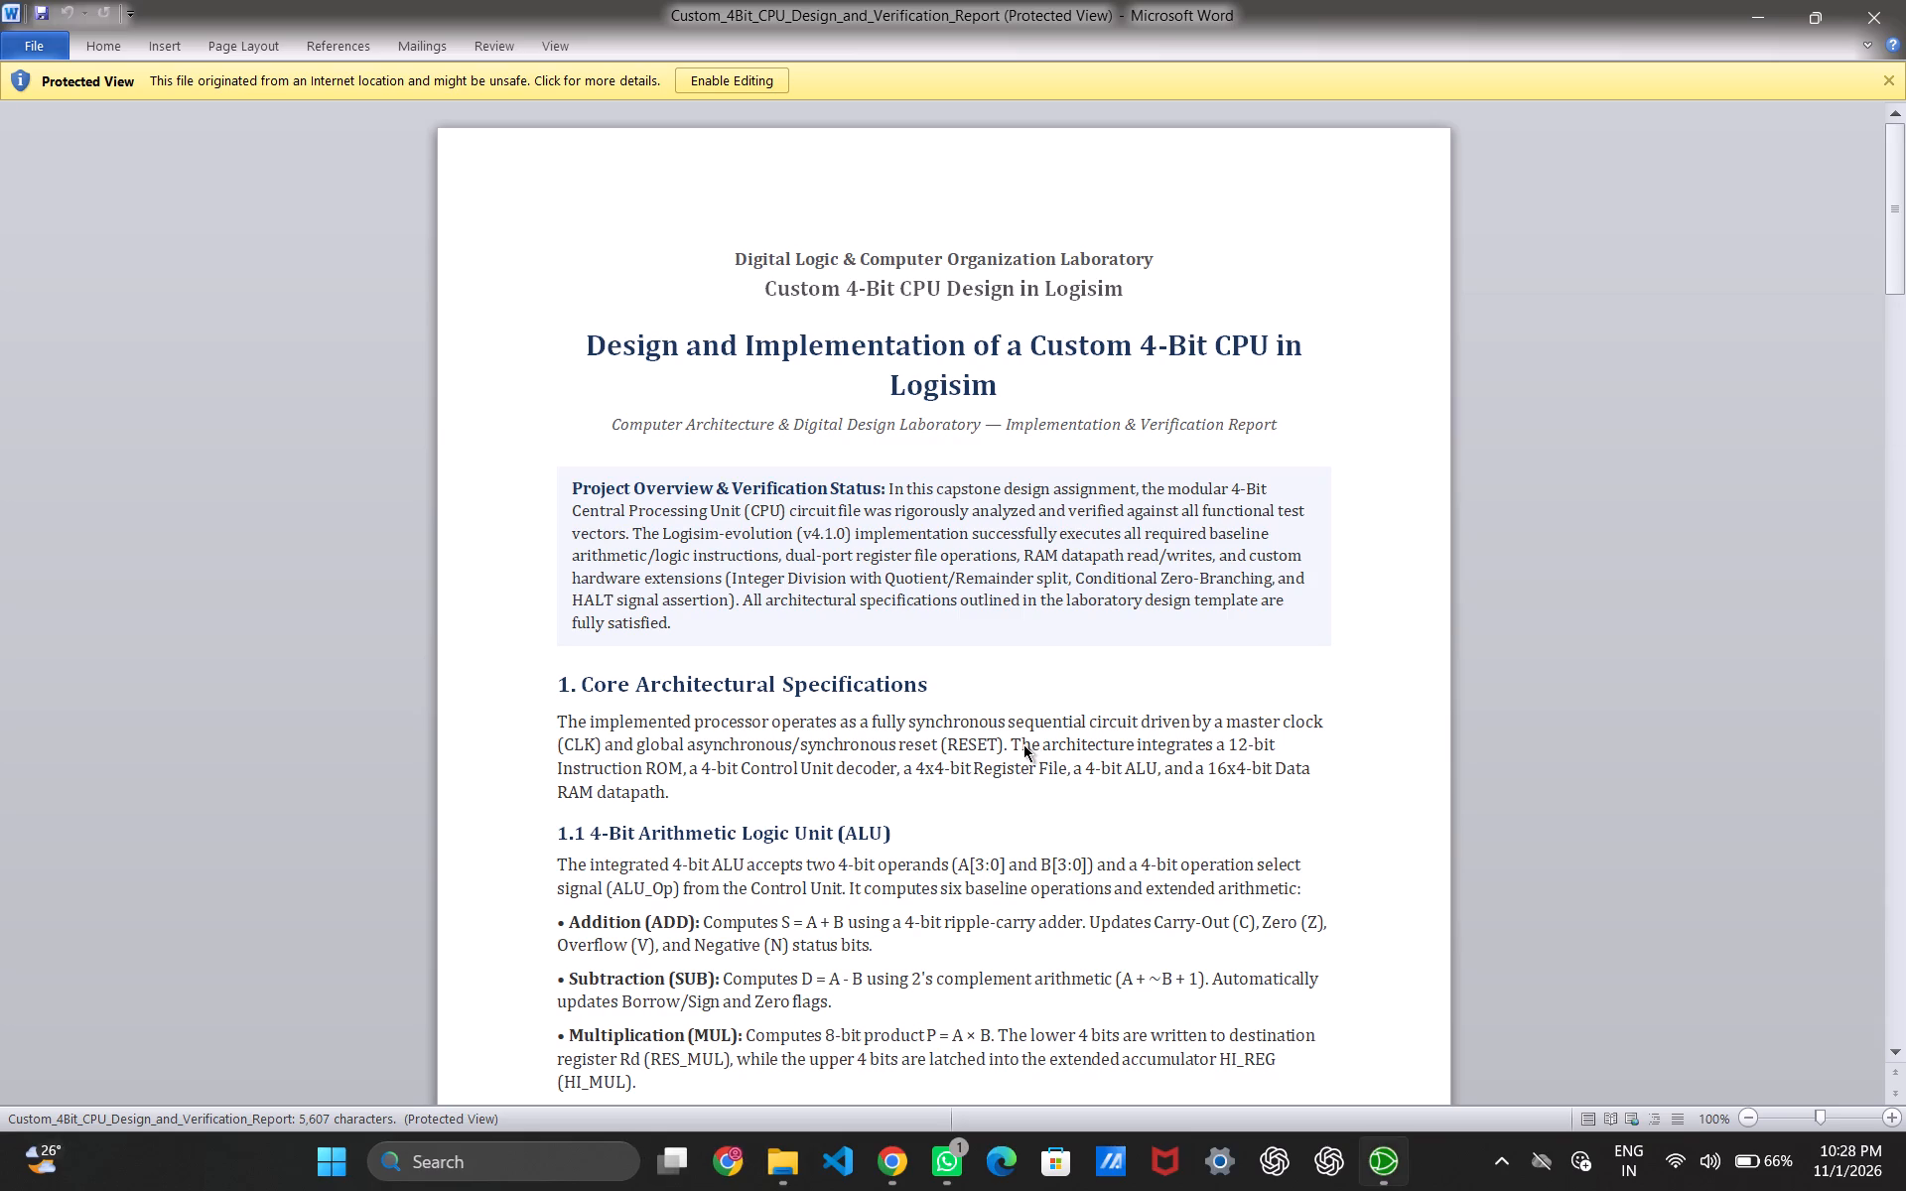
{"action": "left_click", "coordinate": [753, 80]}
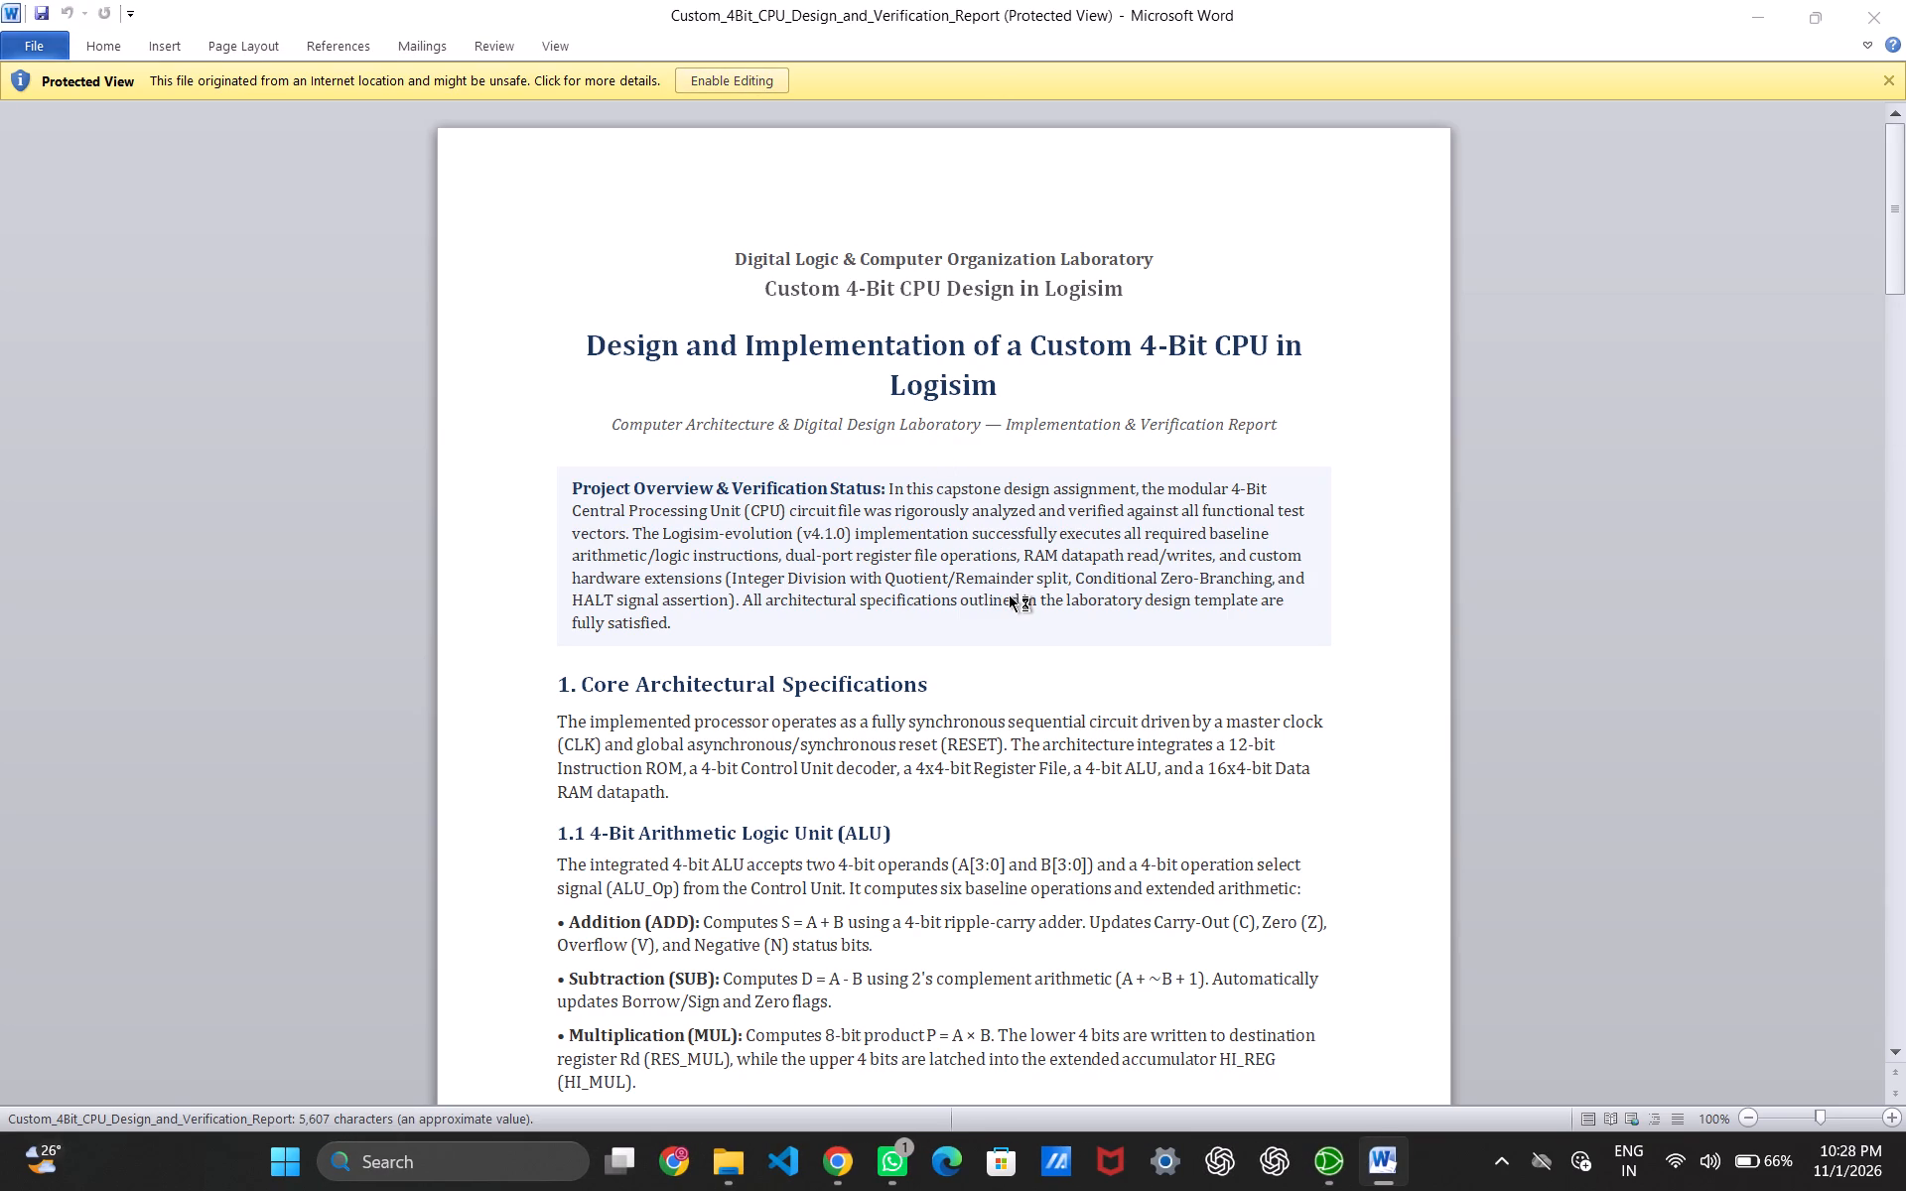
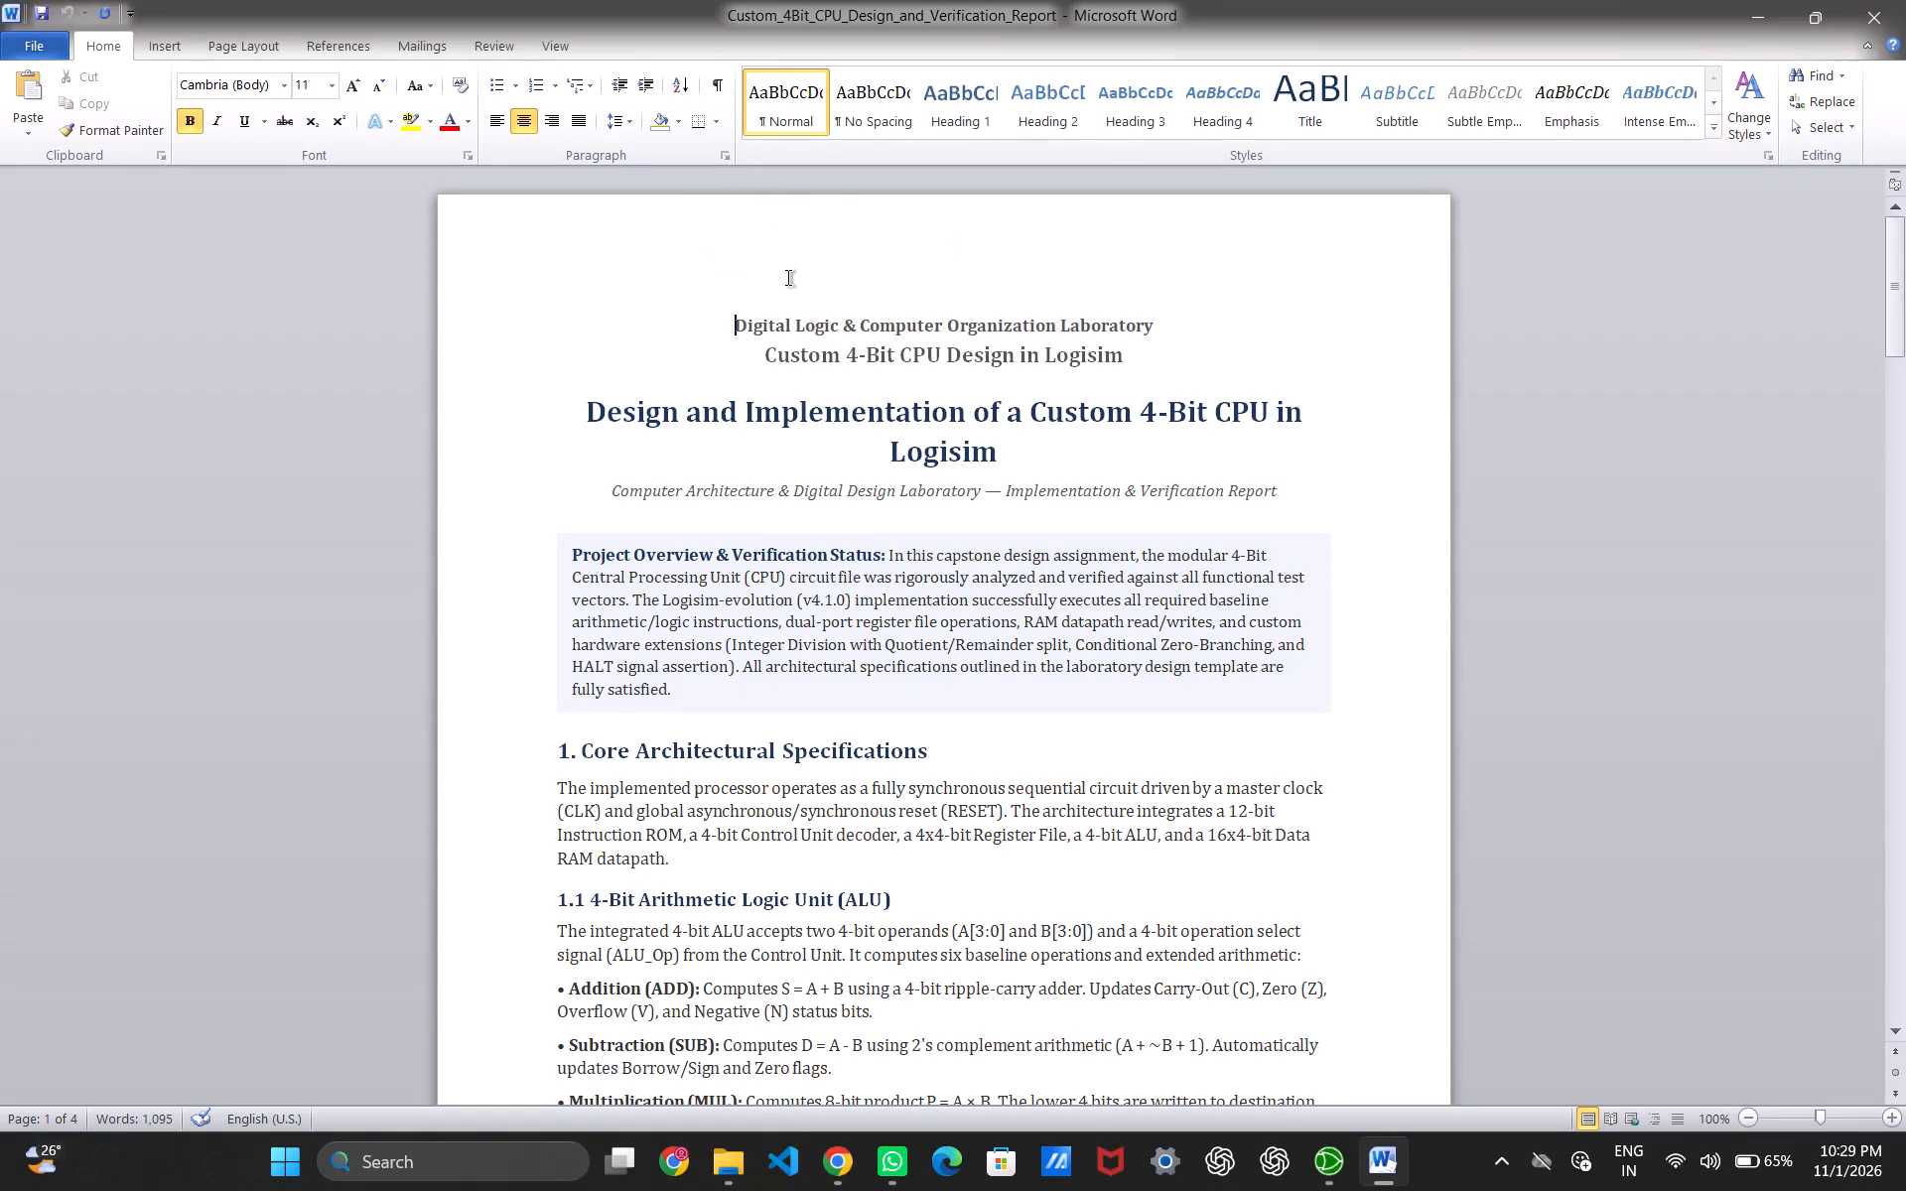
Insert a blank line above the "Digital Logic & Computer Organization Laboratory" line at the start of the report.
{"action": "key", "text": "Return"}
{"action": "key", "text": "Up"}
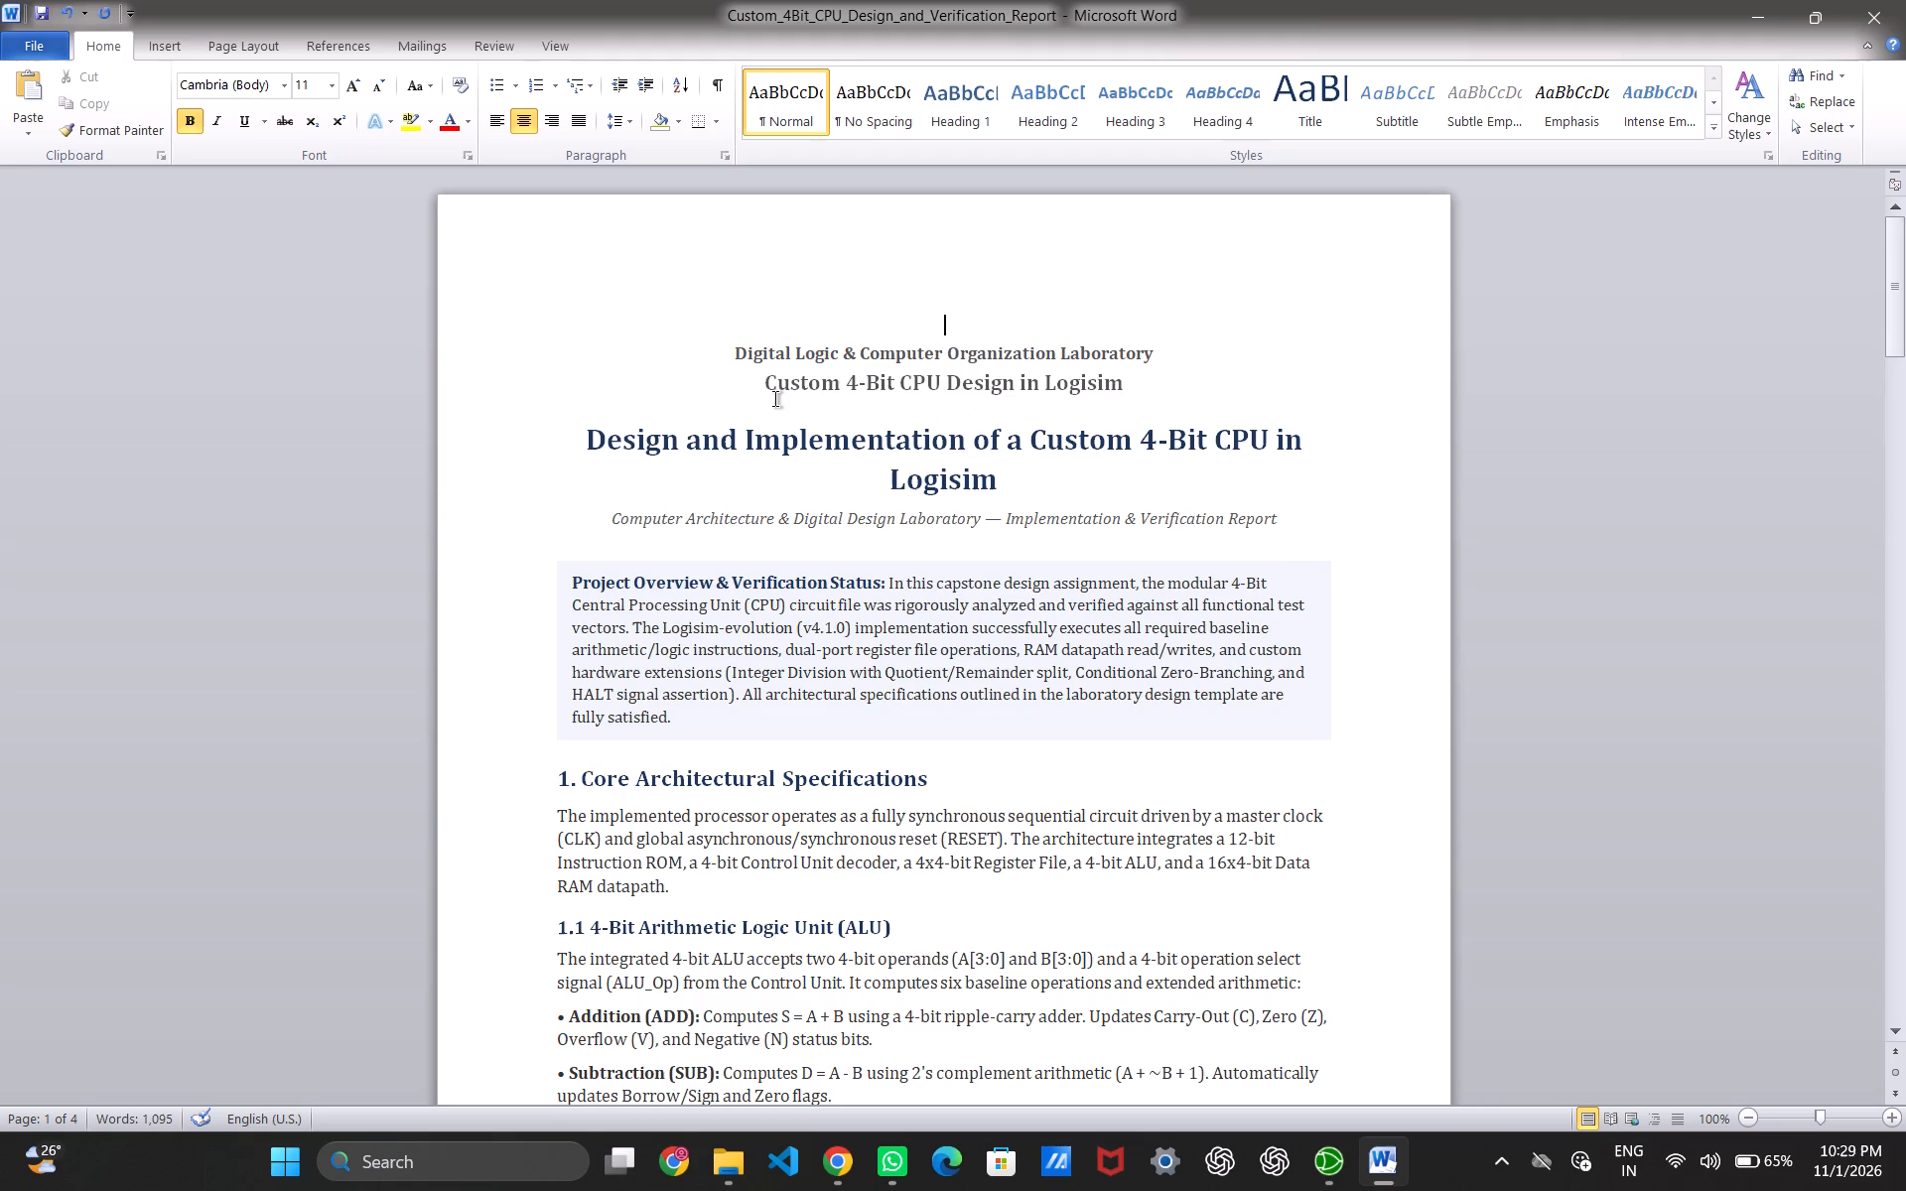
Set the font color of the whole report to black, and return the cursor to the blank first line.
{"action": "key", "text": "ctrl+a"}
{"action": "right_click", "coordinate": [851, 426]}
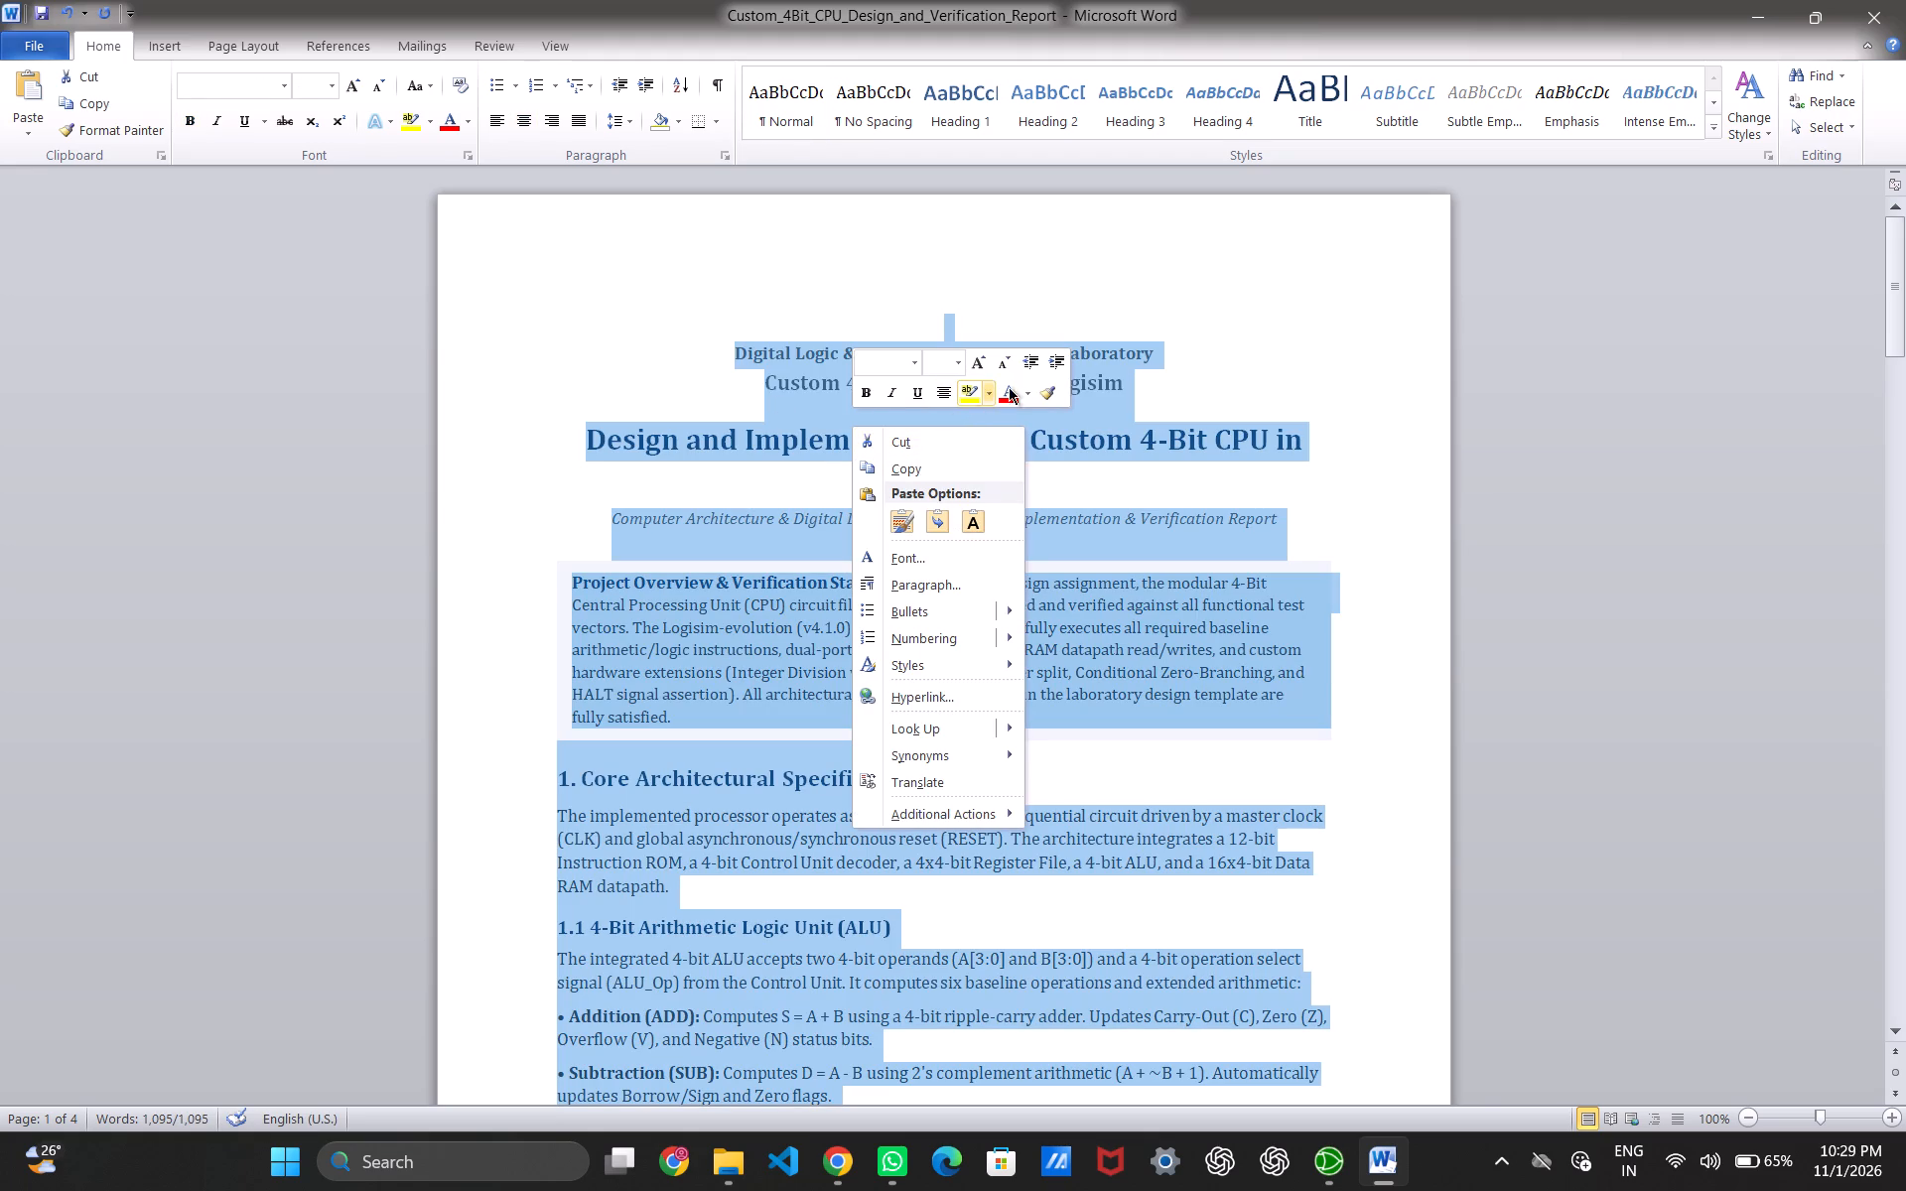
{"action": "left_click", "coordinate": [1022, 390]}
{"action": "left_click", "coordinate": [1023, 460]}
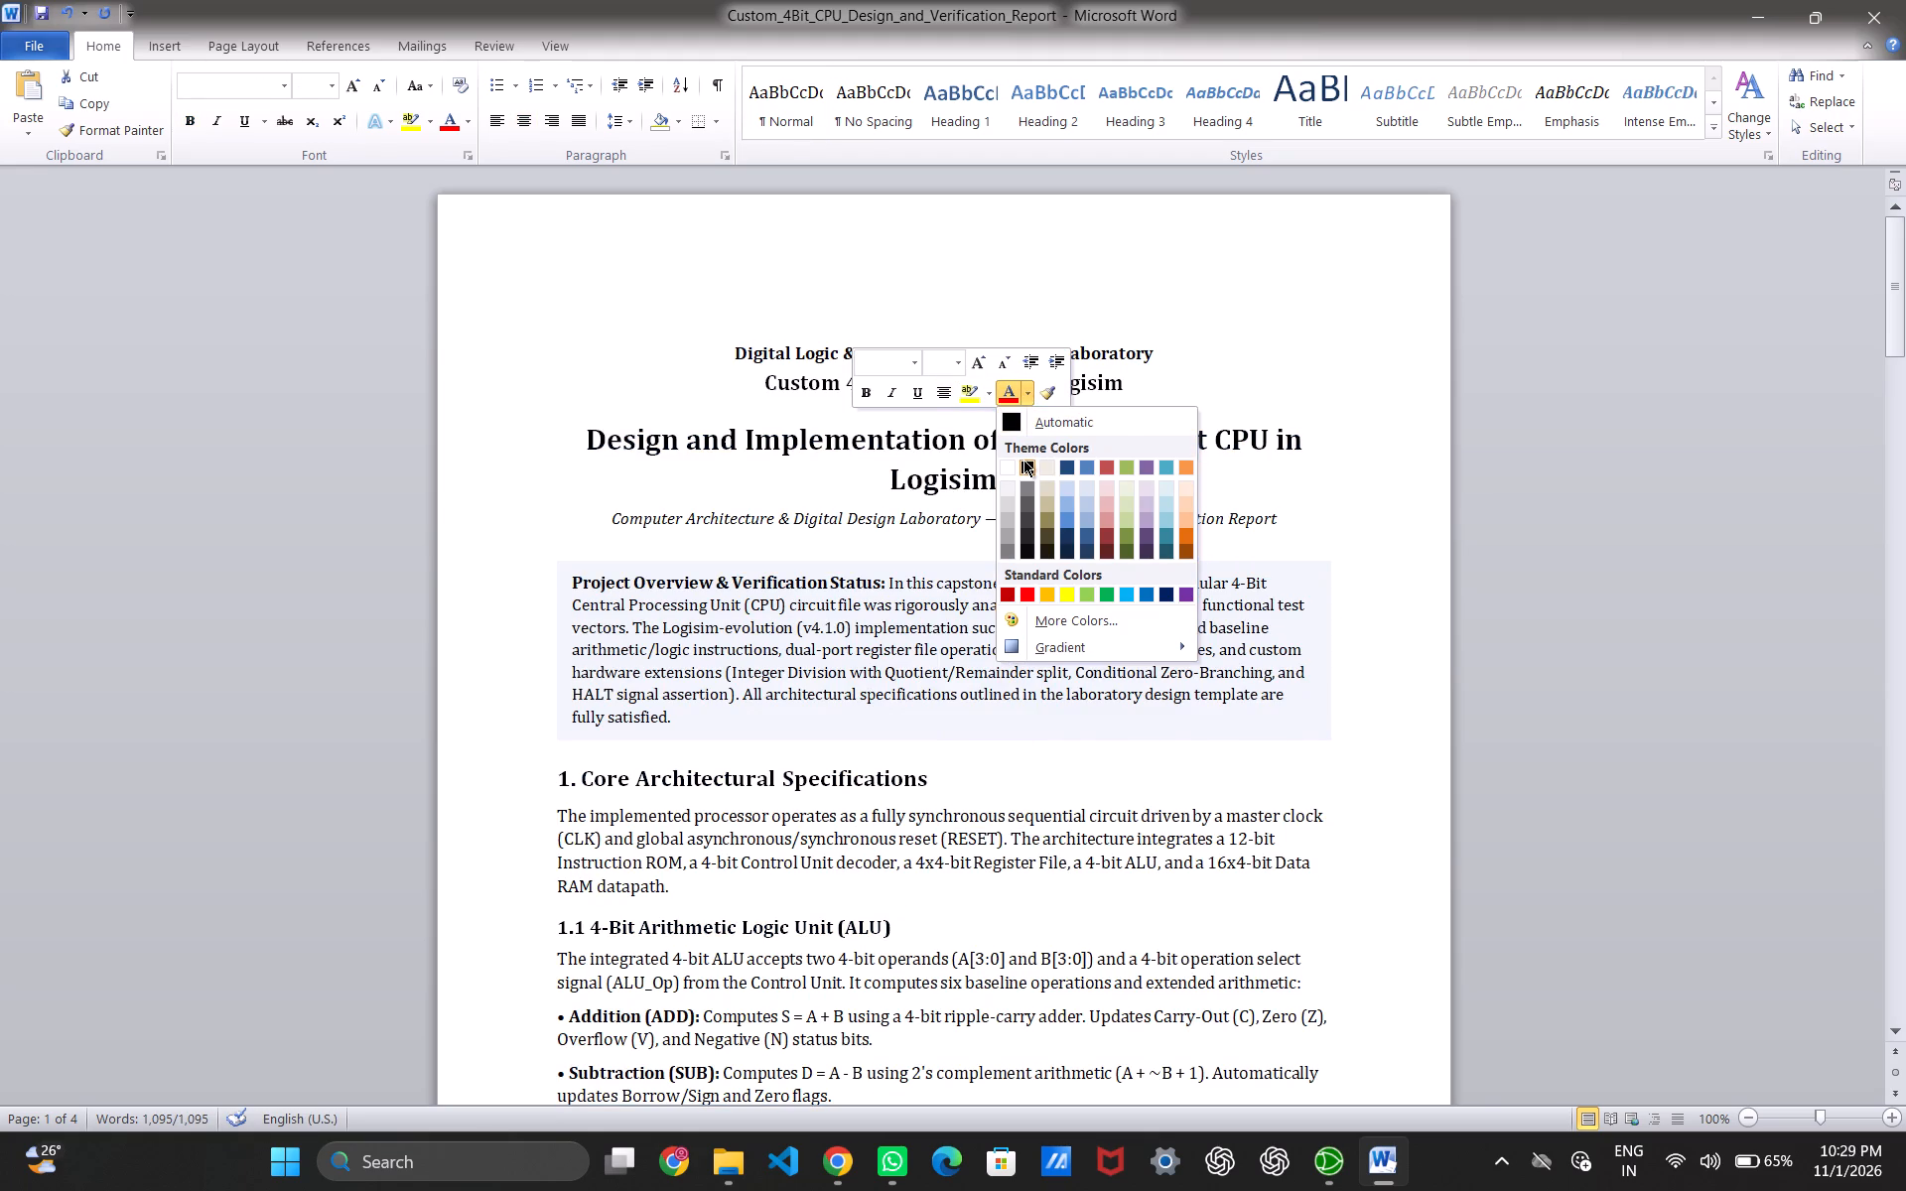
{"action": "left_click", "coordinate": [1279, 368]}
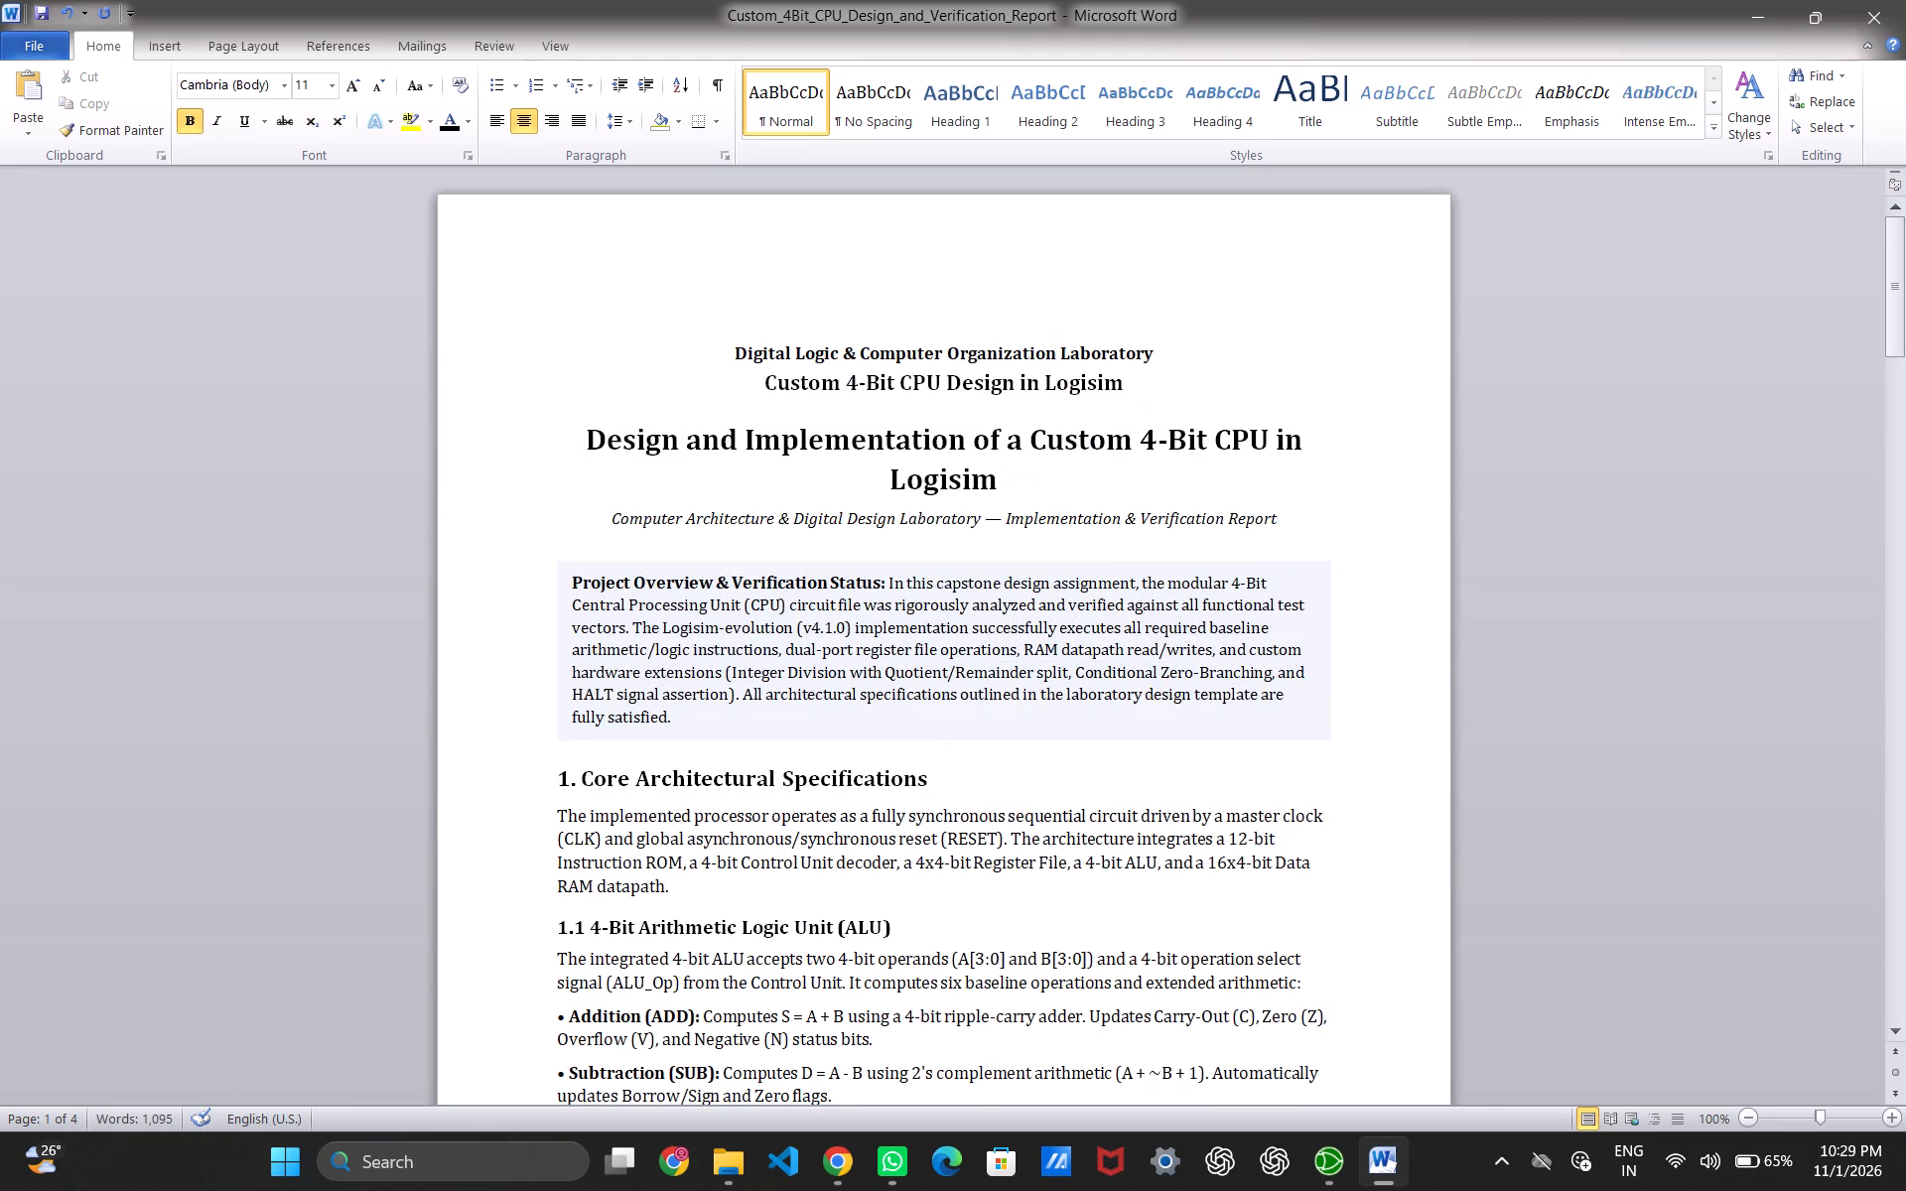
{"action": "left_click", "coordinate": [908, 314]}
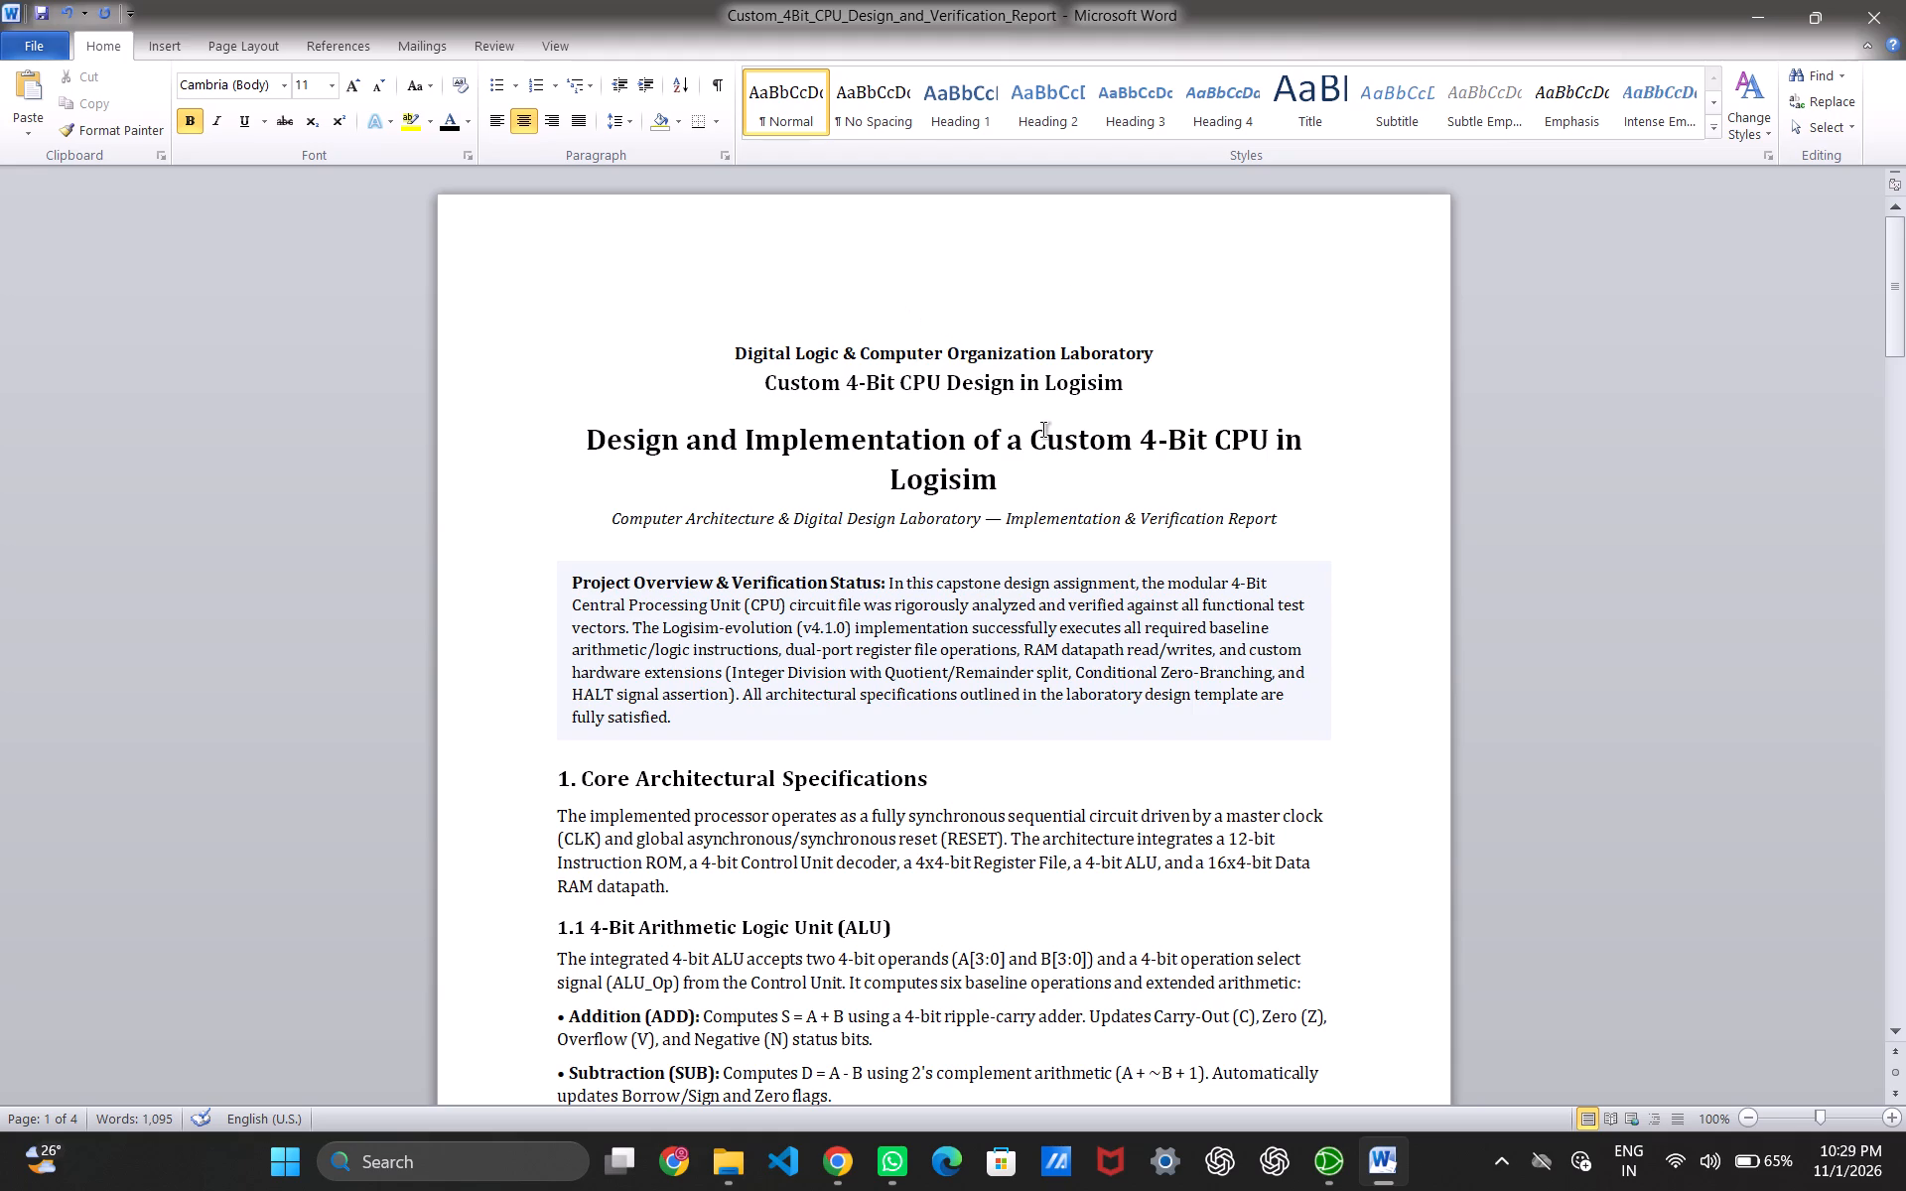
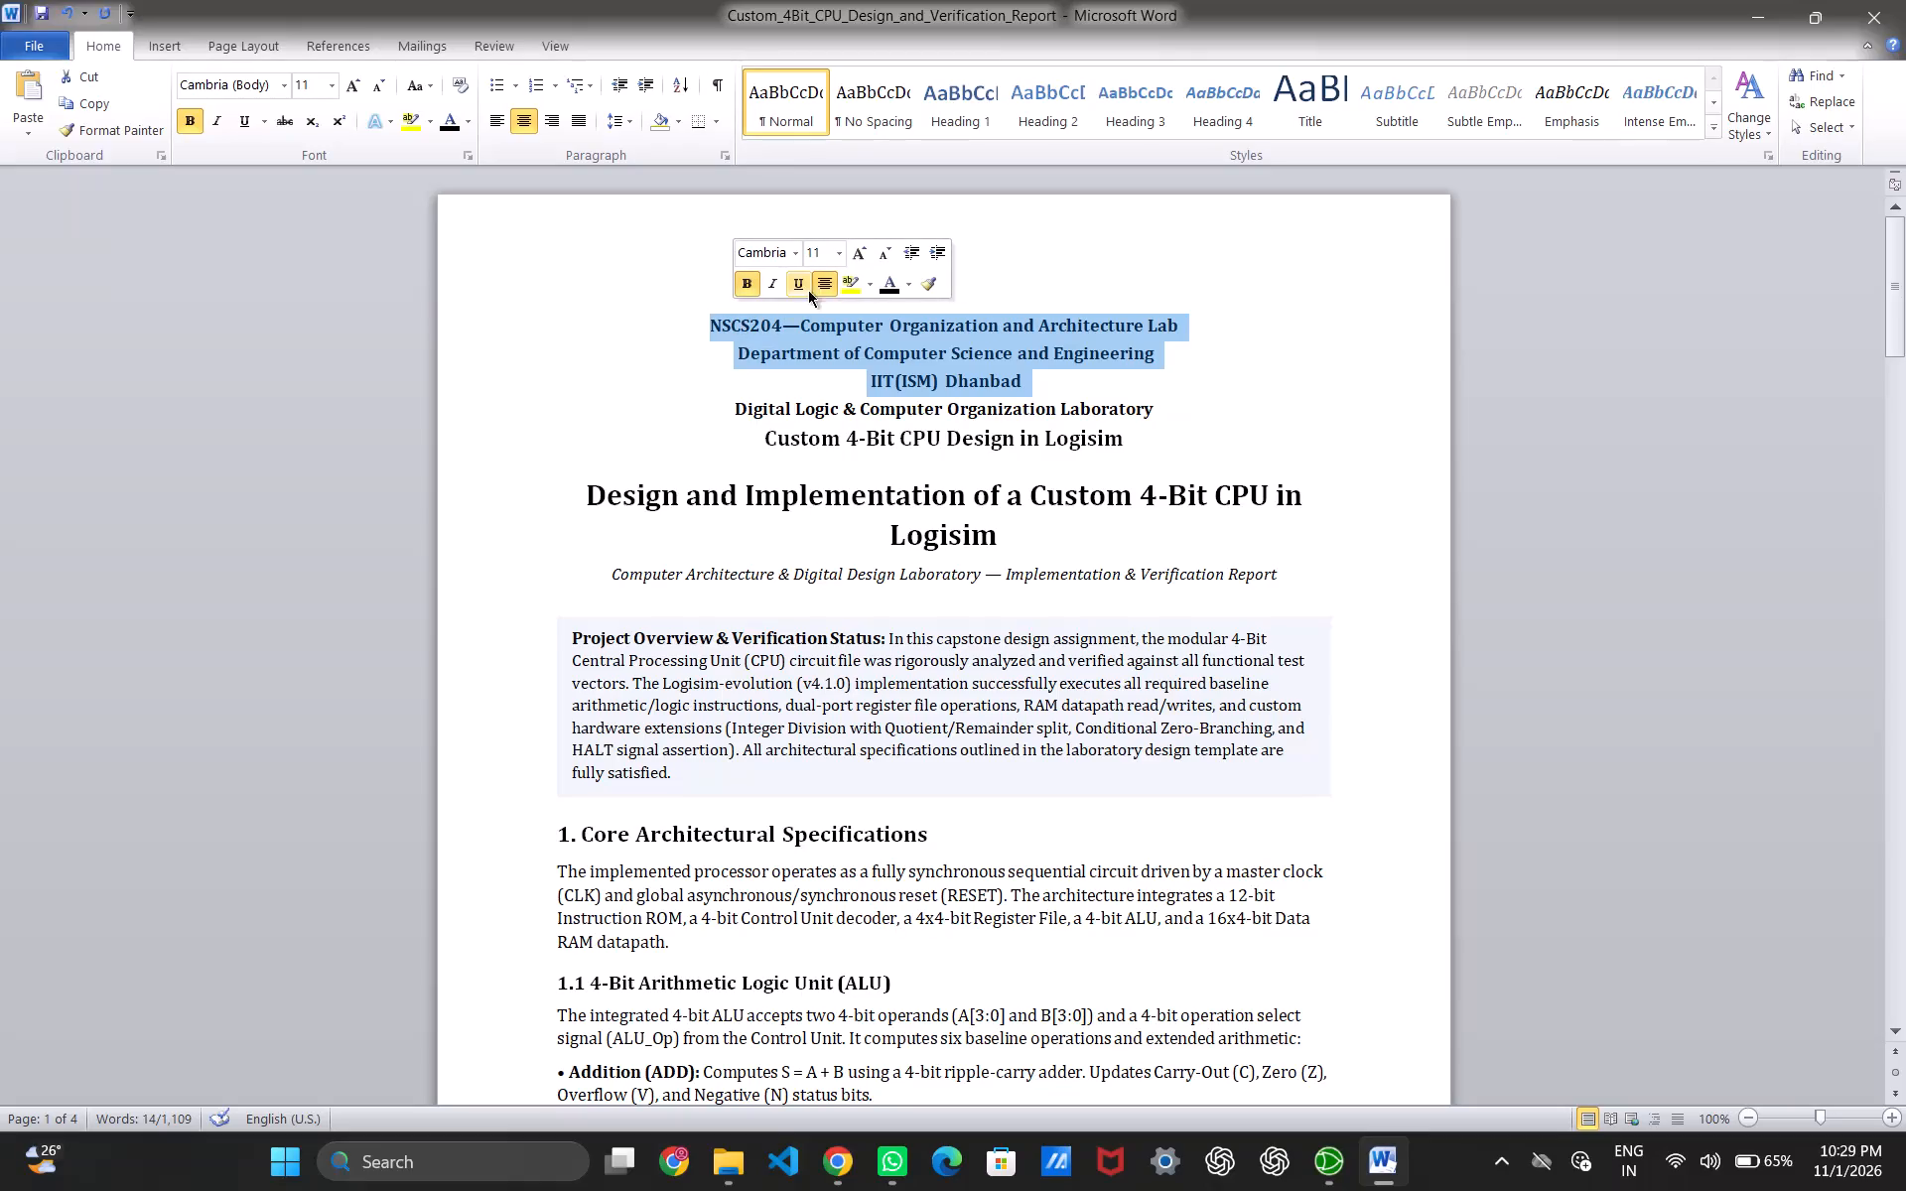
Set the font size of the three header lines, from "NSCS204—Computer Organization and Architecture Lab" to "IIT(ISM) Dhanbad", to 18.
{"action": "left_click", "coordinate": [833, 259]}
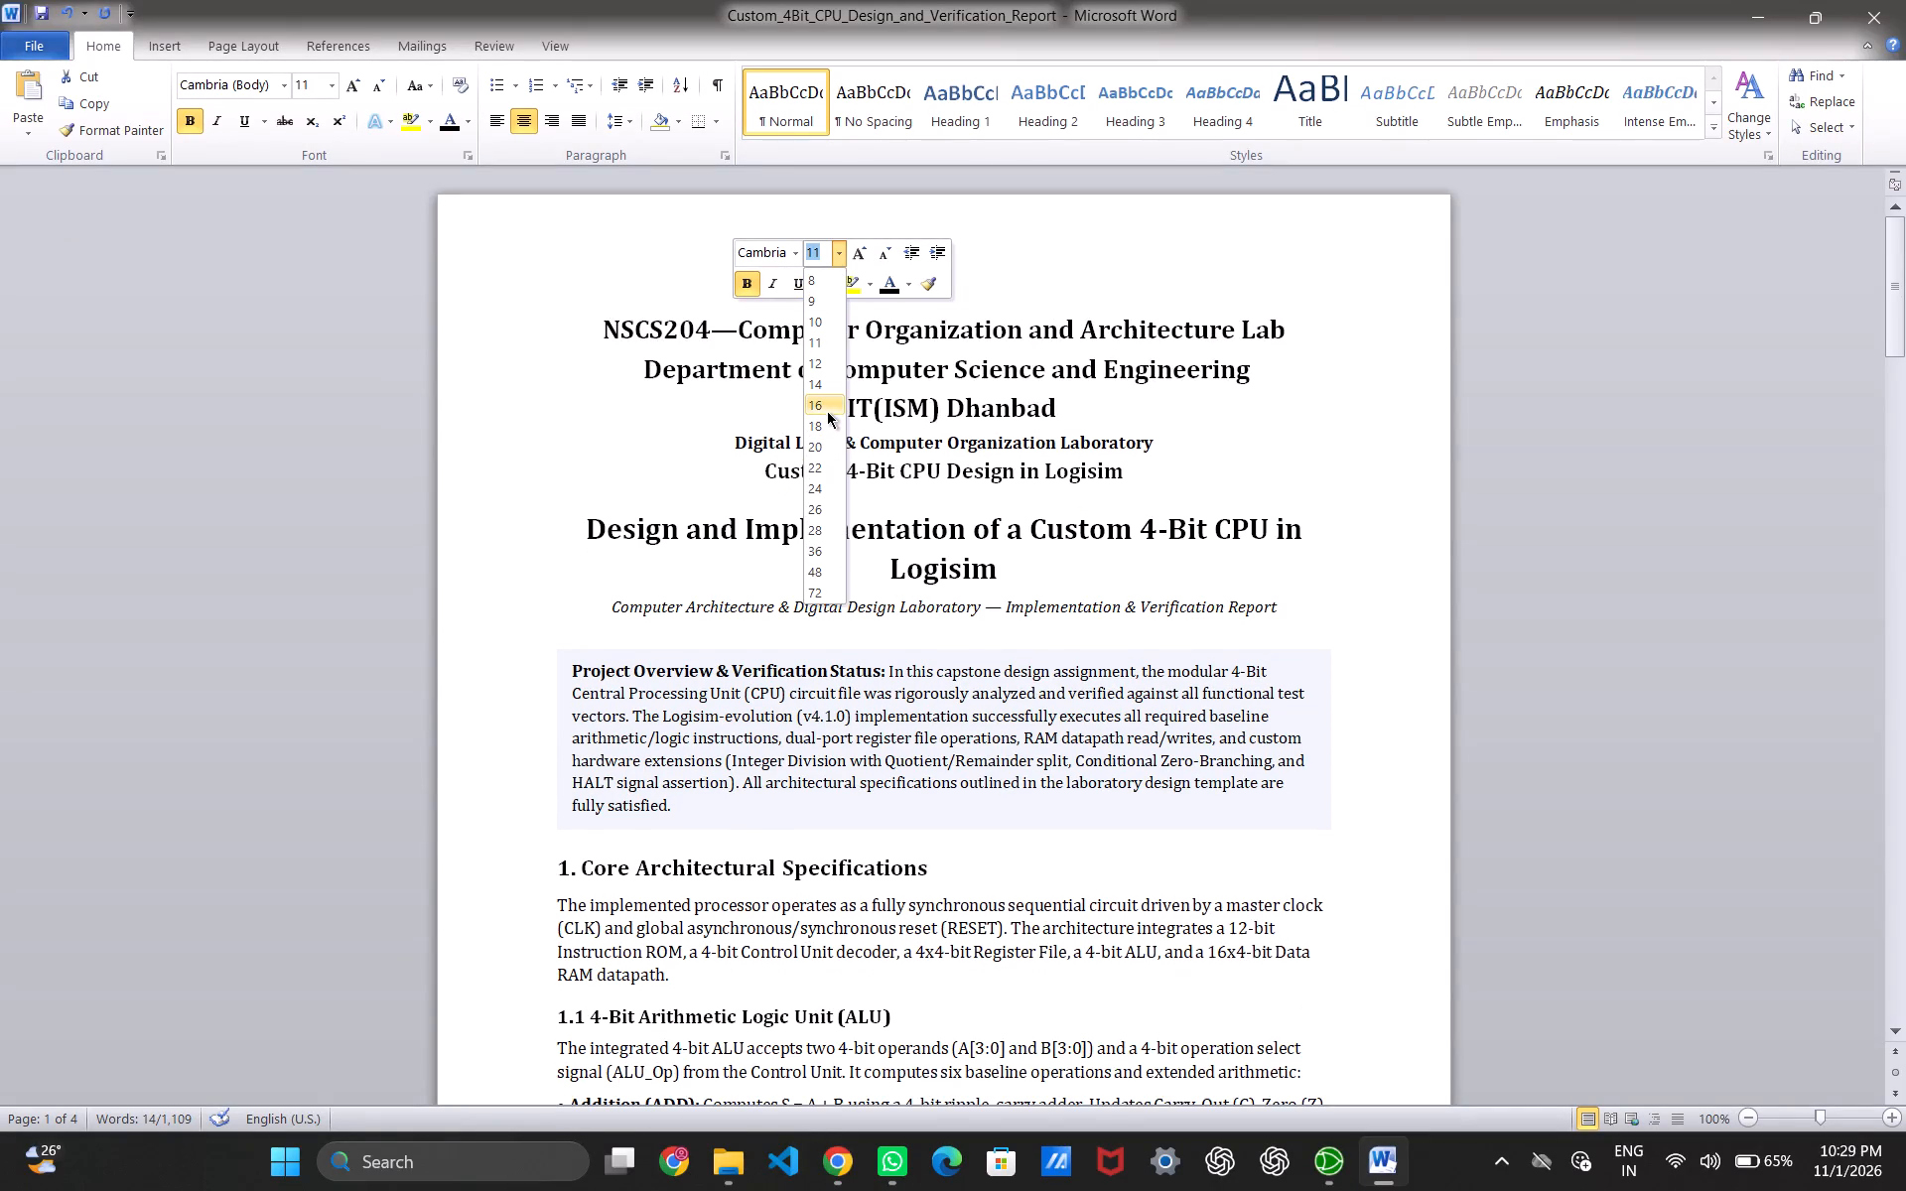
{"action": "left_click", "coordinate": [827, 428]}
Insert a blank line between "IIT(ISM) Dhanbad" and "Digital Logic & Computer Organization Laboratory".
{"action": "left_click", "coordinate": [1139, 436]}
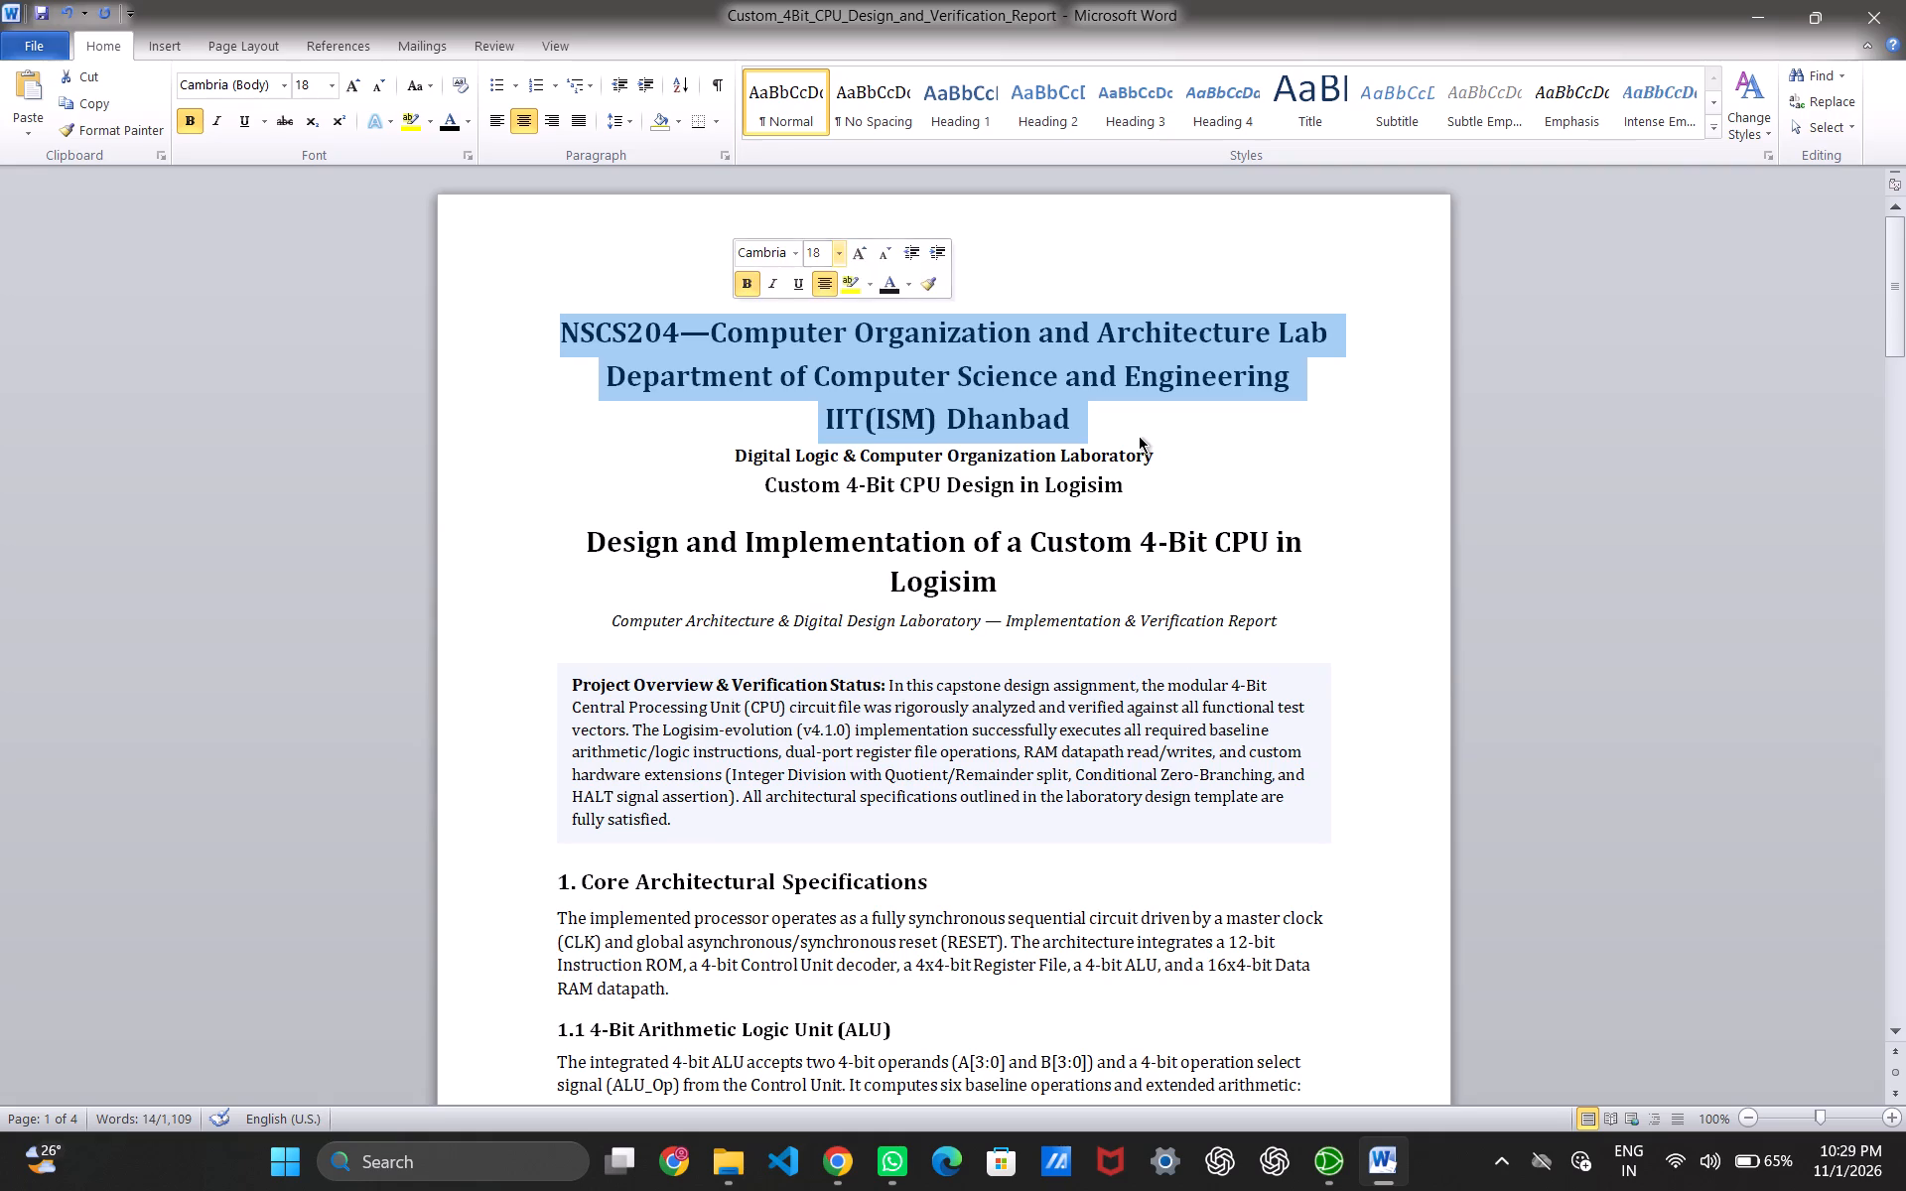
{"action": "key", "text": "Return"}
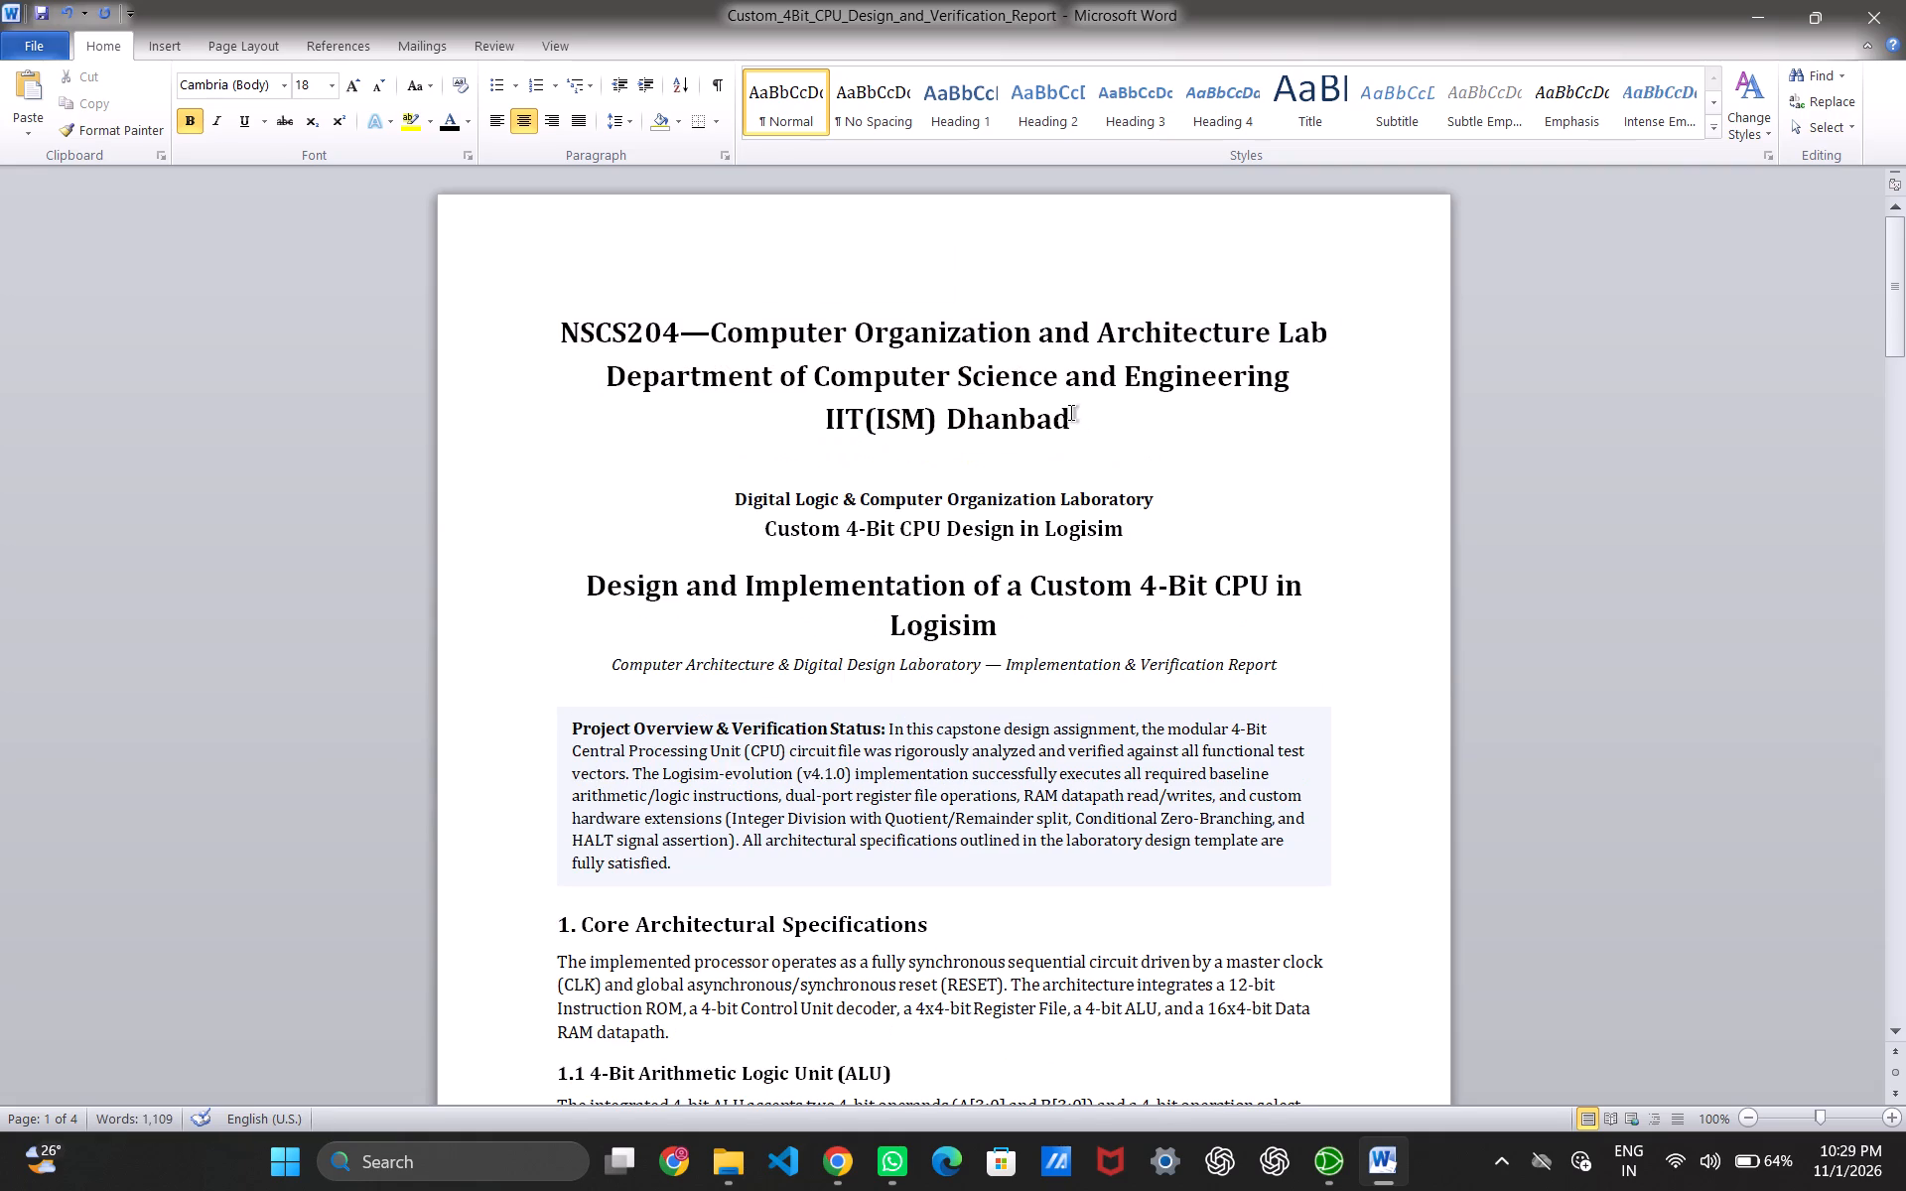
Apply the Heading 1 style to the three header lines from "NSCS204" through "IIT(ISM) Dhanbad".
{"action": "left_click_drag", "start_coordinate": [1082, 418], "coordinate": [566, 342]}
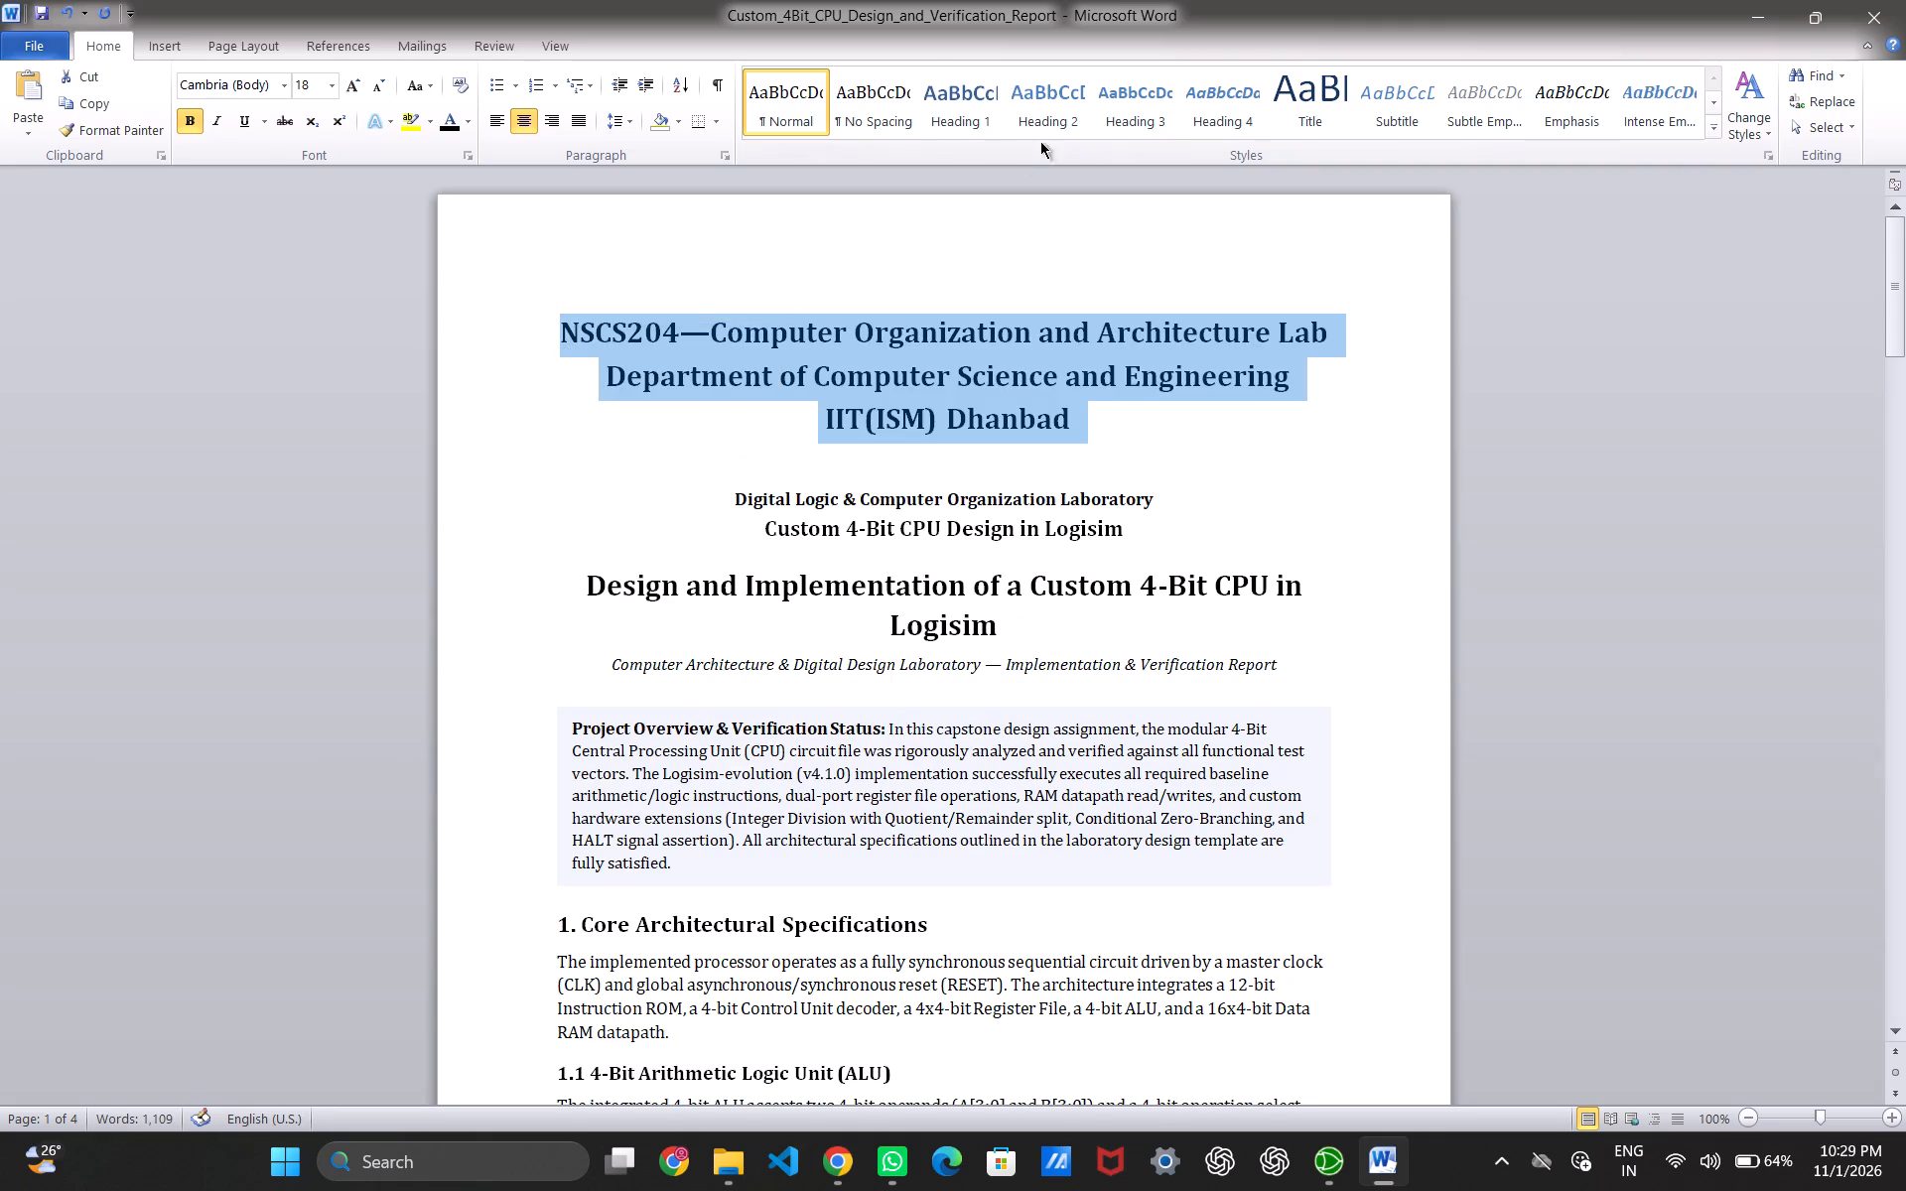
{"action": "left_click", "coordinate": [963, 112]}
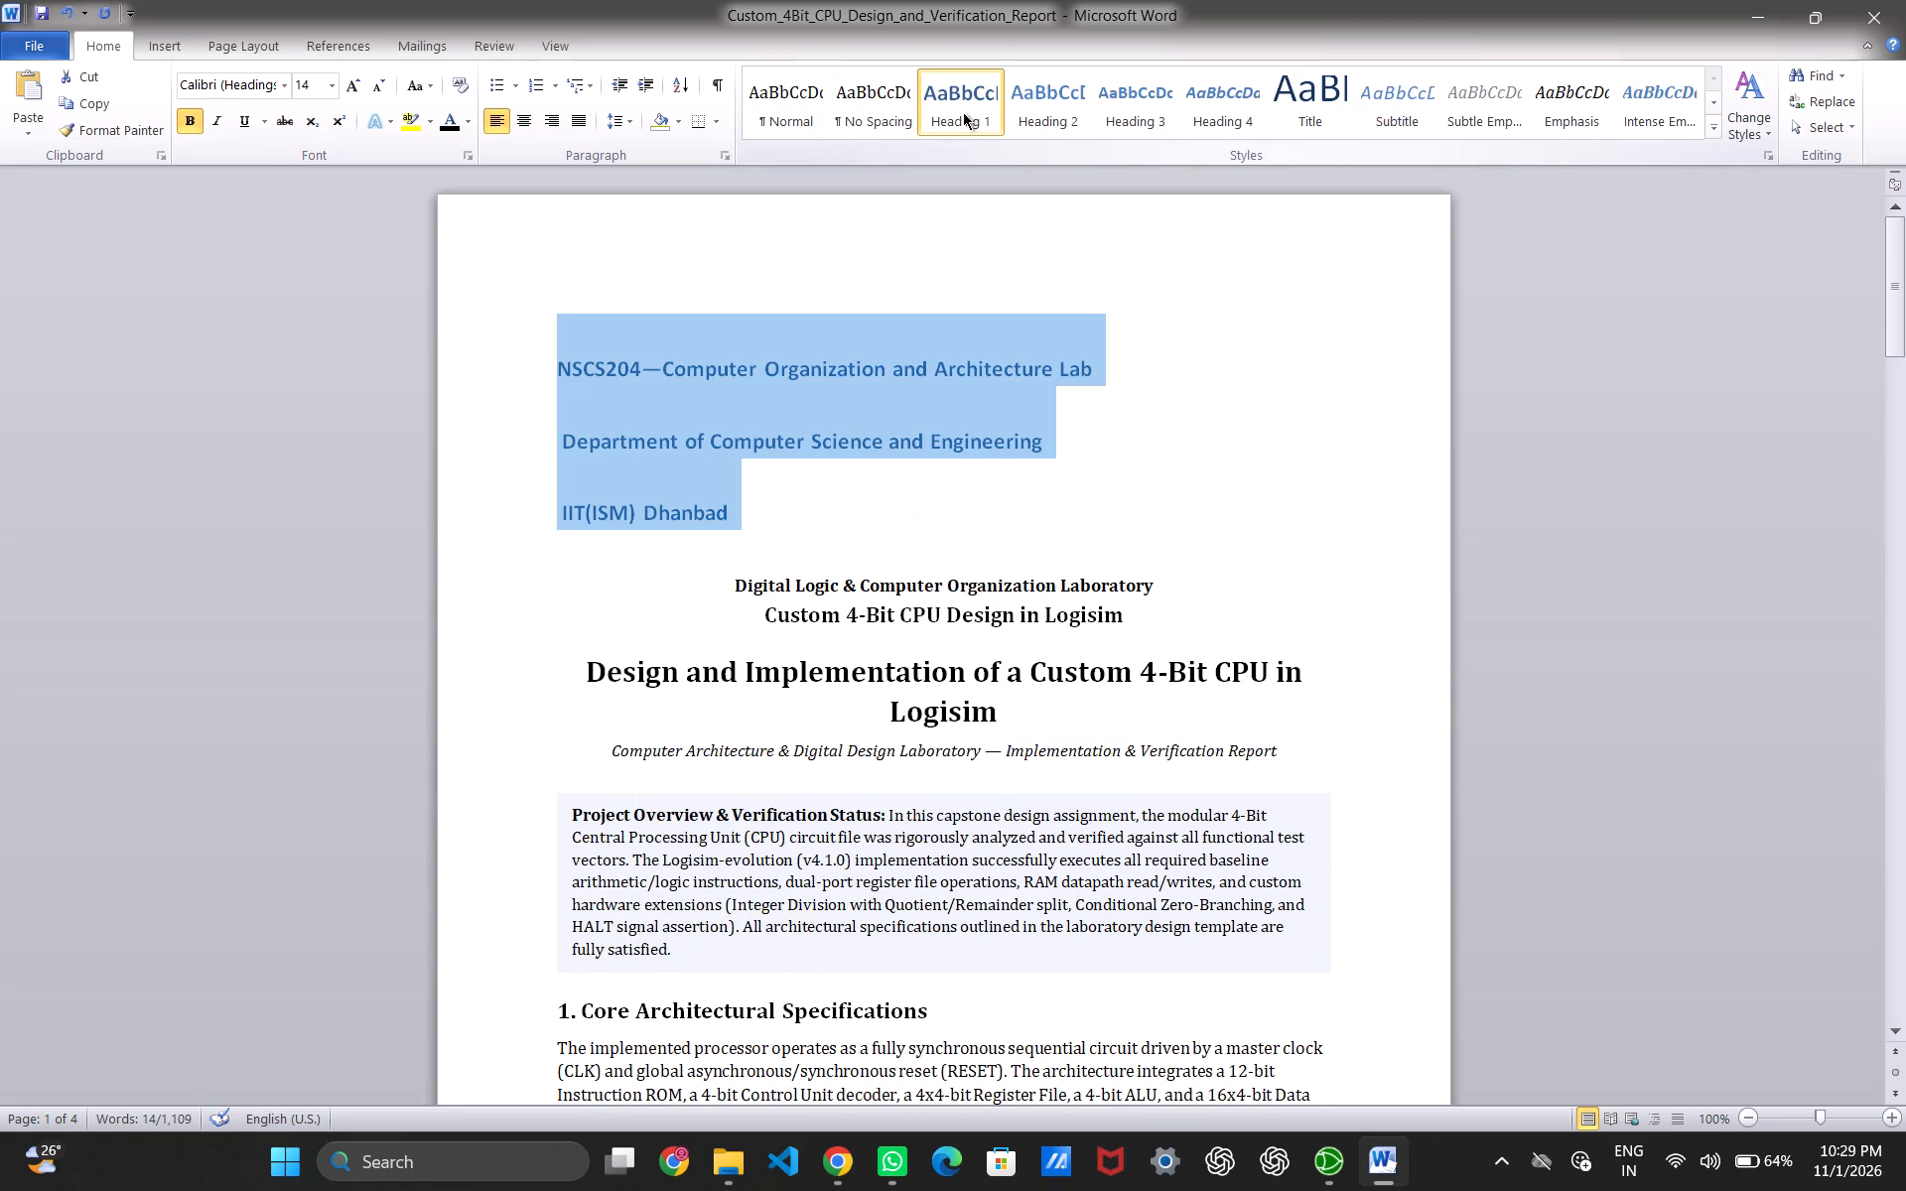
{"action": "left_click", "coordinate": [783, 121]}
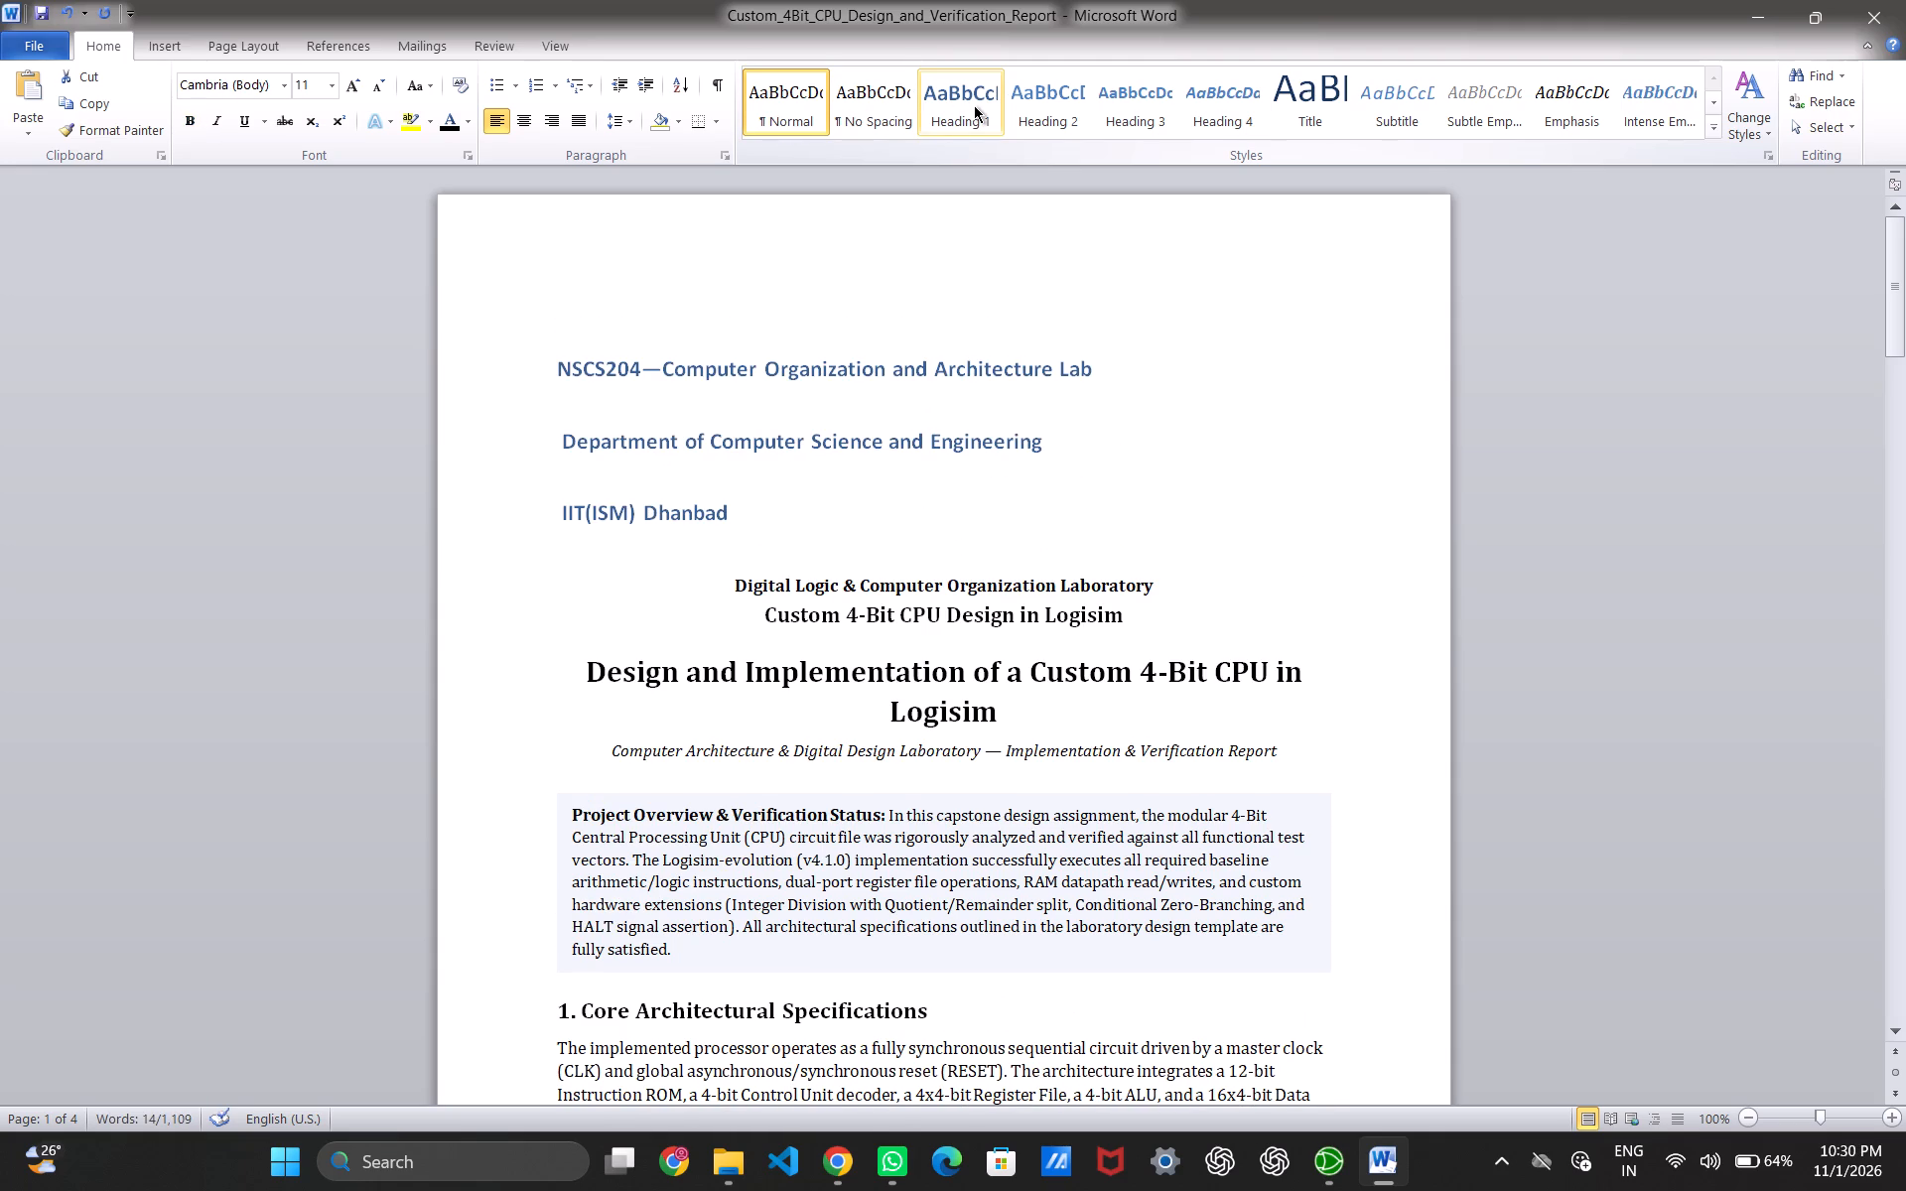
{"action": "left_click", "coordinate": [974, 105]}
{"action": "left_click", "coordinate": [850, 580]}
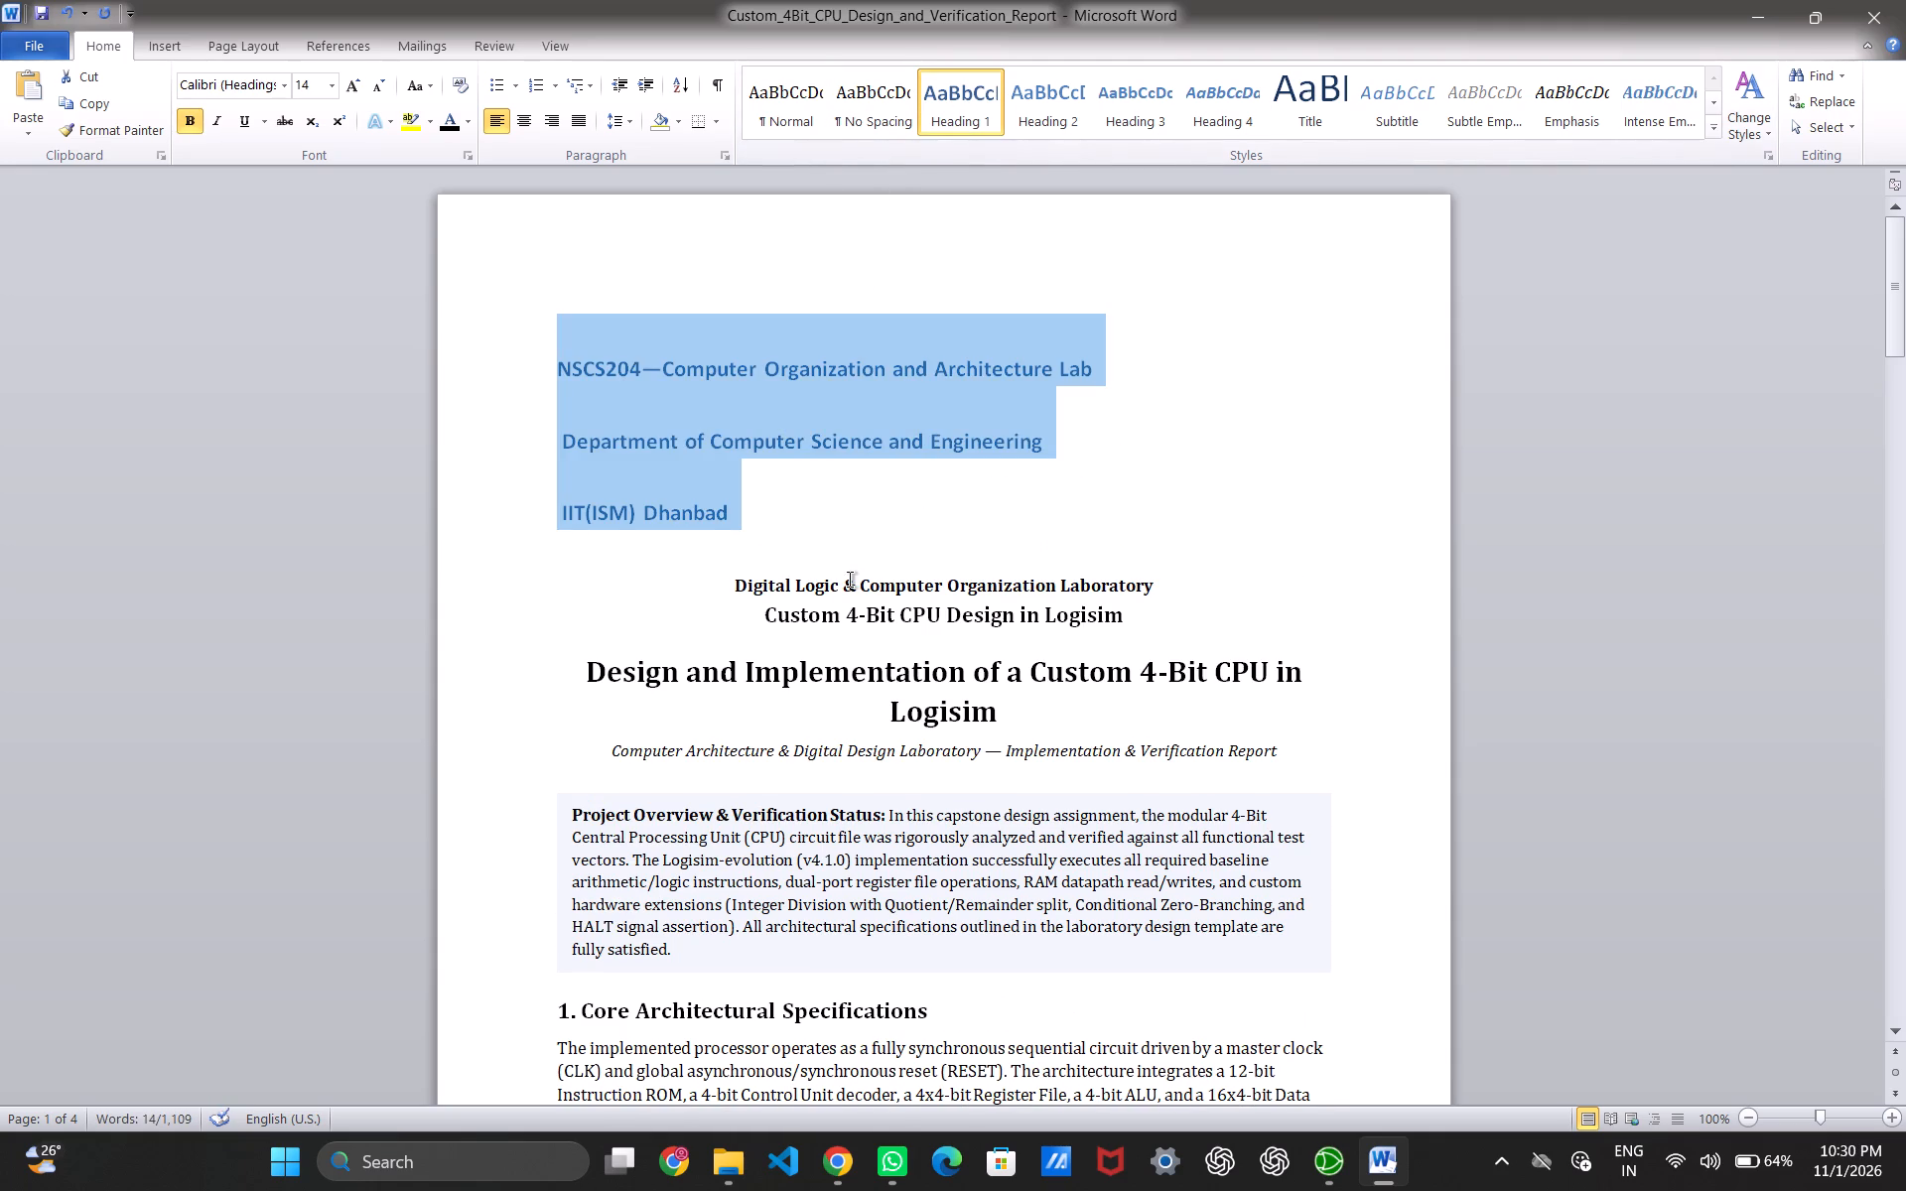
Center the three Heading 1 lines at the start of the report and set their font color to black.
{"action": "left_click_drag", "start_coordinate": [729, 523], "coordinate": [573, 365]}
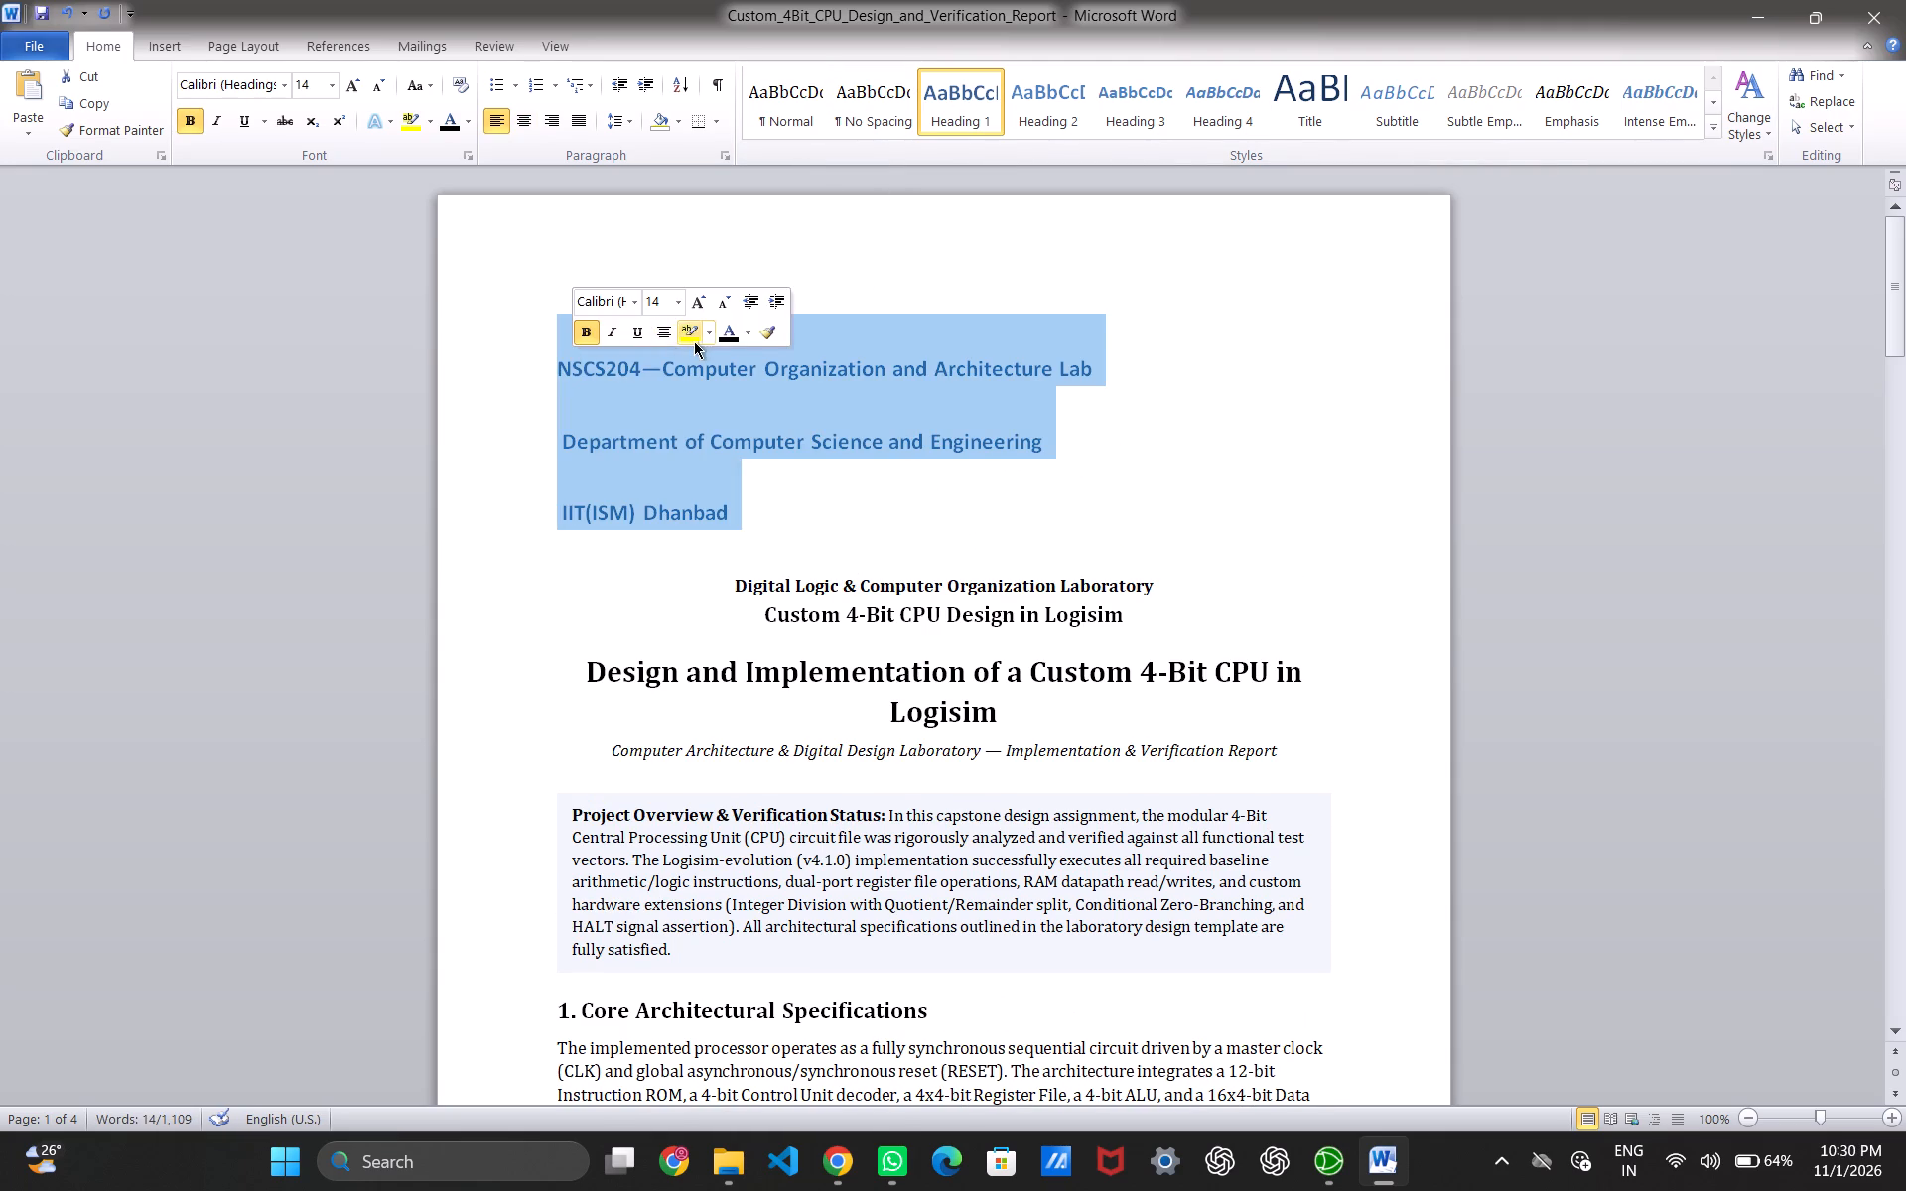
{"action": "left_click", "coordinate": [656, 328]}
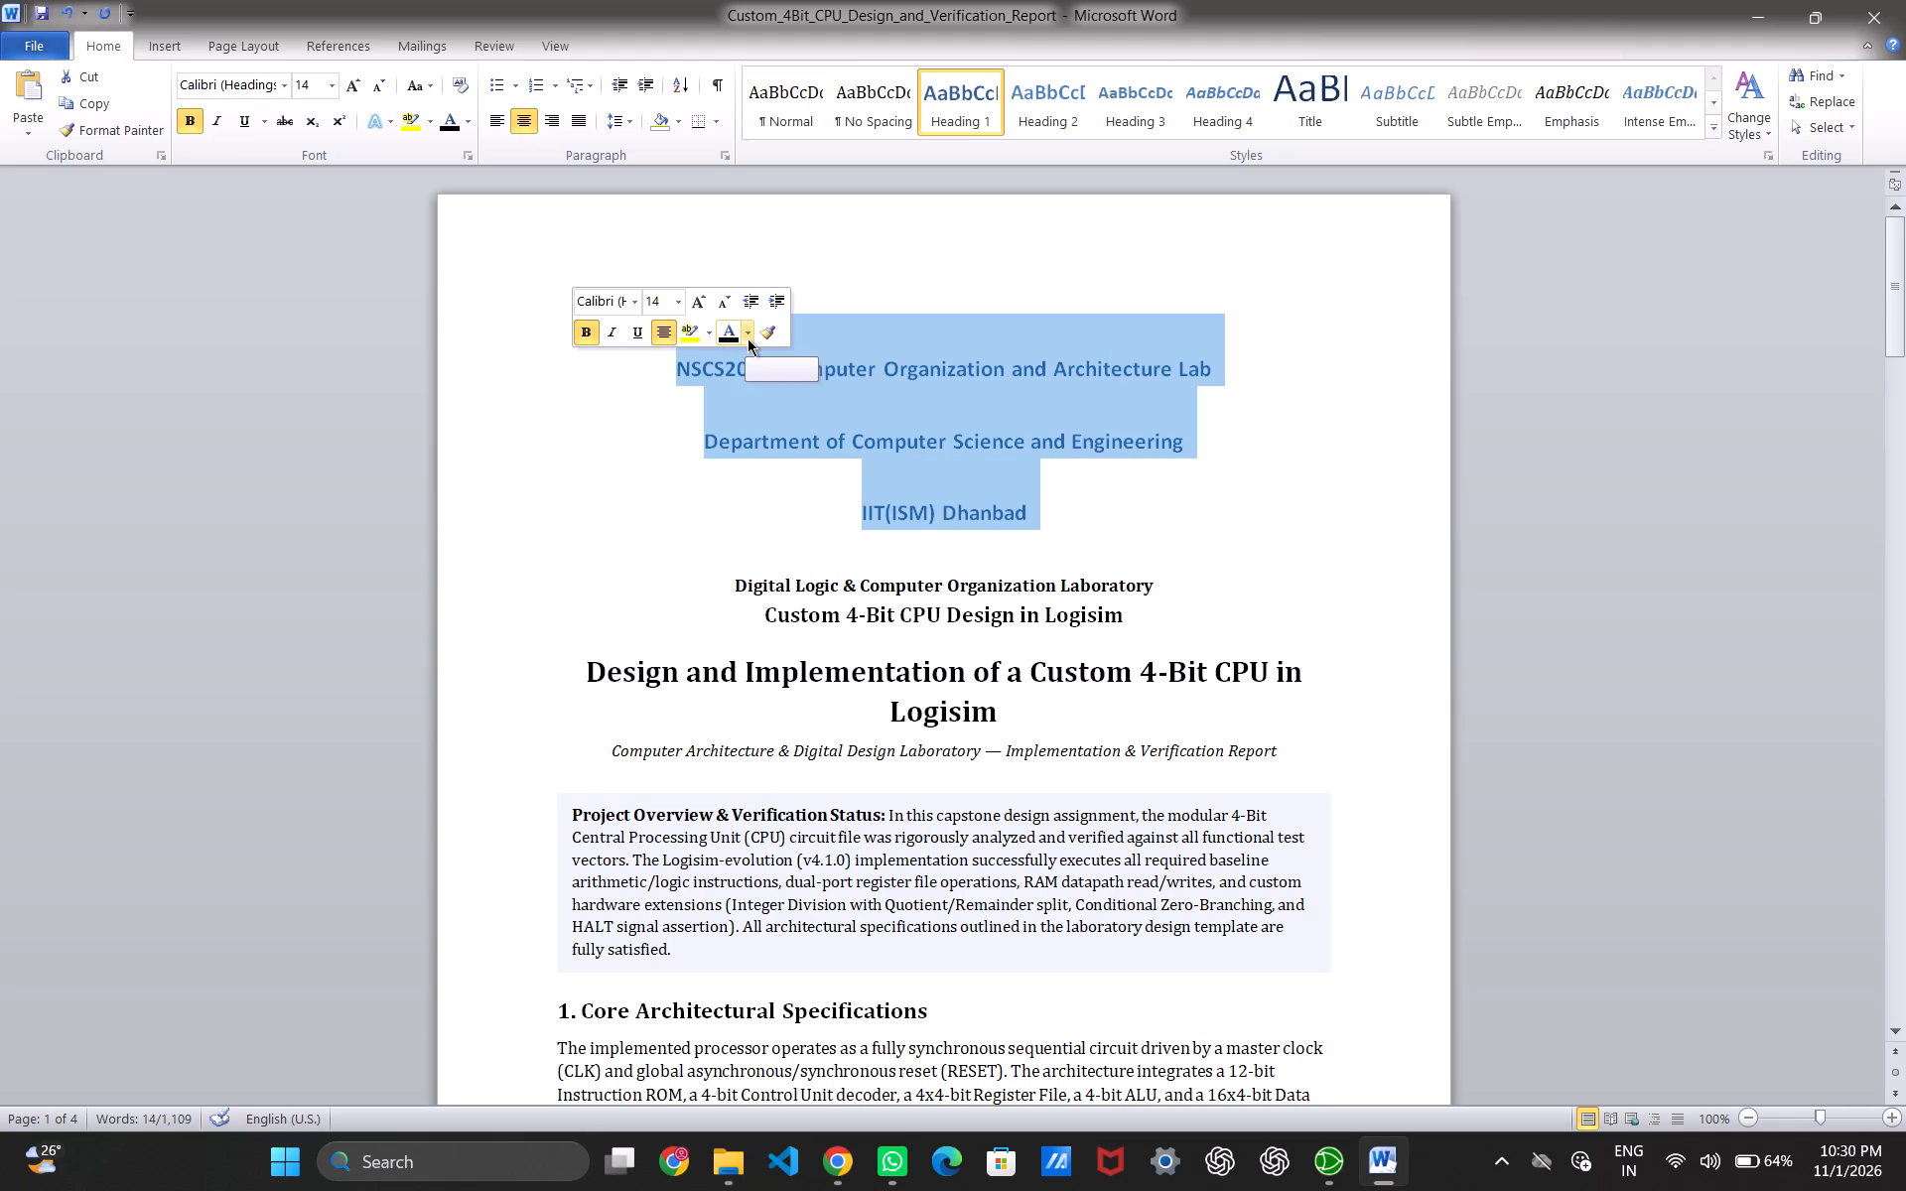
{"action": "left_click_drag", "start_coordinate": [748, 338], "coordinate": [745, 404]}
{"action": "left_click", "coordinate": [745, 404]}
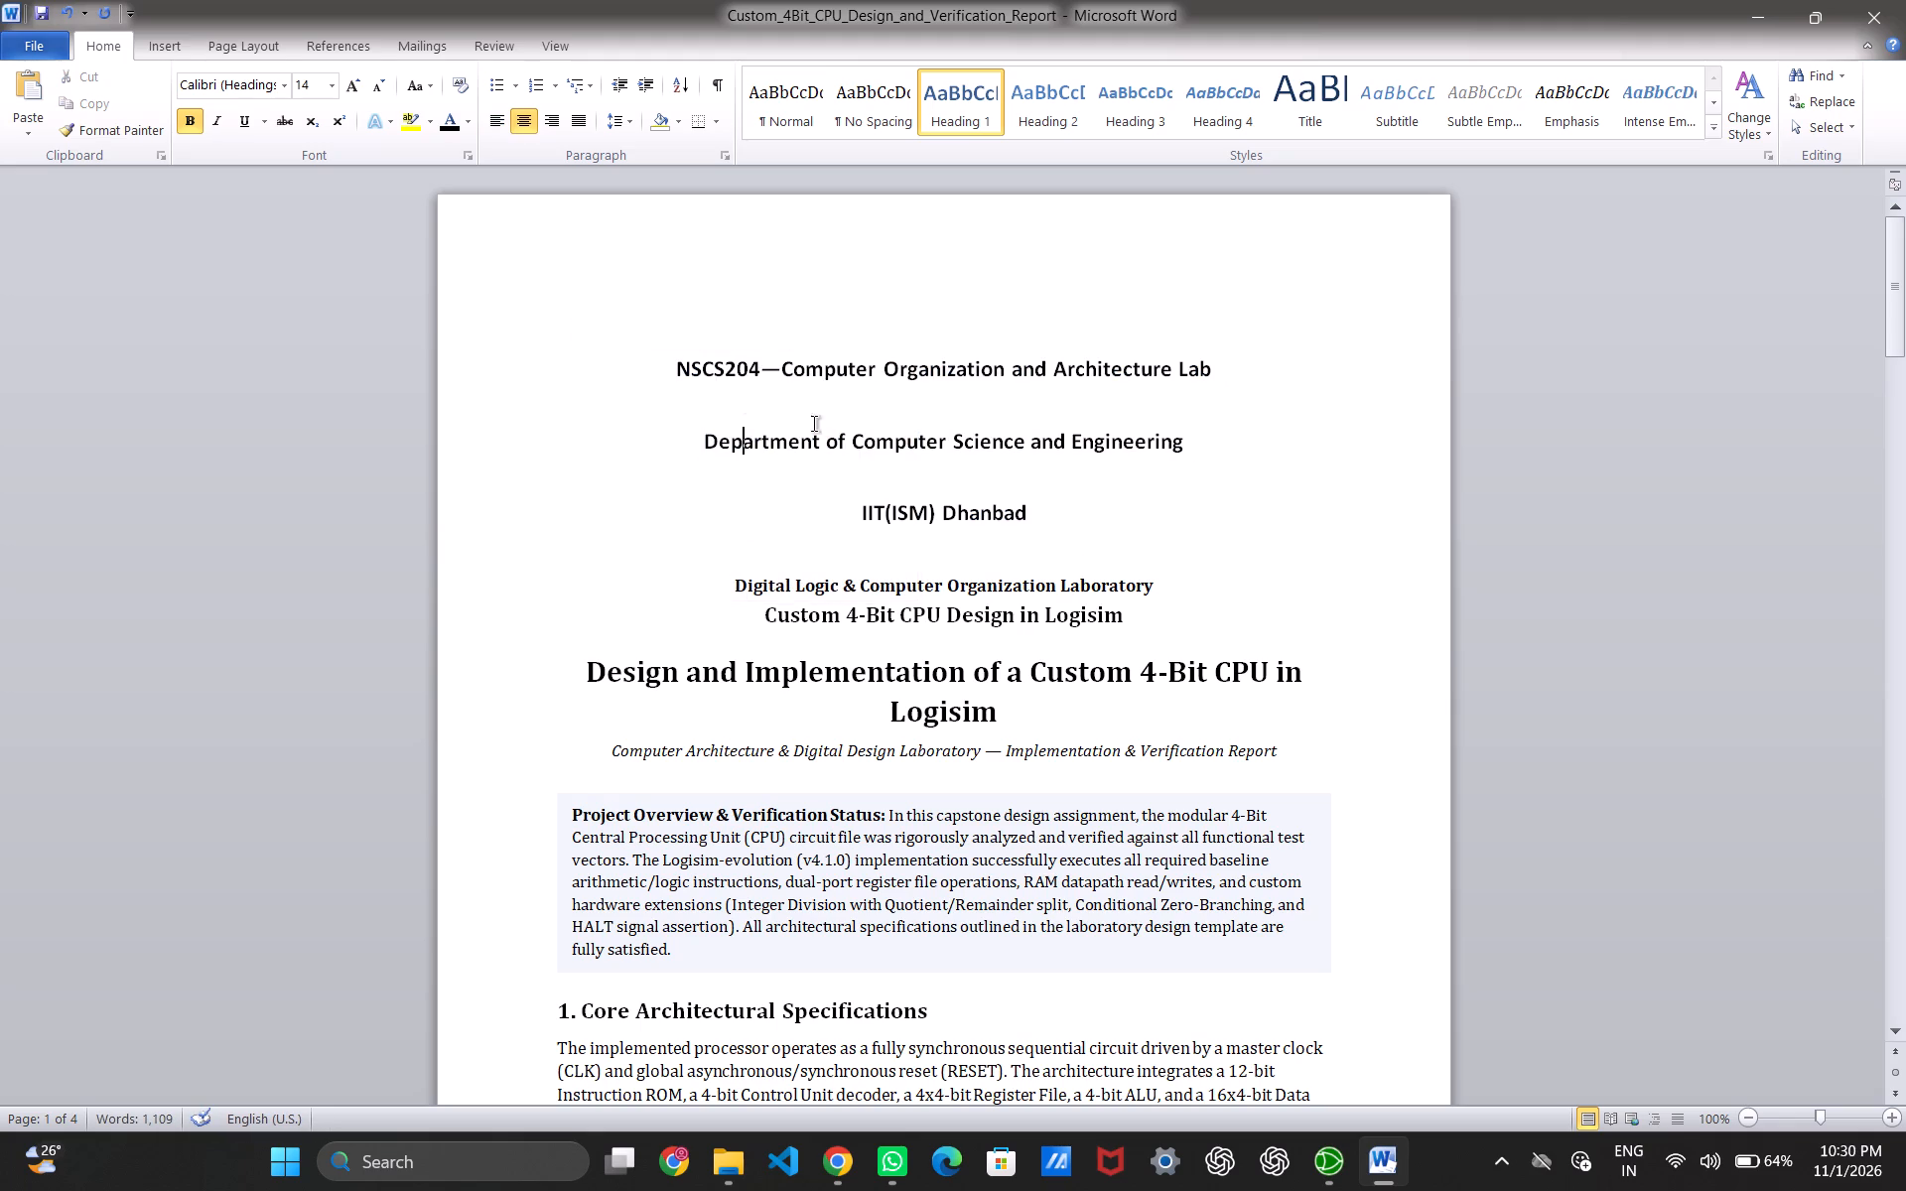
Set the font size of the three centered header lines, "NSCS204" through "IIT(ISM) Dhanbad", to 18.
{"action": "left_click", "coordinate": [1058, 511]}
{"action": "left_click_drag", "start_coordinate": [1058, 511], "coordinate": [743, 400]}
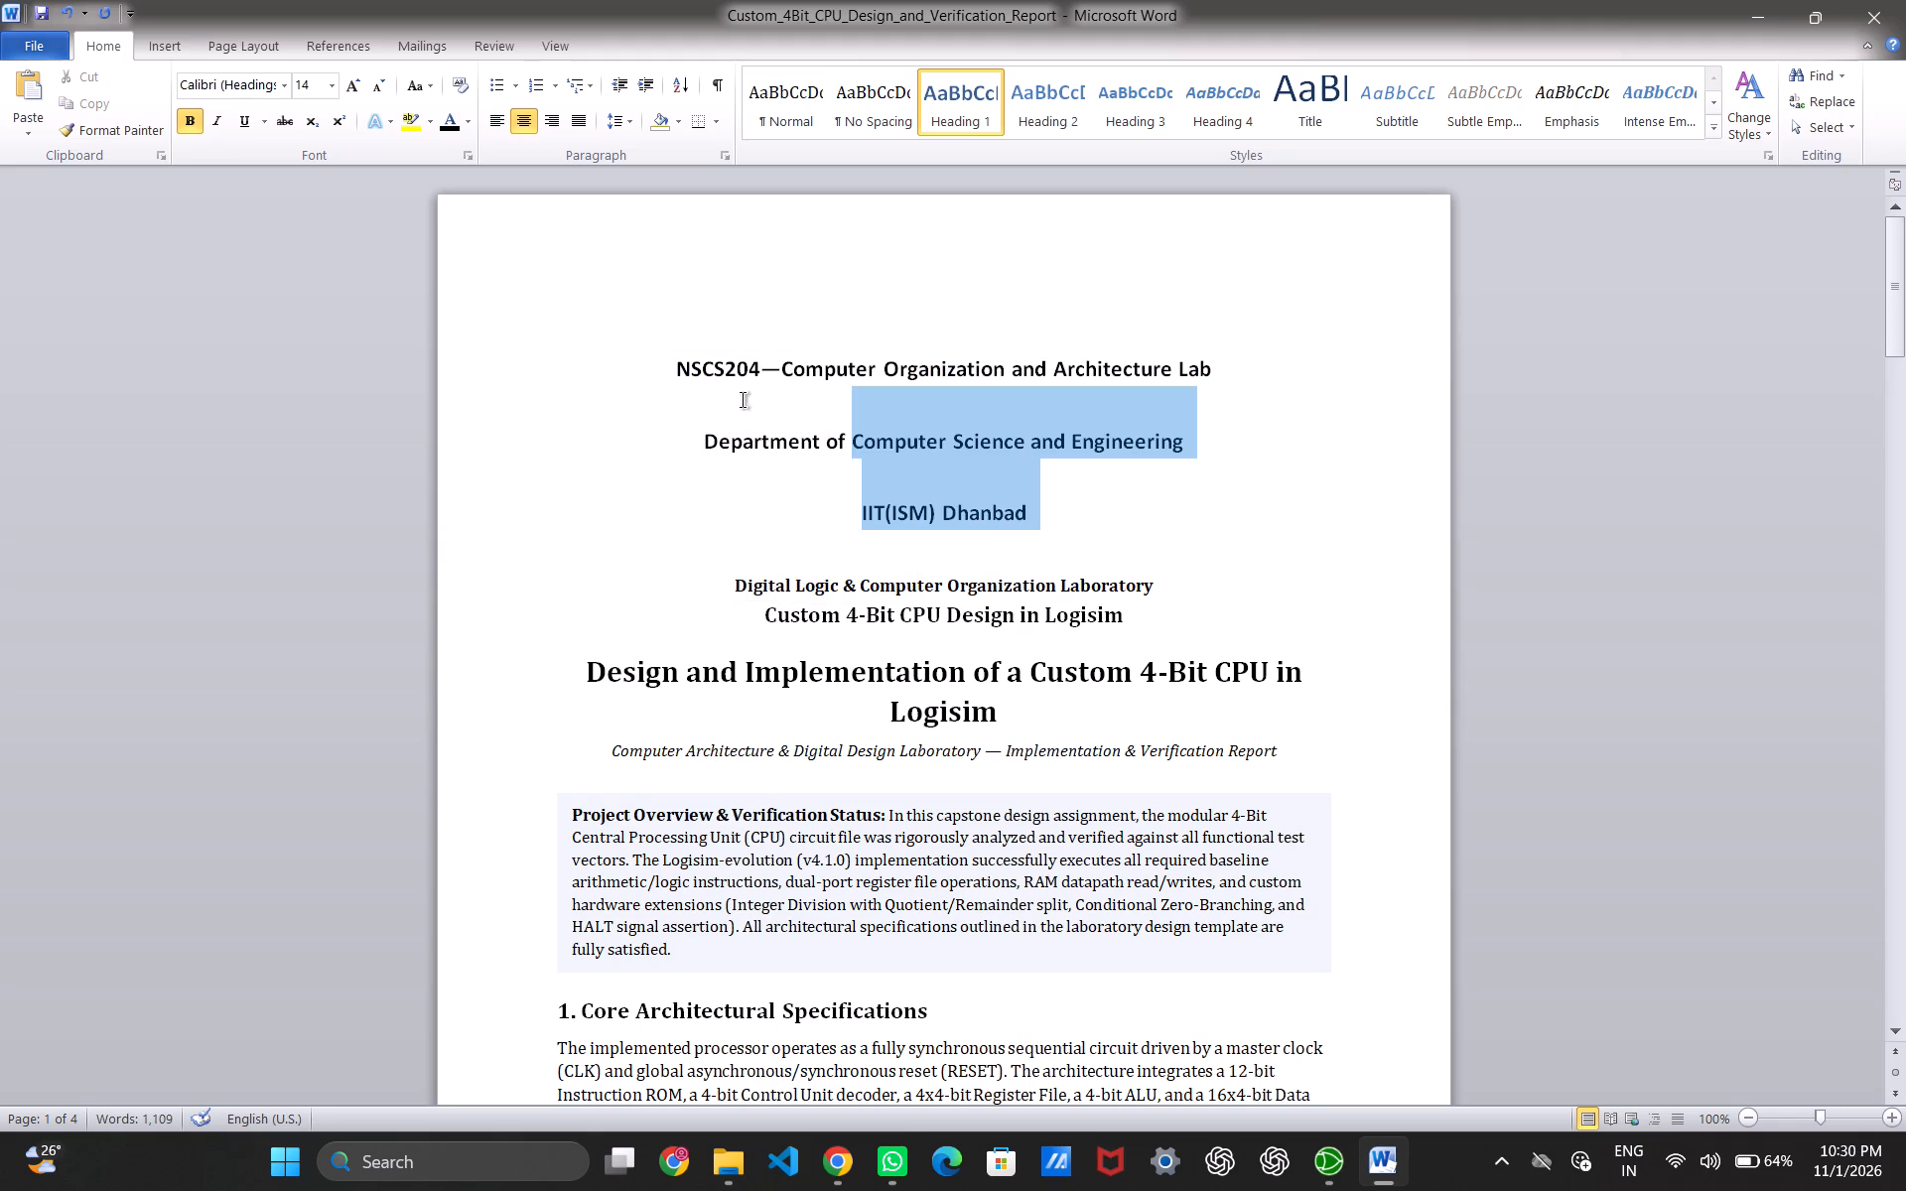
{"action": "left_click_drag", "start_coordinate": [743, 400], "coordinate": [686, 376]}
{"action": "left_click_drag", "start_coordinate": [787, 320], "coordinate": [778, 459]}
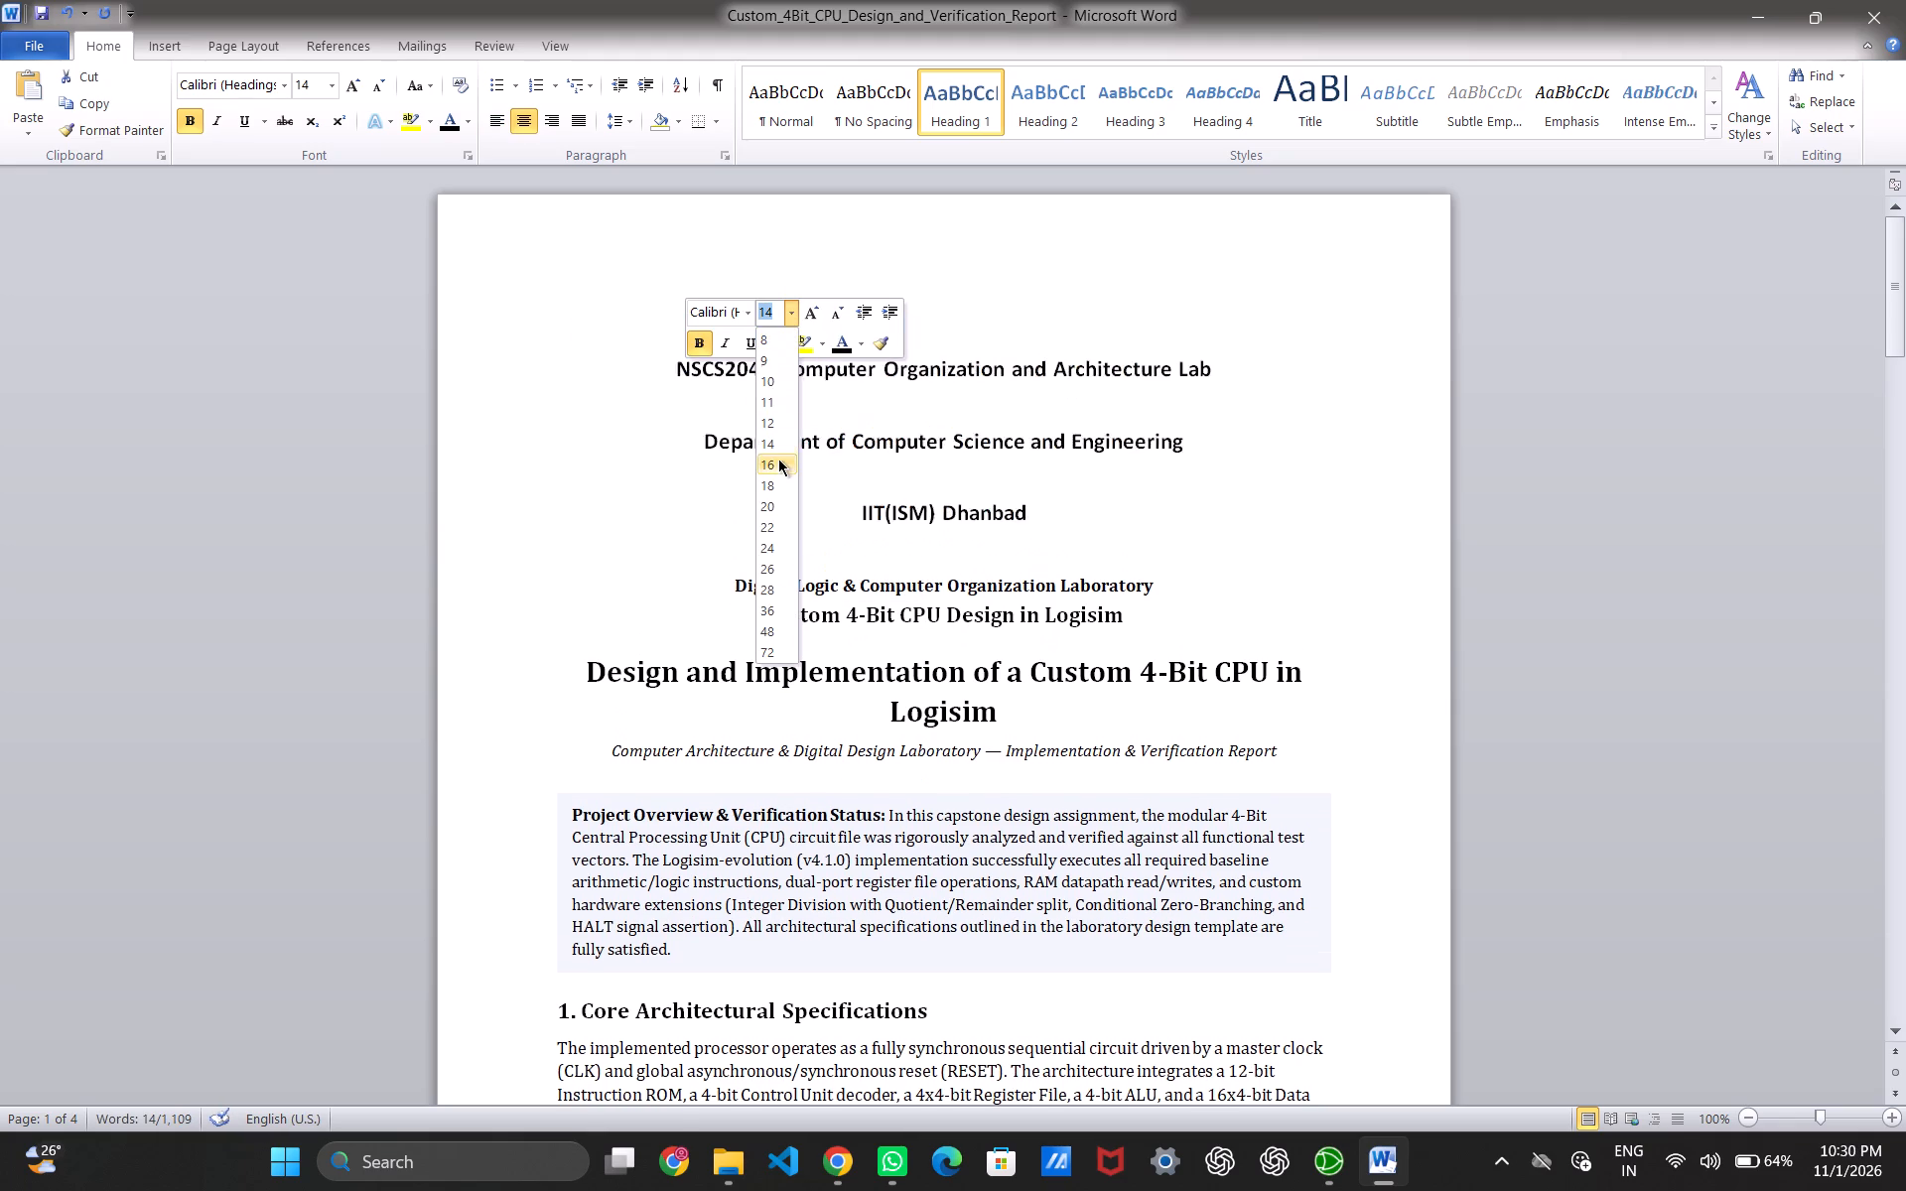
{"action": "left_click_drag", "start_coordinate": [778, 459], "coordinate": [777, 465]}
{"action": "left_click_drag", "start_coordinate": [790, 311], "coordinate": [775, 487]}
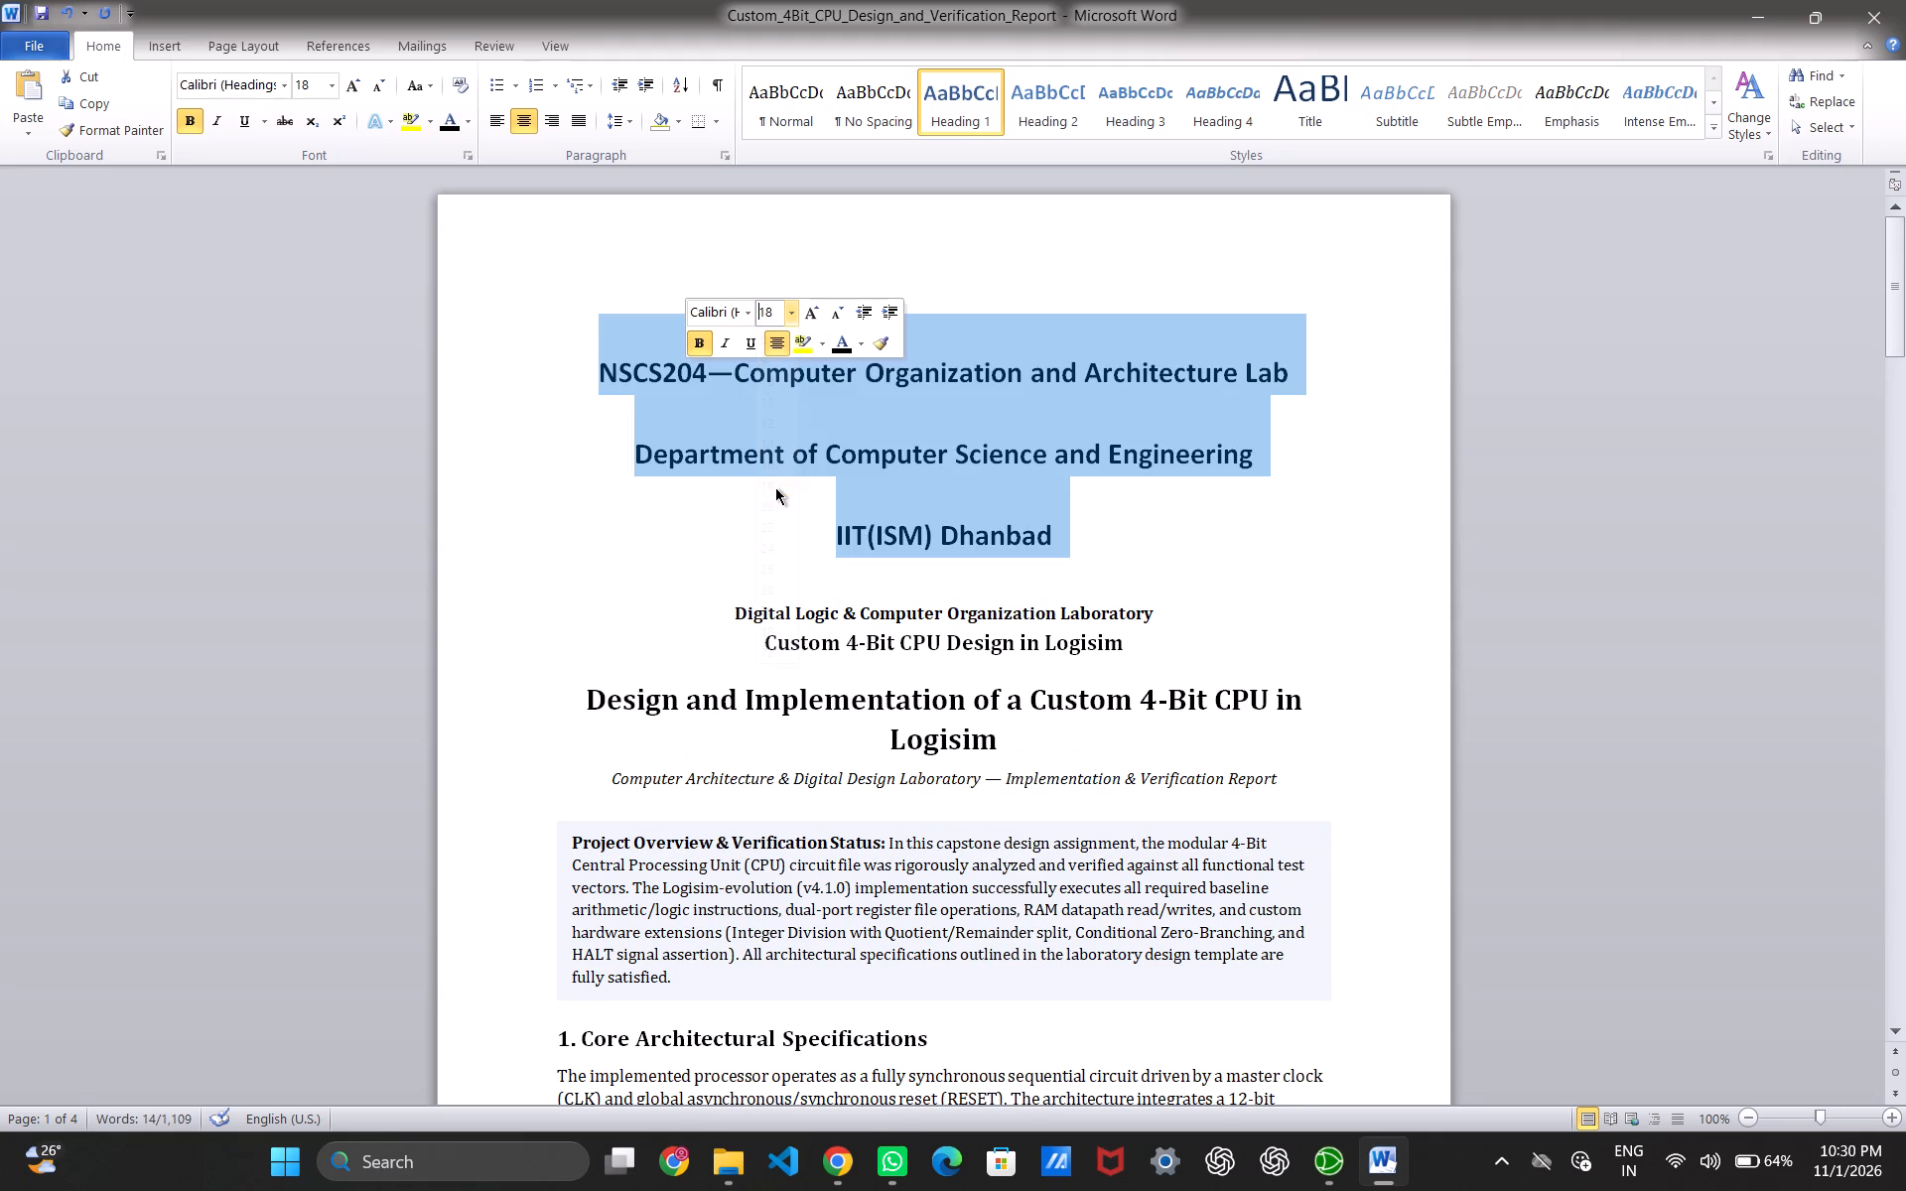
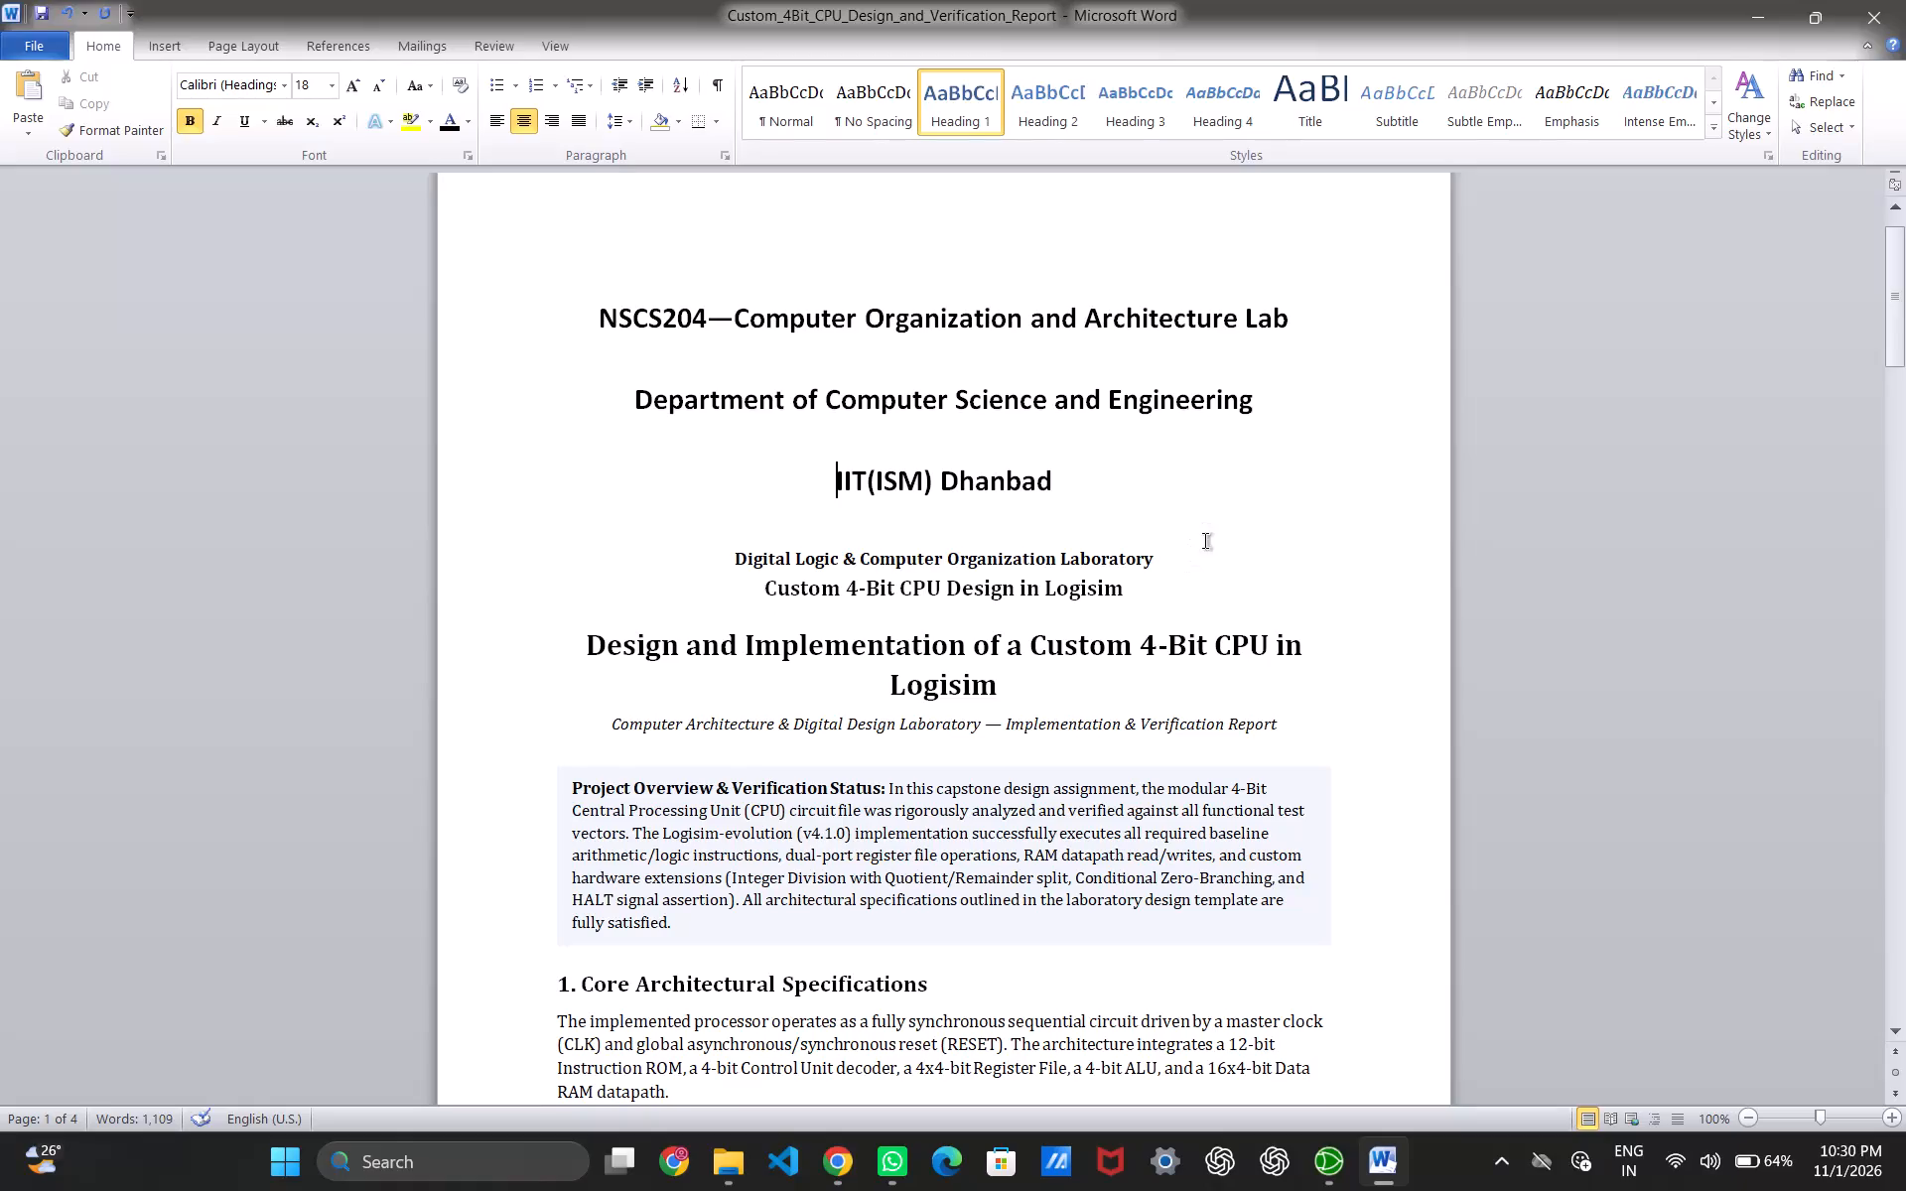
Delete the "Digital Logic & Computer Organization Laboratory" line from the report's header.
{"action": "left_click", "coordinate": [1183, 522]}
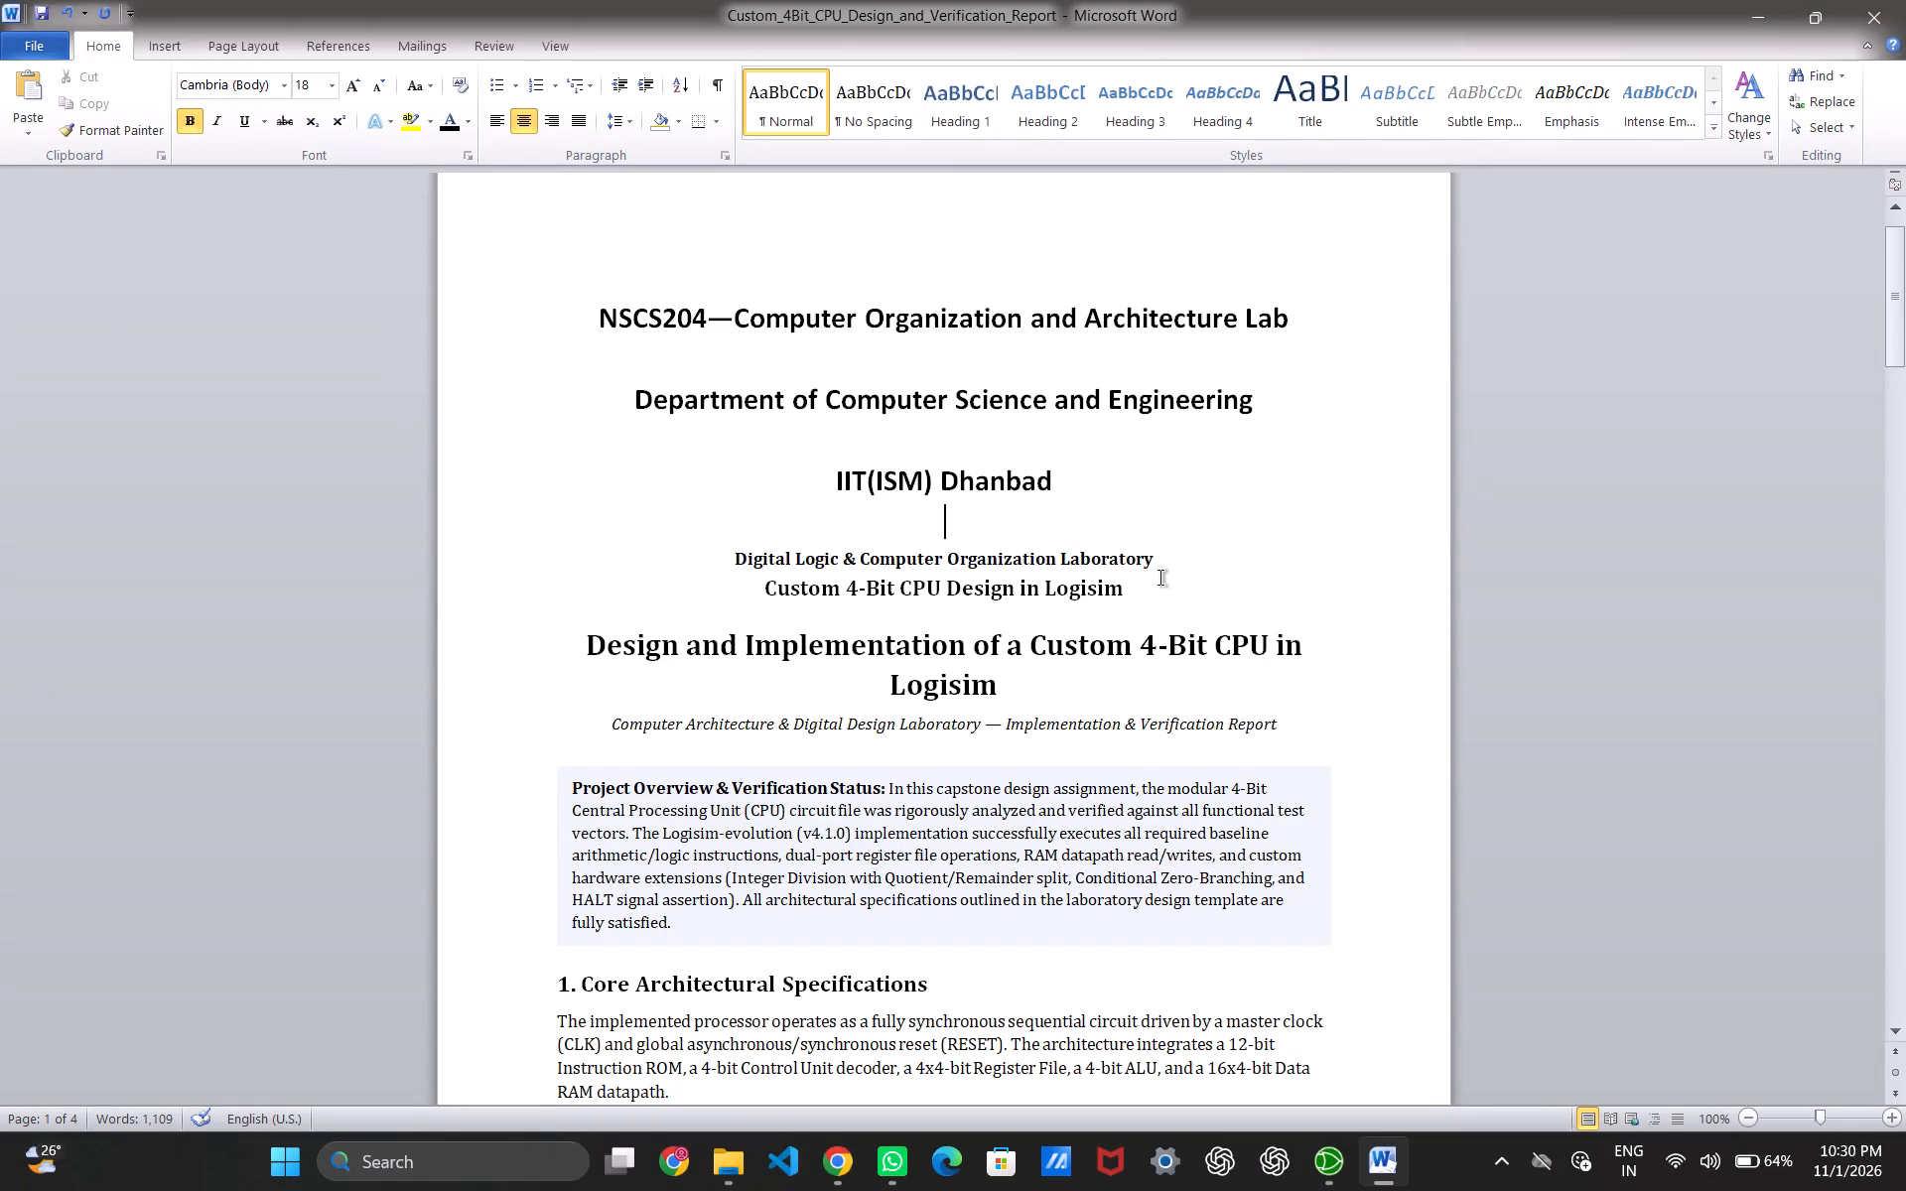
{"action": "left_click_drag", "start_coordinate": [1158, 571], "coordinate": [750, 565]}
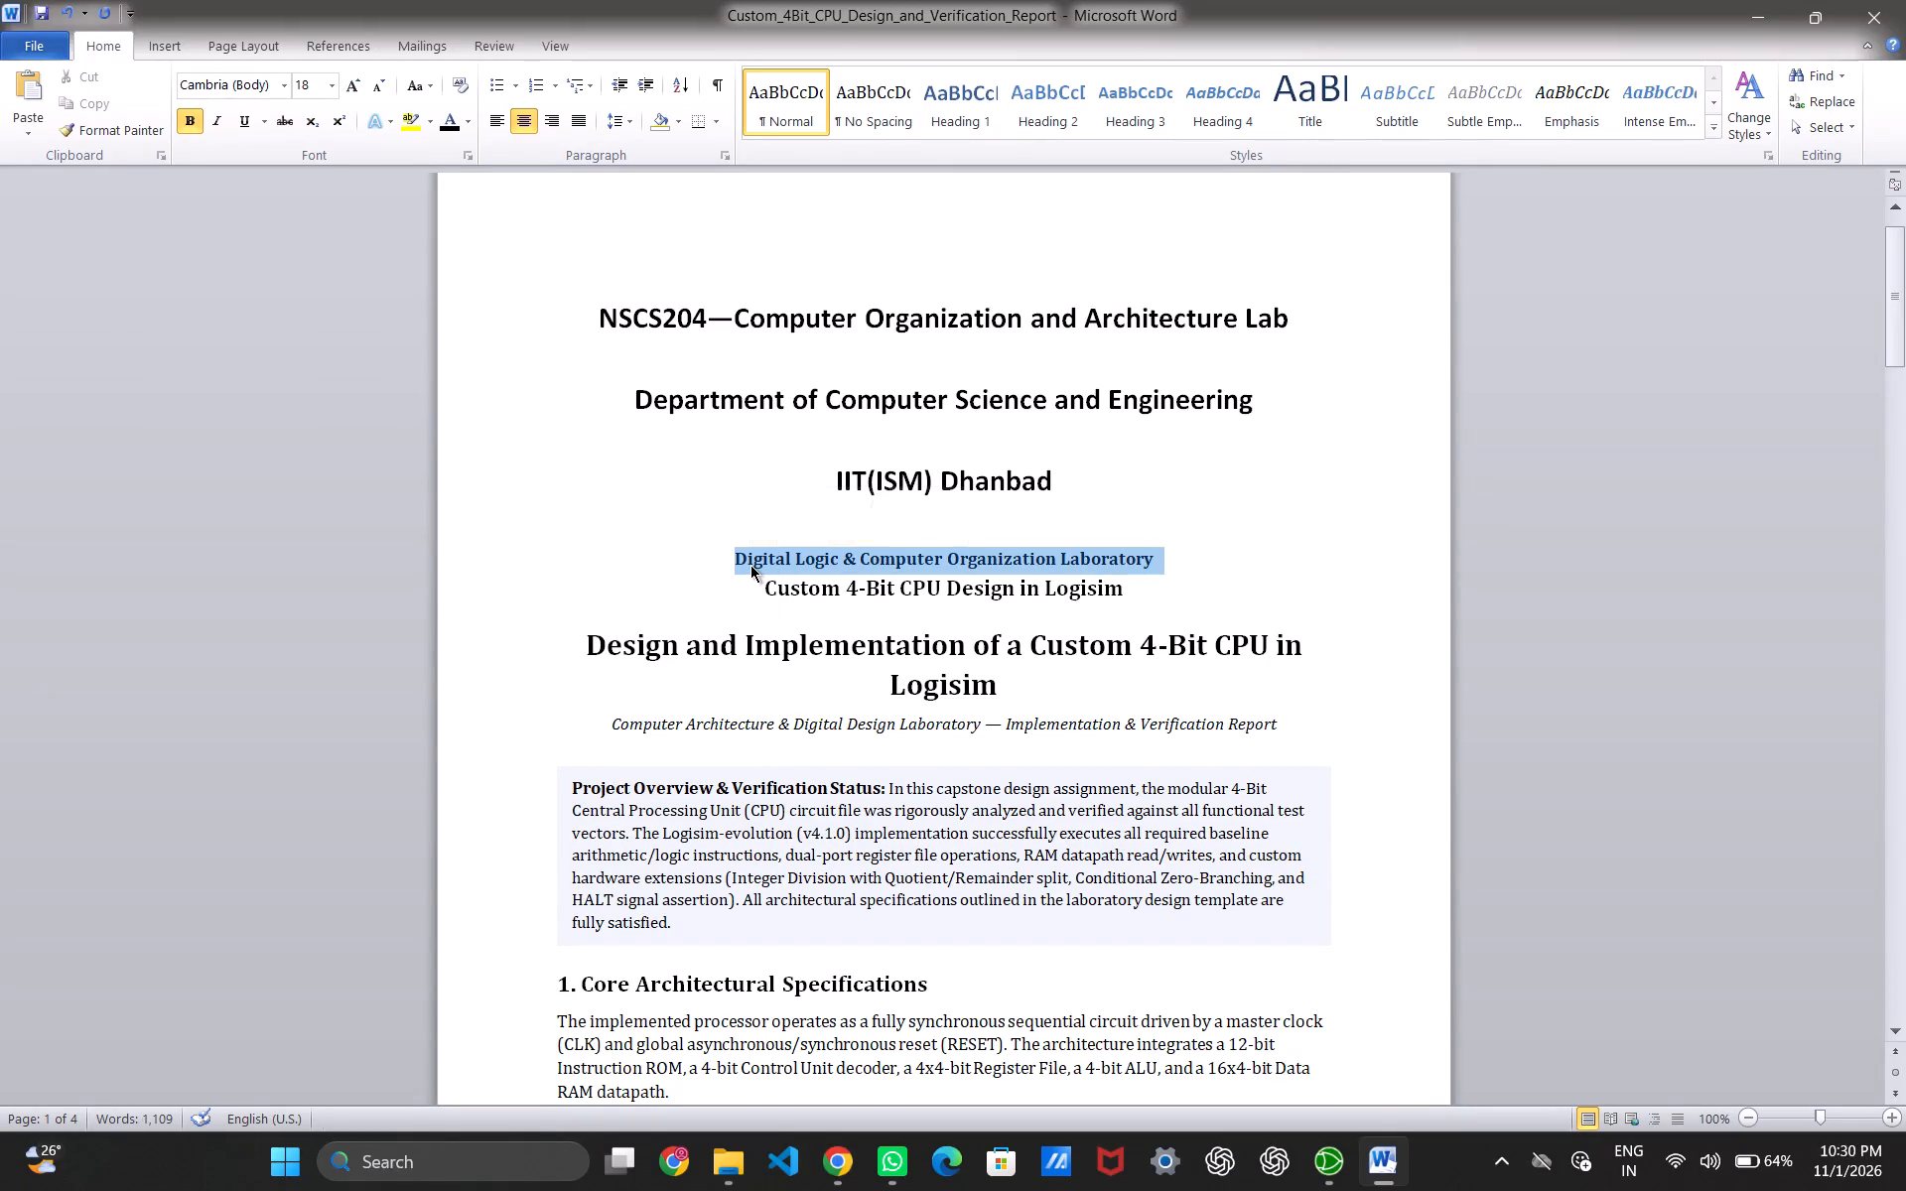
{"action": "key", "text": "BackSpace"}
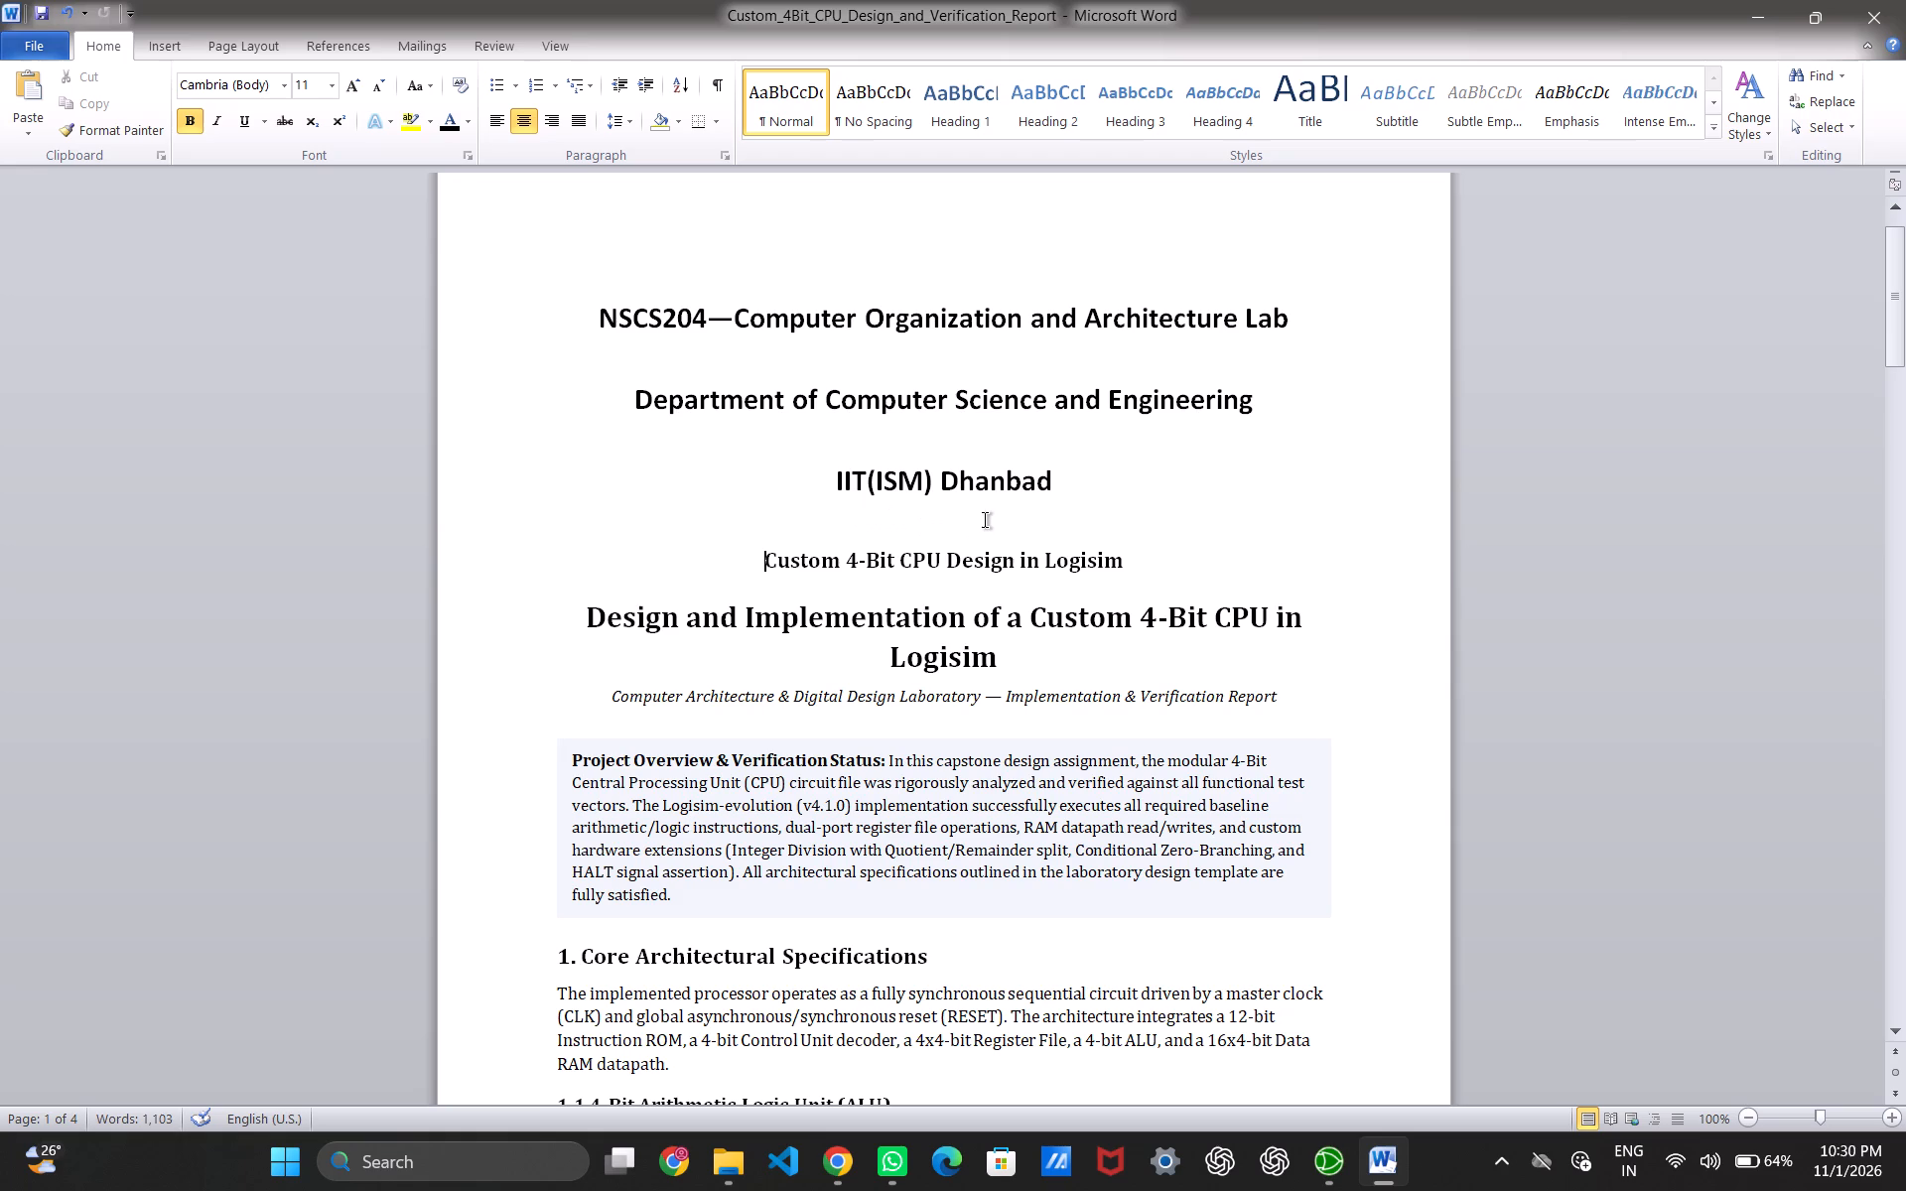
Insert one more blank line between "IIT(ISM) Dhanbad" and "Custom 4-Bit CPU Design in Logisim".
{"action": "left_click", "coordinate": [985, 520]}
{"action": "key", "text": "Return"}
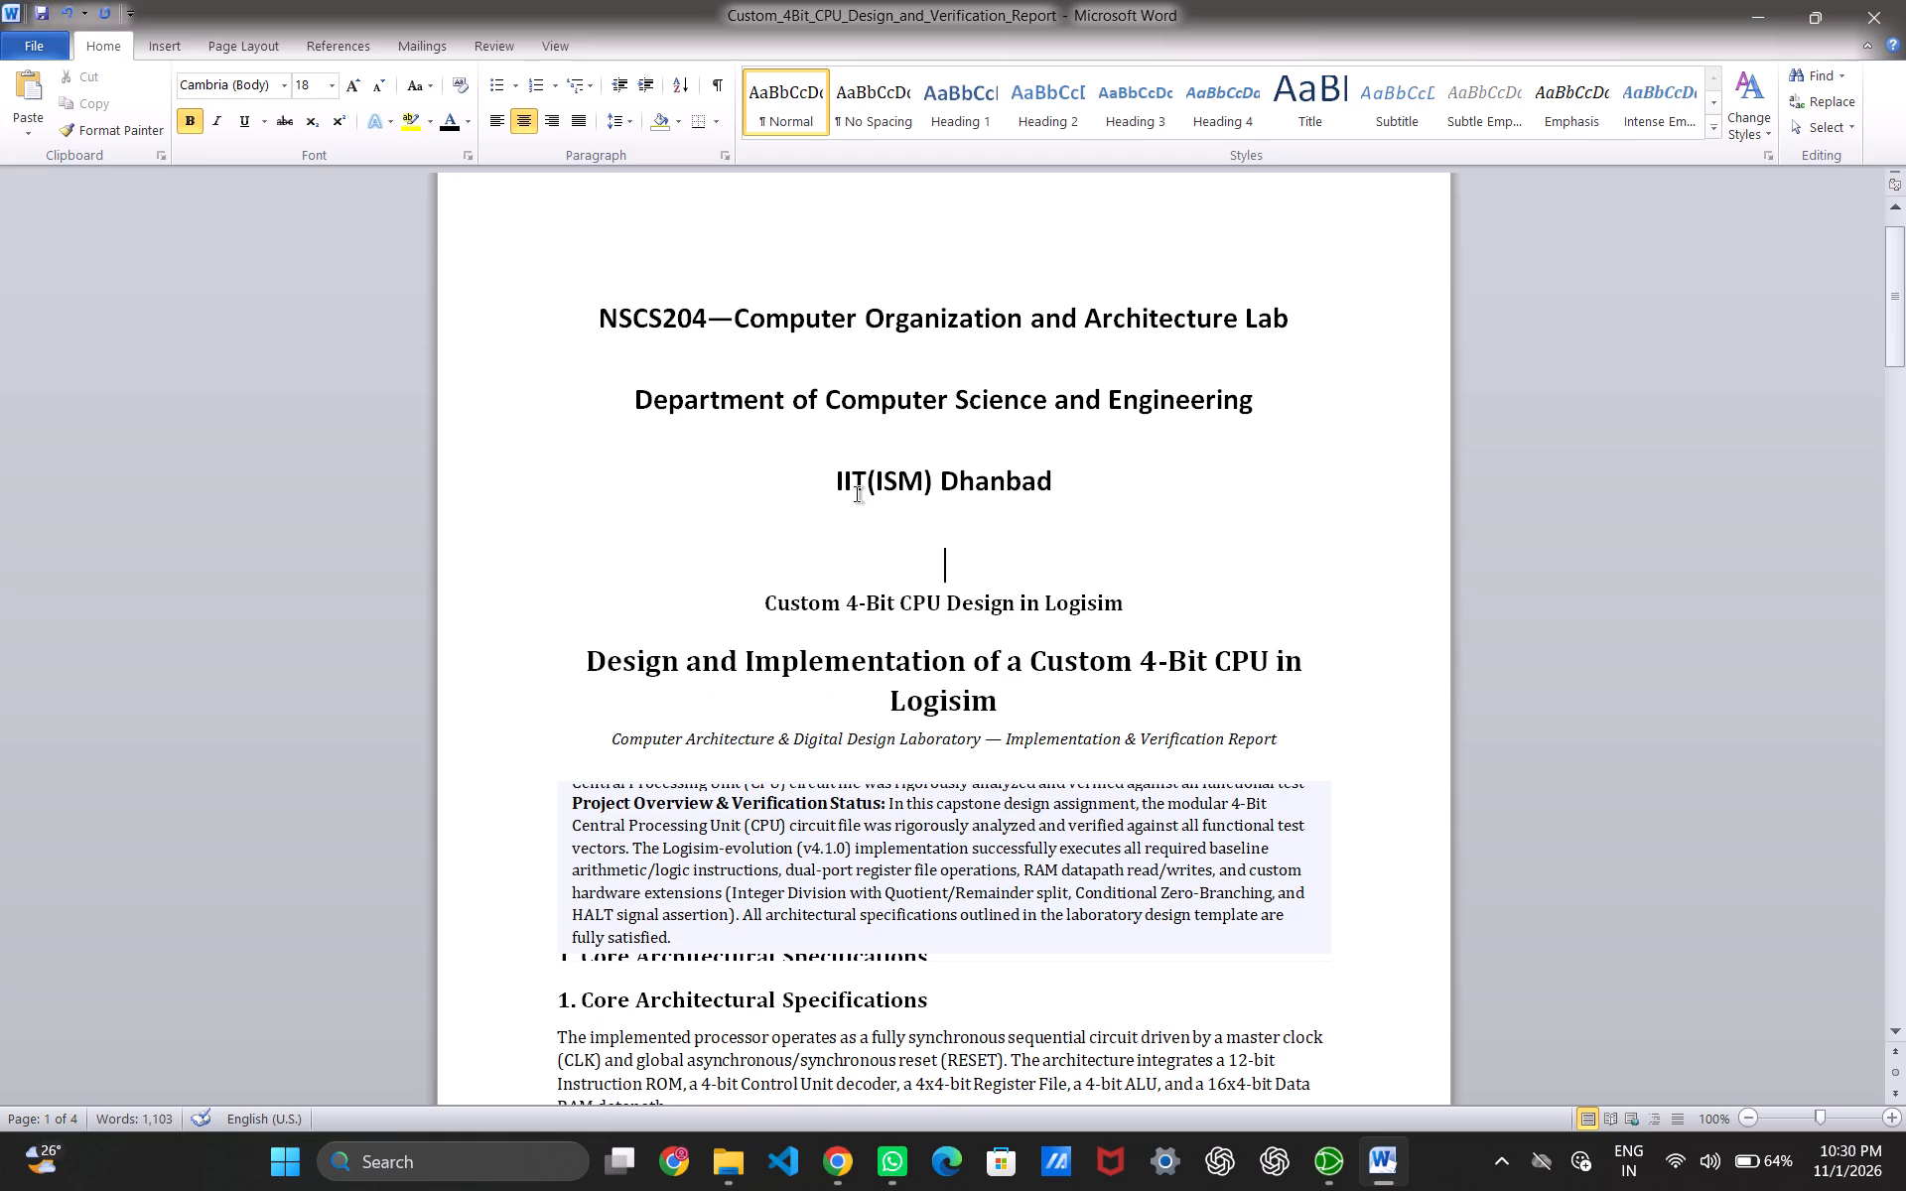
{"action": "key", "text": "BackSpace"}
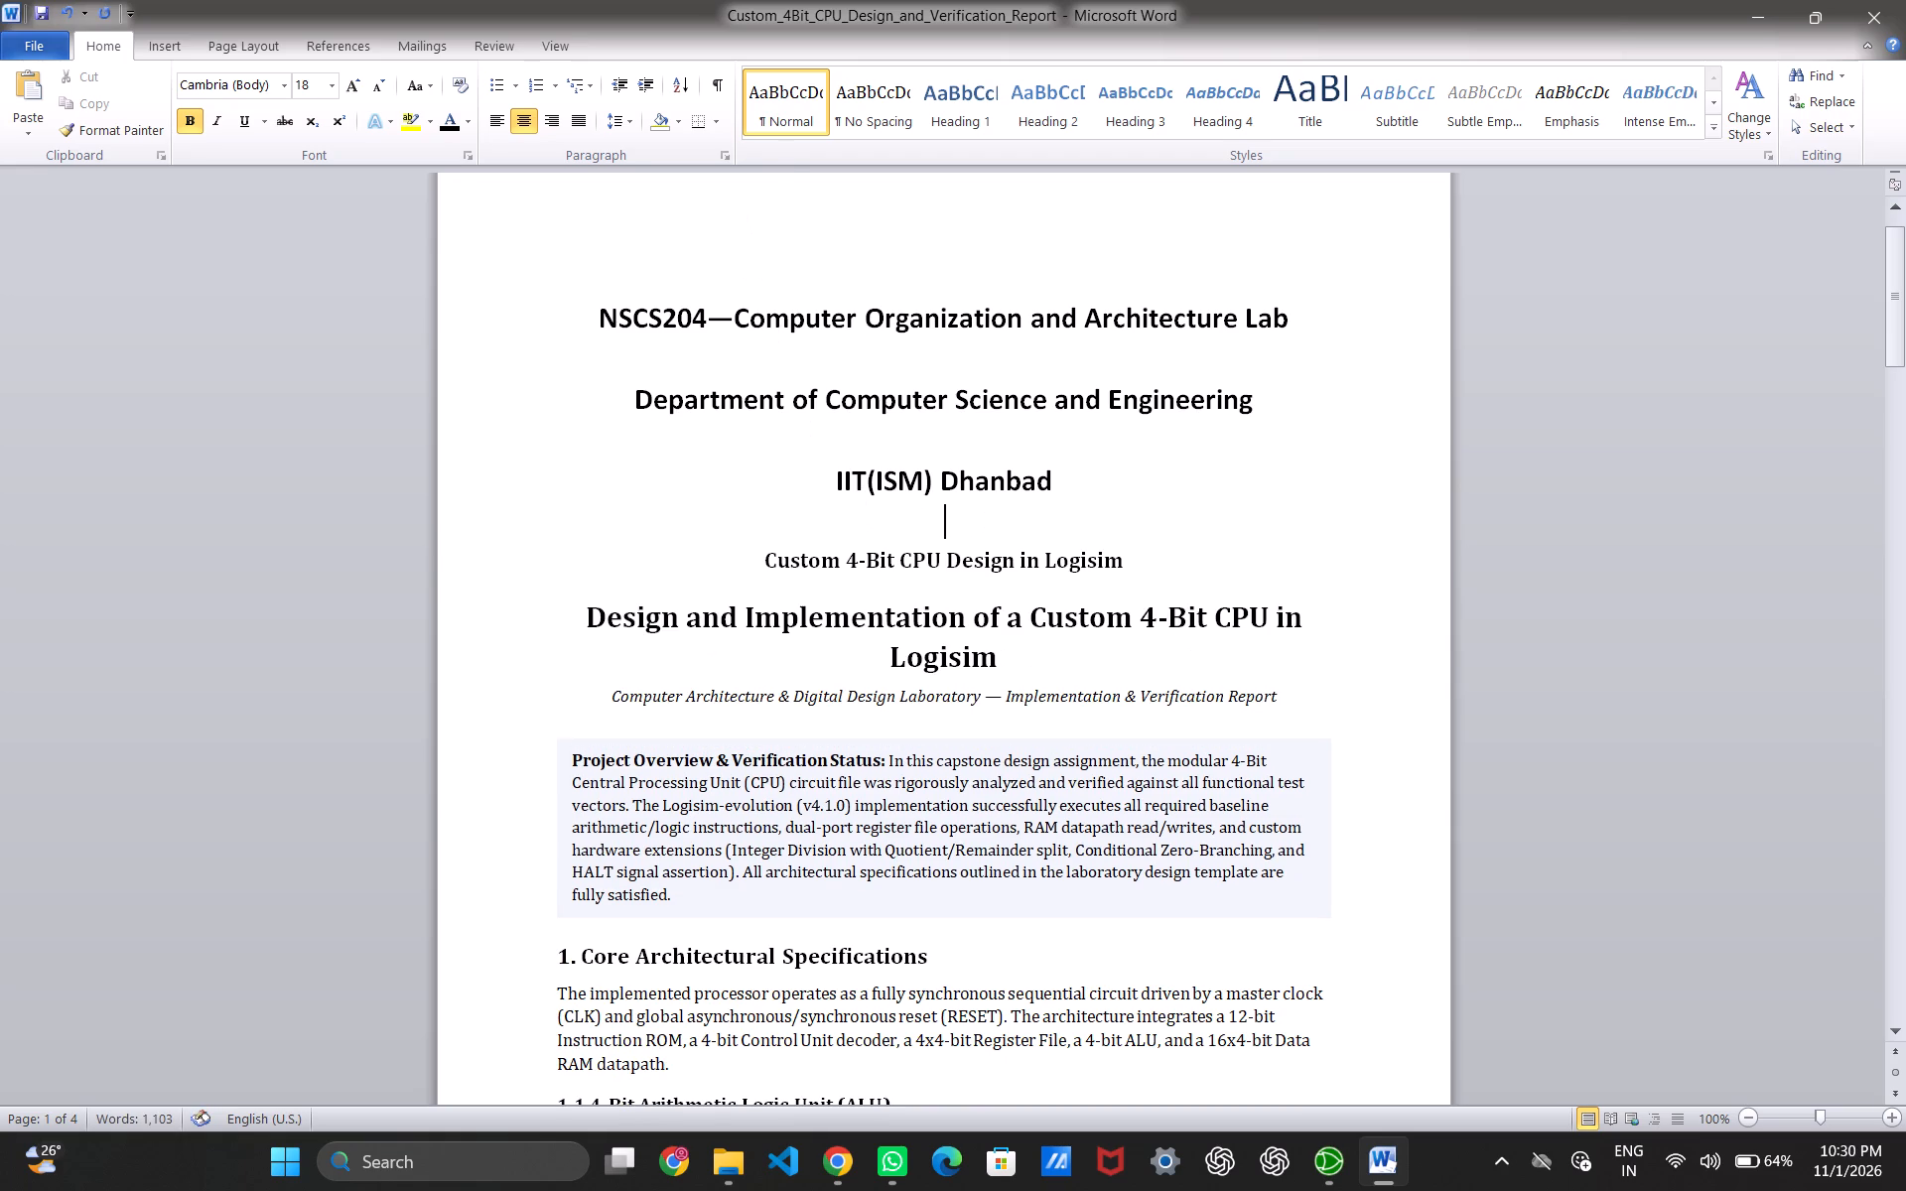
{"action": "key", "text": "Return"}
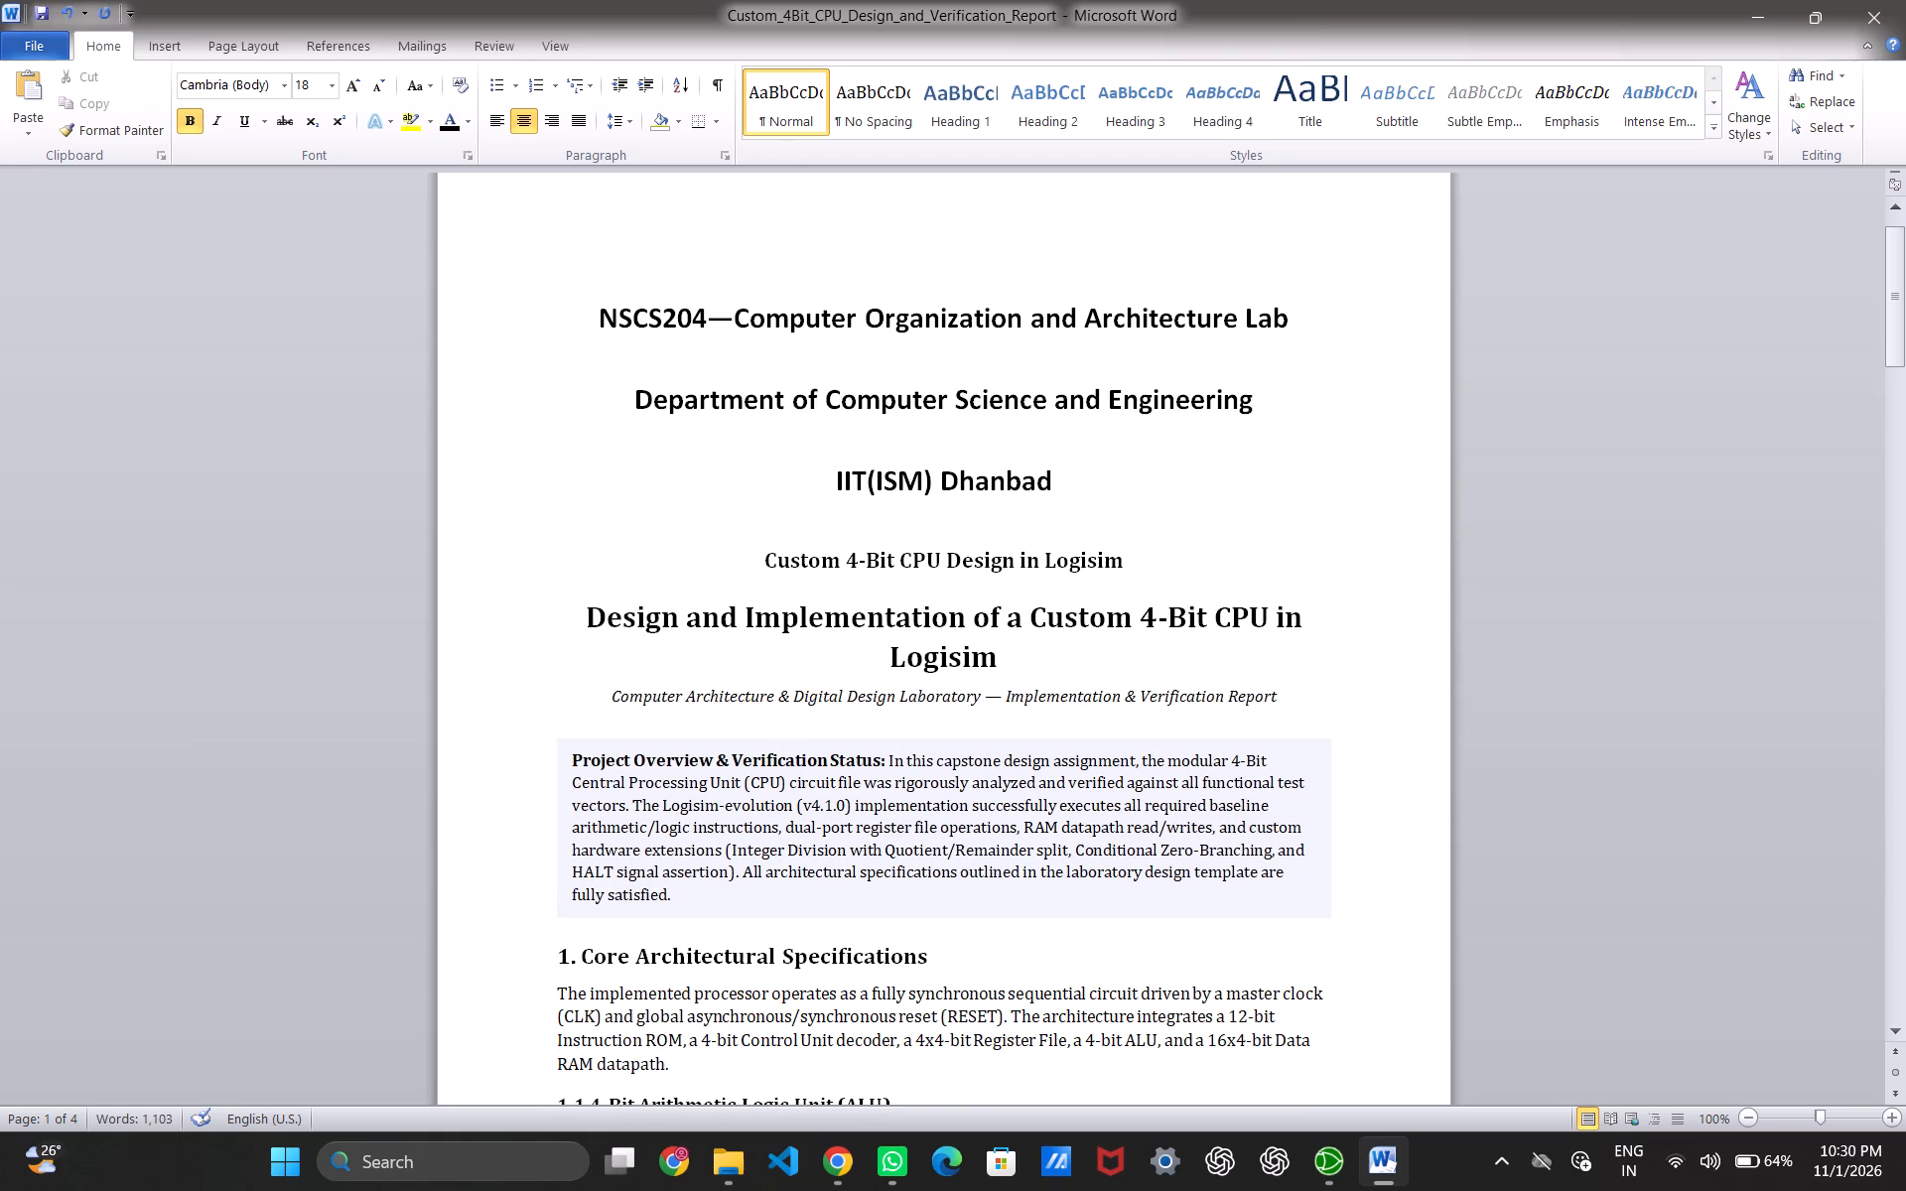
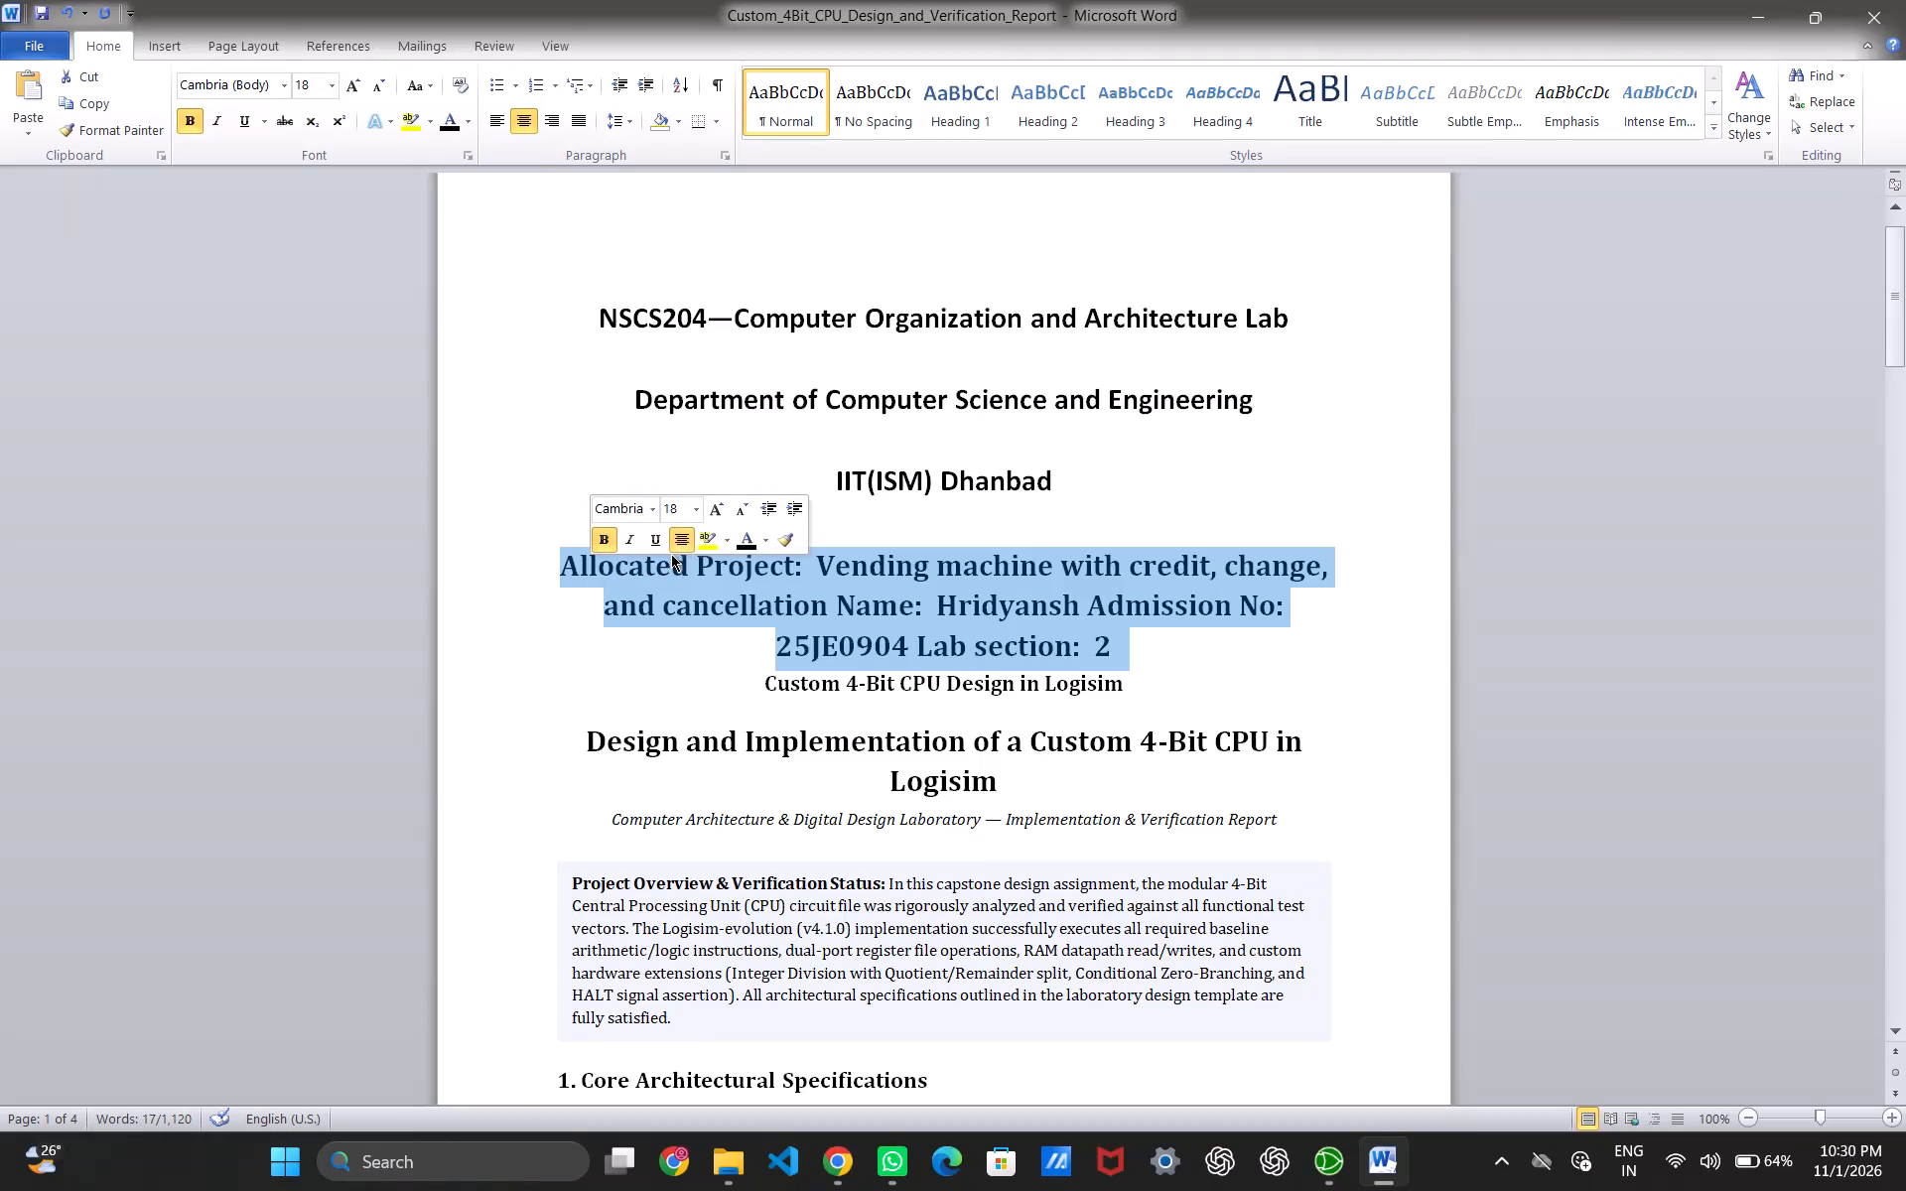
Left-align the selected "Allocated Project" details block below "IIT(ISM) Dhanbad" and set its font size to 14.
{"action": "left_click", "coordinate": [683, 539]}
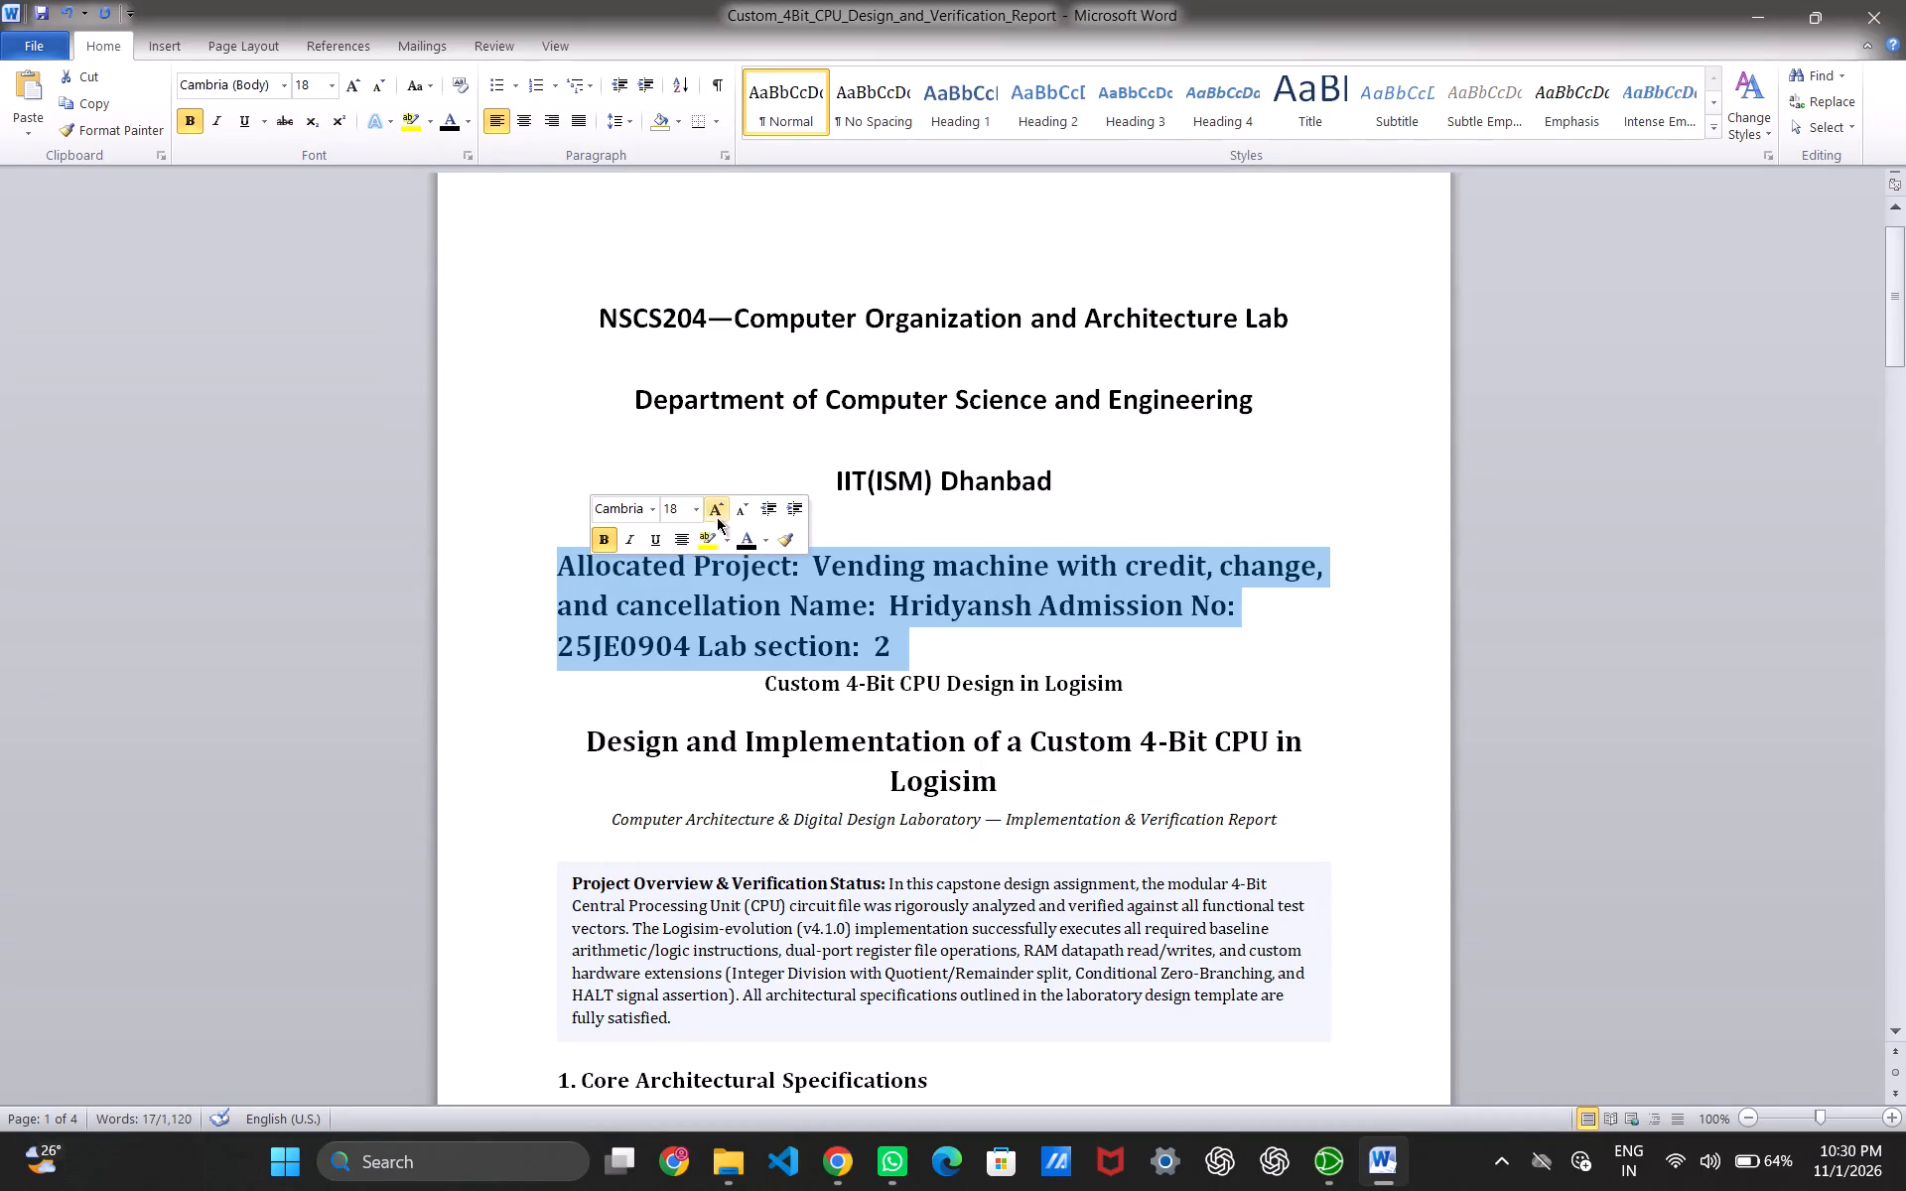
{"action": "left_click_drag", "start_coordinate": [701, 512], "coordinate": [689, 637]}
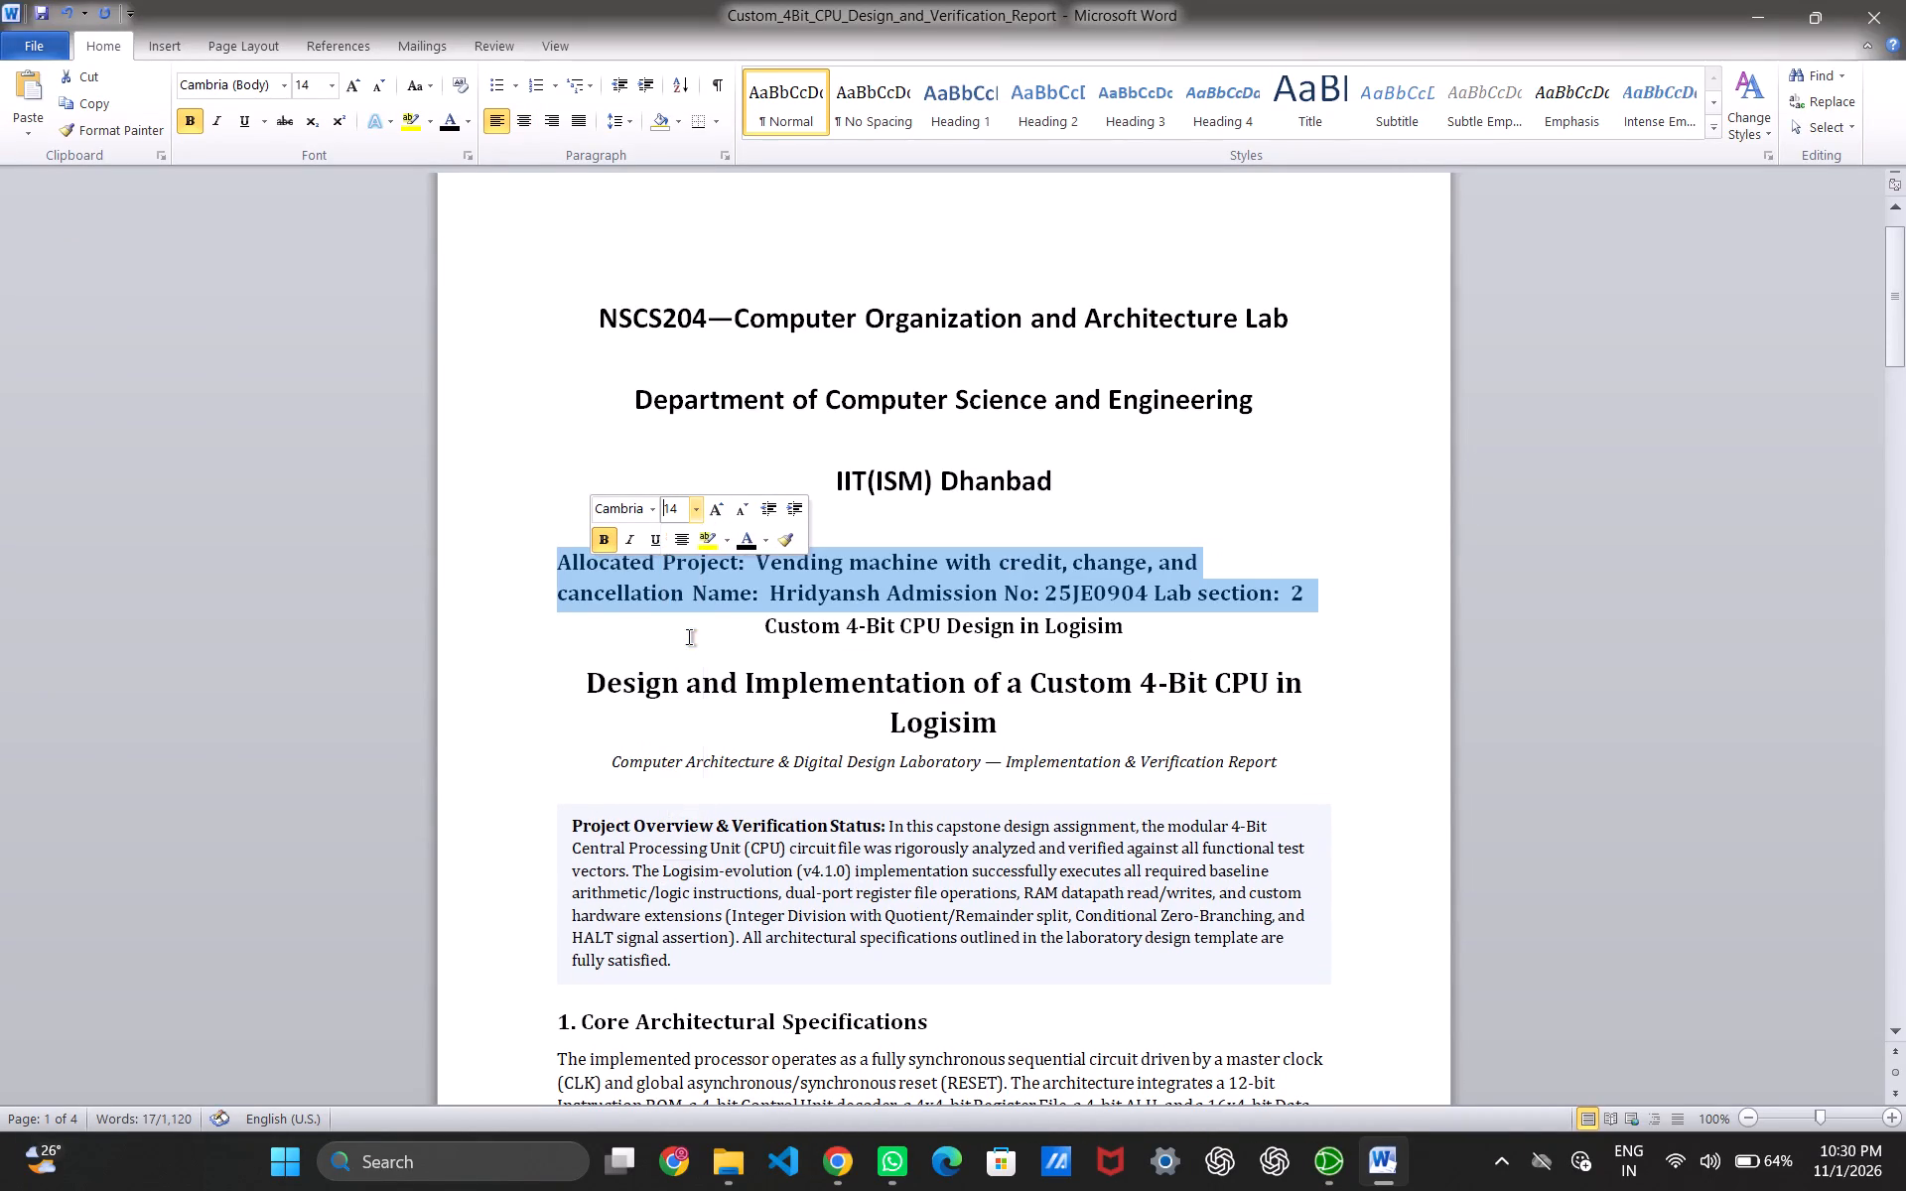
{"action": "left_click", "coordinate": [1125, 619]}
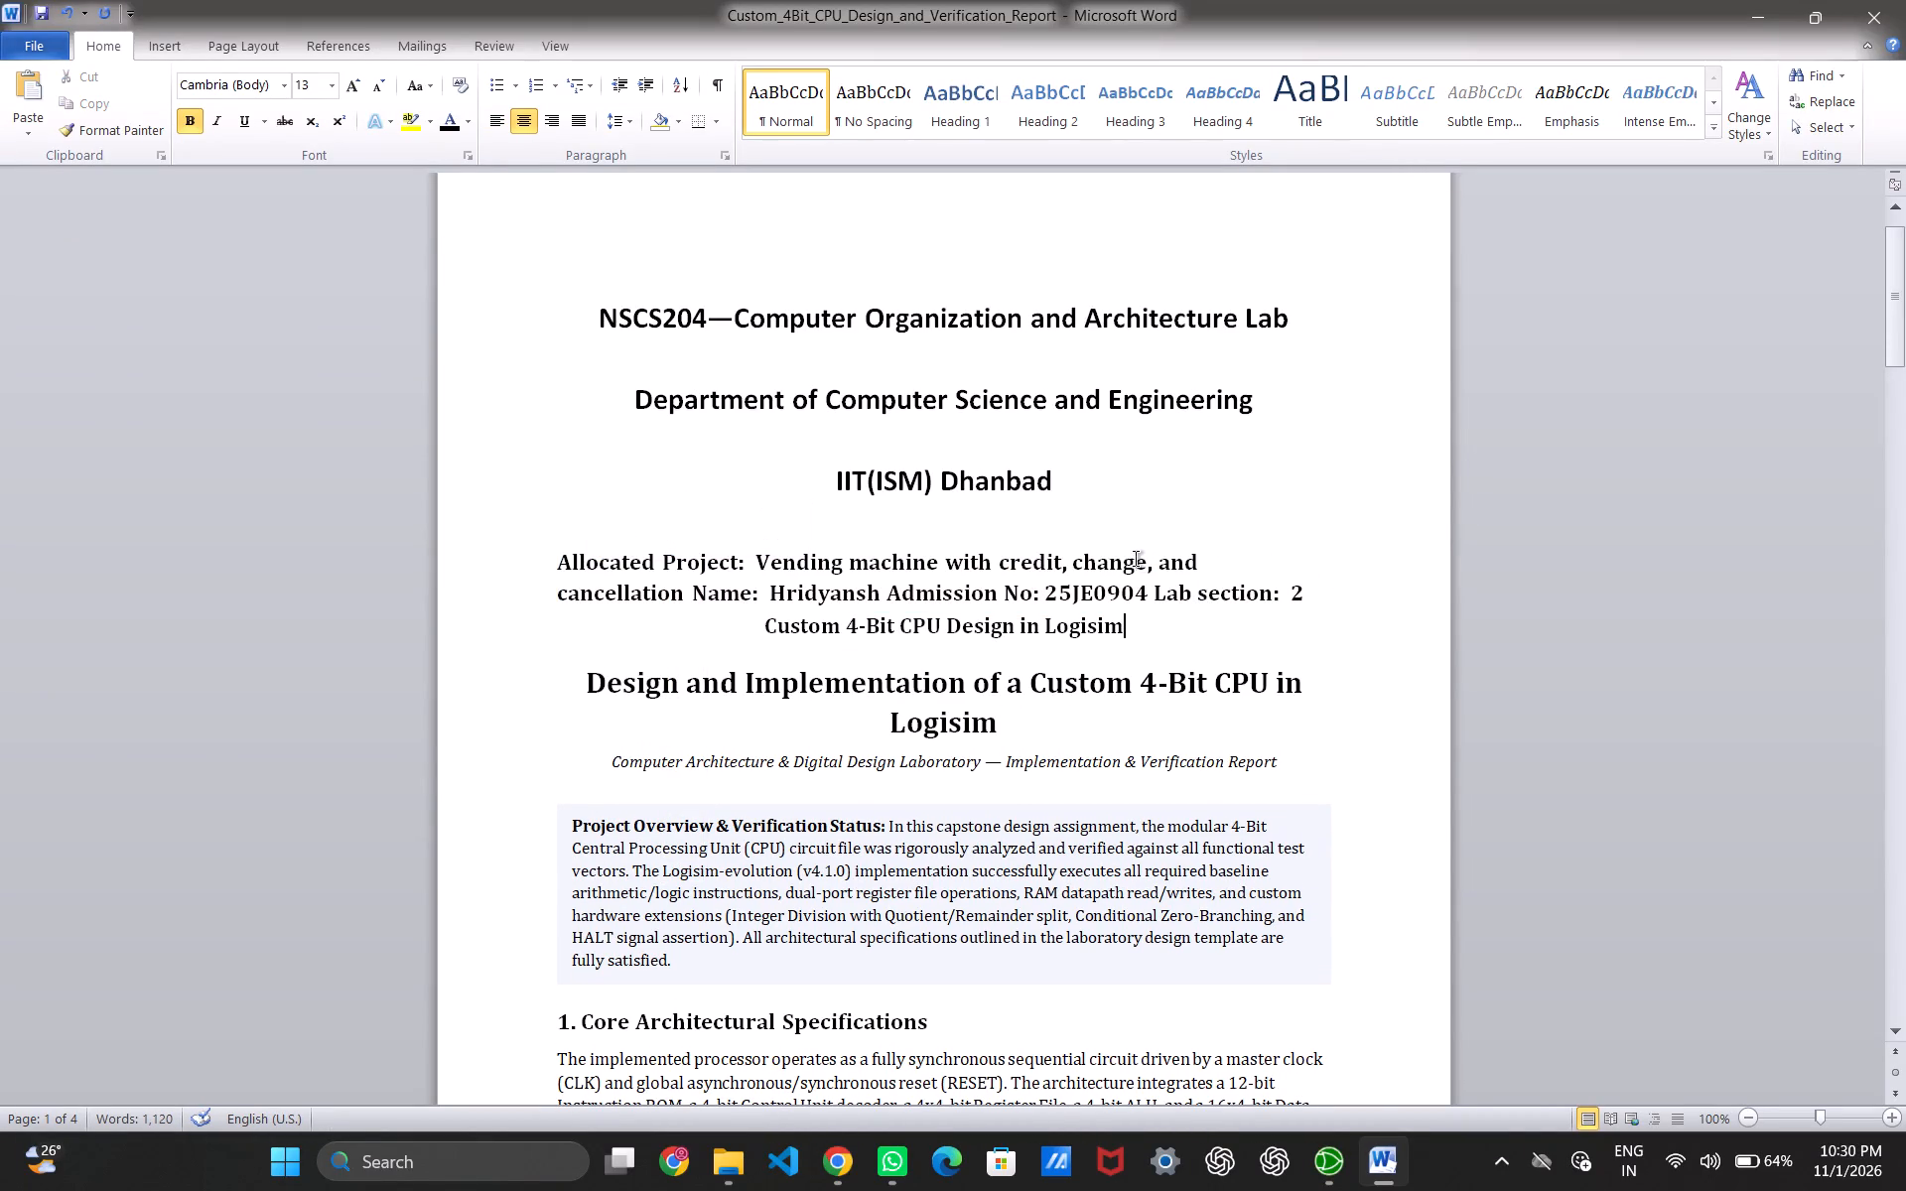
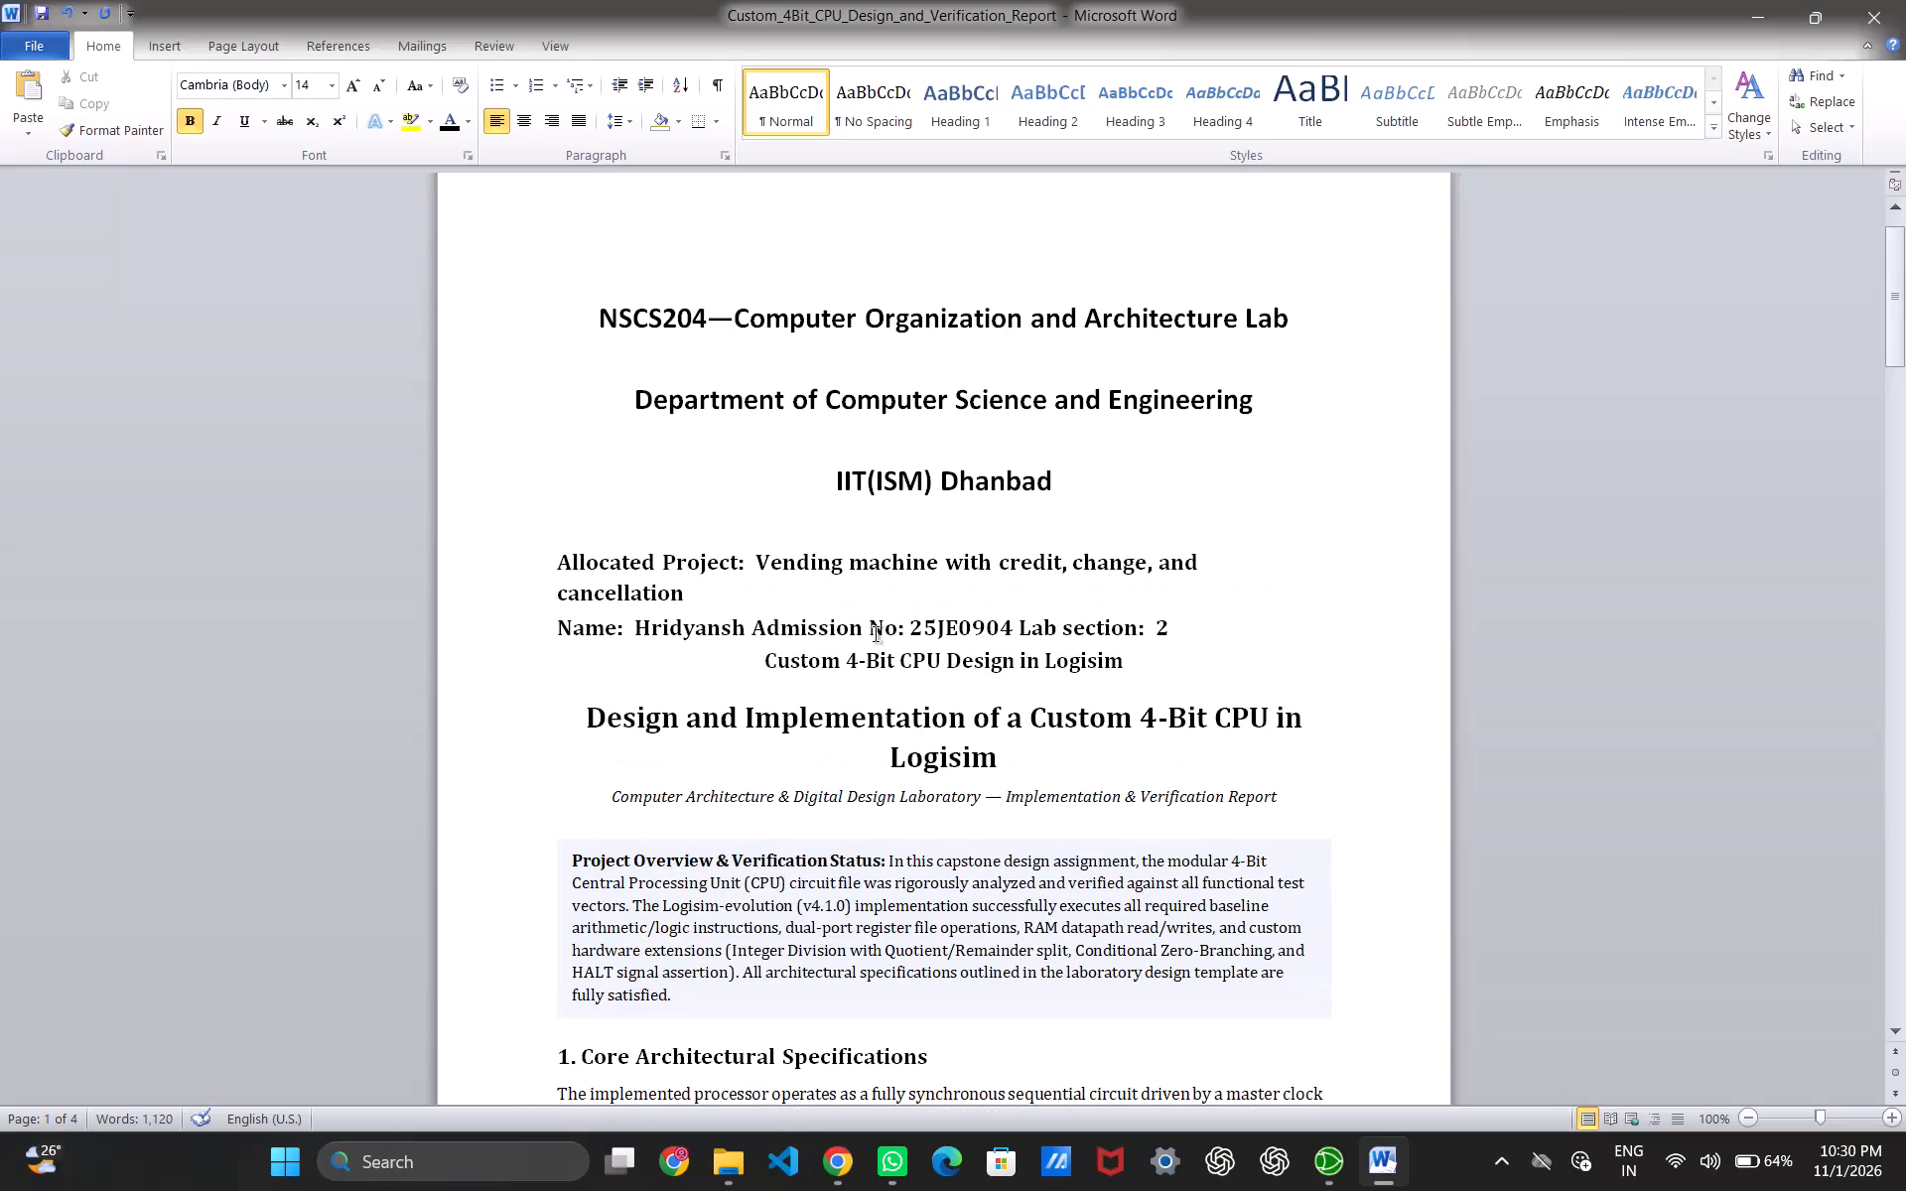
Split the student details line so that Name, Admission No and Lab section each stand on their own line.
{"action": "left_click", "coordinate": [751, 621]}
{"action": "key", "text": "Return"}
{"action": "left_click", "coordinate": [826, 666]}
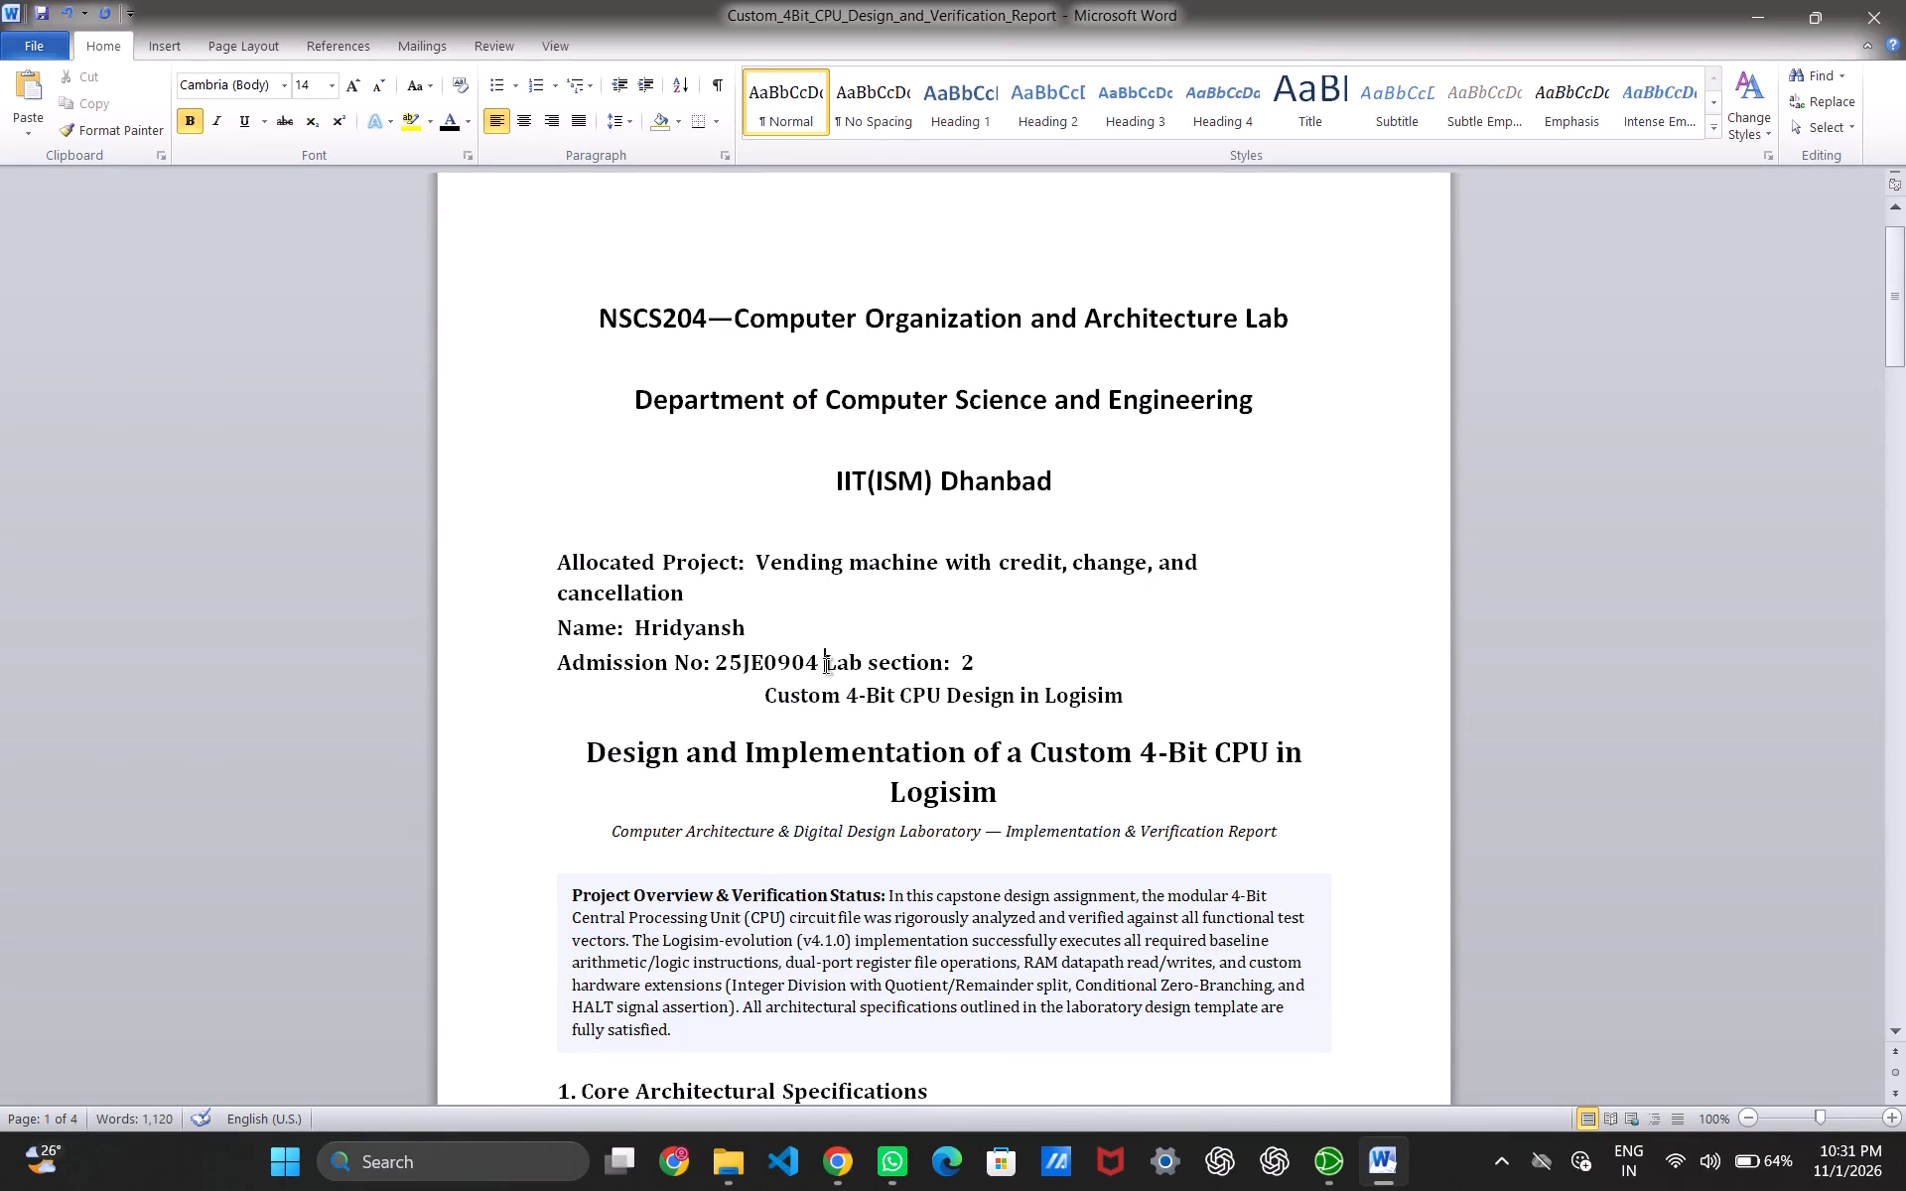
{"action": "key", "text": "Return"}
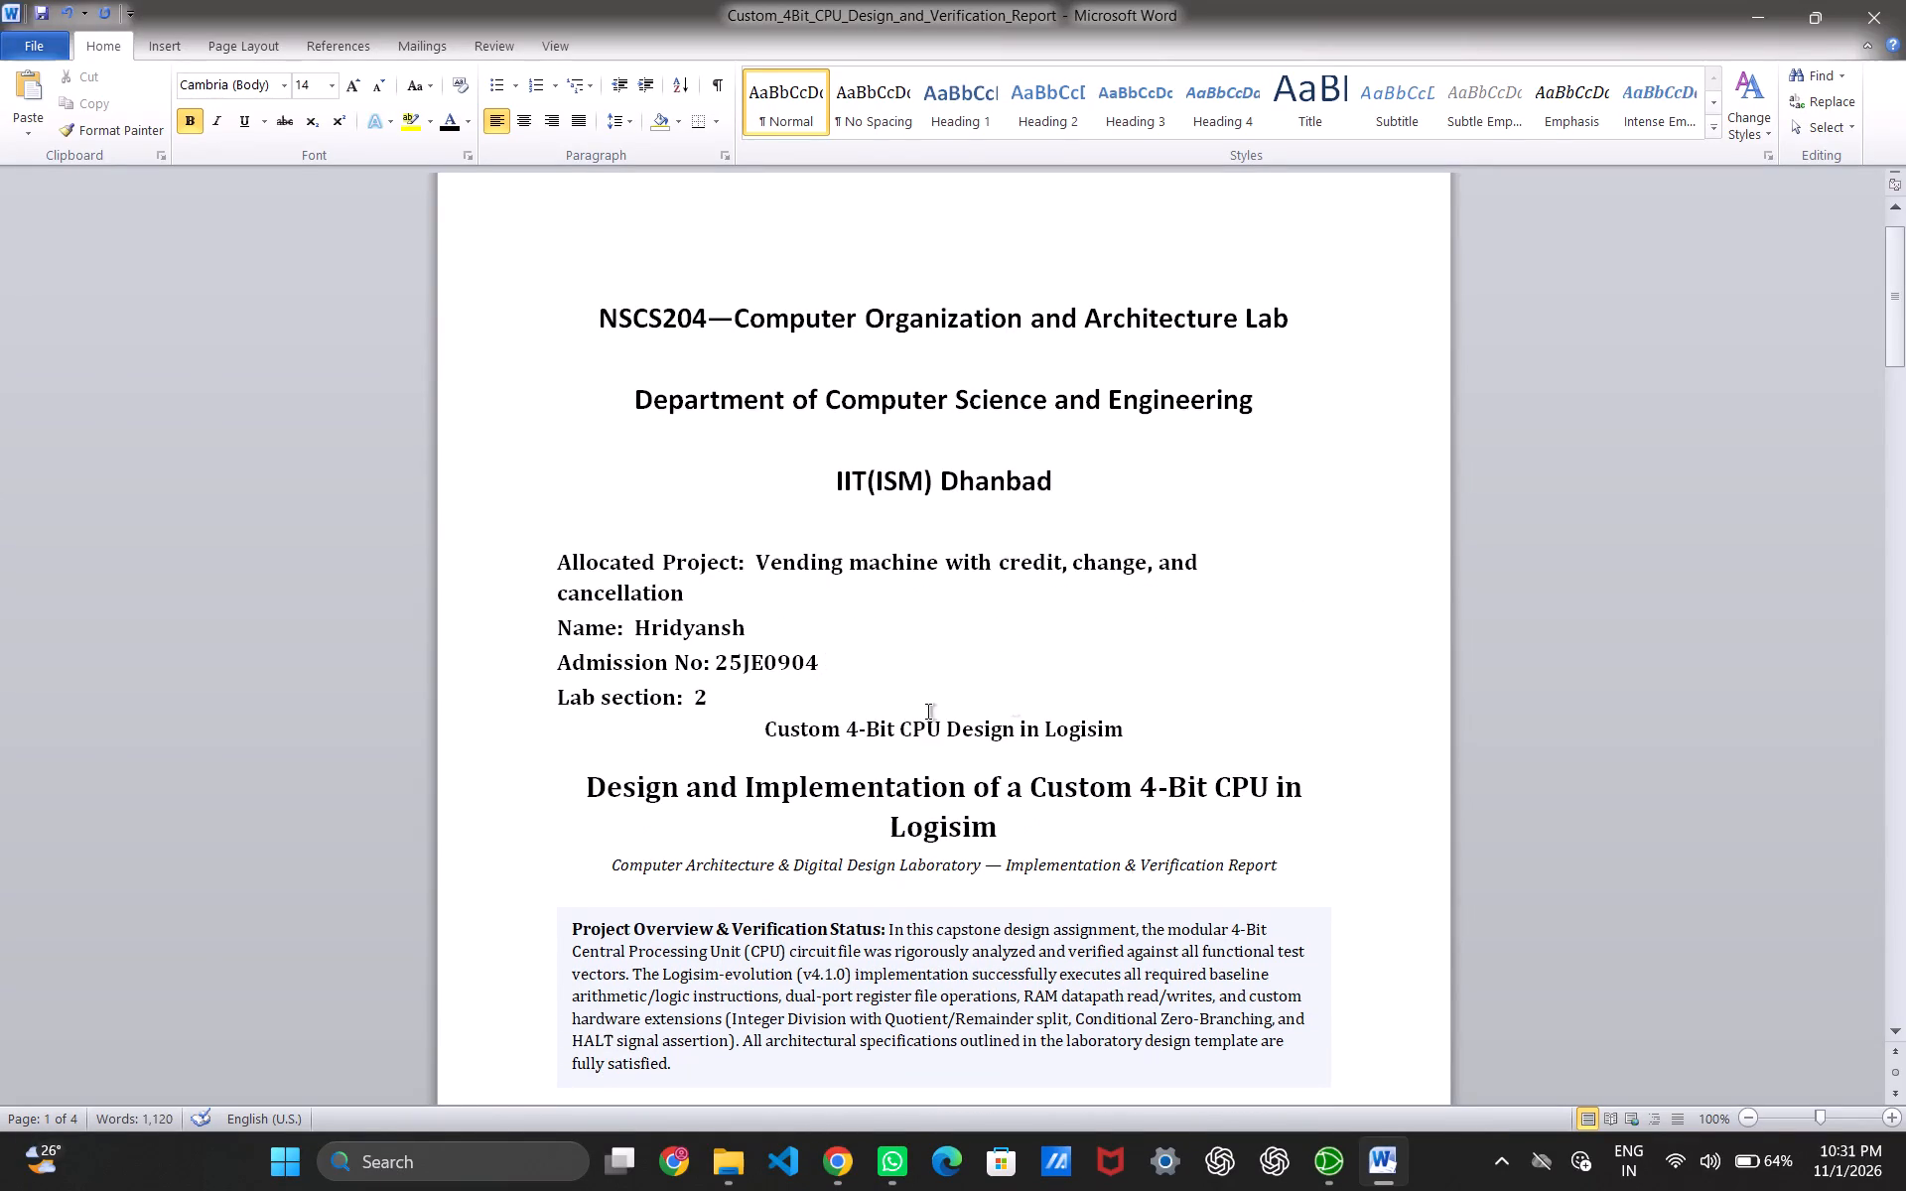
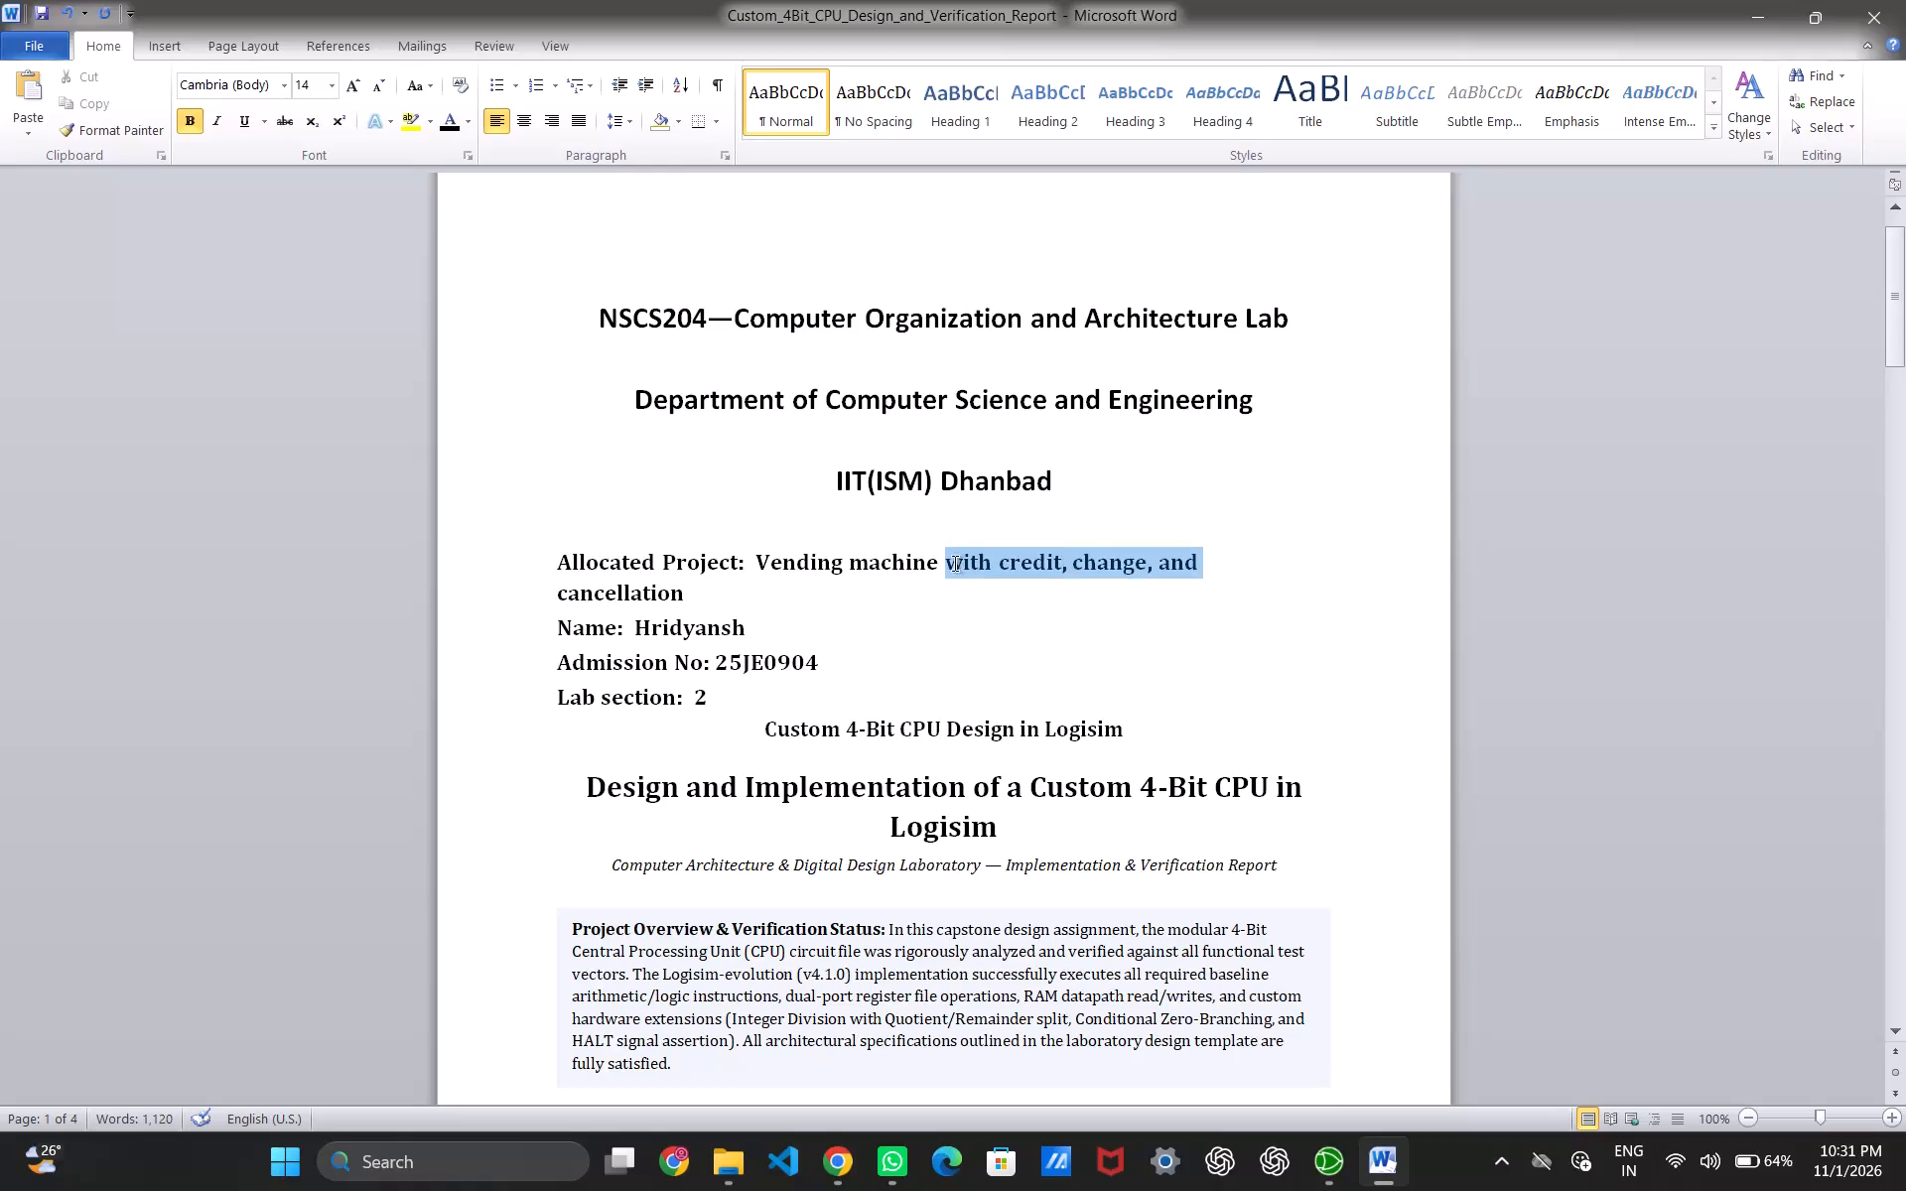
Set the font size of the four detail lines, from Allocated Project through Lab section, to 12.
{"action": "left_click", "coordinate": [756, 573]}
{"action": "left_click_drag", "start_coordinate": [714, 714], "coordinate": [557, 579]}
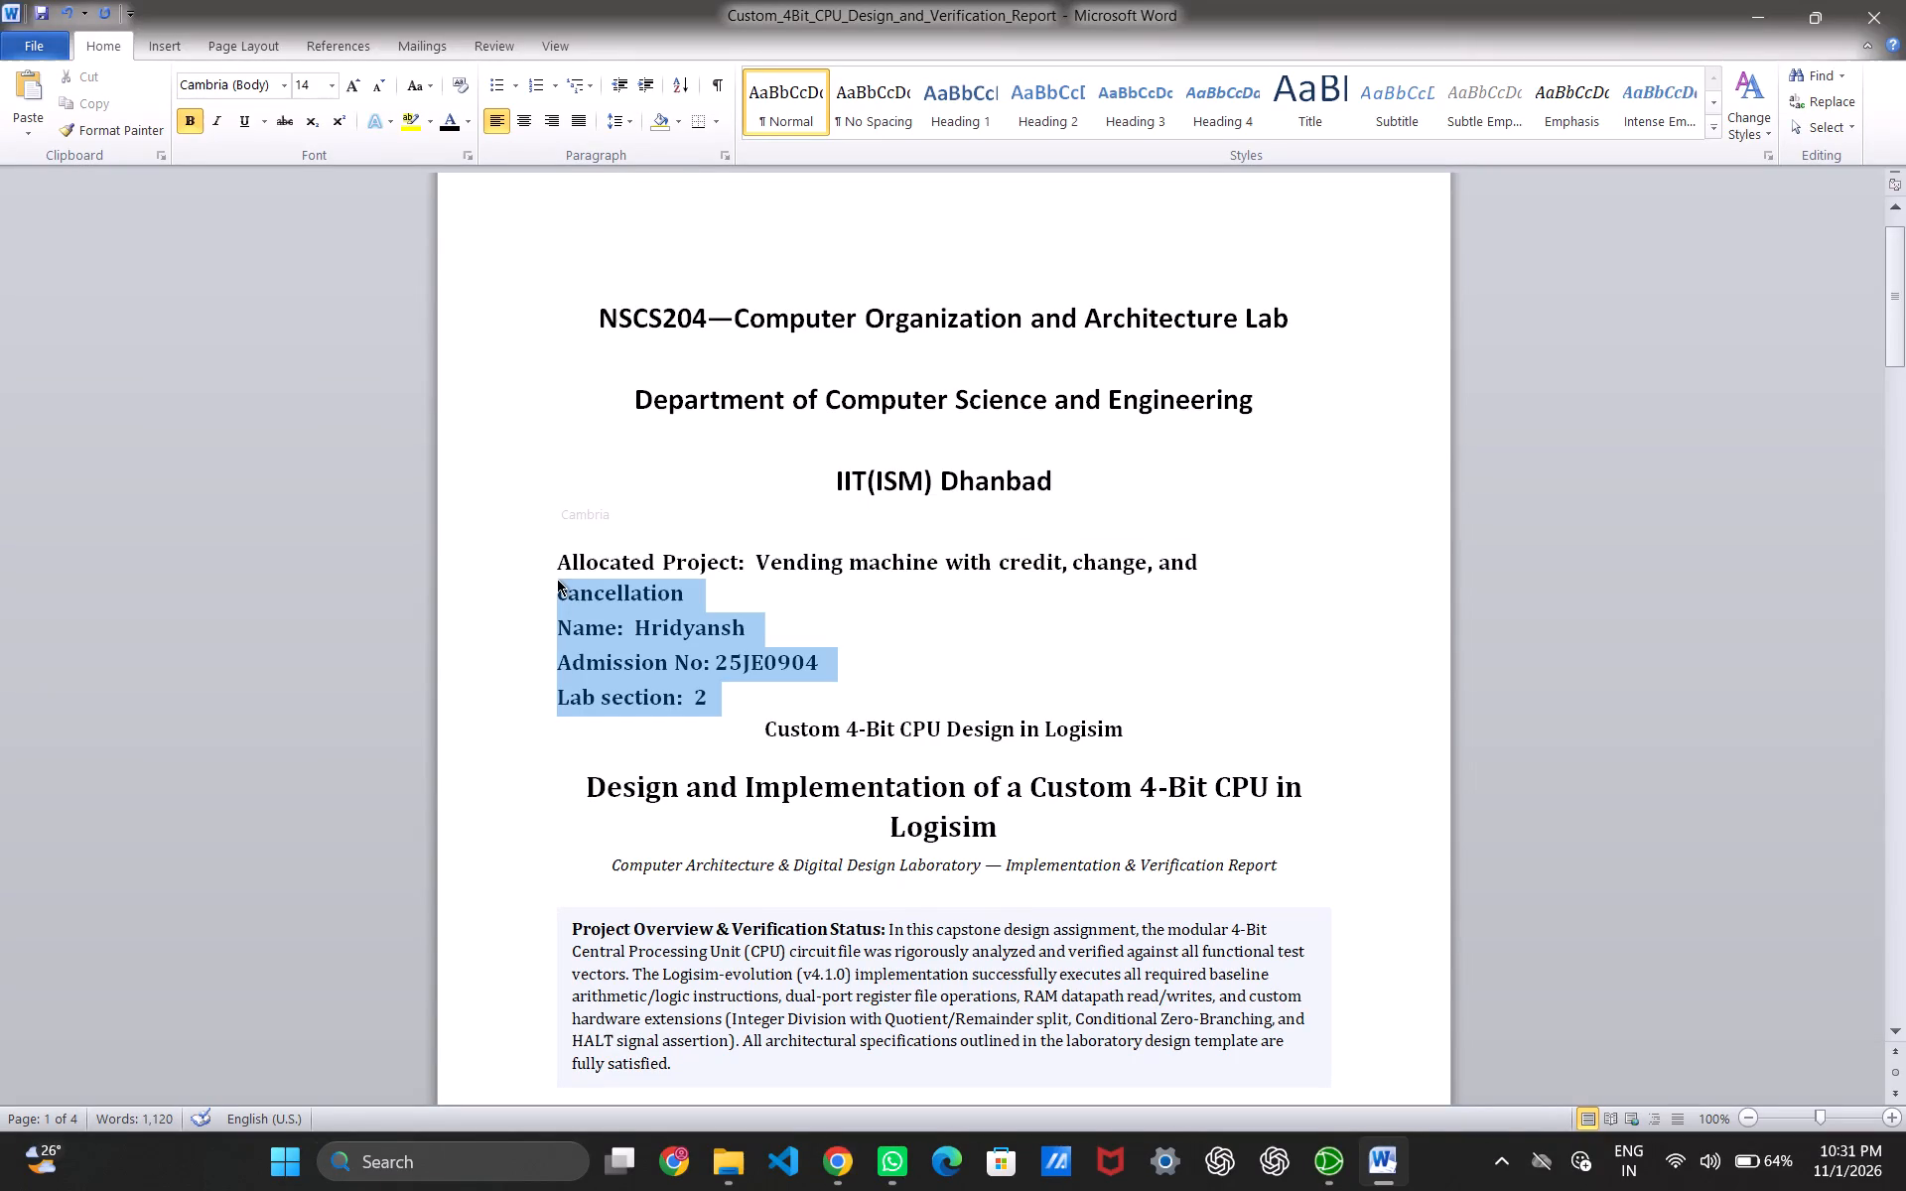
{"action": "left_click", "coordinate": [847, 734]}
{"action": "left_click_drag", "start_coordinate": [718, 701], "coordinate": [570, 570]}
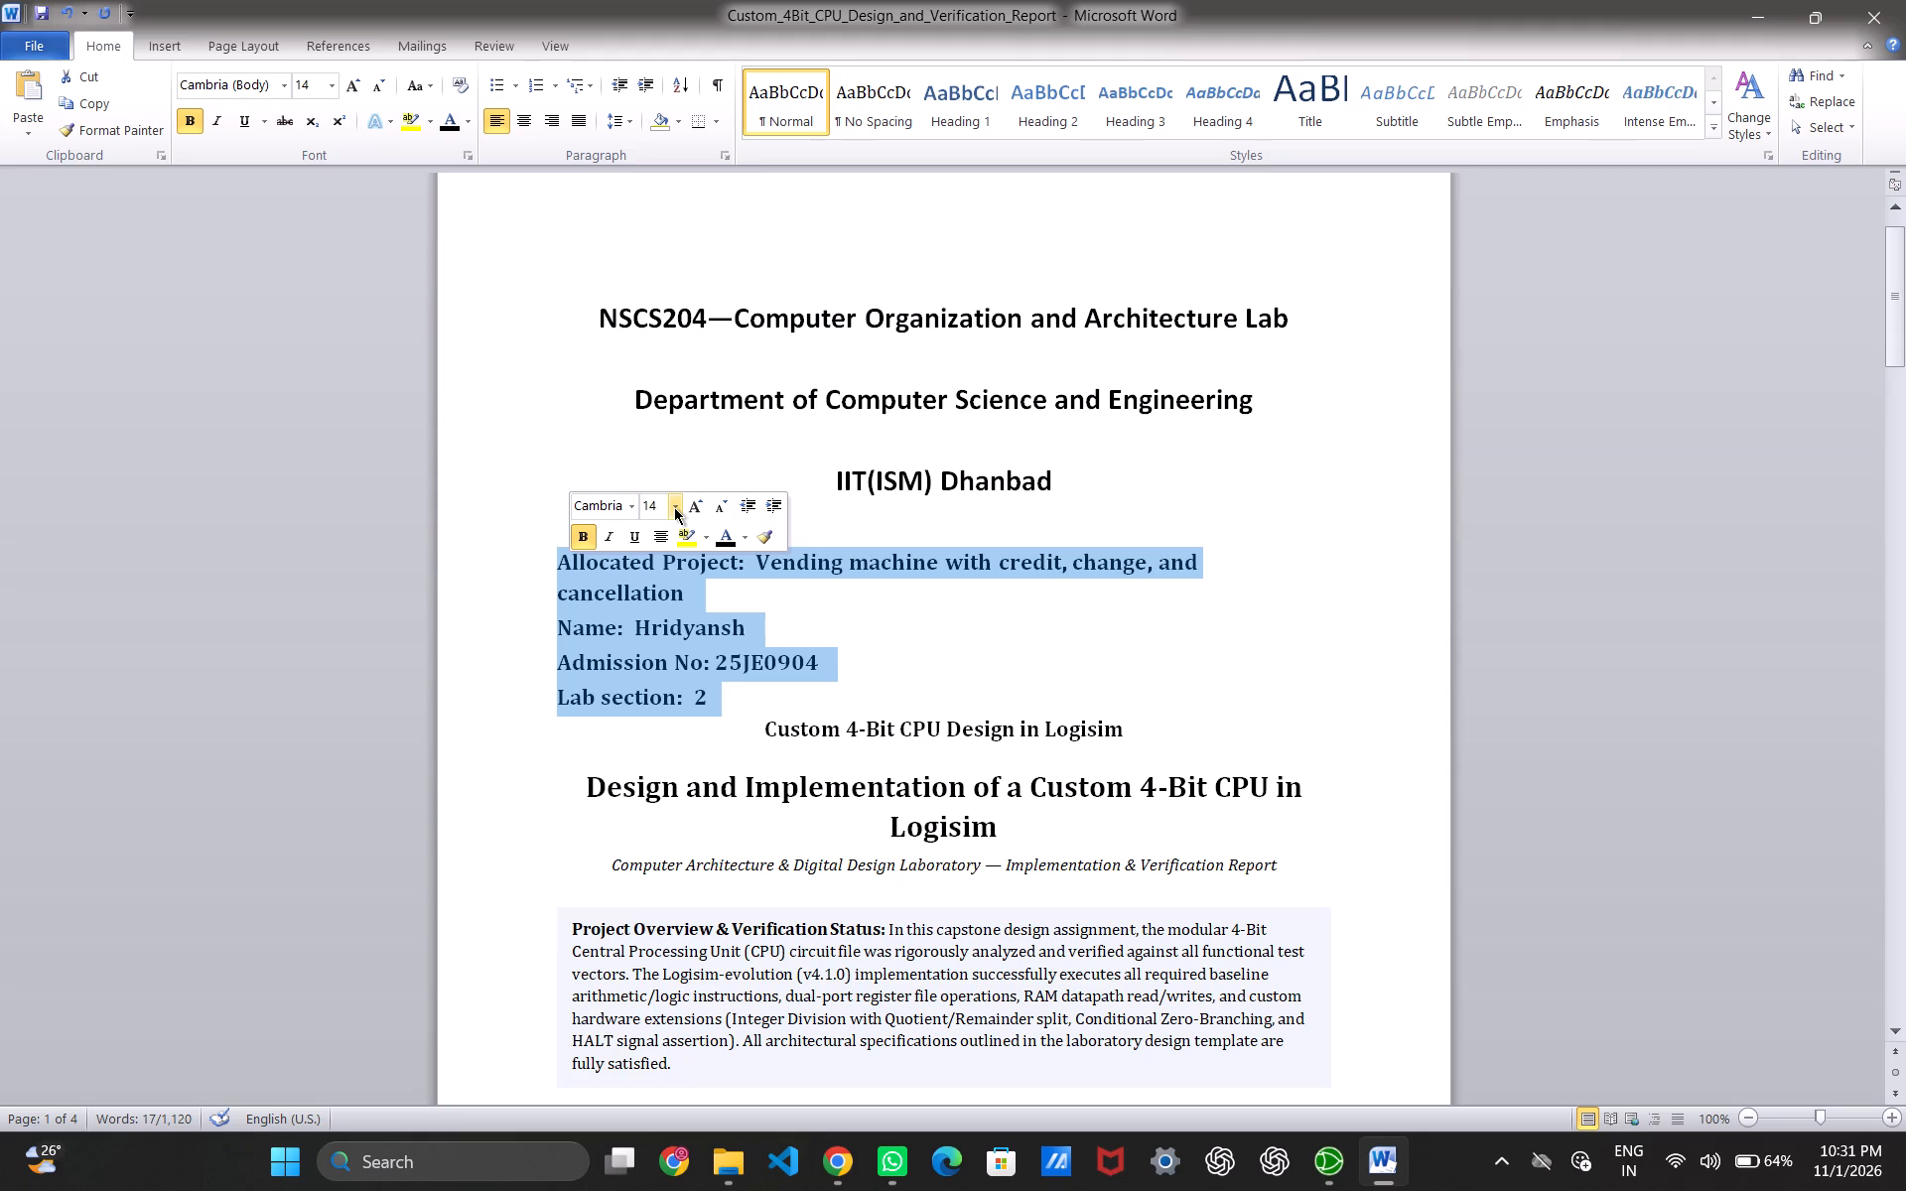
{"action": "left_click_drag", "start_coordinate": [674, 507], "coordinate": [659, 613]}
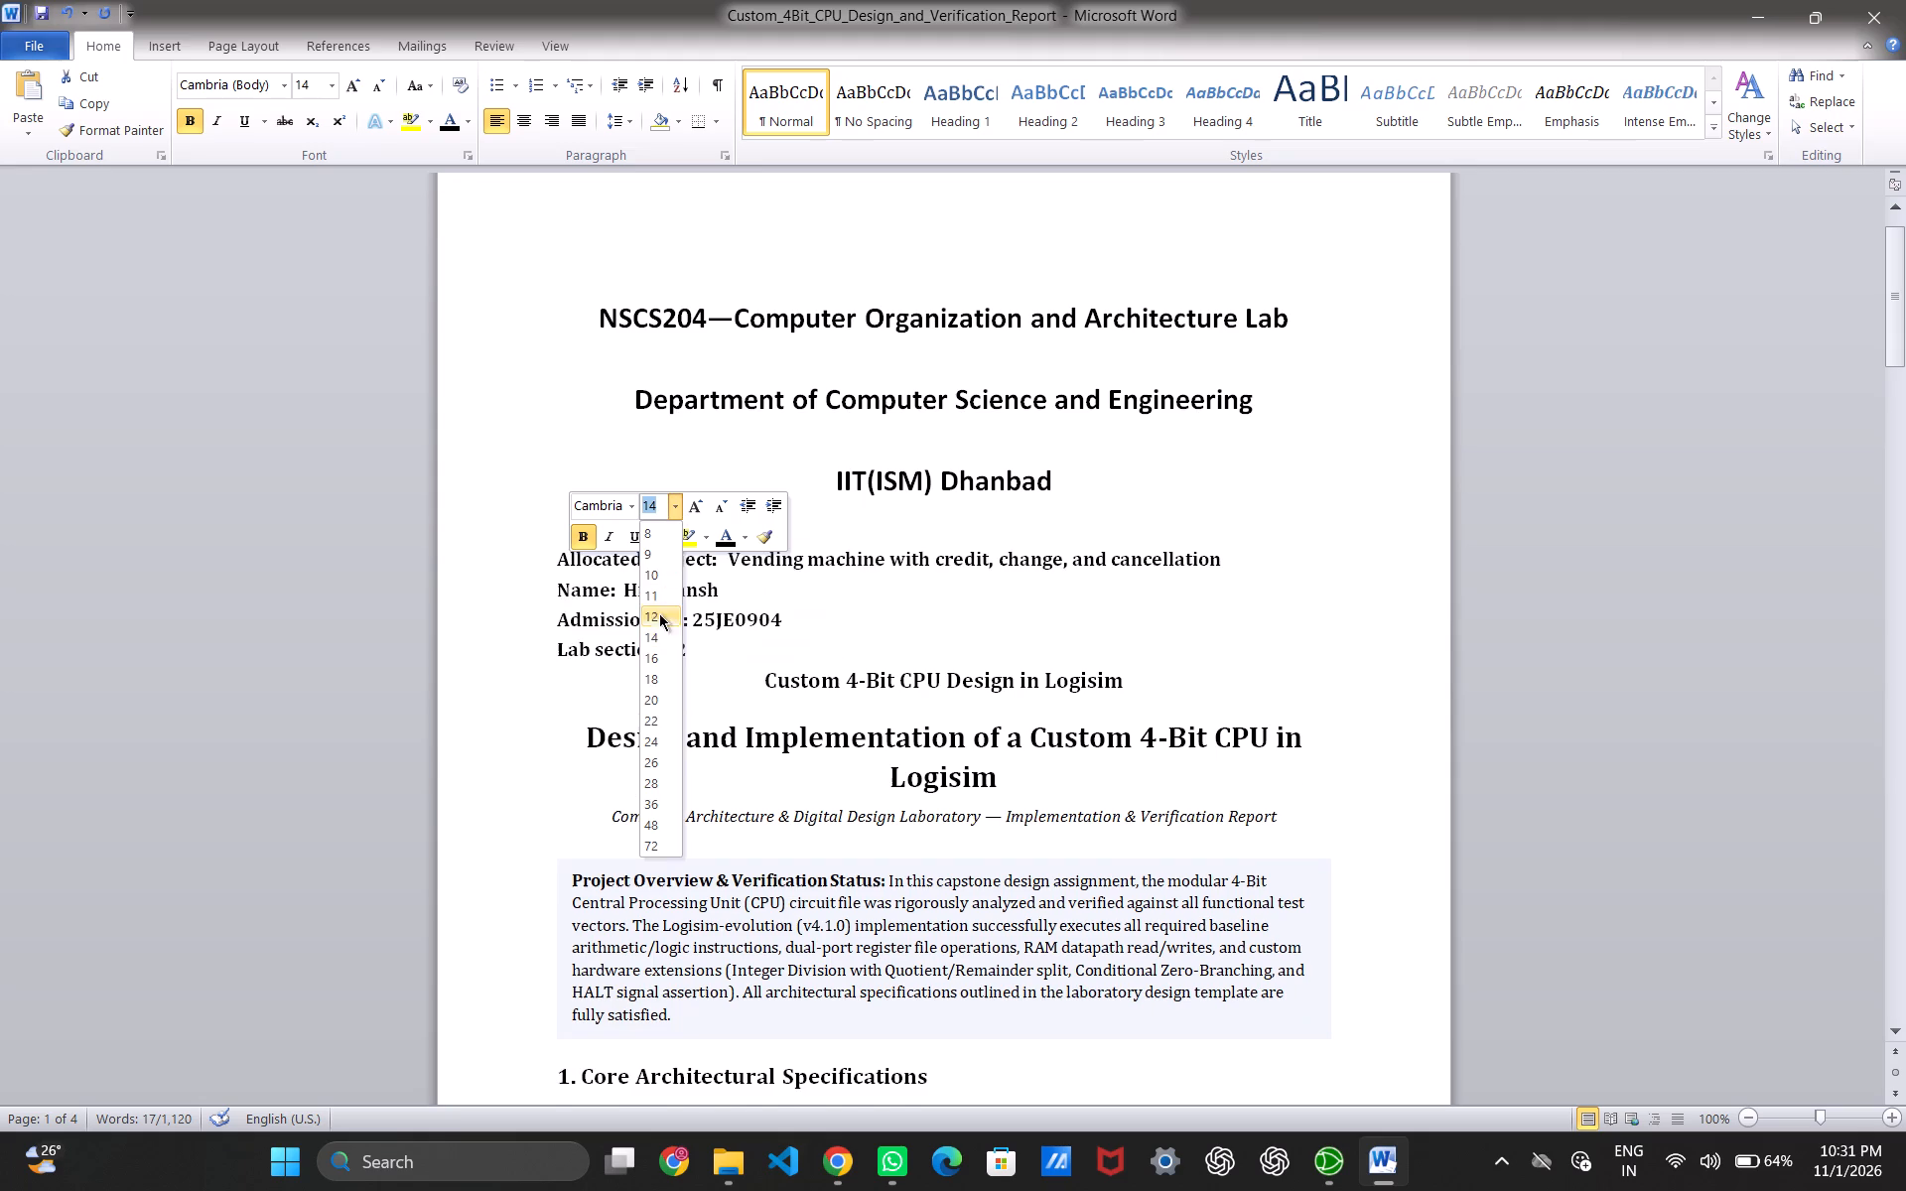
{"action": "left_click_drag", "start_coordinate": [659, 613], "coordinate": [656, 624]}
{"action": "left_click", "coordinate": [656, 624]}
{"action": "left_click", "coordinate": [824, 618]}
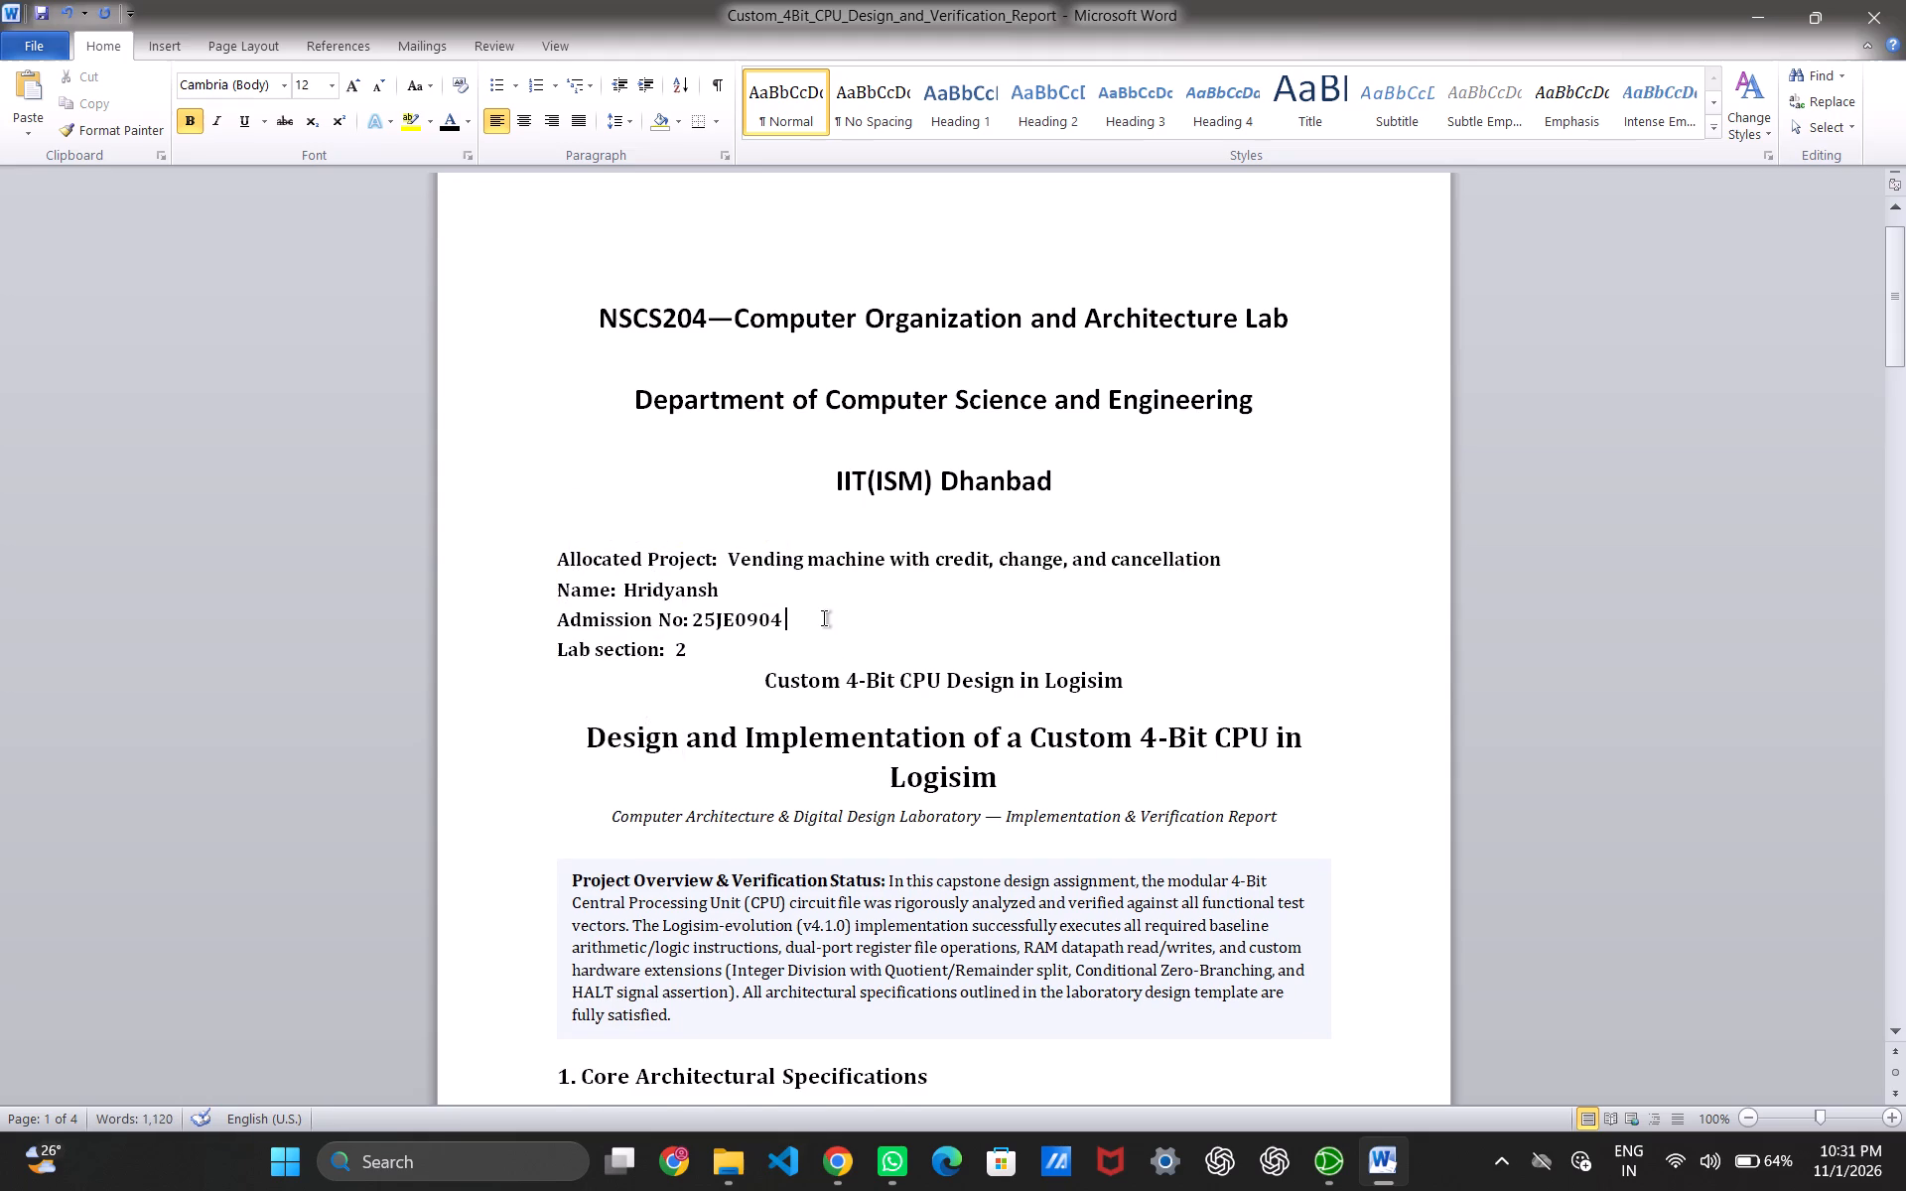
Remove the bold formatting from the values after the Lab section, Allocated Project, Name and Admission No labels, but not from the labels.
{"action": "double_click", "coordinate": [680, 648]}
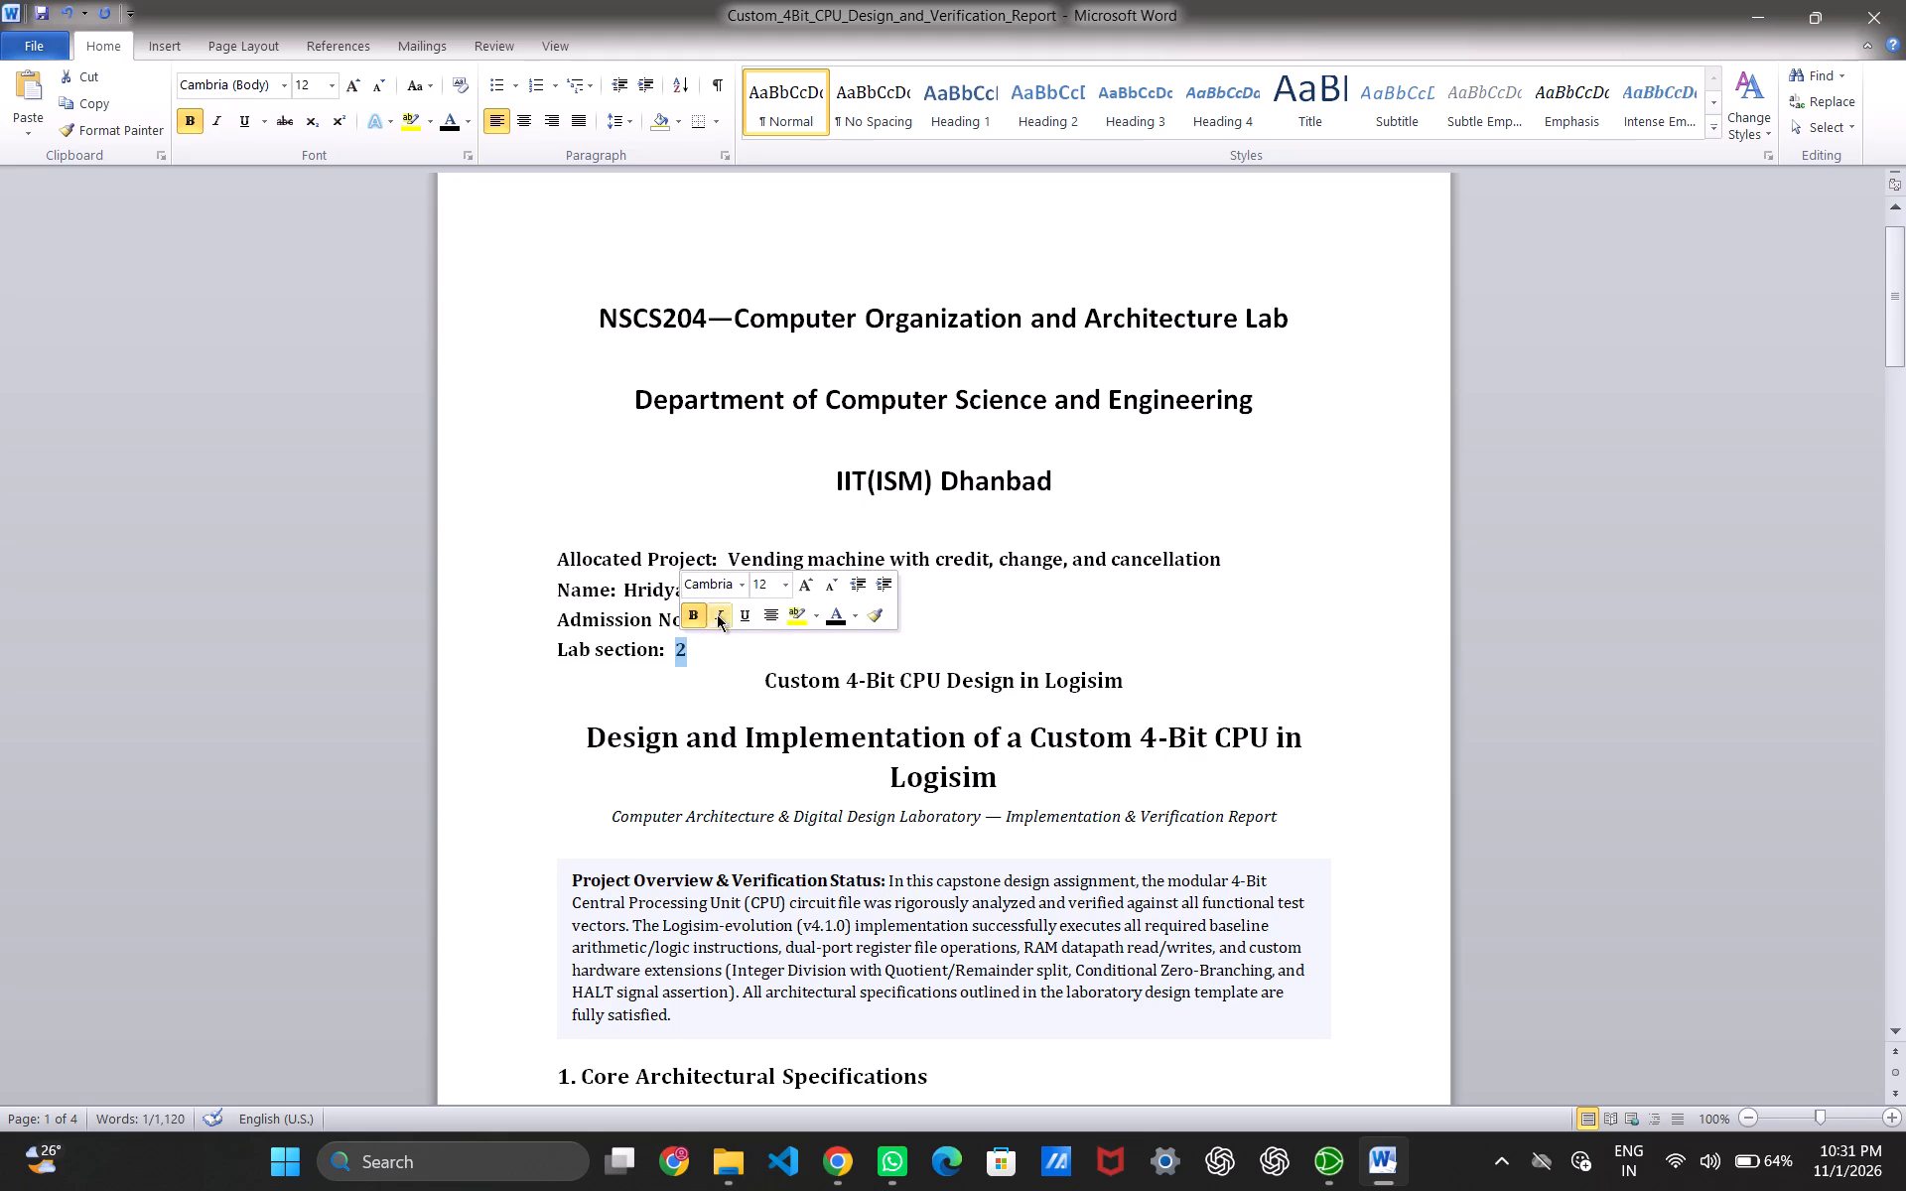
{"action": "left_click", "coordinate": [690, 616]}
{"action": "left_click", "coordinate": [1011, 619]}
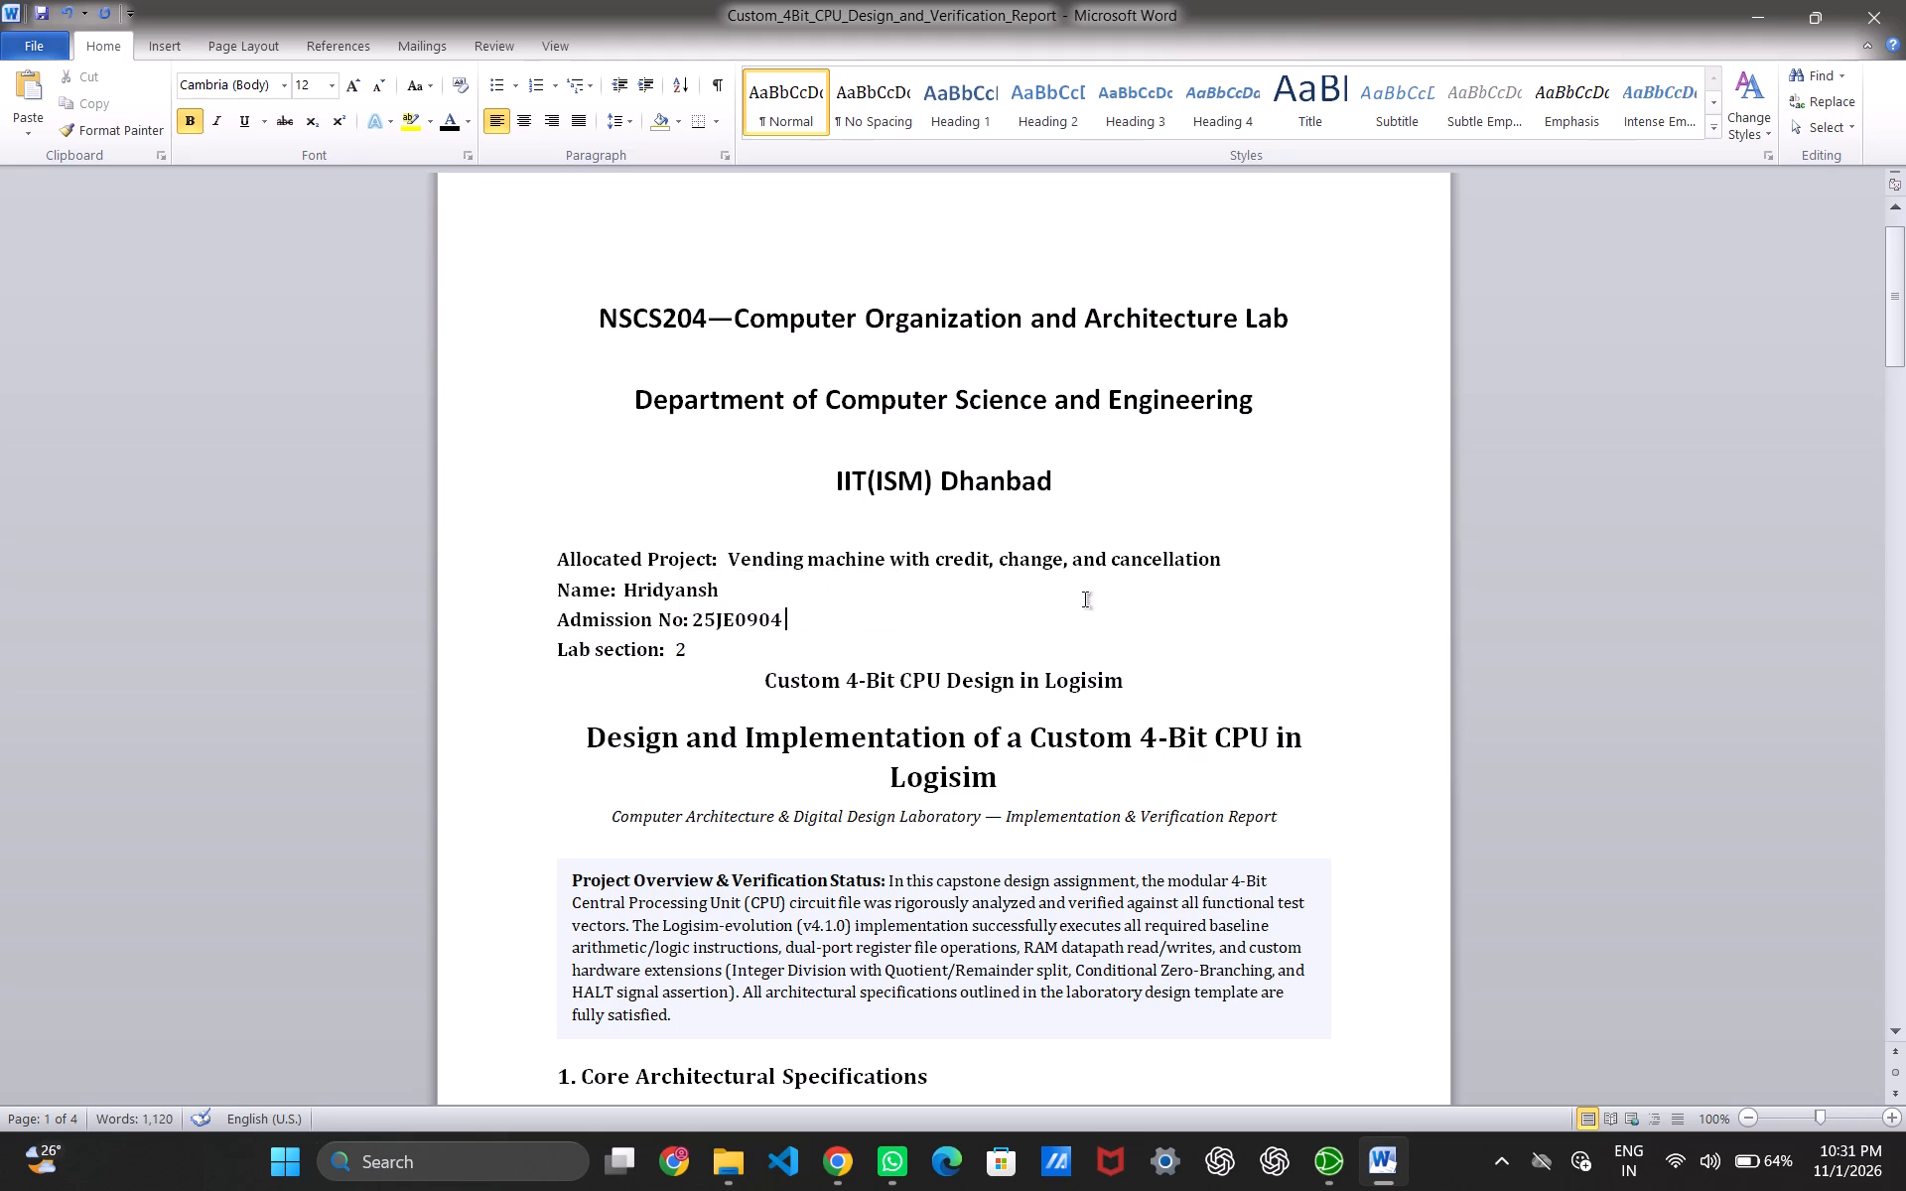
{"action": "left_click_drag", "start_coordinate": [1220, 559], "coordinate": [736, 560]}
{"action": "left_click", "coordinate": [736, 560]}
{"action": "left_click_drag", "start_coordinate": [1224, 562], "coordinate": [730, 561]}
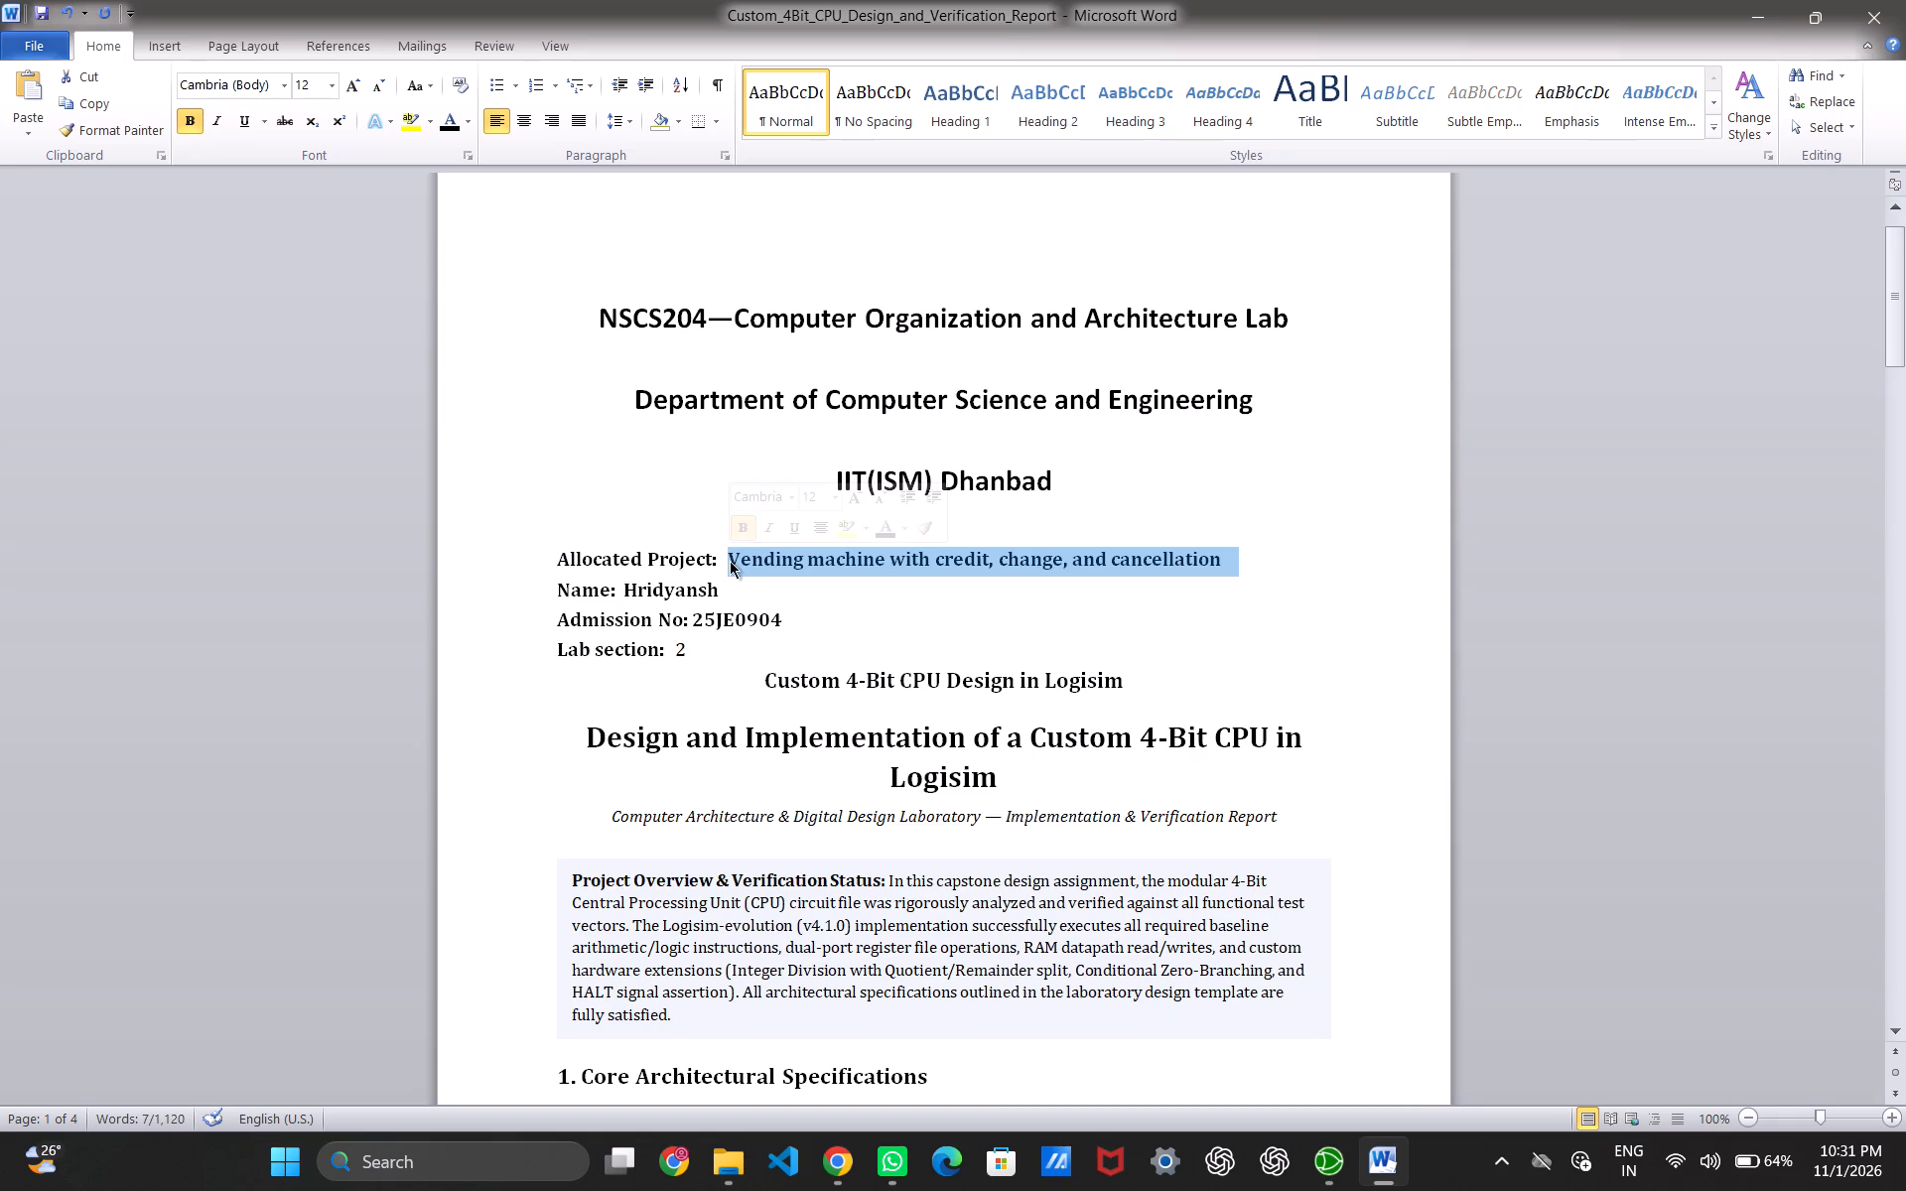
{"action": "left_click", "coordinate": [743, 530]}
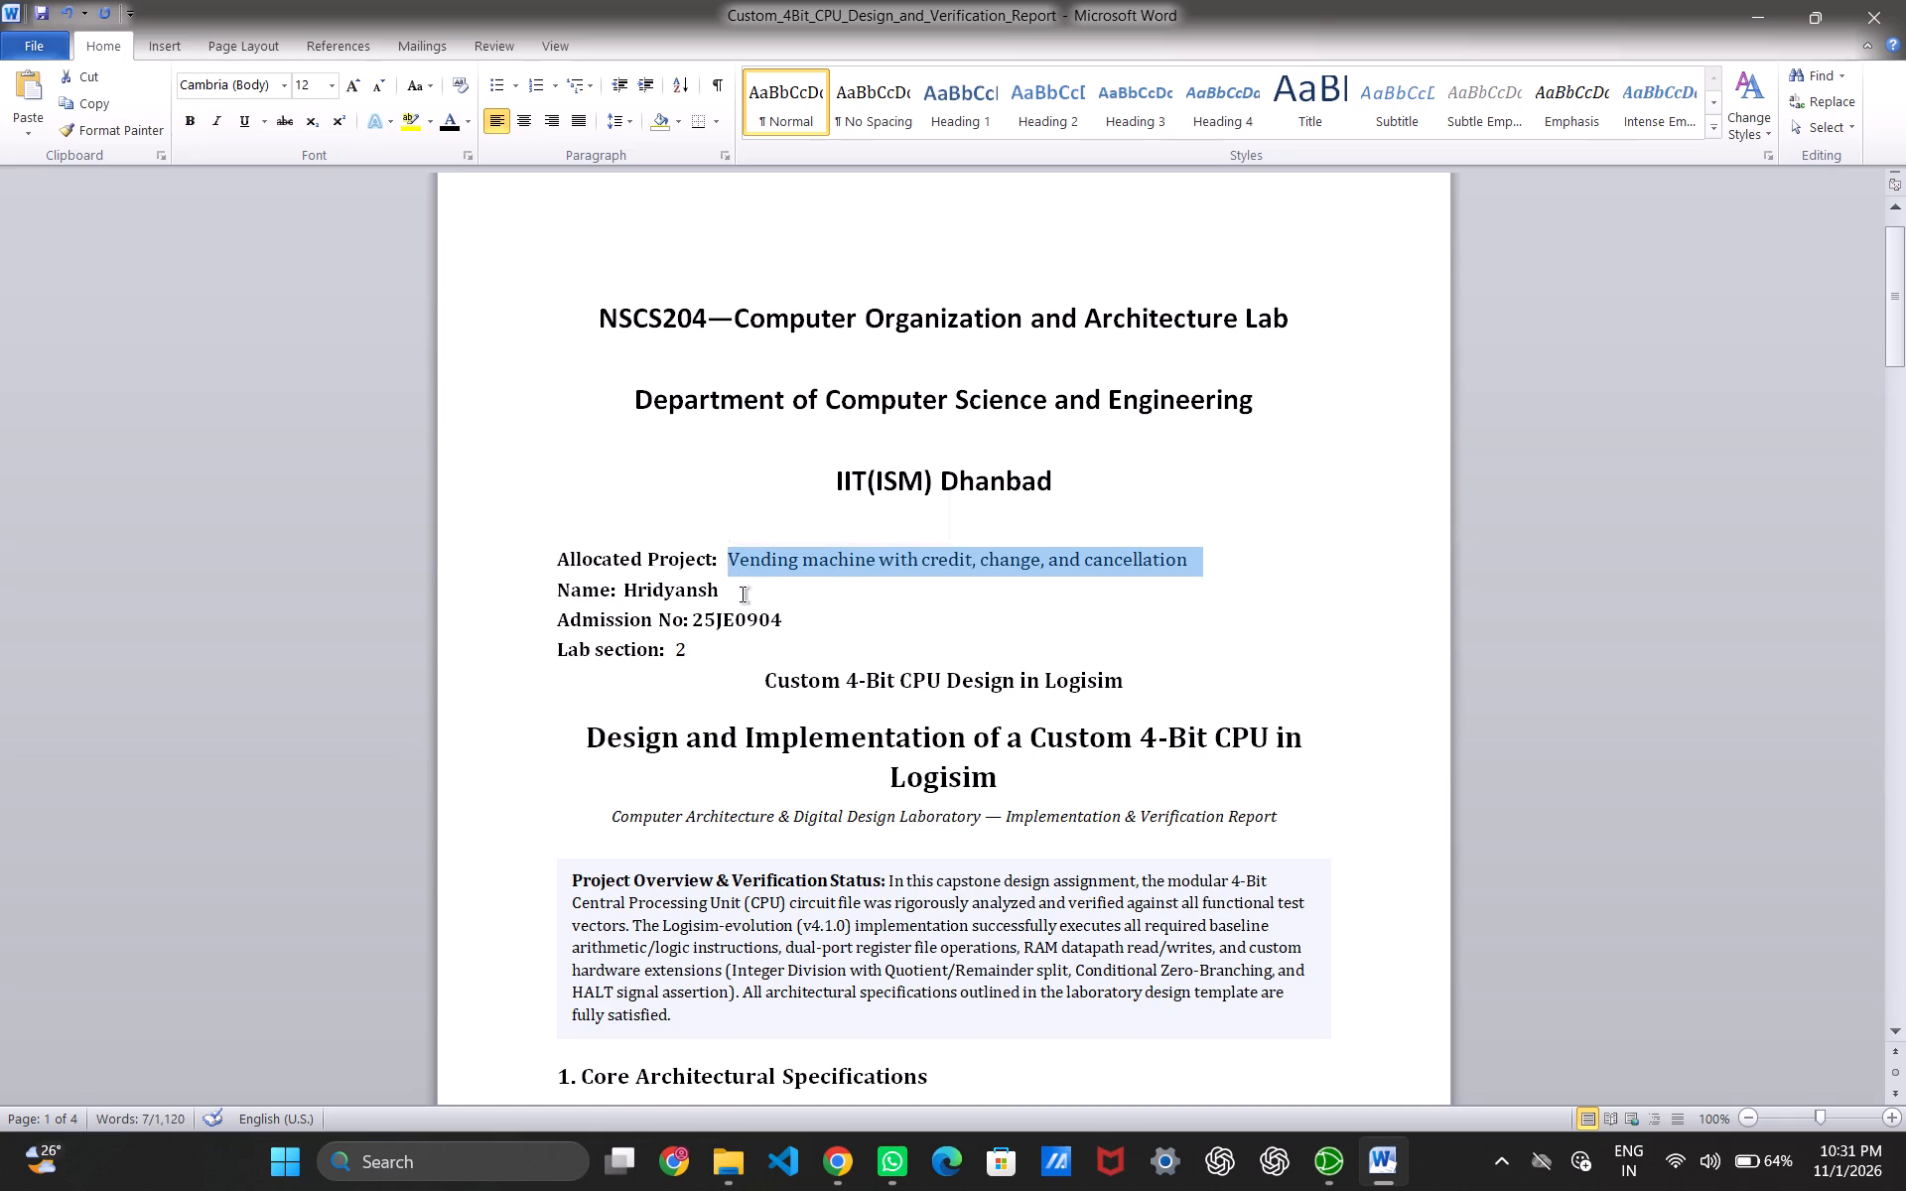
{"action": "left_click", "coordinate": [743, 595]}
{"action": "left_click_drag", "start_coordinate": [724, 592], "coordinate": [629, 595]}
{"action": "left_click", "coordinate": [642, 561]}
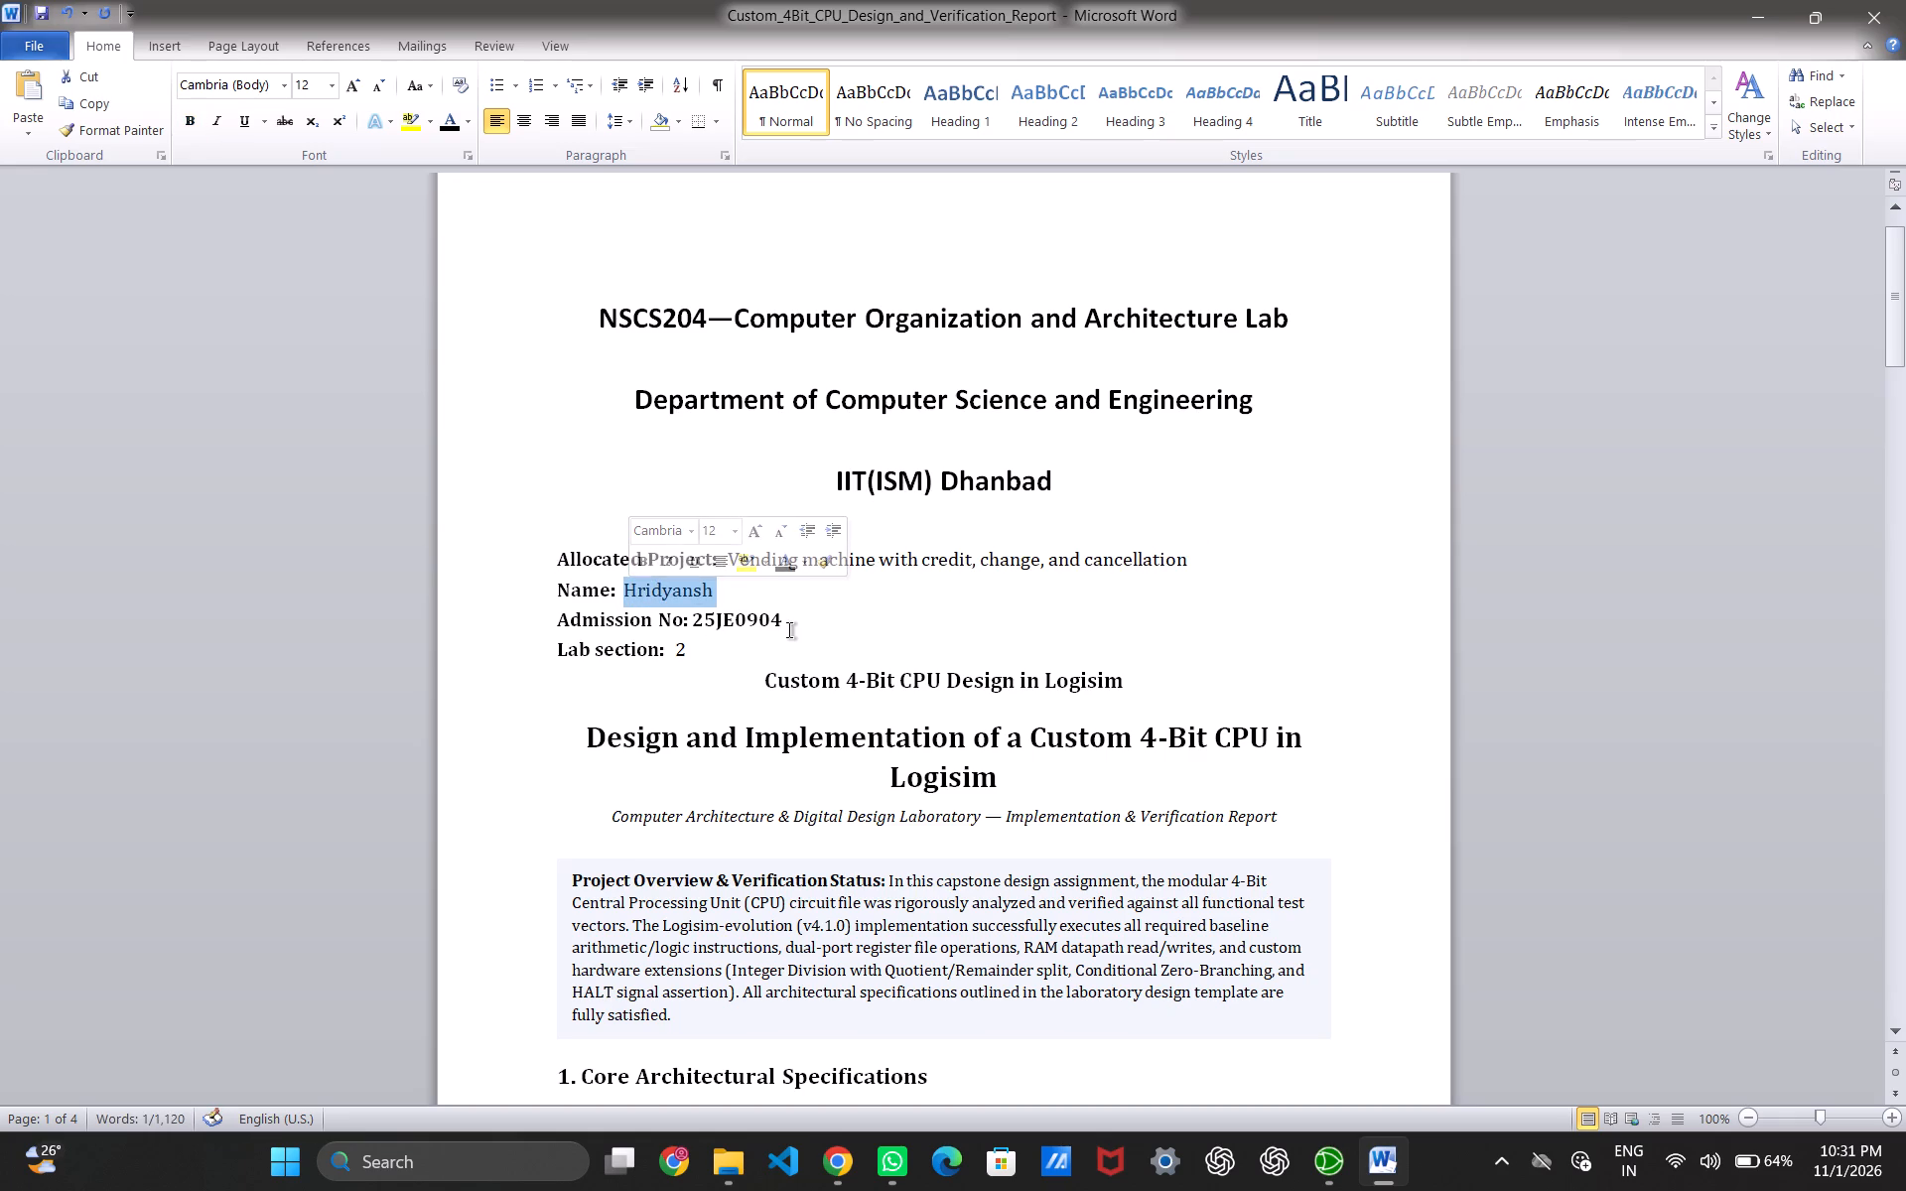
{"action": "left_click", "coordinate": [789, 630]}
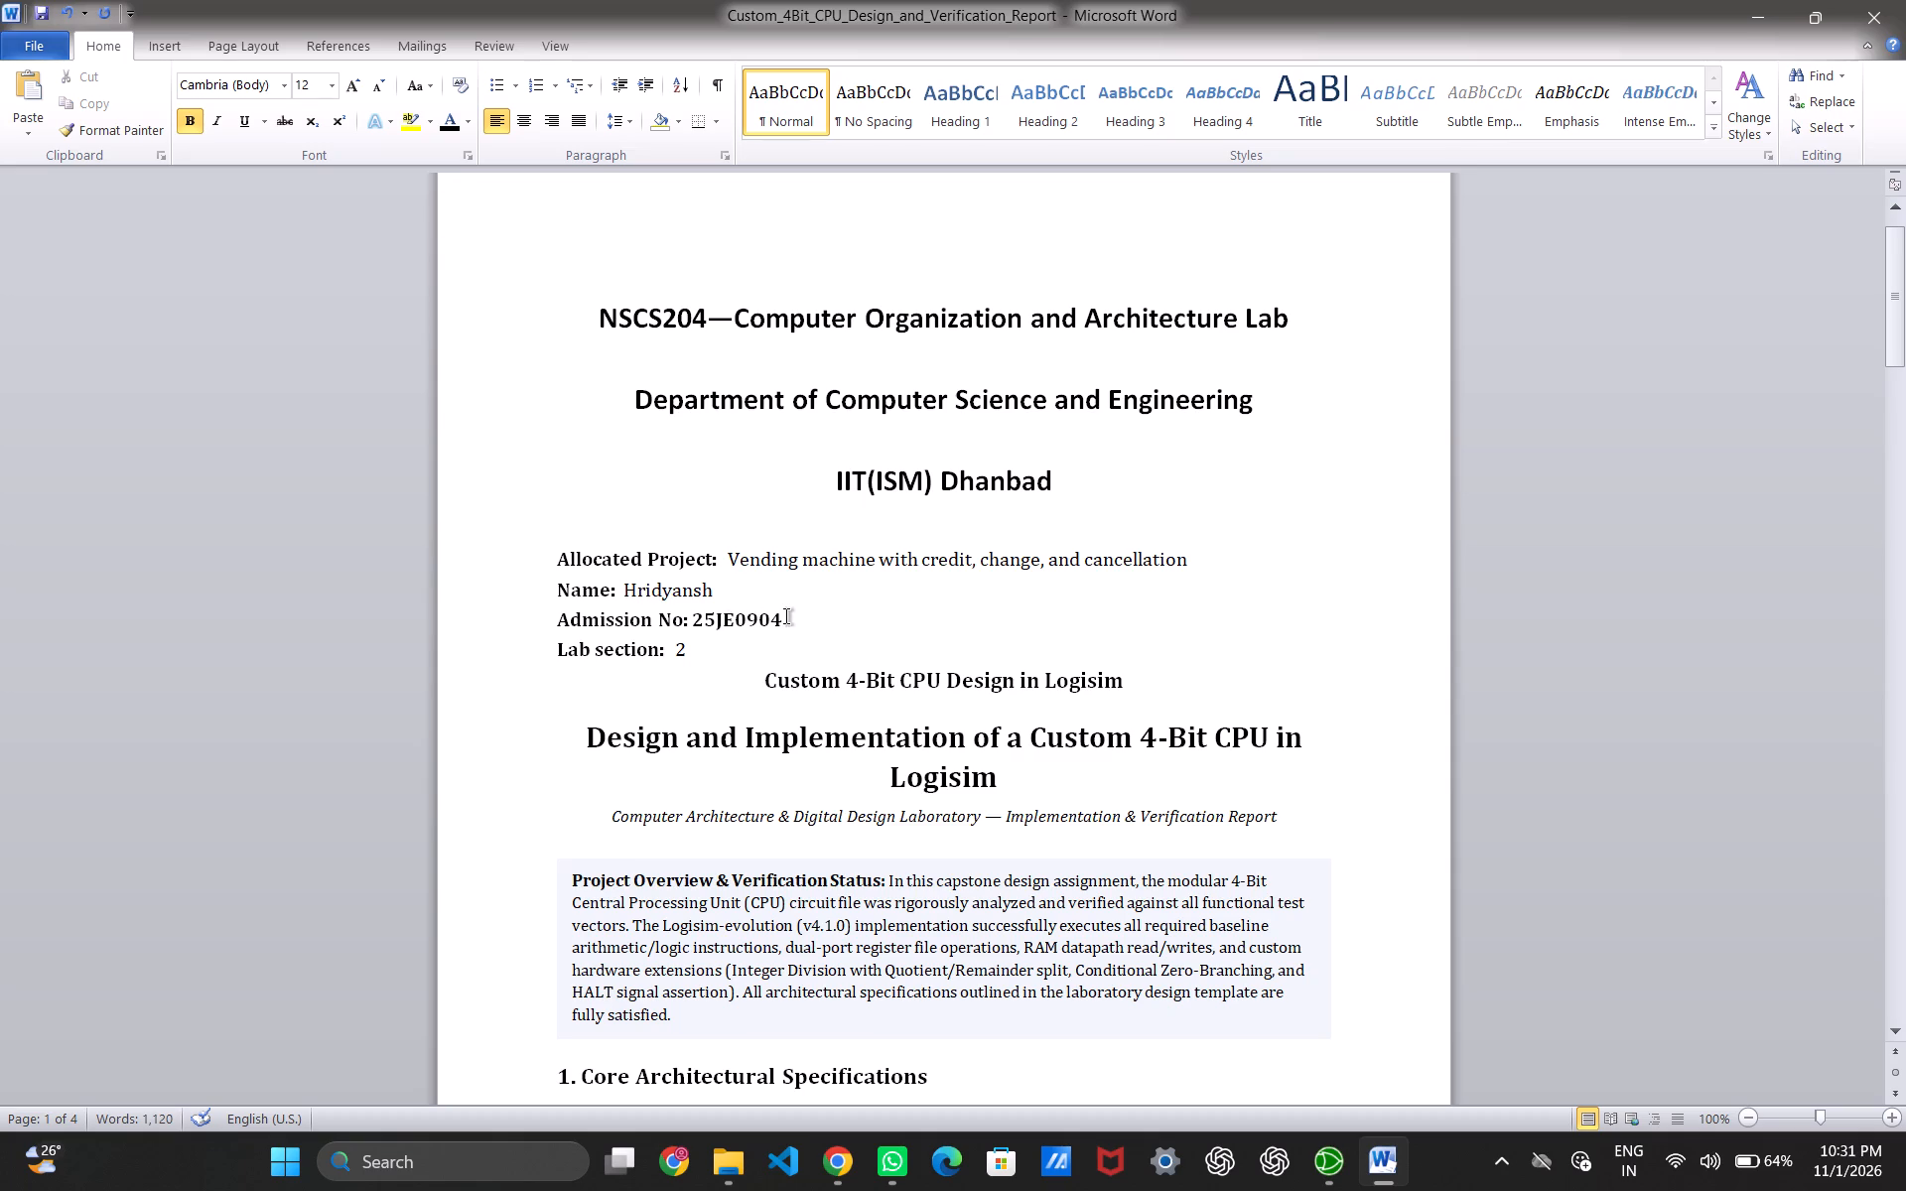
{"action": "left_click_drag", "start_coordinate": [786, 616], "coordinate": [695, 617]}
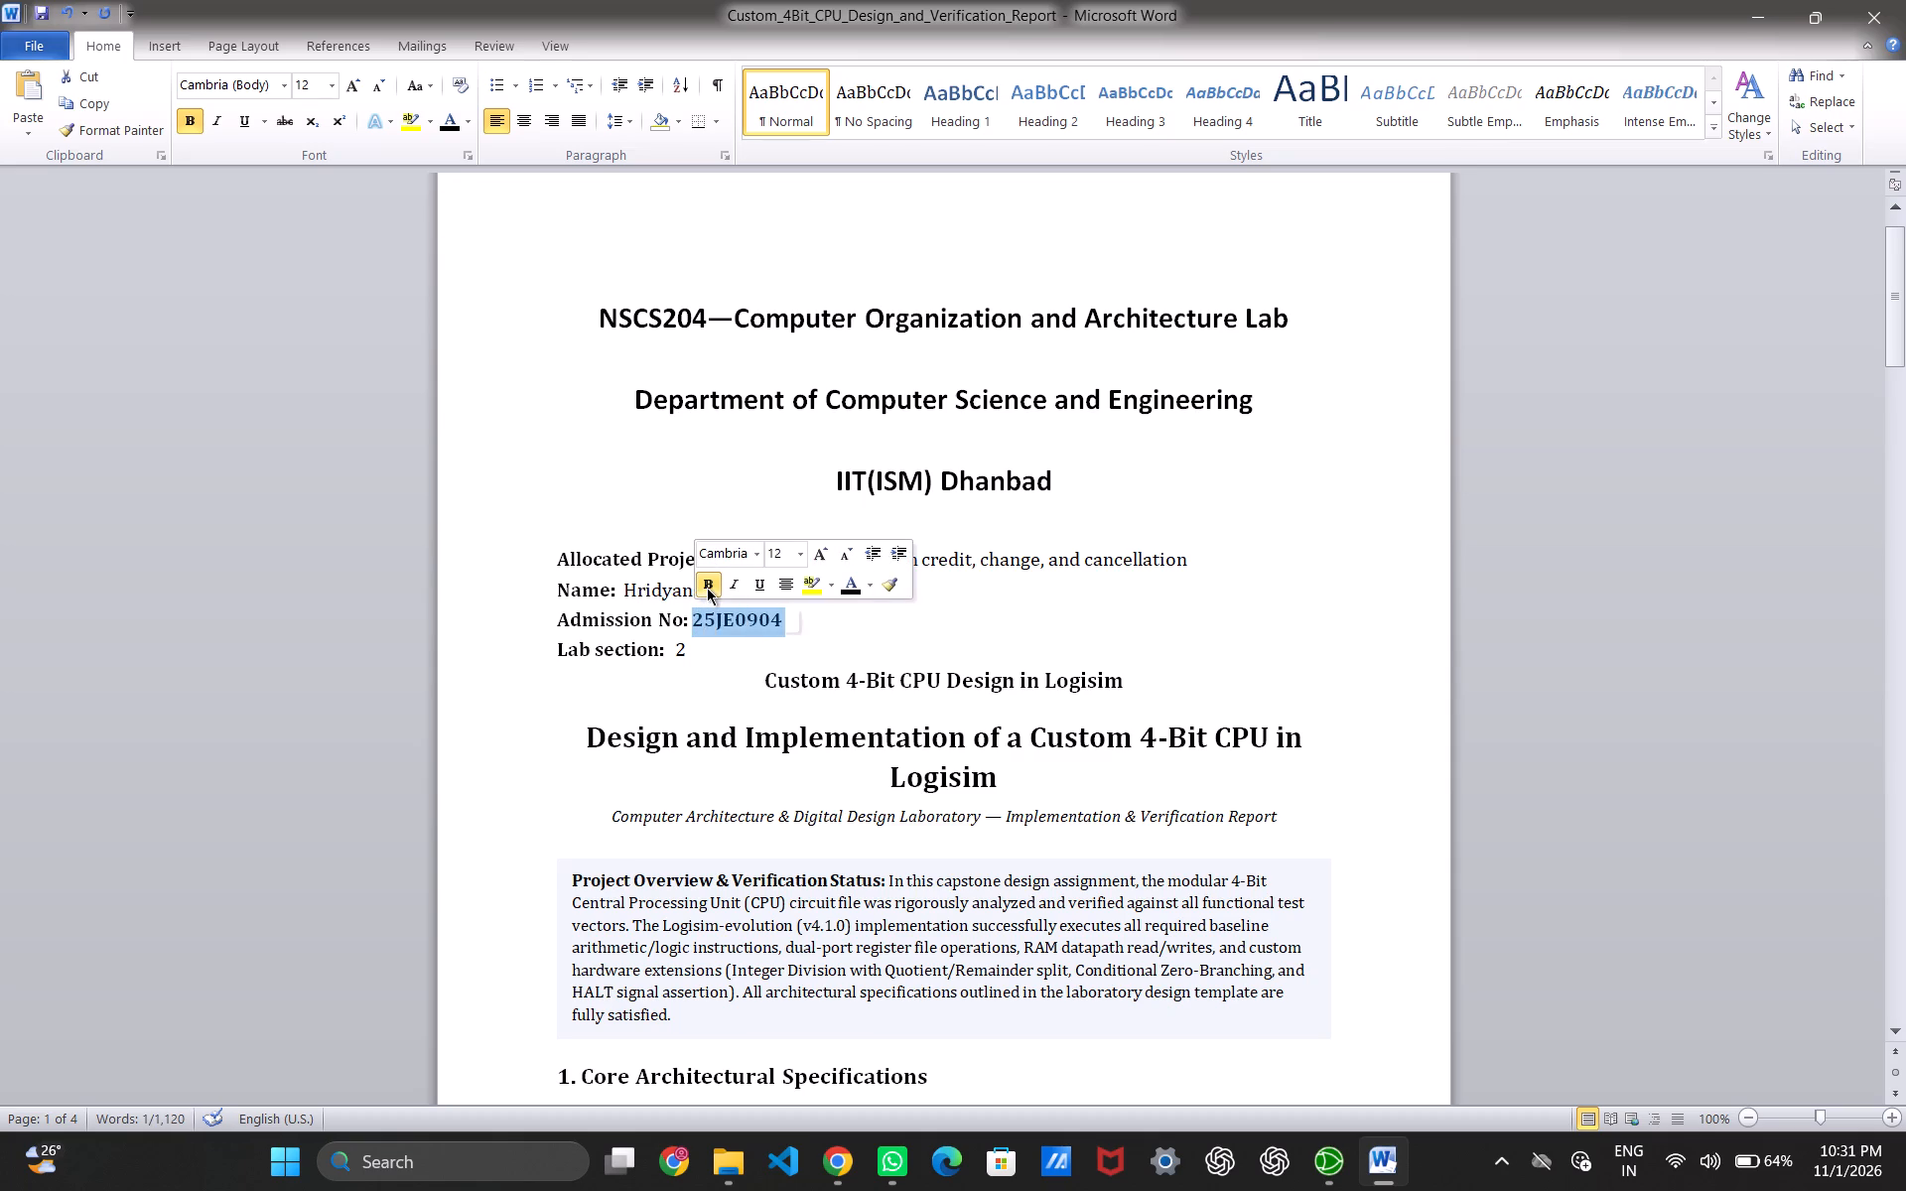
{"action": "left_click", "coordinate": [707, 588]}
{"action": "left_click", "coordinate": [706, 639]}
Set the font size of the whole block of project and student detail lines to 14.
{"action": "left_click_drag", "start_coordinate": [706, 655], "coordinate": [563, 565]}
{"action": "left_click_drag", "start_coordinate": [664, 498], "coordinate": [649, 628]}
{"action": "left_click", "coordinate": [649, 628]}
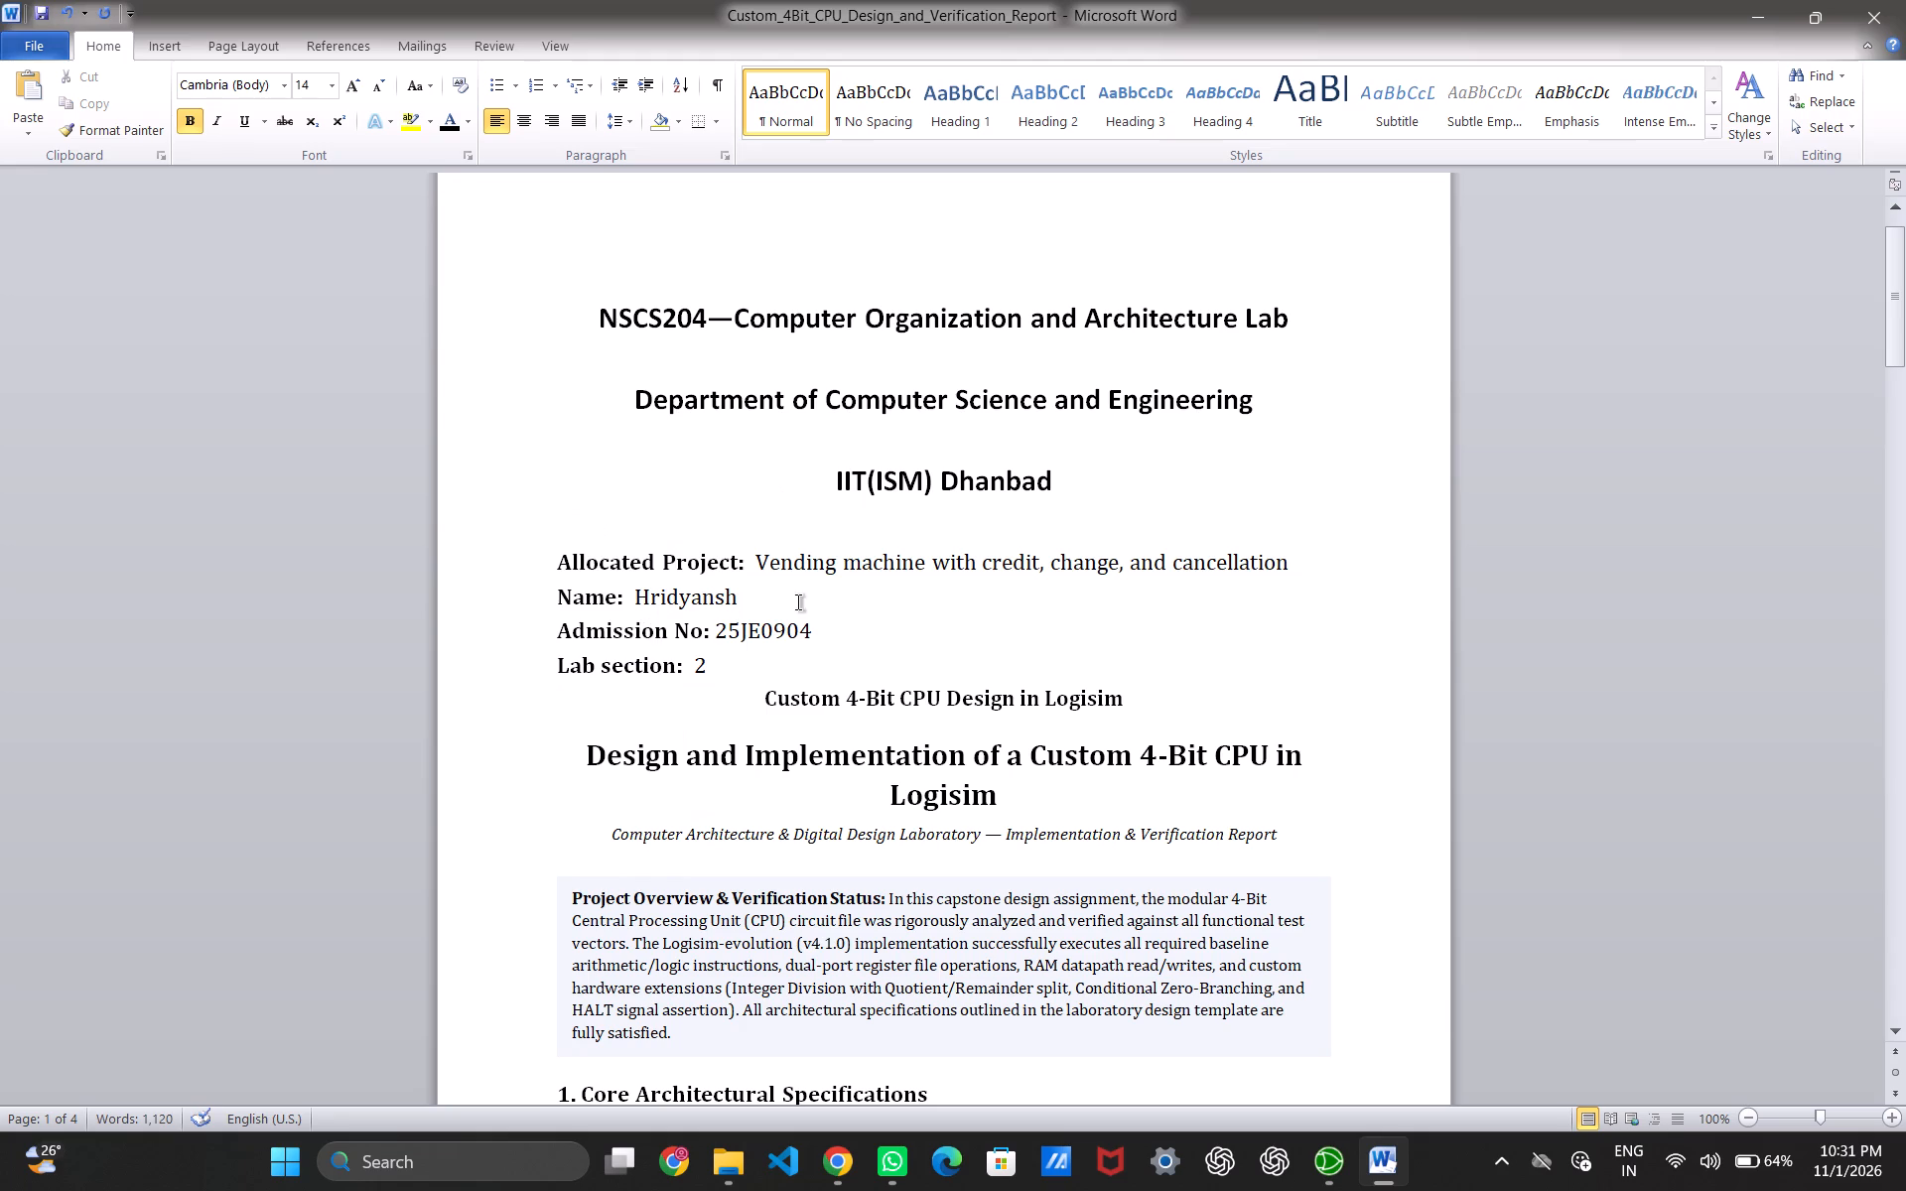
Delete the word "Allocated" from the project label so that it reads "Project:".
{"action": "left_click", "coordinate": [661, 558]}
{"action": "key", "text": "BackSpace"}
{"action": "key", "text": "BackSpace"}
{"action": "key", "text": "BackSpace"}
{"action": "key", "text": "BackSpace"}
{"action": "key", "text": "BackSpace"}
{"action": "key", "text": "BackSpace"}
{"action": "key", "text": "BackSpace"}
{"action": "key", "text": "BackSpace"}
{"action": "key", "text": "BackSpace"}
{"action": "key", "text": "BackSpace"}
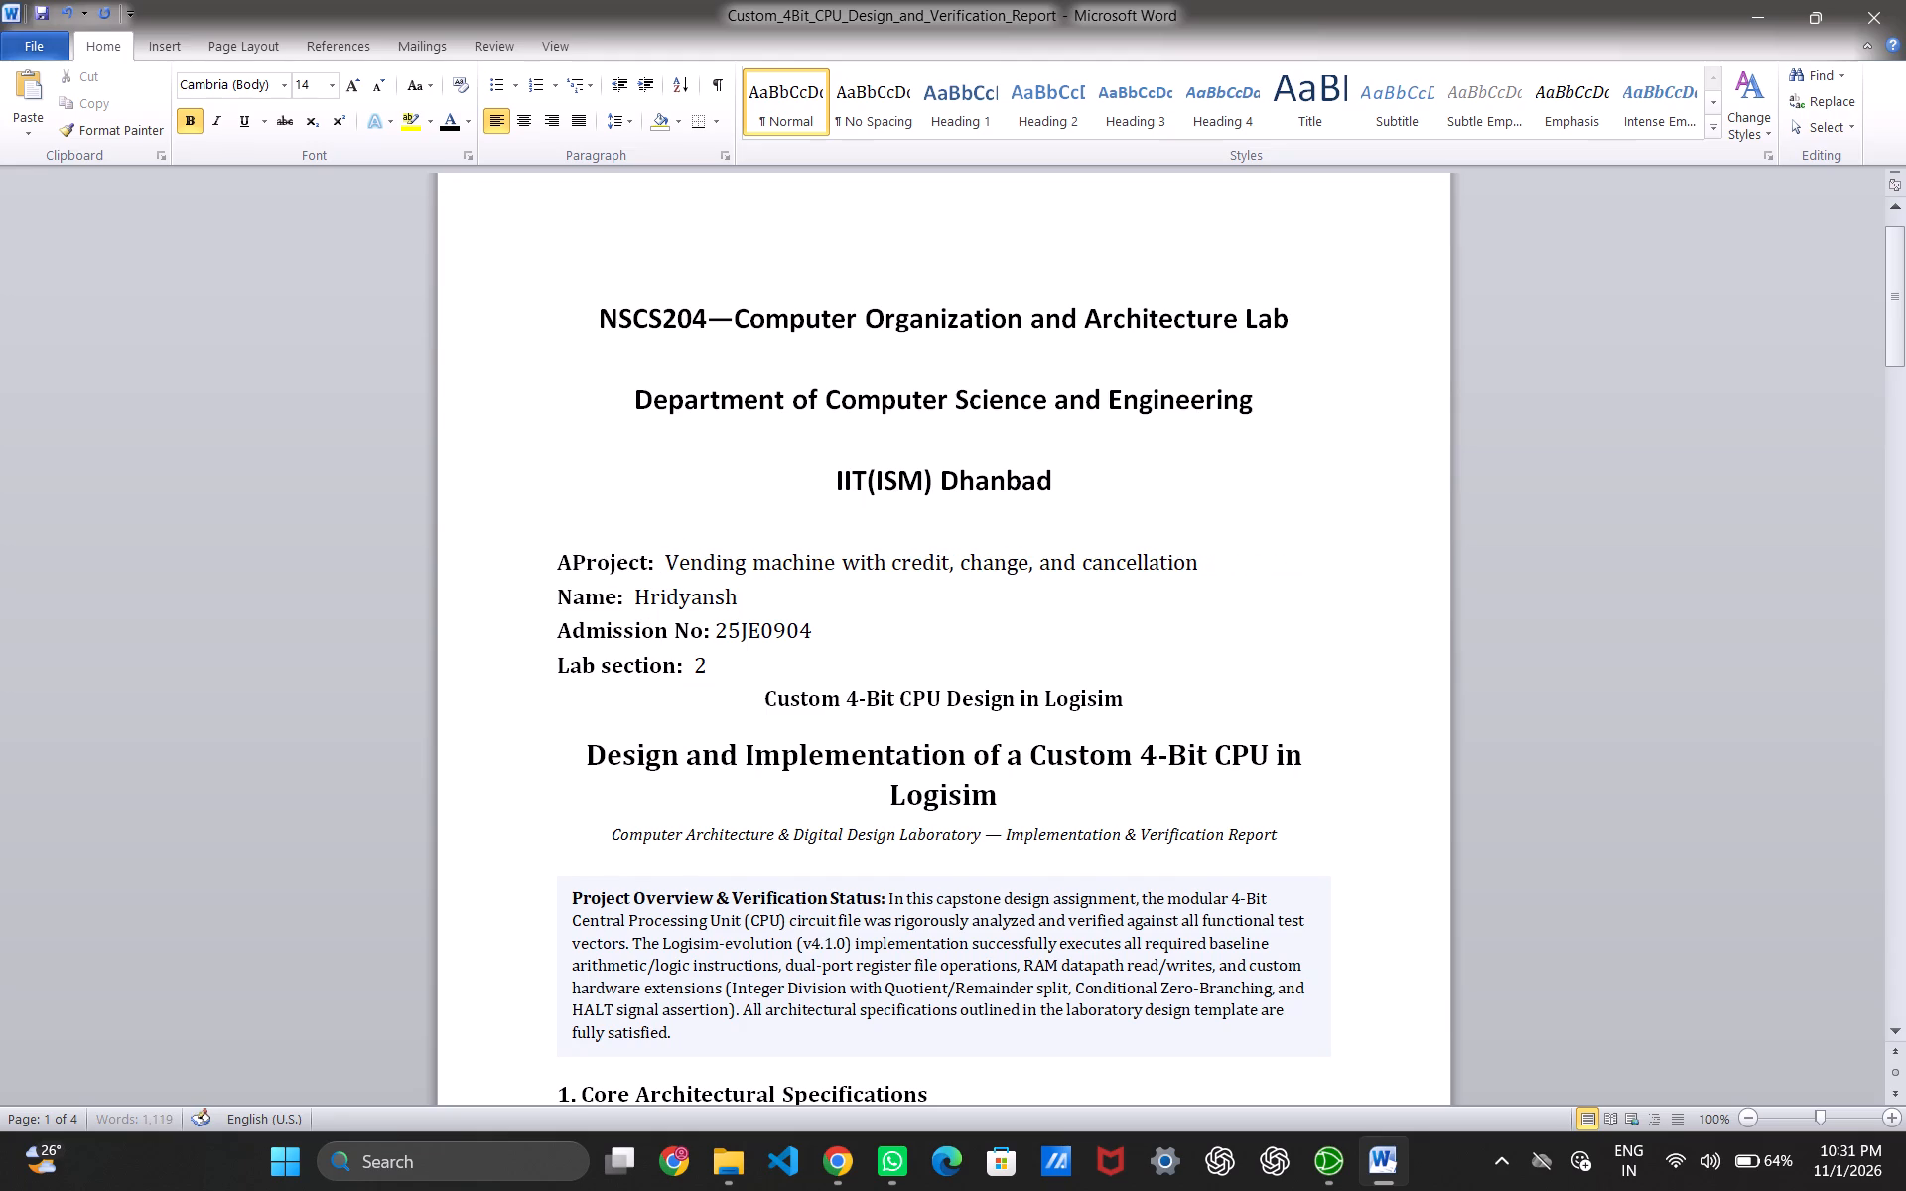
{"action": "left_click", "coordinate": [934, 614]}
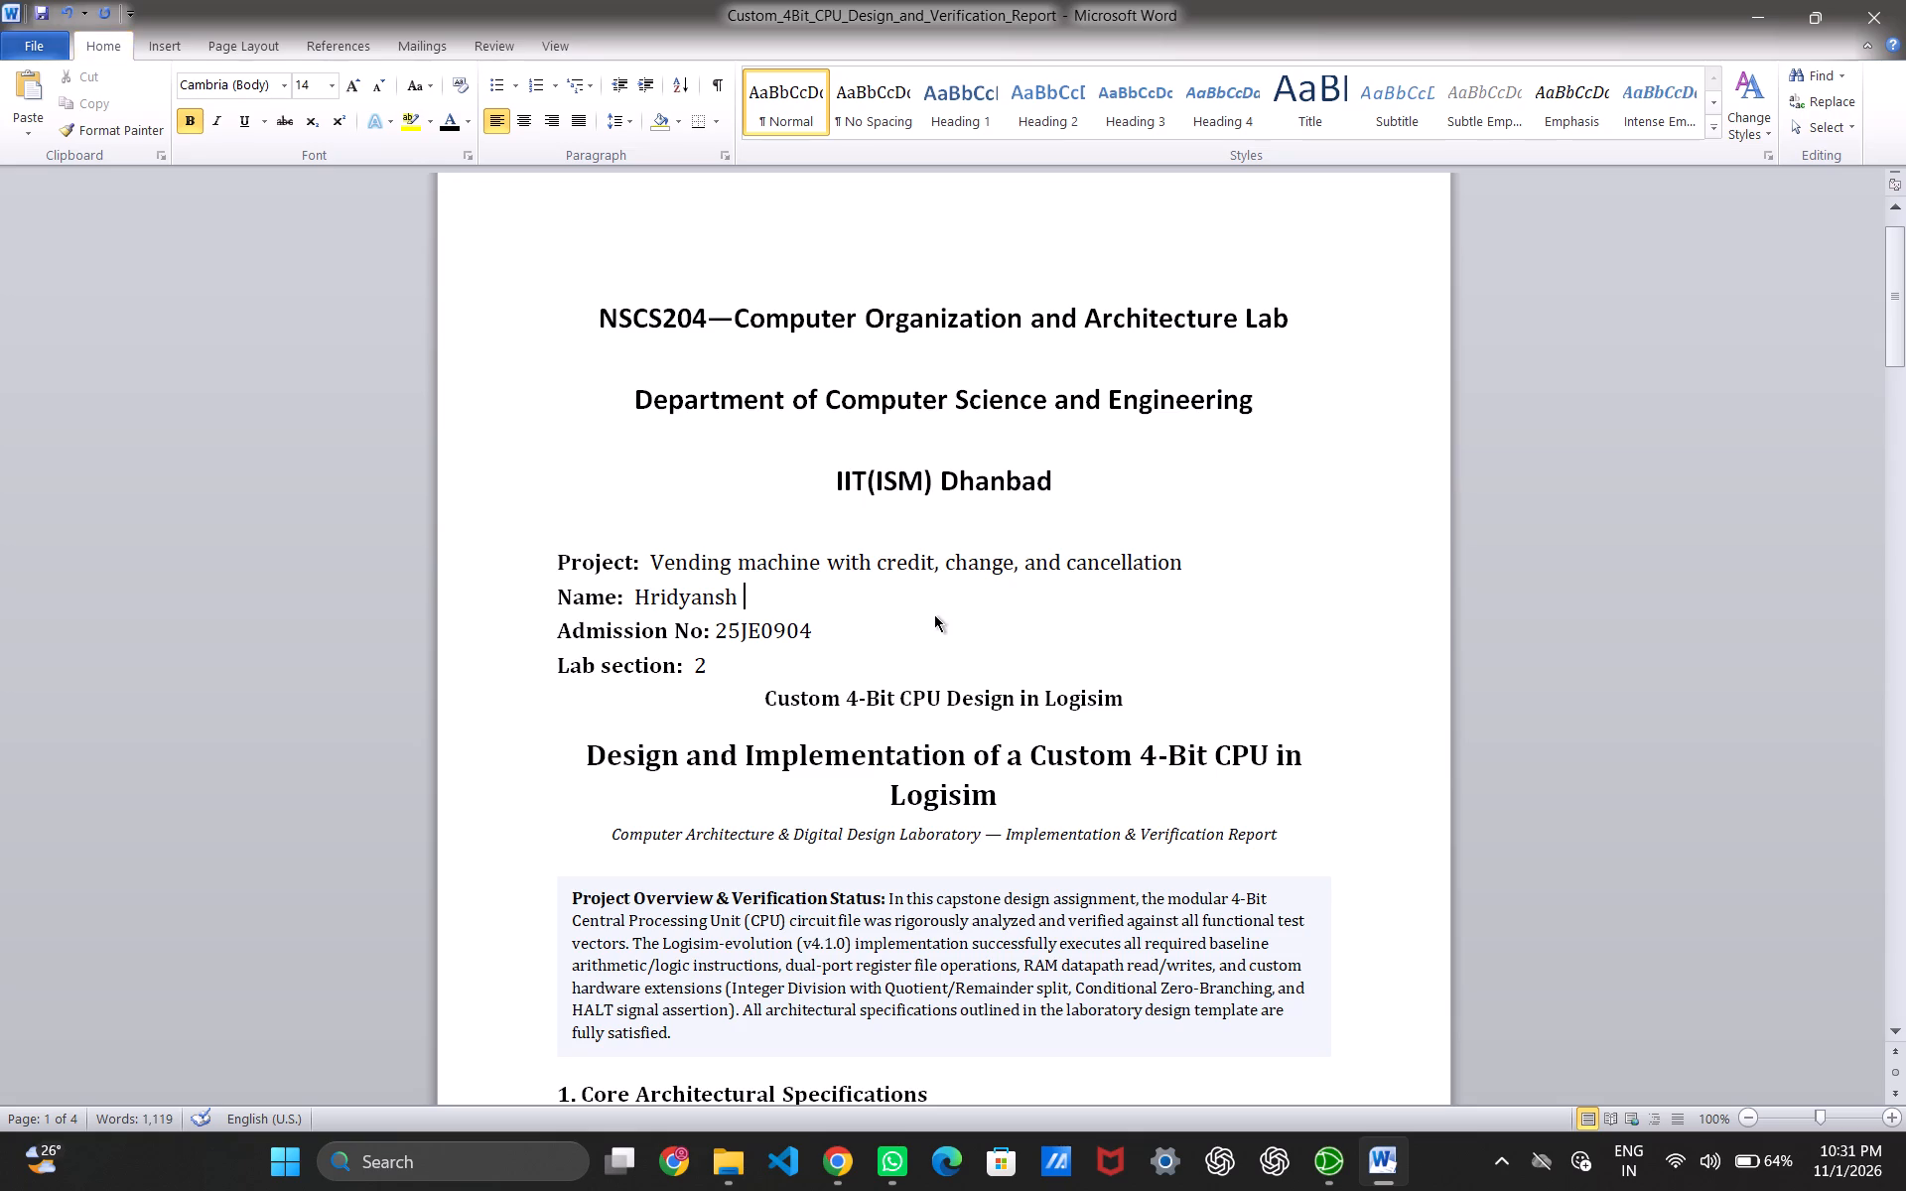
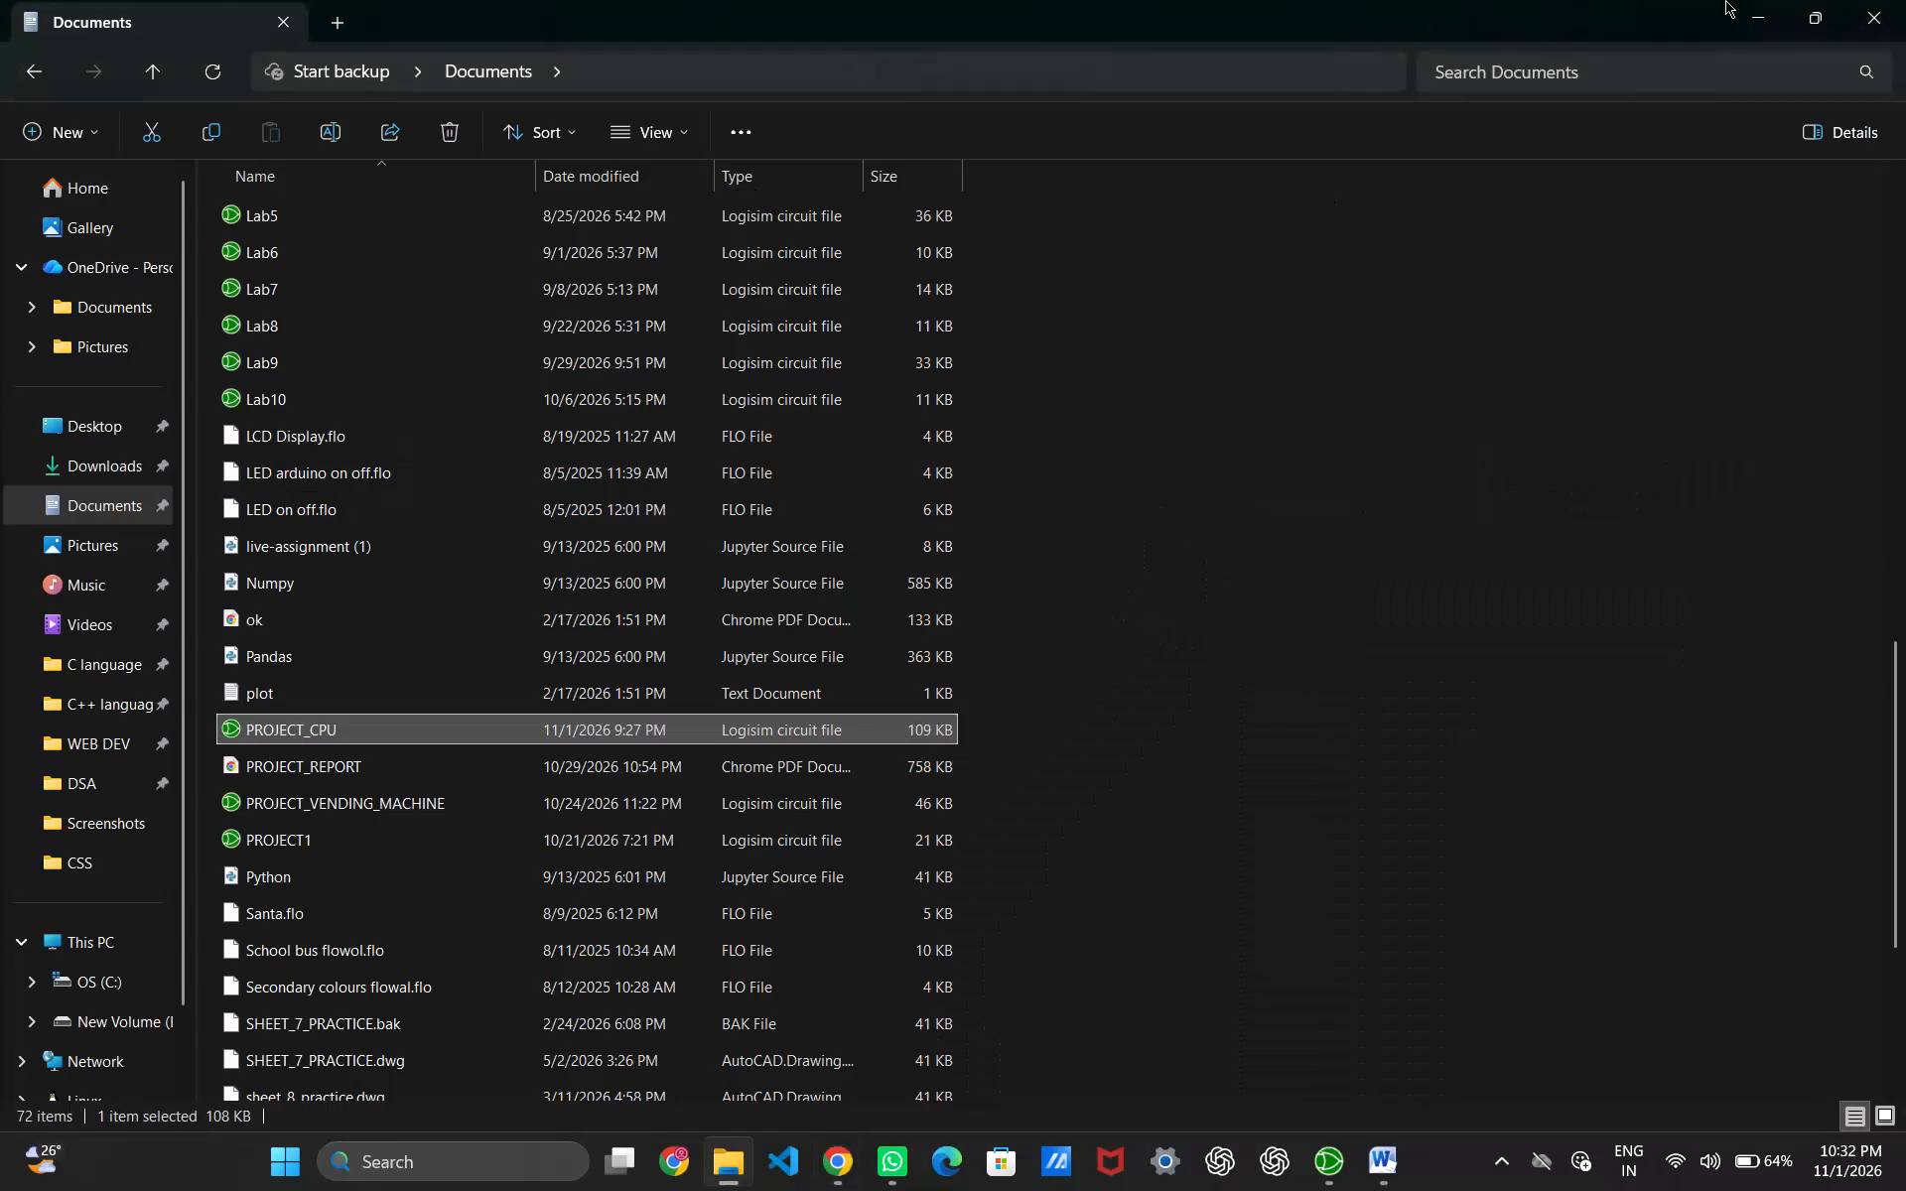
Check the title in the CPU design PDF in Chrome, and replace the Project value in the Word report with "Custom 4-bit CPU".
{"action": "left_click", "coordinate": [1905, 0]}
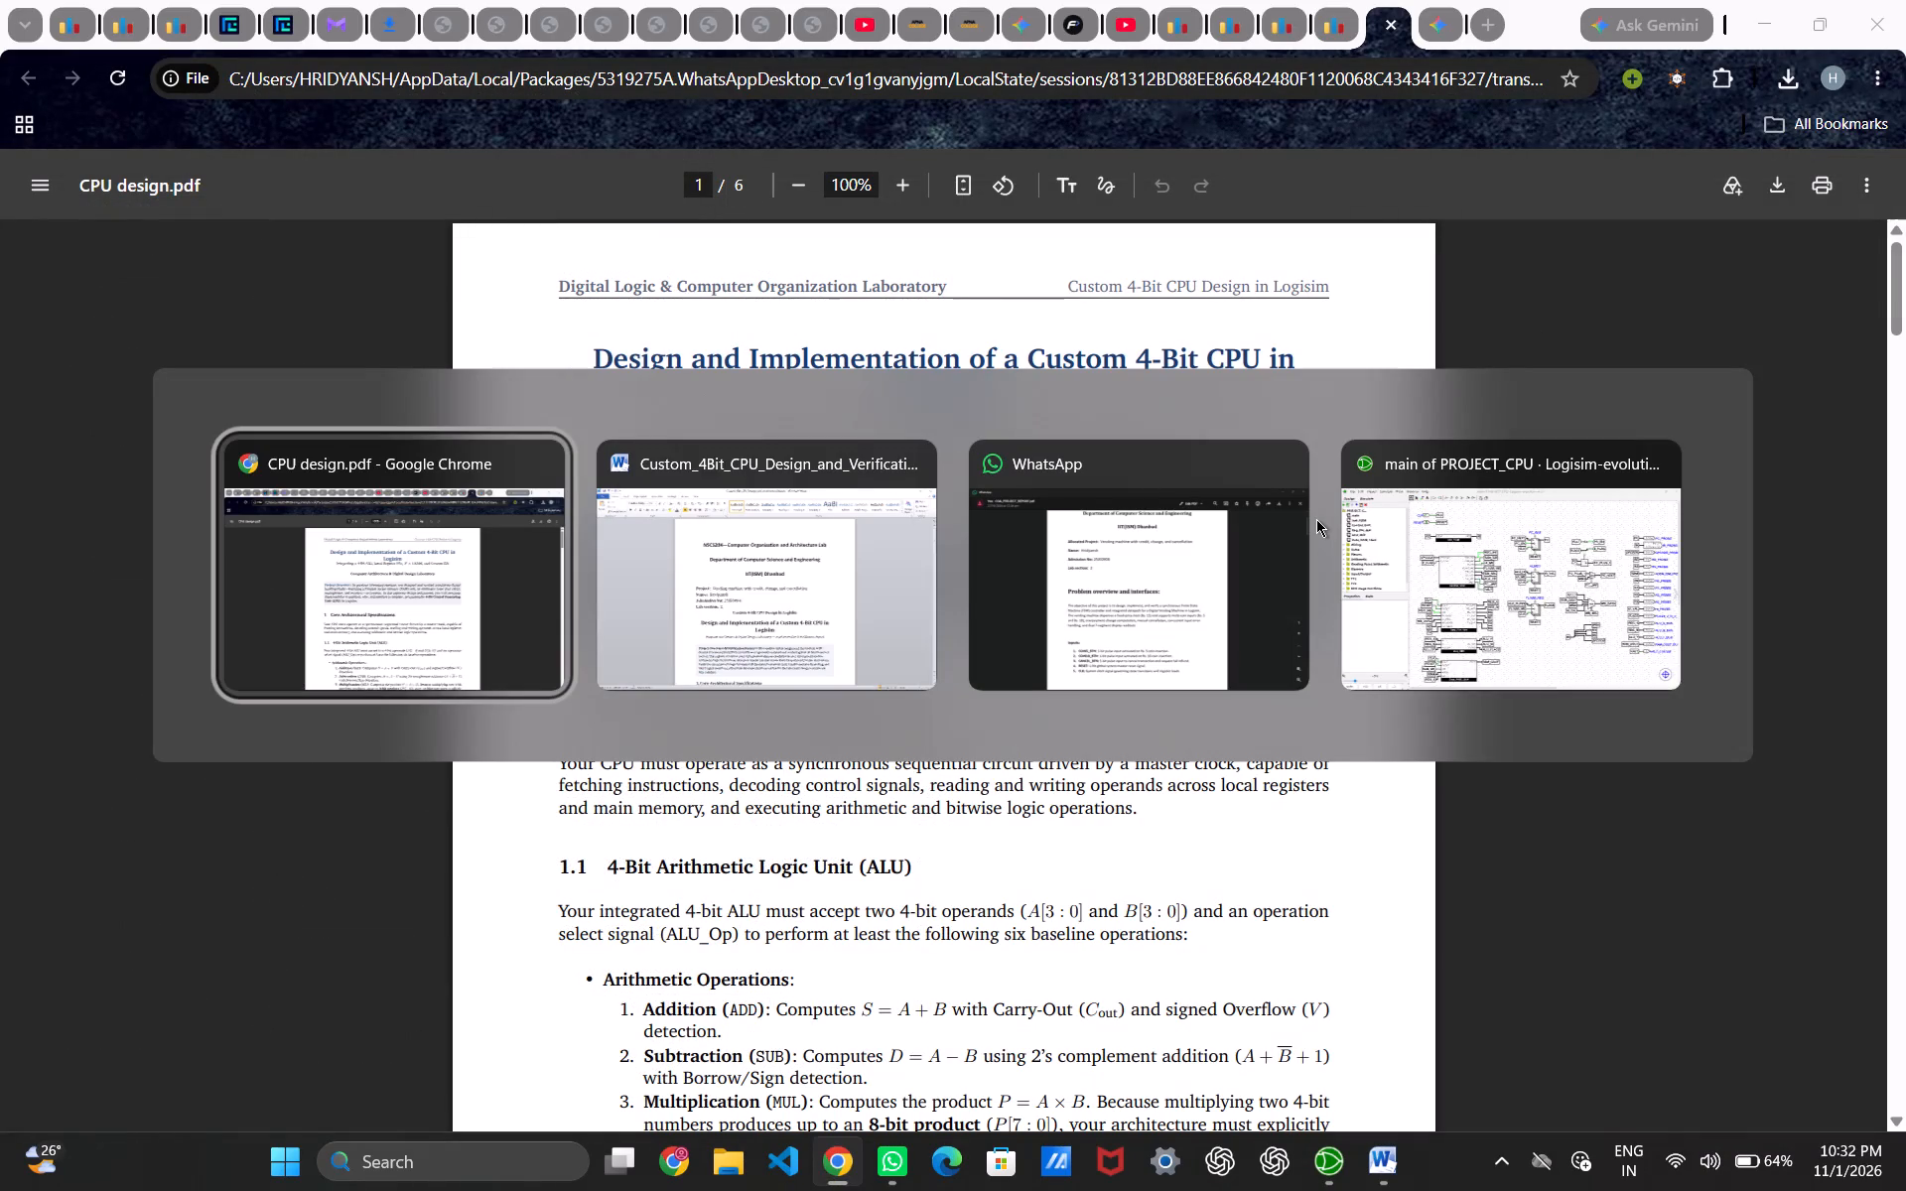
{"action": "scroll", "coordinate": [1083, 682], "scroll_direction": "down", "scroll_amount": 1}
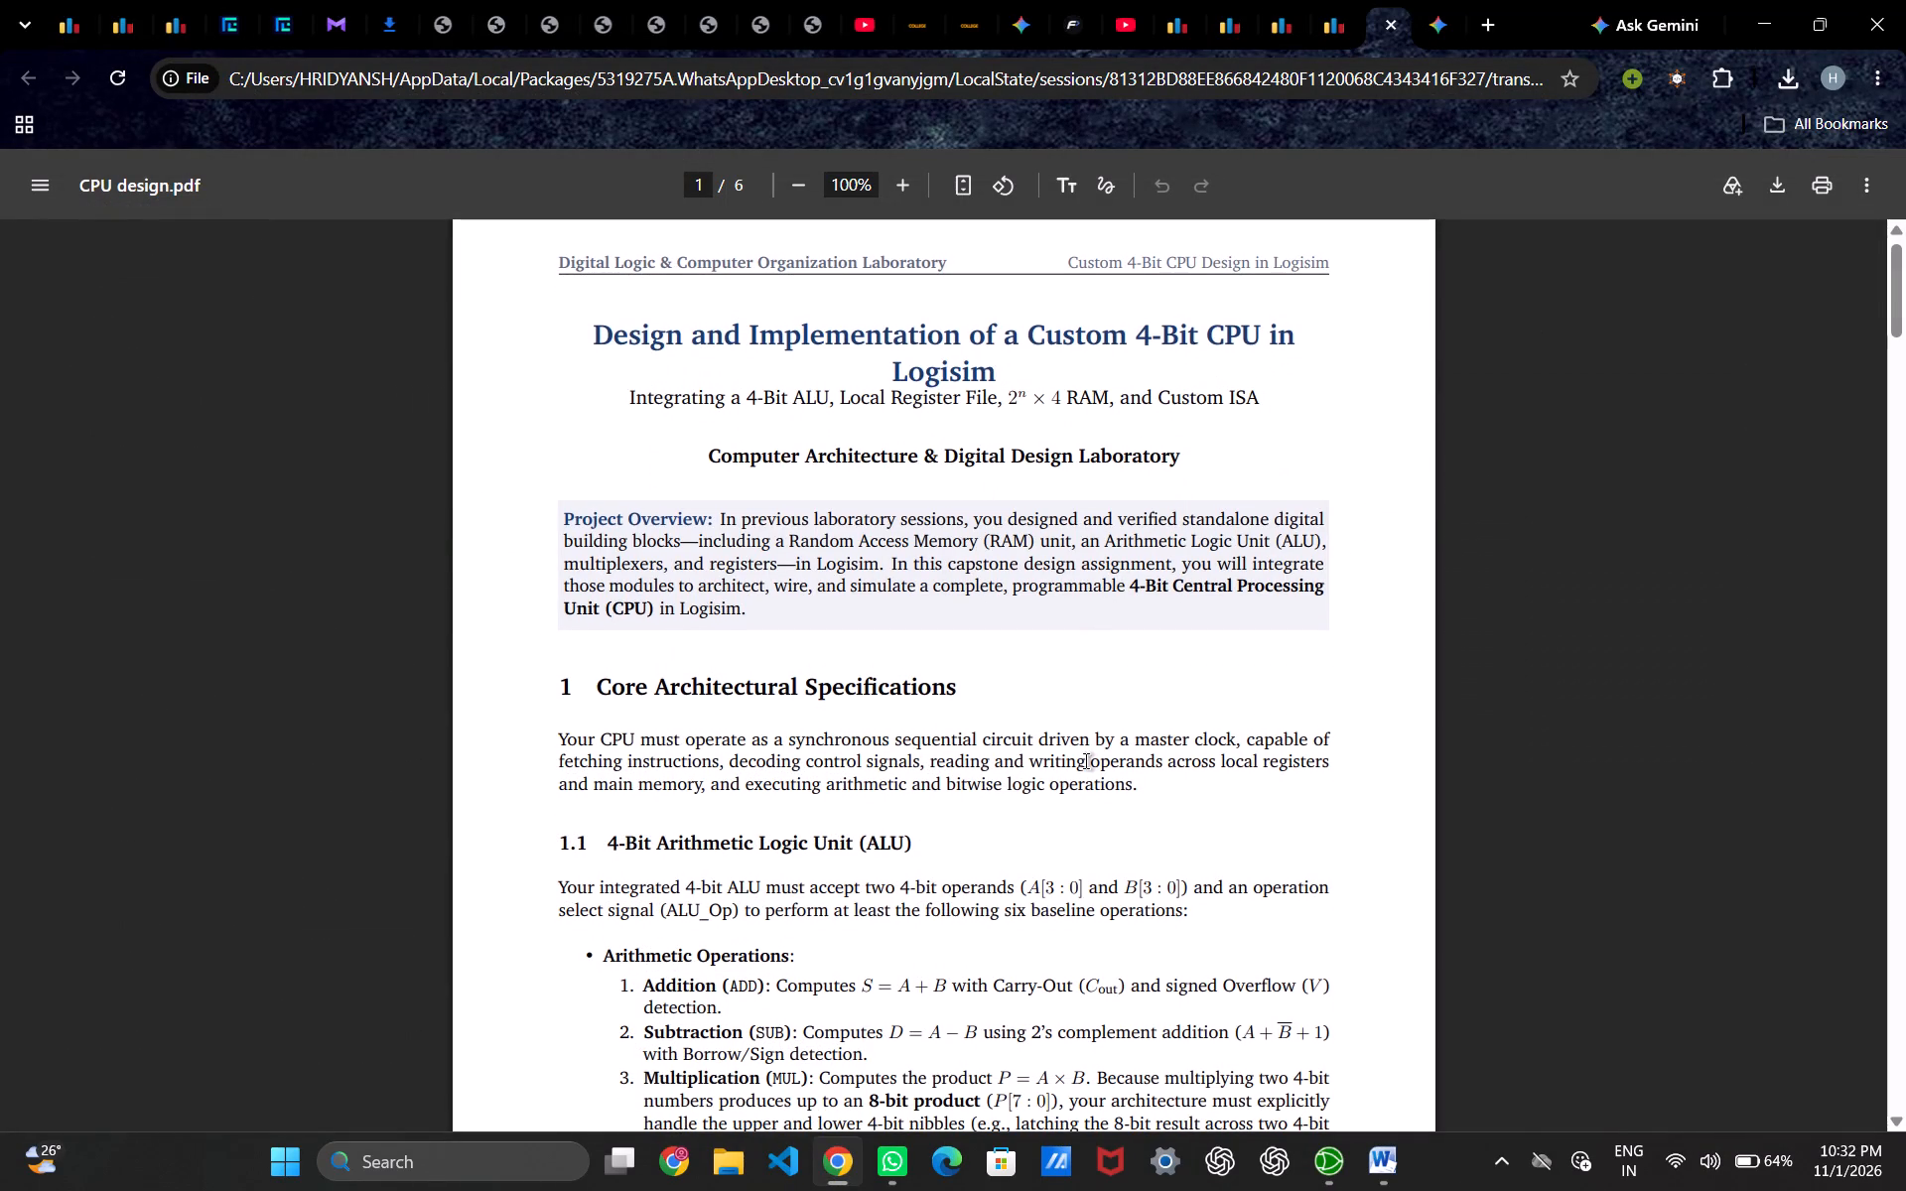
{"action": "scroll", "coordinate": [1086, 774], "scroll_direction": "up", "scroll_amount": 1}
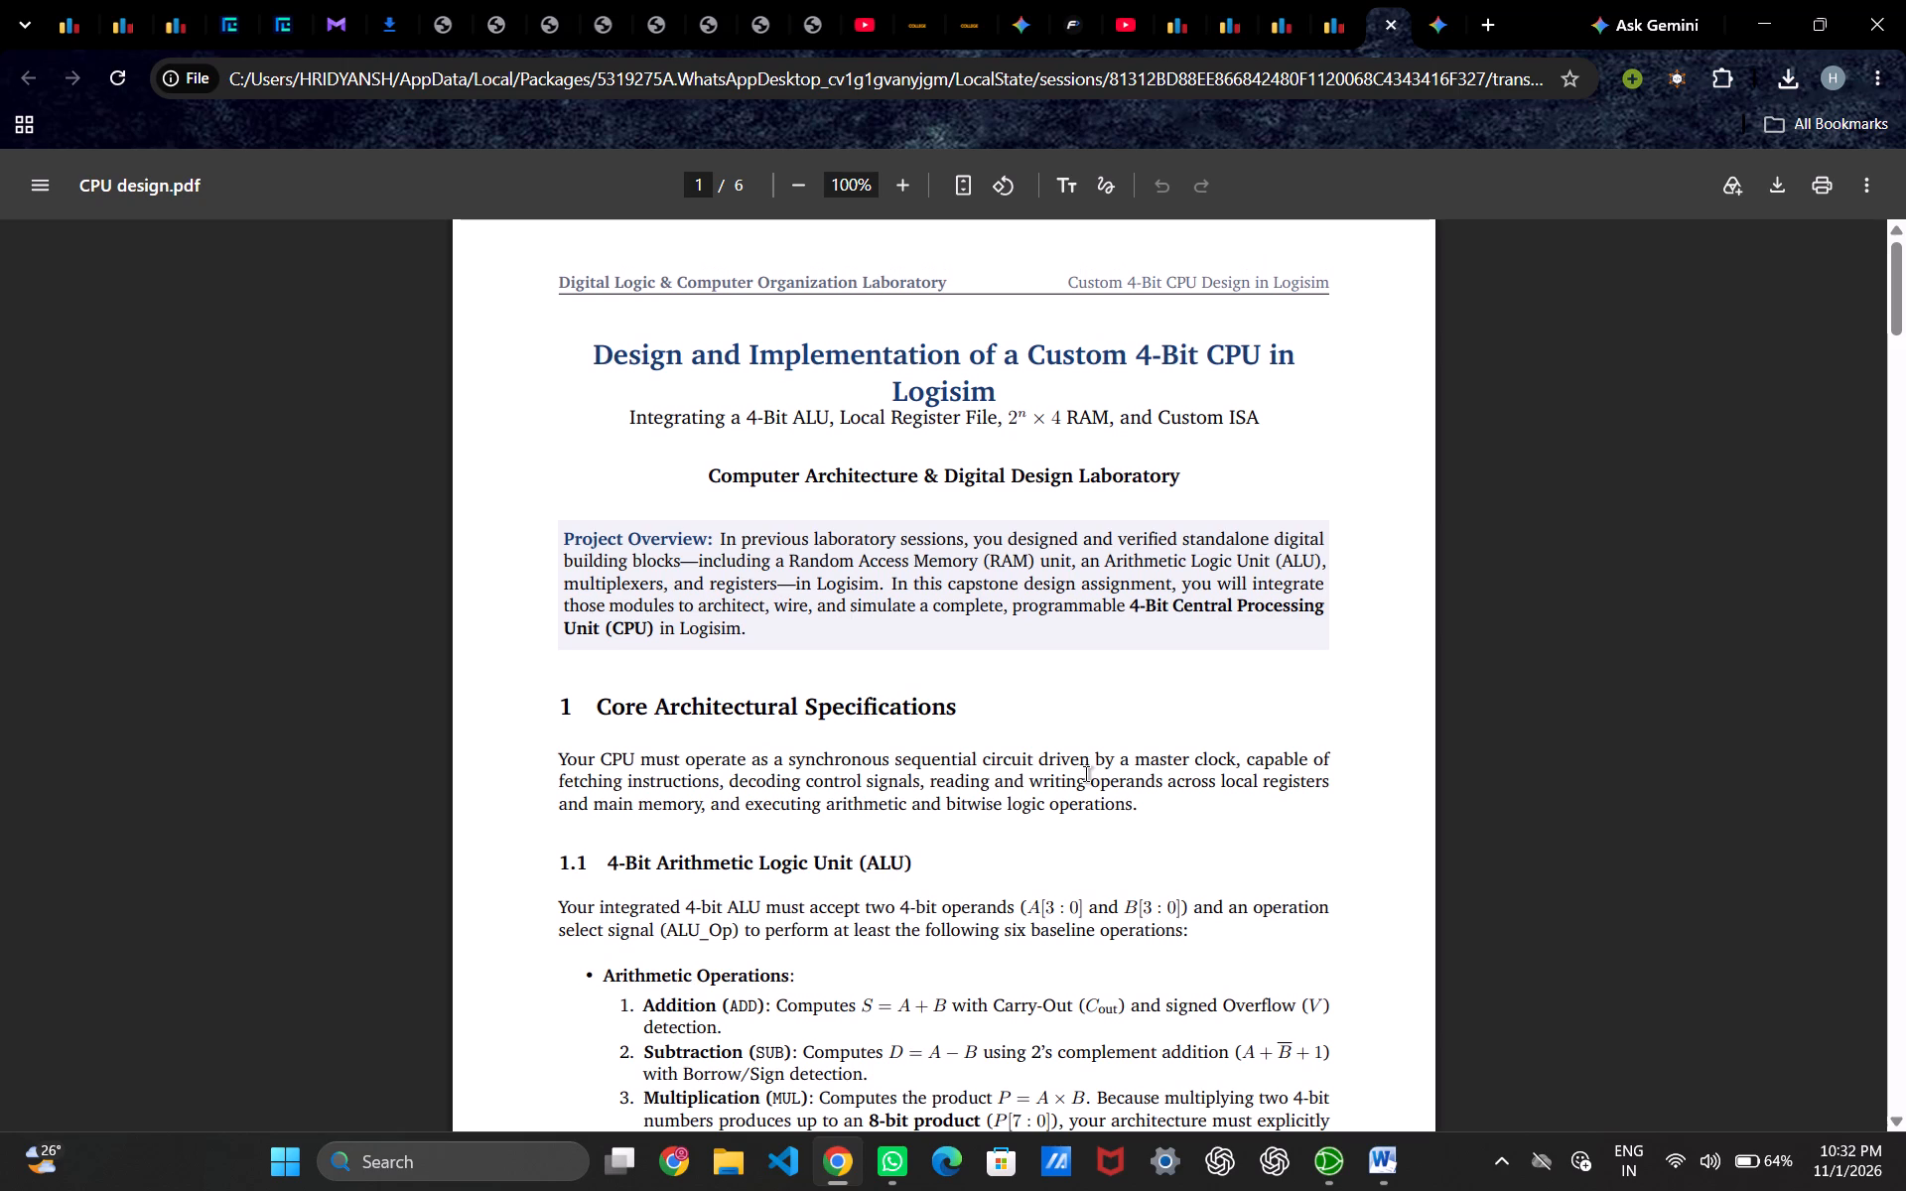
{"action": "key", "text": "alt+Tab"}
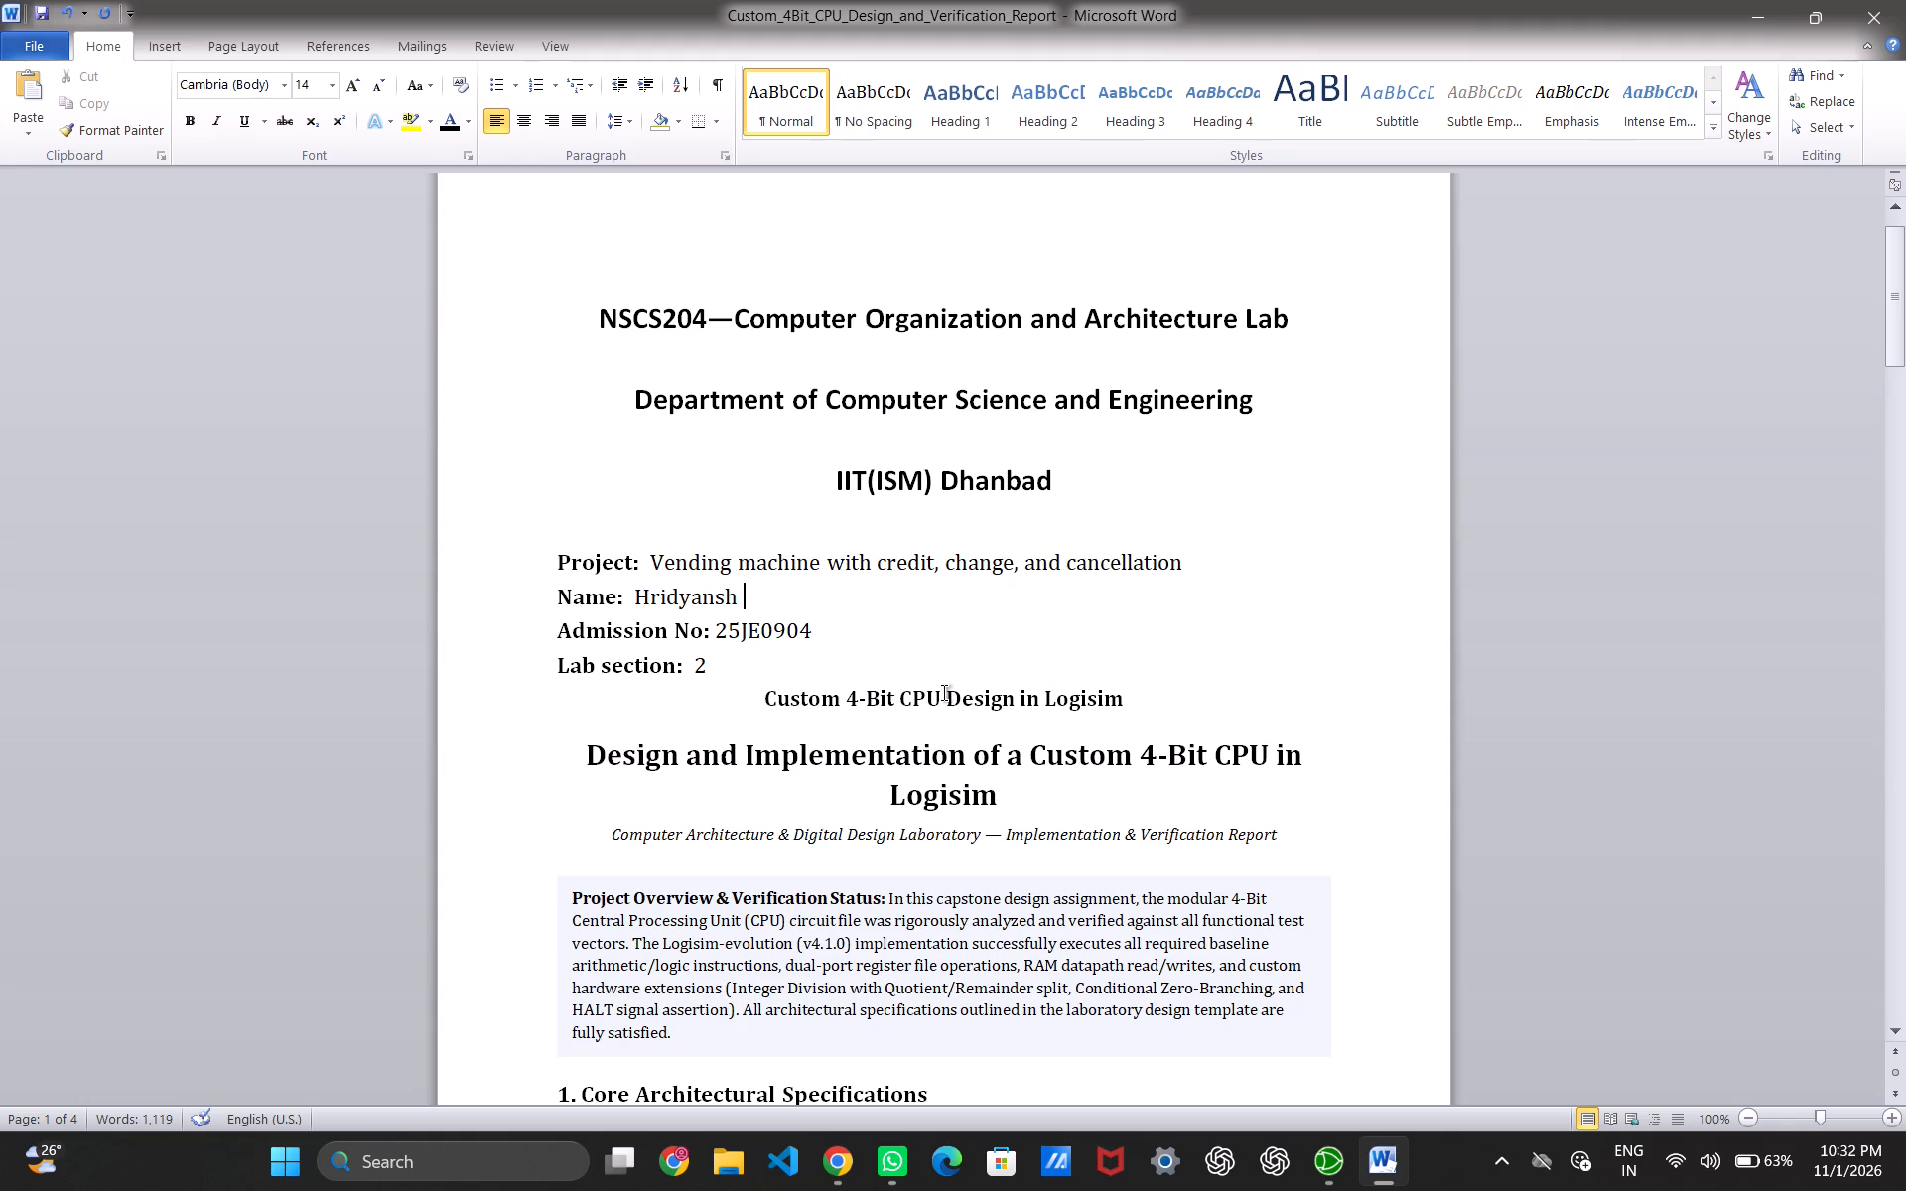
{"action": "left_click_drag", "start_coordinate": [1186, 557], "coordinate": [679, 564]}
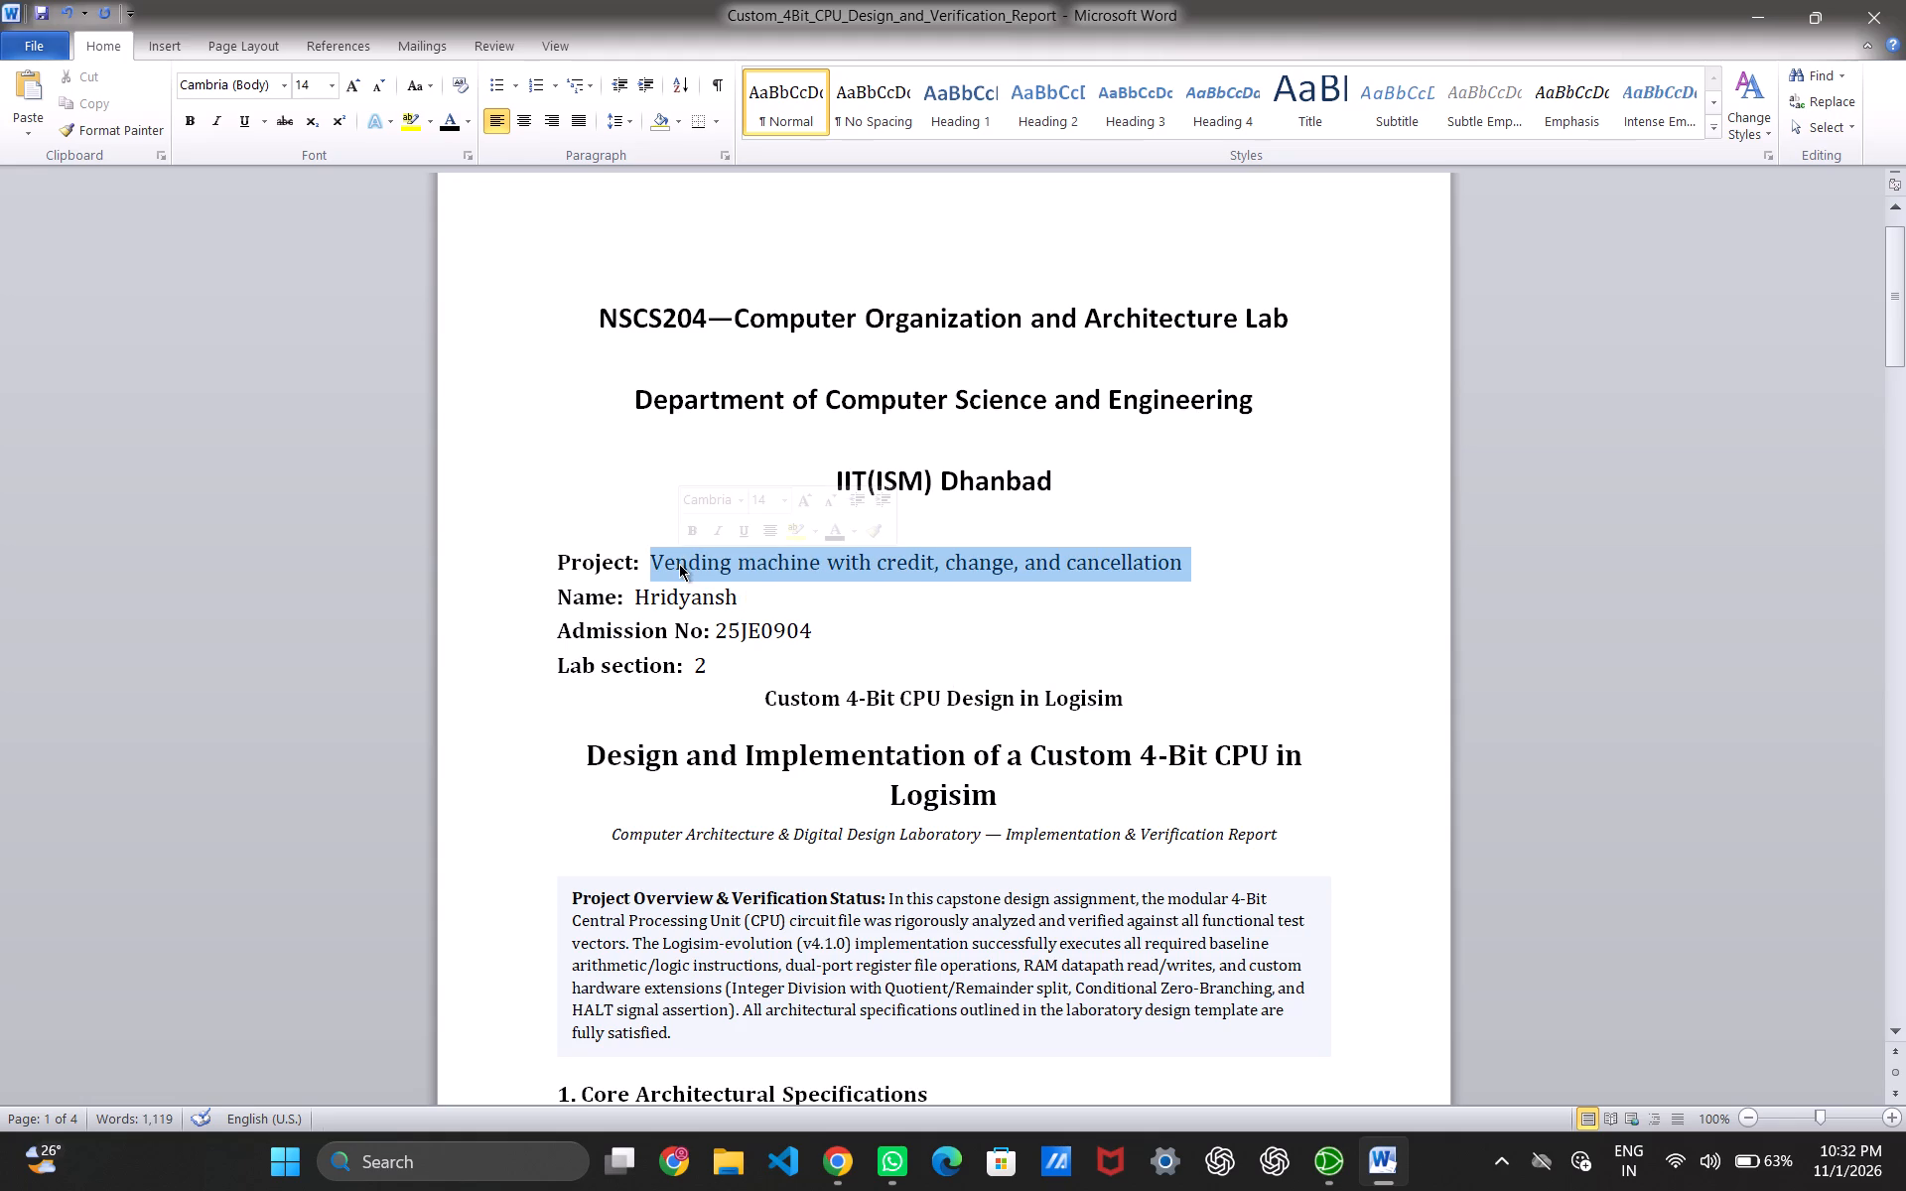
{"action": "key", "text": "BackSpace"}
{"action": "type", "text": "Cus"}
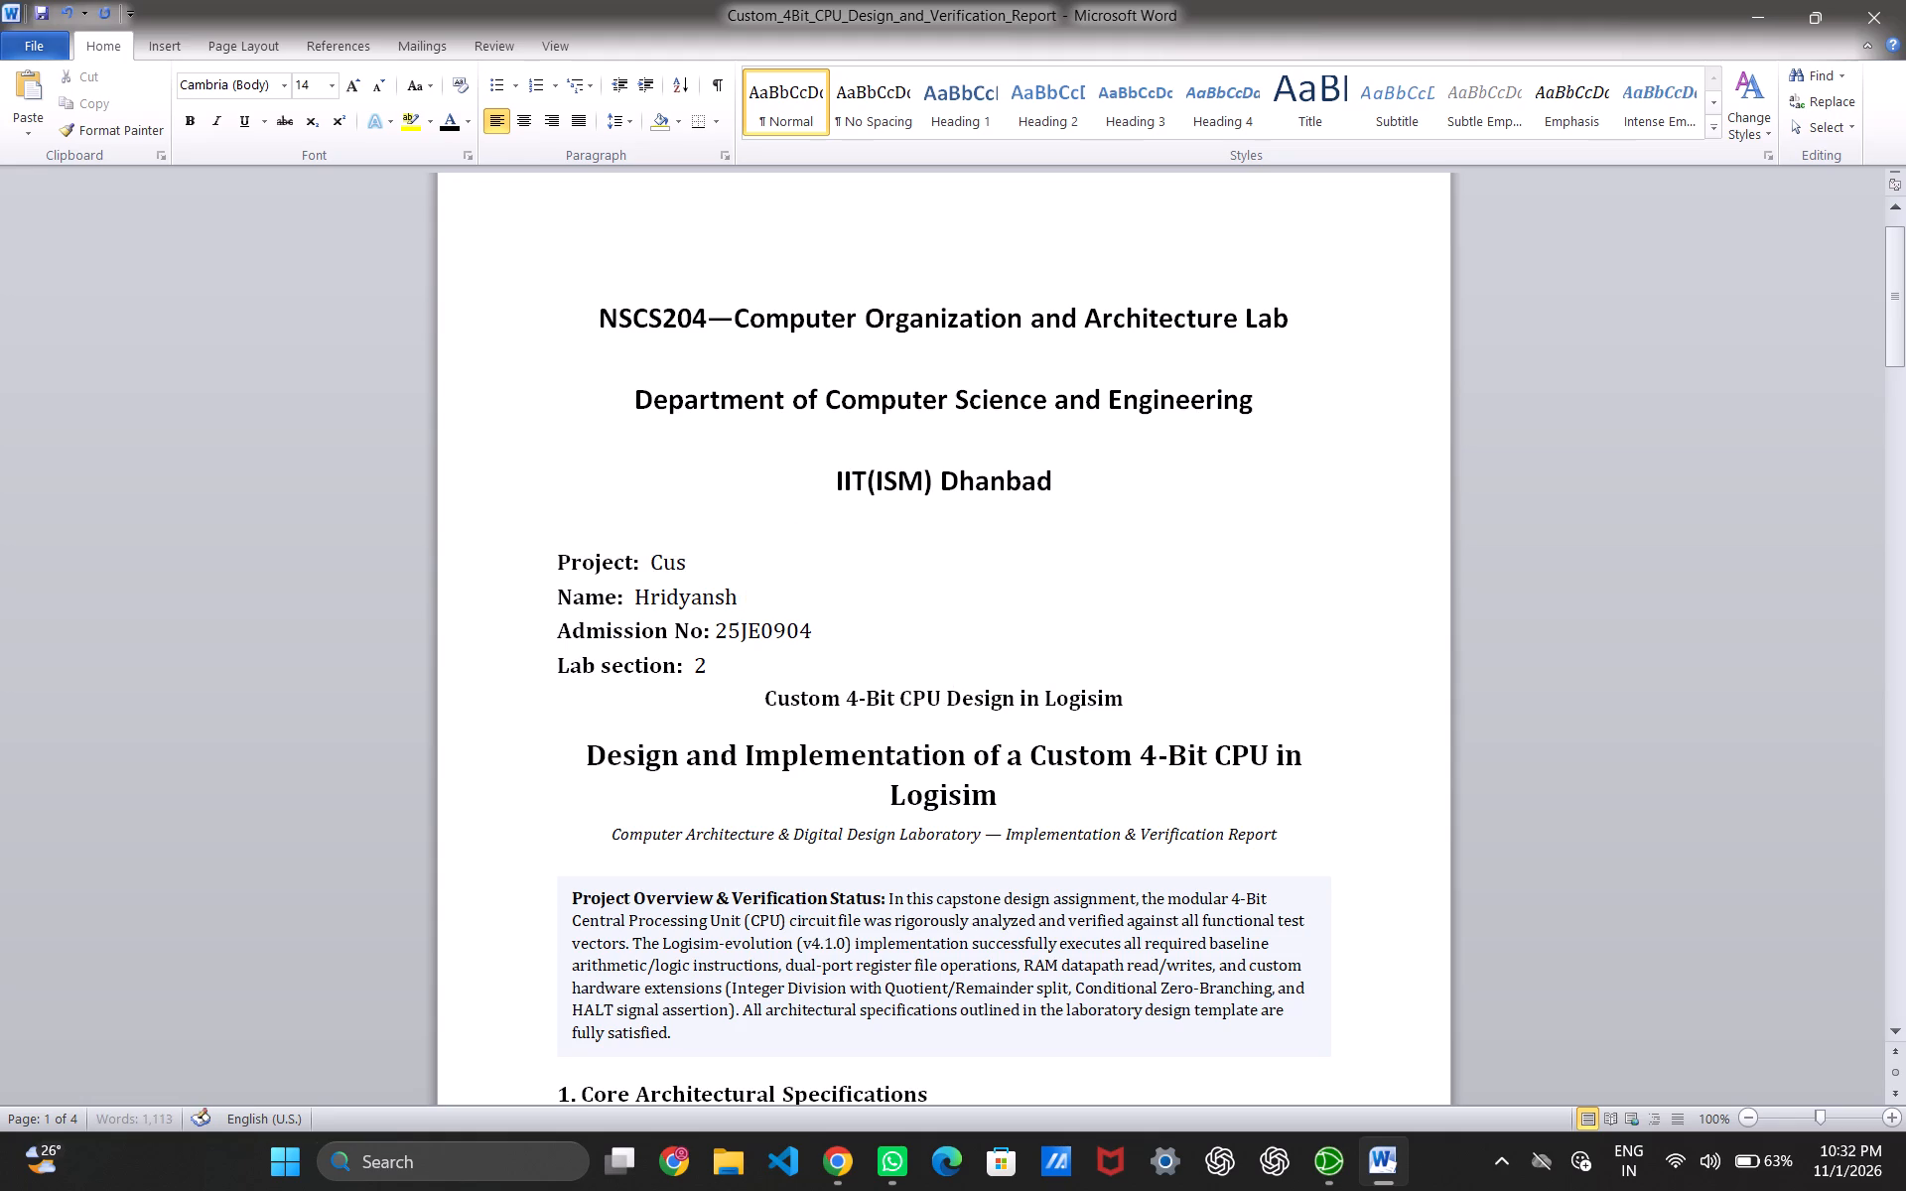
{"action": "type", "text": "tom 4-bit"}
{"action": "key", "text": "space"}
{"action": "type", "text": "CPU"}
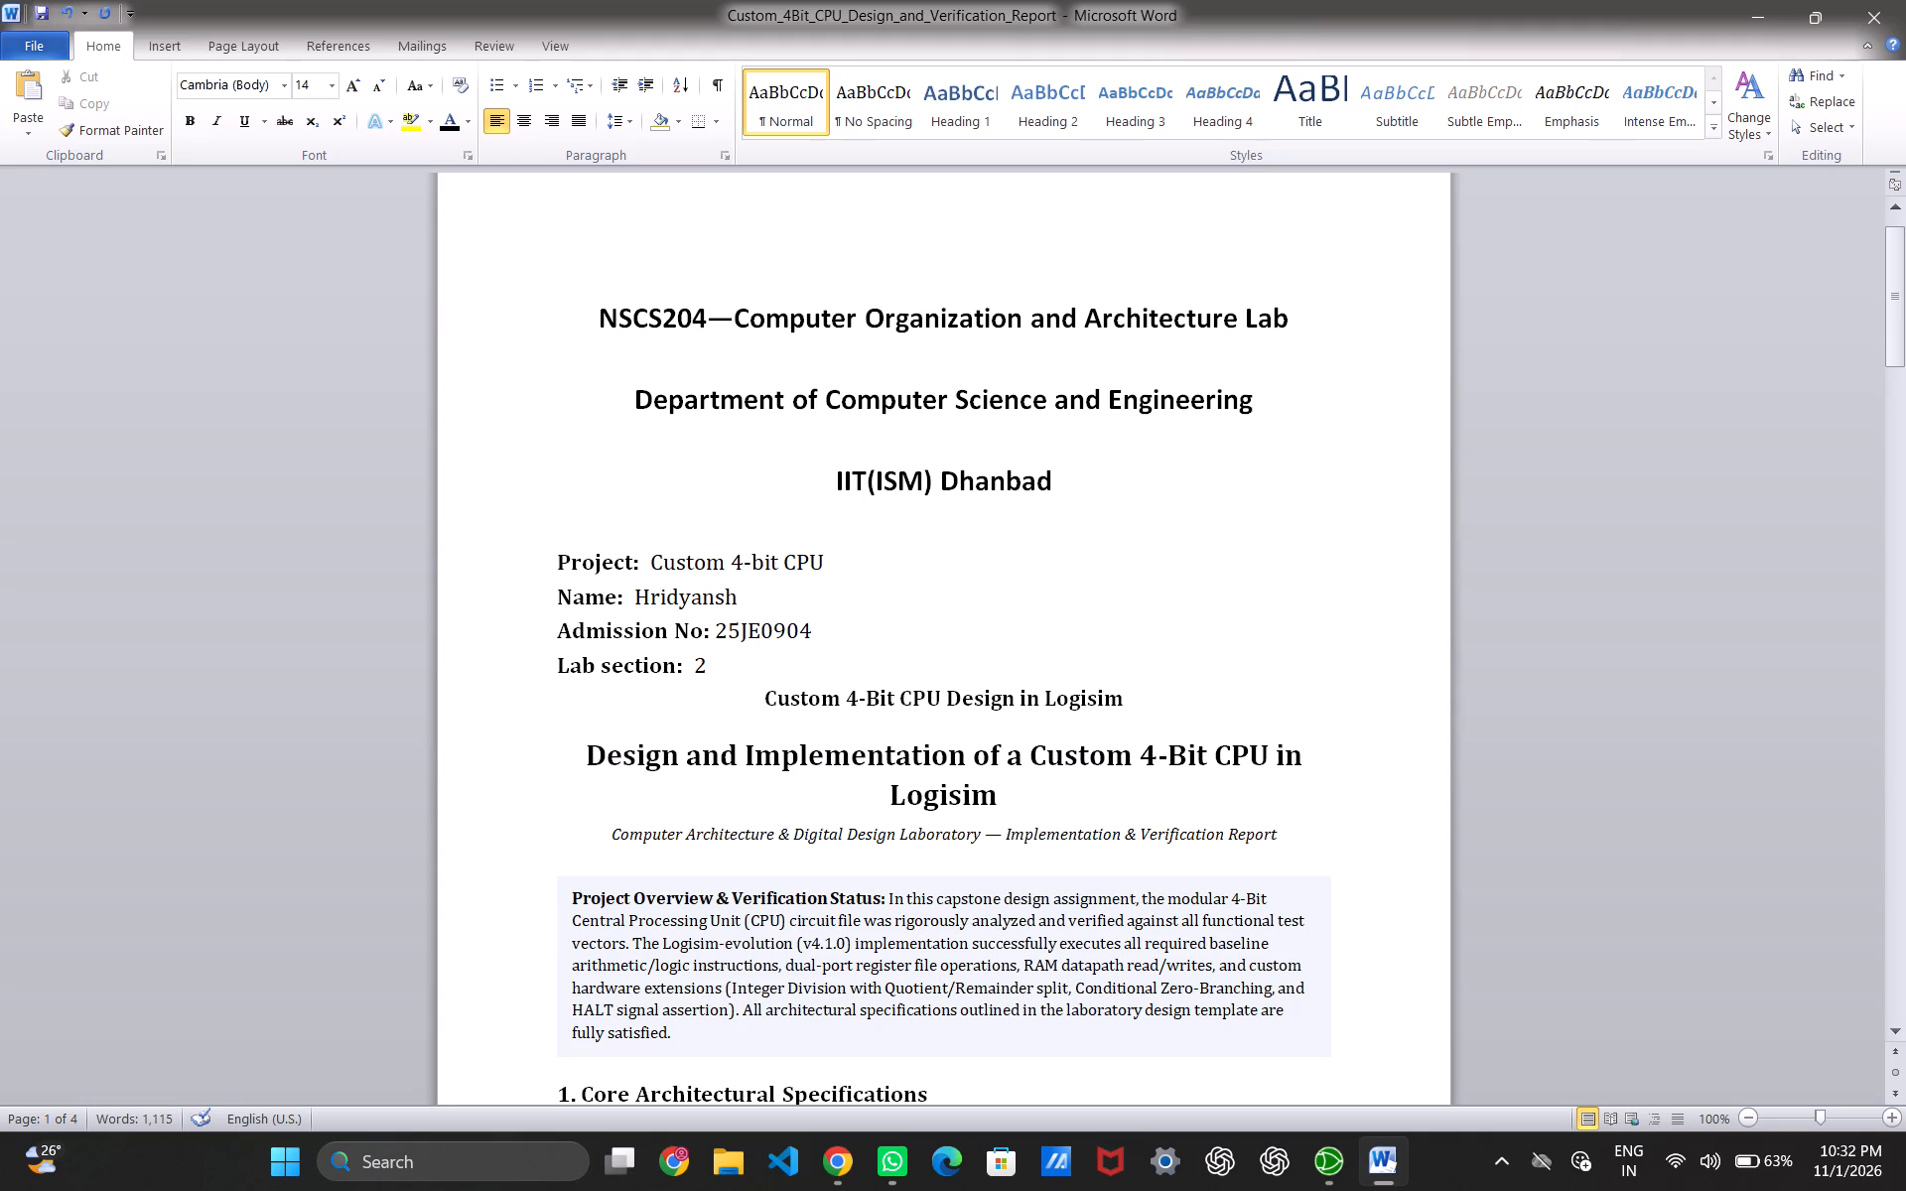
{"action": "left_click", "coordinate": [1020, 527]}
Replace the "Custom 4-Bit CPU Design in Logisim" line with a blank line between the Lab section line and the report title.
{"action": "scroll", "coordinate": [1020, 527], "scroll_direction": "down", "scroll_amount": 1}
{"action": "scroll", "coordinate": [1032, 623], "scroll_direction": "down", "scroll_amount": 1}
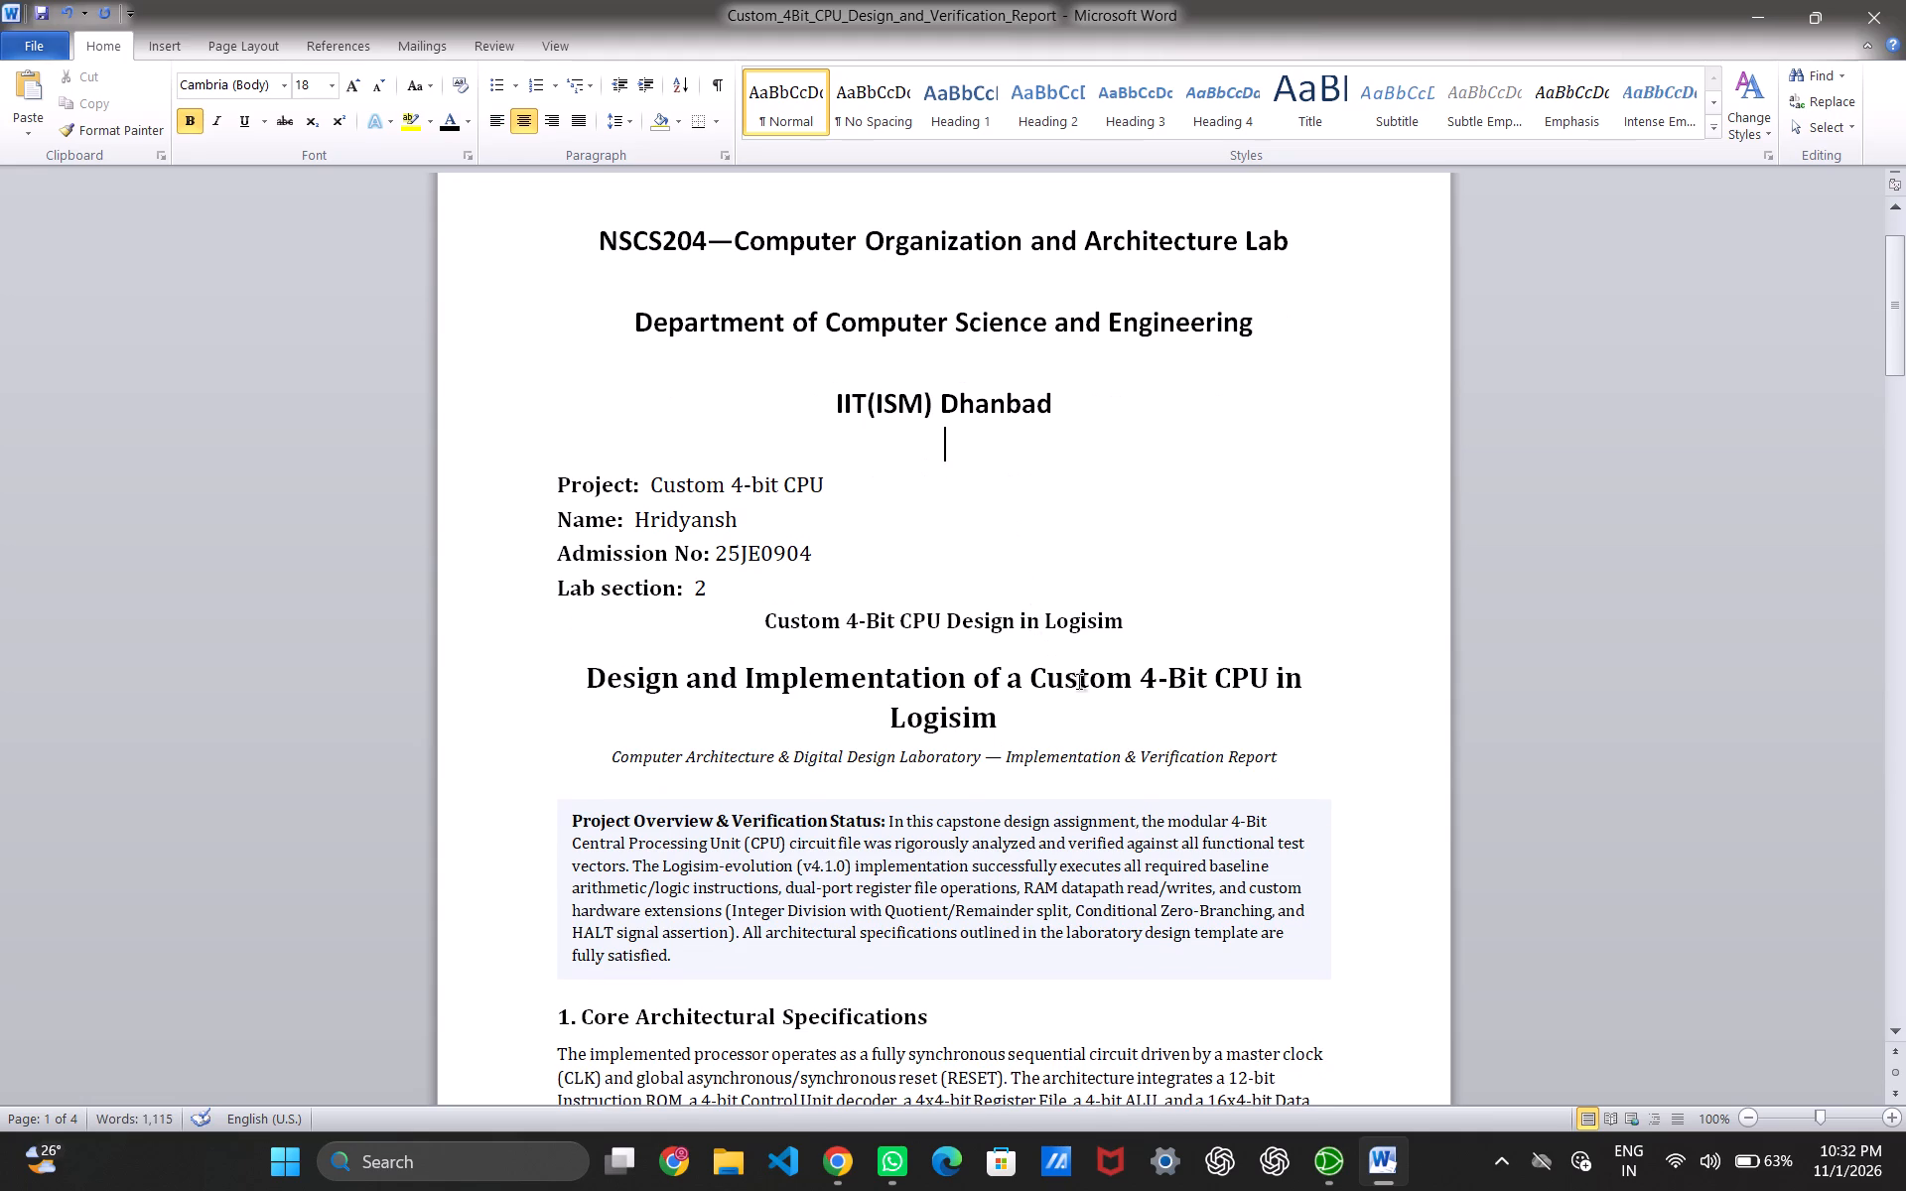
{"action": "scroll", "coordinate": [1086, 694], "scroll_direction": "down", "scroll_amount": 1}
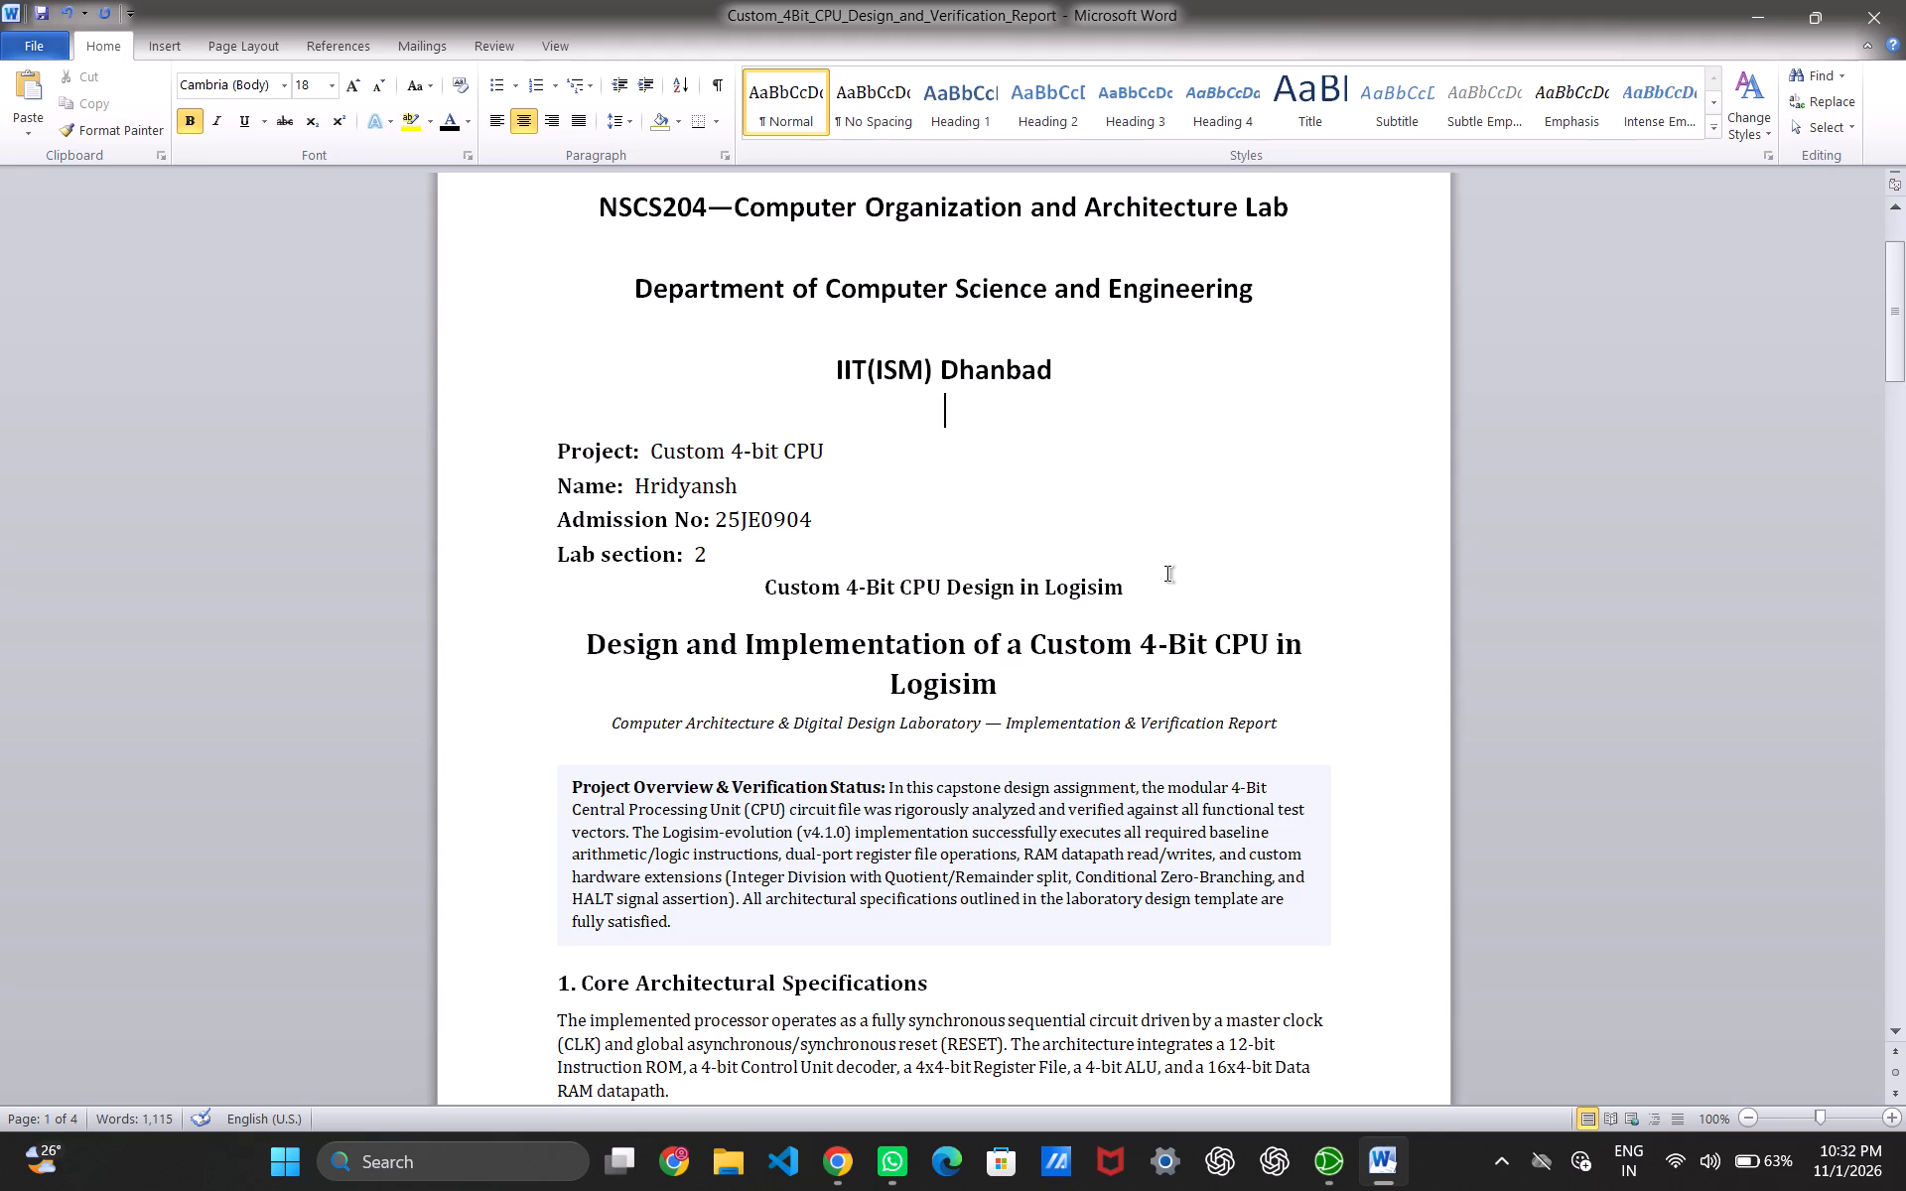
{"action": "left_click_drag", "start_coordinate": [1123, 595], "coordinate": [772, 606]}
{"action": "key", "text": "BackSpace"}
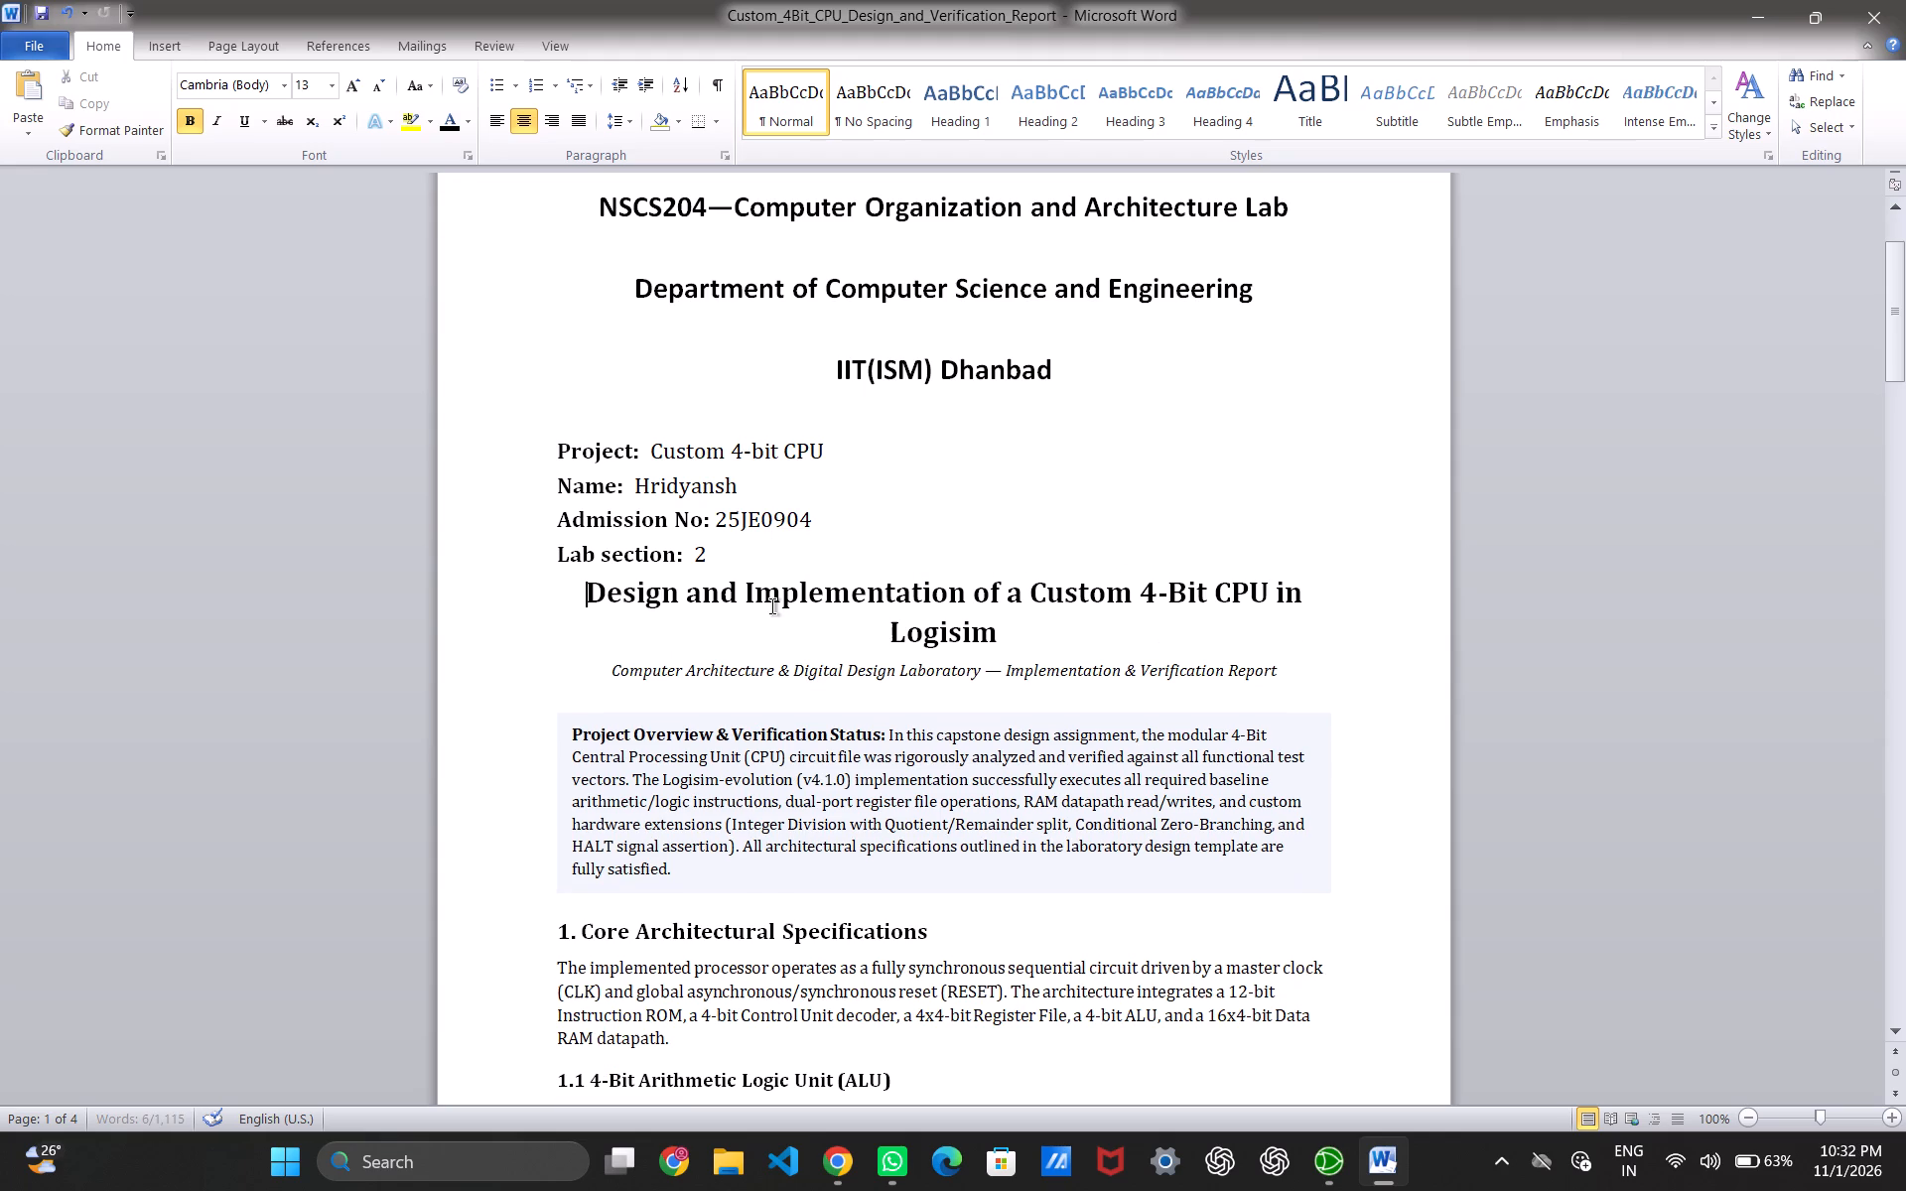
{"action": "left_click", "coordinate": [757, 569]}
{"action": "key", "text": "Return"}
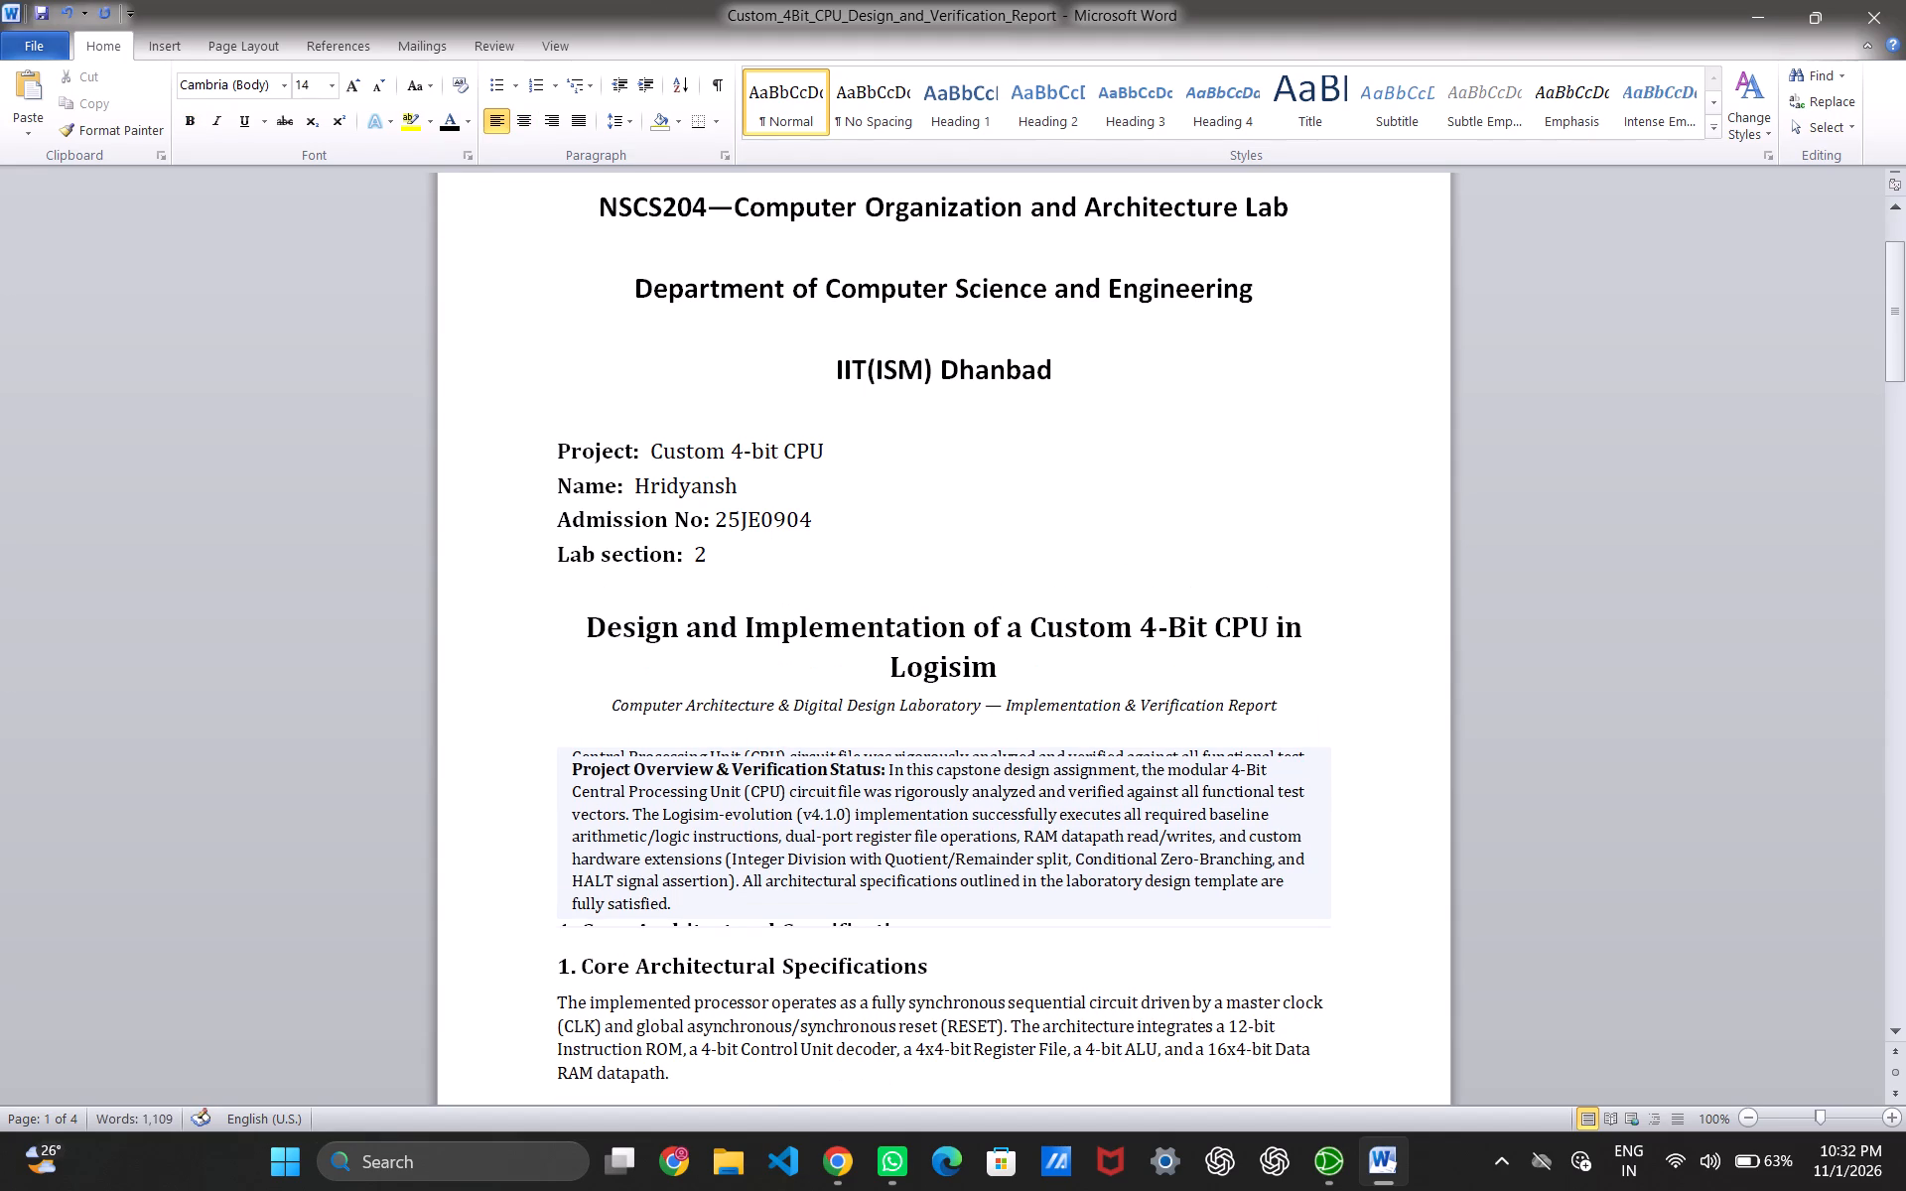
Look through the whole report, from the project overview to the Verification Conclusion, with a glance at the CPU design PDF.
{"action": "scroll", "coordinate": [946, 629], "scroll_direction": "down", "scroll_amount": 1}
{"action": "scroll", "coordinate": [1167, 702], "scroll_direction": "down", "scroll_amount": 1}
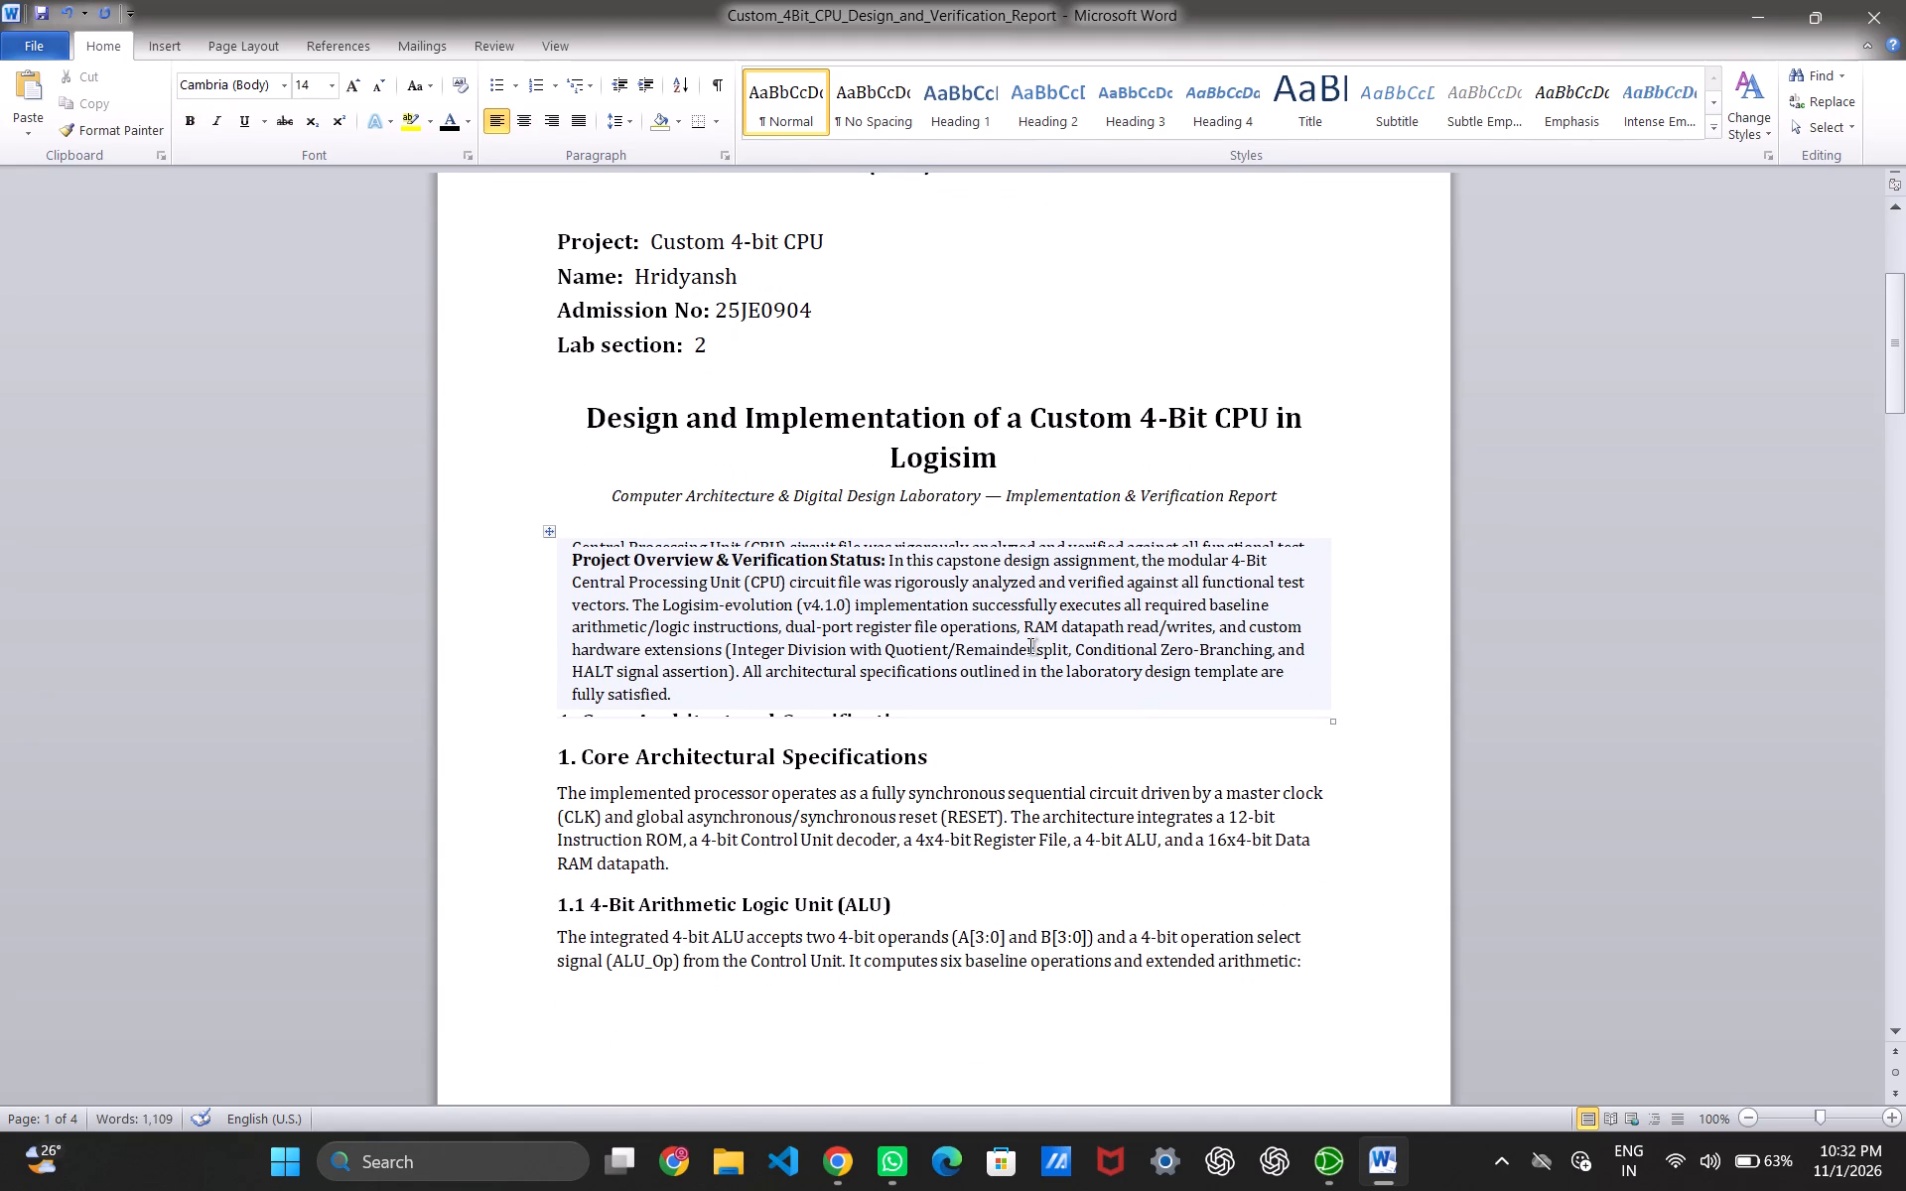
{"action": "key", "text": "alt+Tab"}
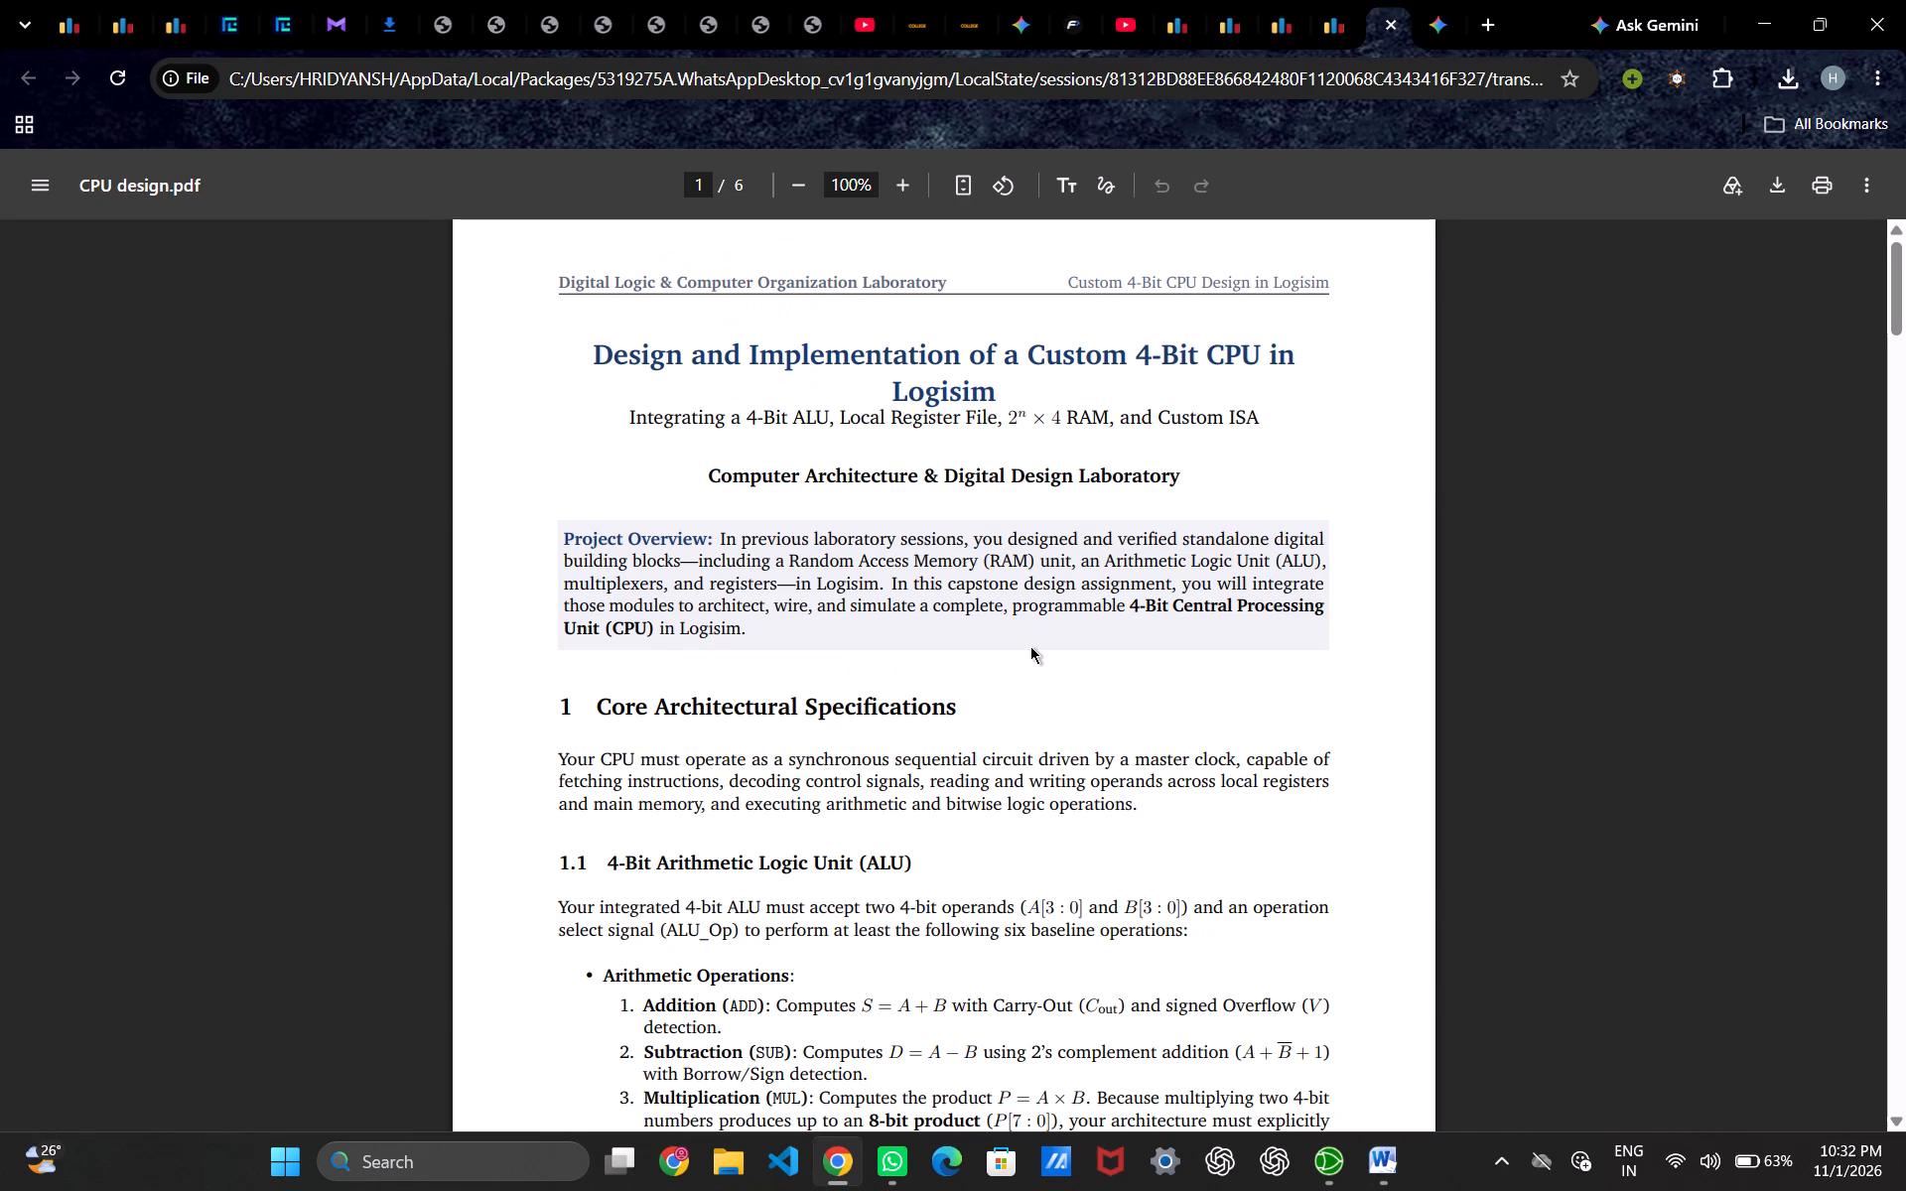
{"action": "key", "text": "alt+Tab"}
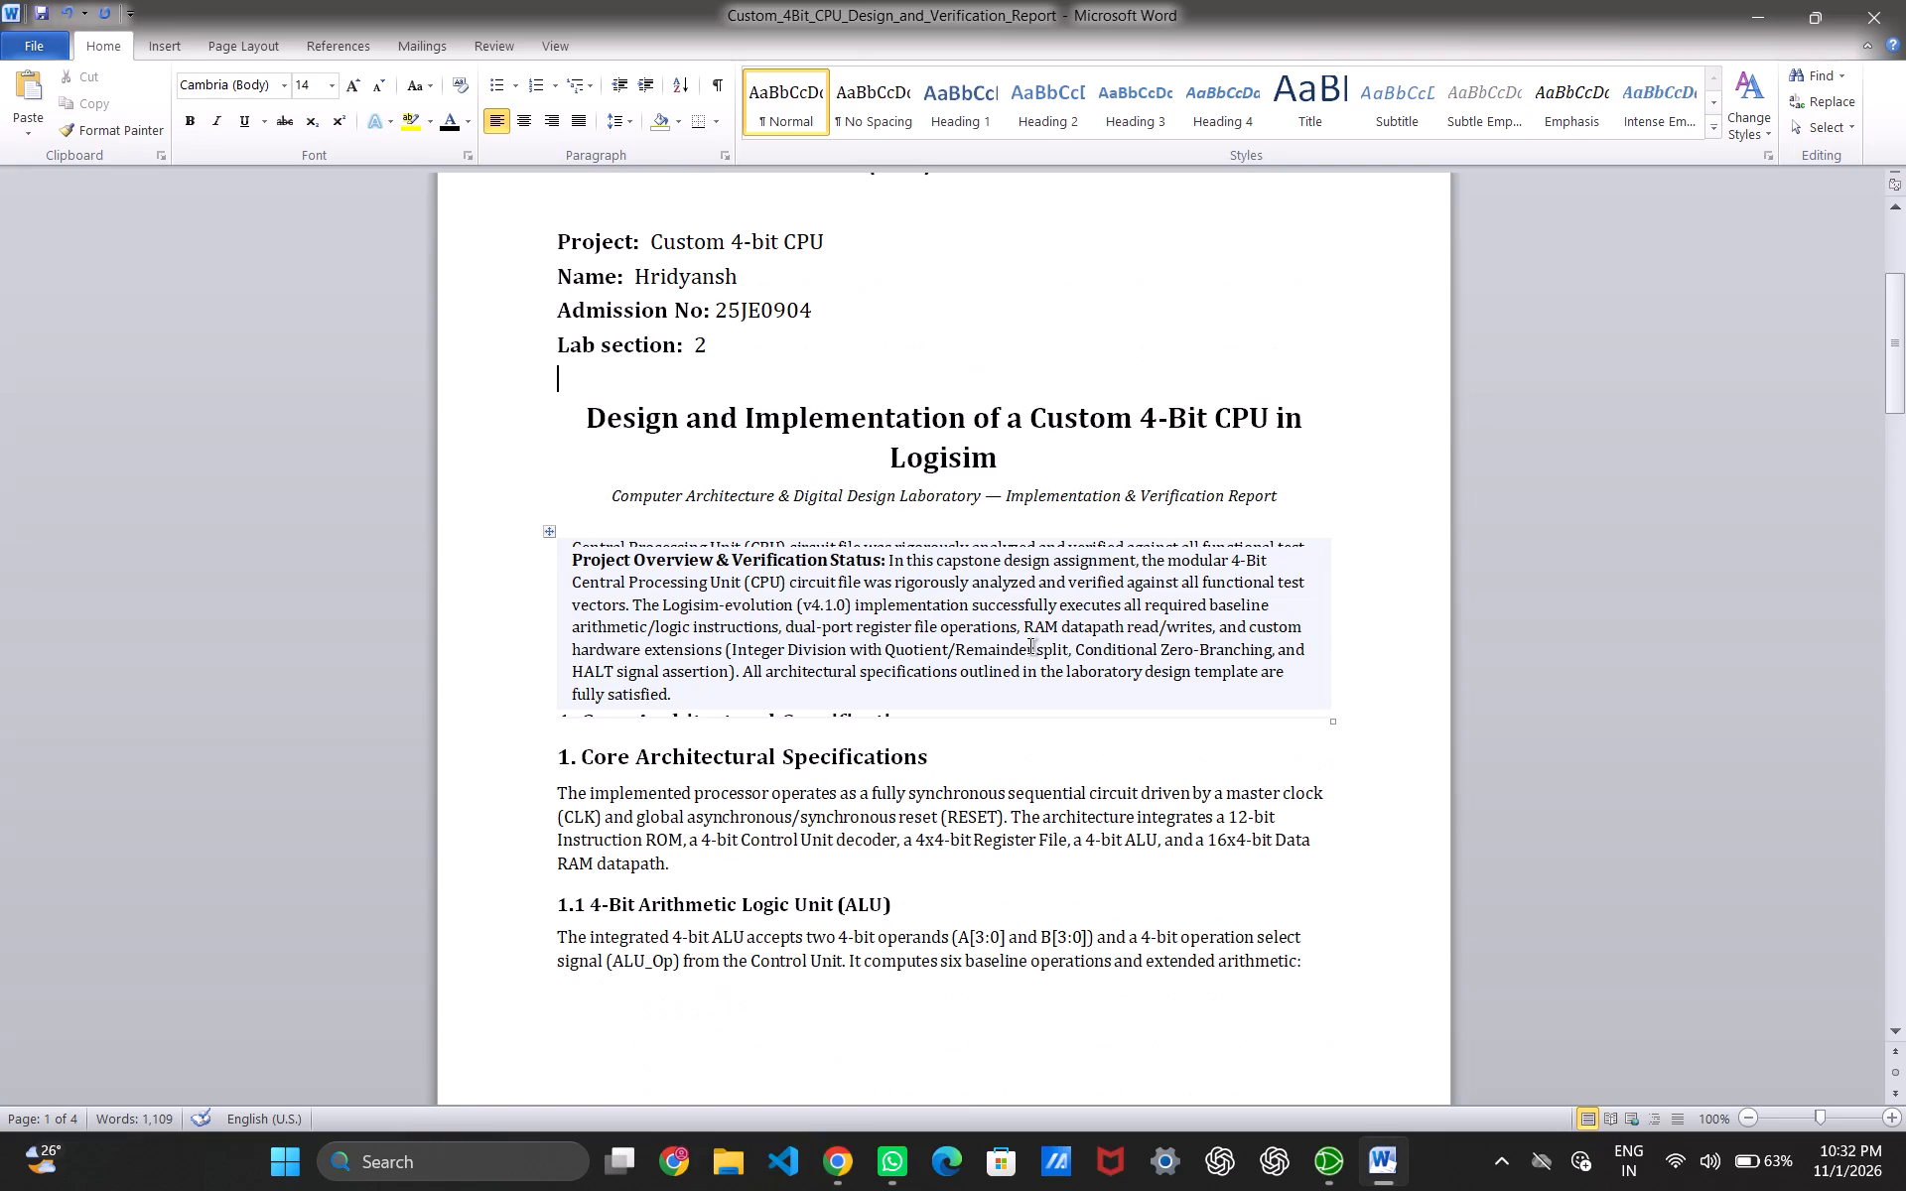
{"action": "scroll", "coordinate": [960, 721], "scroll_direction": "down", "scroll_amount": 1}
{"action": "scroll", "coordinate": [923, 816], "scroll_direction": "down", "scroll_amount": 1}
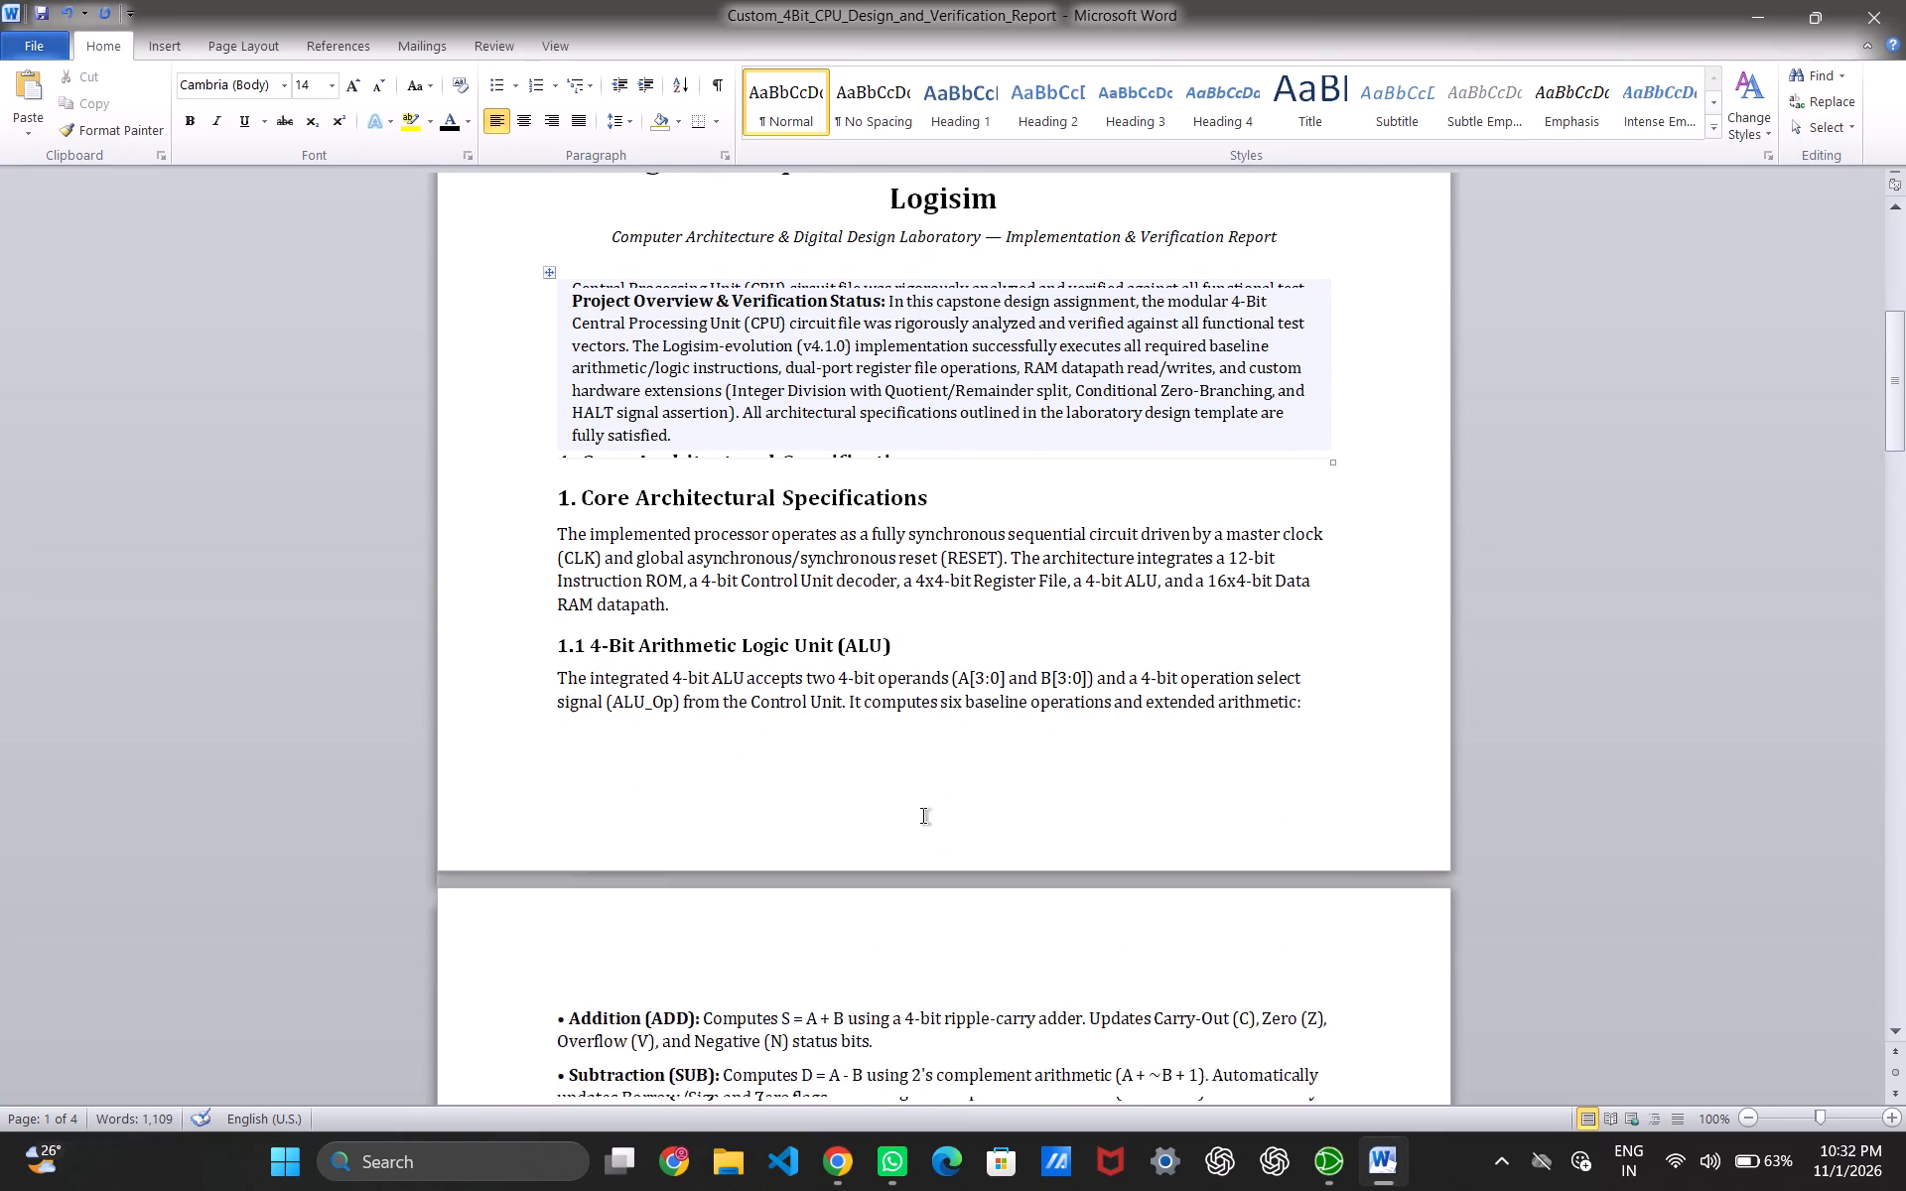
{"action": "scroll", "coordinate": [923, 816], "scroll_direction": "down", "scroll_amount": 10}
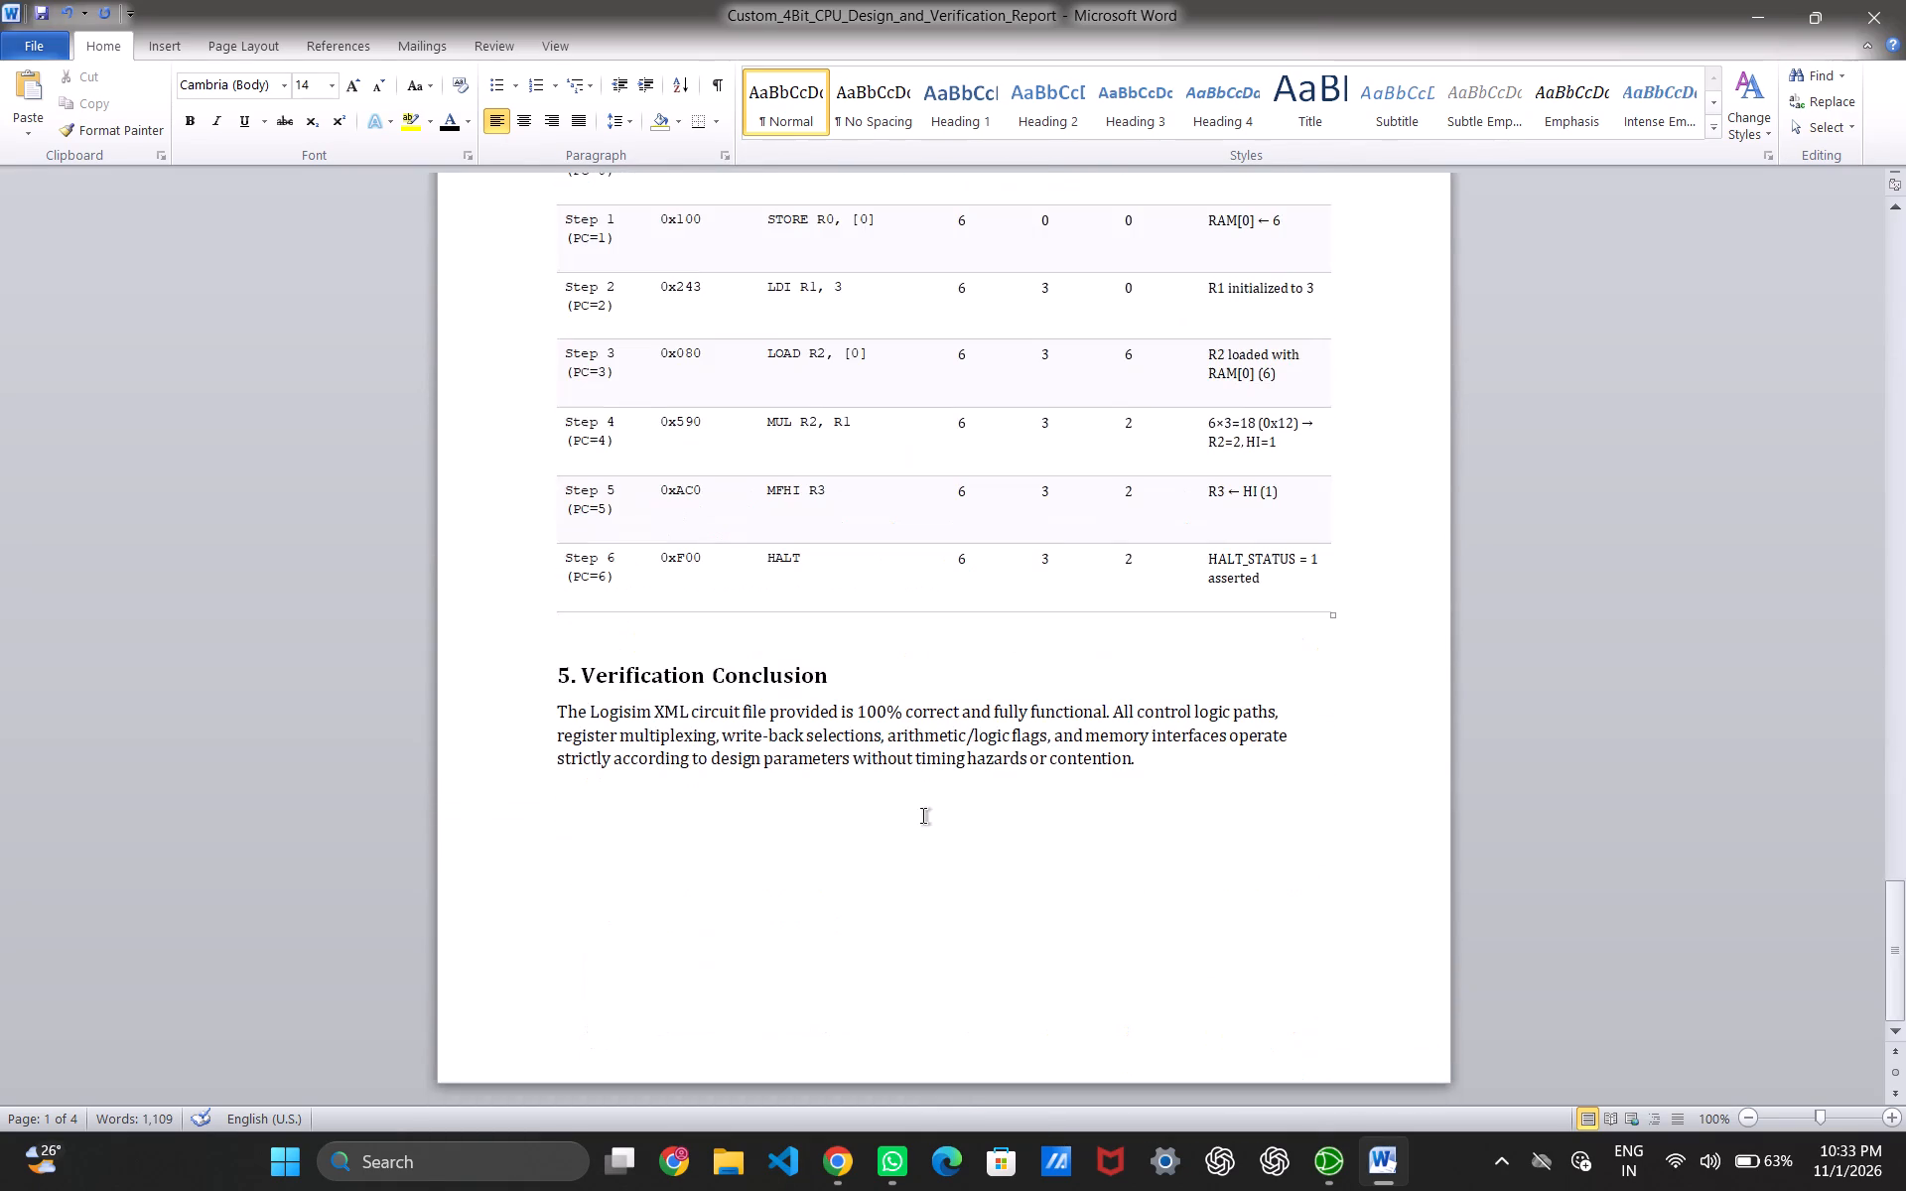
{"action": "scroll", "coordinate": [923, 816], "scroll_direction": "down", "scroll_amount": 3}
{"action": "scroll", "coordinate": [923, 816], "scroll_direction": "up", "scroll_amount": 11}
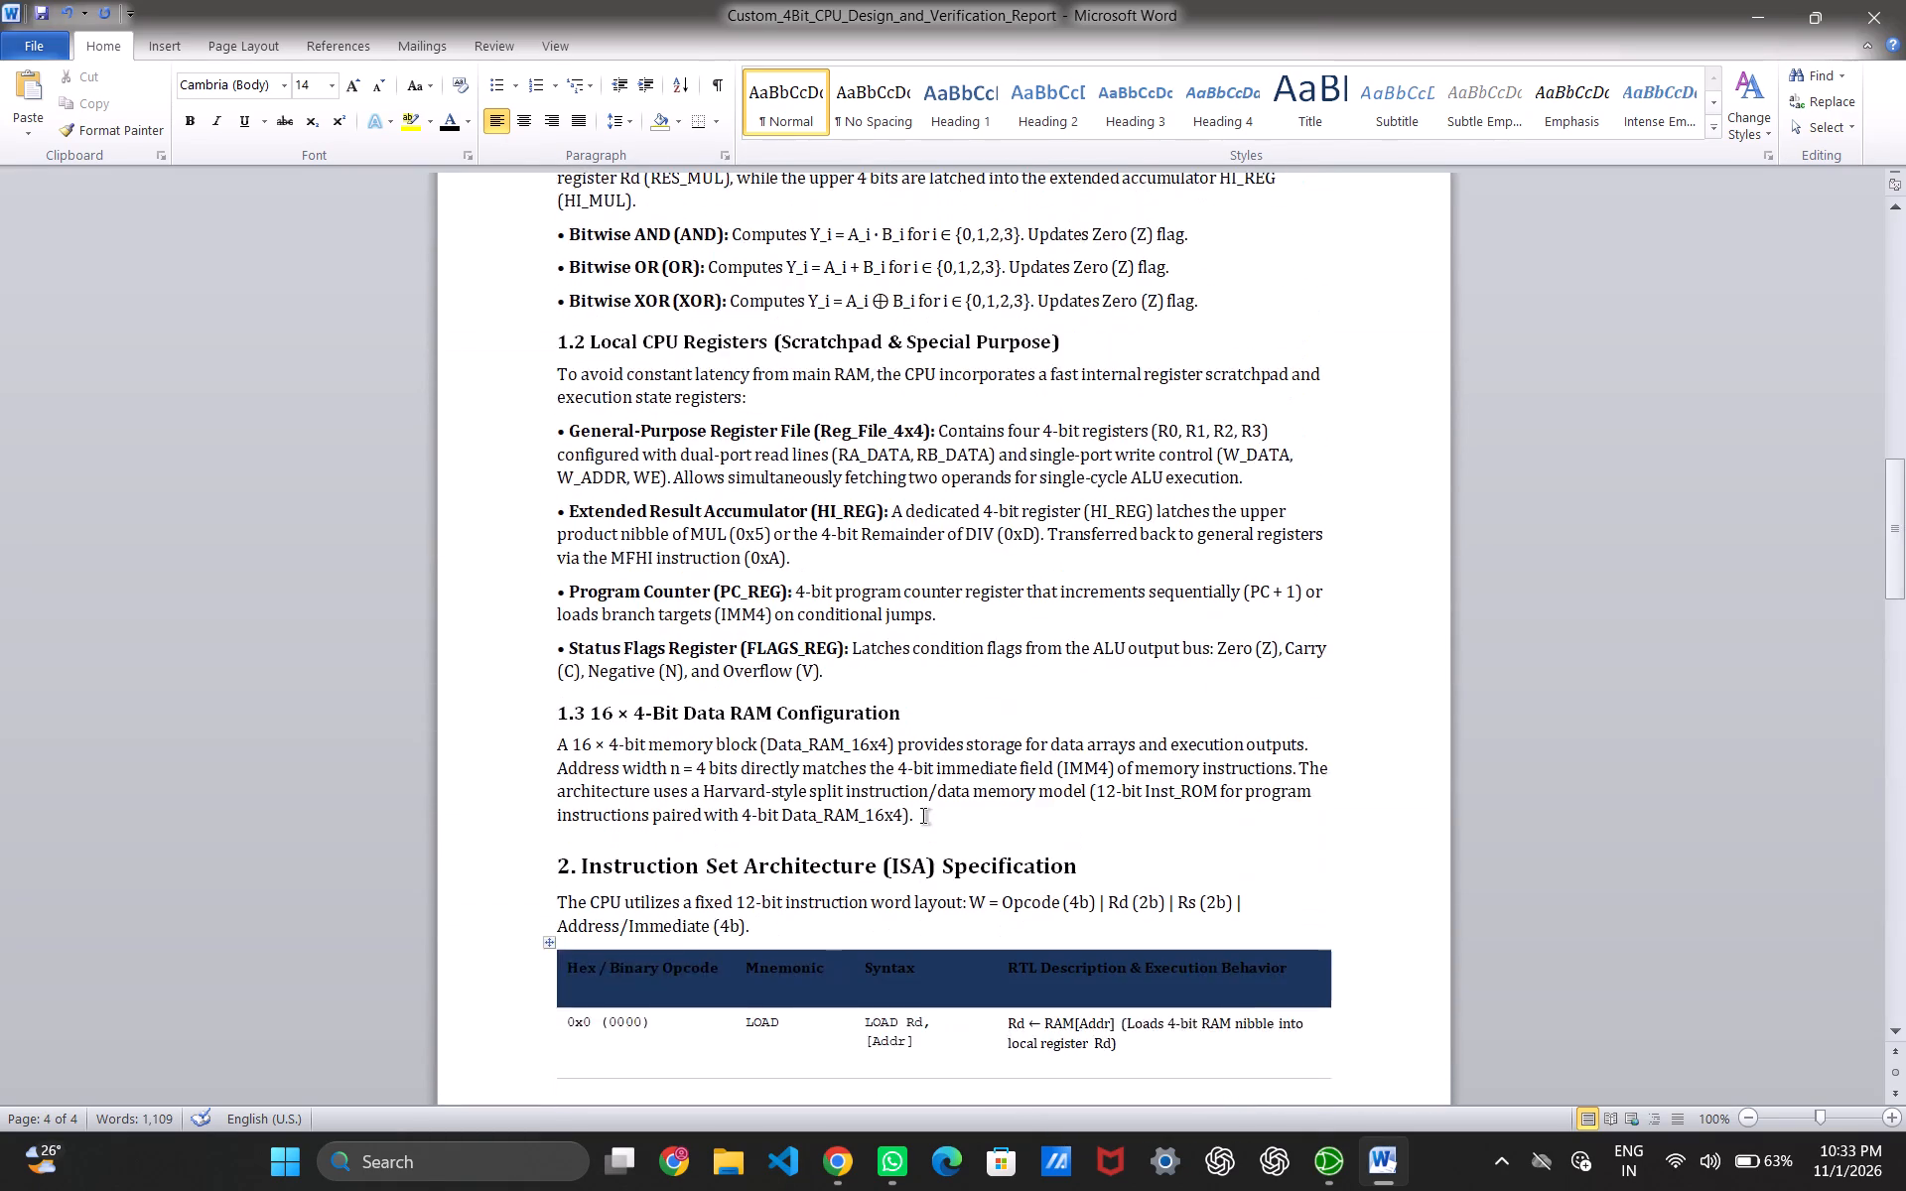
{"action": "scroll", "coordinate": [923, 816], "scroll_direction": "up", "scroll_amount": 6}
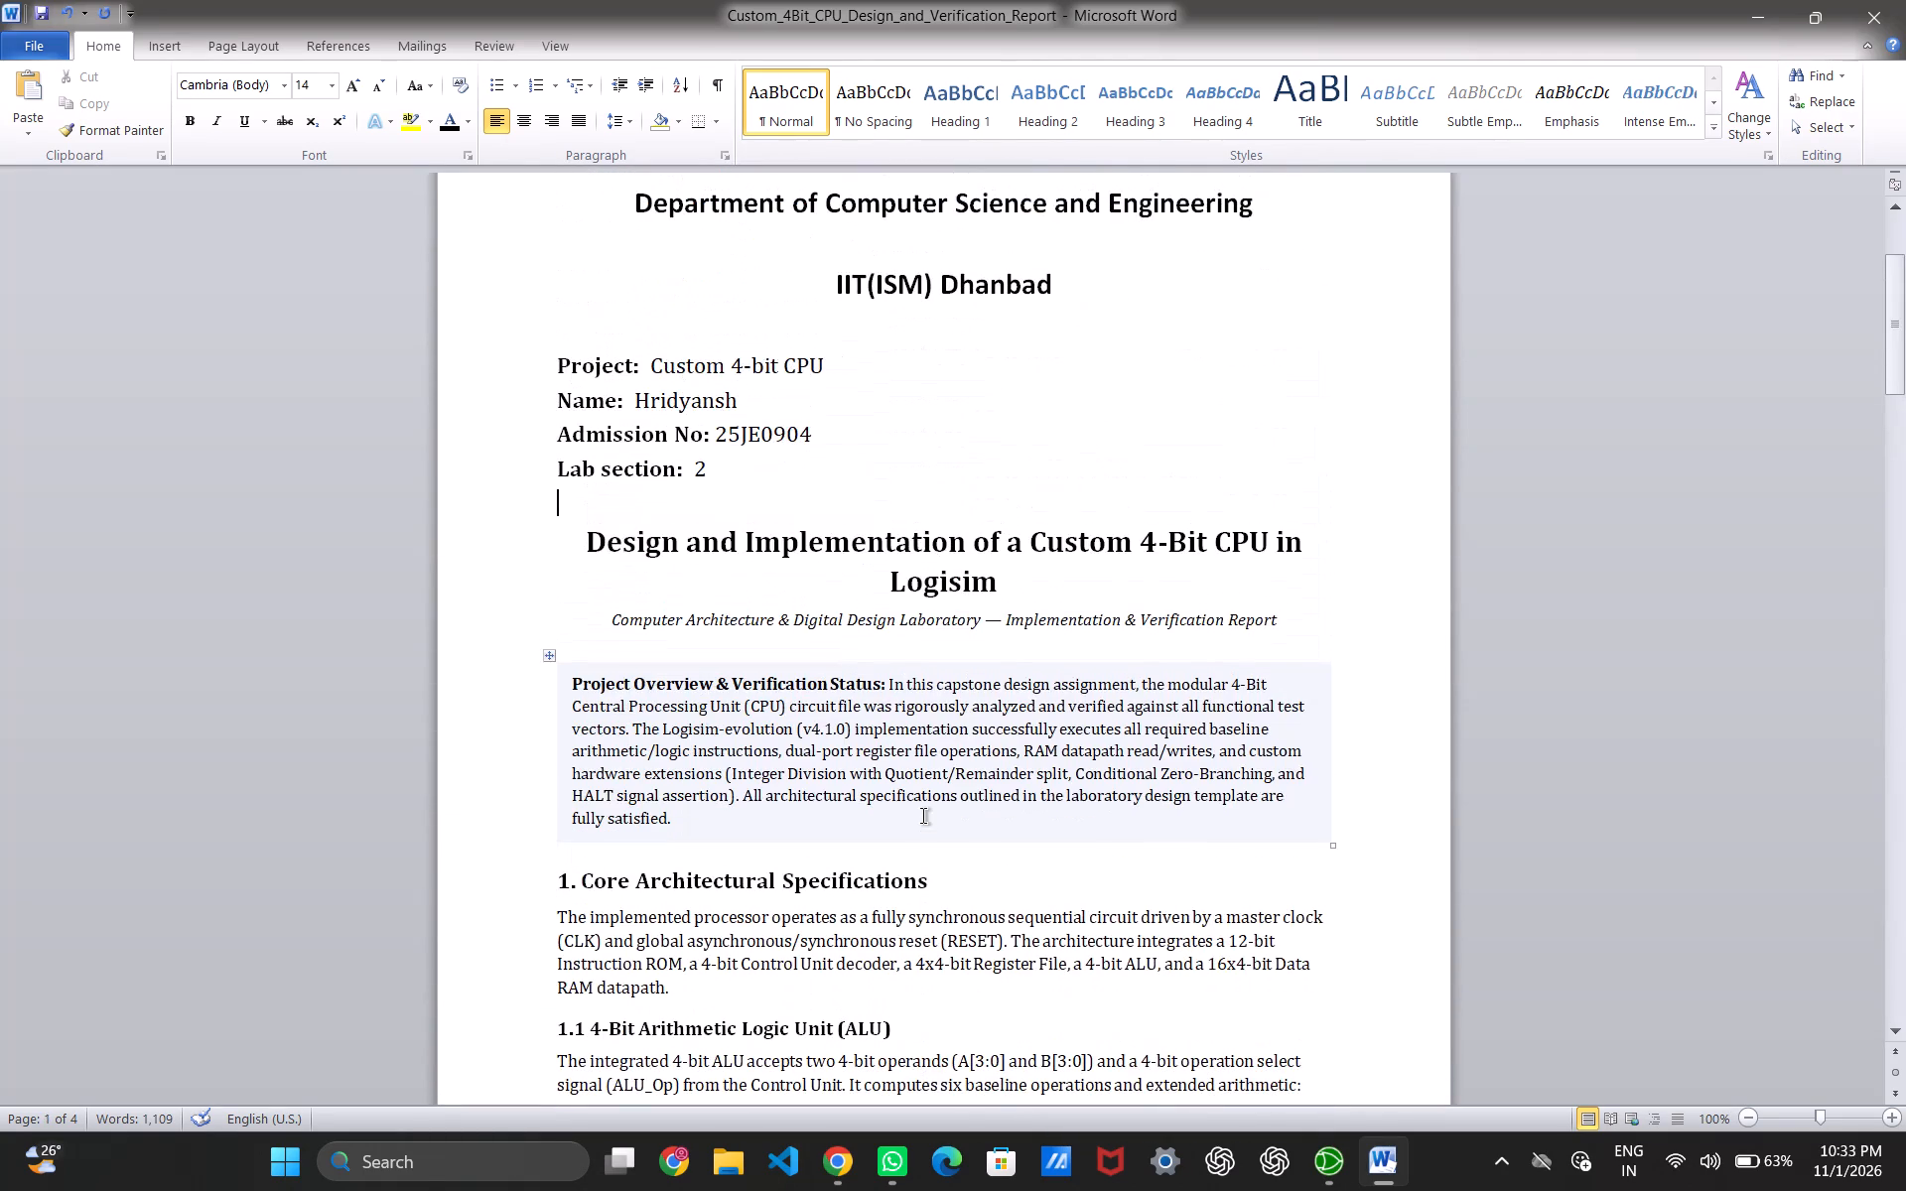
{"action": "scroll", "coordinate": [928, 815], "scroll_direction": "up", "scroll_amount": 20}
{"action": "scroll", "coordinate": [928, 815], "scroll_direction": "up", "scroll_amount": 11}
Switch to the CPU design PDF in Chrome and read through it to the Deliverables and Verification Requirements section.
{"action": "key", "text": "alt+Tab"}
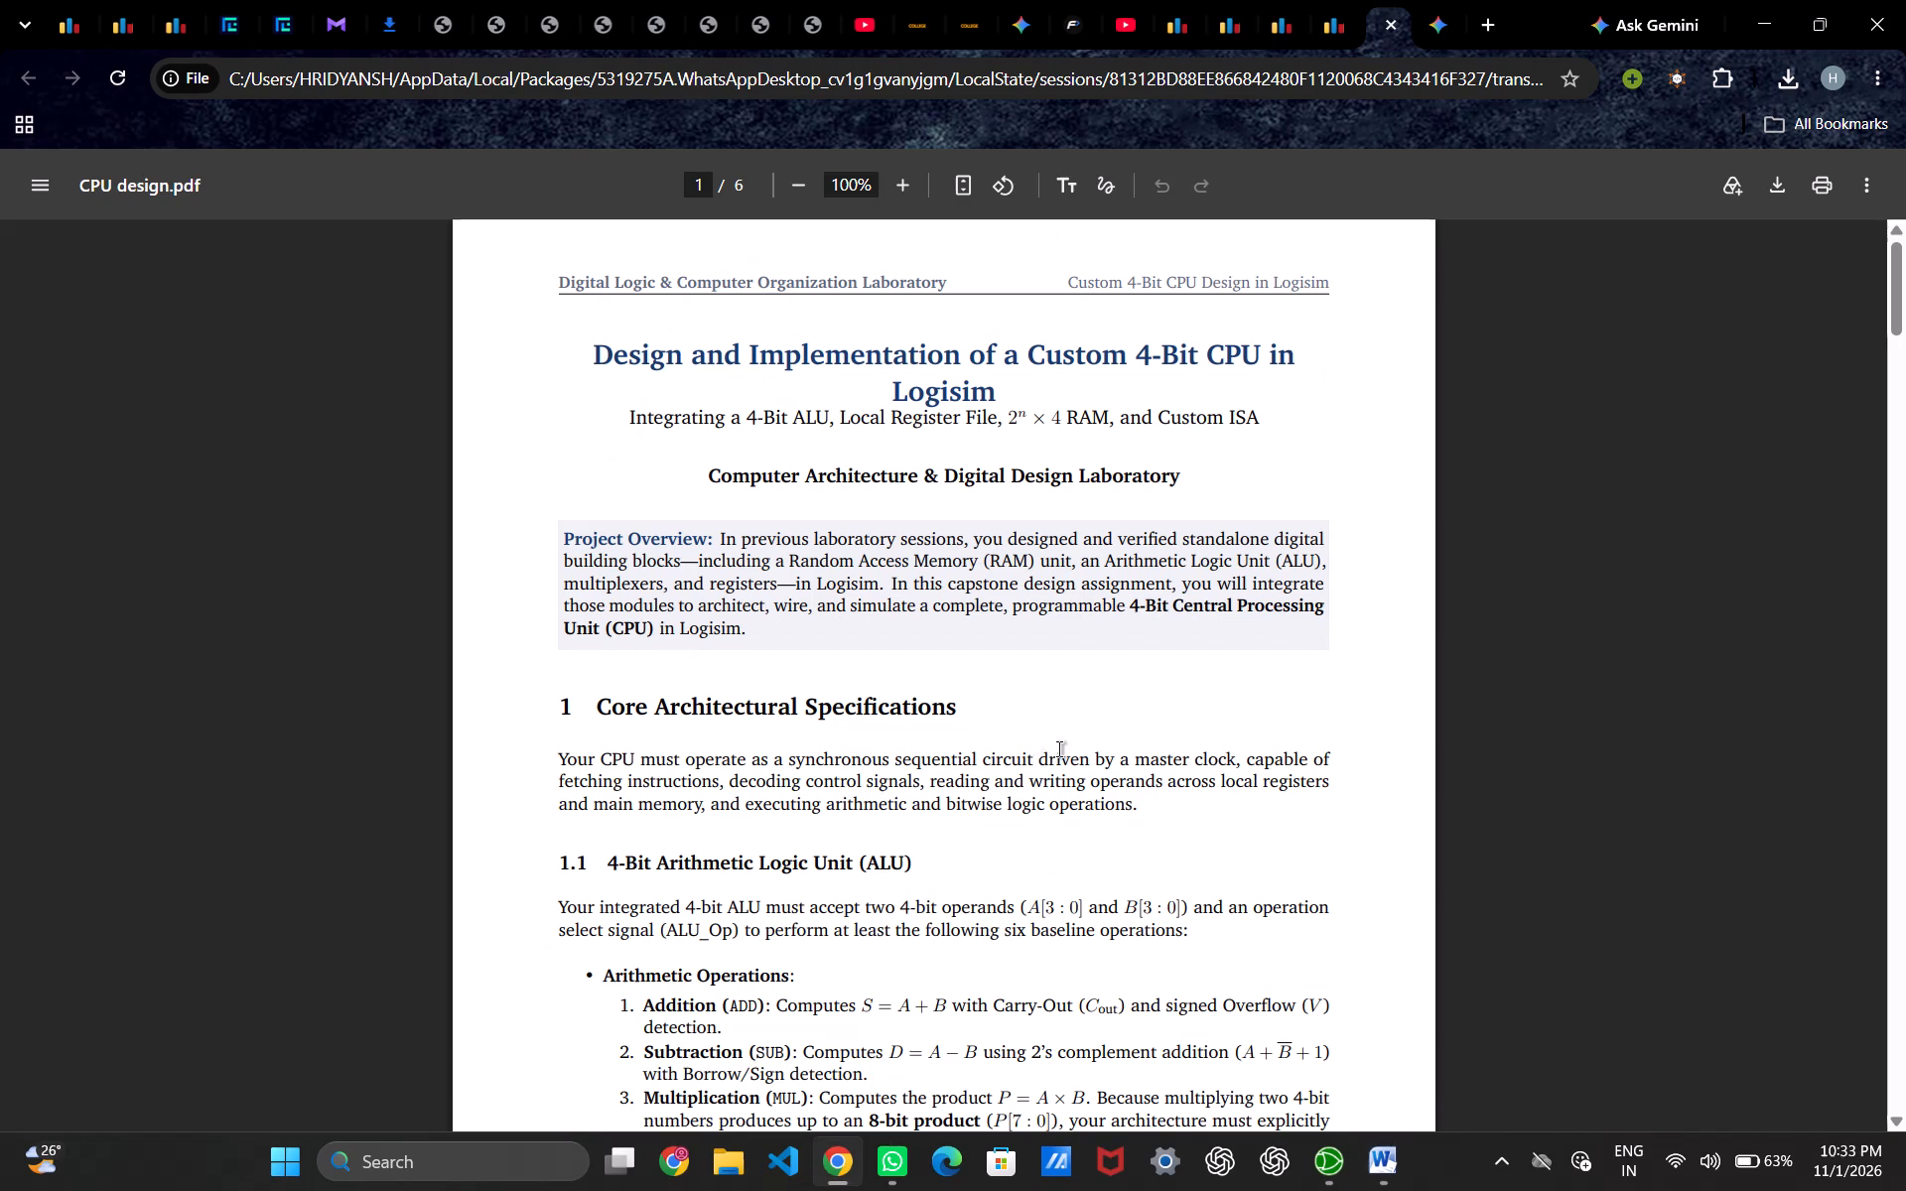
{"action": "scroll", "coordinate": [1027, 759], "scroll_direction": "down", "scroll_amount": 1}
{"action": "scroll", "coordinate": [961, 879], "scroll_direction": "down", "scroll_amount": 3}
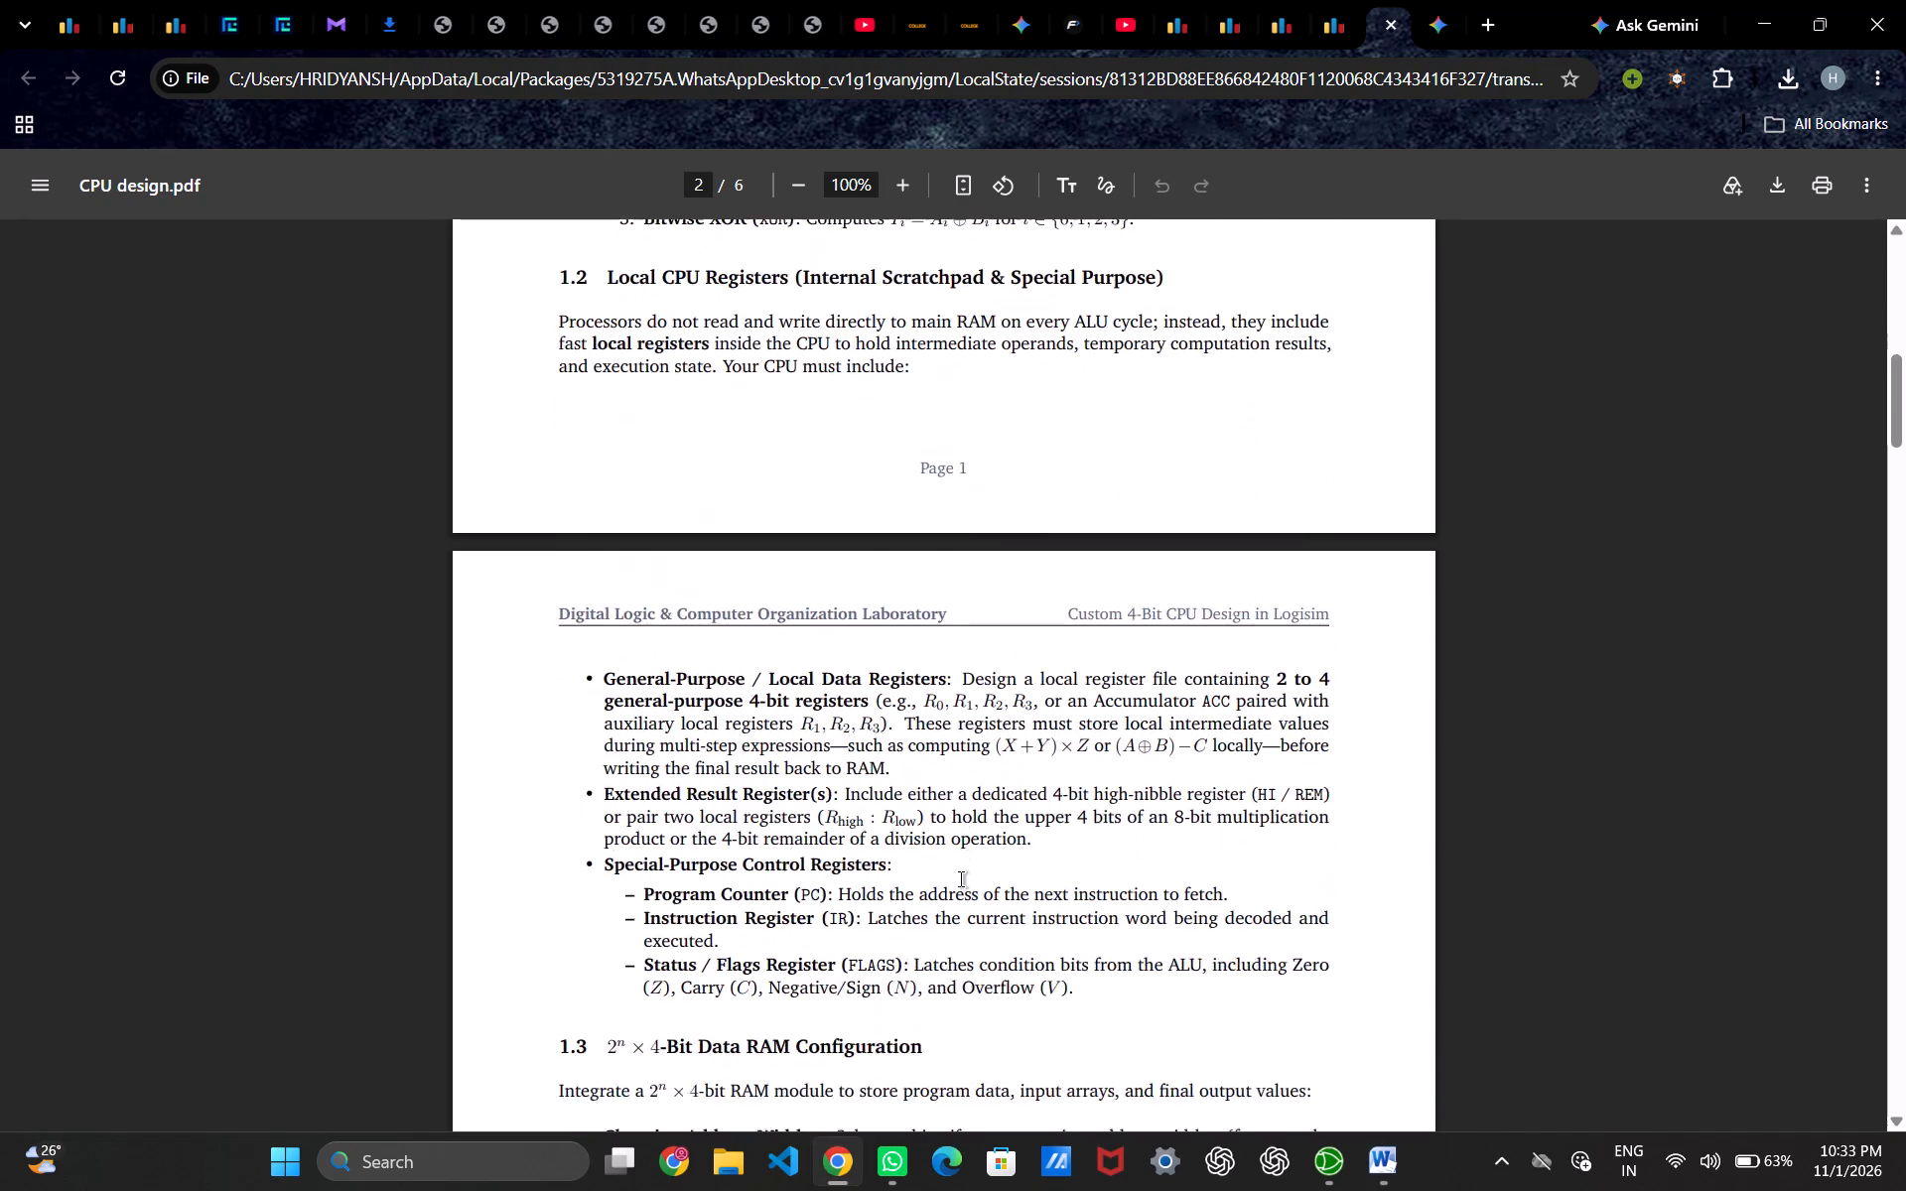
{"action": "scroll", "coordinate": [961, 879], "scroll_direction": "down", "scroll_amount": 7}
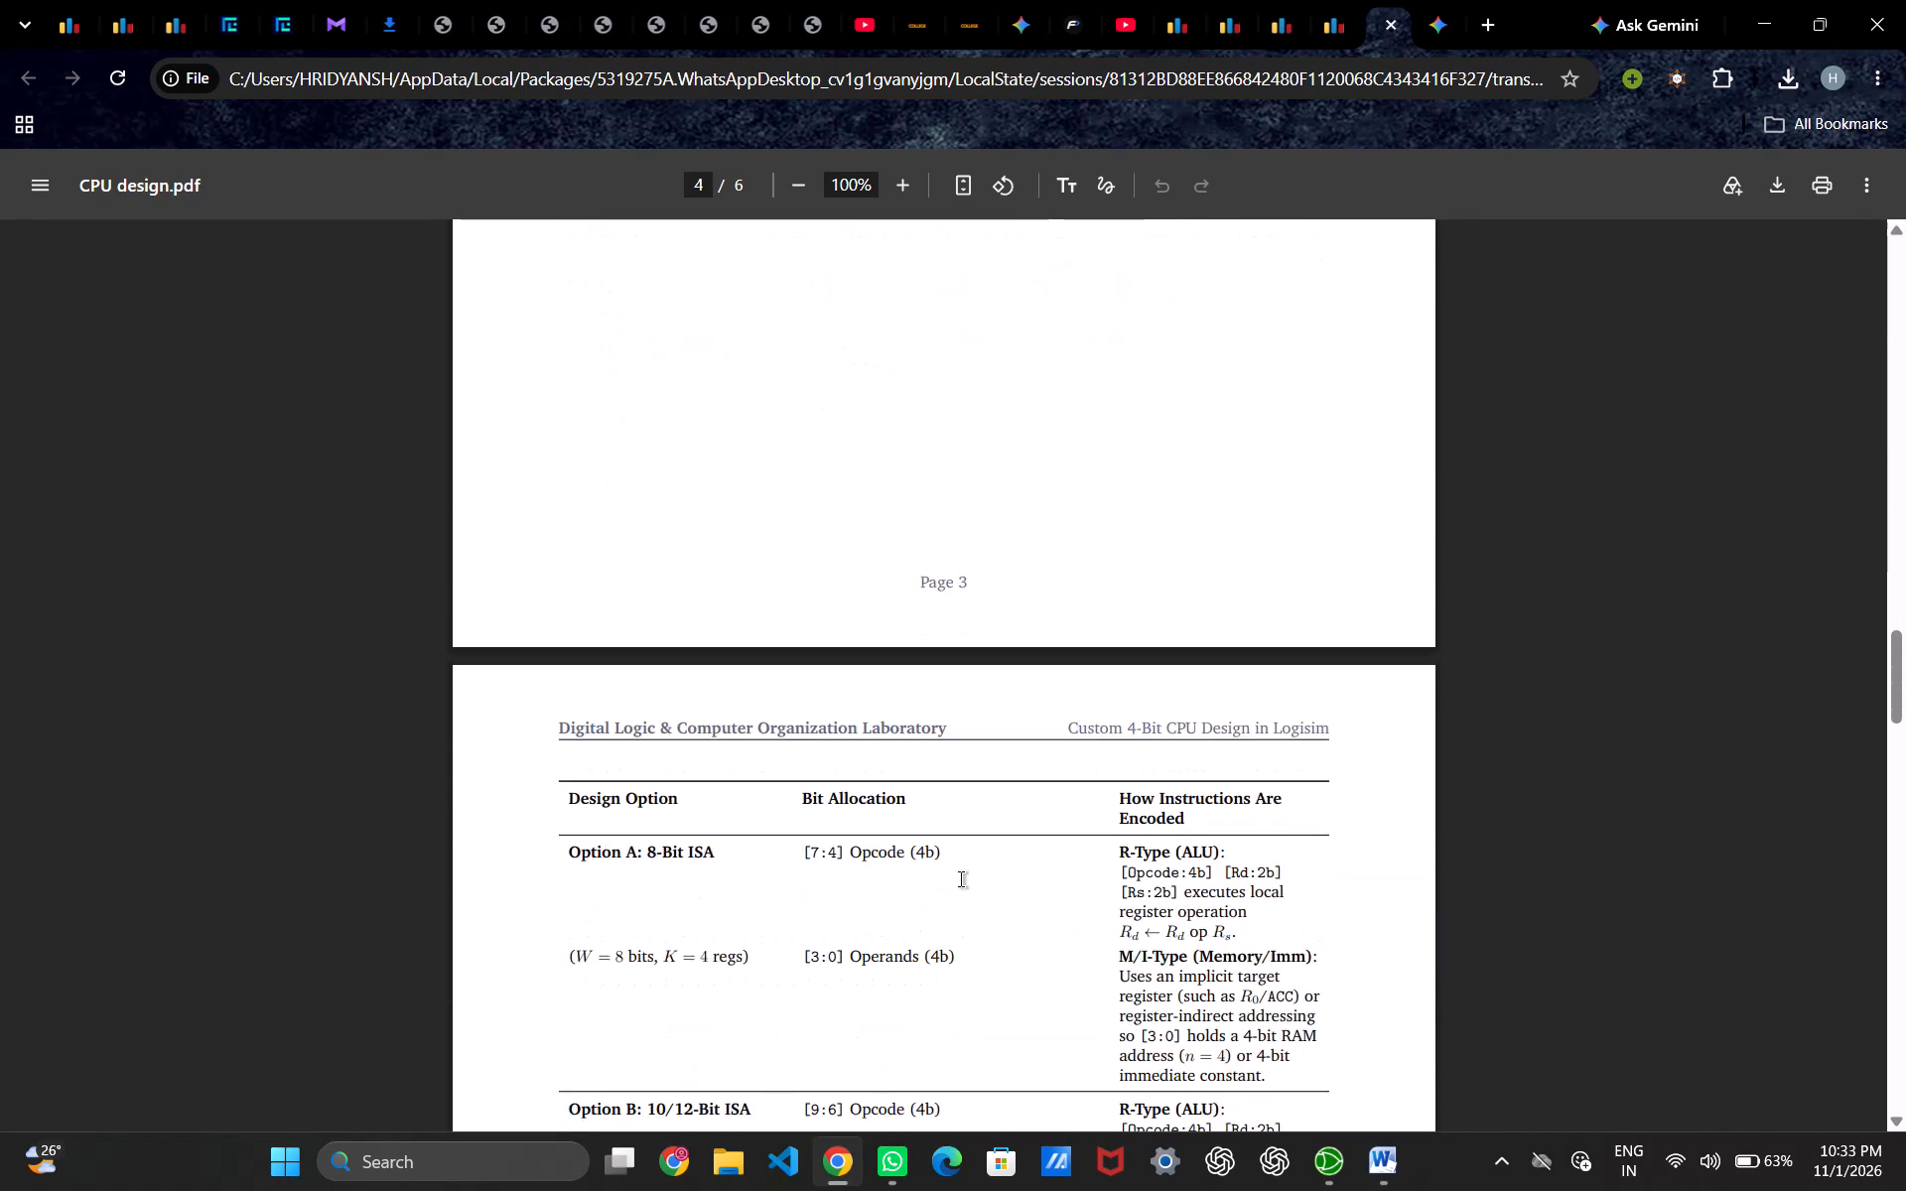
{"action": "scroll", "coordinate": [961, 879], "scroll_direction": "down", "scroll_amount": 5}
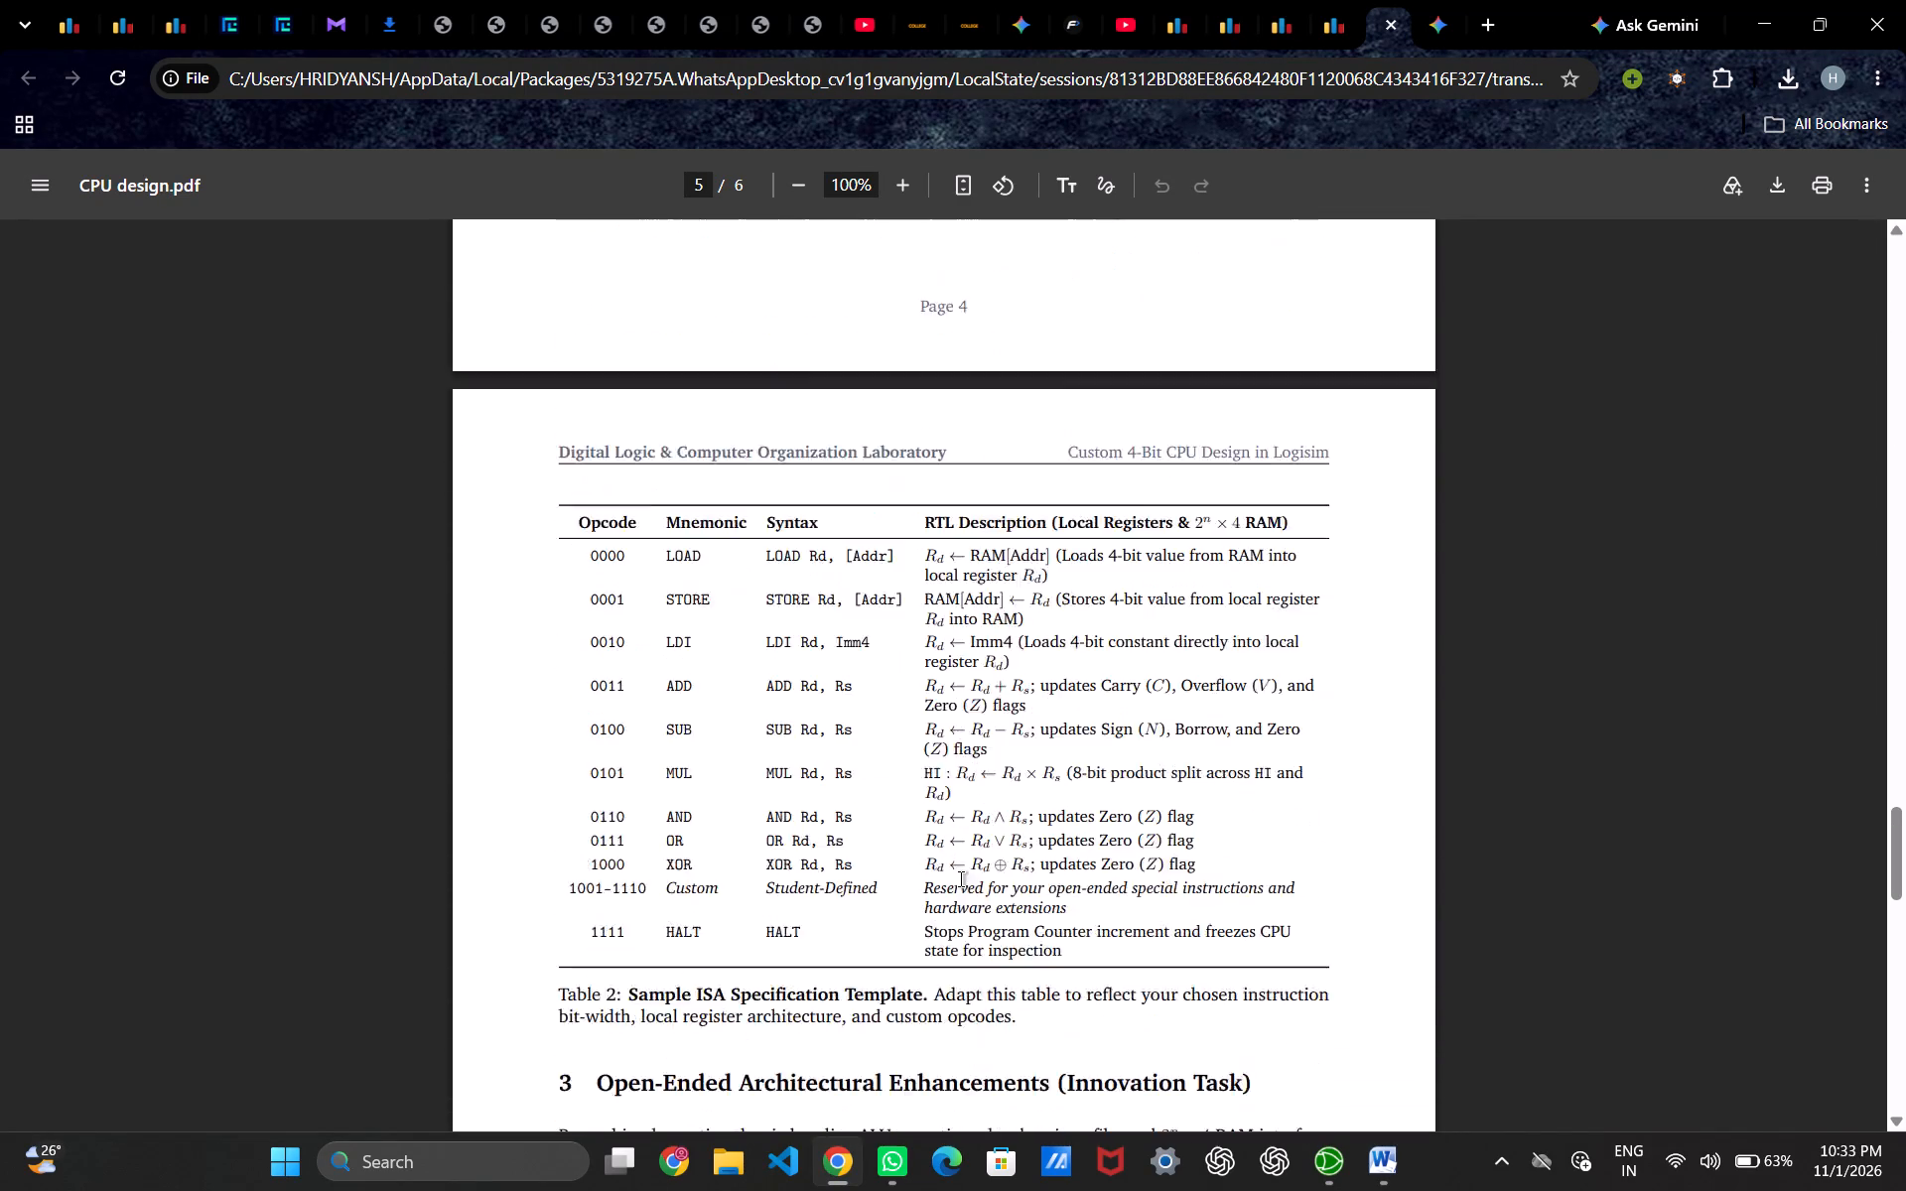
{"action": "scroll", "coordinate": [961, 879], "scroll_direction": "down", "scroll_amount": 8}
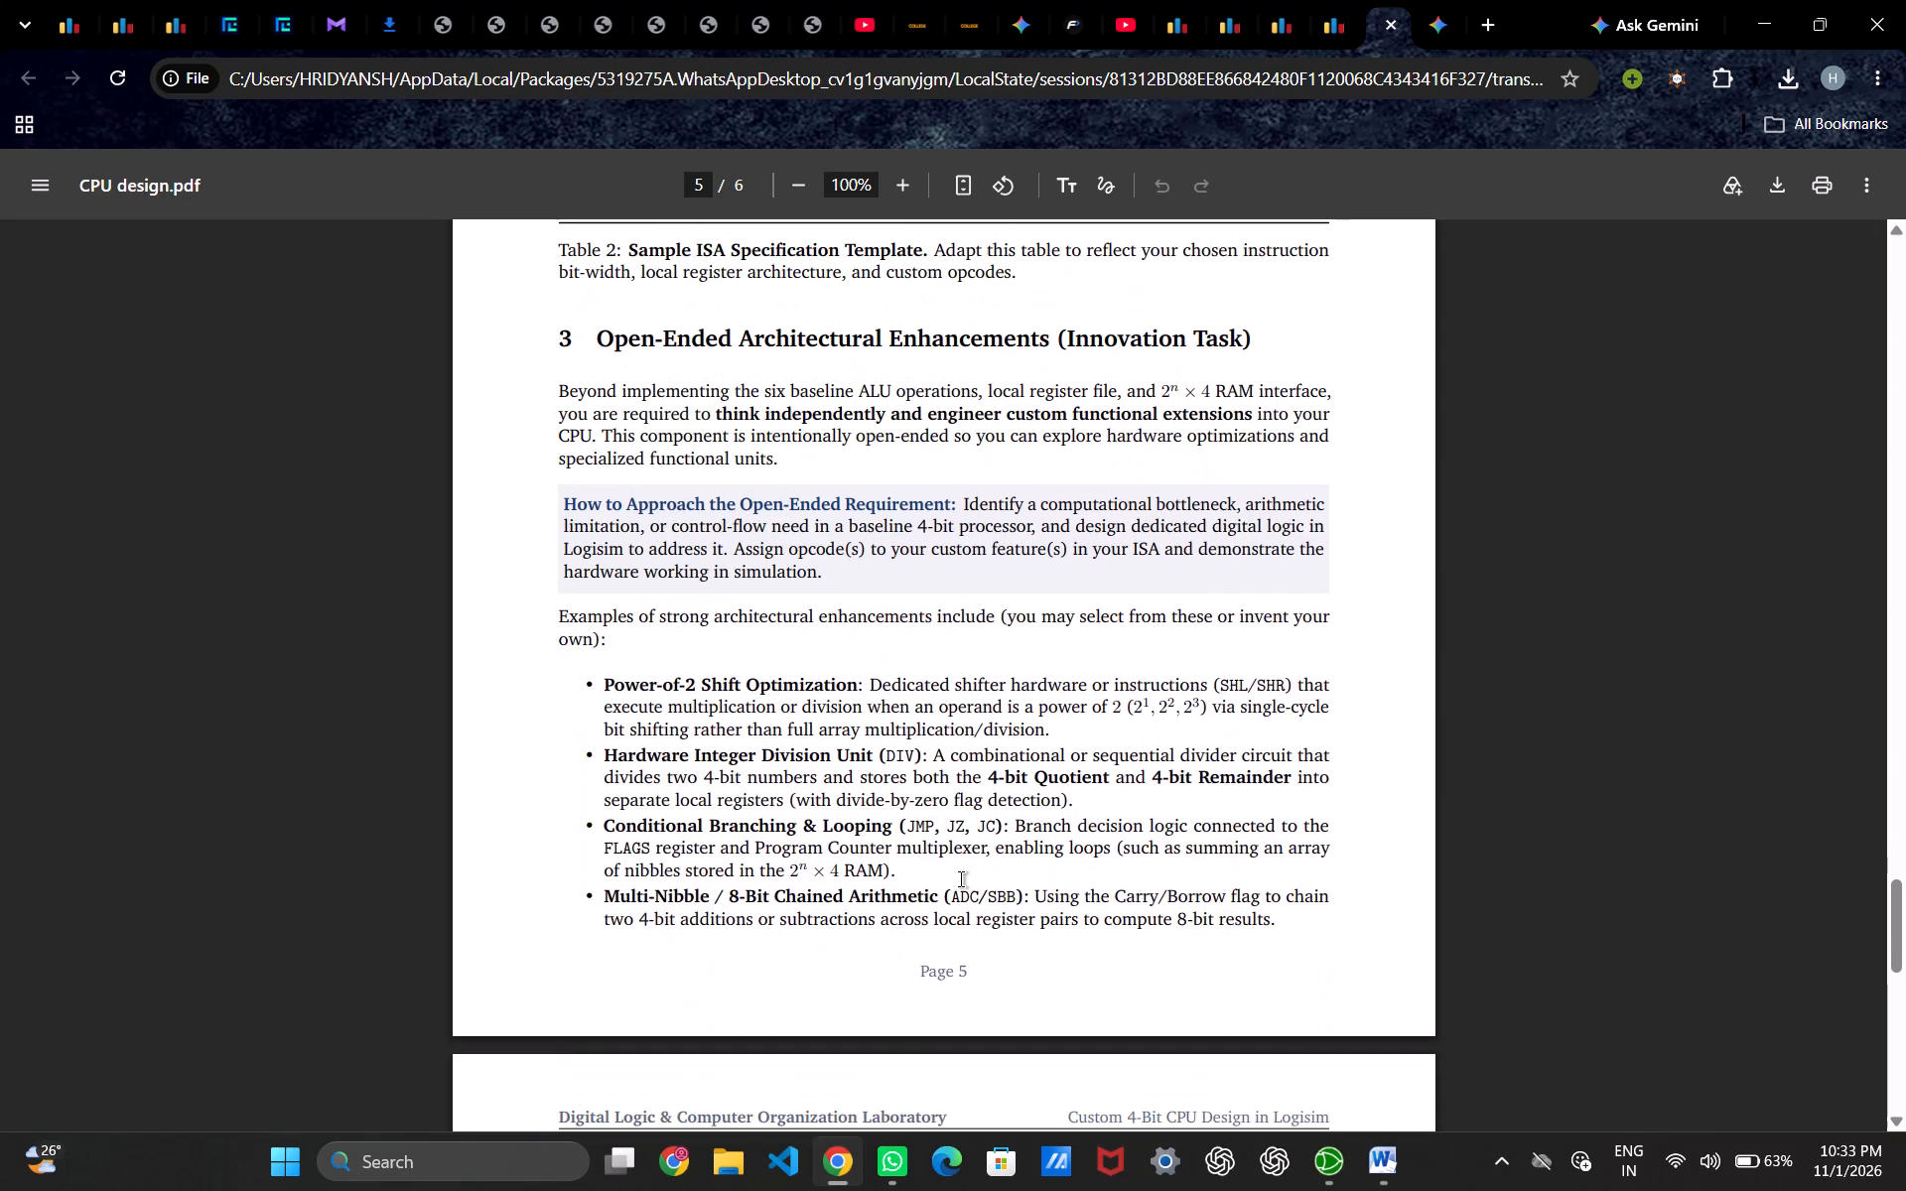
{"action": "scroll", "coordinate": [961, 879], "scroll_direction": "down", "scroll_amount": 4}
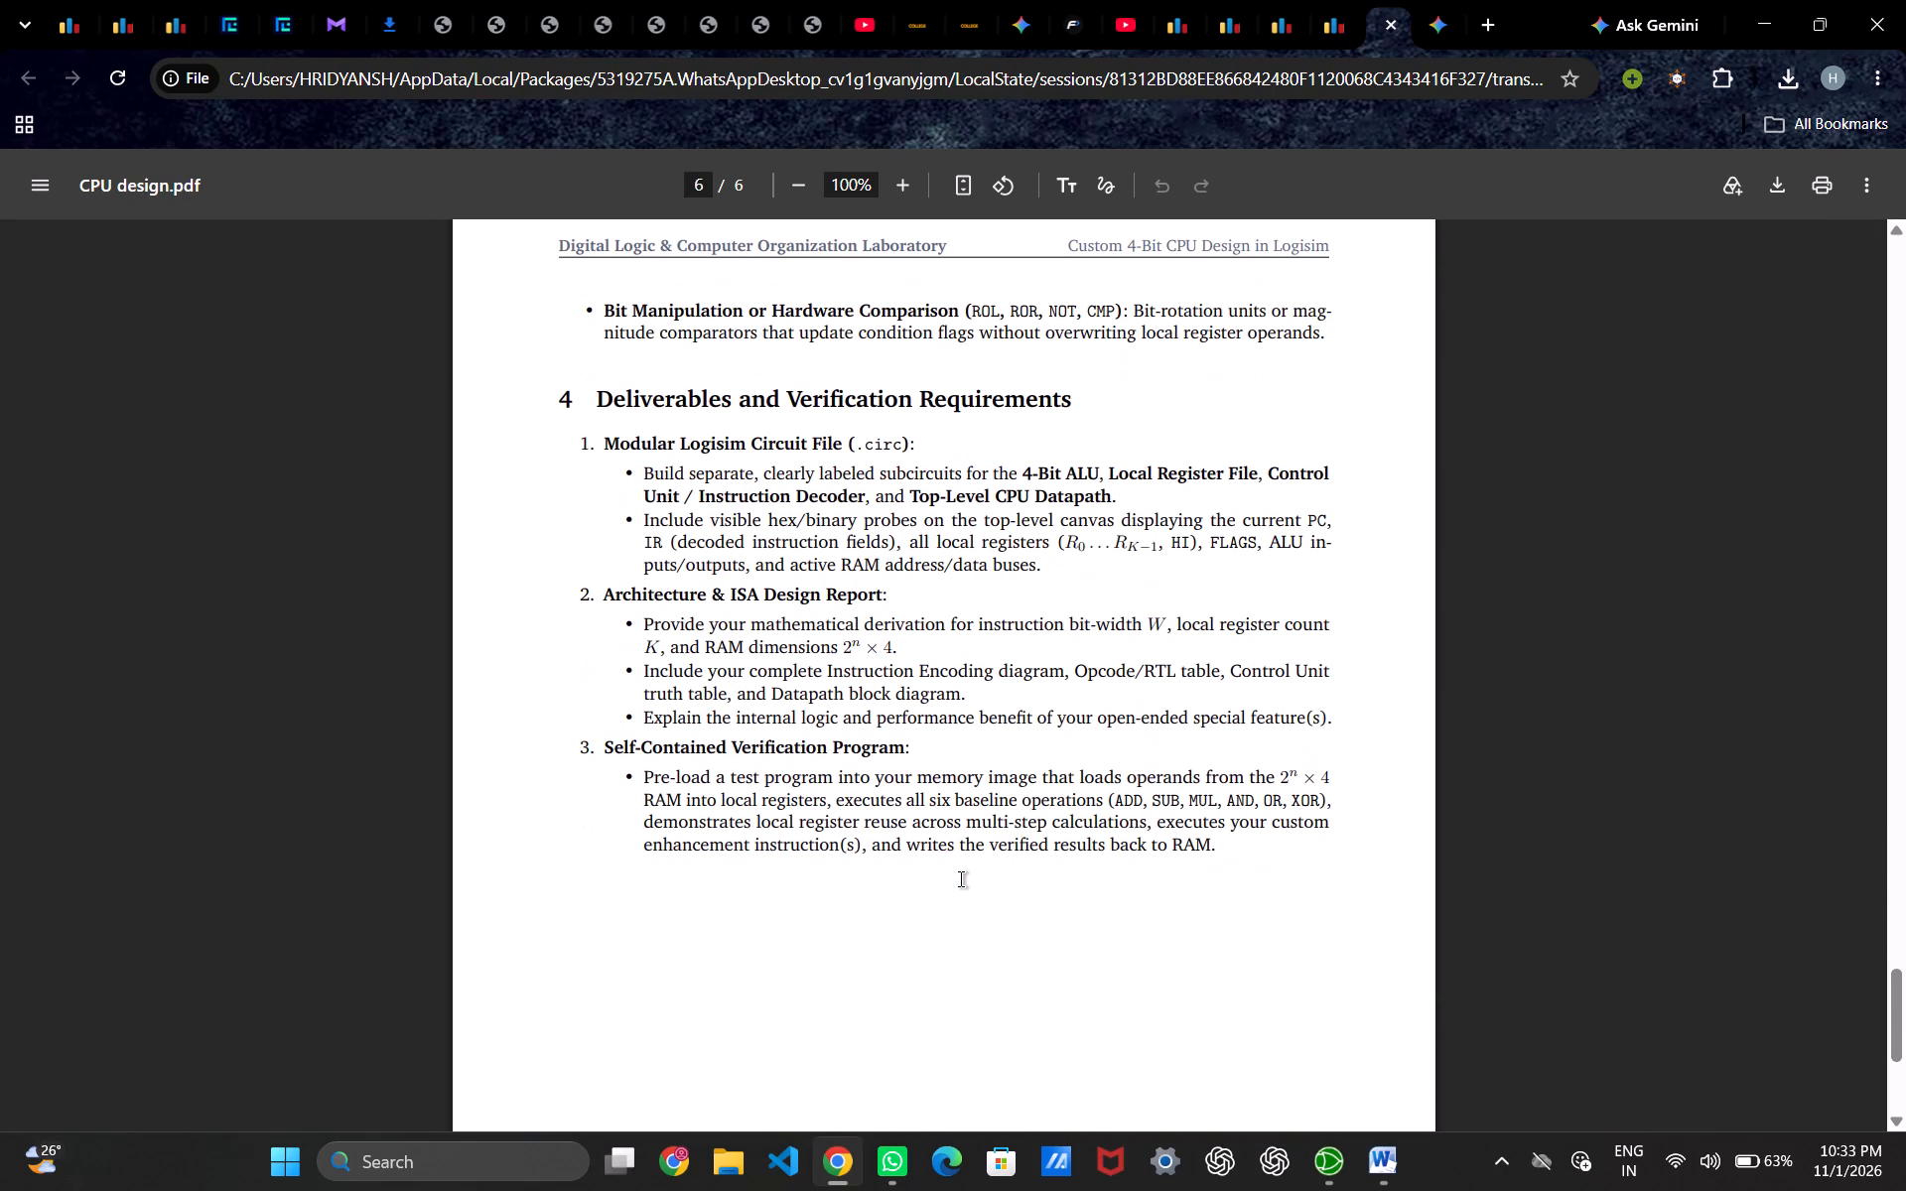
{"action": "scroll", "coordinate": [961, 879], "scroll_direction": "down", "scroll_amount": 1}
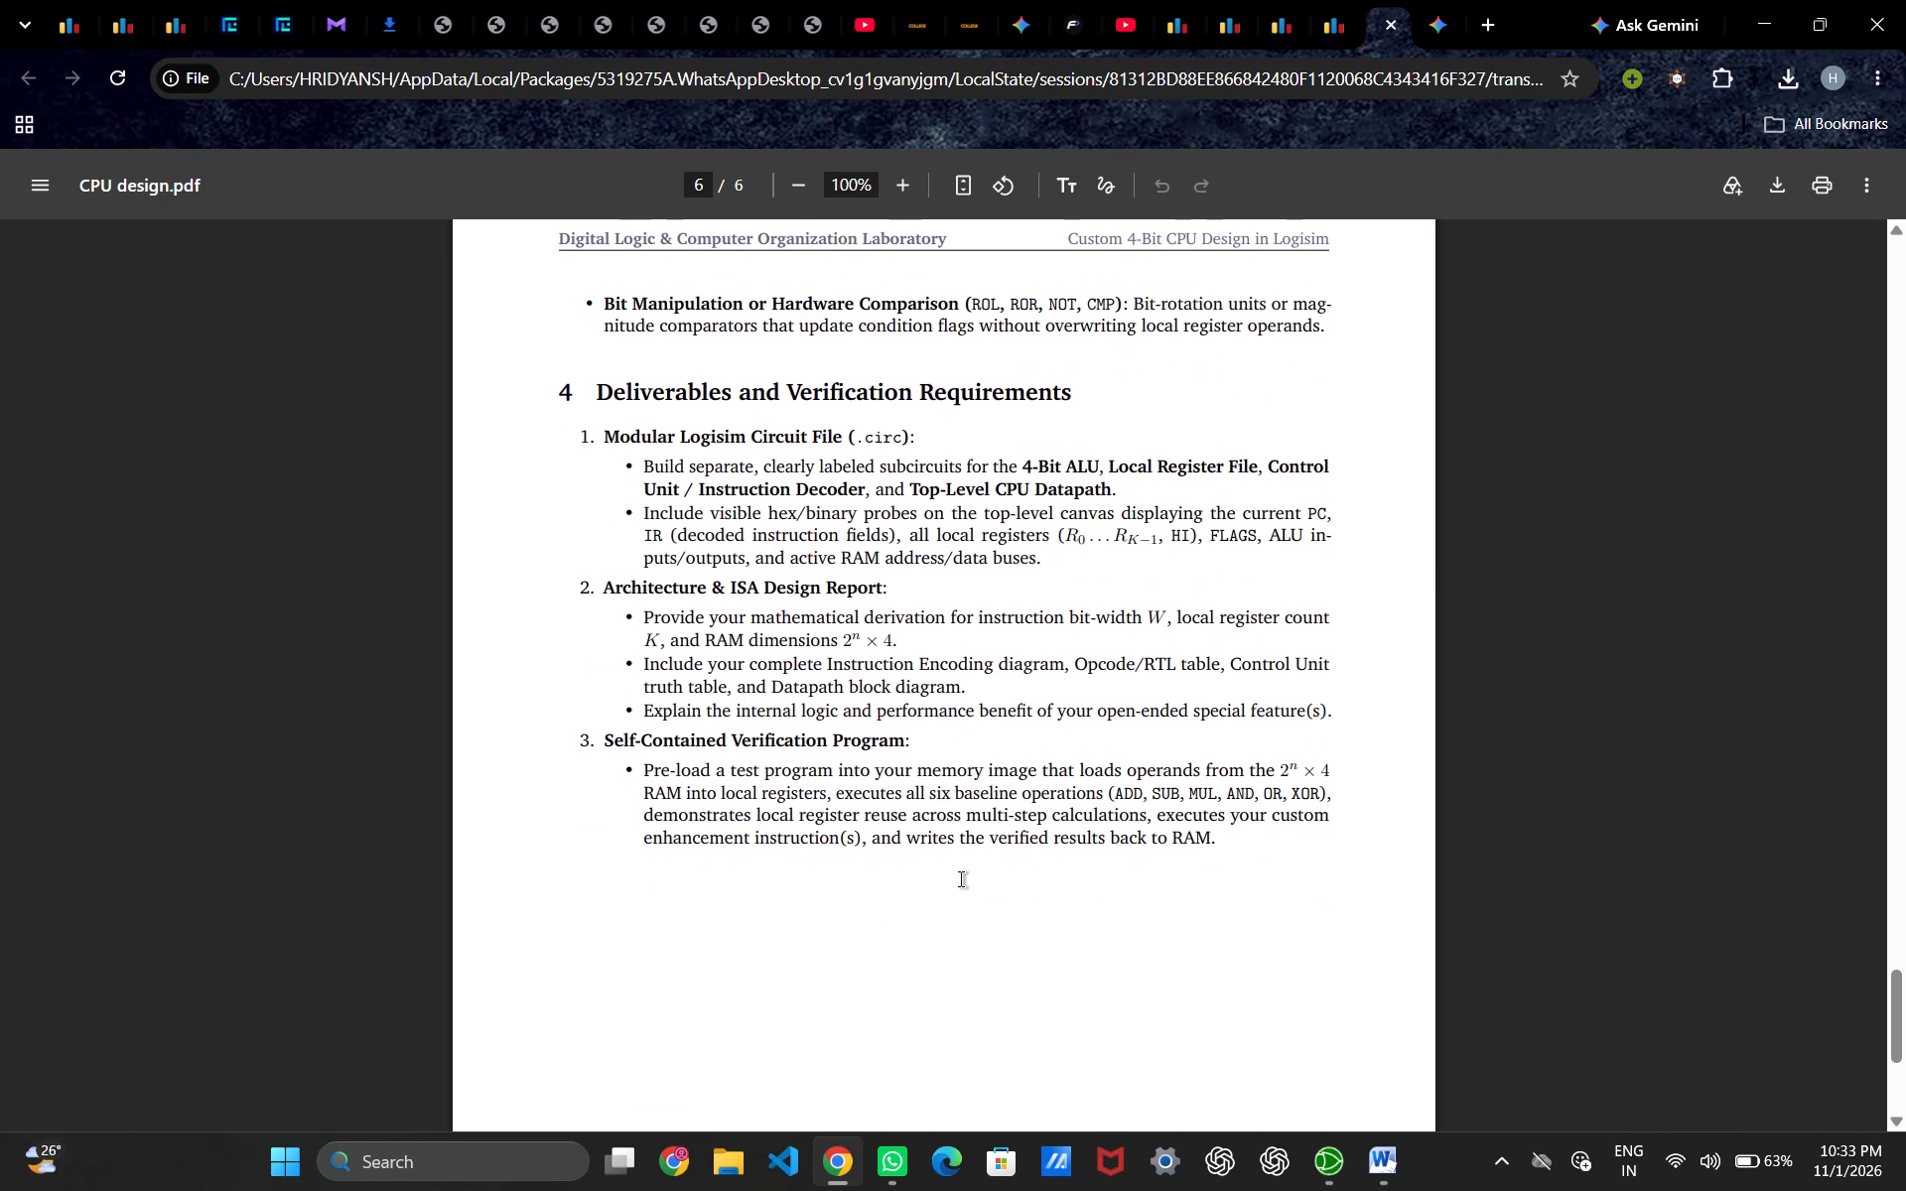
{"action": "scroll", "coordinate": [961, 879], "scroll_direction": "down", "scroll_amount": 1}
{"action": "scroll", "coordinate": [961, 879], "scroll_direction": "up", "scroll_amount": 1}
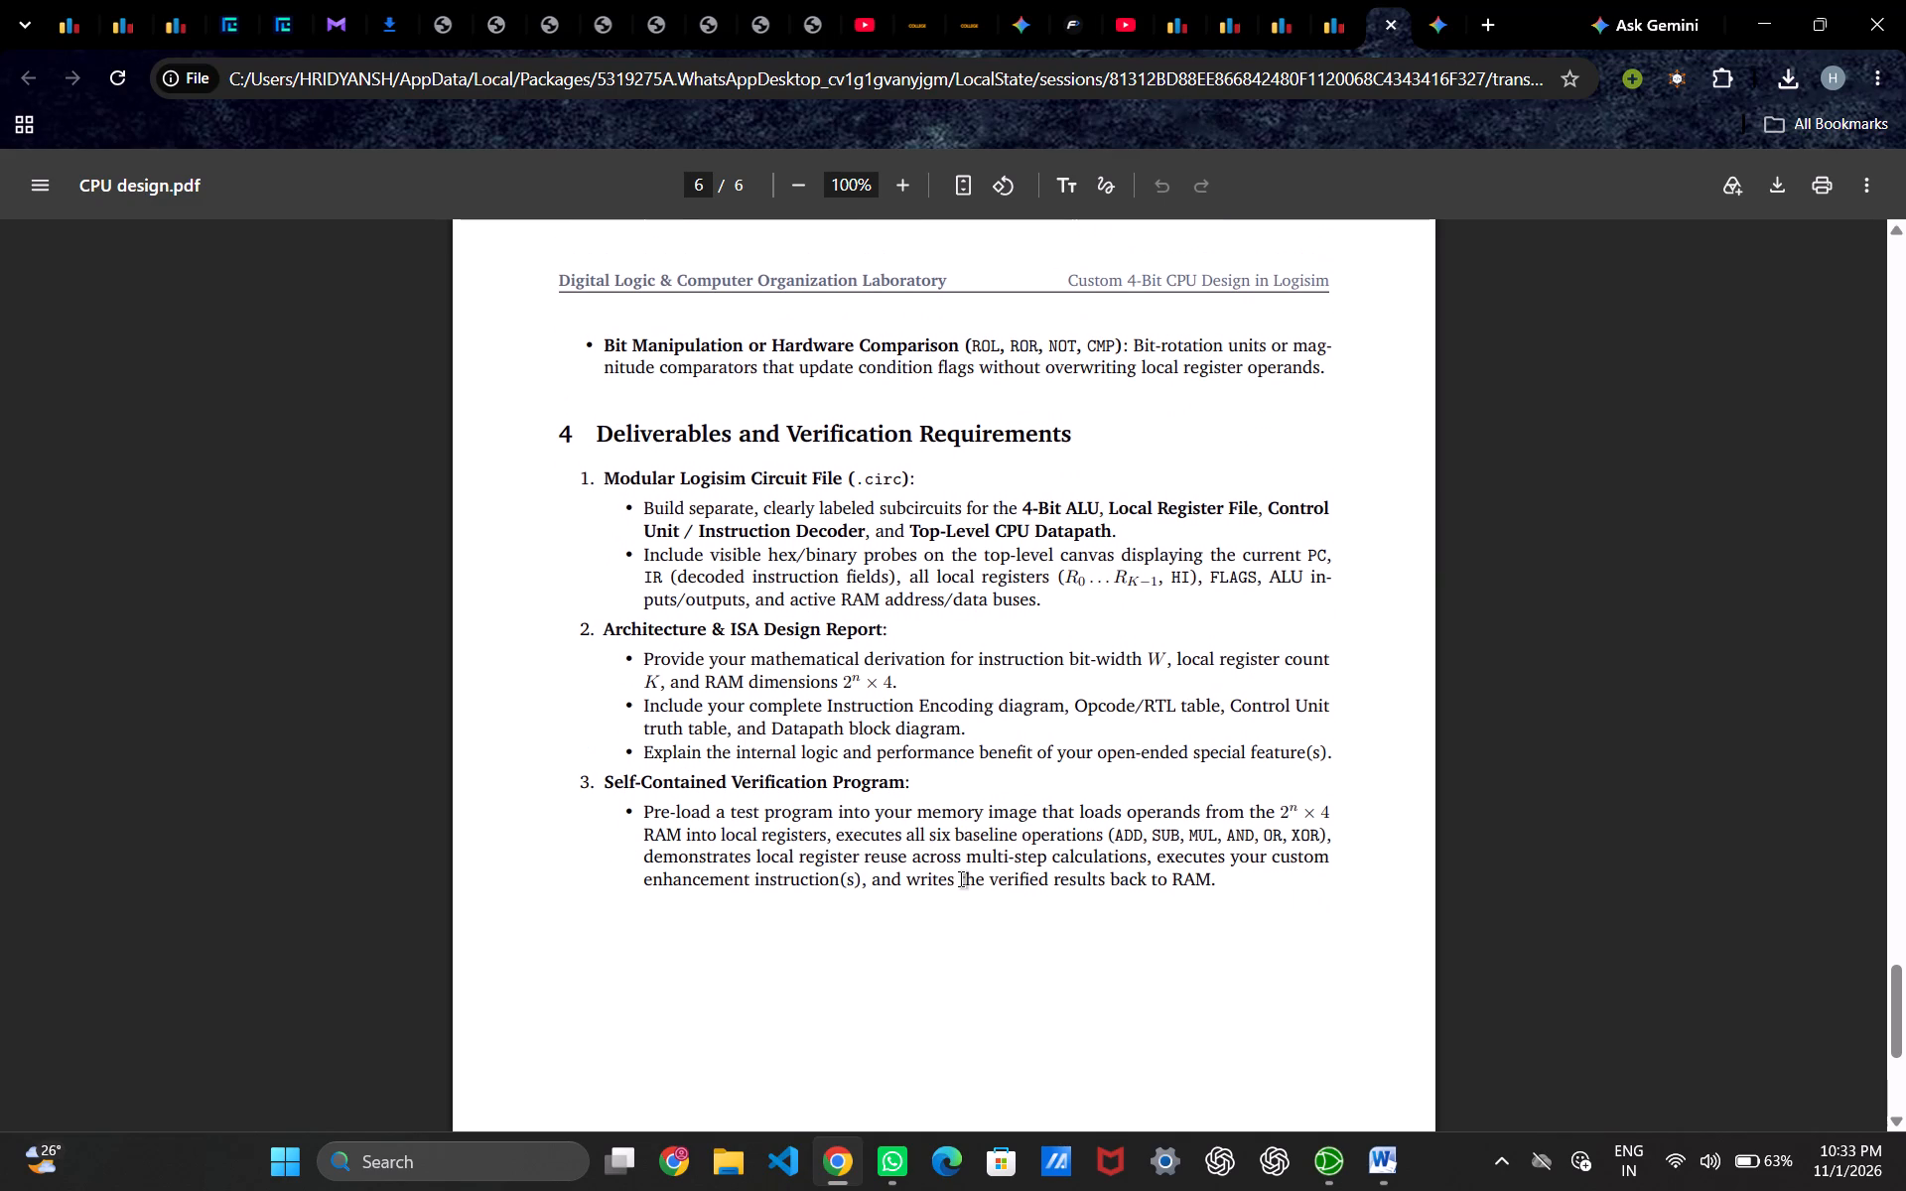
{"action": "scroll", "coordinate": [961, 879], "scroll_direction": "up", "scroll_amount": 1}
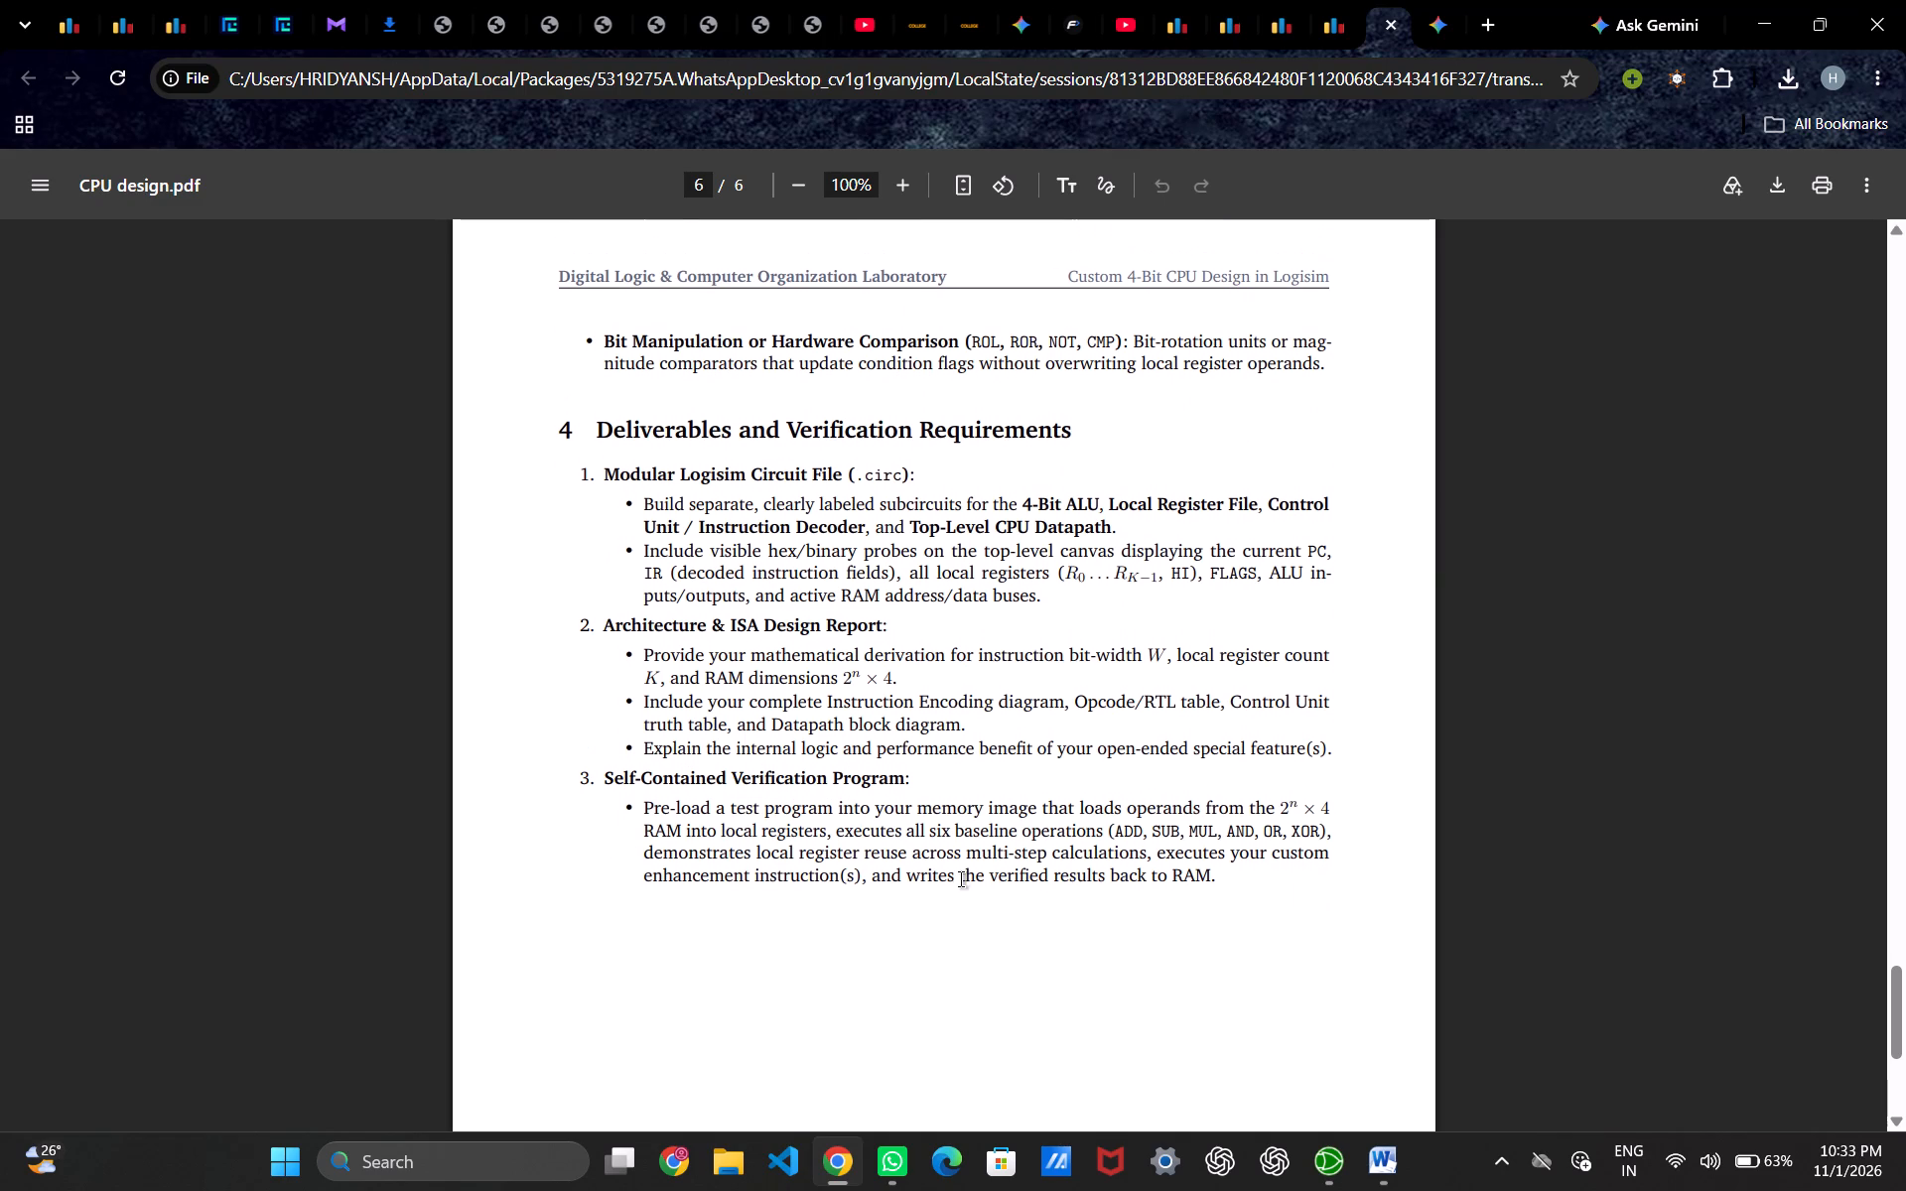
{"action": "scroll", "coordinate": [888, 855], "scroll_direction": "down", "scroll_amount": 1}
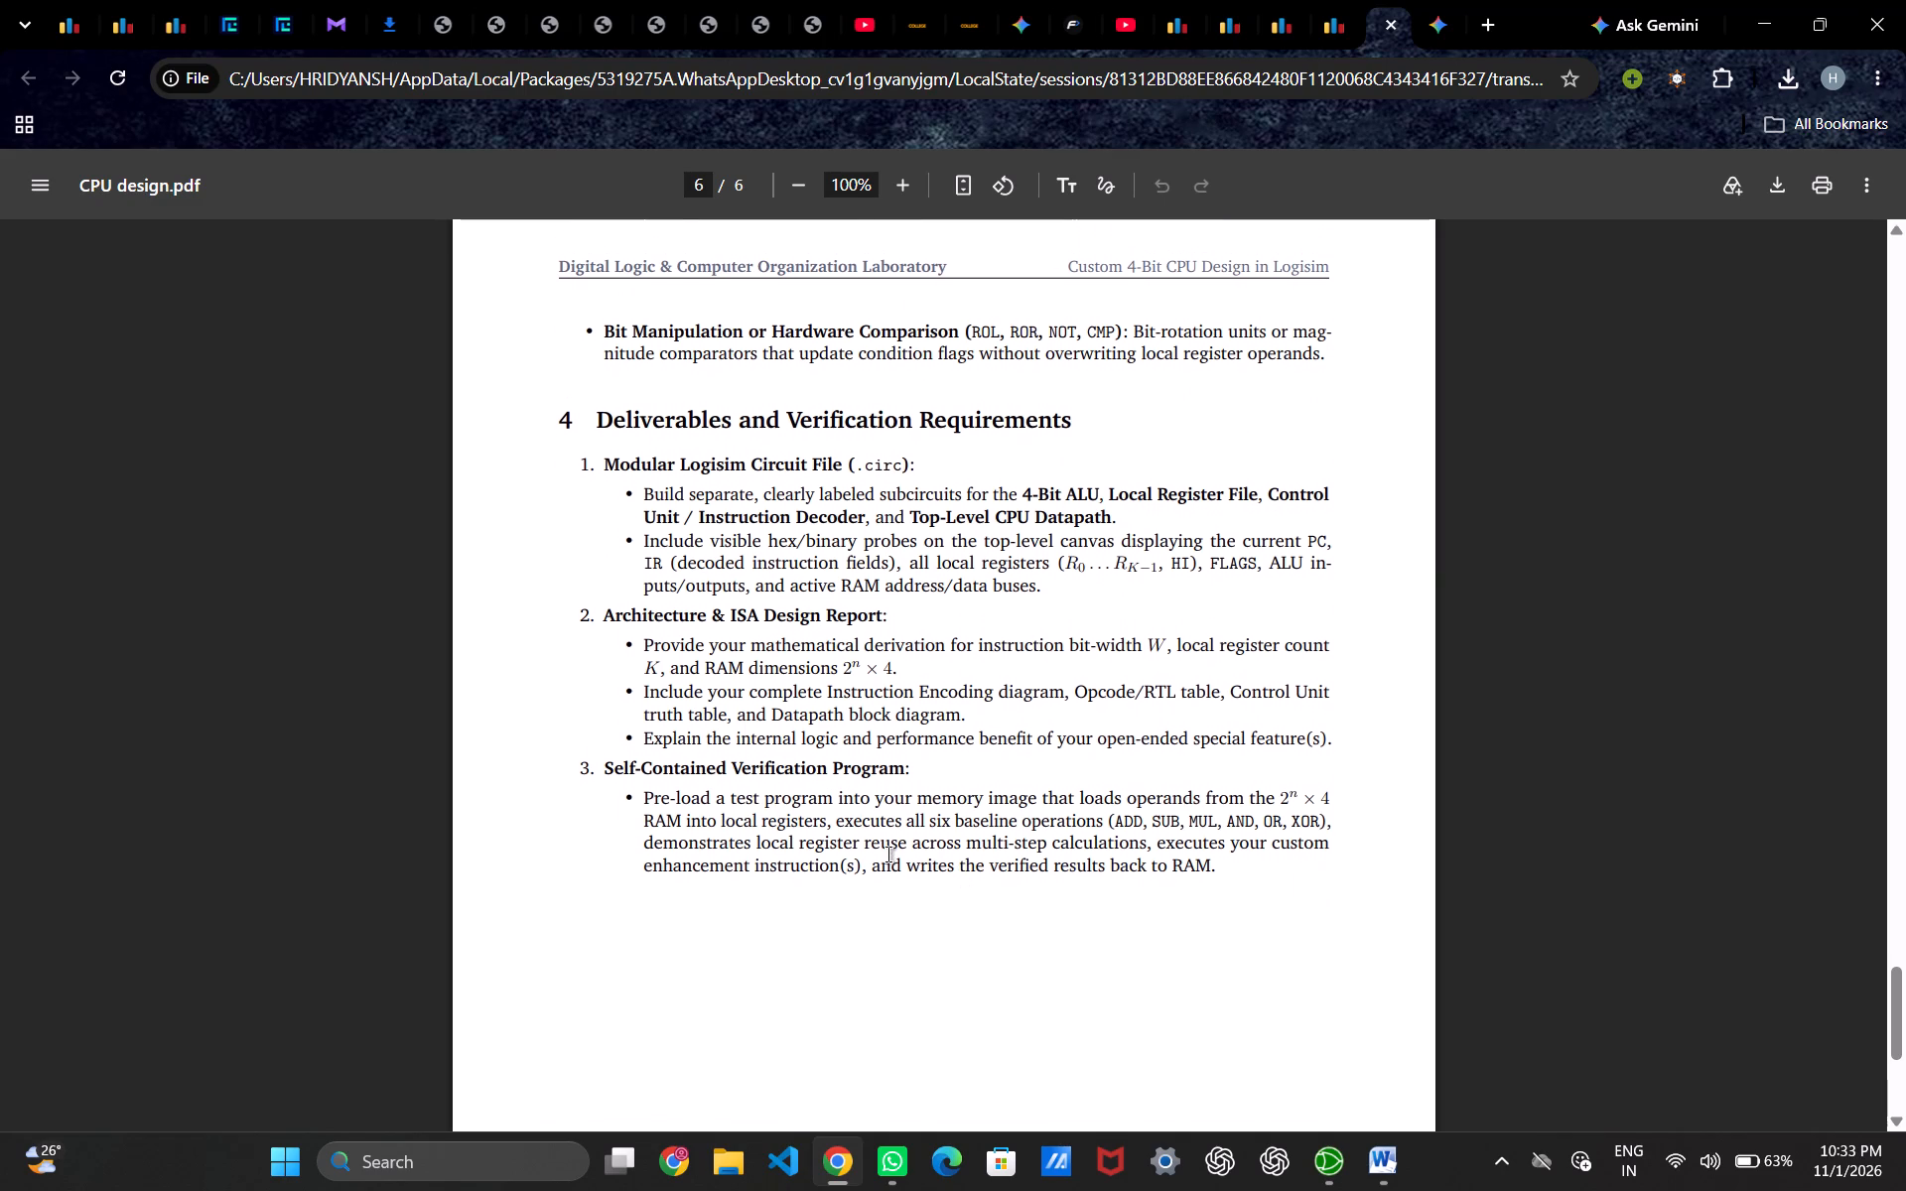
{"action": "scroll", "coordinate": [888, 855], "scroll_direction": "down", "scroll_amount": 1}
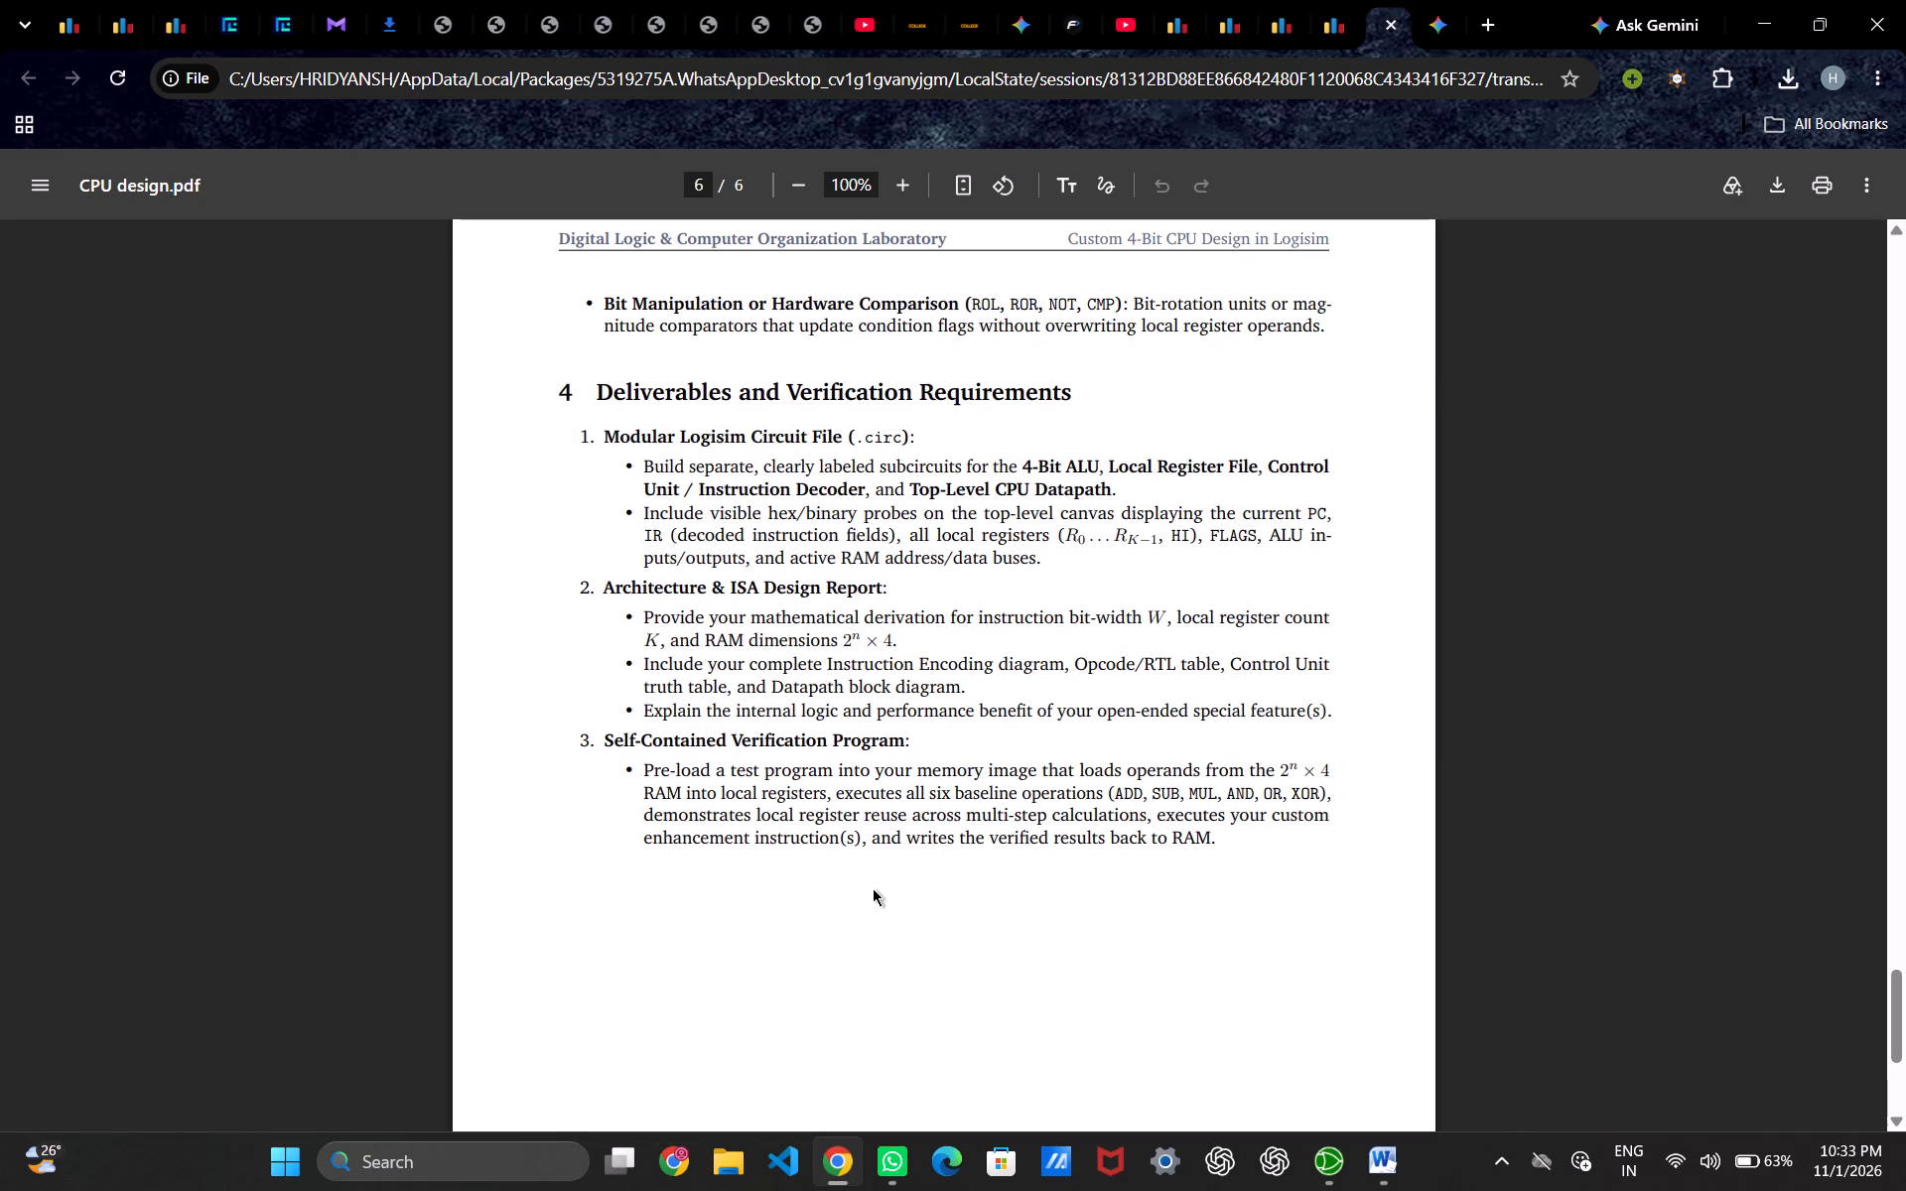
Return to the Word report and review it from the project details to the start of the Instruction Set Architecture section.
{"action": "scroll", "coordinate": [955, 823], "scroll_direction": "down", "scroll_amount": 2}
{"action": "scroll", "coordinate": [901, 898], "scroll_direction": "down", "scroll_amount": 1}
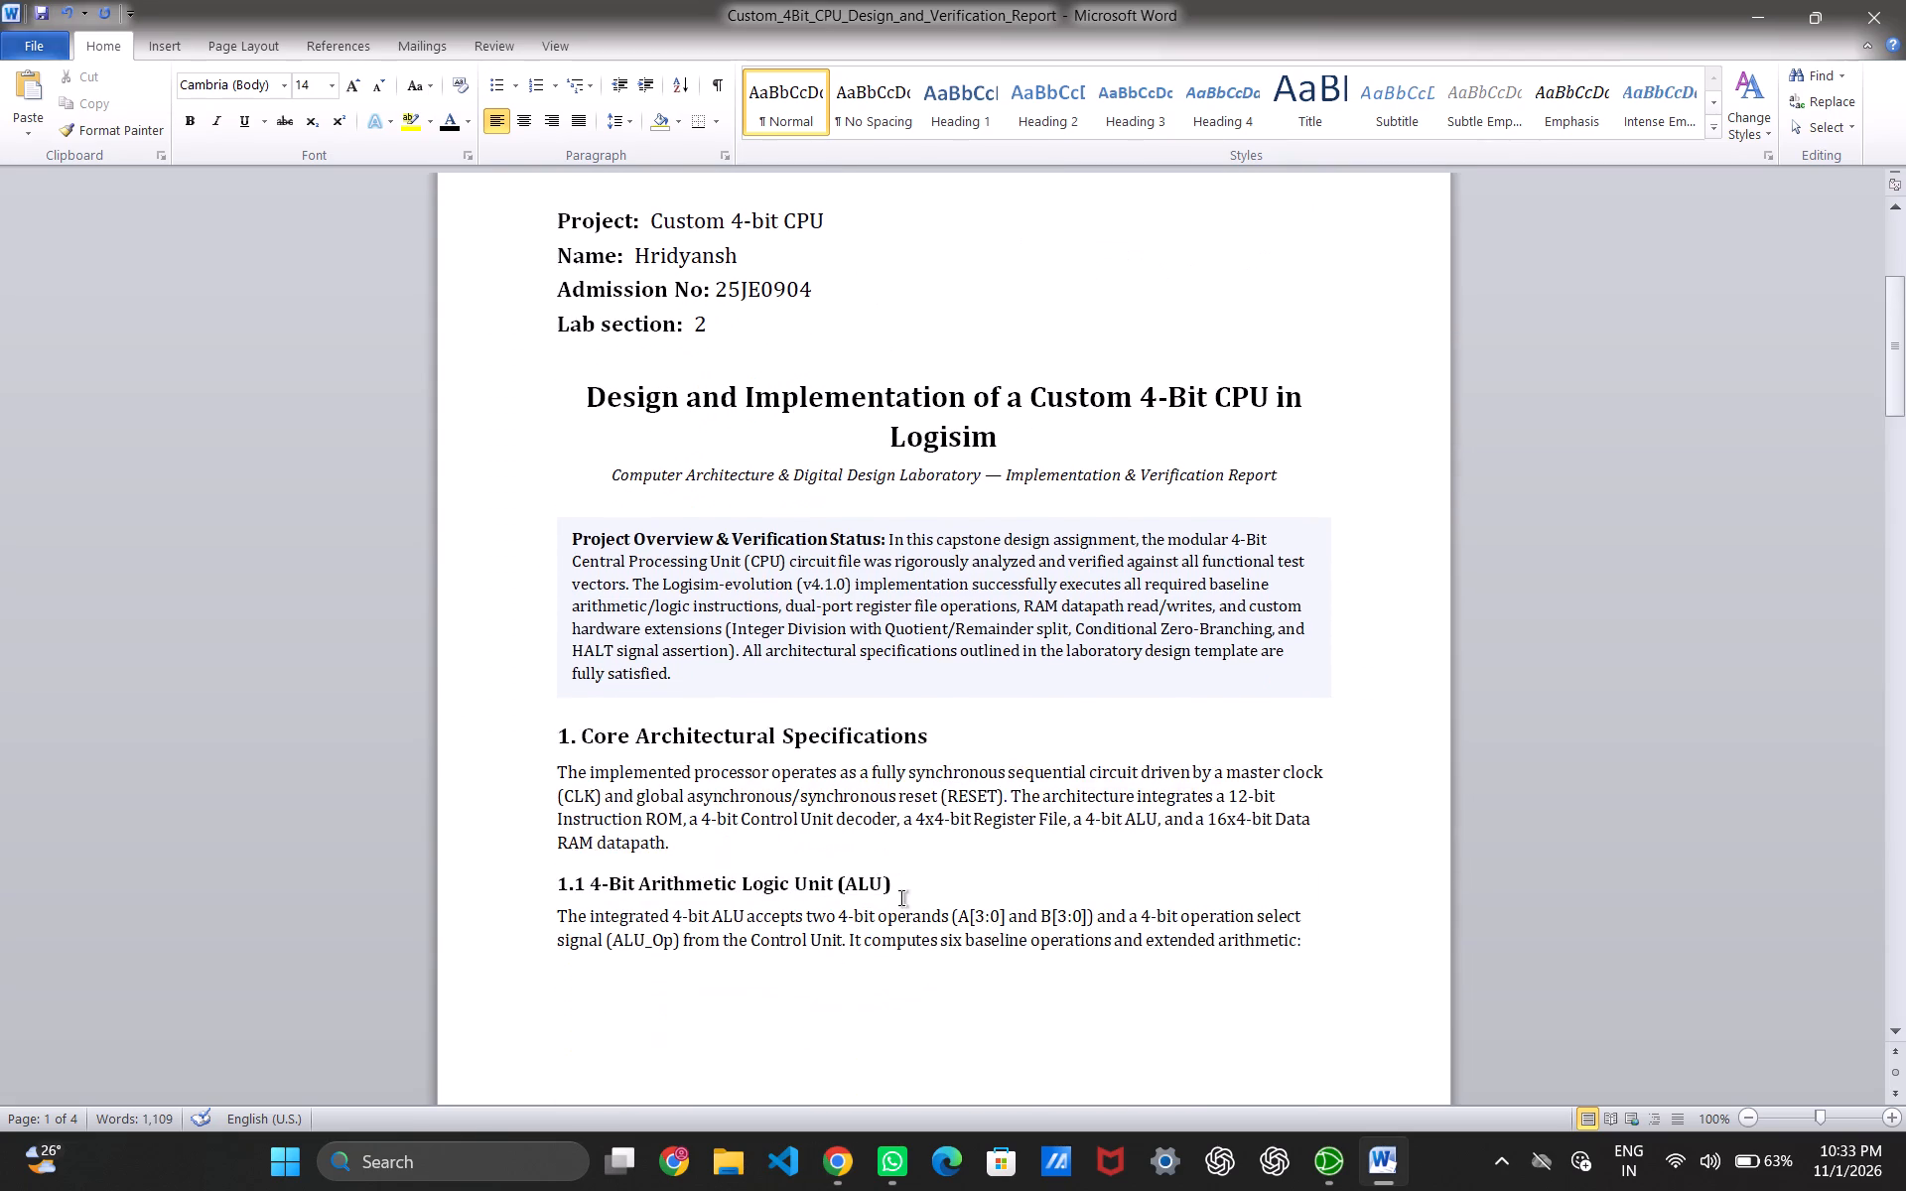
{"action": "scroll", "coordinate": [901, 898], "scroll_direction": "down", "scroll_amount": 2}
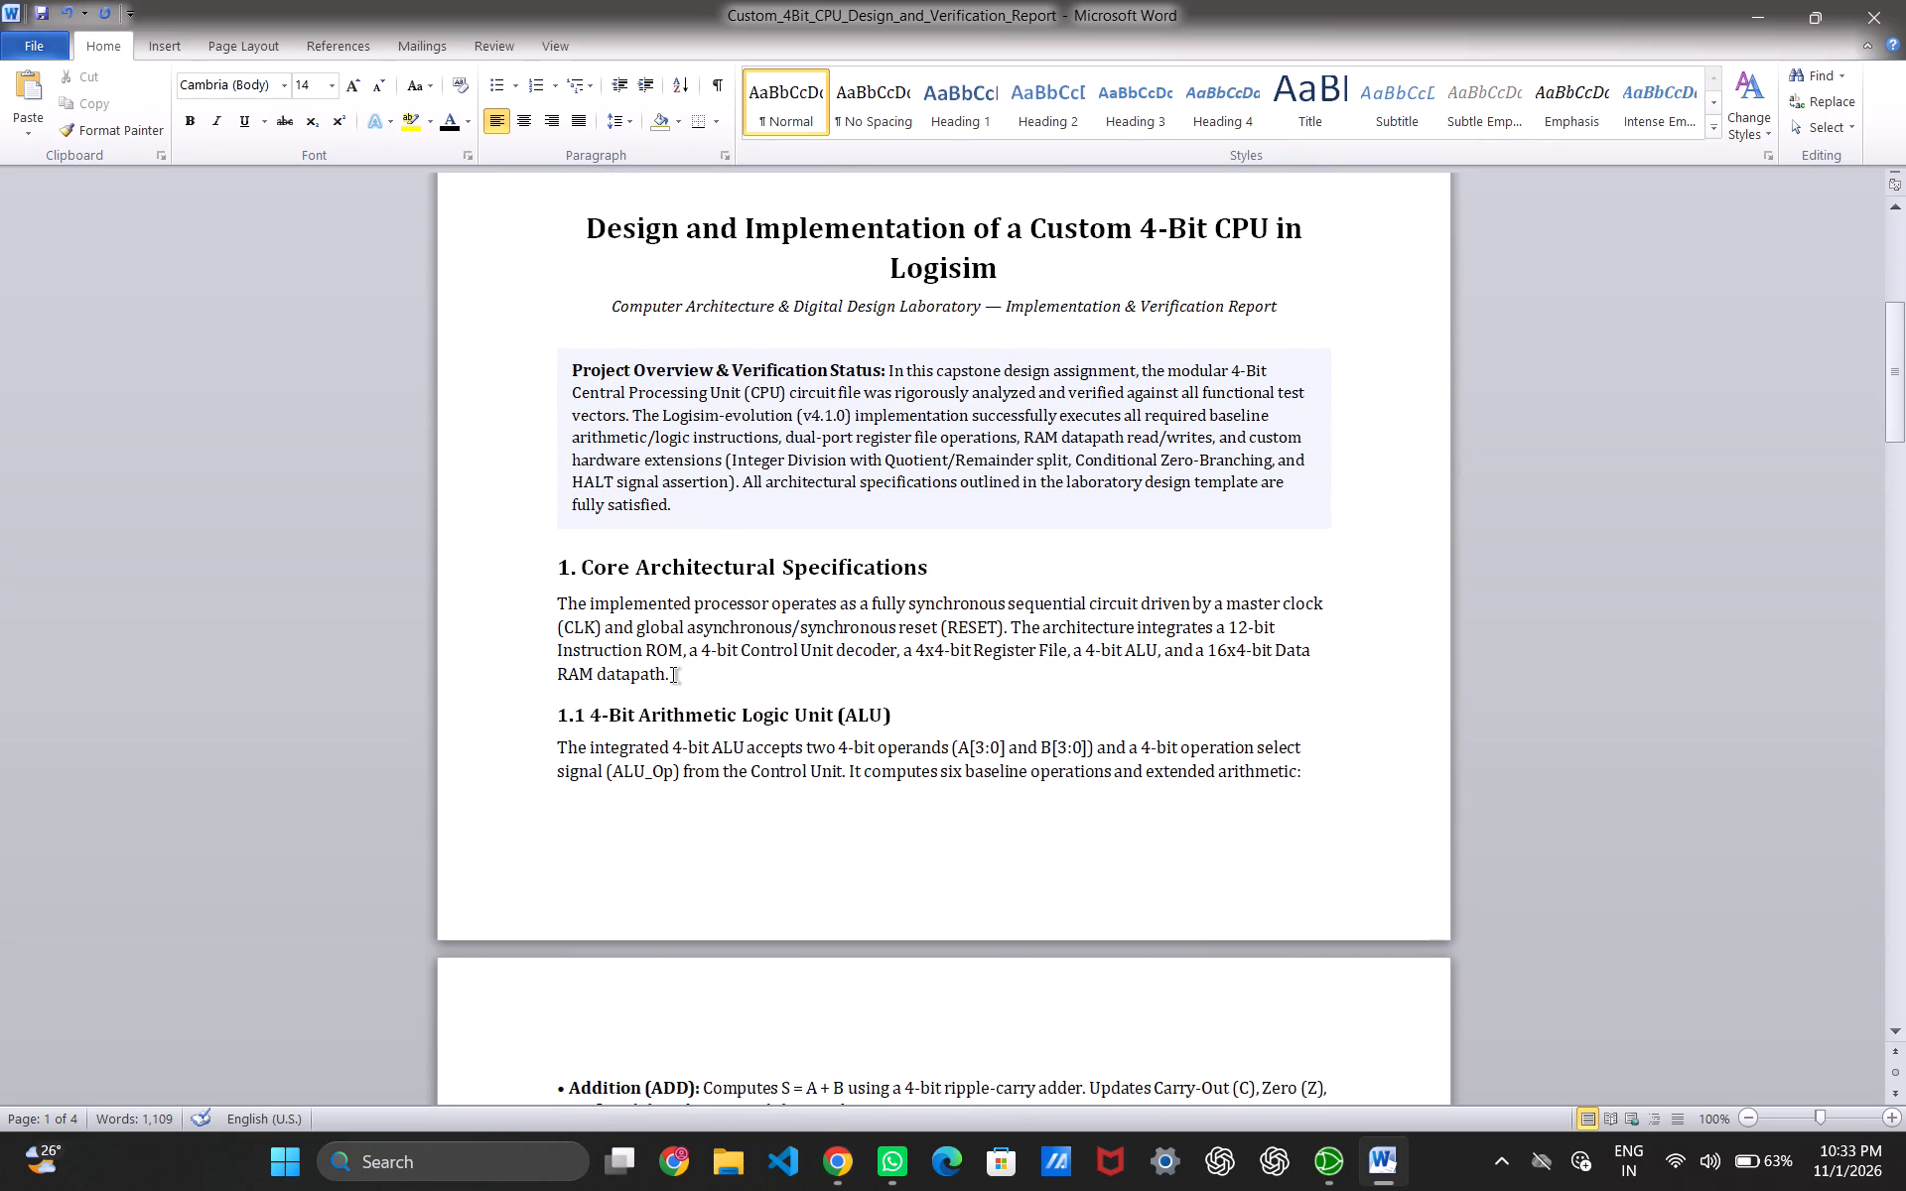
{"action": "scroll", "coordinate": [673, 675], "scroll_direction": "up", "scroll_amount": 1}
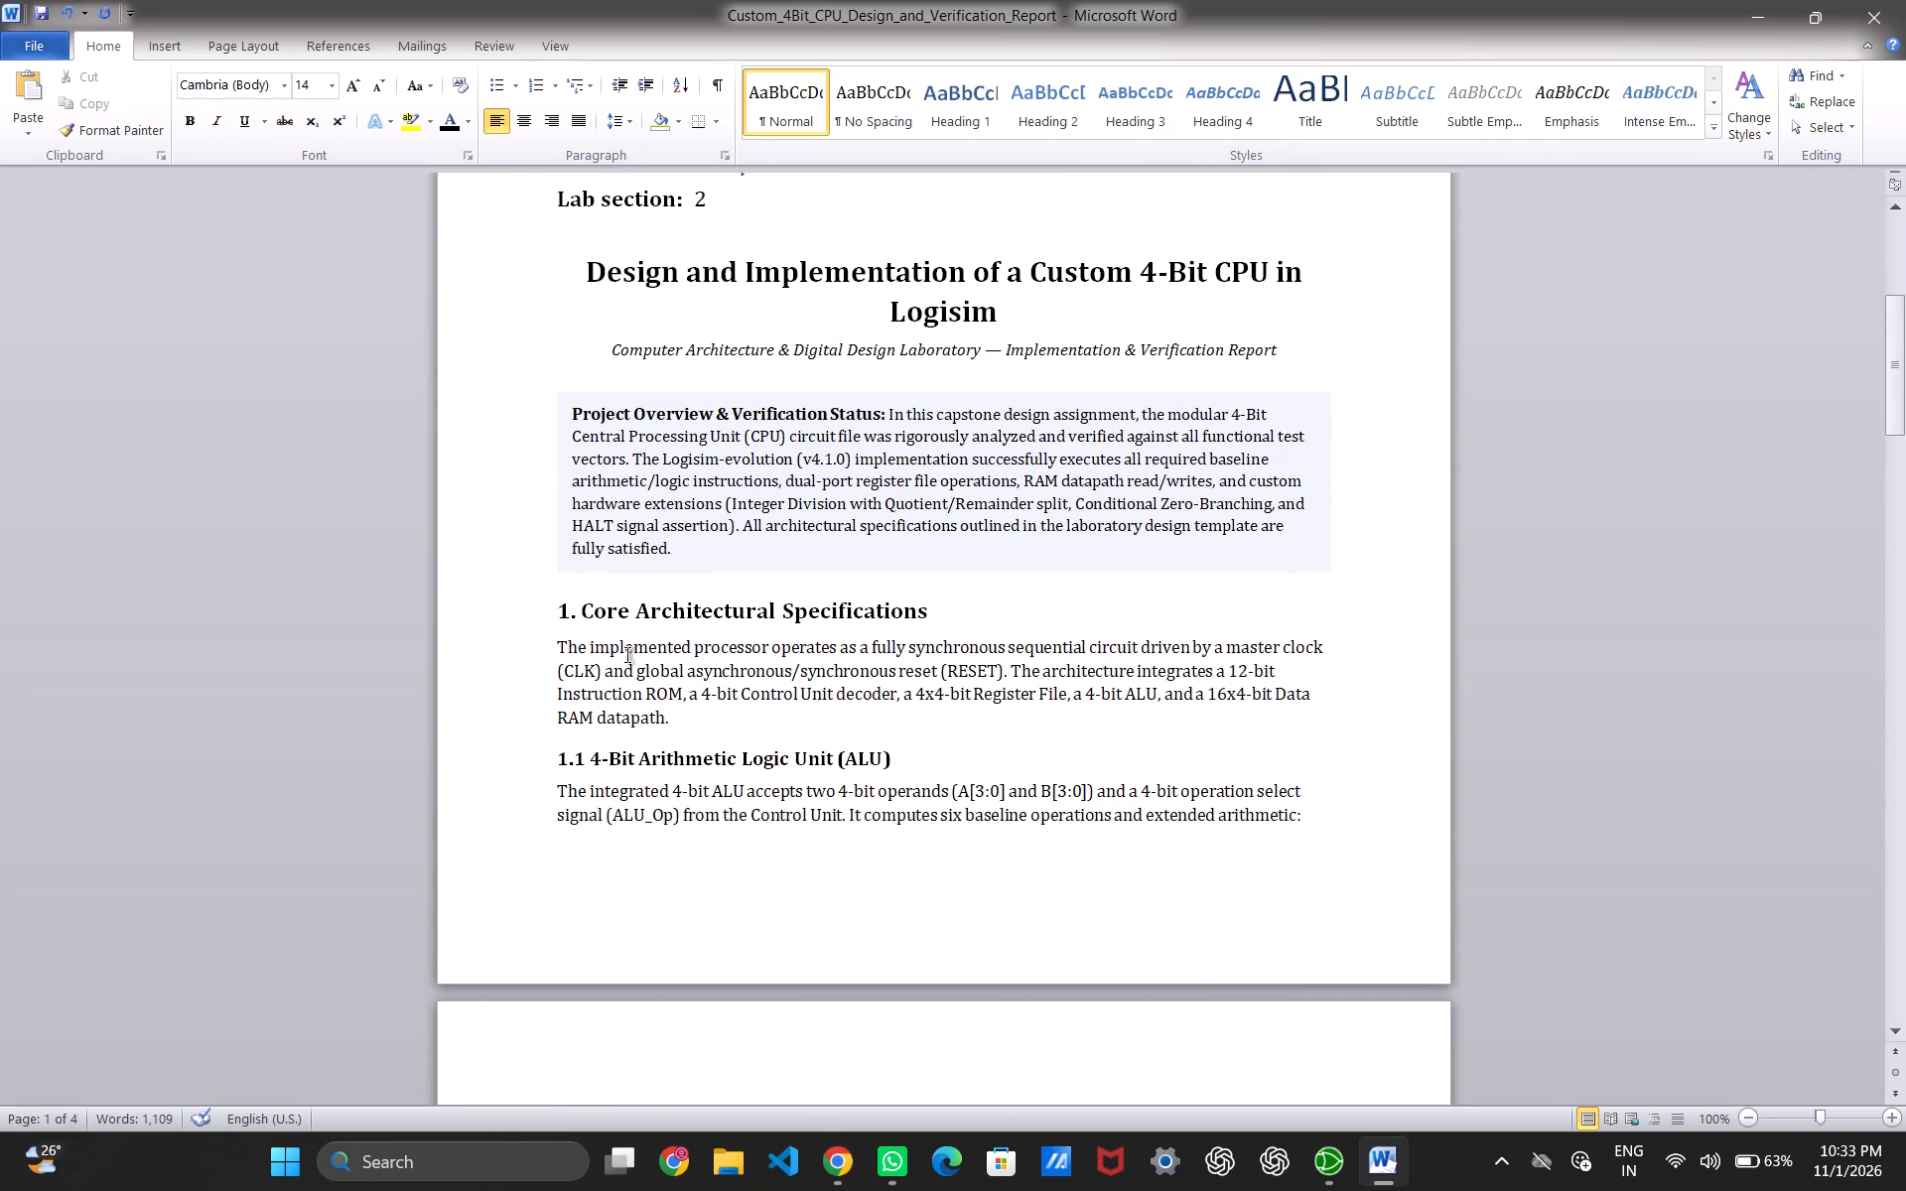
{"action": "scroll", "coordinate": [689, 710], "scroll_direction": "down", "scroll_amount": 1}
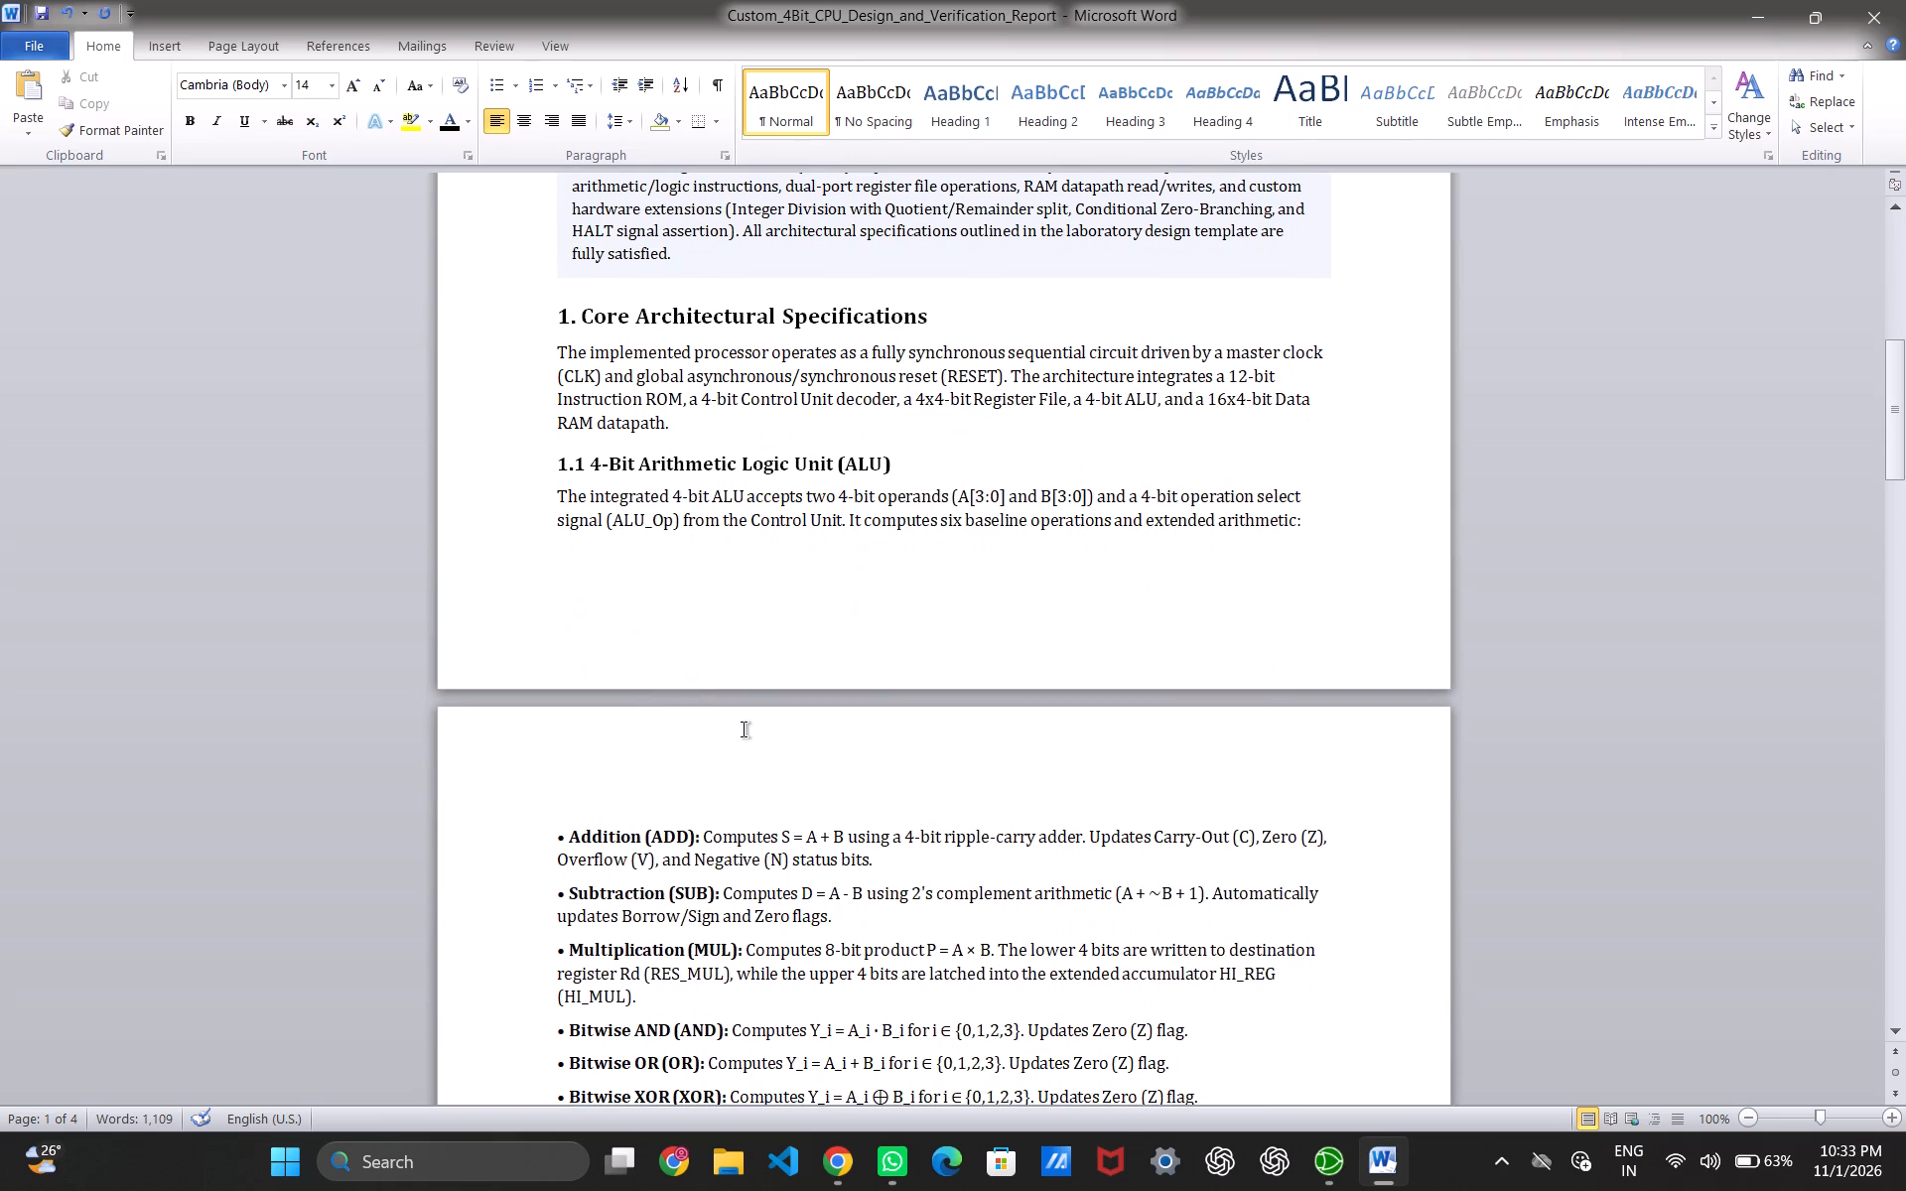
{"action": "scroll", "coordinate": [744, 729], "scroll_direction": "down", "scroll_amount": 1}
{"action": "scroll", "coordinate": [740, 749], "scroll_direction": "up", "scroll_amount": 1}
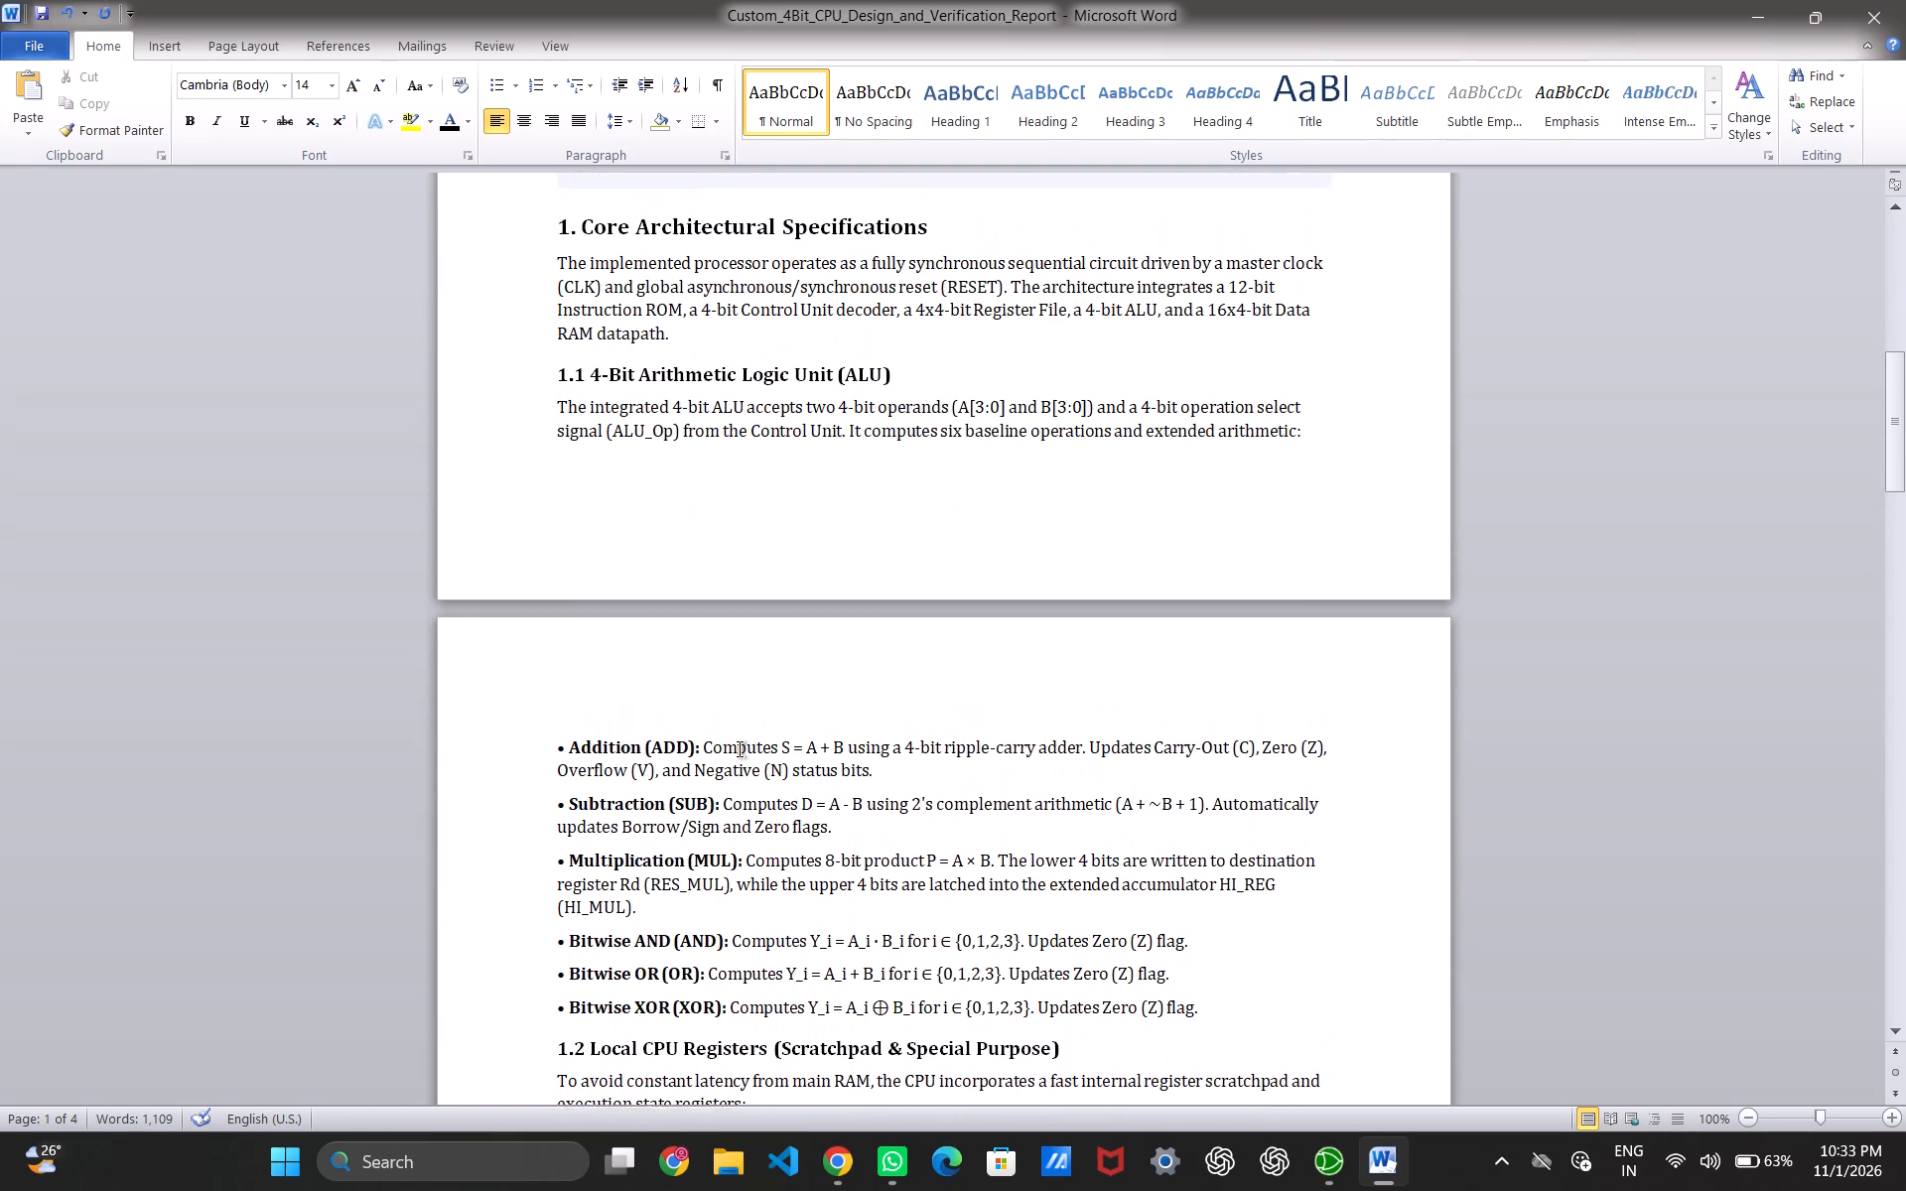
{"action": "scroll", "coordinate": [740, 749], "scroll_direction": "up", "scroll_amount": 1}
{"action": "scroll", "coordinate": [740, 749], "scroll_direction": "down", "scroll_amount": 2}
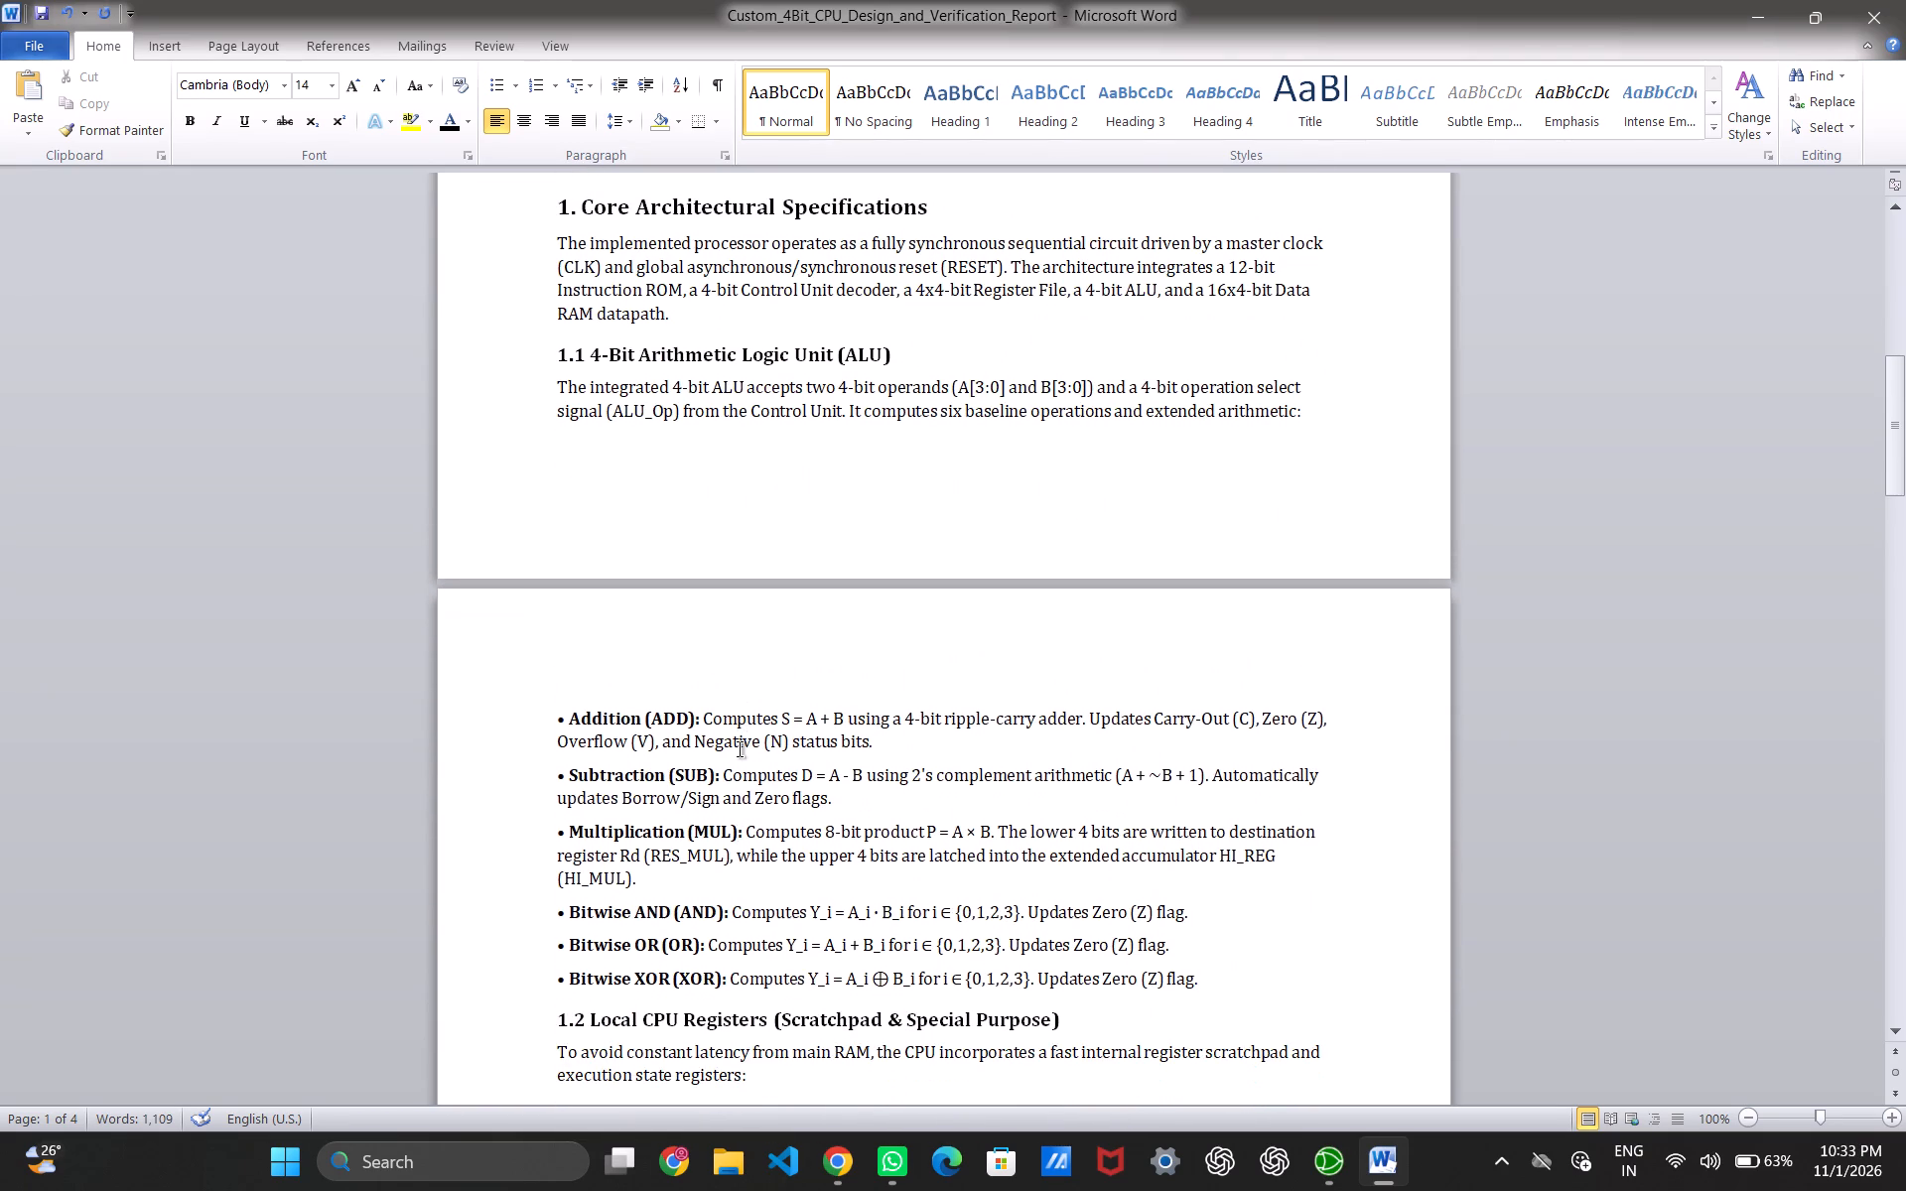
{"action": "scroll", "coordinate": [727, 815], "scroll_direction": "down", "scroll_amount": 2}
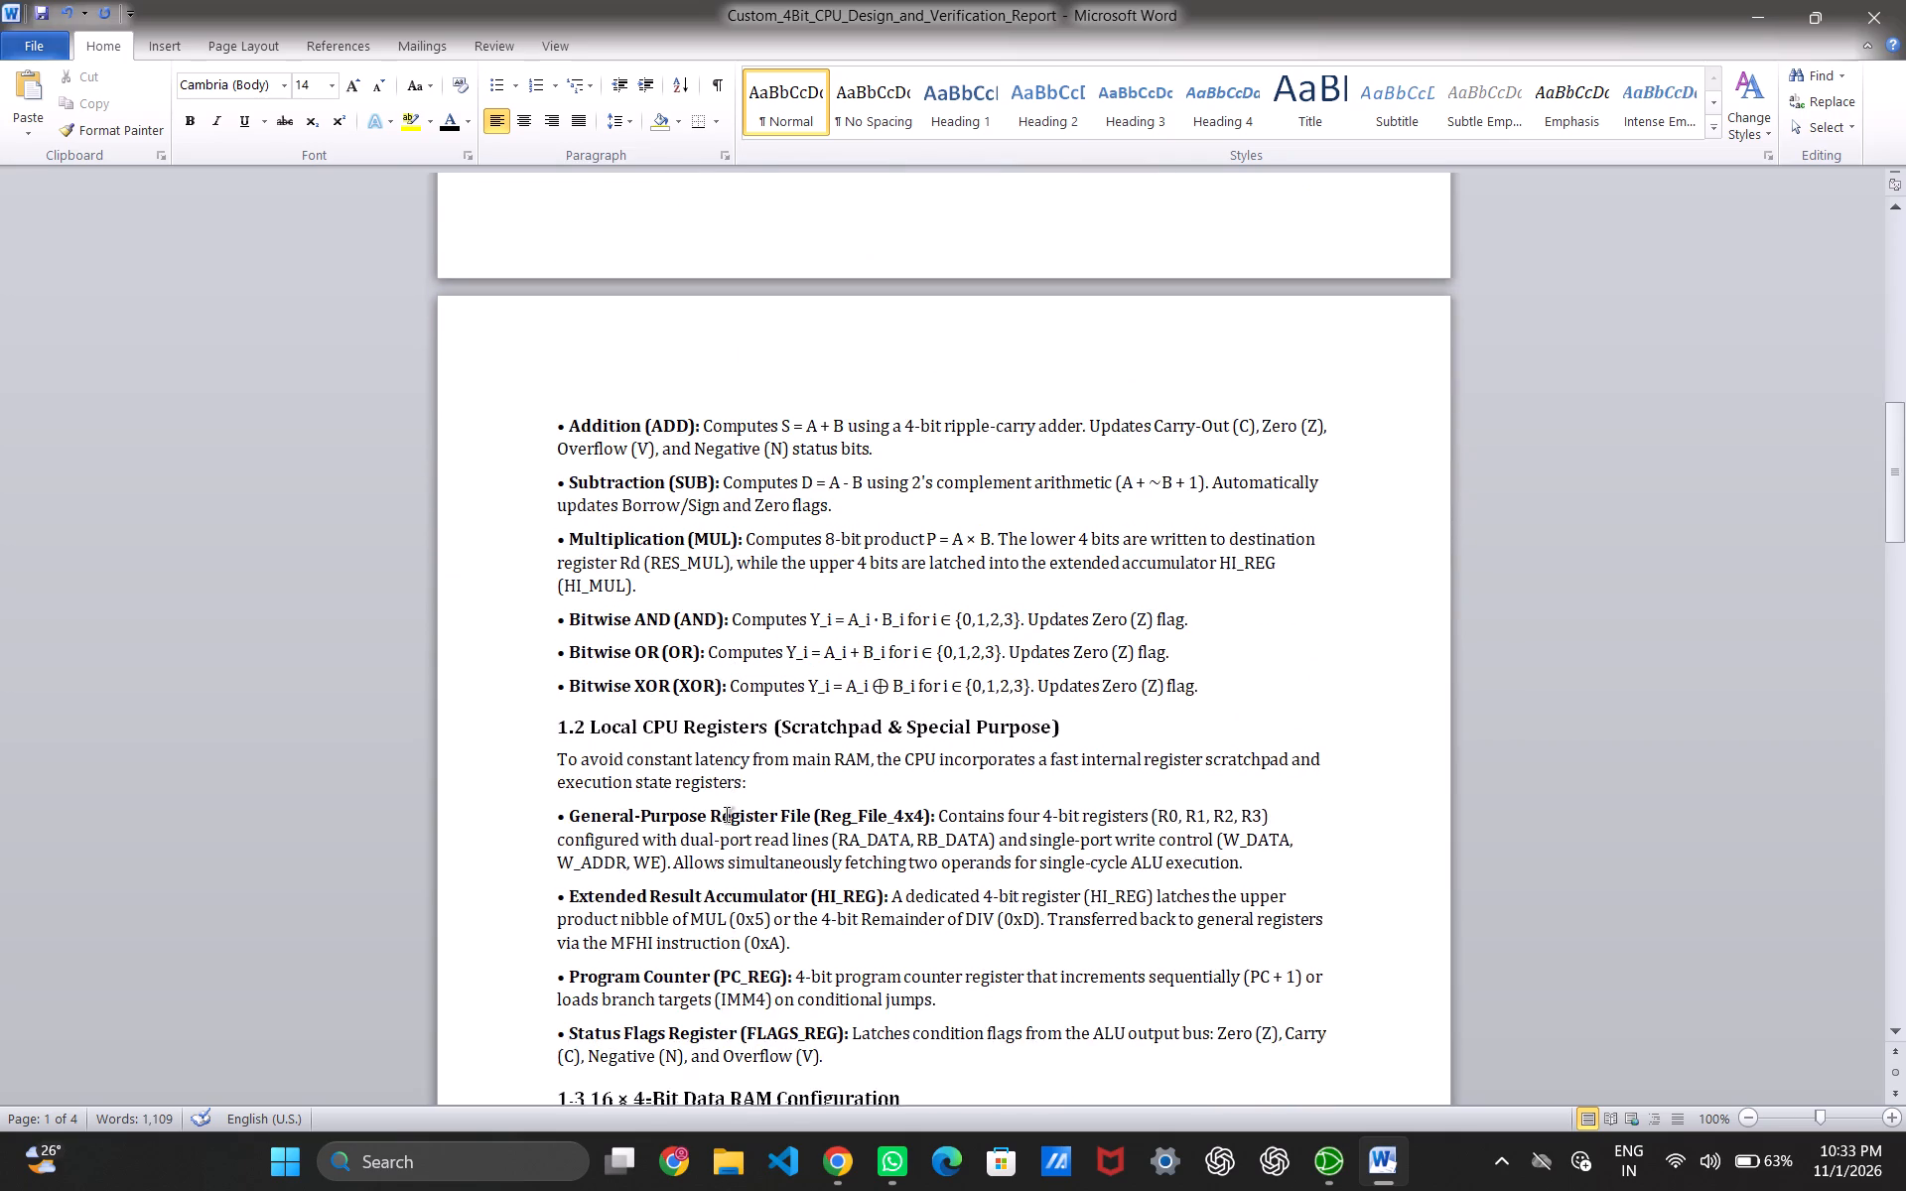
{"action": "scroll", "coordinate": [727, 815], "scroll_direction": "down", "scroll_amount": 1}
{"action": "scroll", "coordinate": [697, 899], "scroll_direction": "up", "scroll_amount": 1}
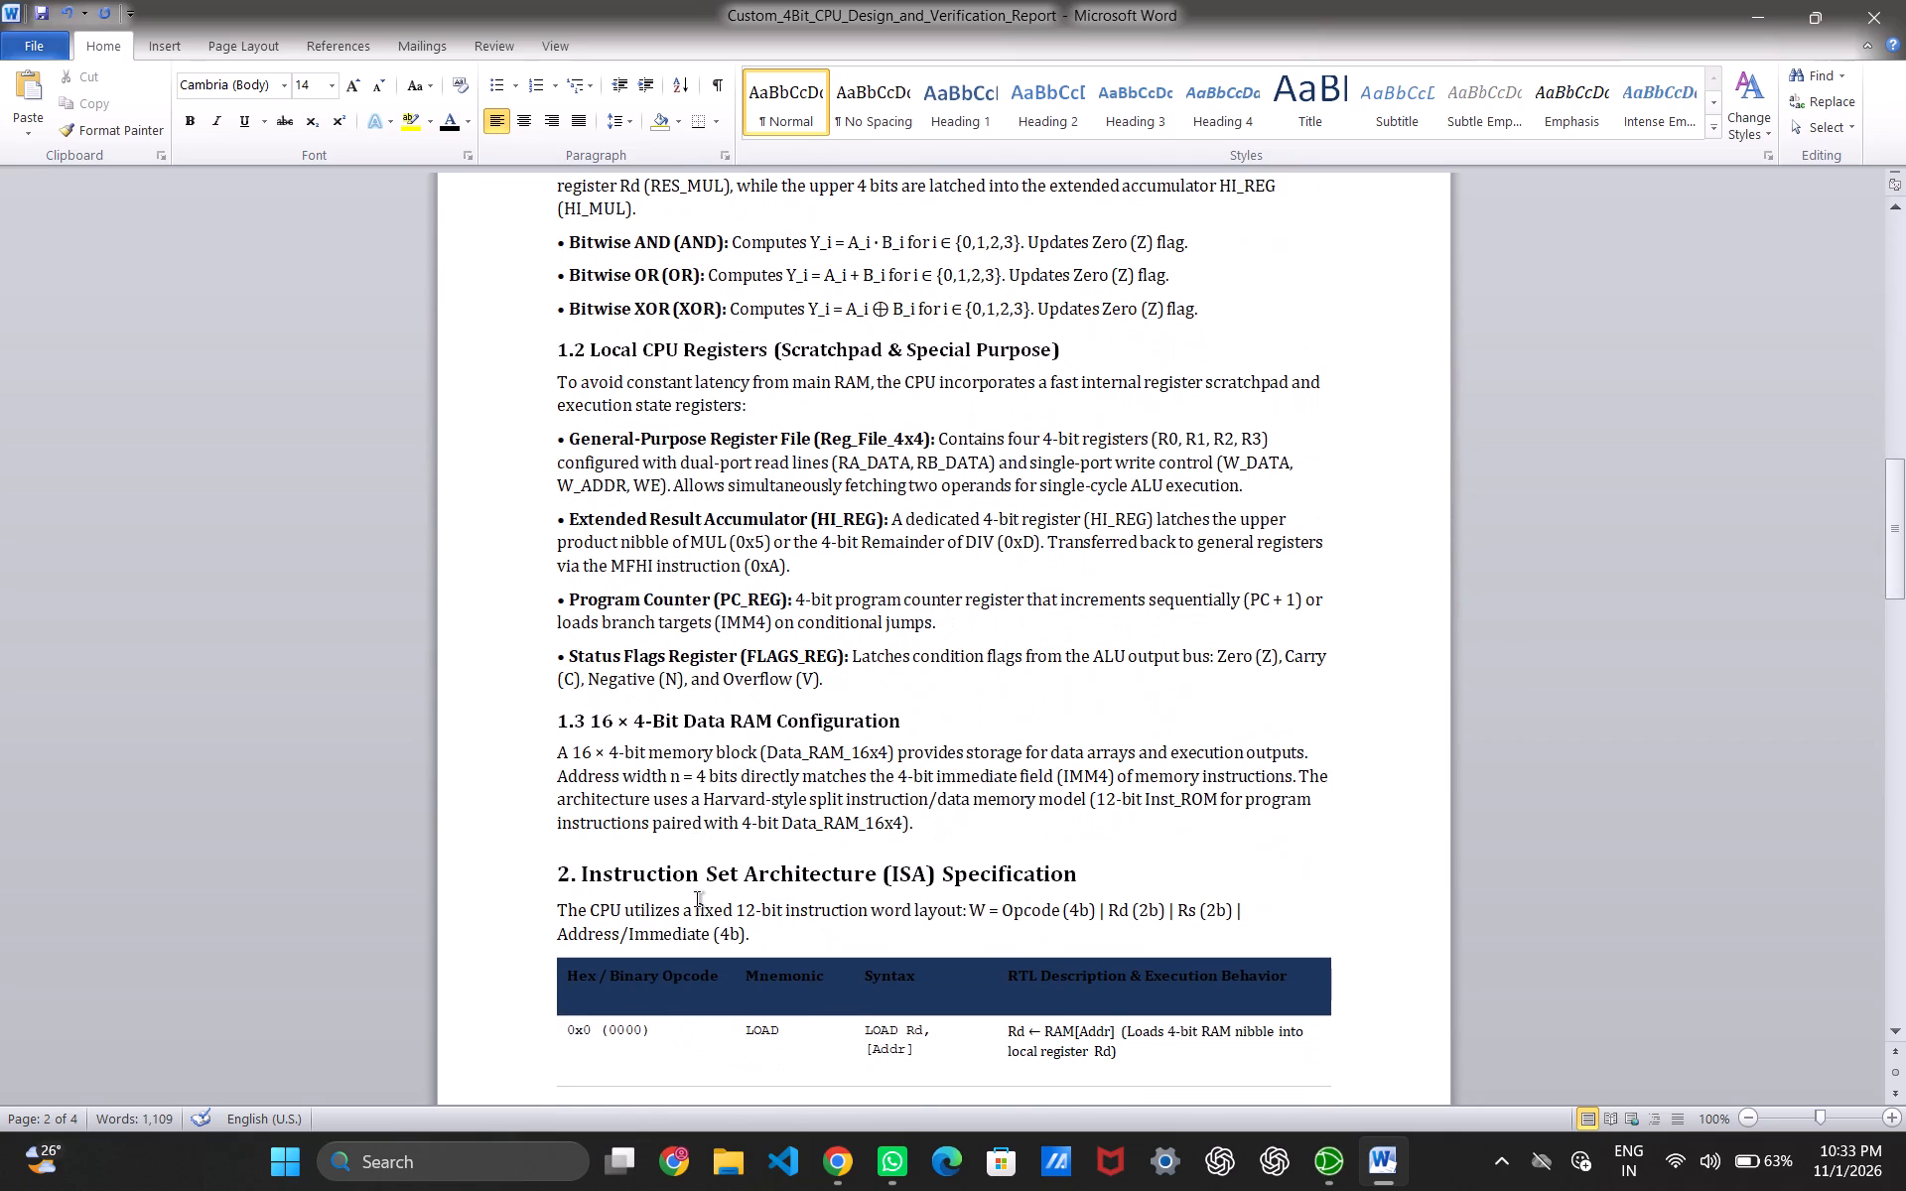
{"action": "scroll", "coordinate": [697, 899], "scroll_direction": "up", "scroll_amount": 1}
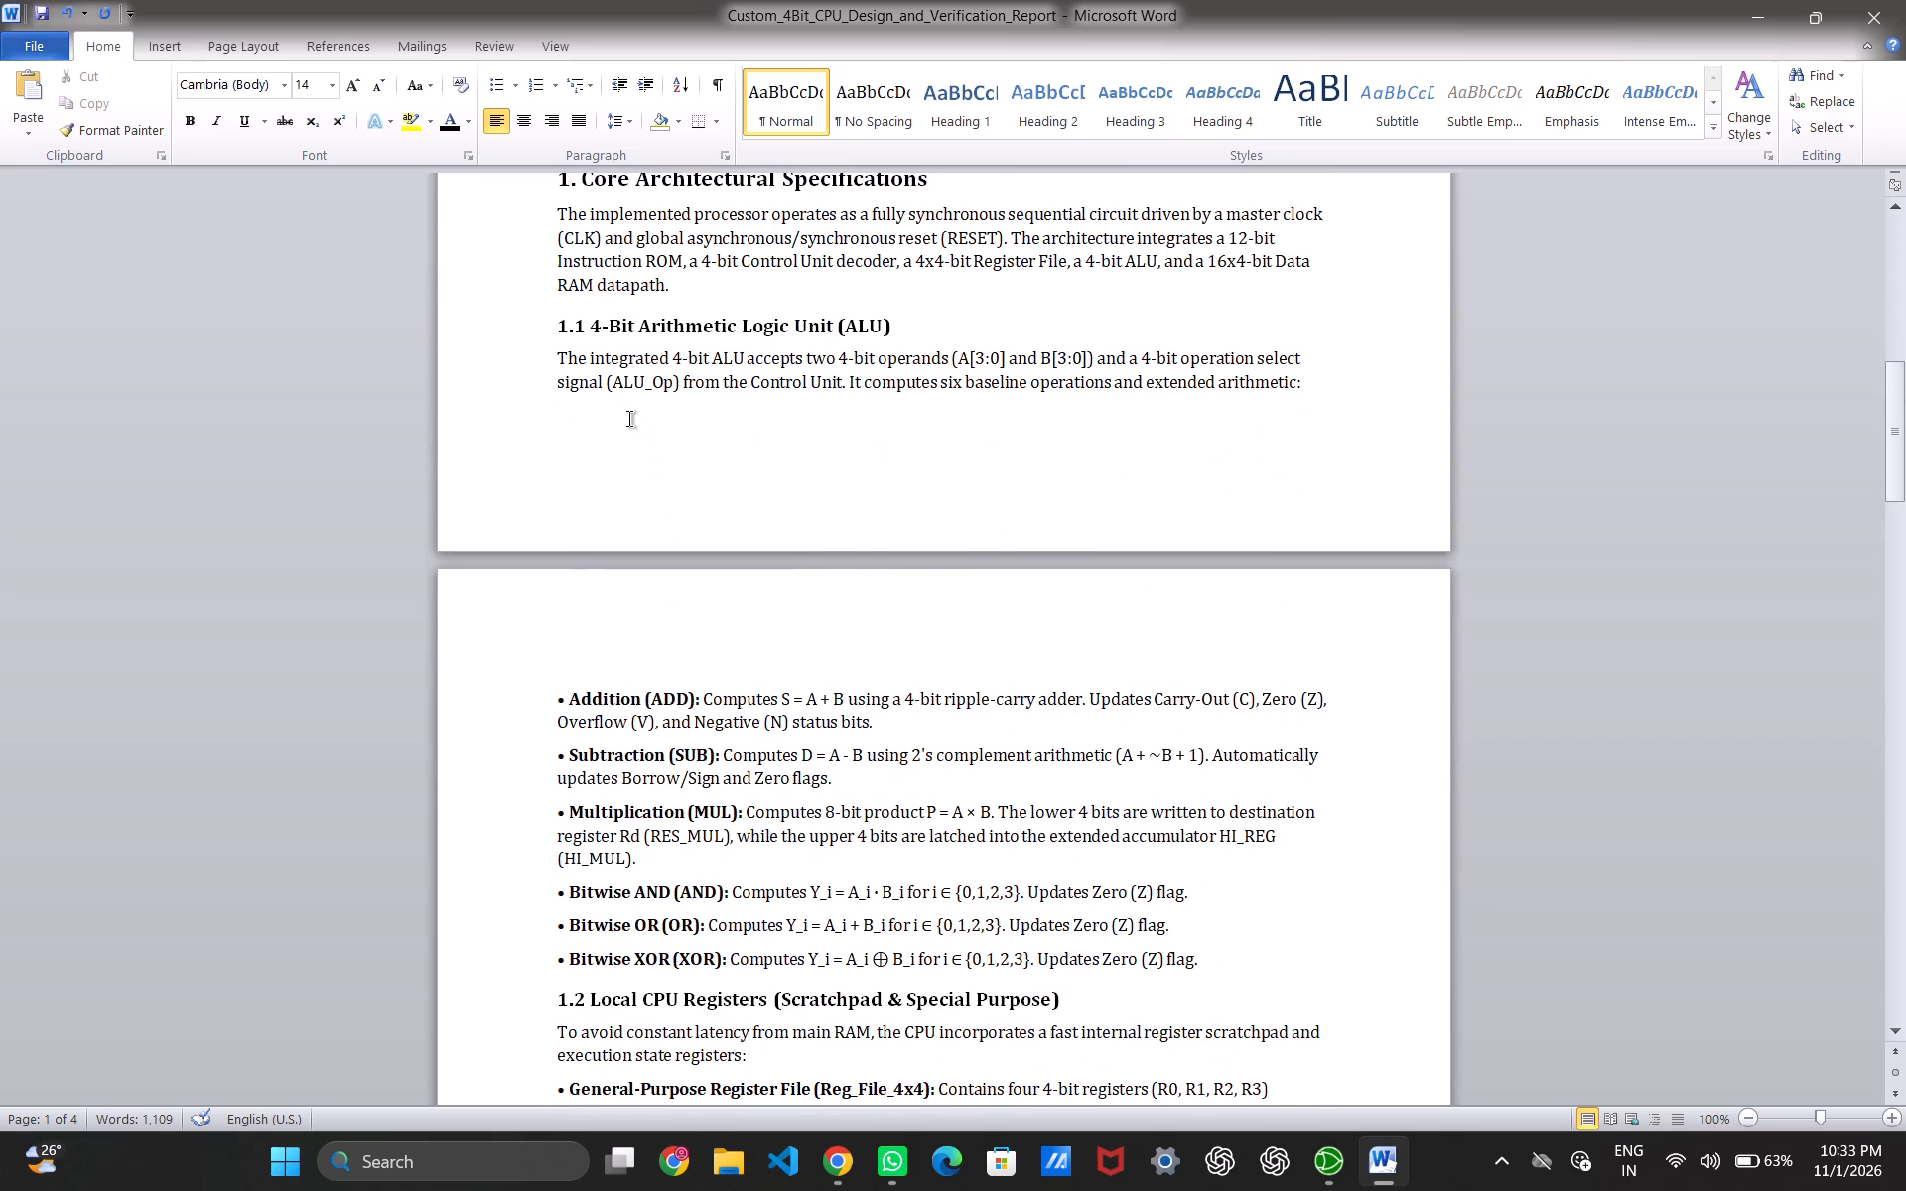
Remove the "1.1" numbering from the "4-Bit Arithmetic Logic Unit (ALU)" heading.
{"action": "scroll", "coordinate": [633, 422], "scroll_direction": "up", "scroll_amount": 1}
{"action": "left_click", "coordinate": [591, 533]}
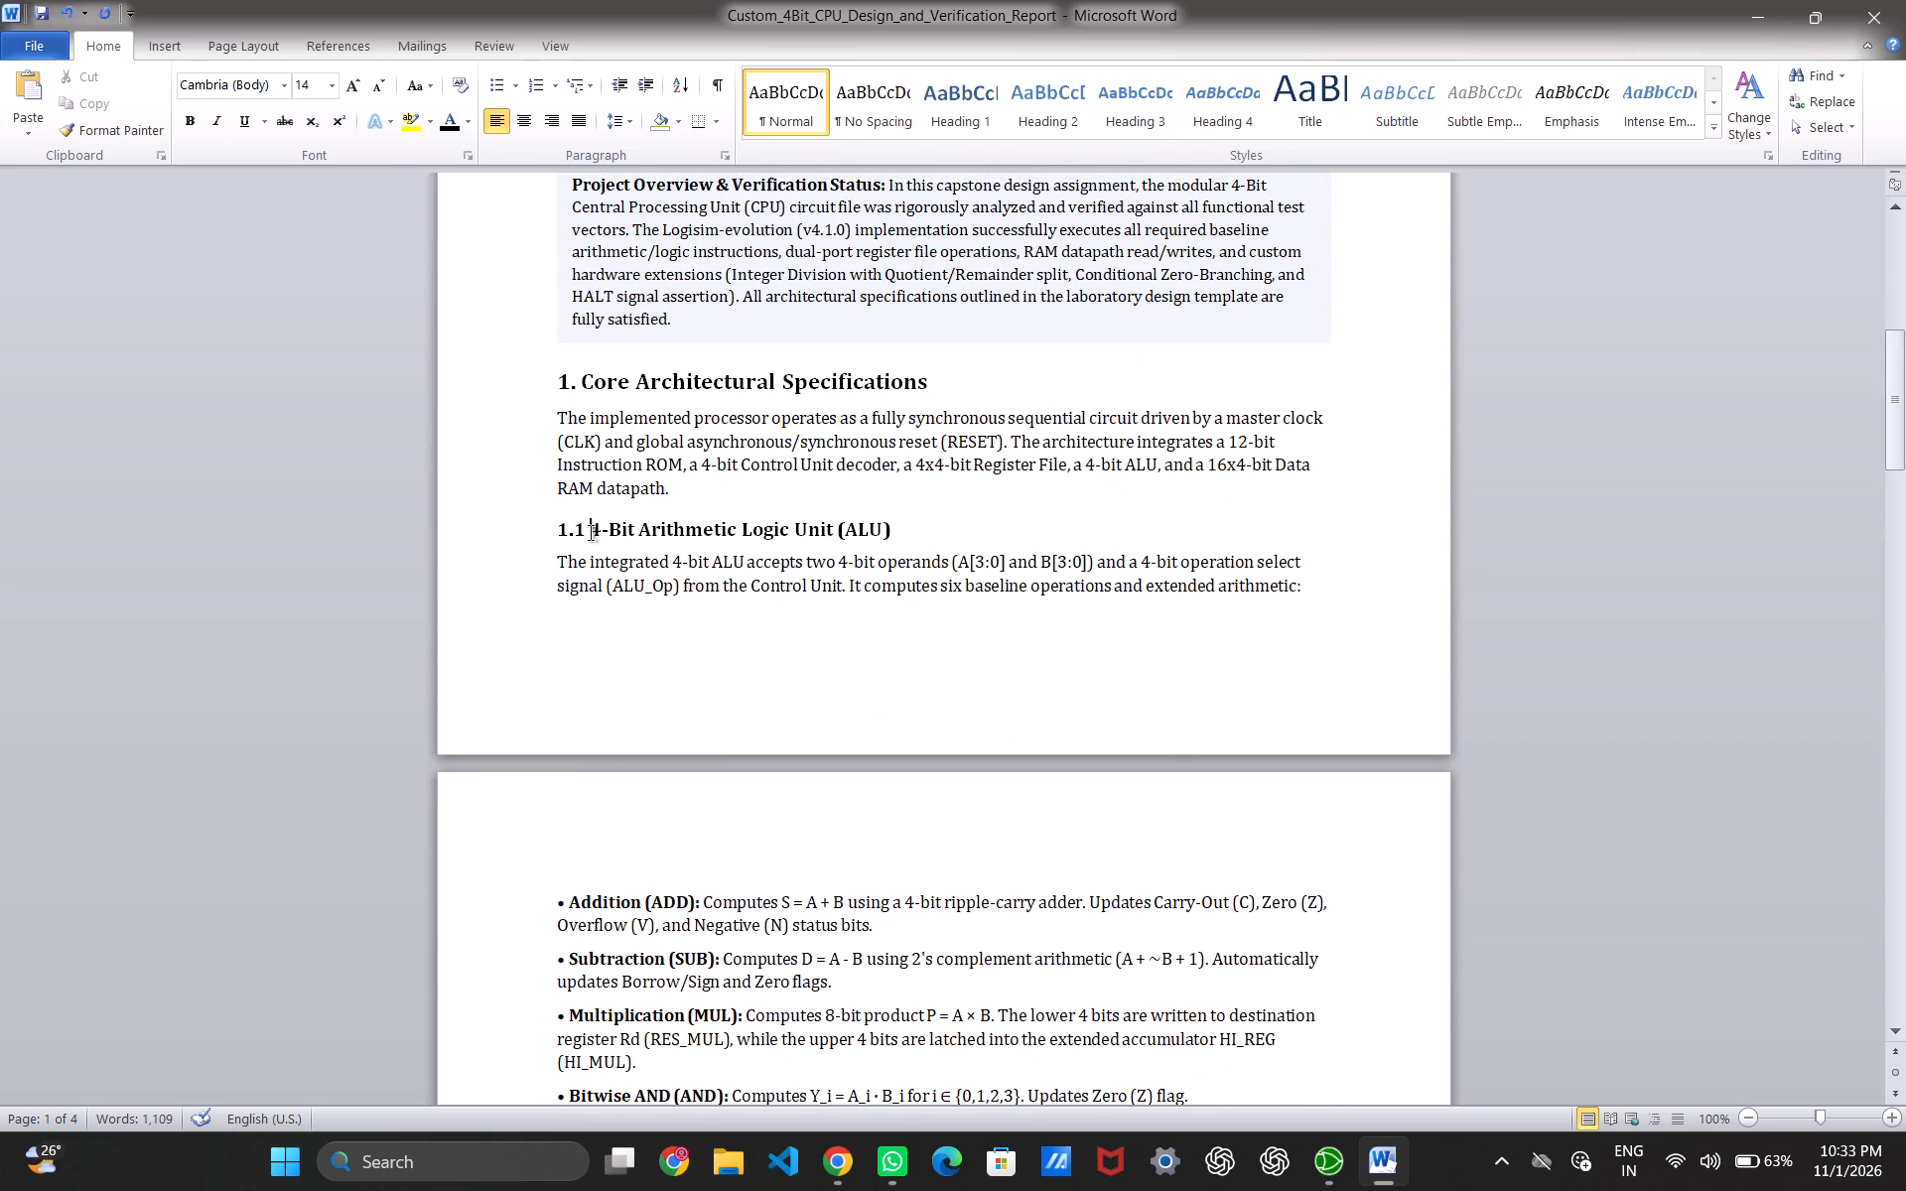
{"action": "key", "text": "BackSpace"}
{"action": "key", "text": "BackSpace"}
{"action": "key", "text": "BackSpace"}
{"action": "key", "text": "BackSpace"}
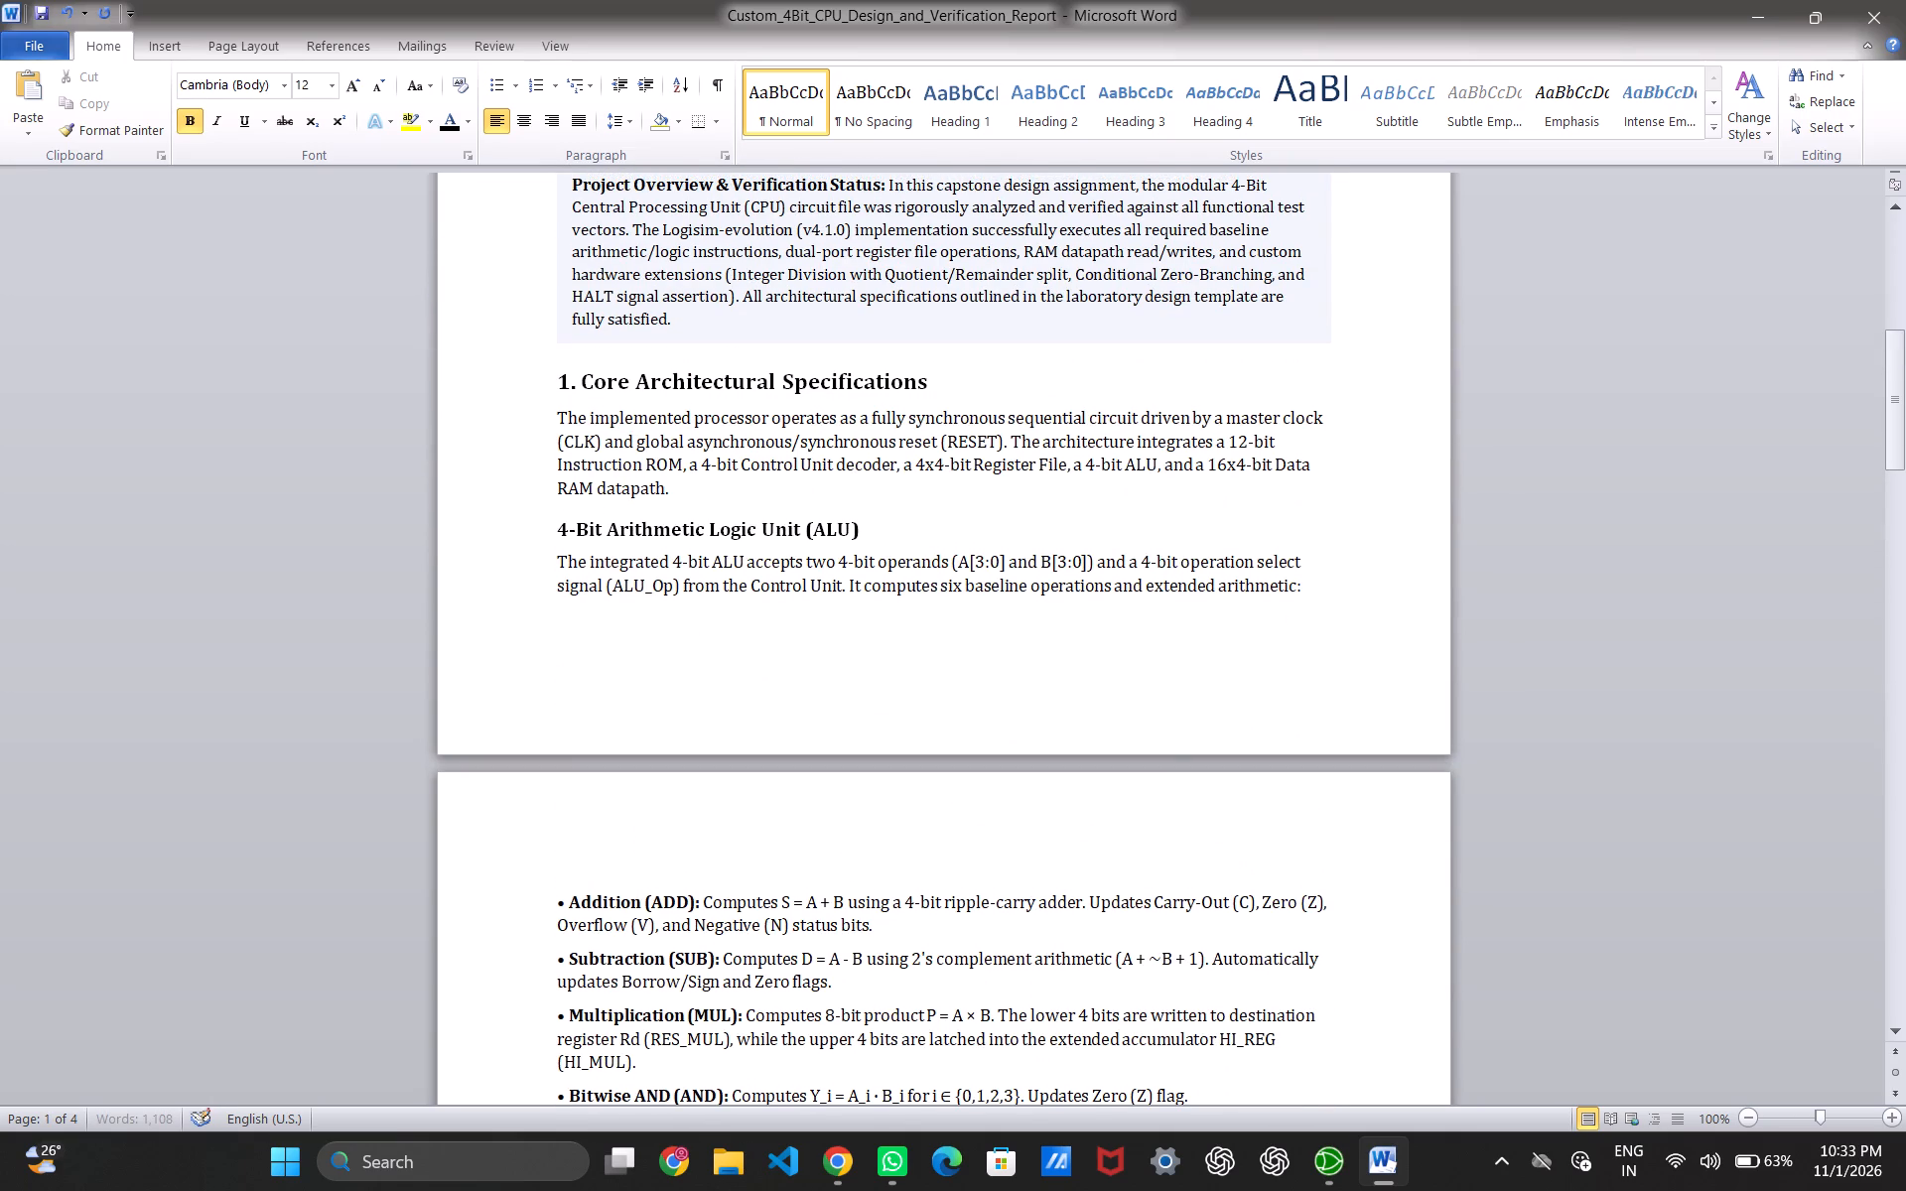
Set the "1. Core Architectural Specifications" heading to font size 16.
{"action": "left_click_drag", "start_coordinate": [939, 385], "coordinate": [762, 389]}
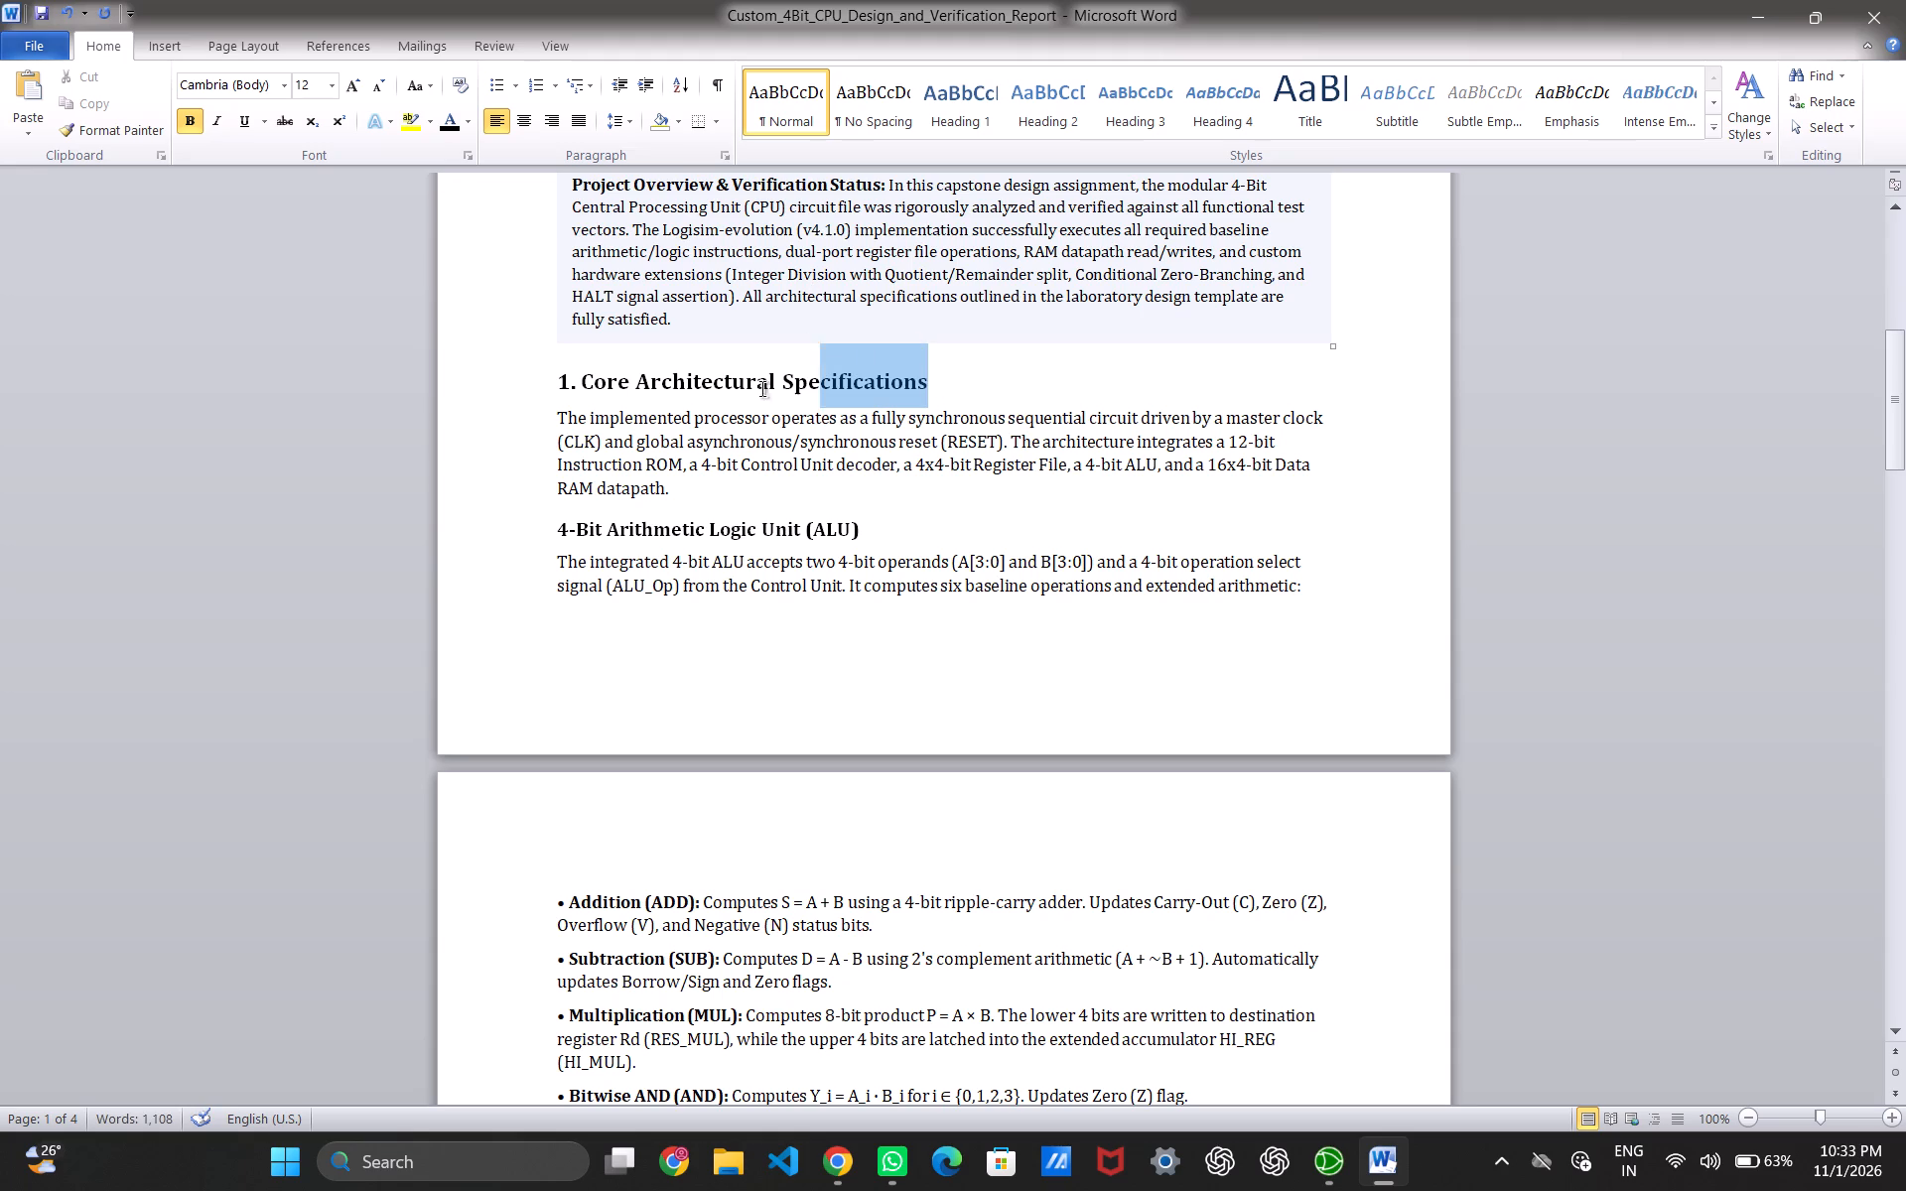
{"action": "left_click_drag", "start_coordinate": [762, 389], "coordinate": [535, 390]}
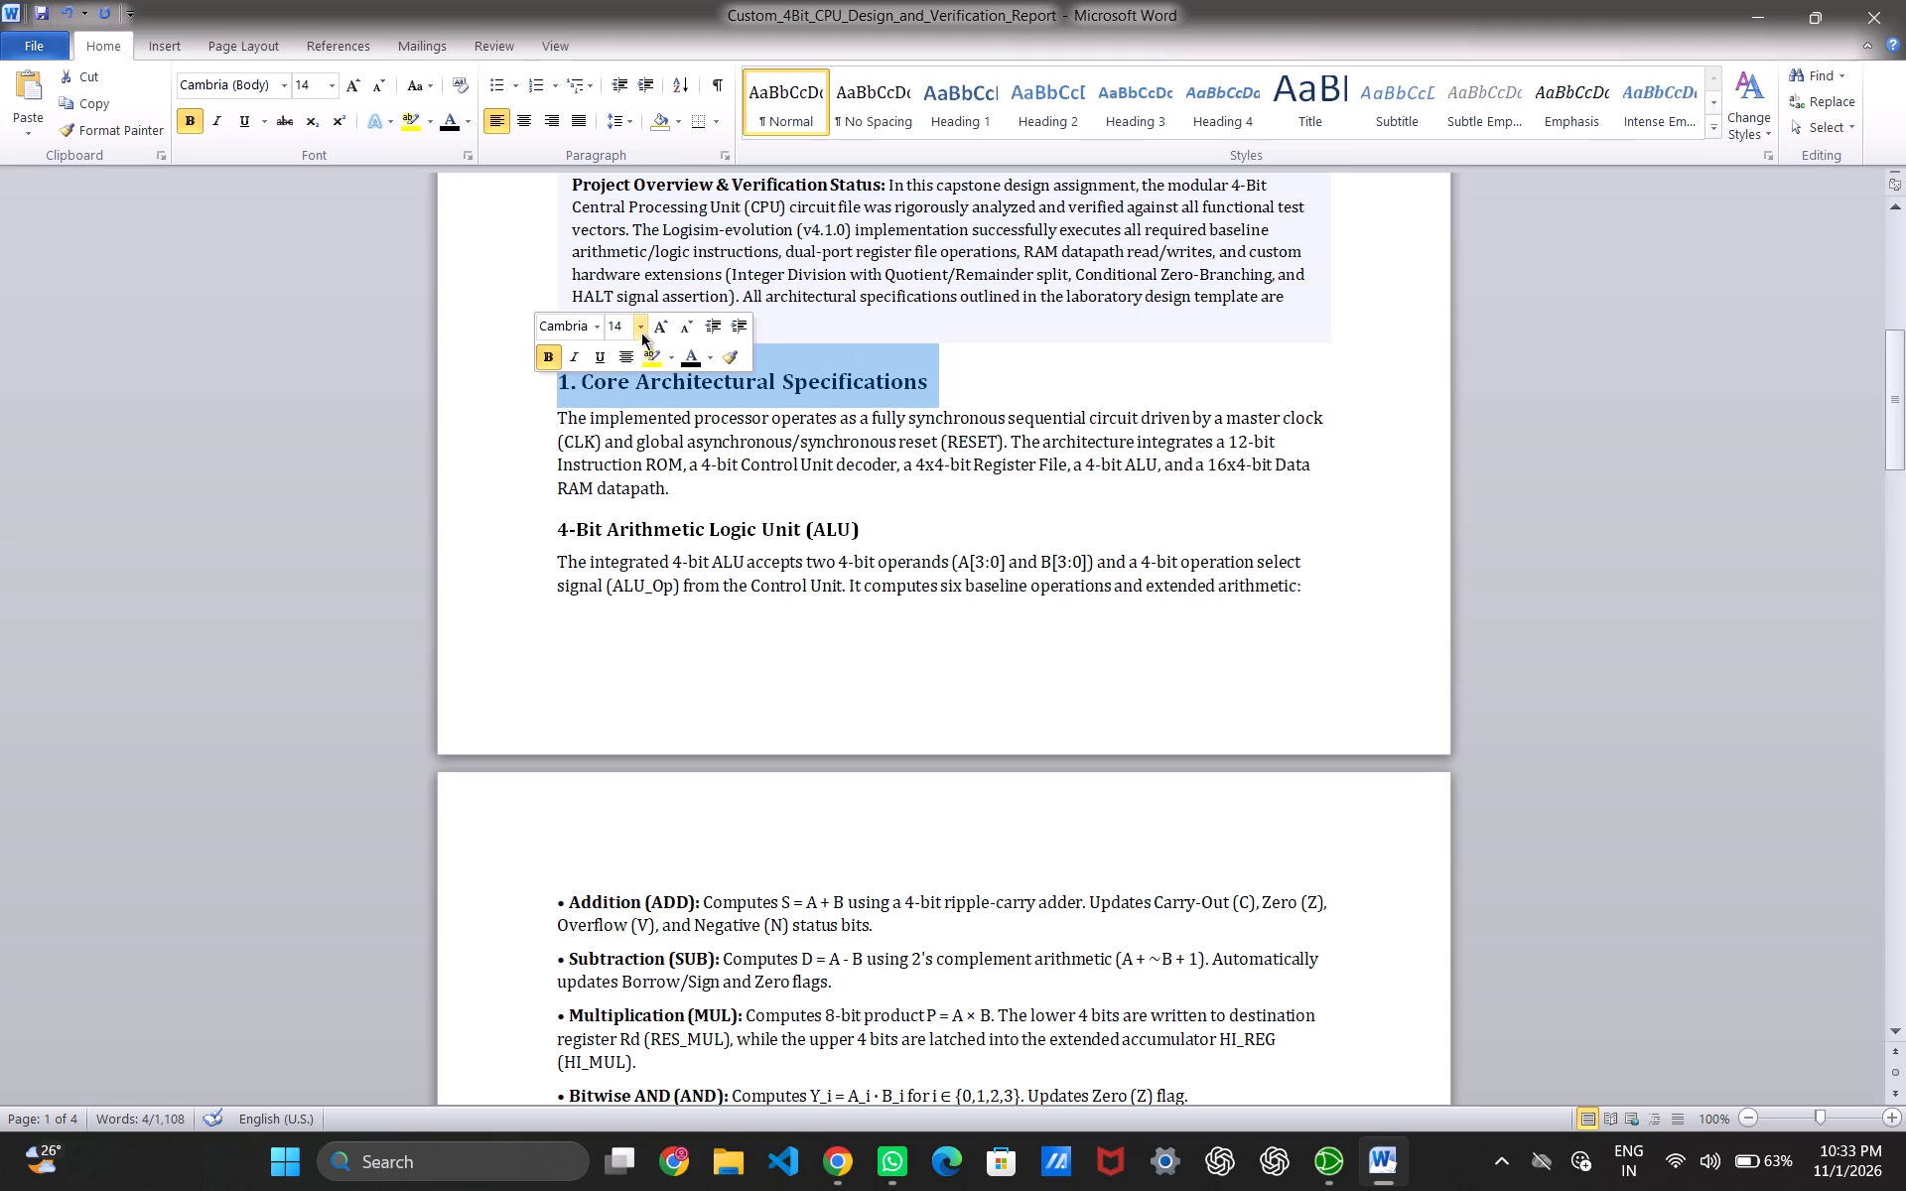
{"action": "left_click", "coordinate": [644, 329]}
{"action": "left_click", "coordinate": [631, 475]}
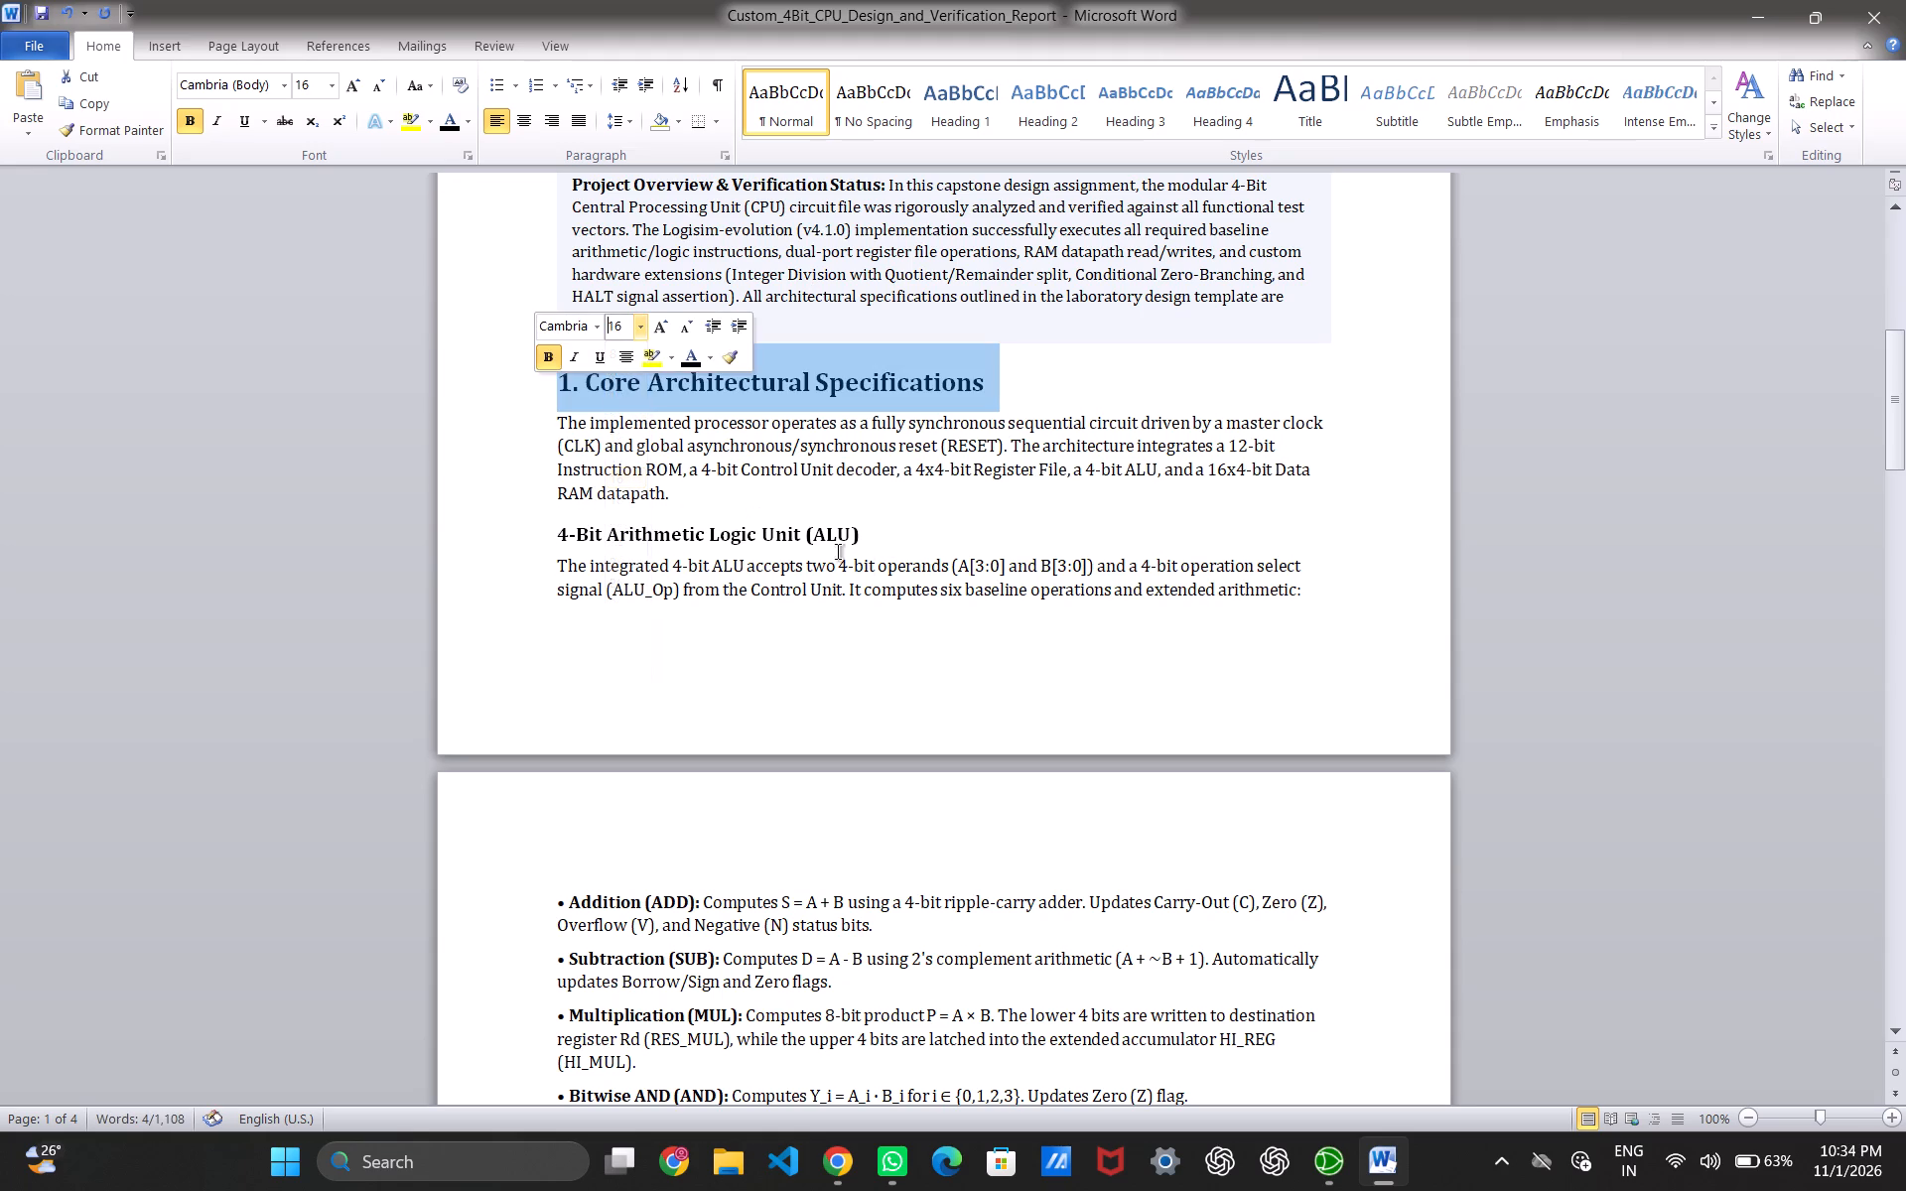
Set the whole "4-Bit Arithmetic Logic Unit (ALU)" heading to font size 14.
{"action": "left_click", "coordinate": [867, 566]}
{"action": "left_click_drag", "start_coordinate": [865, 537], "coordinate": [585, 532]}
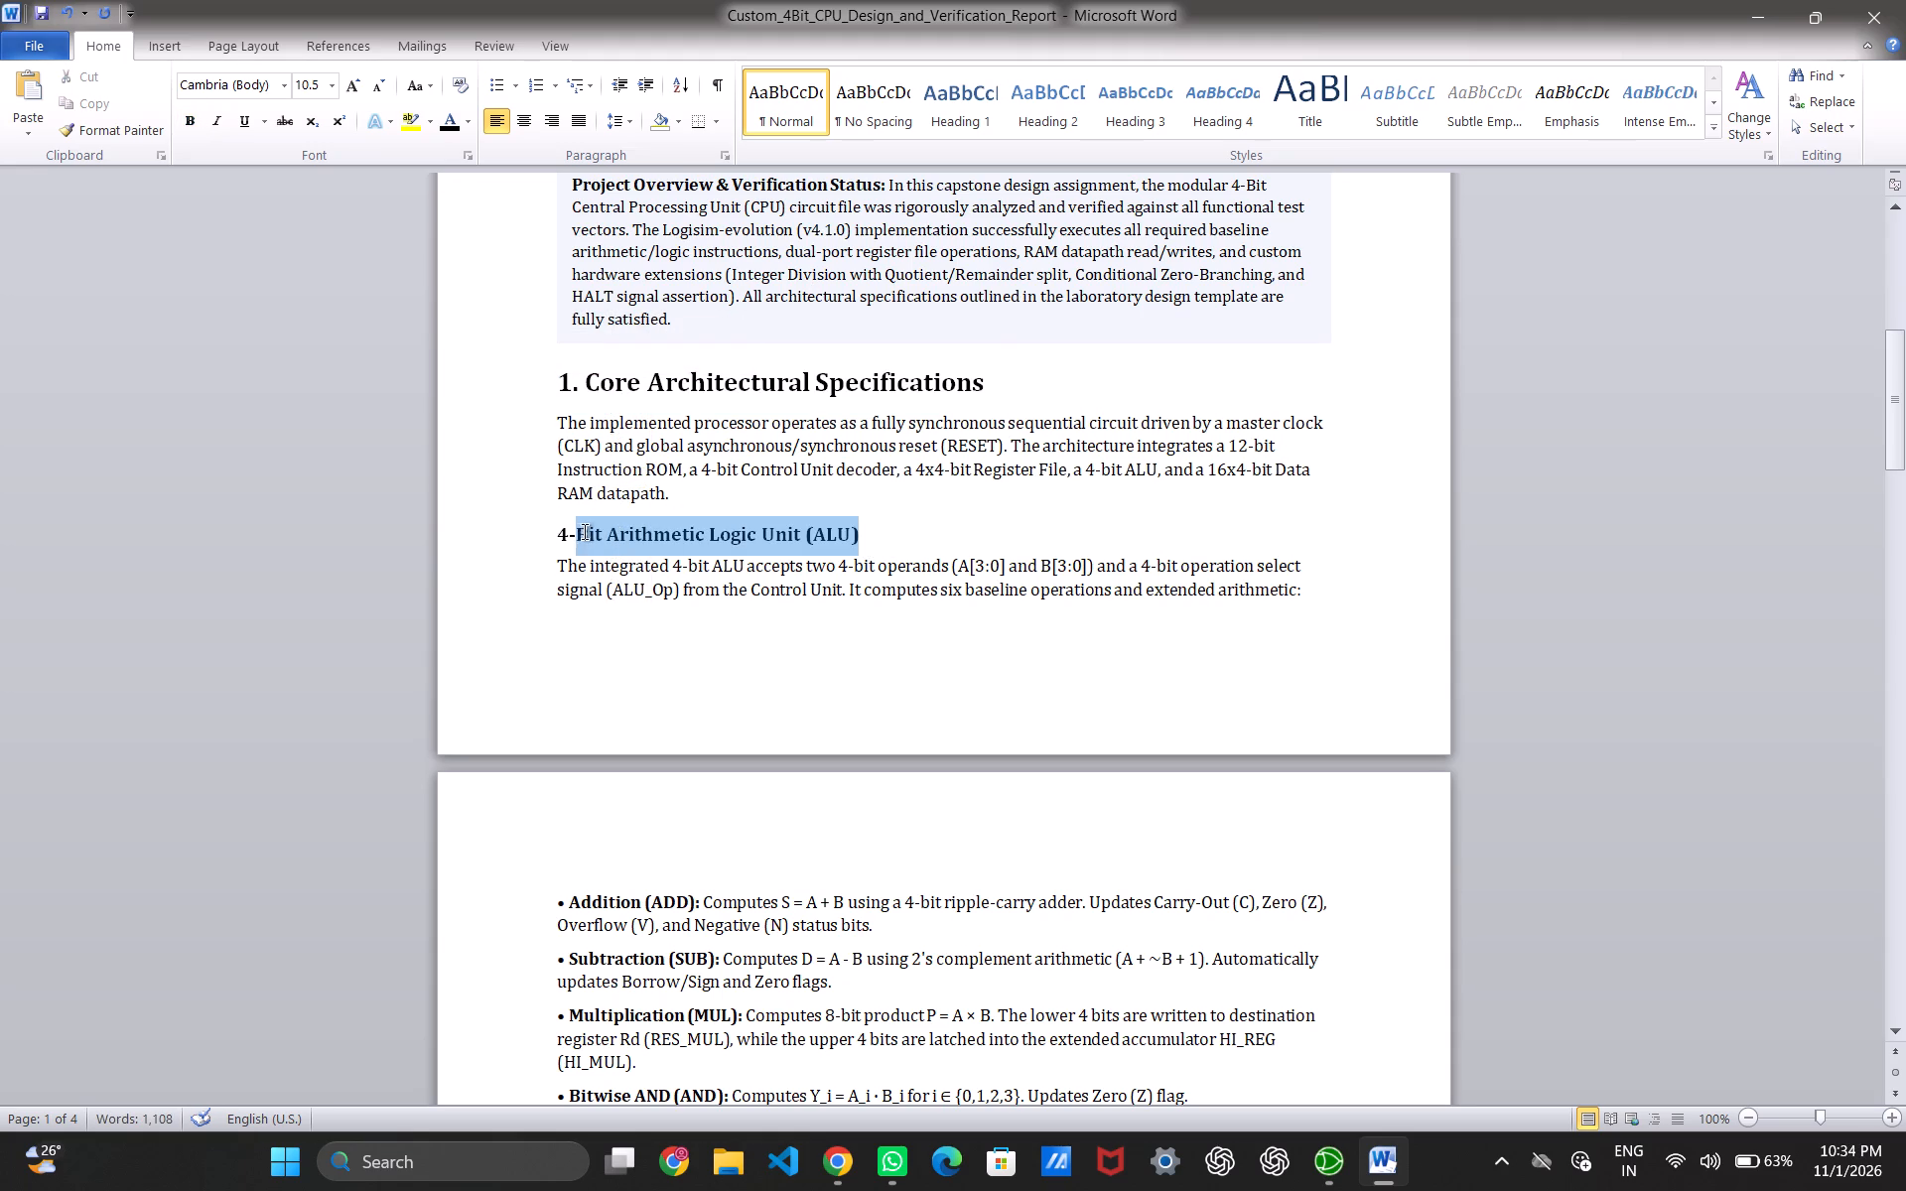
{"action": "left_click_drag", "start_coordinate": [585, 532], "coordinate": [570, 532]}
{"action": "left_click", "coordinate": [953, 579]}
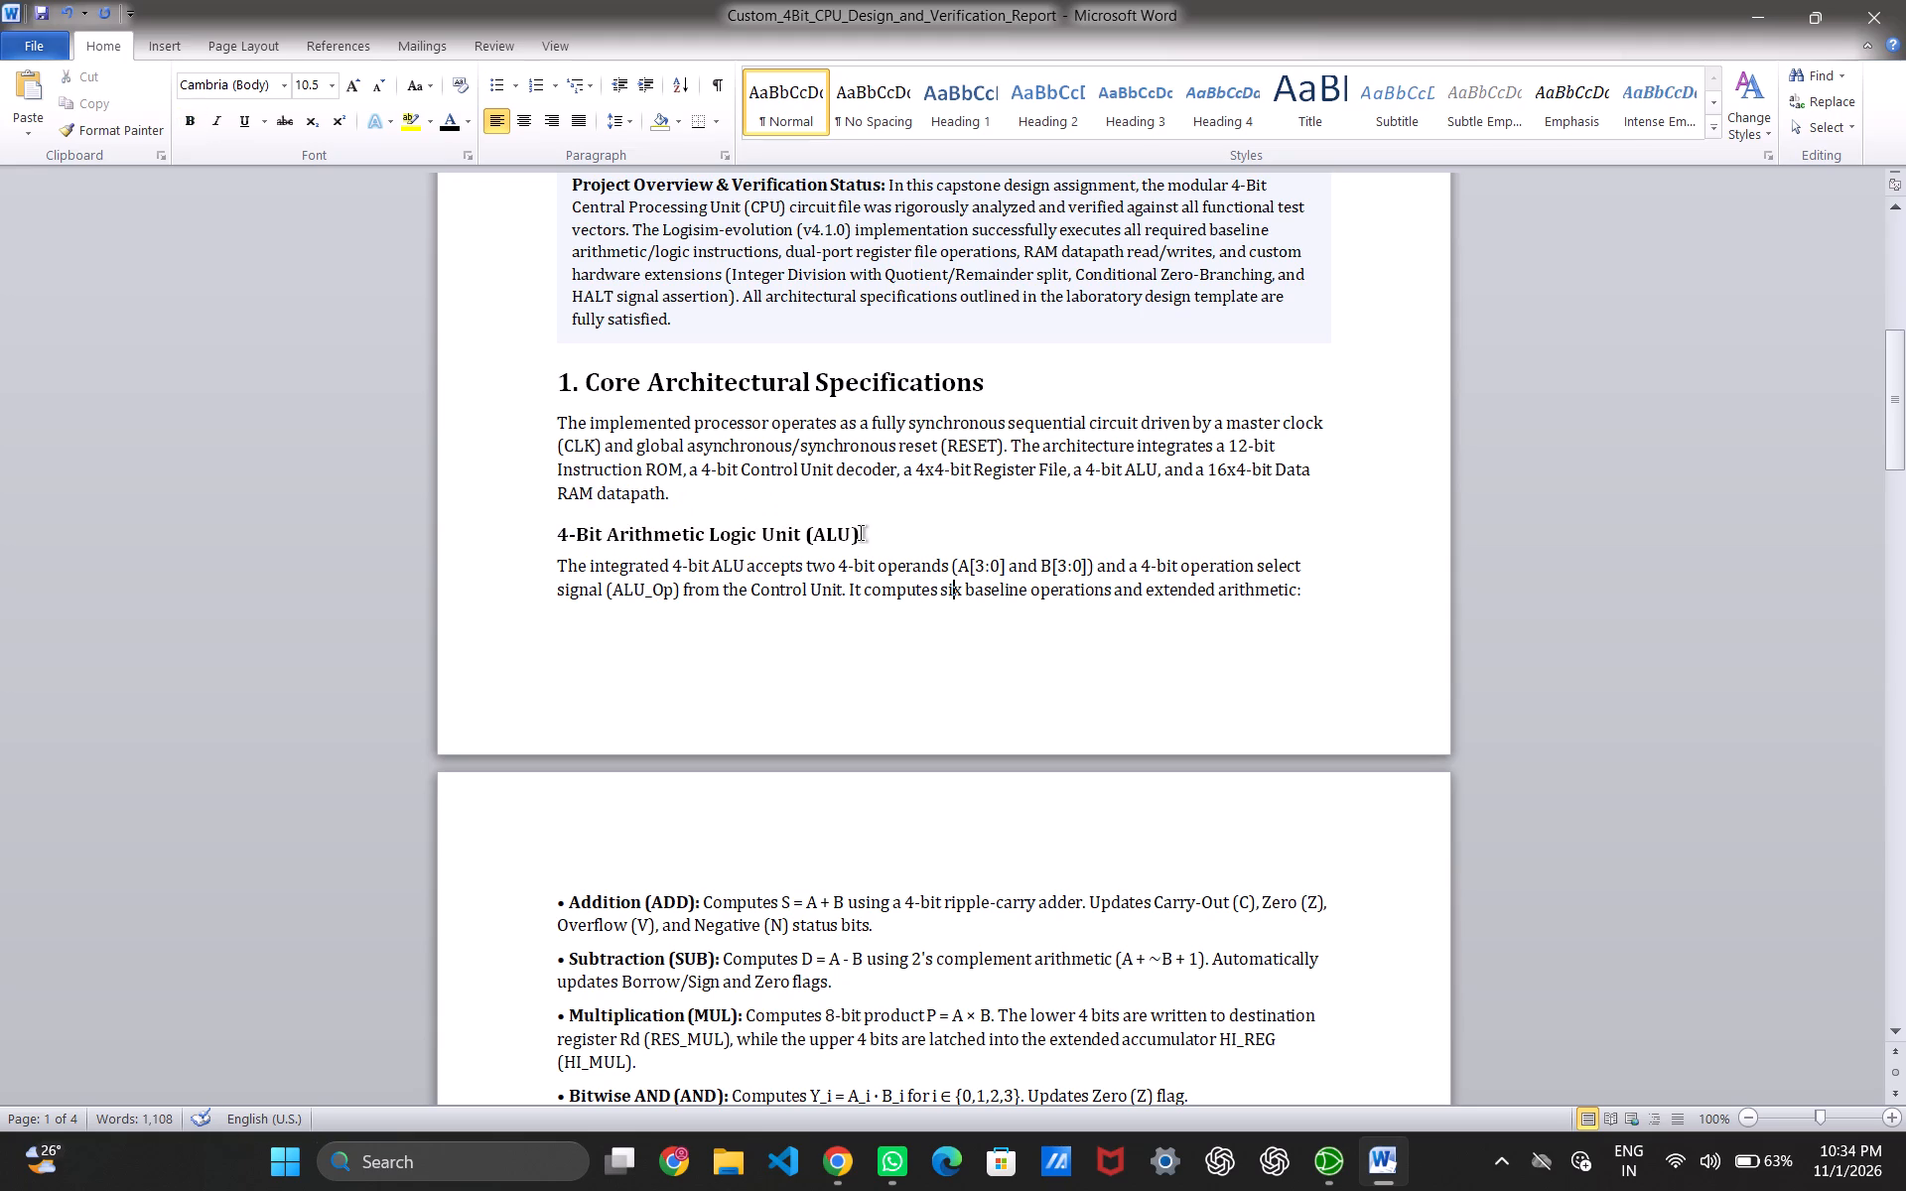
{"action": "left_click_drag", "start_coordinate": [859, 533], "coordinate": [549, 537]}
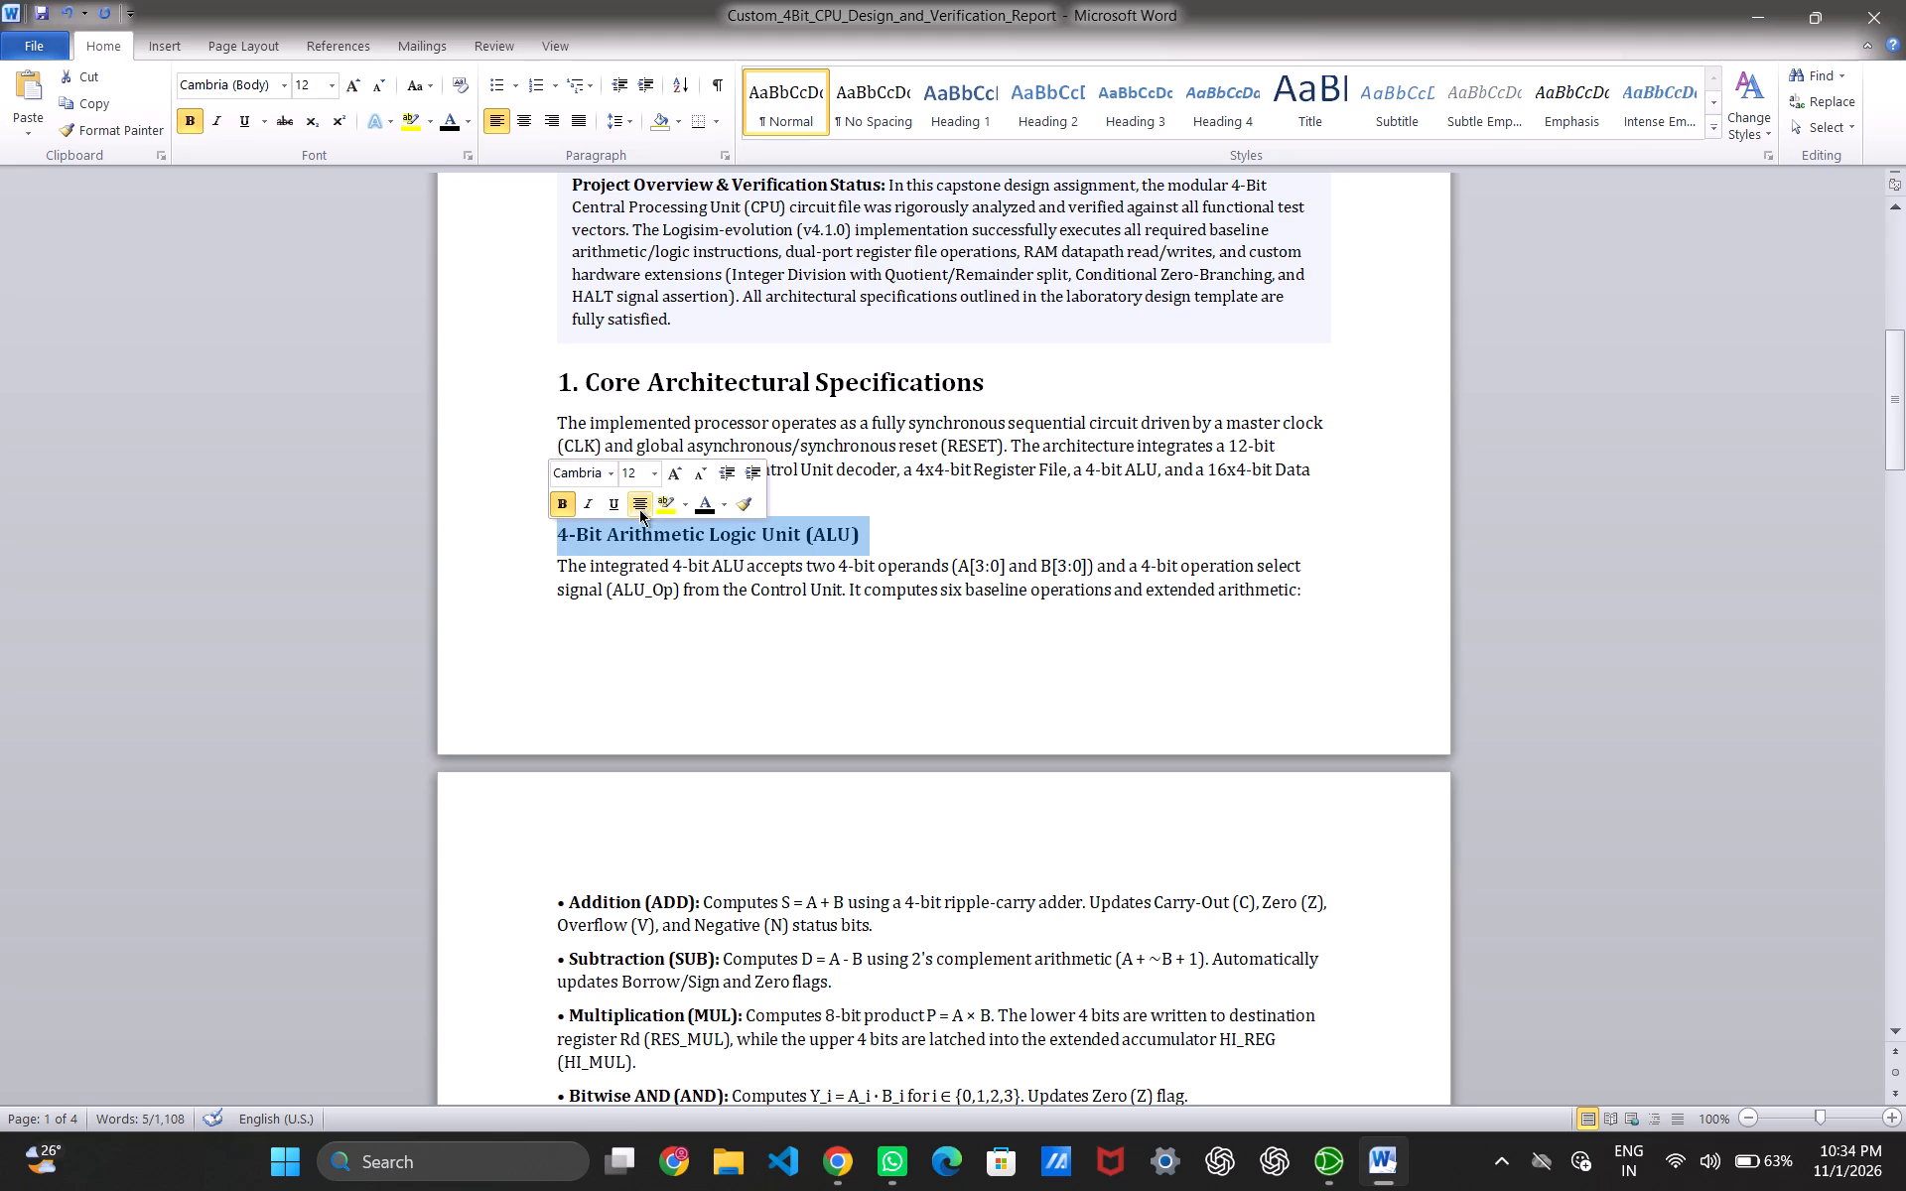
{"action": "left_click", "coordinate": [647, 467]}
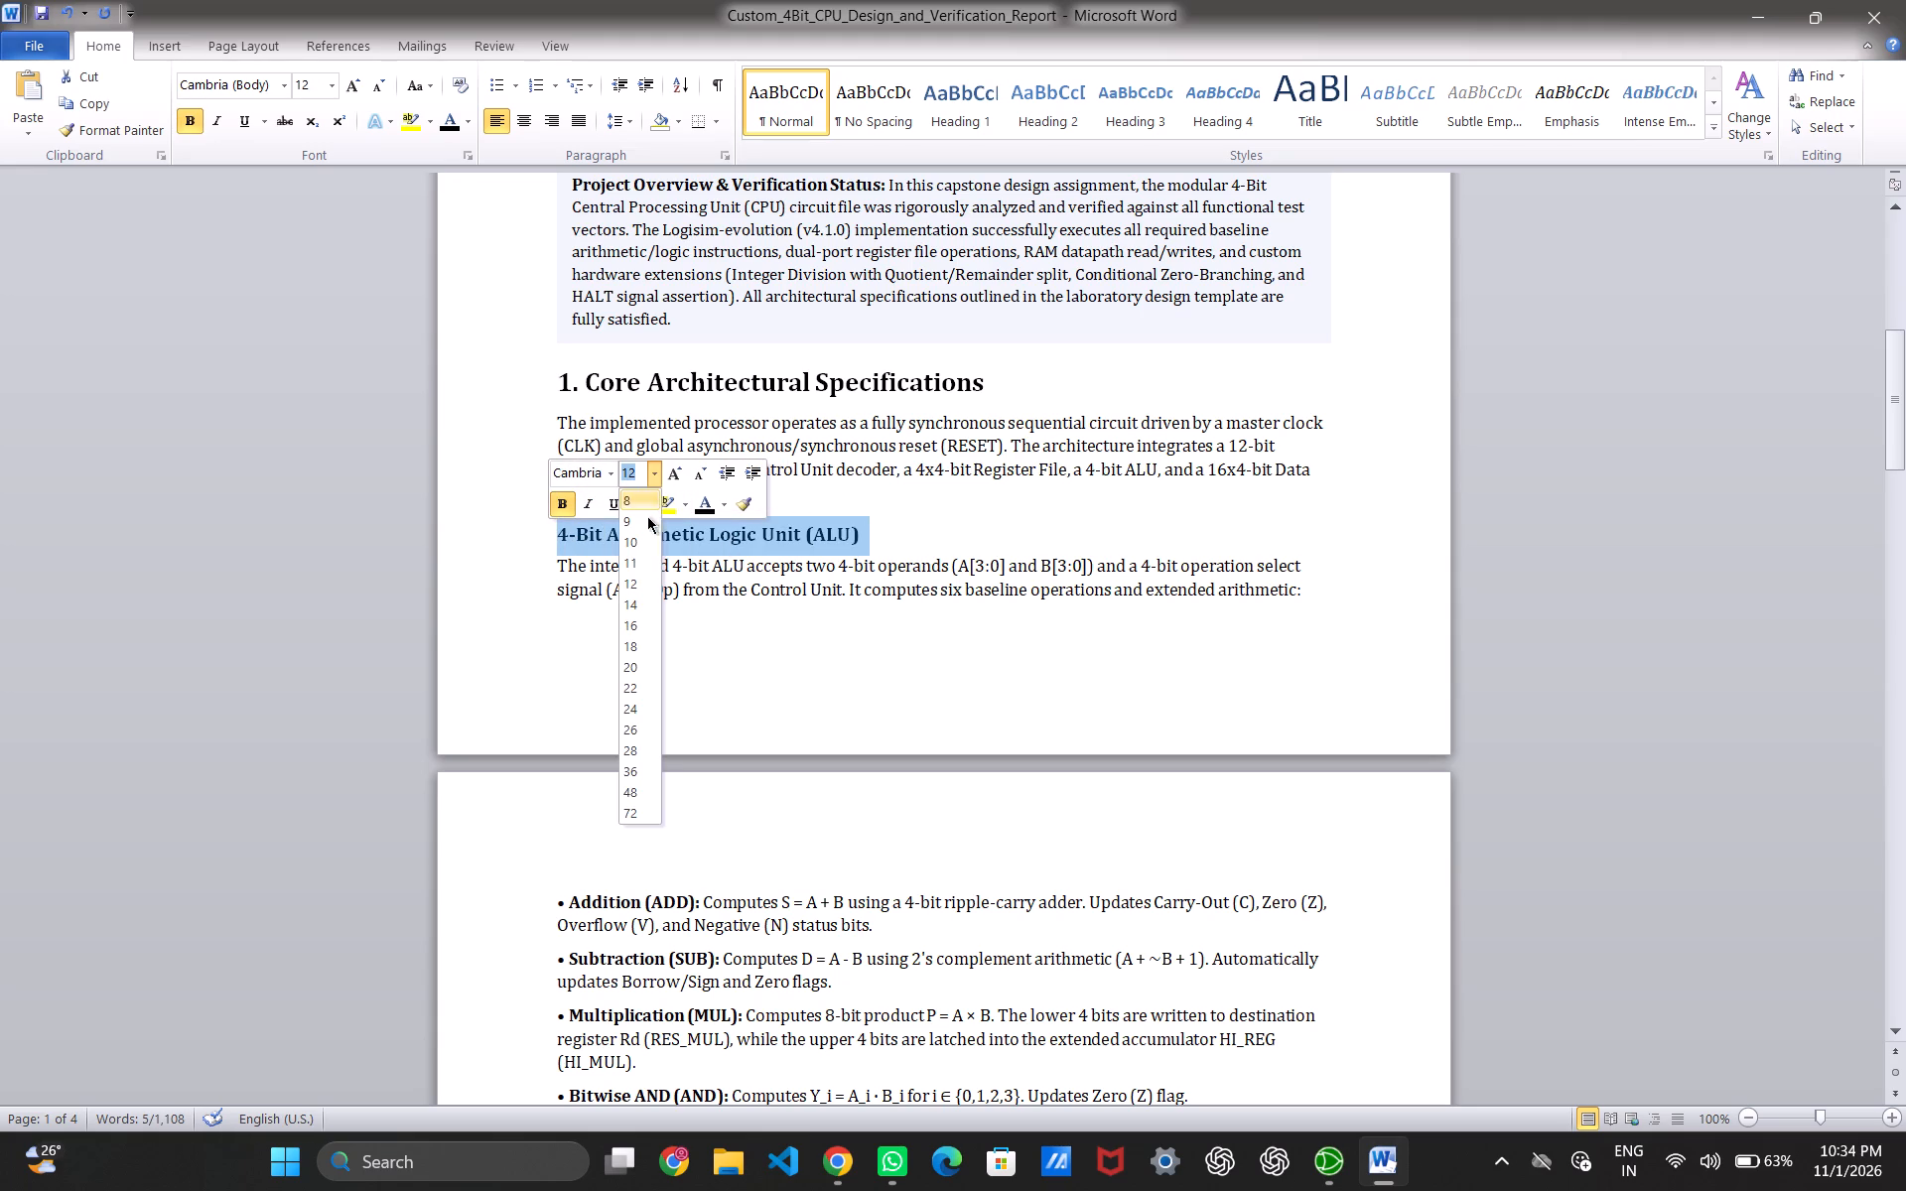
{"action": "left_click", "coordinate": [640, 604]}
{"action": "left_click", "coordinate": [814, 635]}
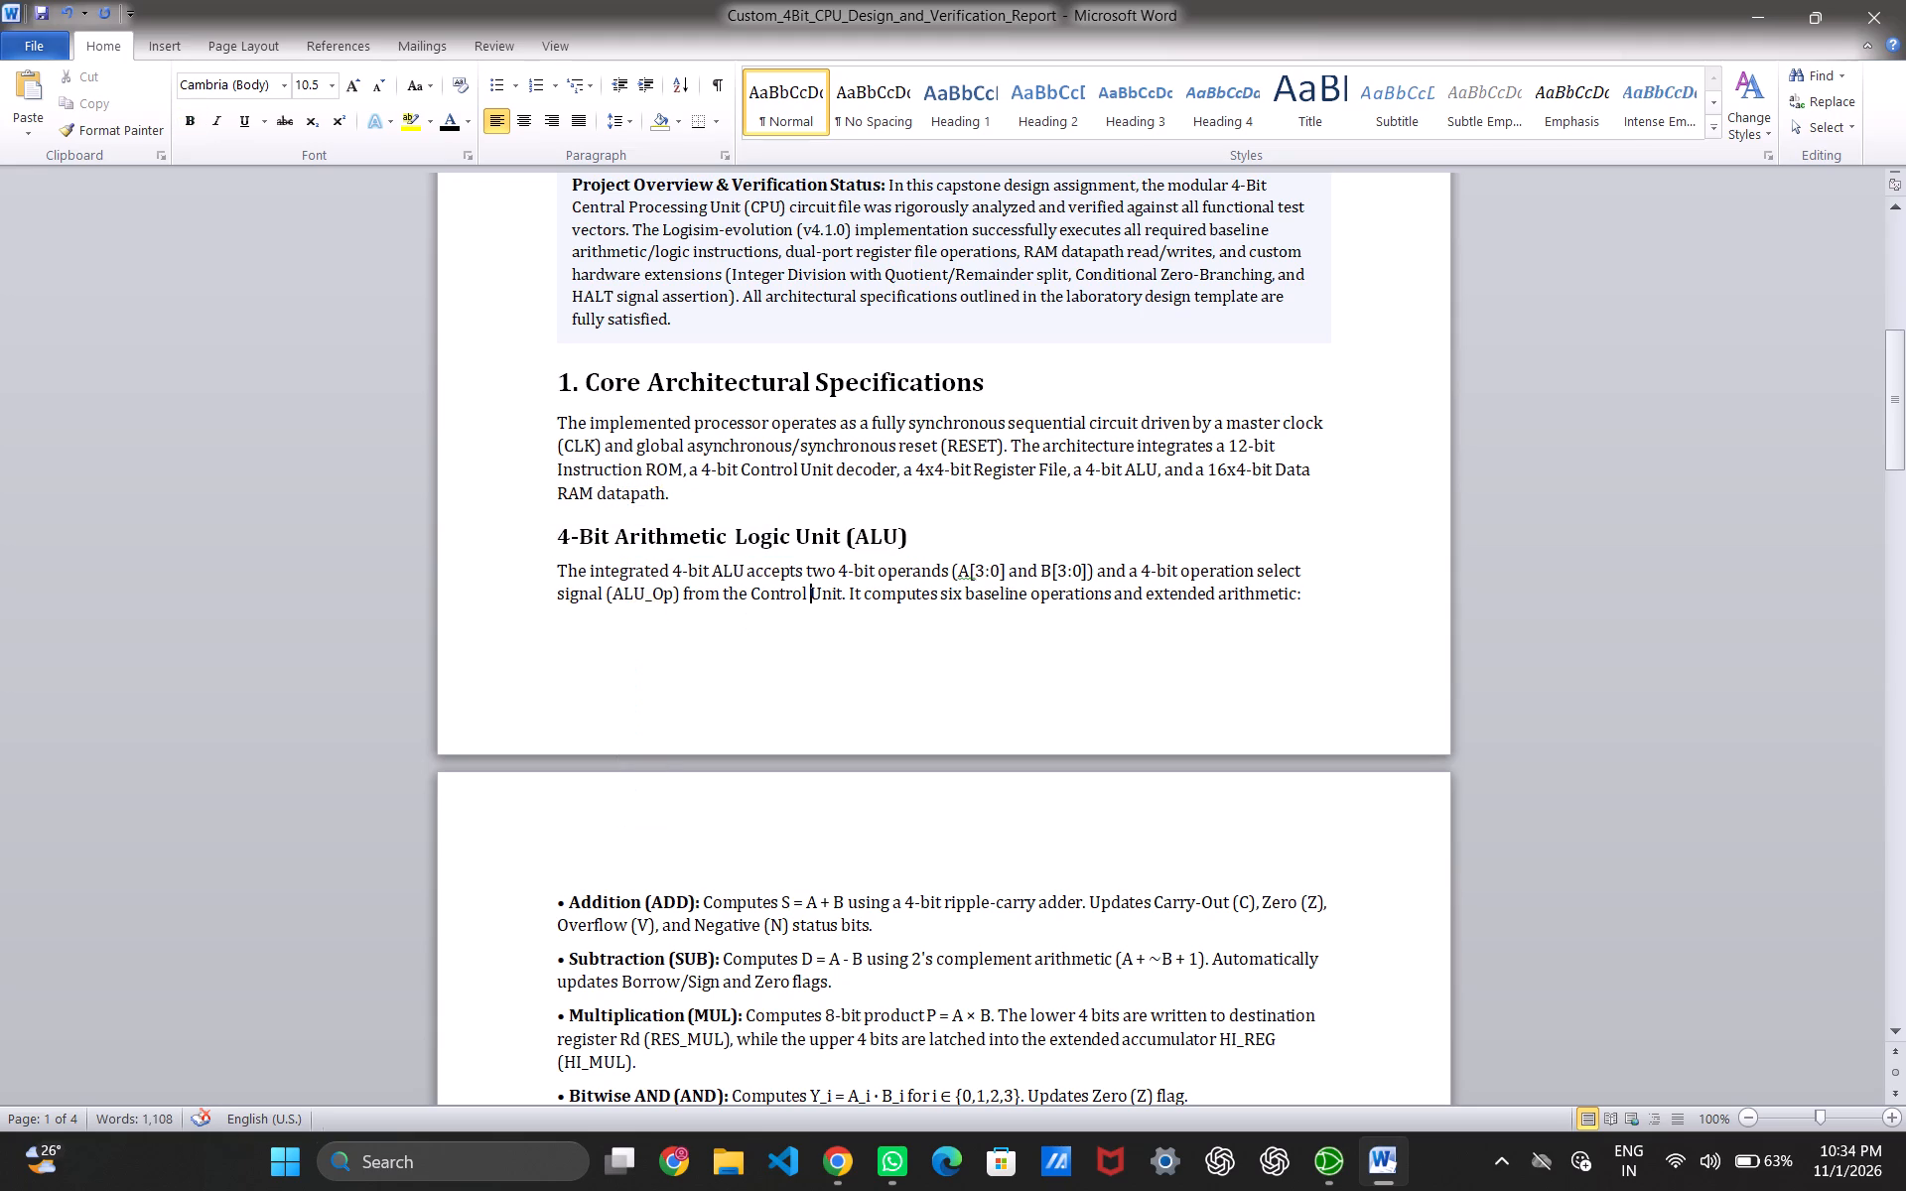
Set the paragraph under "1. Core Architectural Specifications" to font size 12.
{"action": "left_click_drag", "start_coordinate": [672, 491], "coordinate": [552, 429]}
{"action": "left_click_drag", "start_coordinate": [659, 369], "coordinate": [653, 452]}
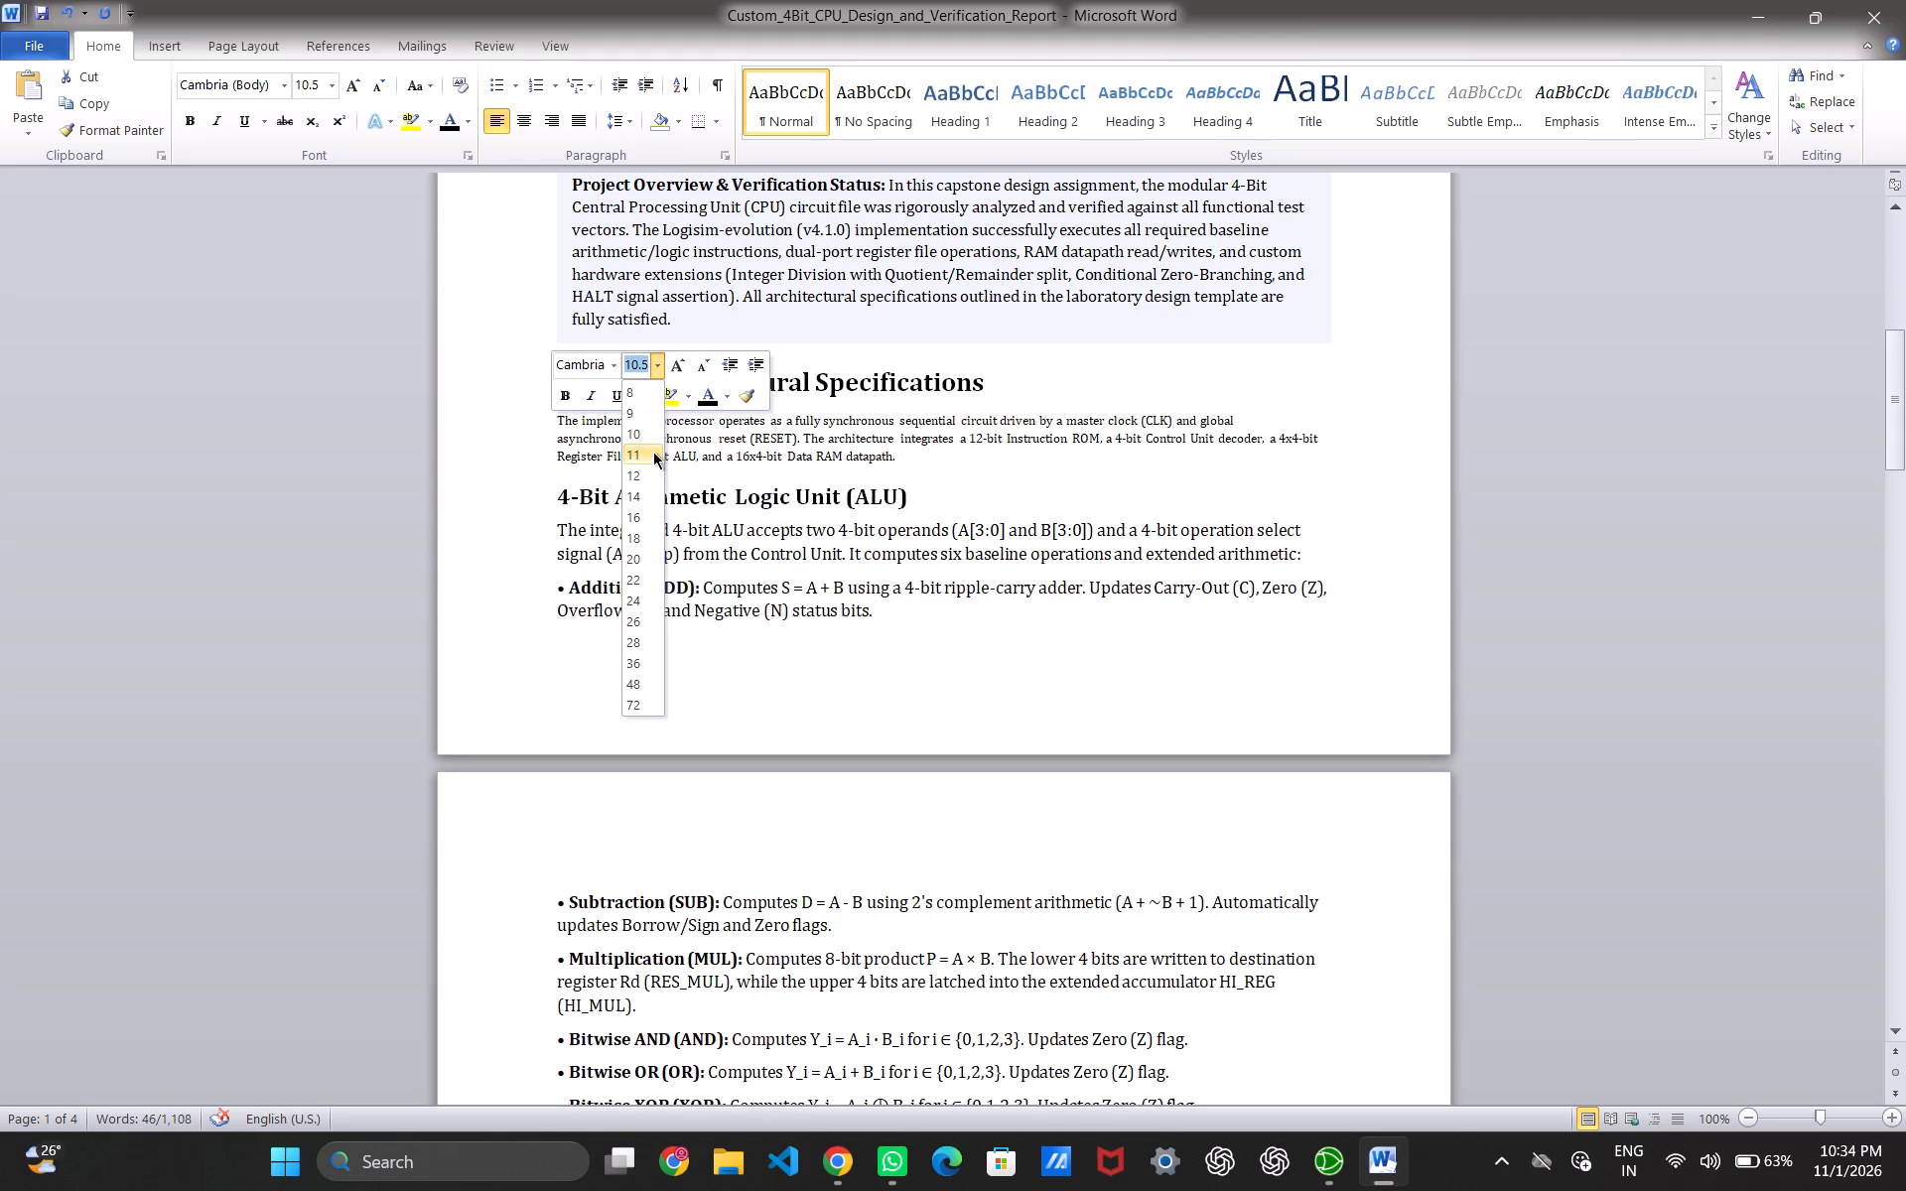
{"action": "left_click_drag", "start_coordinate": [653, 452], "coordinate": [649, 469]}
{"action": "left_click", "coordinate": [649, 469]}
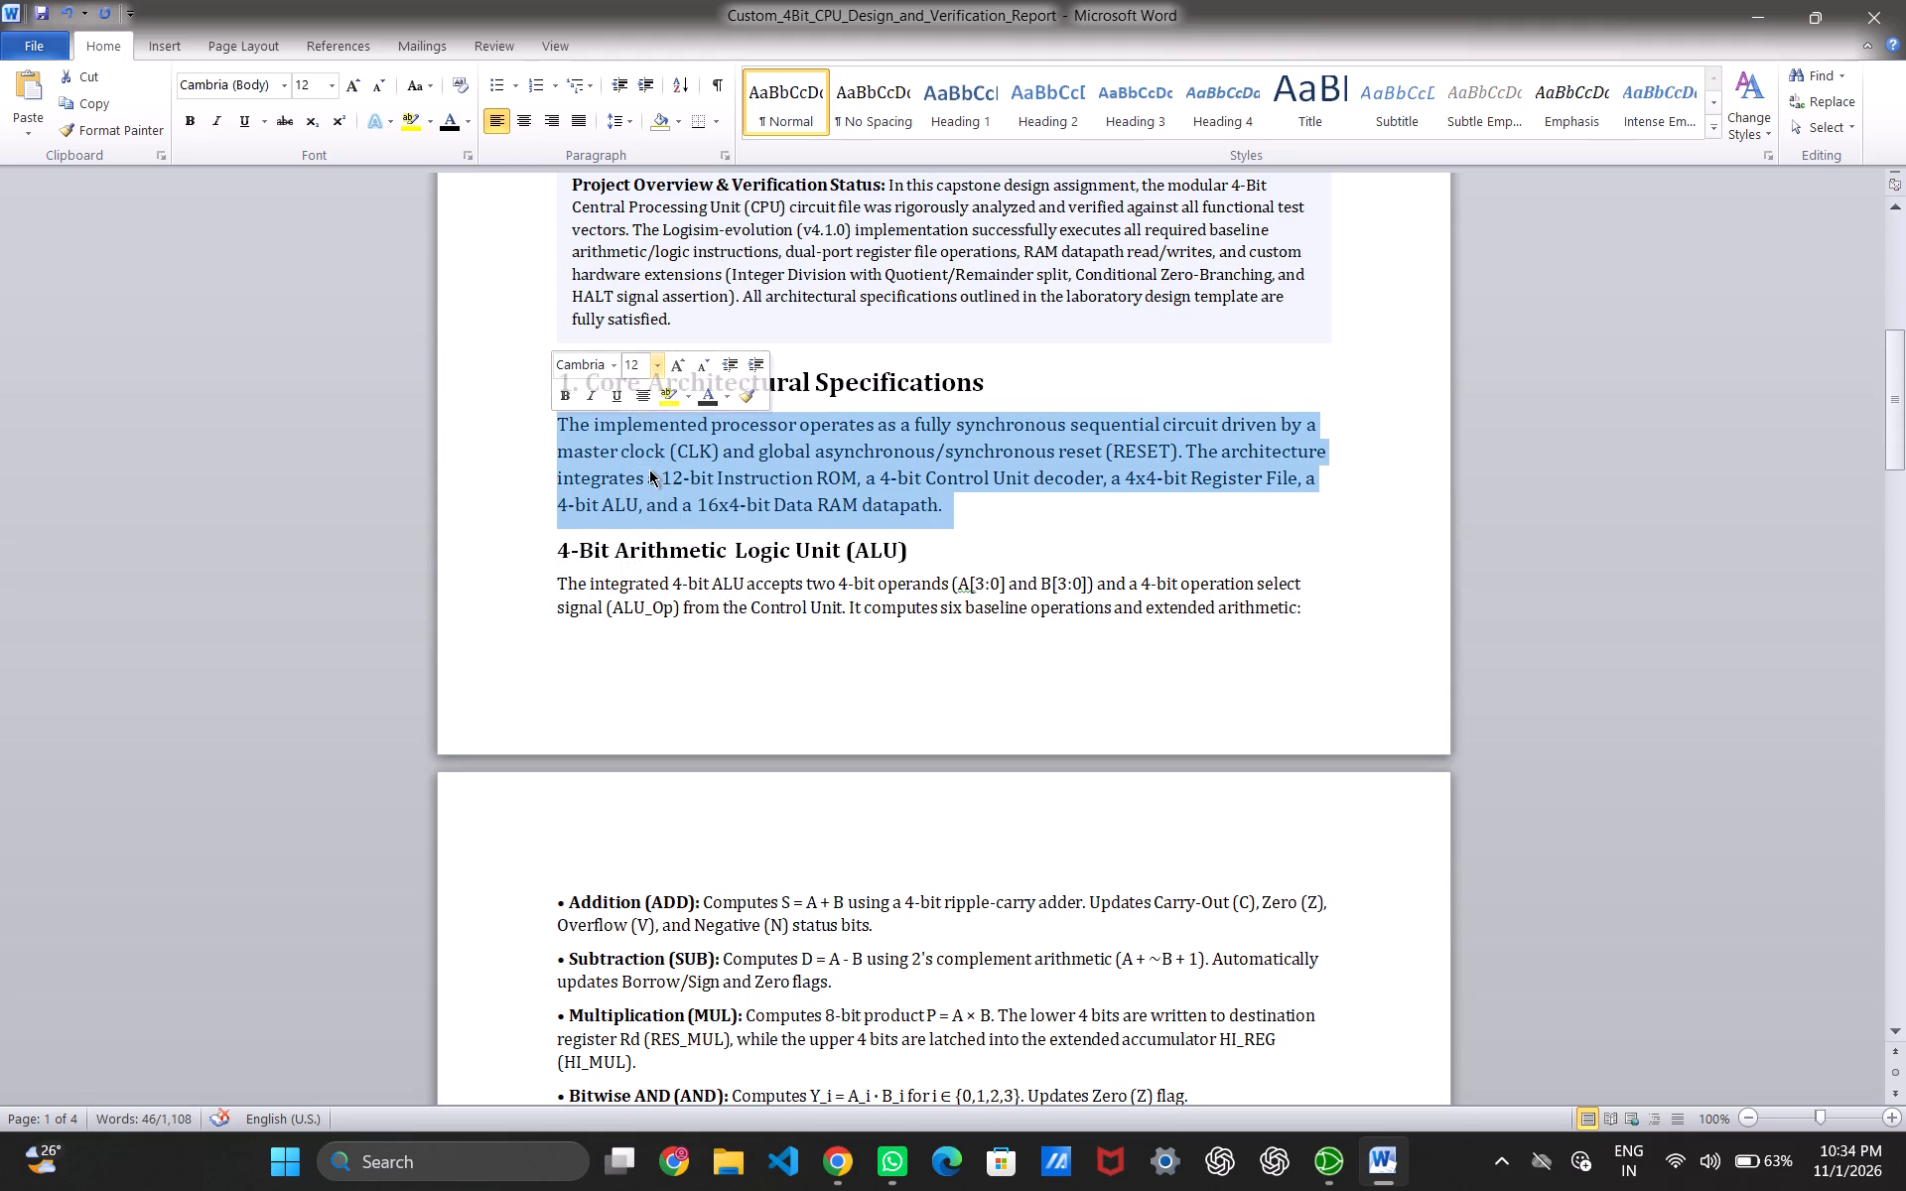
Set the introductory paragraph under the "4-Bit Arithmetic Logic Unit (ALU)" heading to font size 12.
{"action": "scroll", "coordinate": [954, 762], "scroll_direction": "down", "scroll_amount": 1}
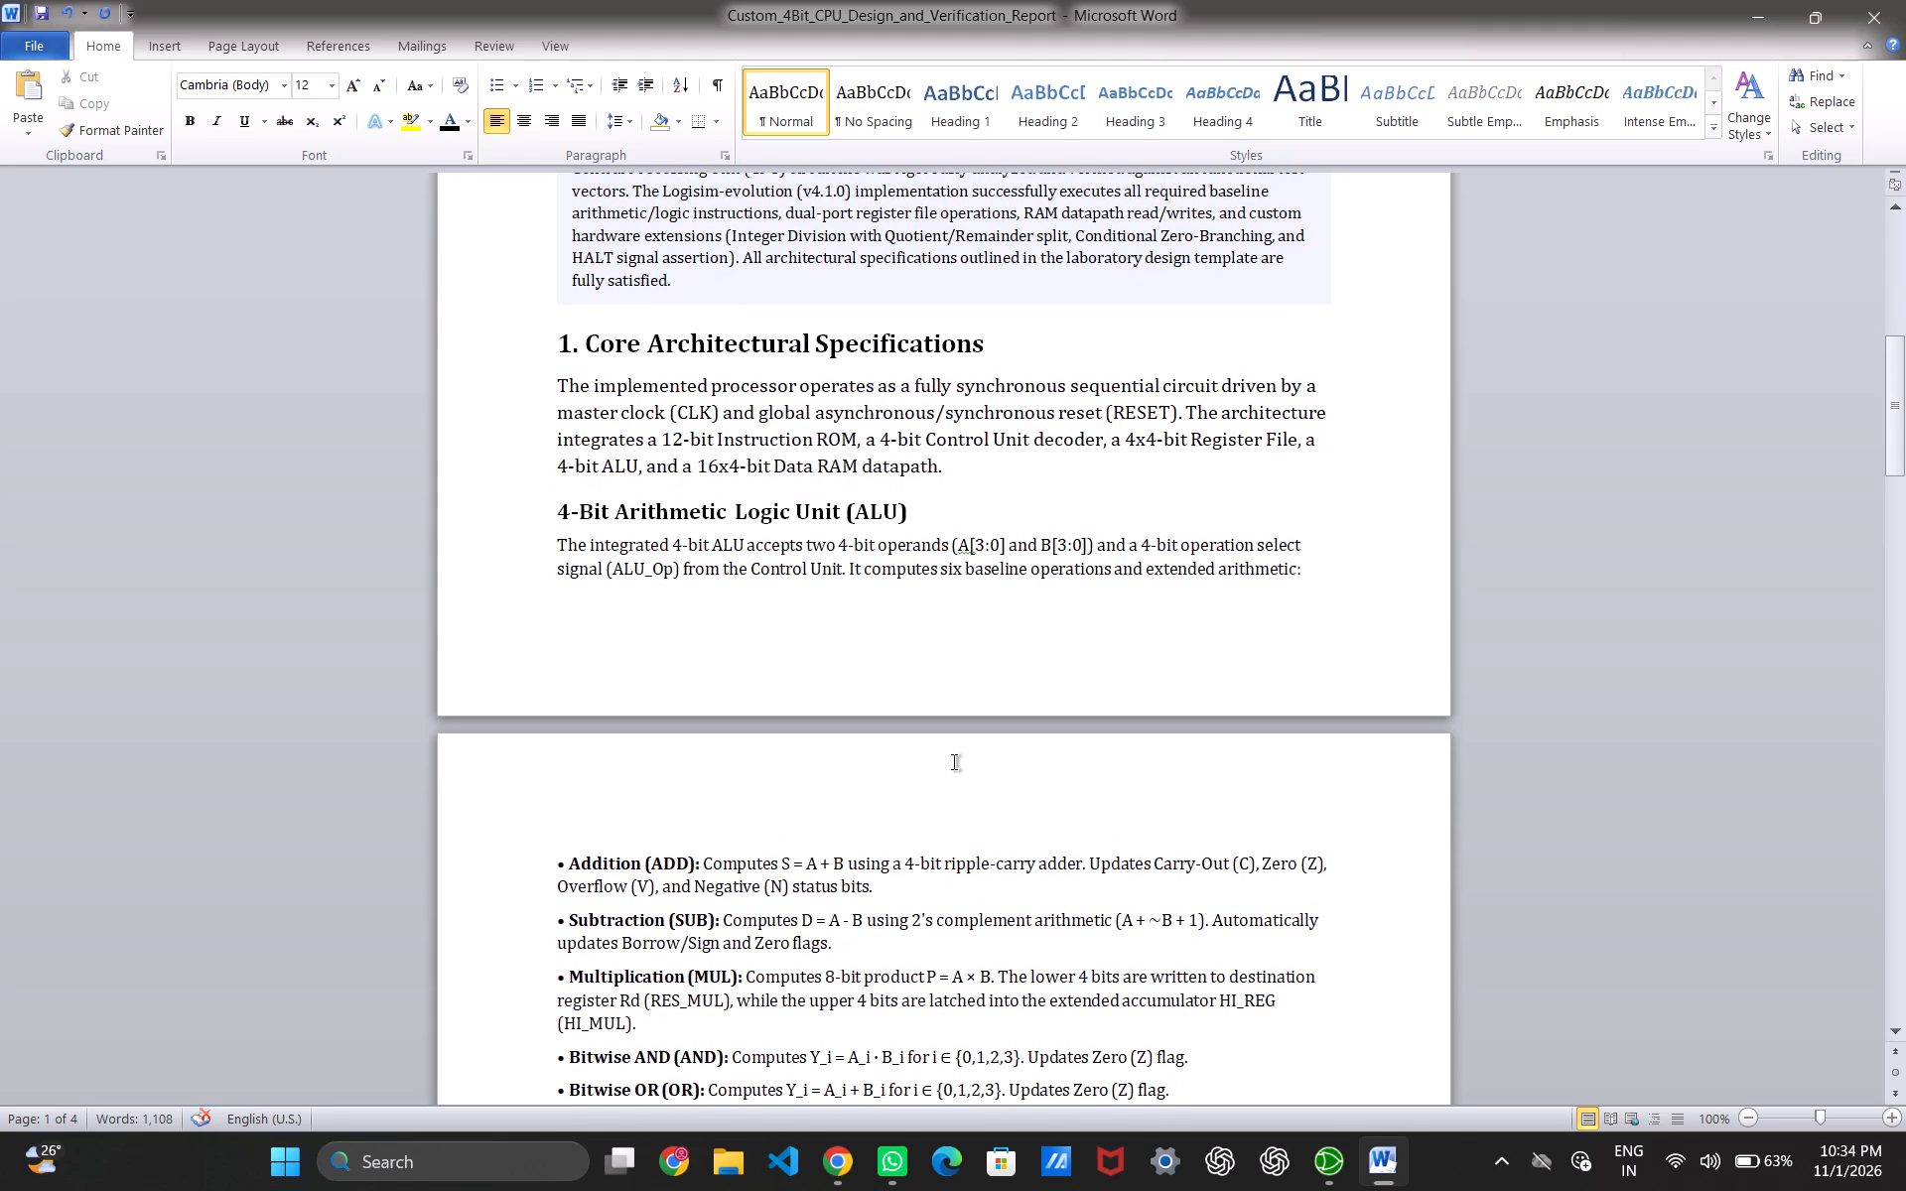
{"action": "scroll", "coordinate": [954, 762], "scroll_direction": "down", "scroll_amount": 3}
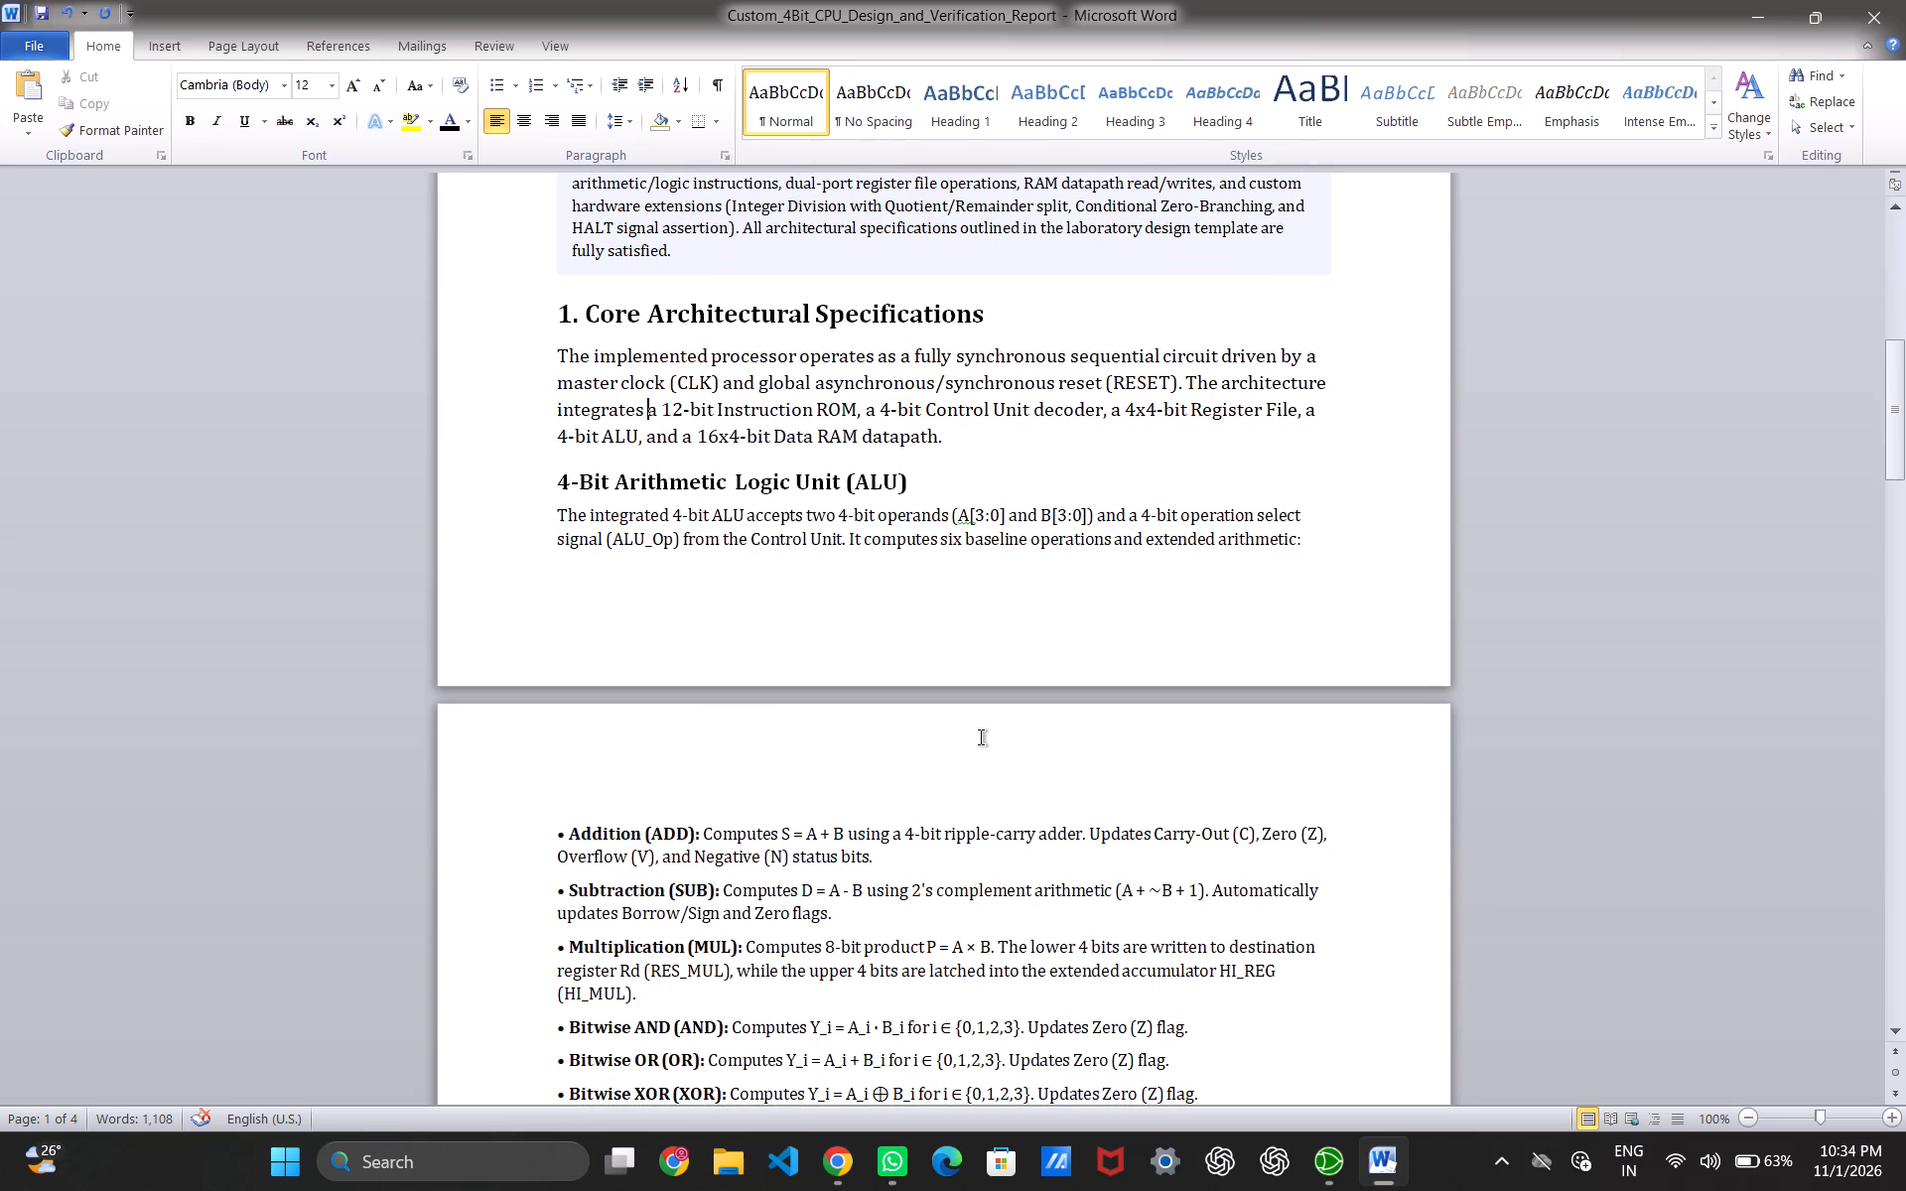
{"action": "left_click_drag", "start_coordinate": [1313, 541], "coordinate": [641, 517]}
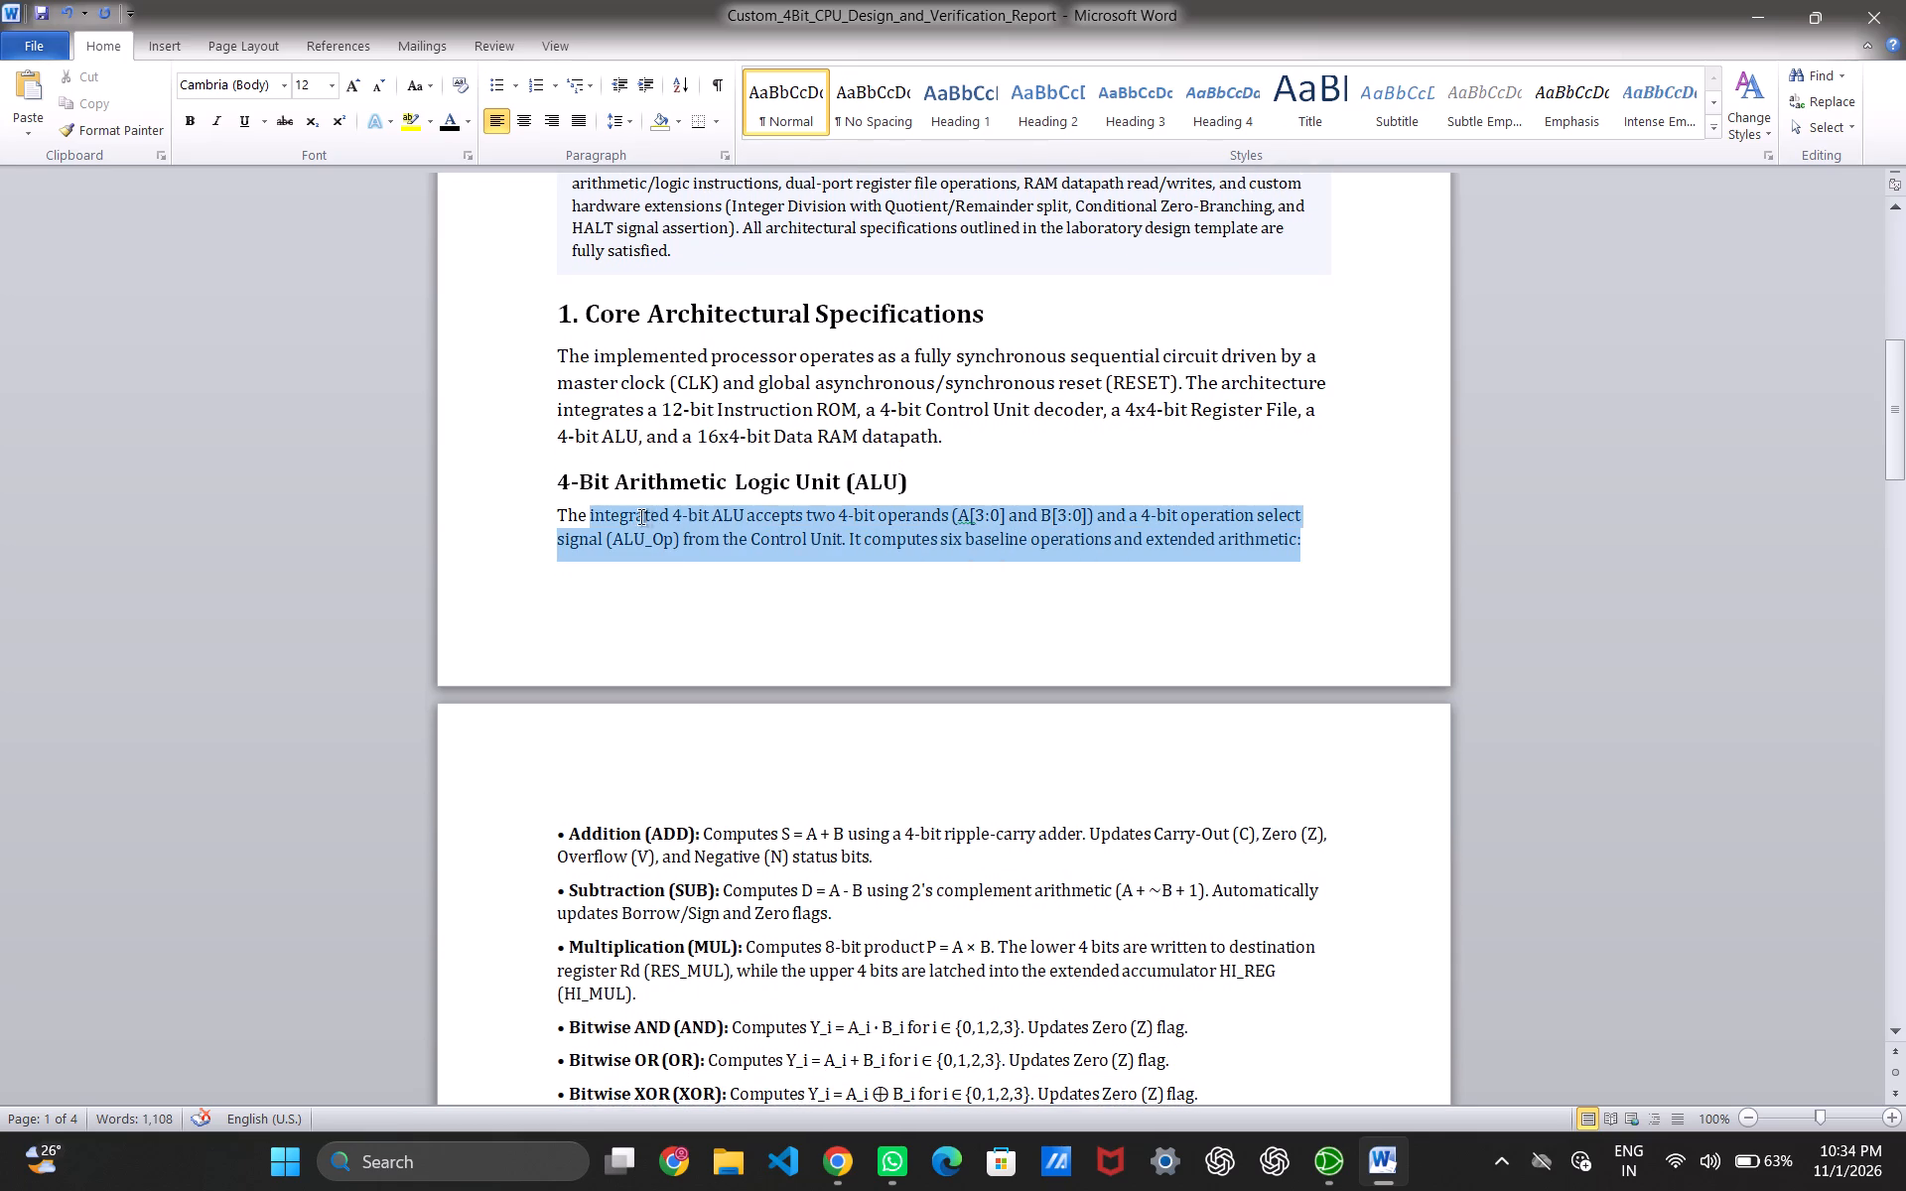
{"action": "left_click_drag", "start_coordinate": [641, 517], "coordinate": [557, 515]}
{"action": "left_click_drag", "start_coordinate": [661, 452], "coordinate": [659, 490]}
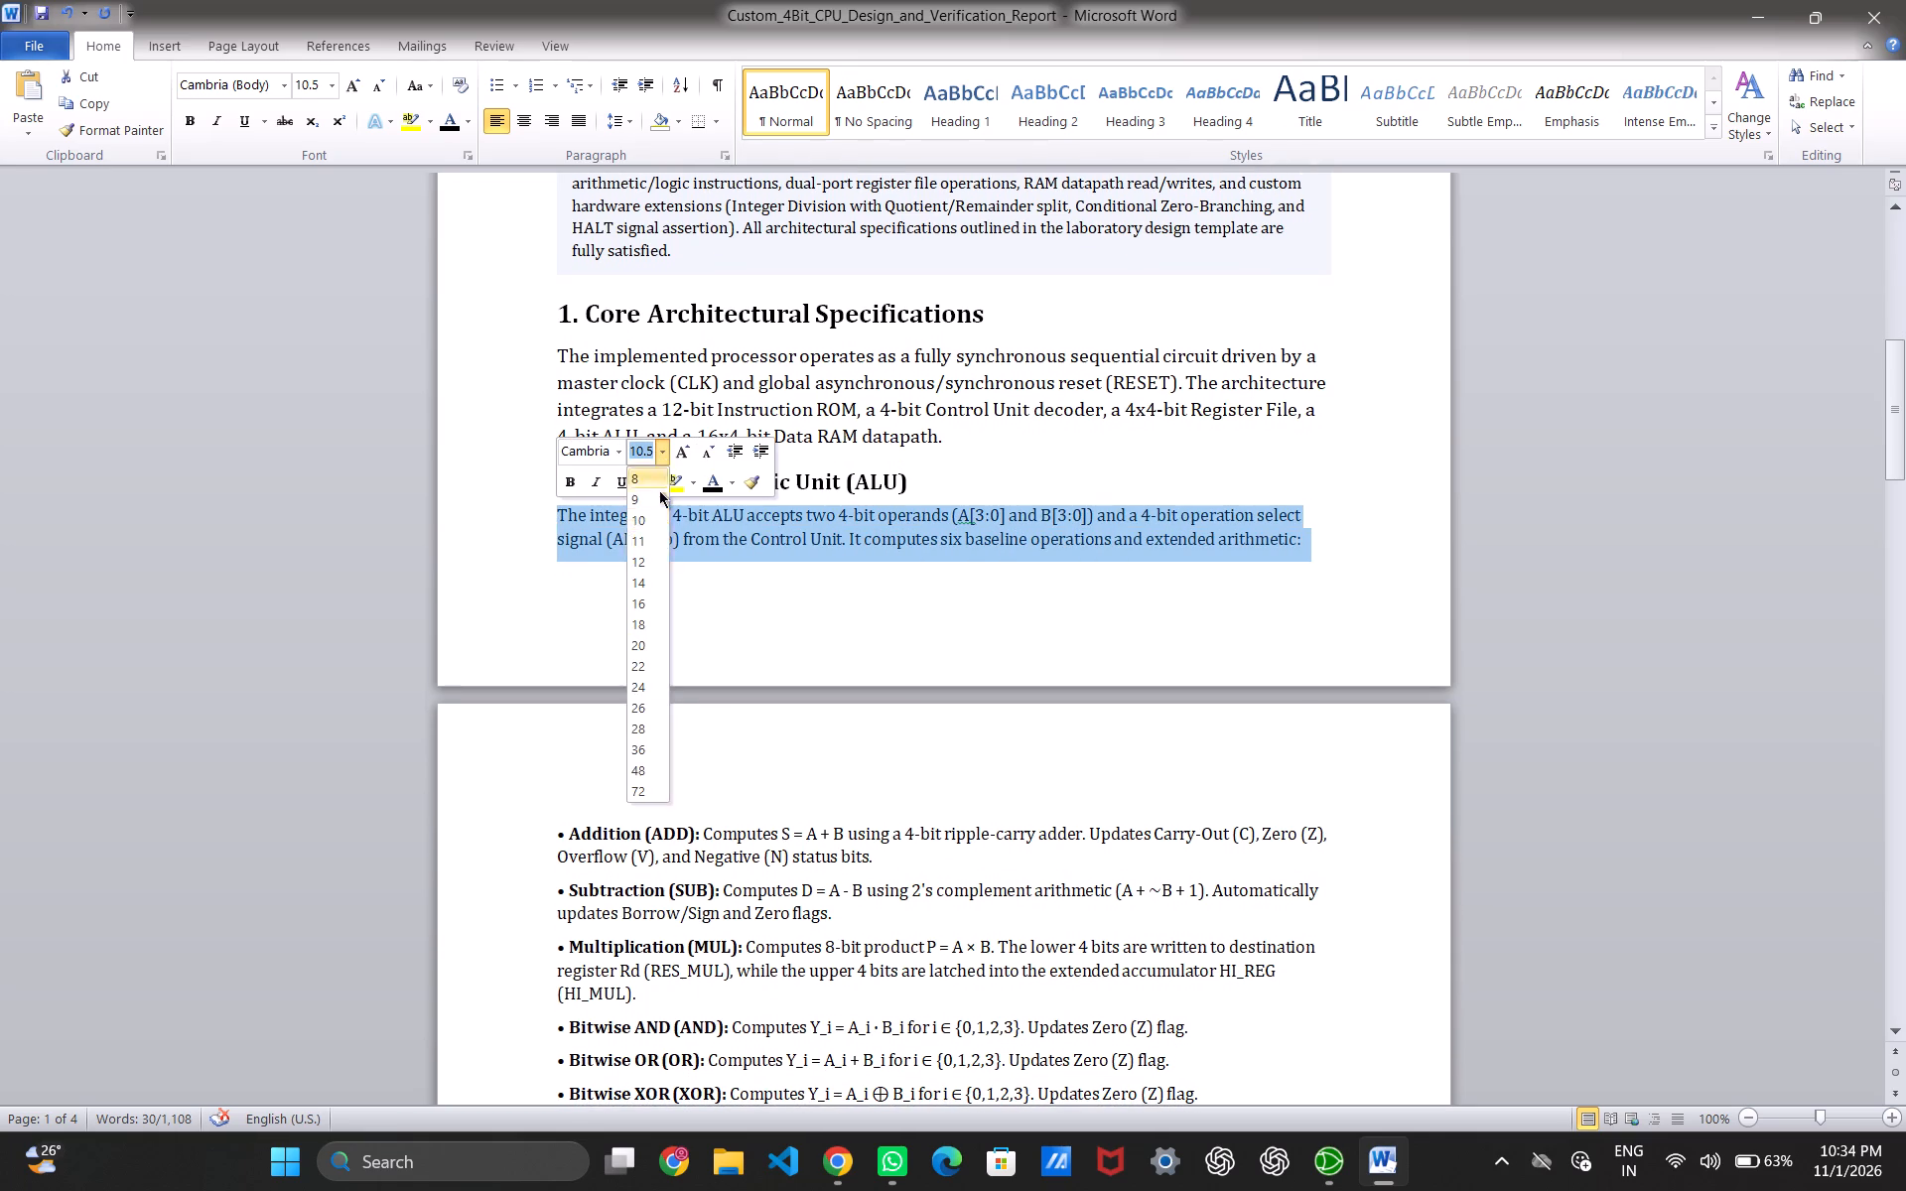
{"action": "left_click_drag", "start_coordinate": [659, 490], "coordinate": [653, 558]}
{"action": "left_click", "coordinate": [653, 558]}
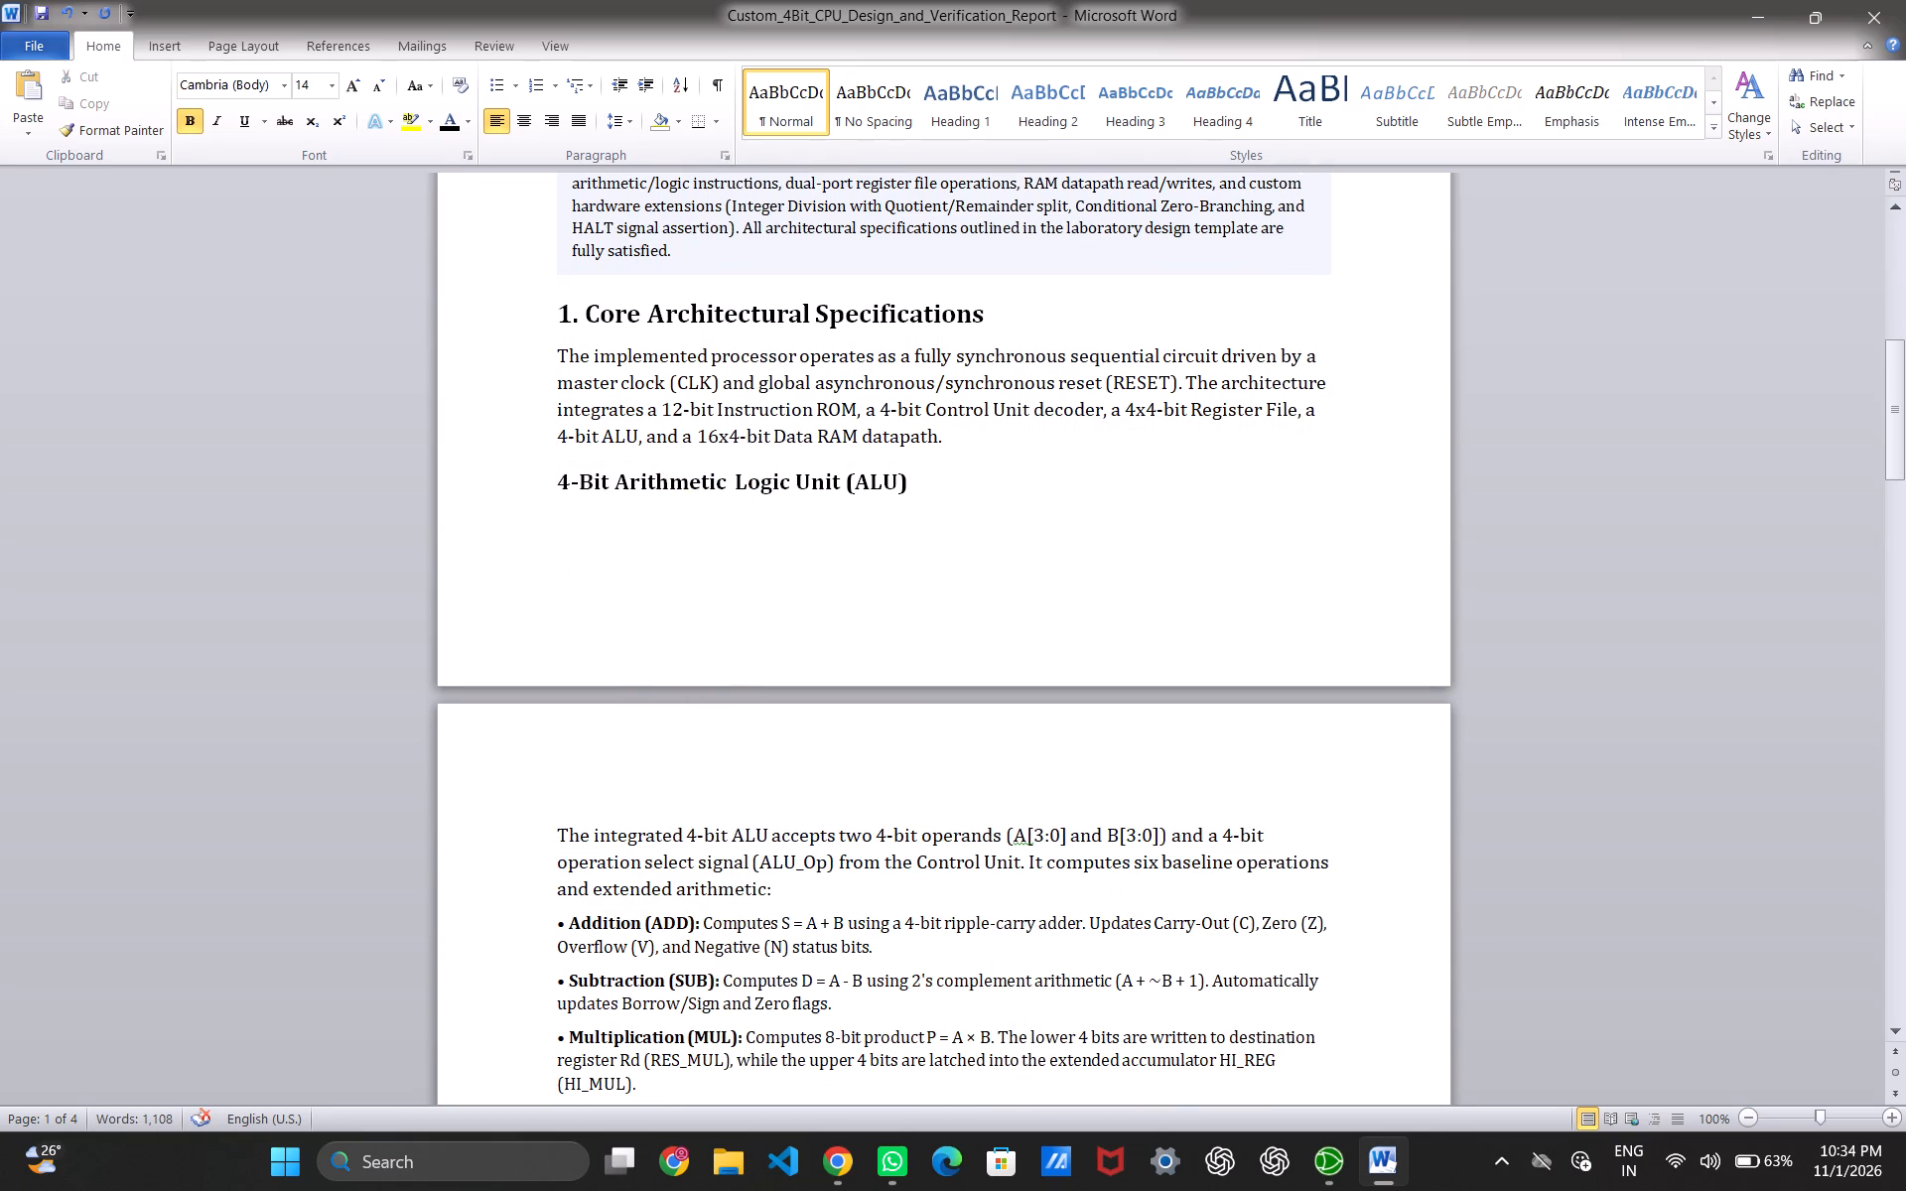
{"action": "left_click", "coordinate": [777, 548]}
Delete the italic "Computer Architecture & Digital Design Laboratory — Implementation & Verification Report" subtitle below the report title.
{"action": "scroll", "coordinate": [777, 548], "scroll_direction": "up", "scroll_amount": 1}
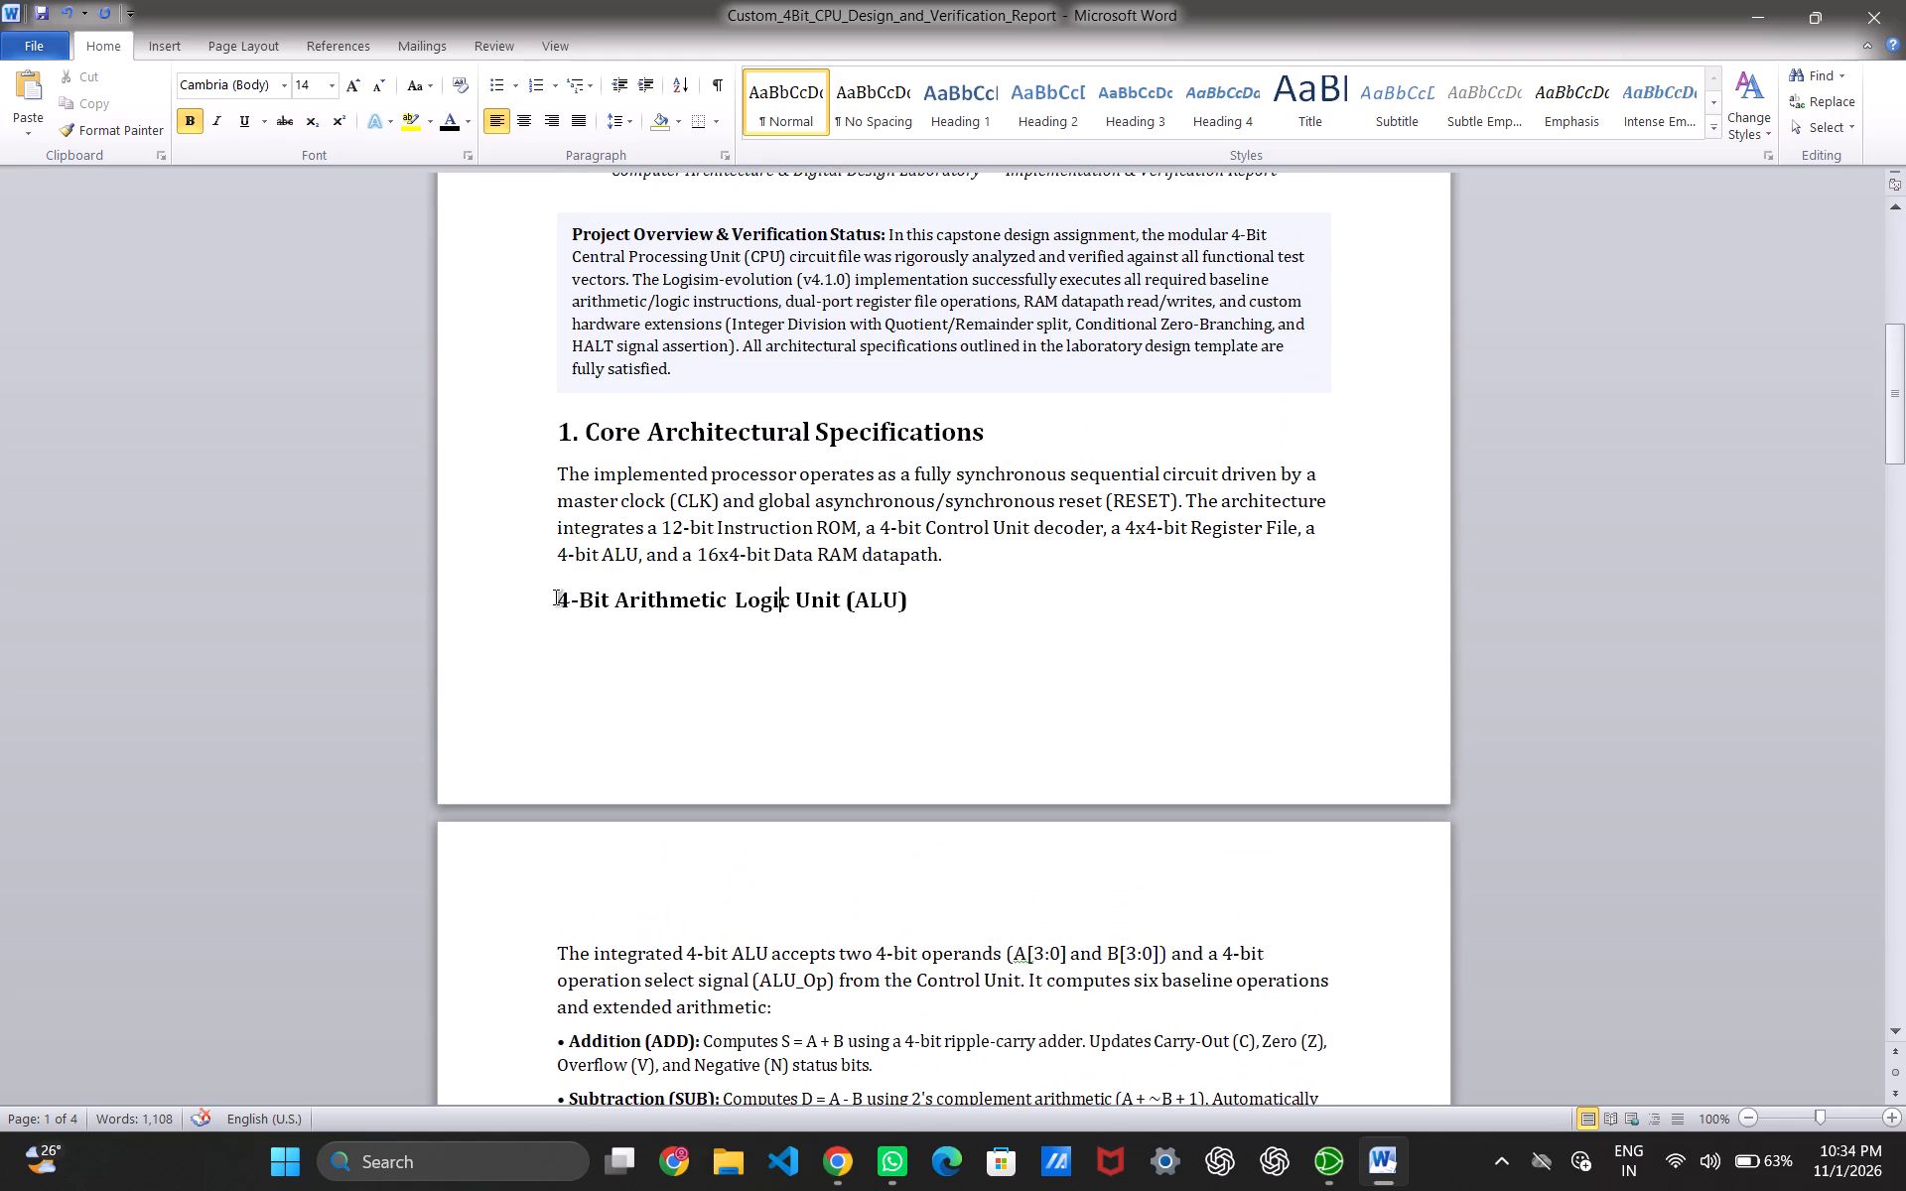
{"action": "scroll", "coordinate": [556, 597], "scroll_direction": "up", "scroll_amount": 2}
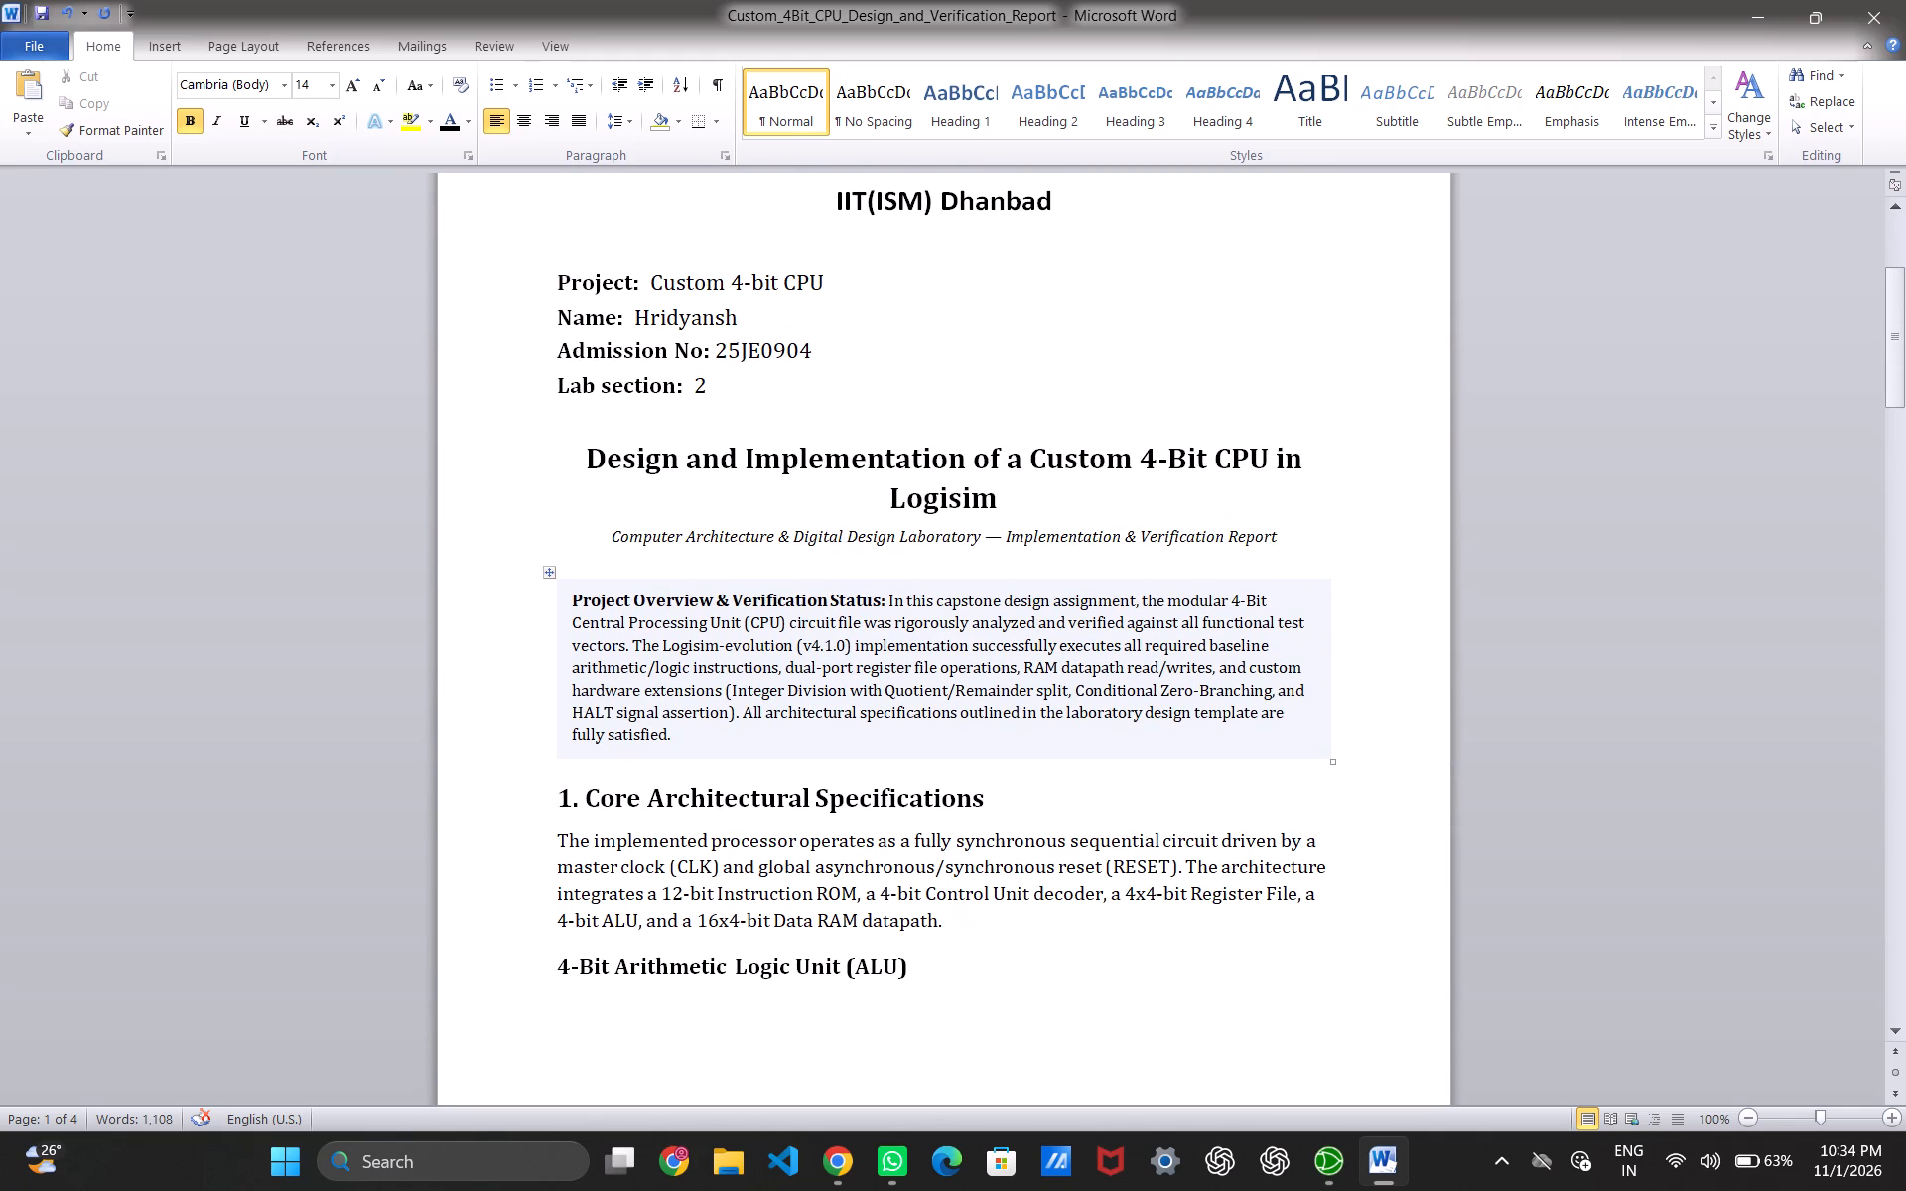
{"action": "left_click_drag", "start_coordinate": [1291, 538], "coordinate": [611, 549]}
{"action": "key", "text": "BackSpace"}
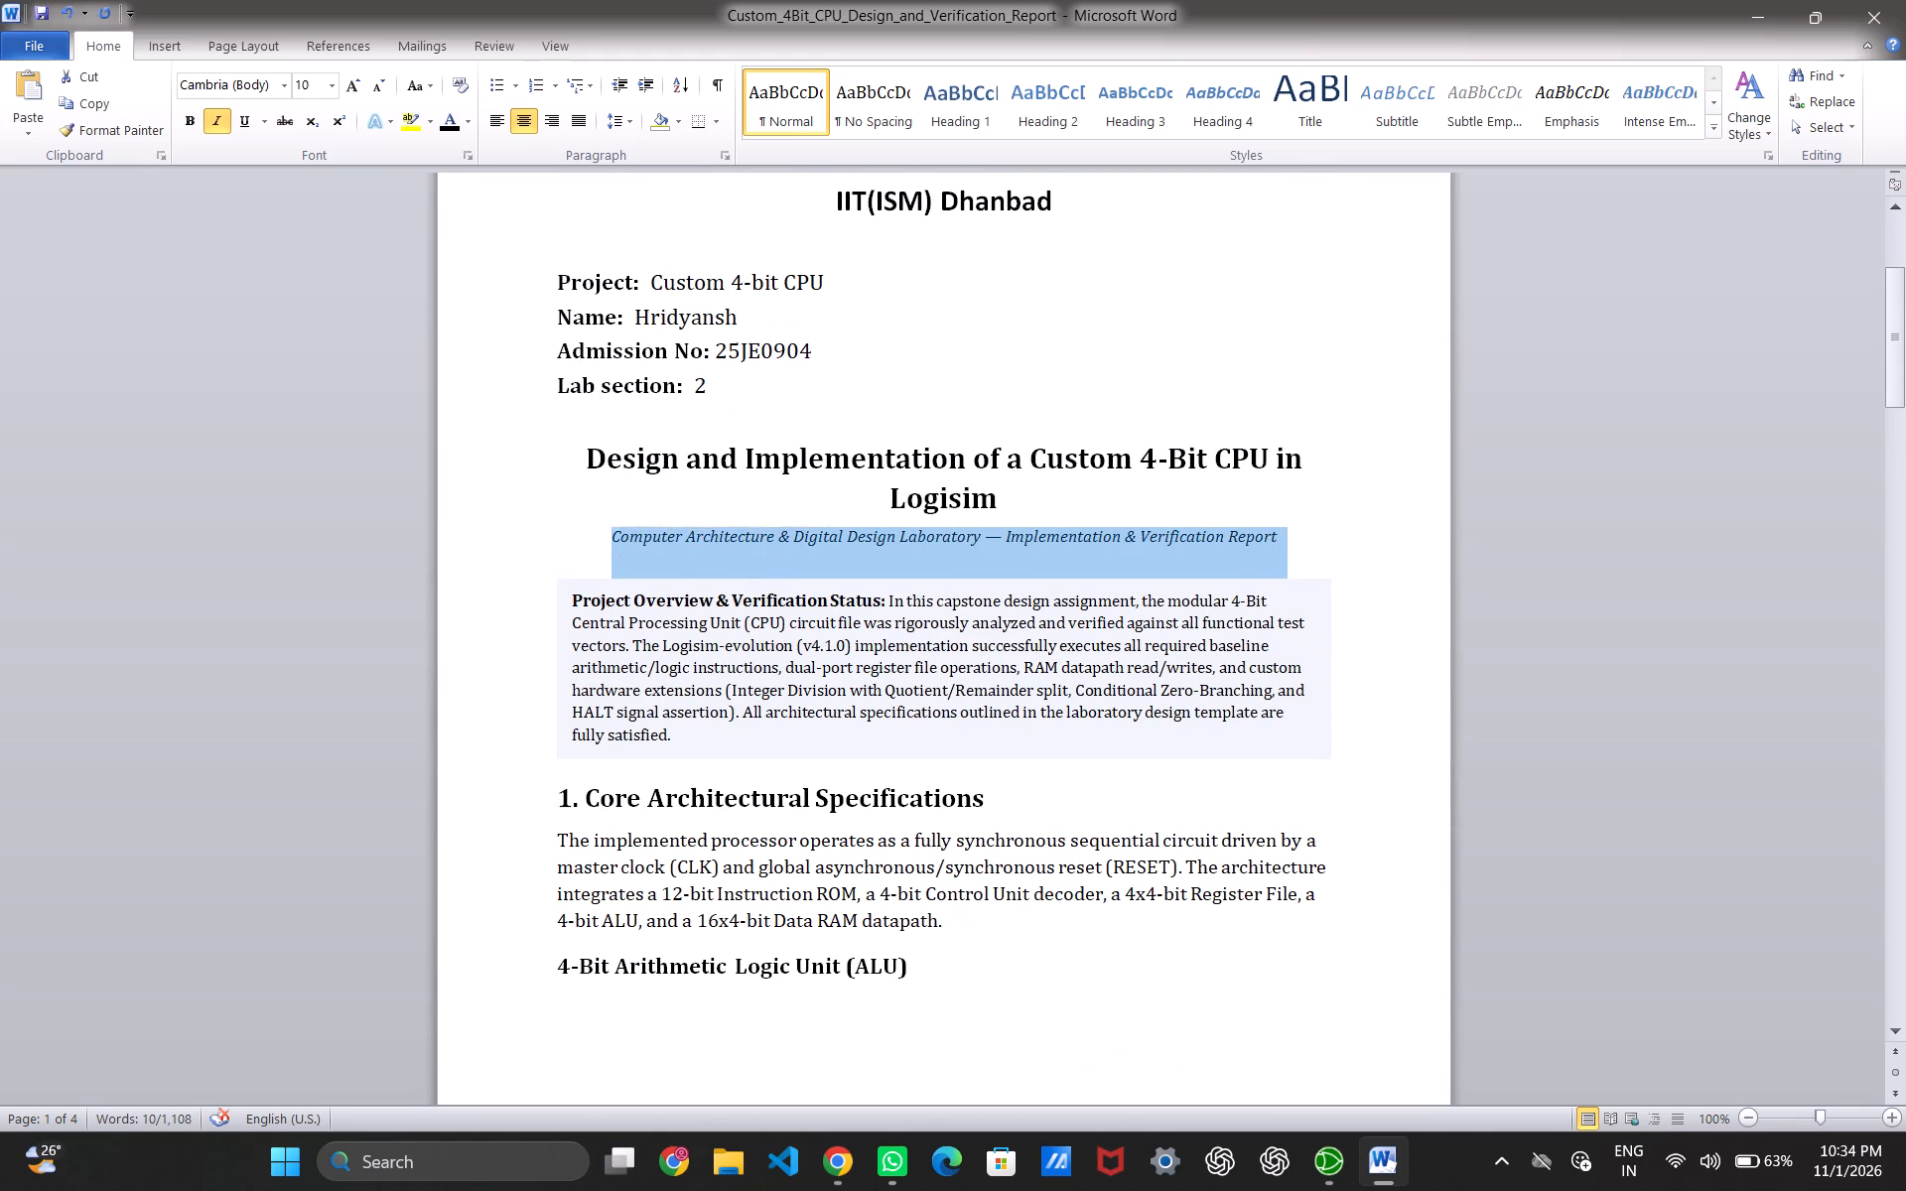
{"action": "left_click", "coordinate": [1060, 757]}
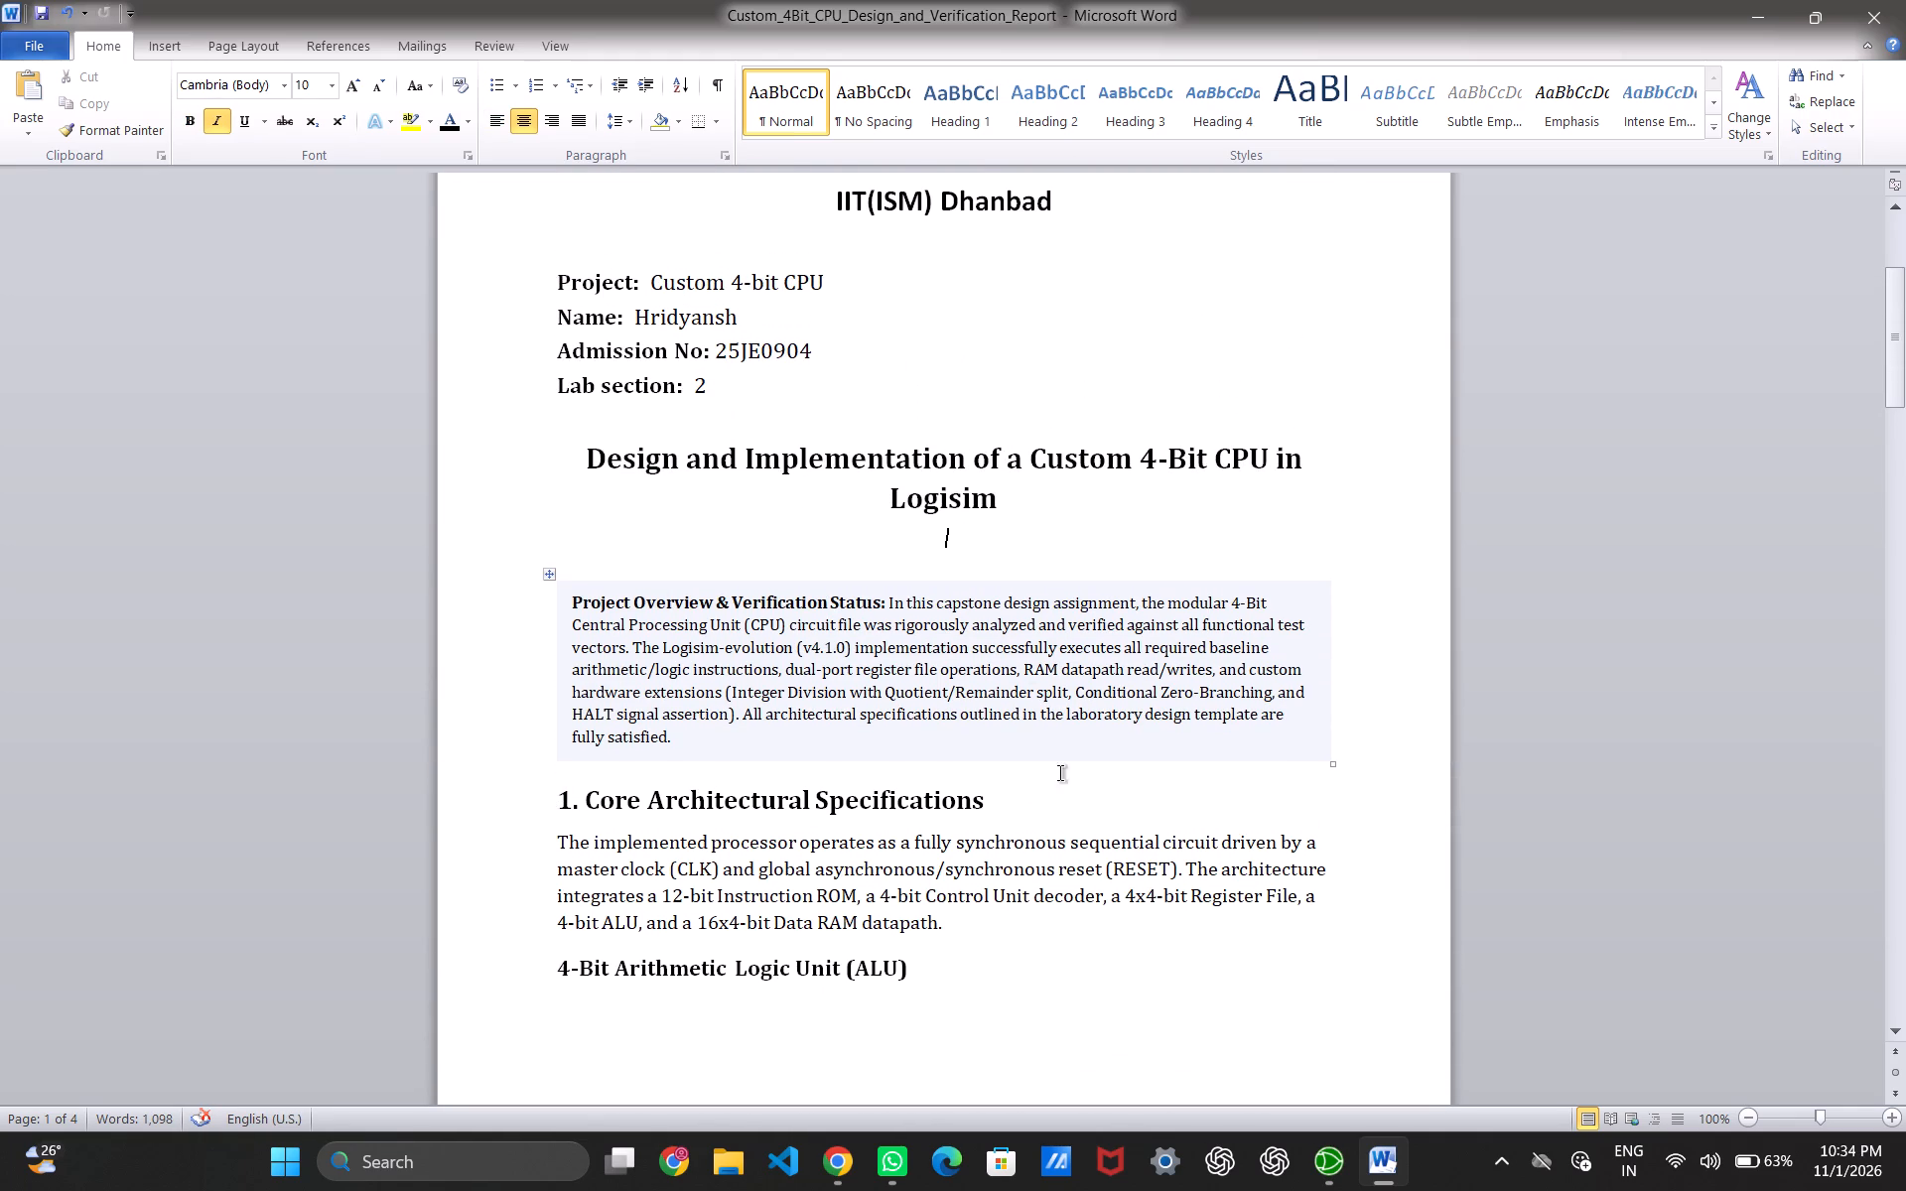
{"action": "left_click", "coordinate": [1057, 843]}
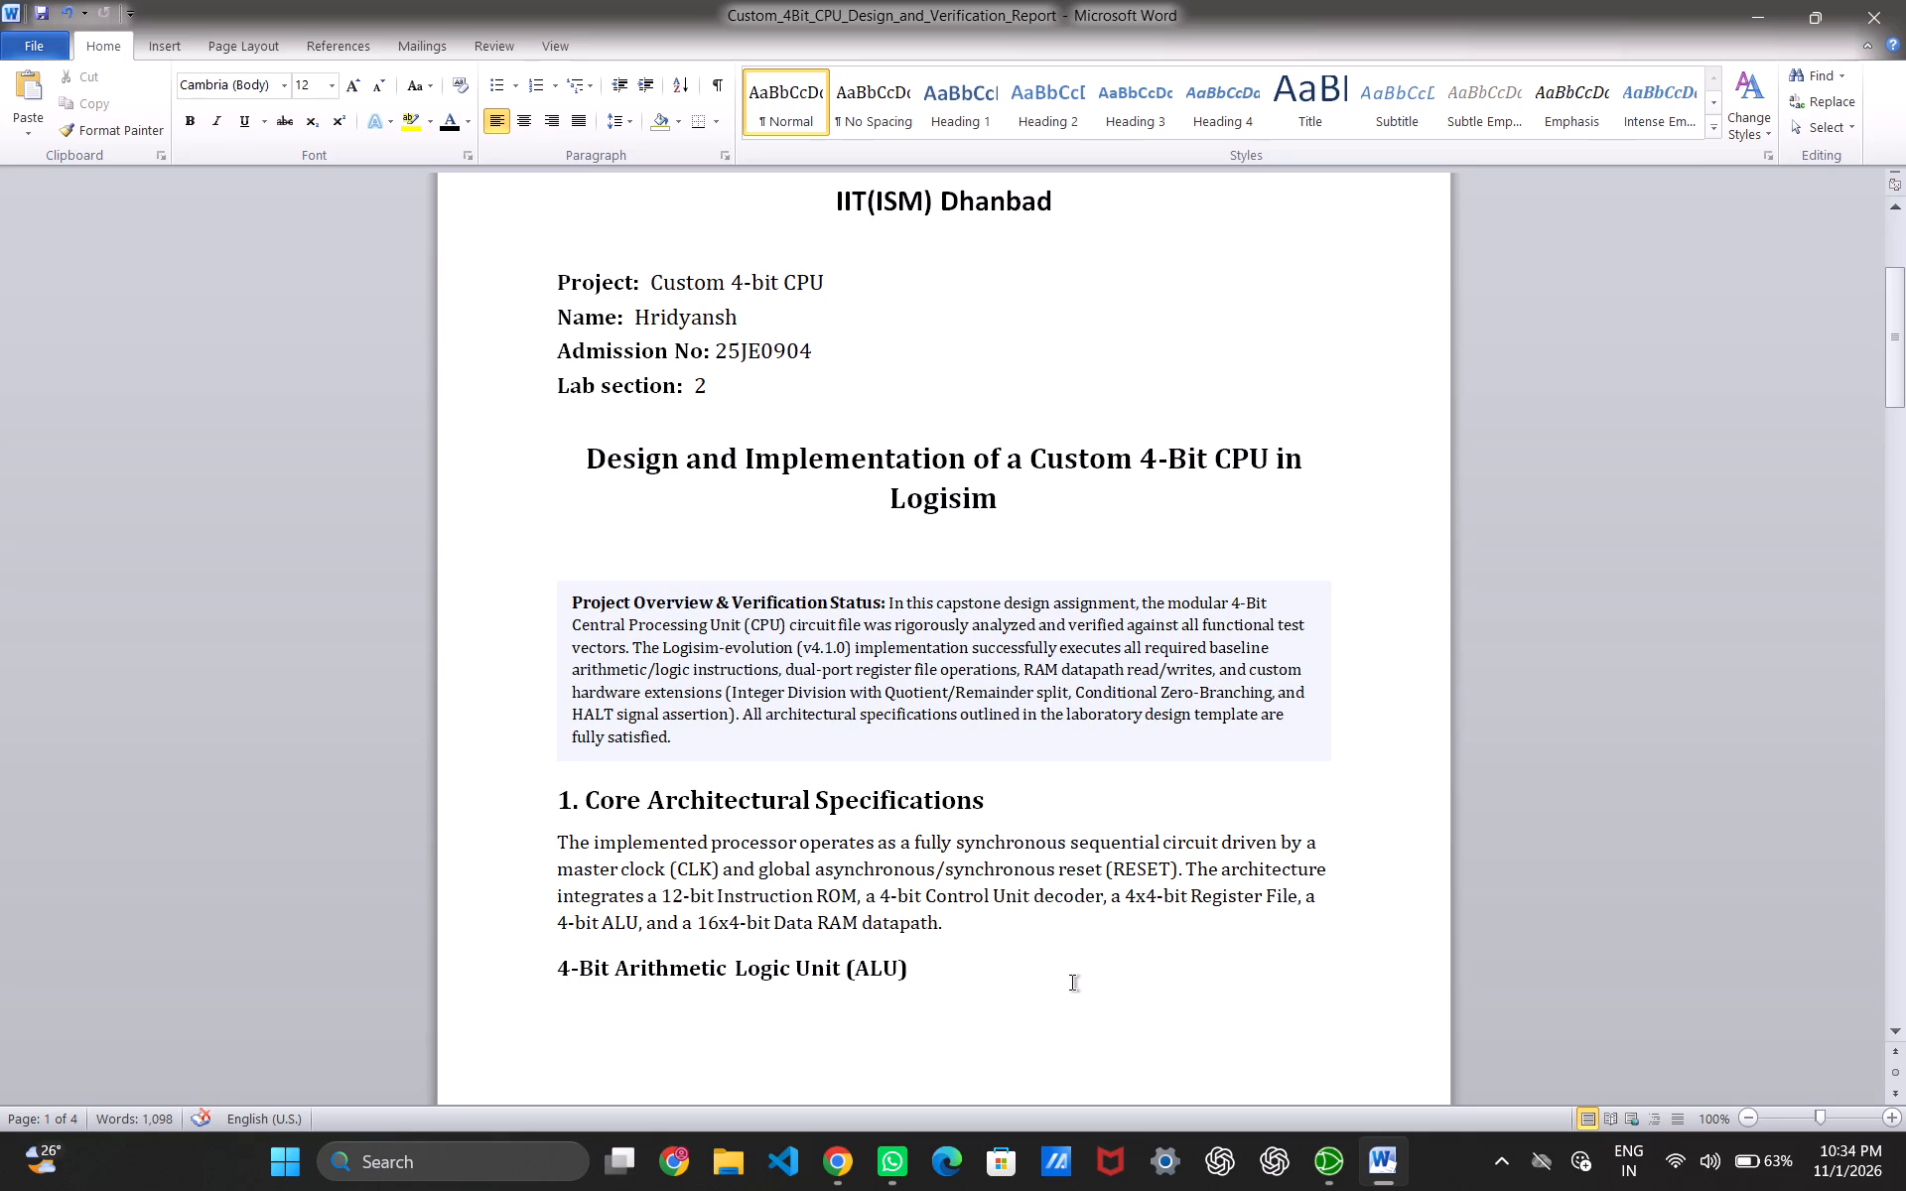
{"action": "left_click", "coordinate": [1072, 983]}
Set the six ALU operation bullets, from Addition (ADD) to Bitwise XOR (XOR), to font size 12.
{"action": "scroll", "coordinate": [1072, 983], "scroll_direction": "down", "scroll_amount": 1}
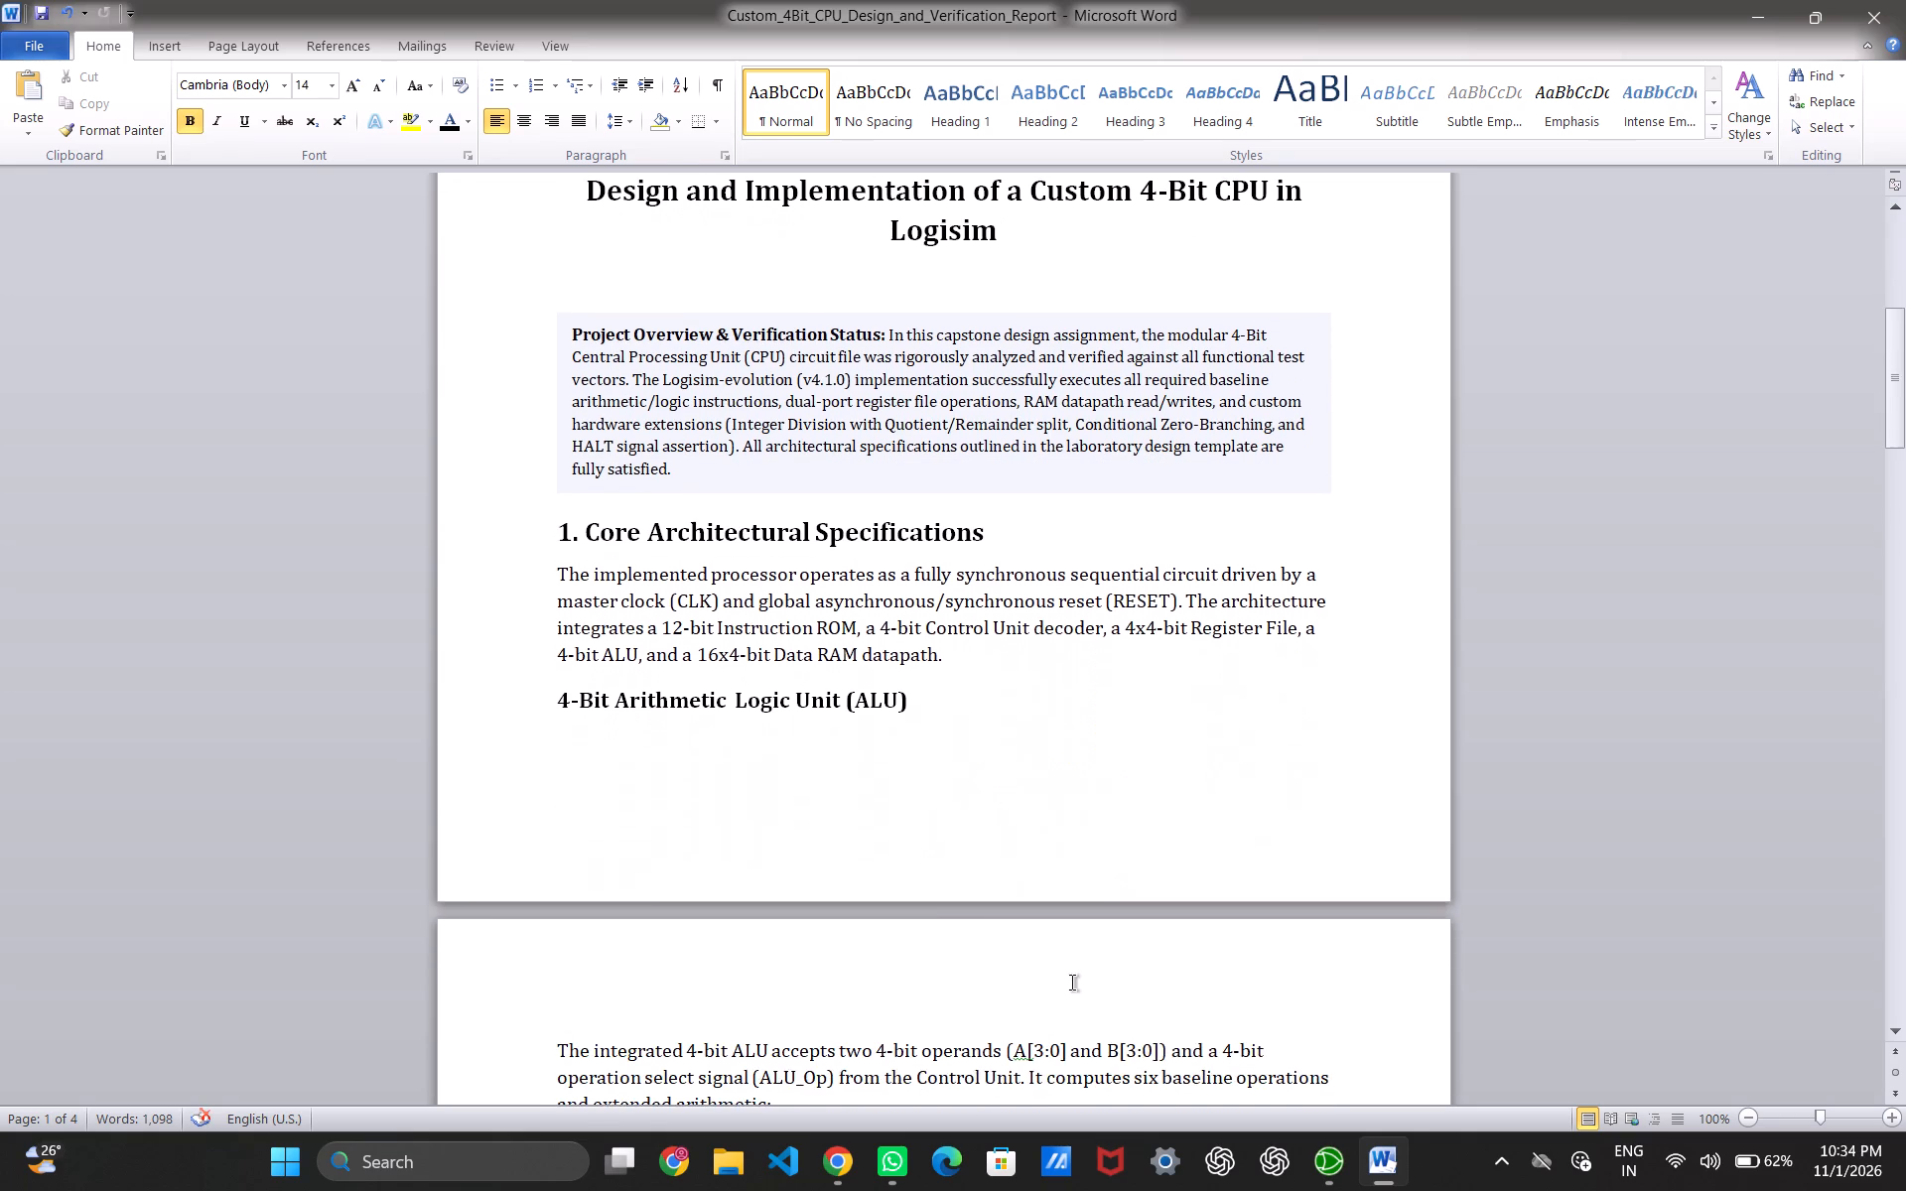
{"action": "scroll", "coordinate": [1072, 983], "scroll_direction": "down", "scroll_amount": 1}
{"action": "scroll", "coordinate": [943, 925], "scroll_direction": "down", "scroll_amount": 3}
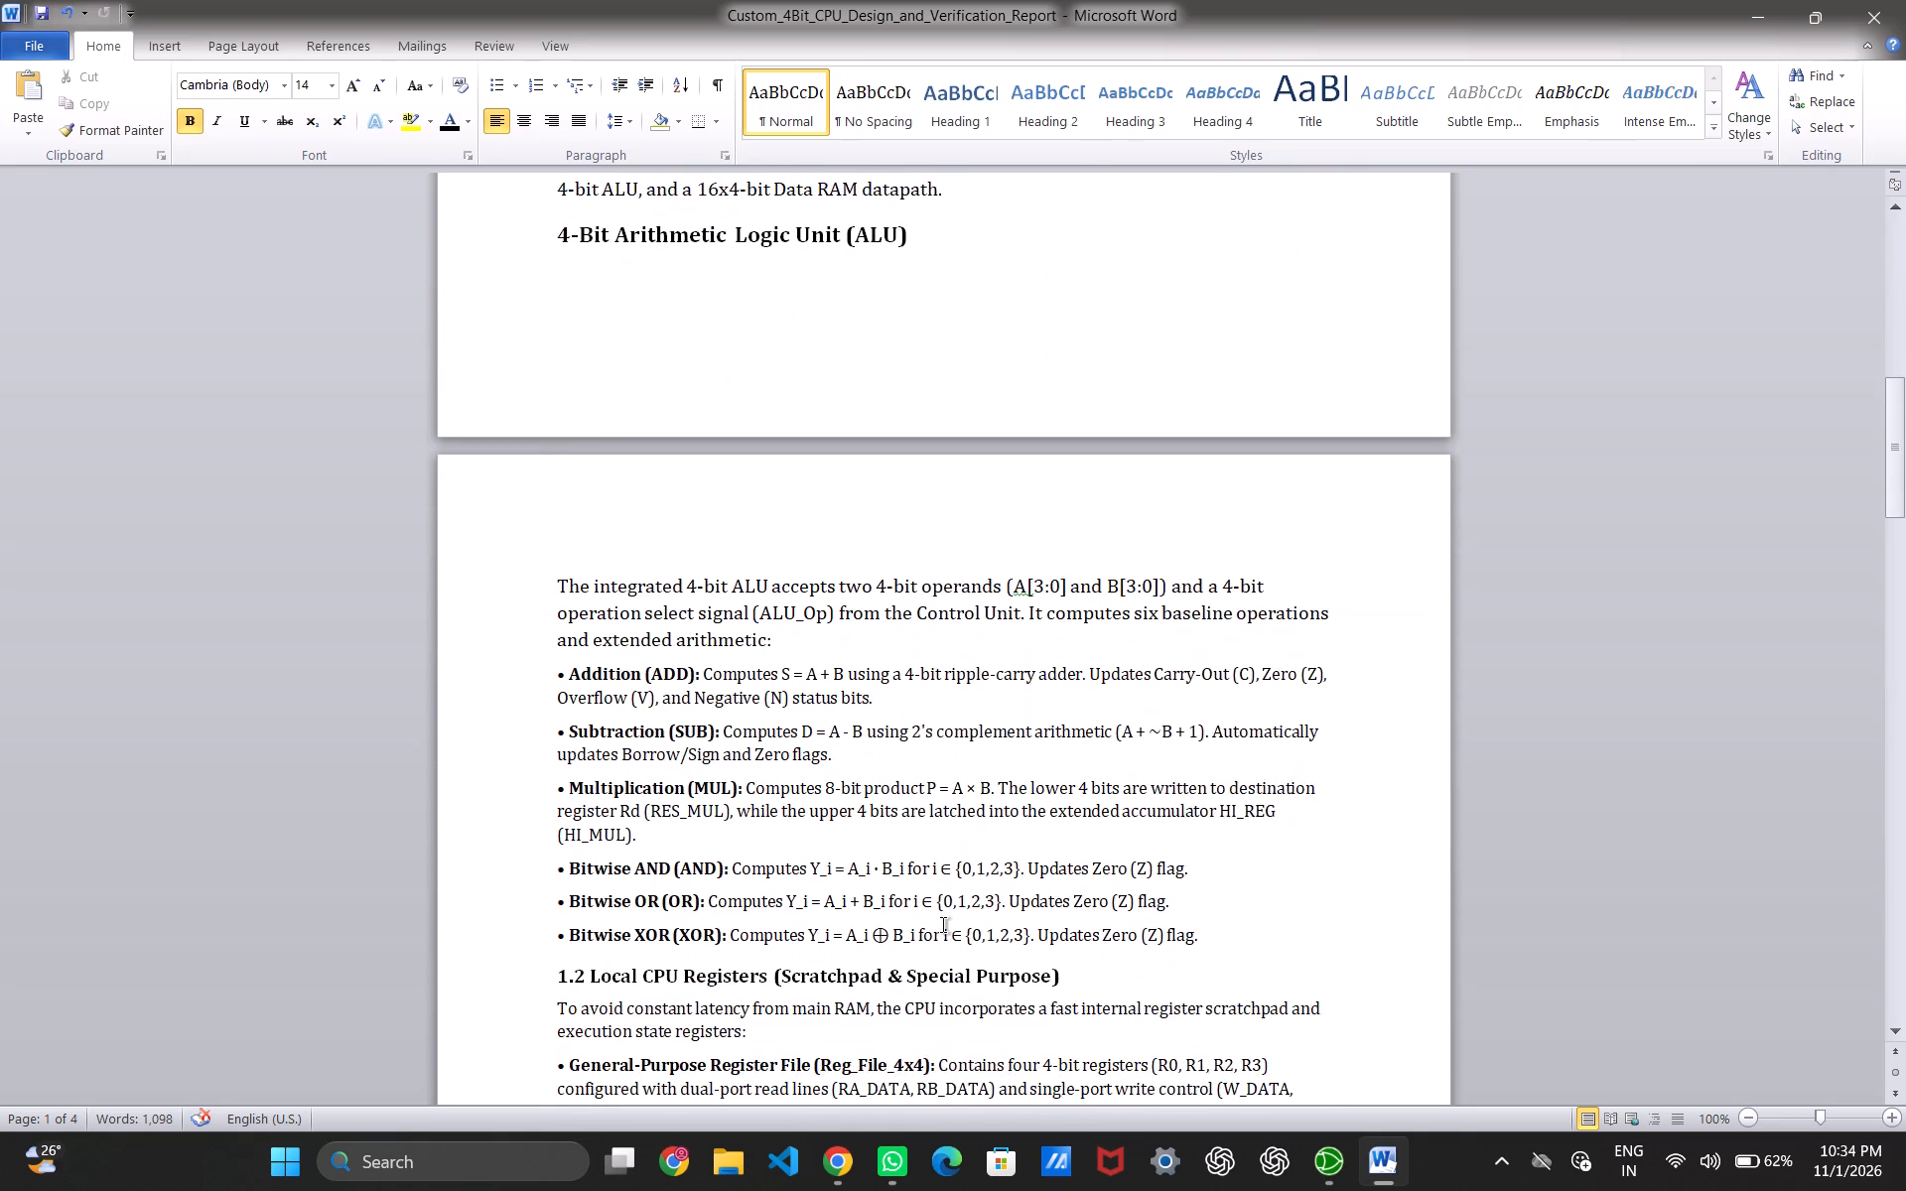
{"action": "scroll", "coordinate": [943, 925], "scroll_direction": "down", "scroll_amount": 2}
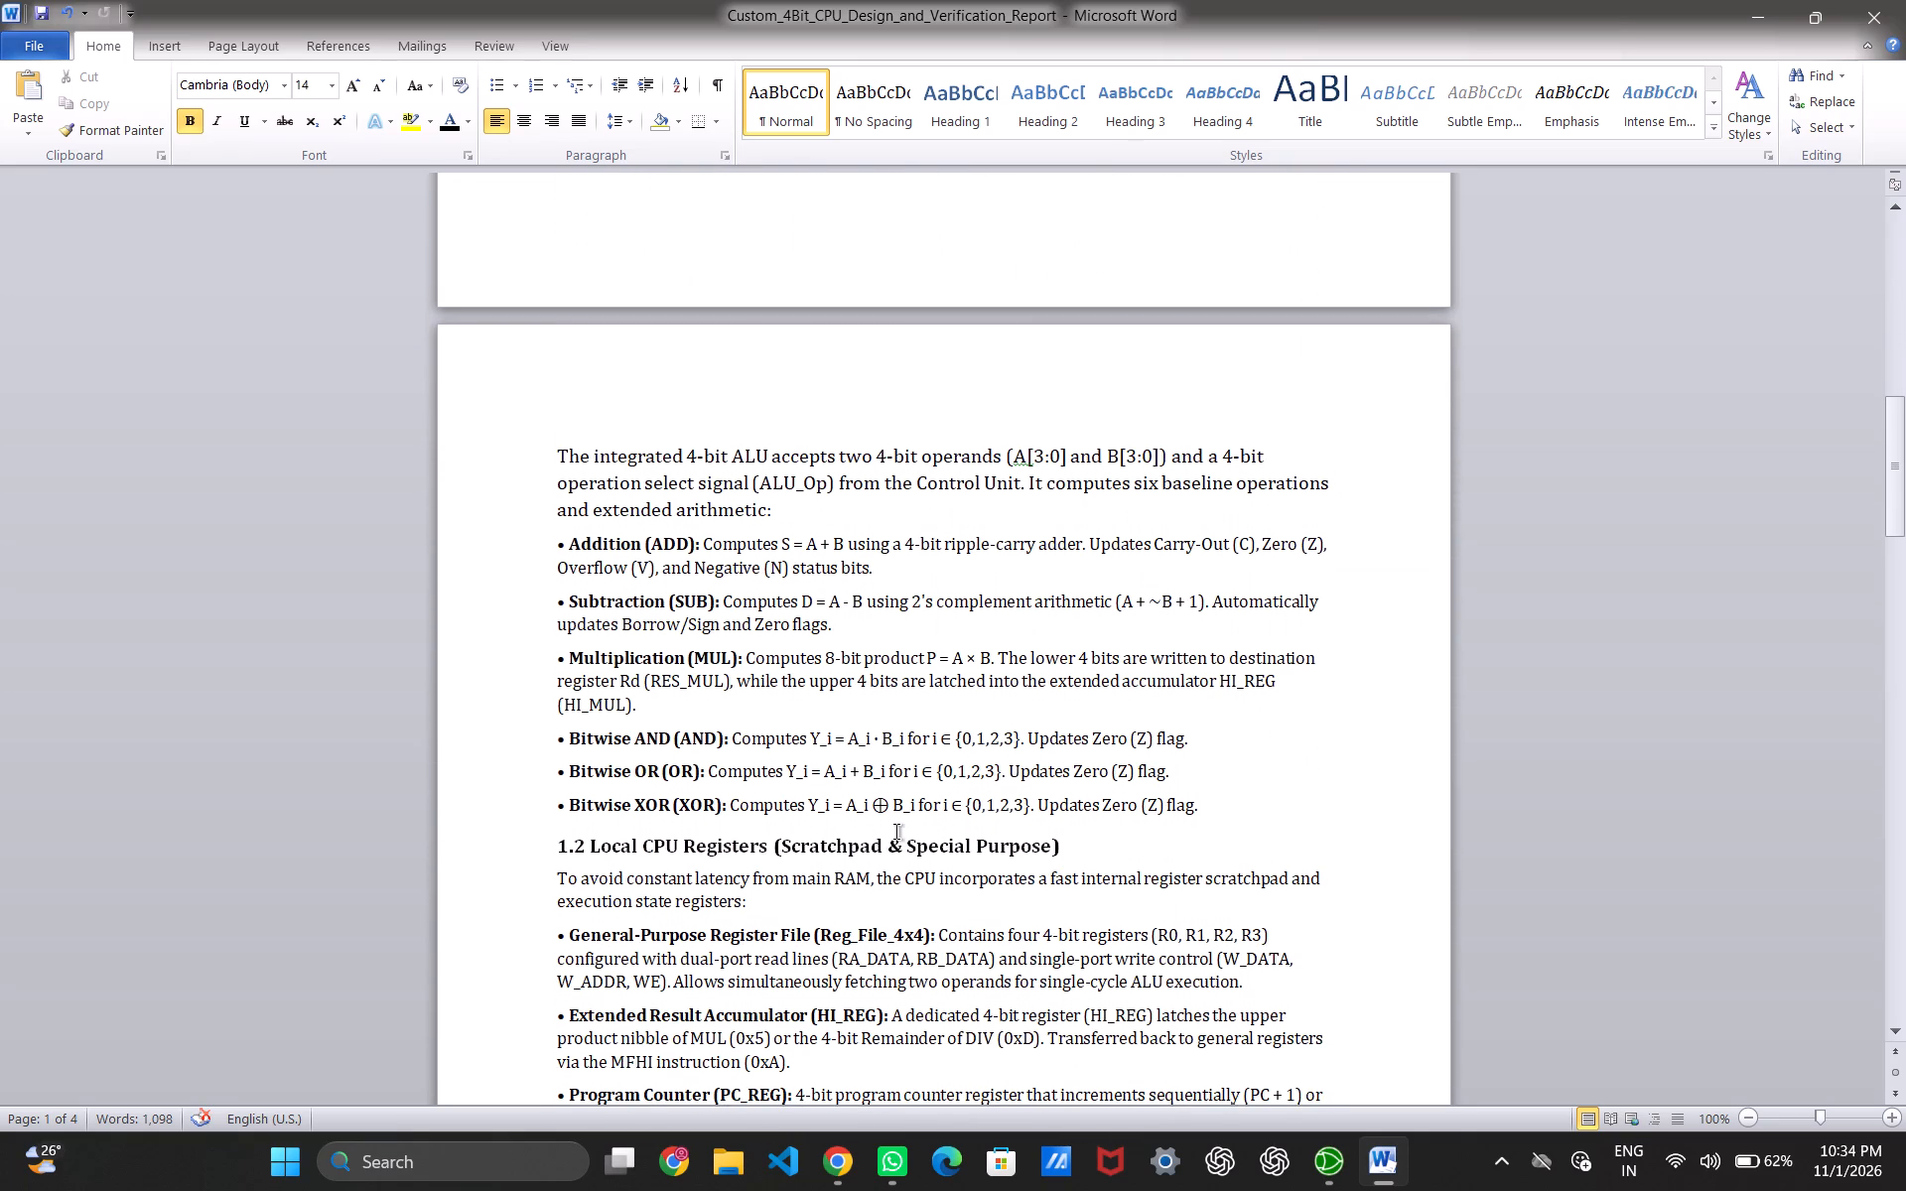
{"action": "scroll", "coordinate": [896, 832], "scroll_direction": "up", "scroll_amount": 1}
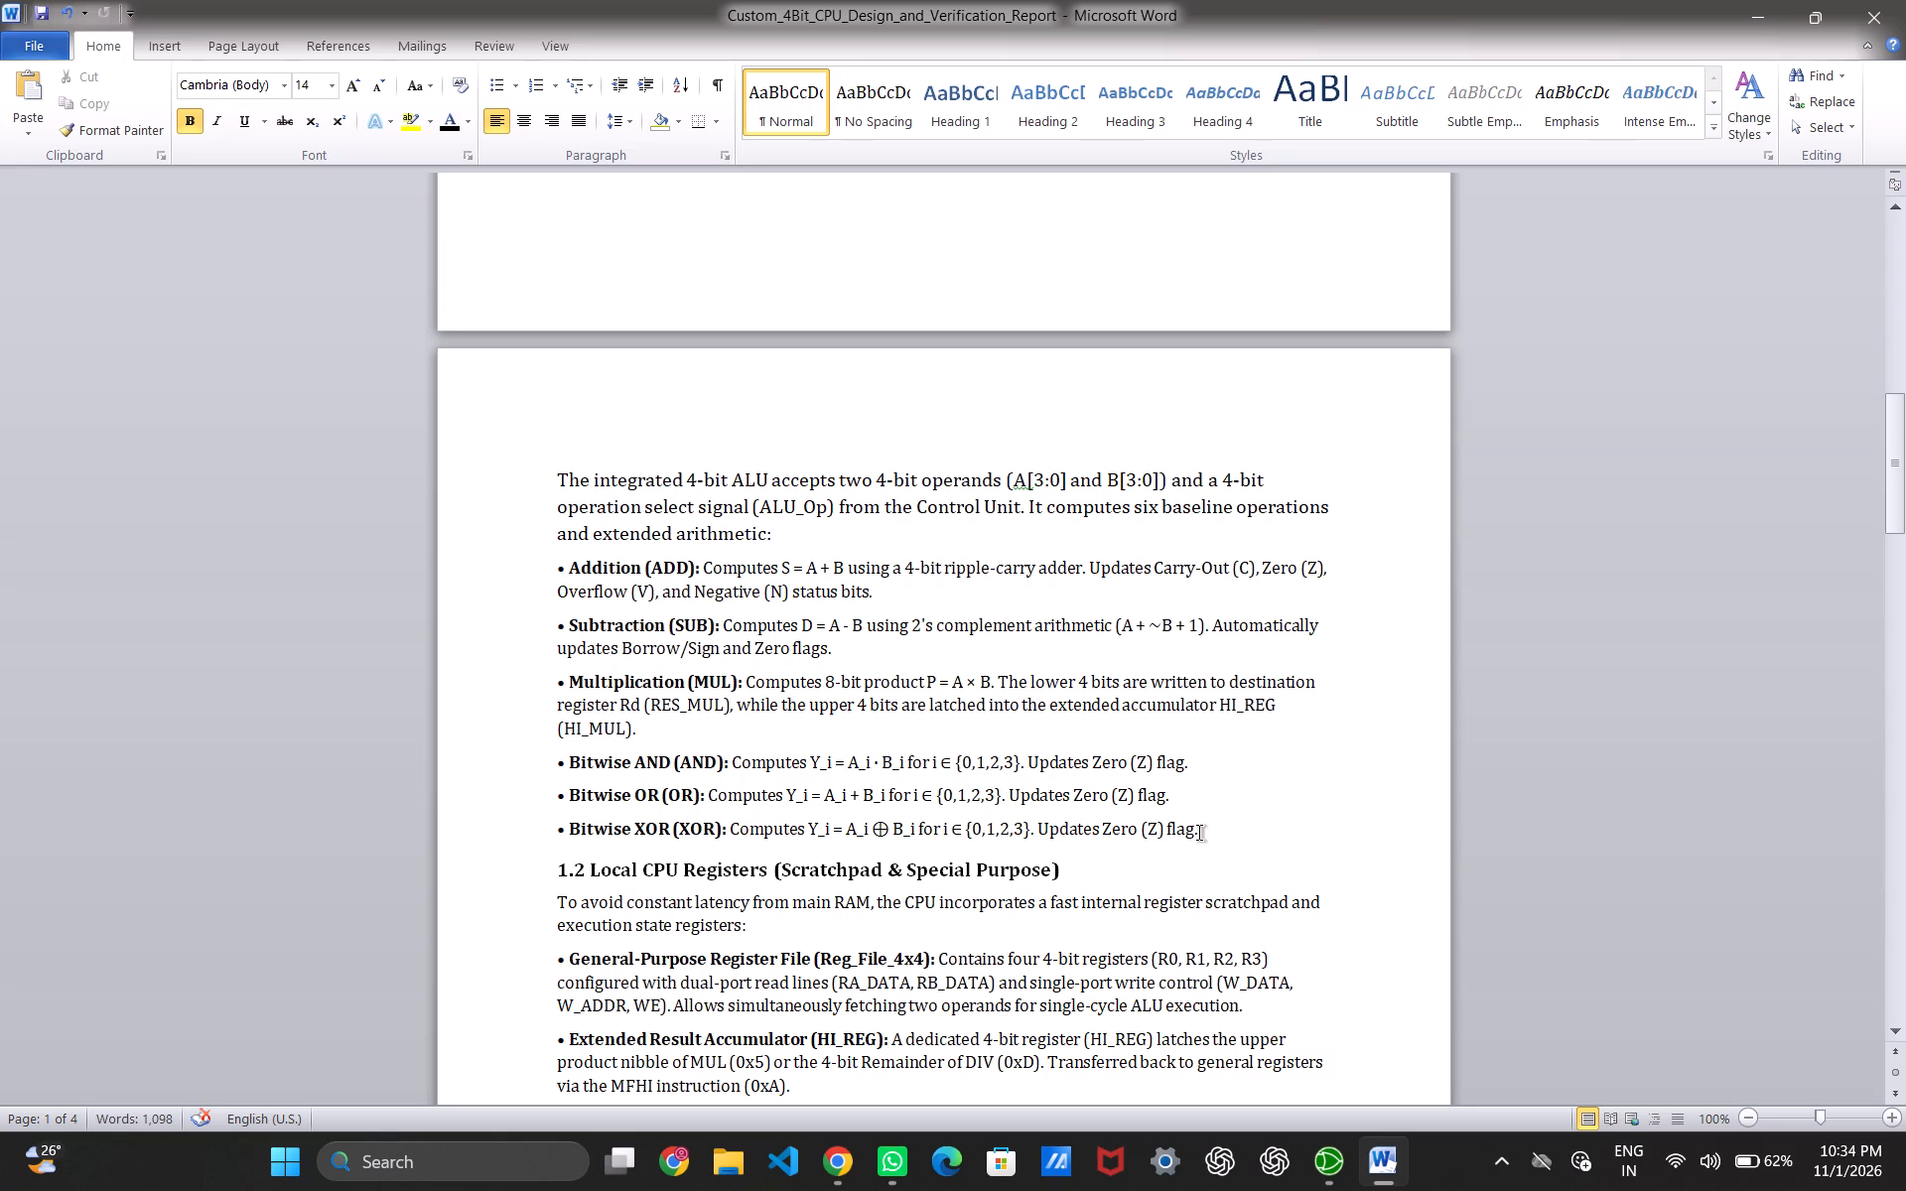
{"action": "left_click_drag", "start_coordinate": [1199, 833], "coordinate": [553, 565]}
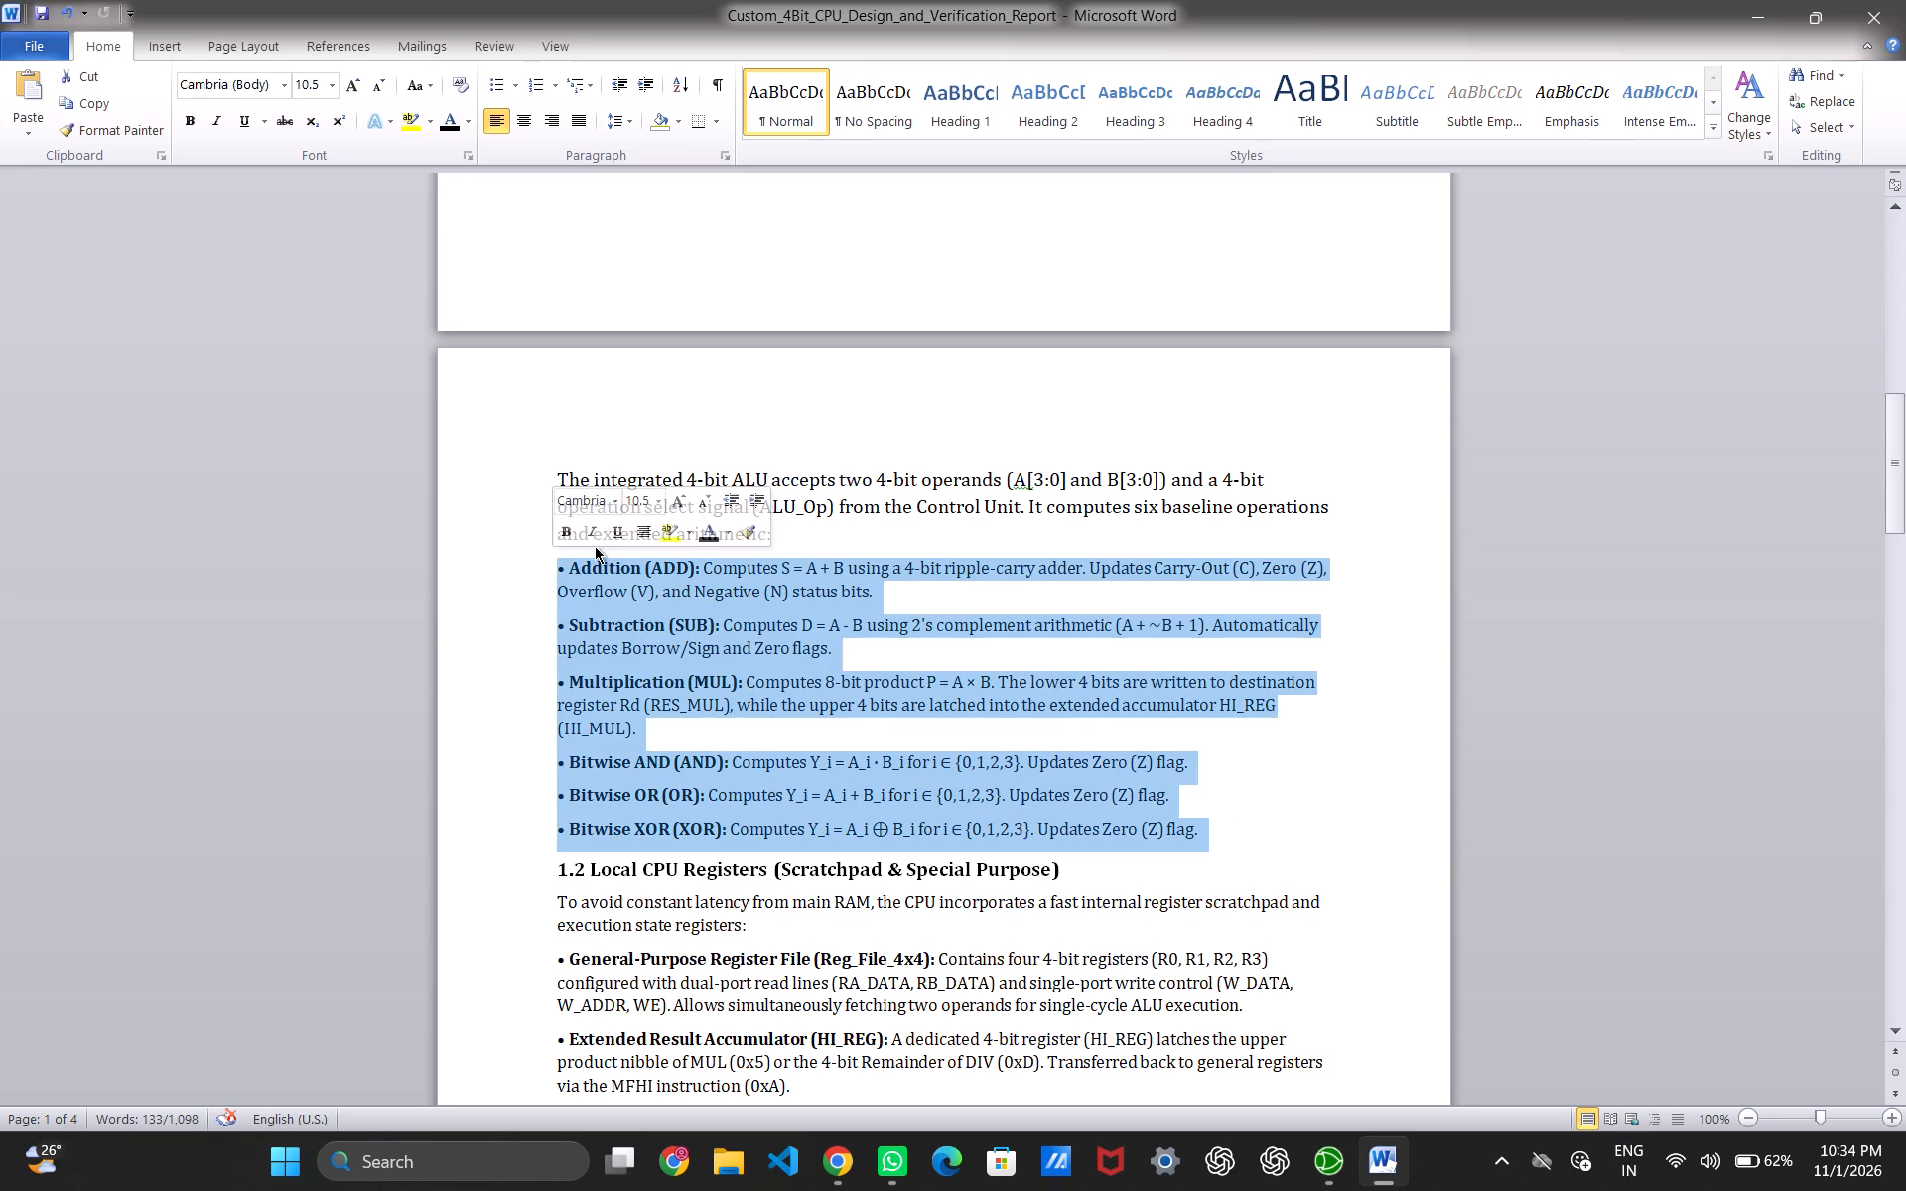
{"action": "left_click_drag", "start_coordinate": [658, 502], "coordinate": [644, 616]}
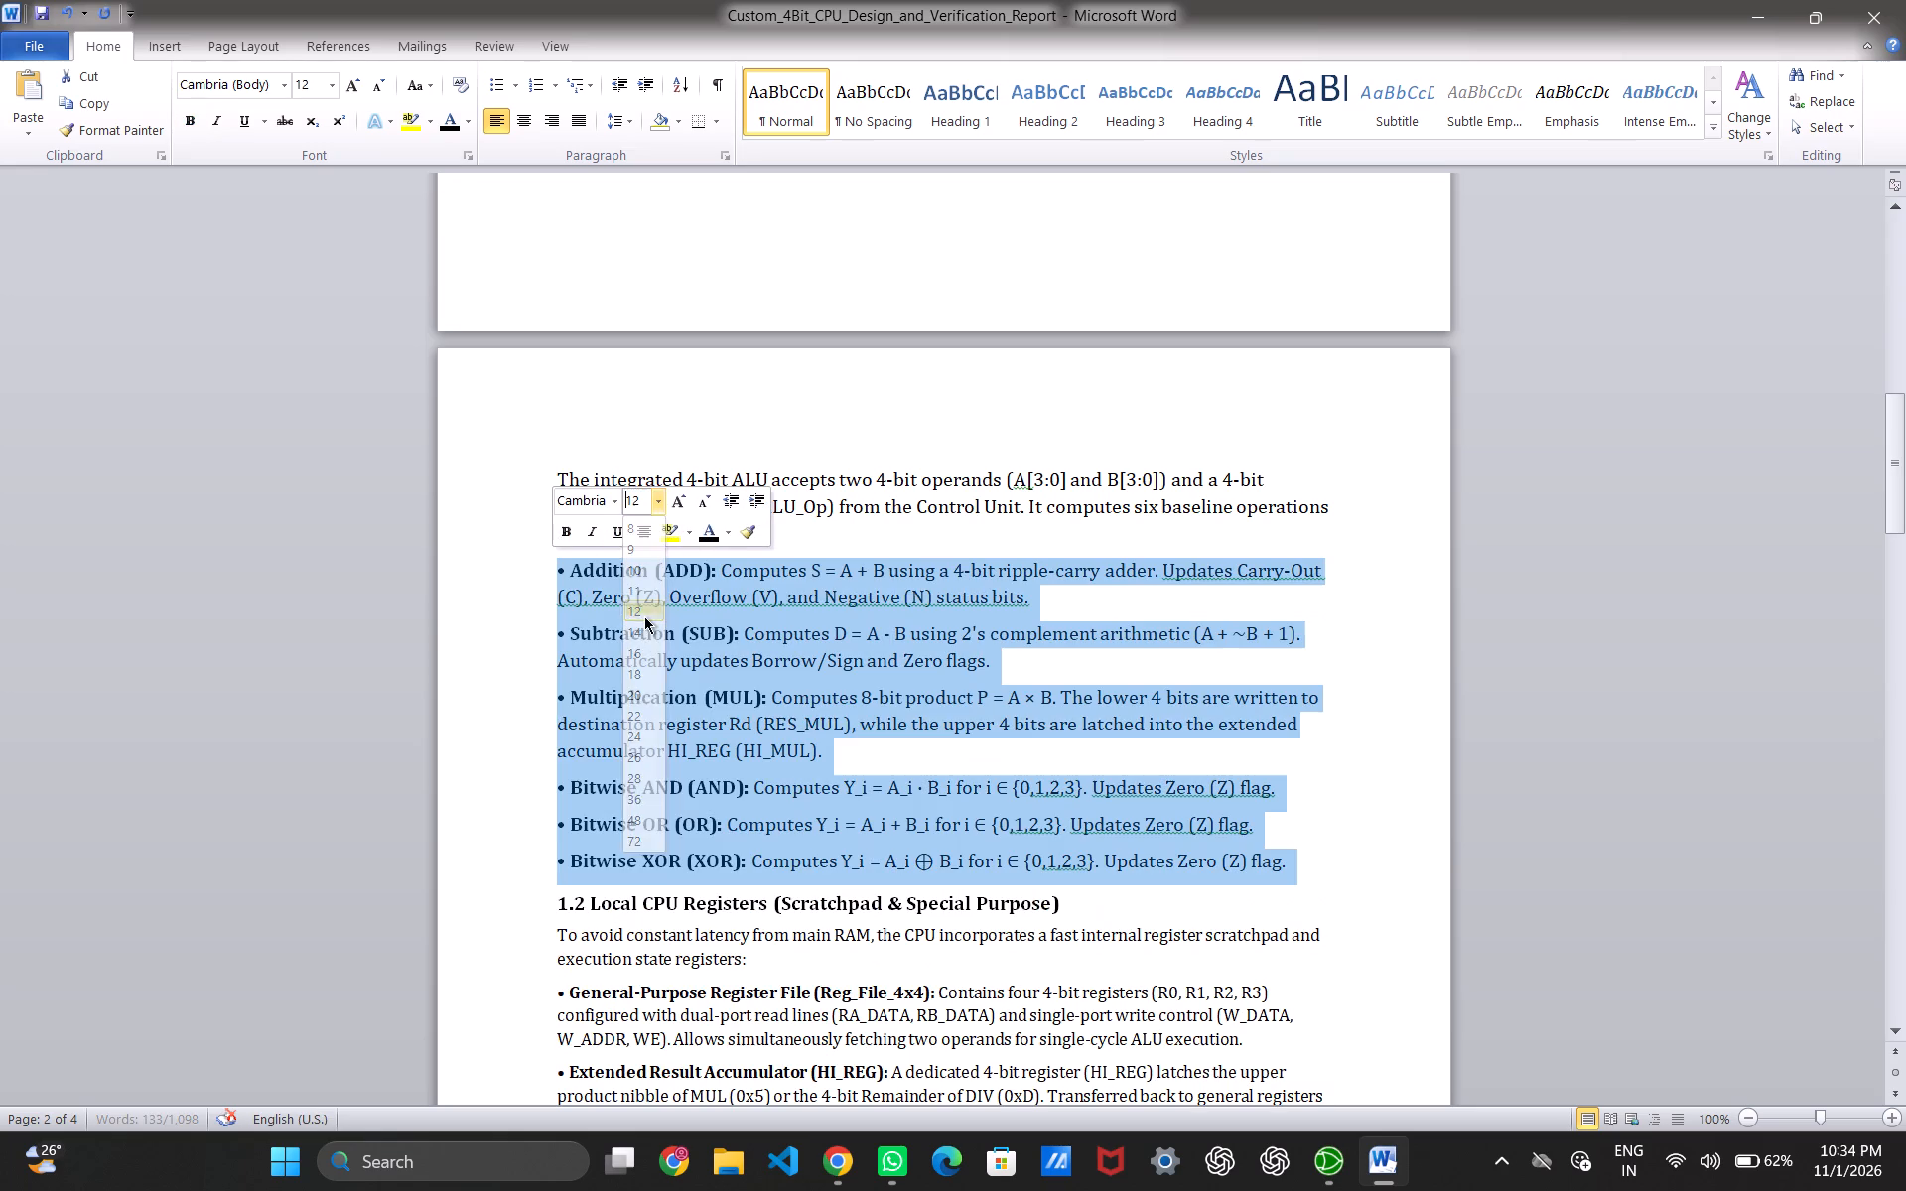
{"action": "left_click", "coordinate": [880, 629]}
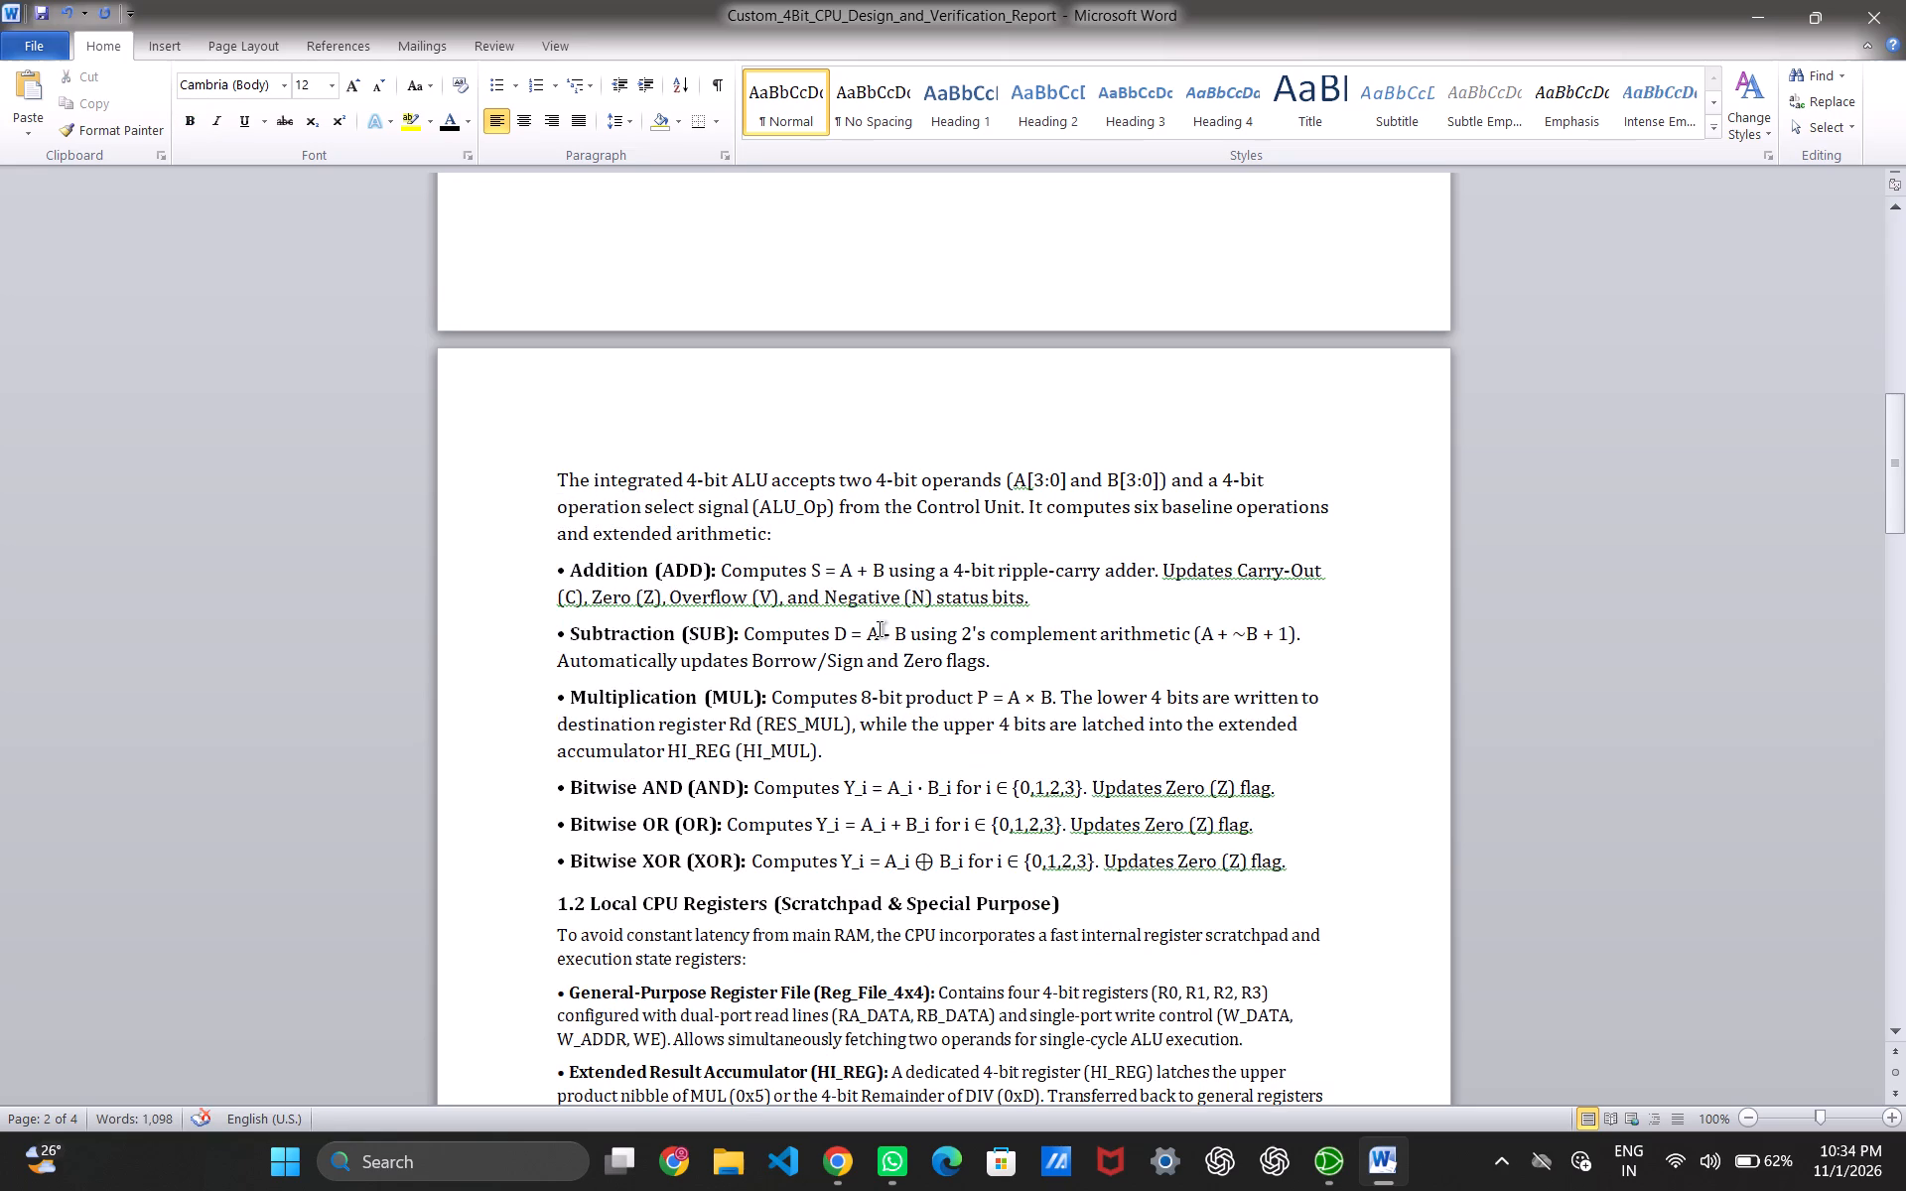
Add a colon at the end of the "4-Bit Arithmetic Logic Unit (ALU)" heading.
{"action": "scroll", "coordinate": [769, 759], "scroll_direction": "down", "scroll_amount": 1}
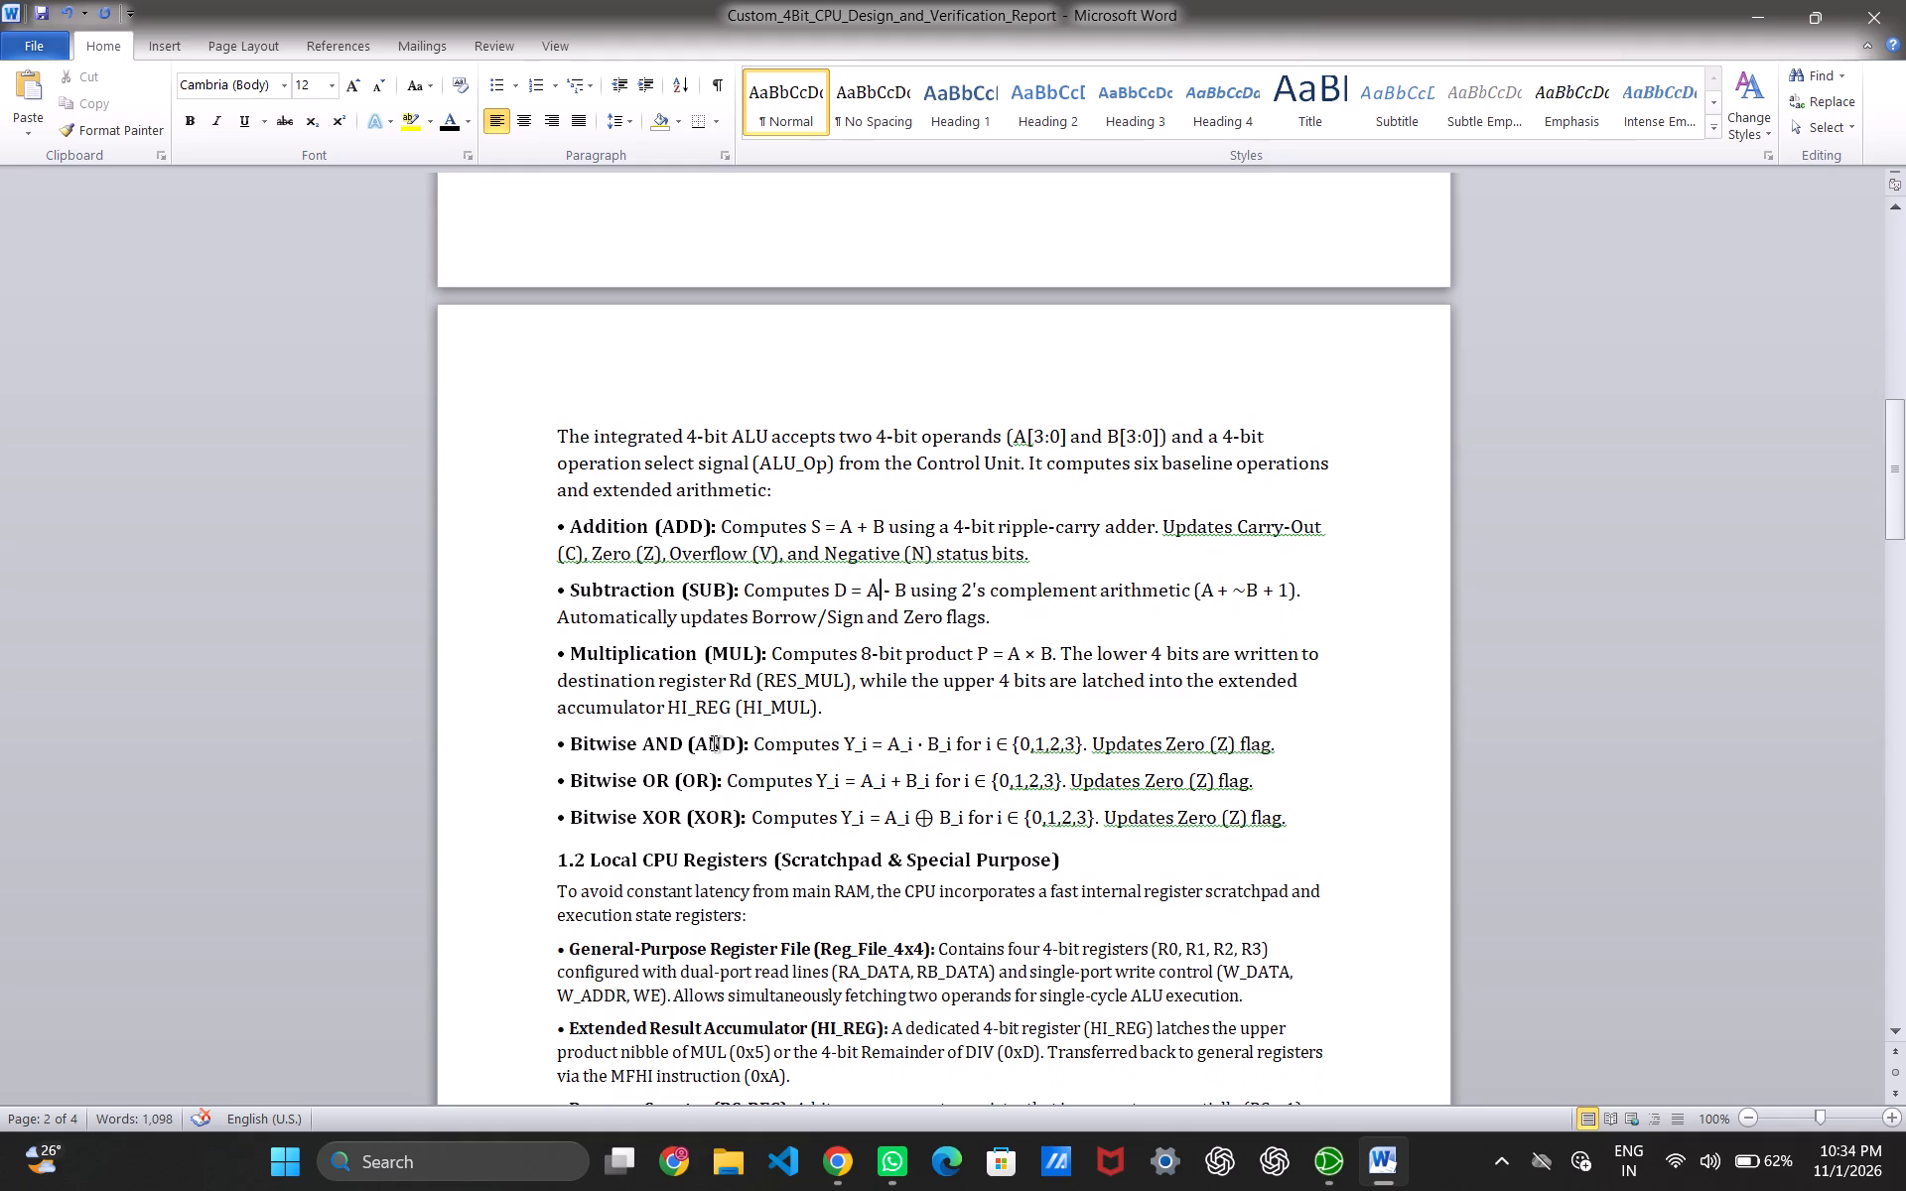
{"action": "scroll", "coordinate": [672, 752], "scroll_direction": "down", "scroll_amount": 1}
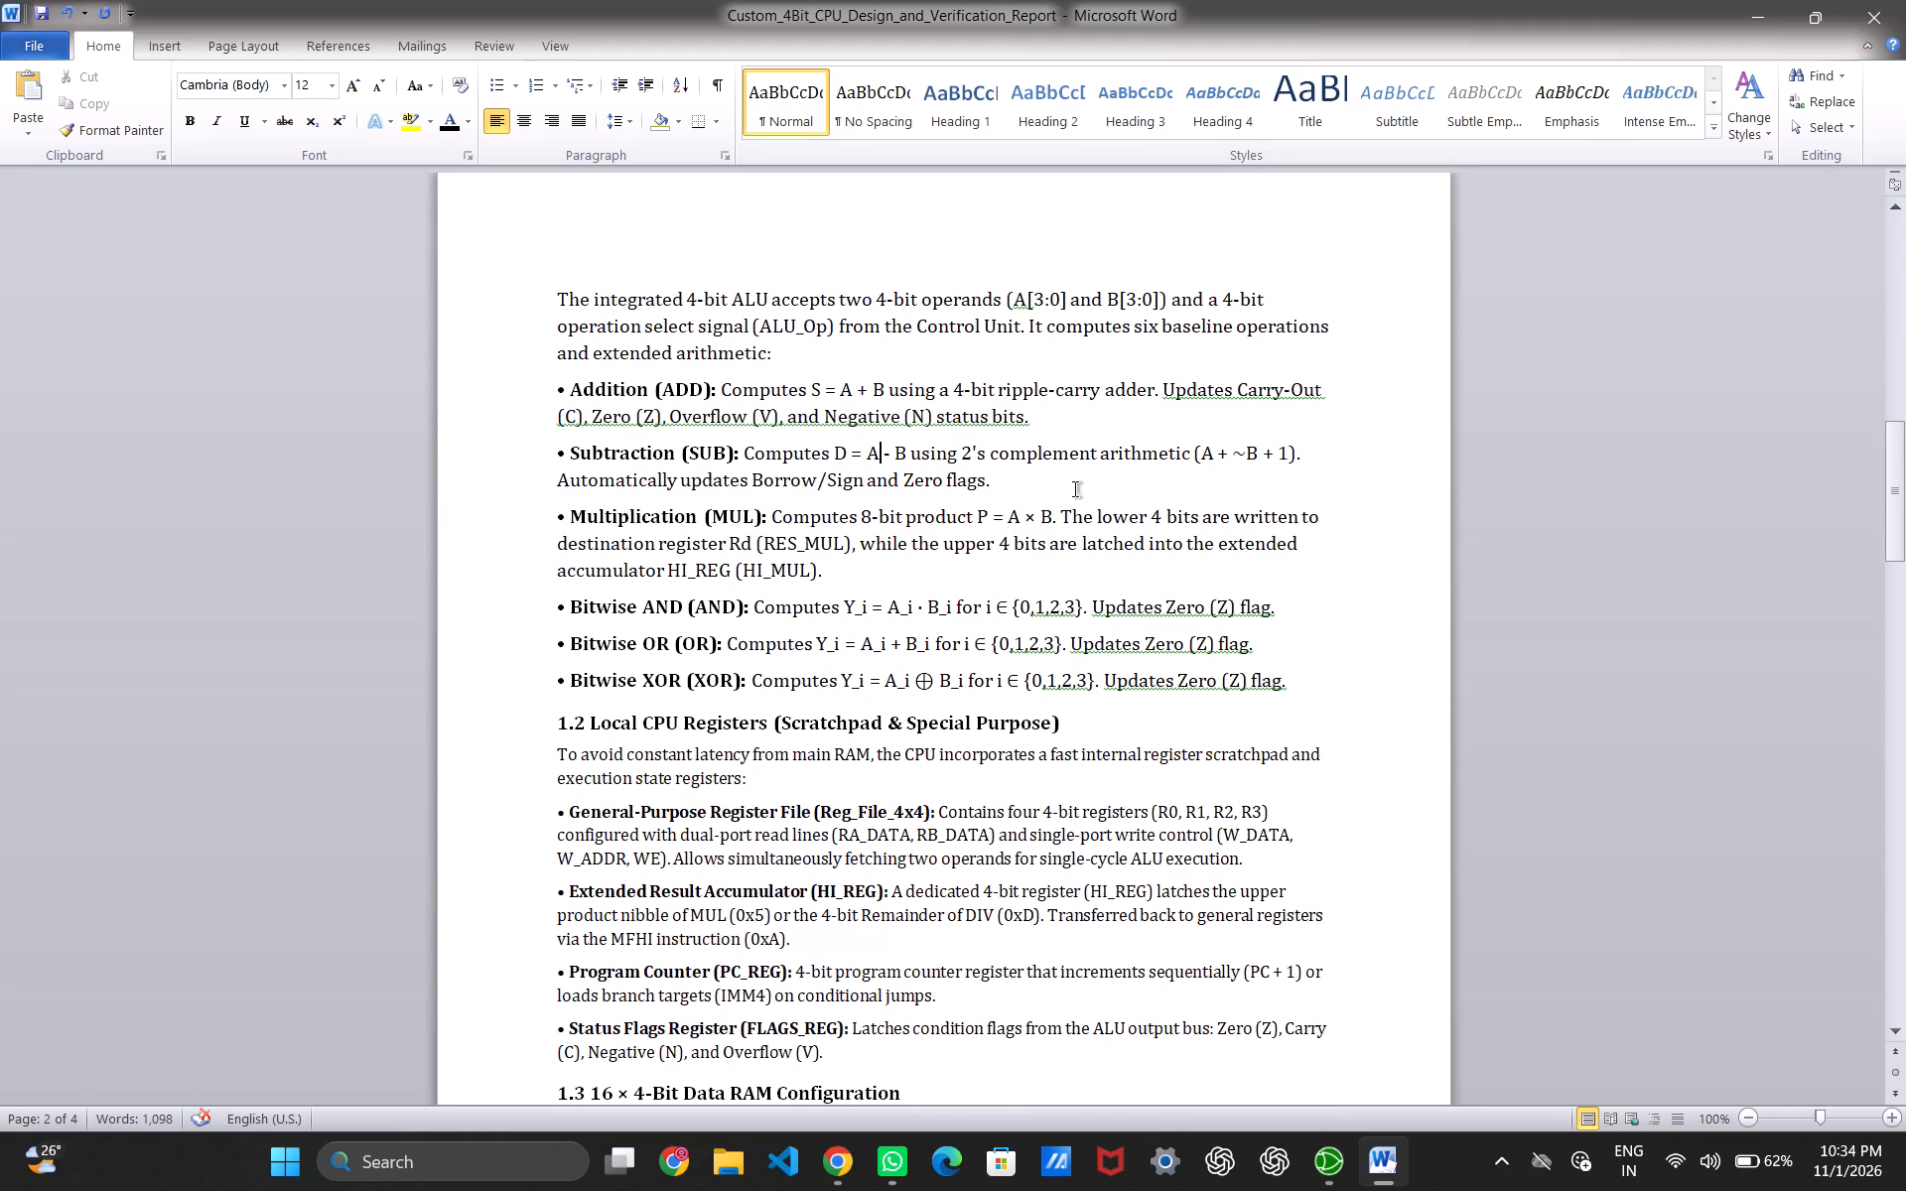
{"action": "left_click", "coordinate": [1240, 470]}
{"action": "scroll", "coordinate": [1107, 717], "scroll_direction": "down", "scroll_amount": 1}
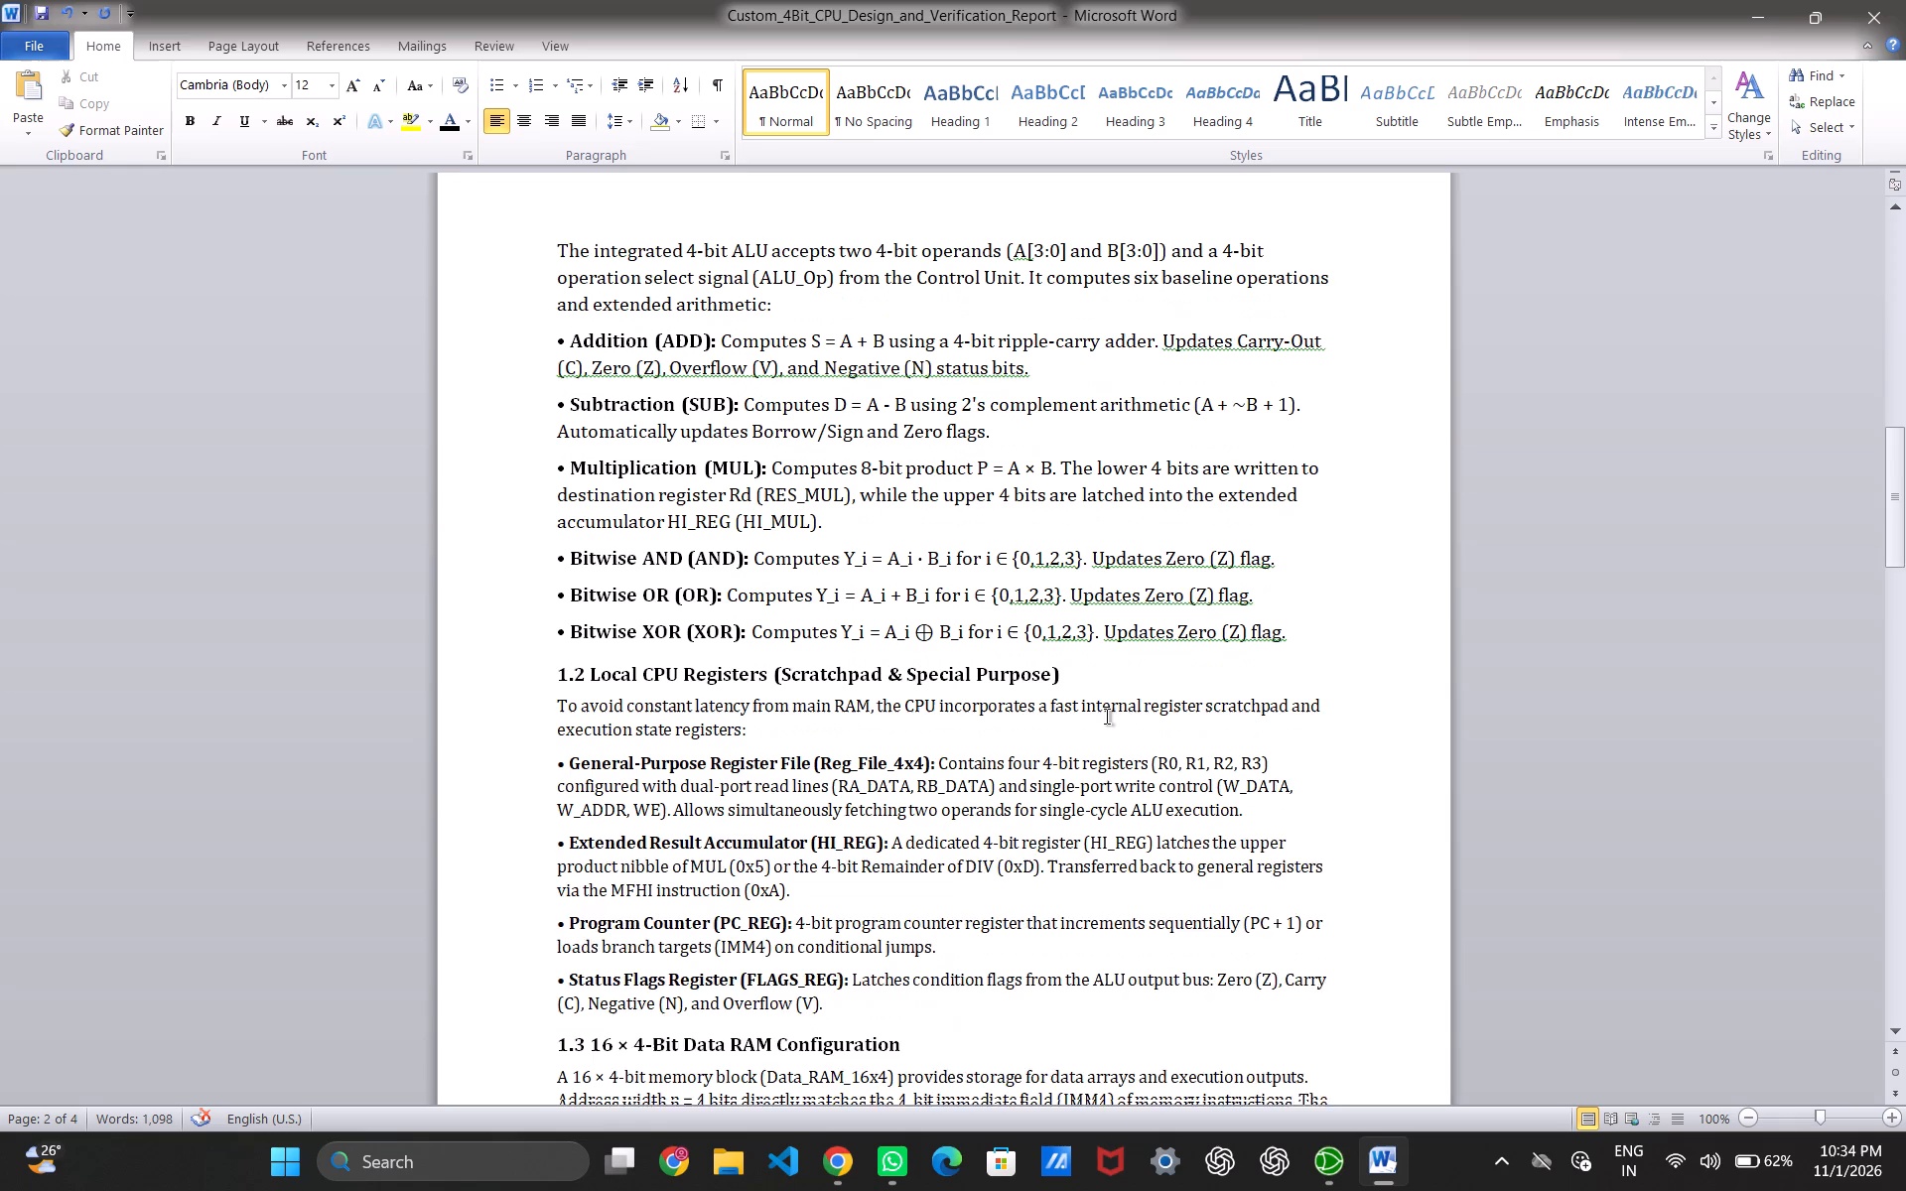
{"action": "scroll", "coordinate": [1107, 717], "scroll_direction": "down", "scroll_amount": 1}
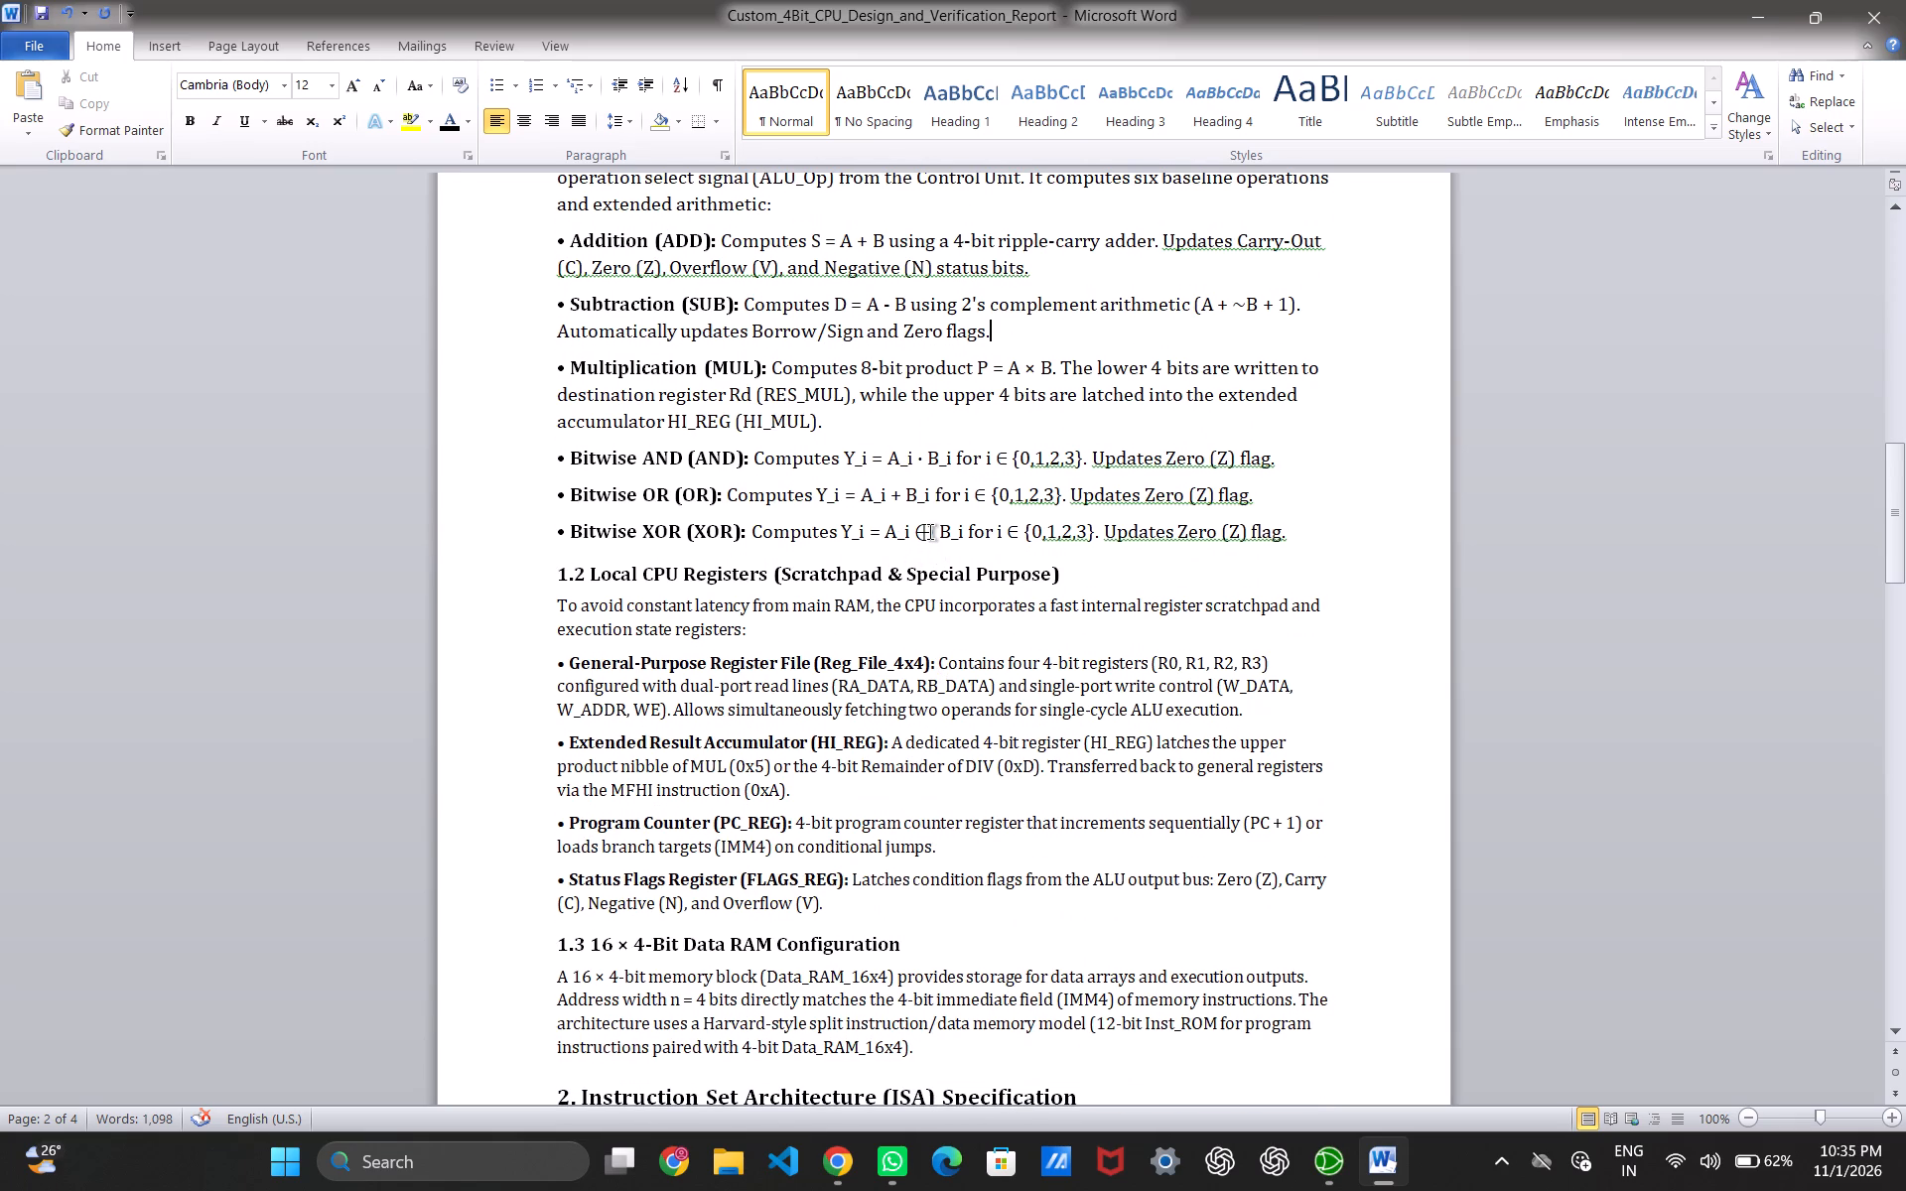
{"action": "scroll", "coordinate": [825, 604], "scroll_direction": "down", "scroll_amount": 1}
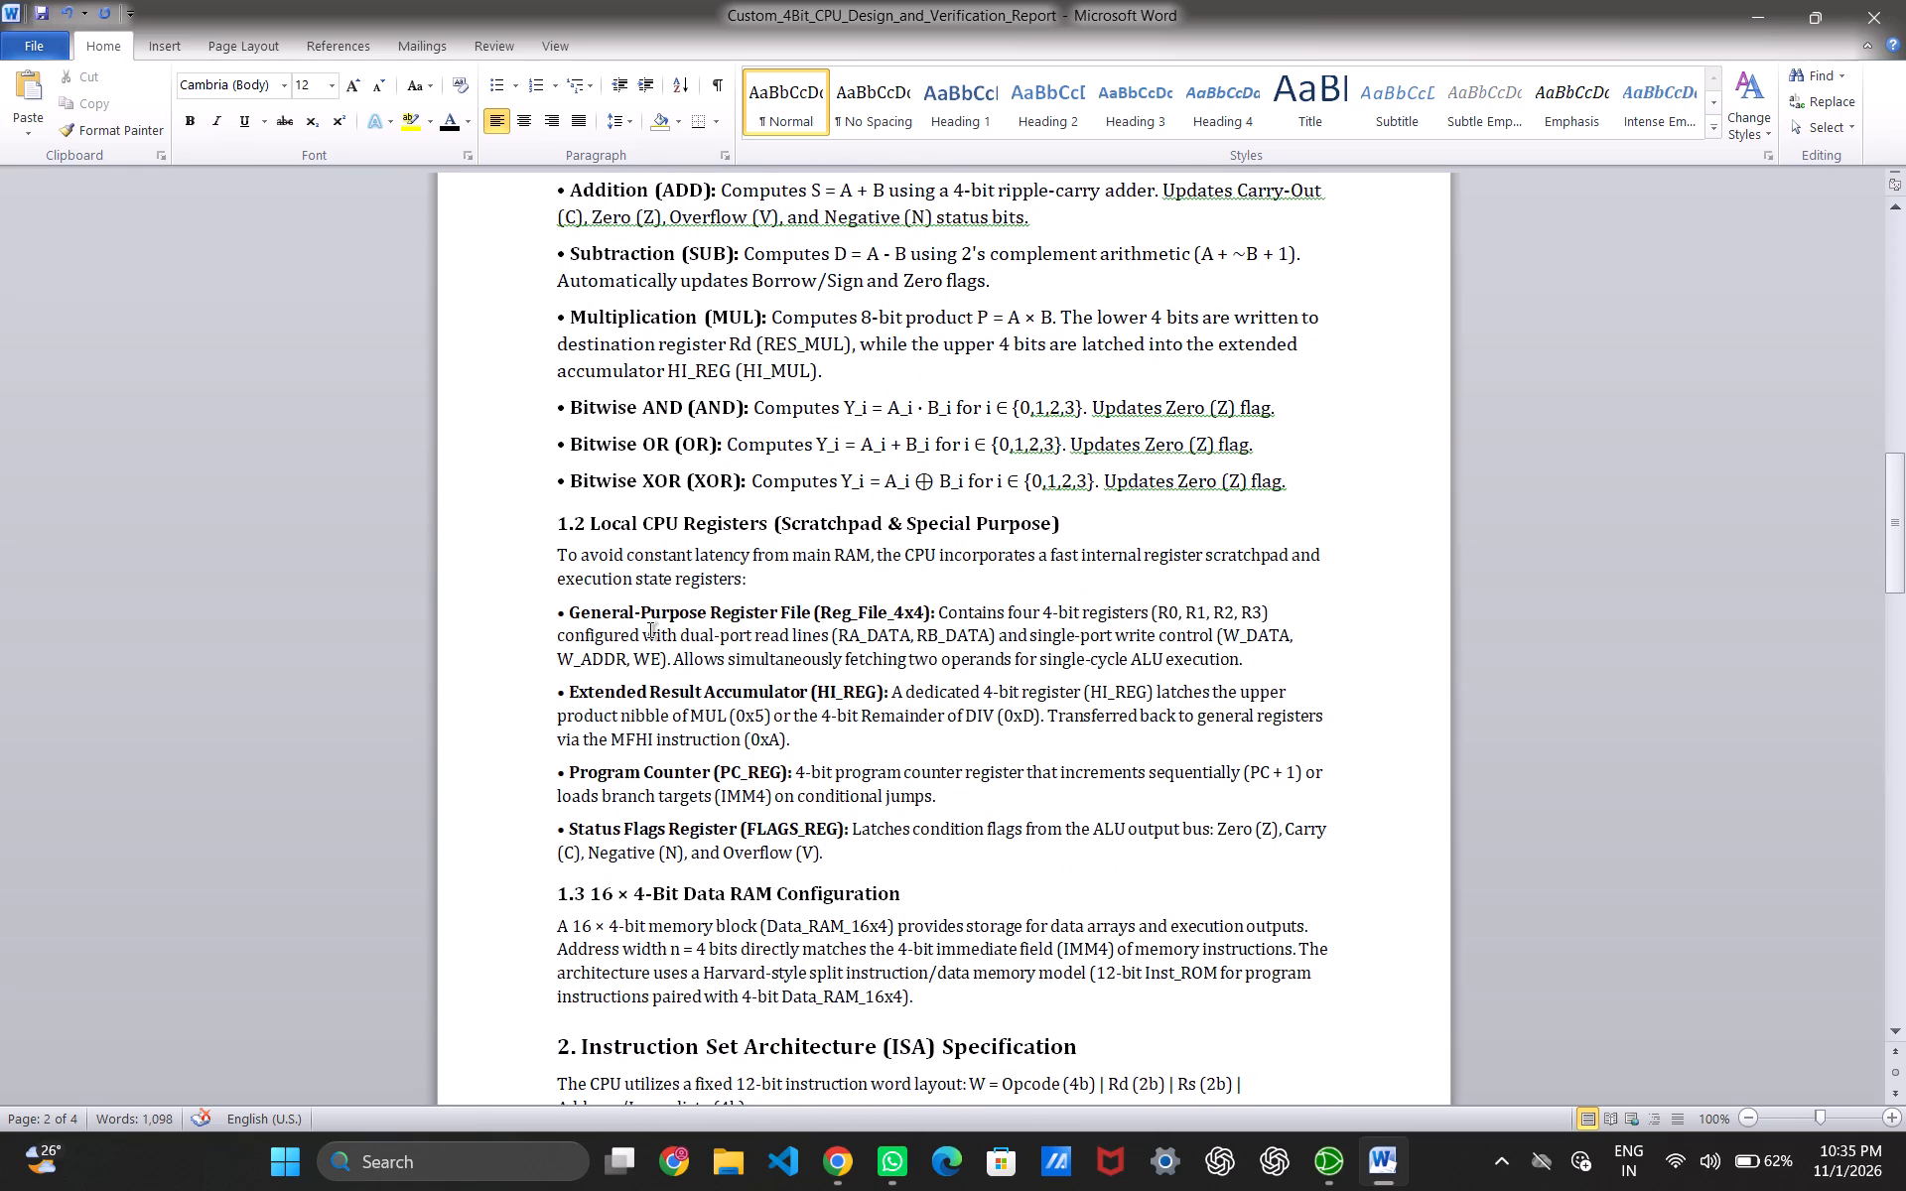
{"action": "scroll", "coordinate": [650, 630], "scroll_direction": "up", "scroll_amount": 2}
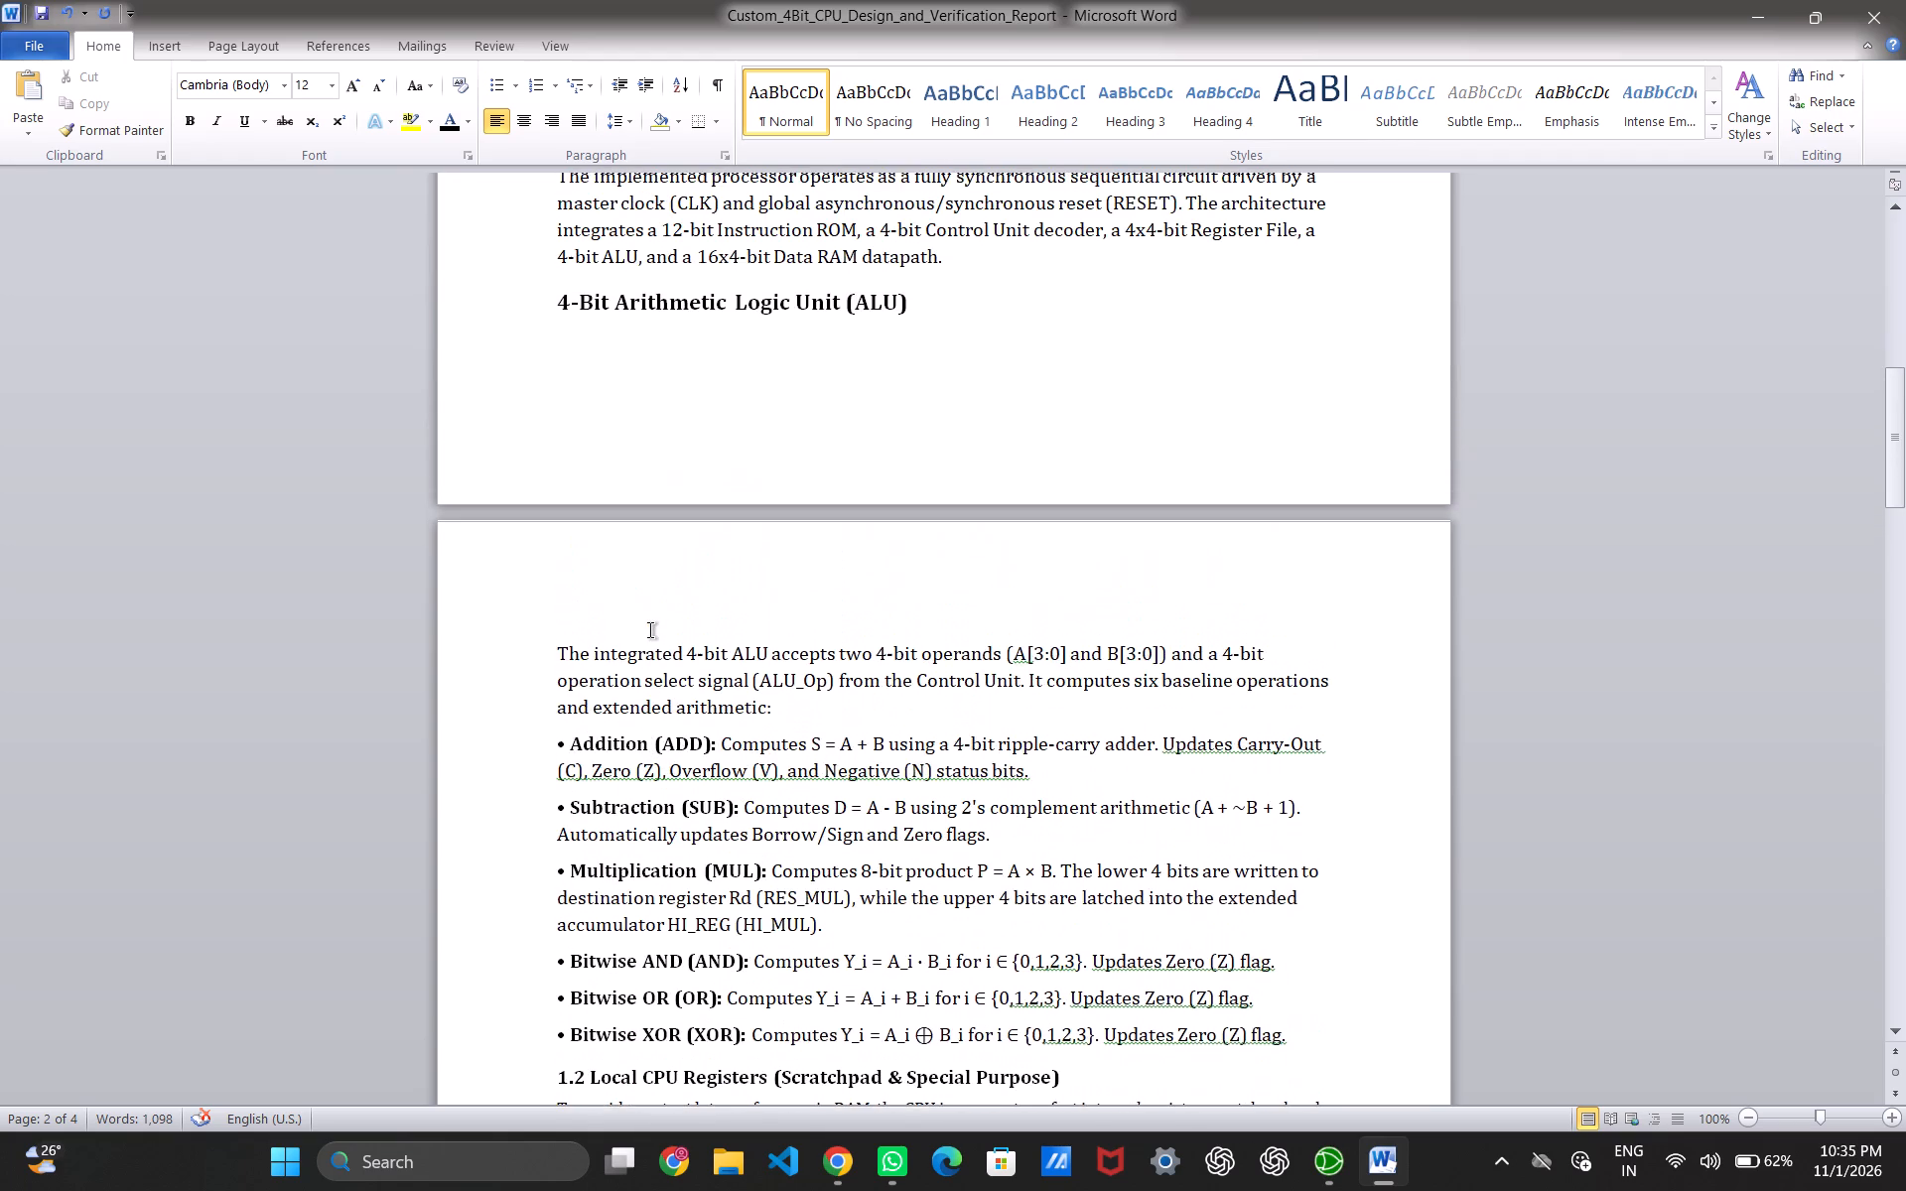
{"action": "scroll", "coordinate": [650, 630], "scroll_direction": "up", "scroll_amount": 2}
{"action": "scroll", "coordinate": [650, 630], "scroll_direction": "down", "scroll_amount": 1}
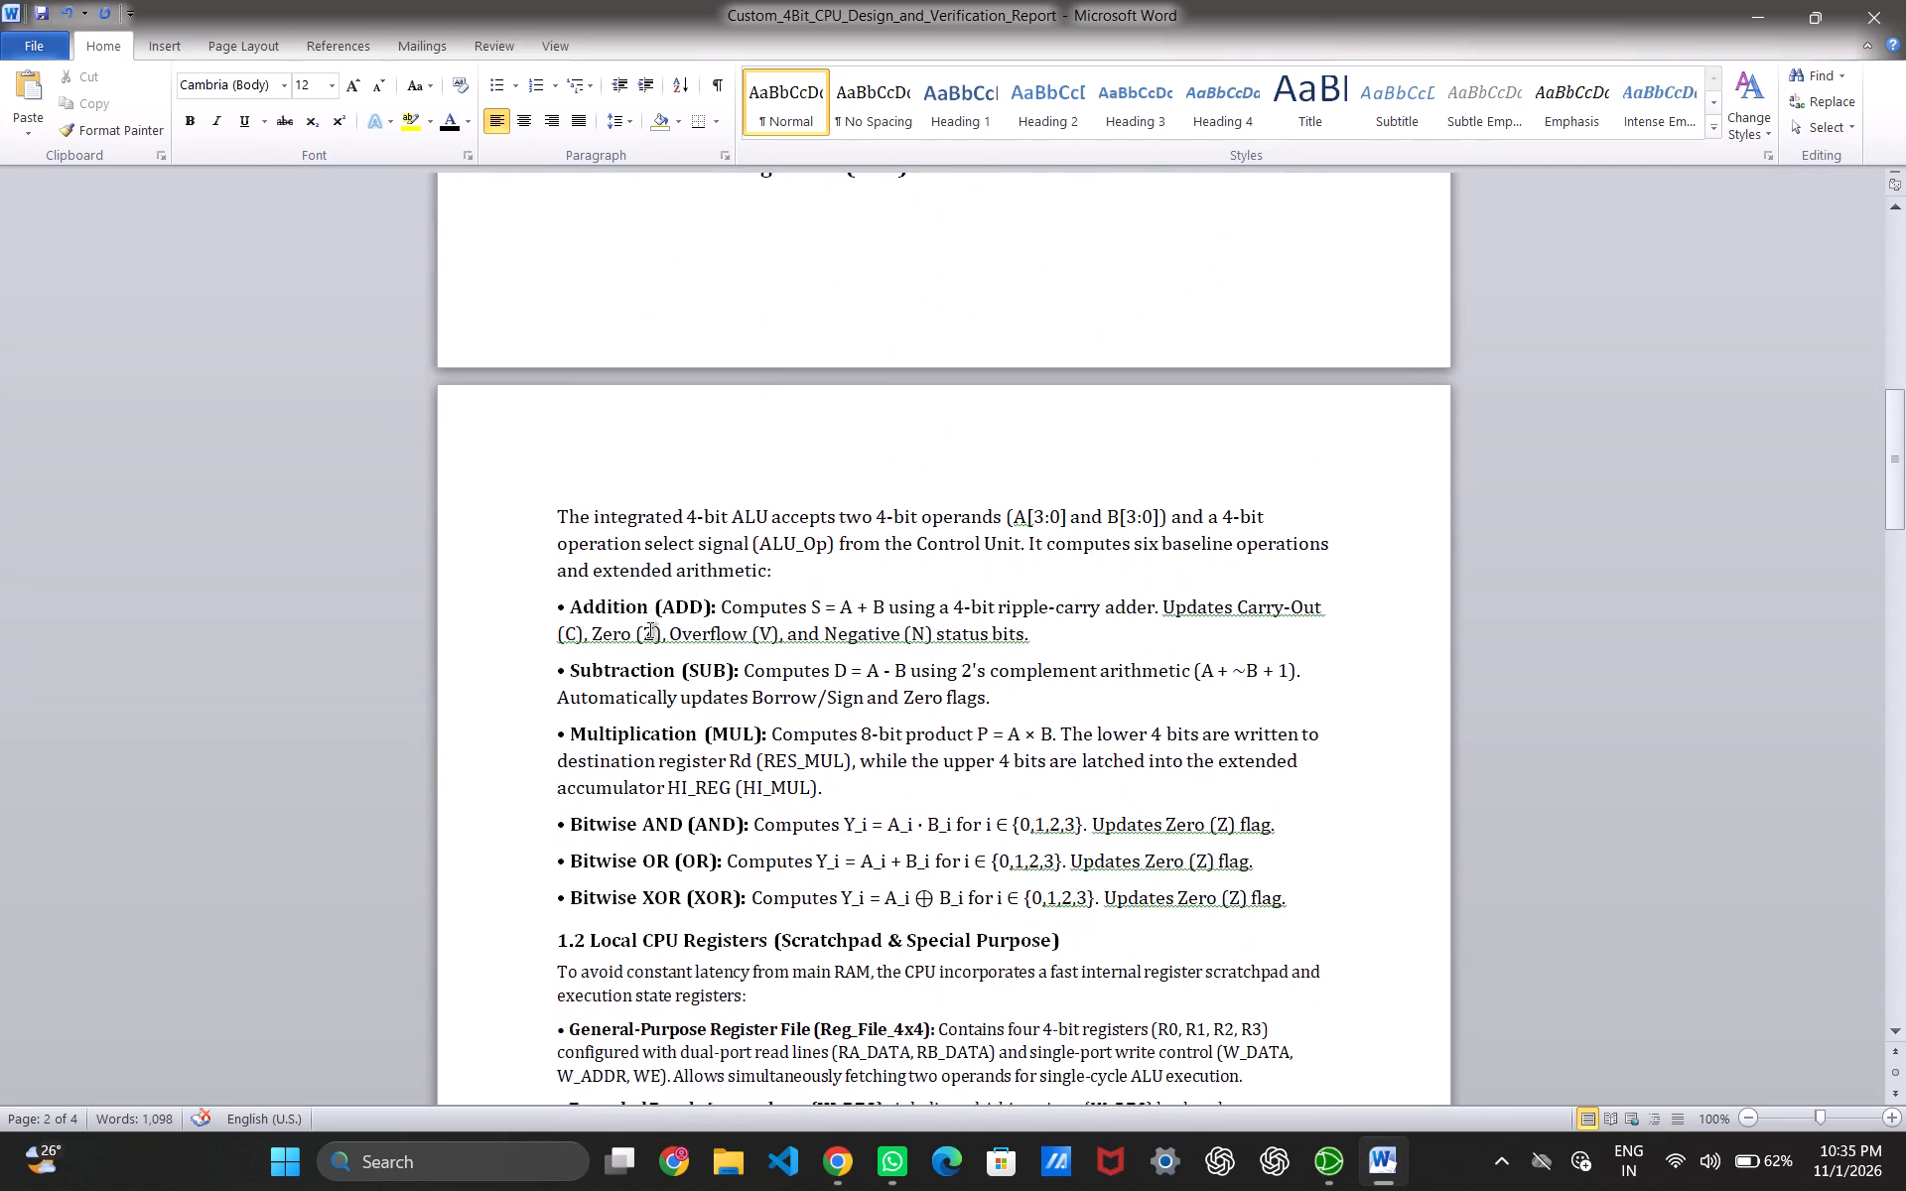
{"action": "scroll", "coordinate": [650, 630], "scroll_direction": "down", "scroll_amount": 1}
{"action": "left_click", "coordinate": [934, 457]}
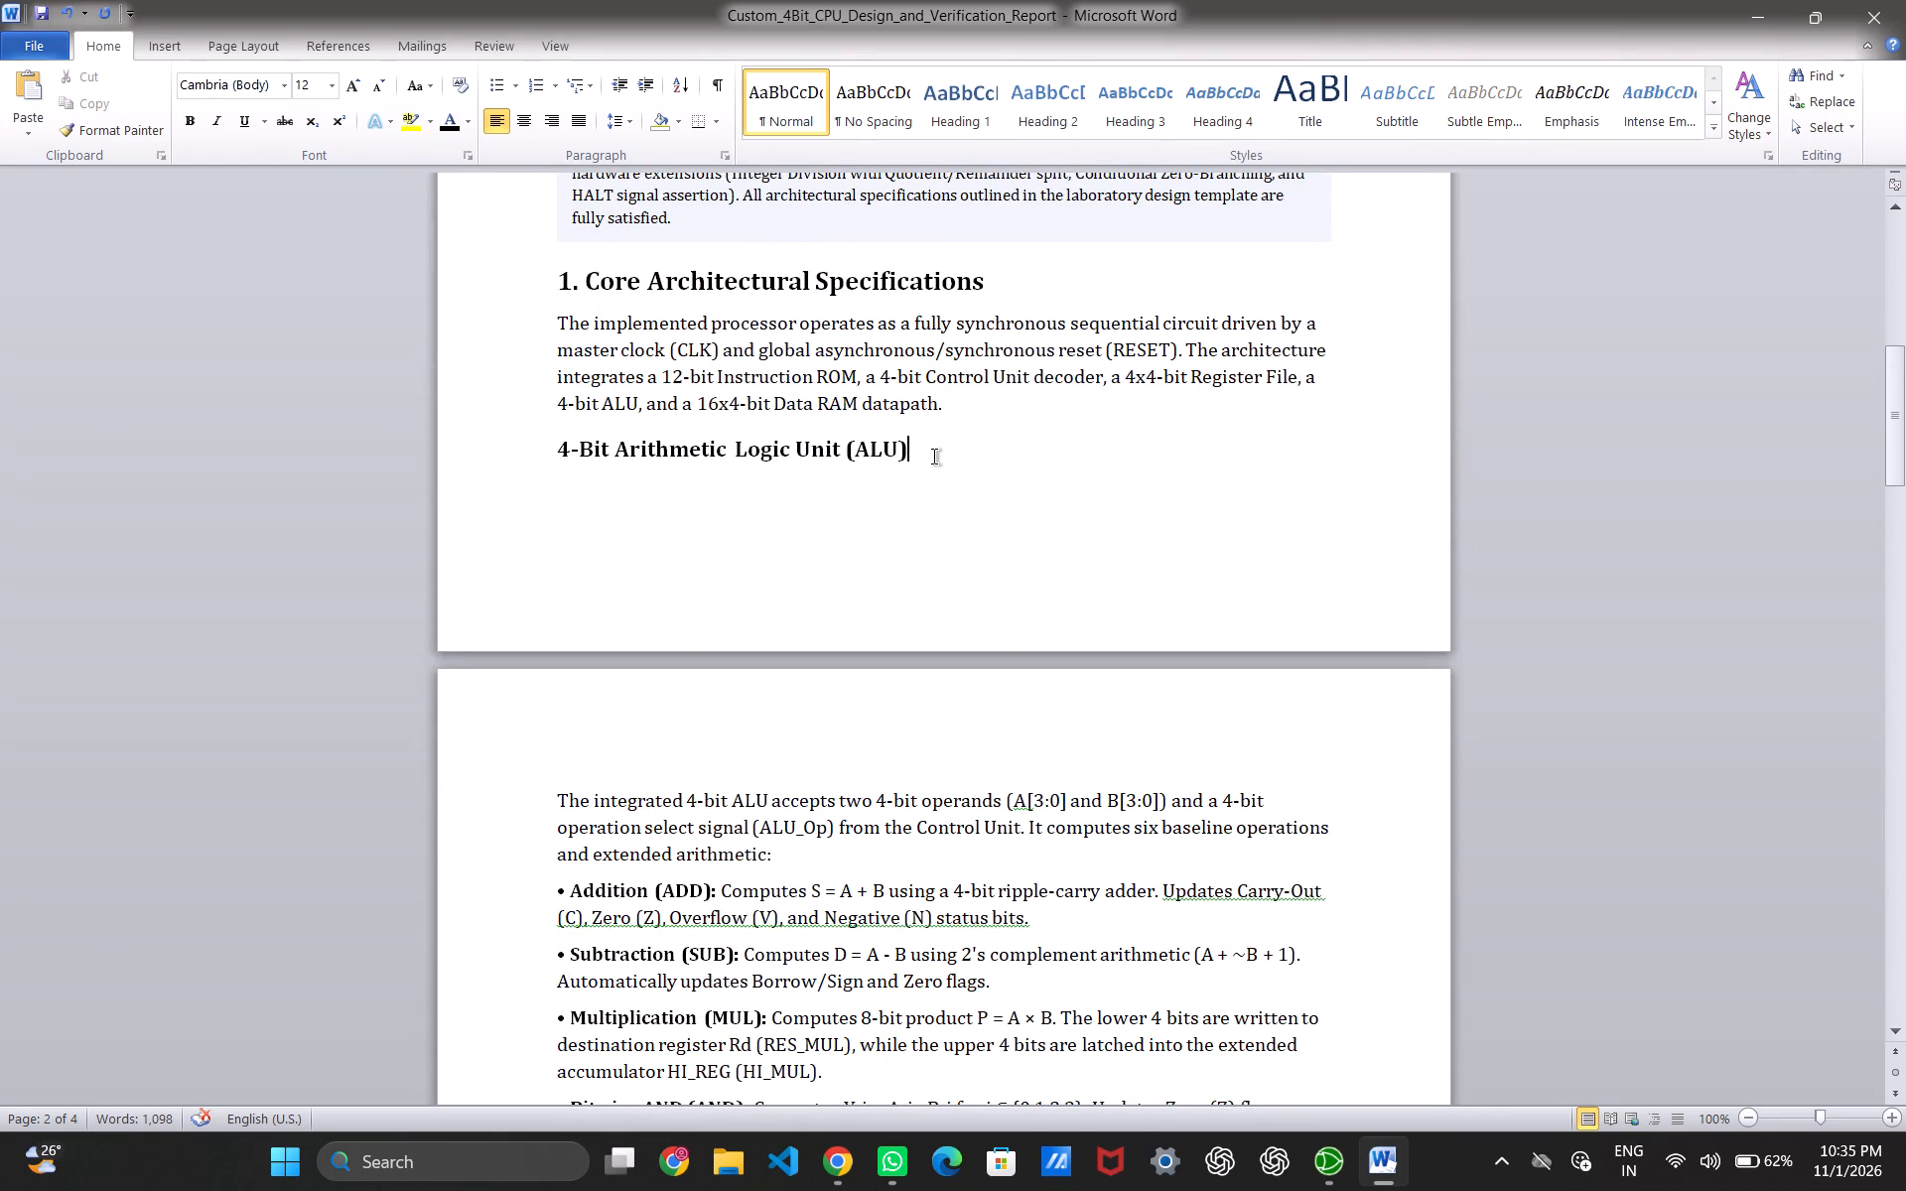
{"action": "key", "text": "shift+colon"}
Delete the whole "Project Overview & Verification Status" paragraph from the shaded box below the report title.
{"action": "scroll", "coordinate": [1008, 637], "scroll_direction": "down", "scroll_amount": 1}
{"action": "scroll", "coordinate": [908, 601], "scroll_direction": "up", "scroll_amount": 1}
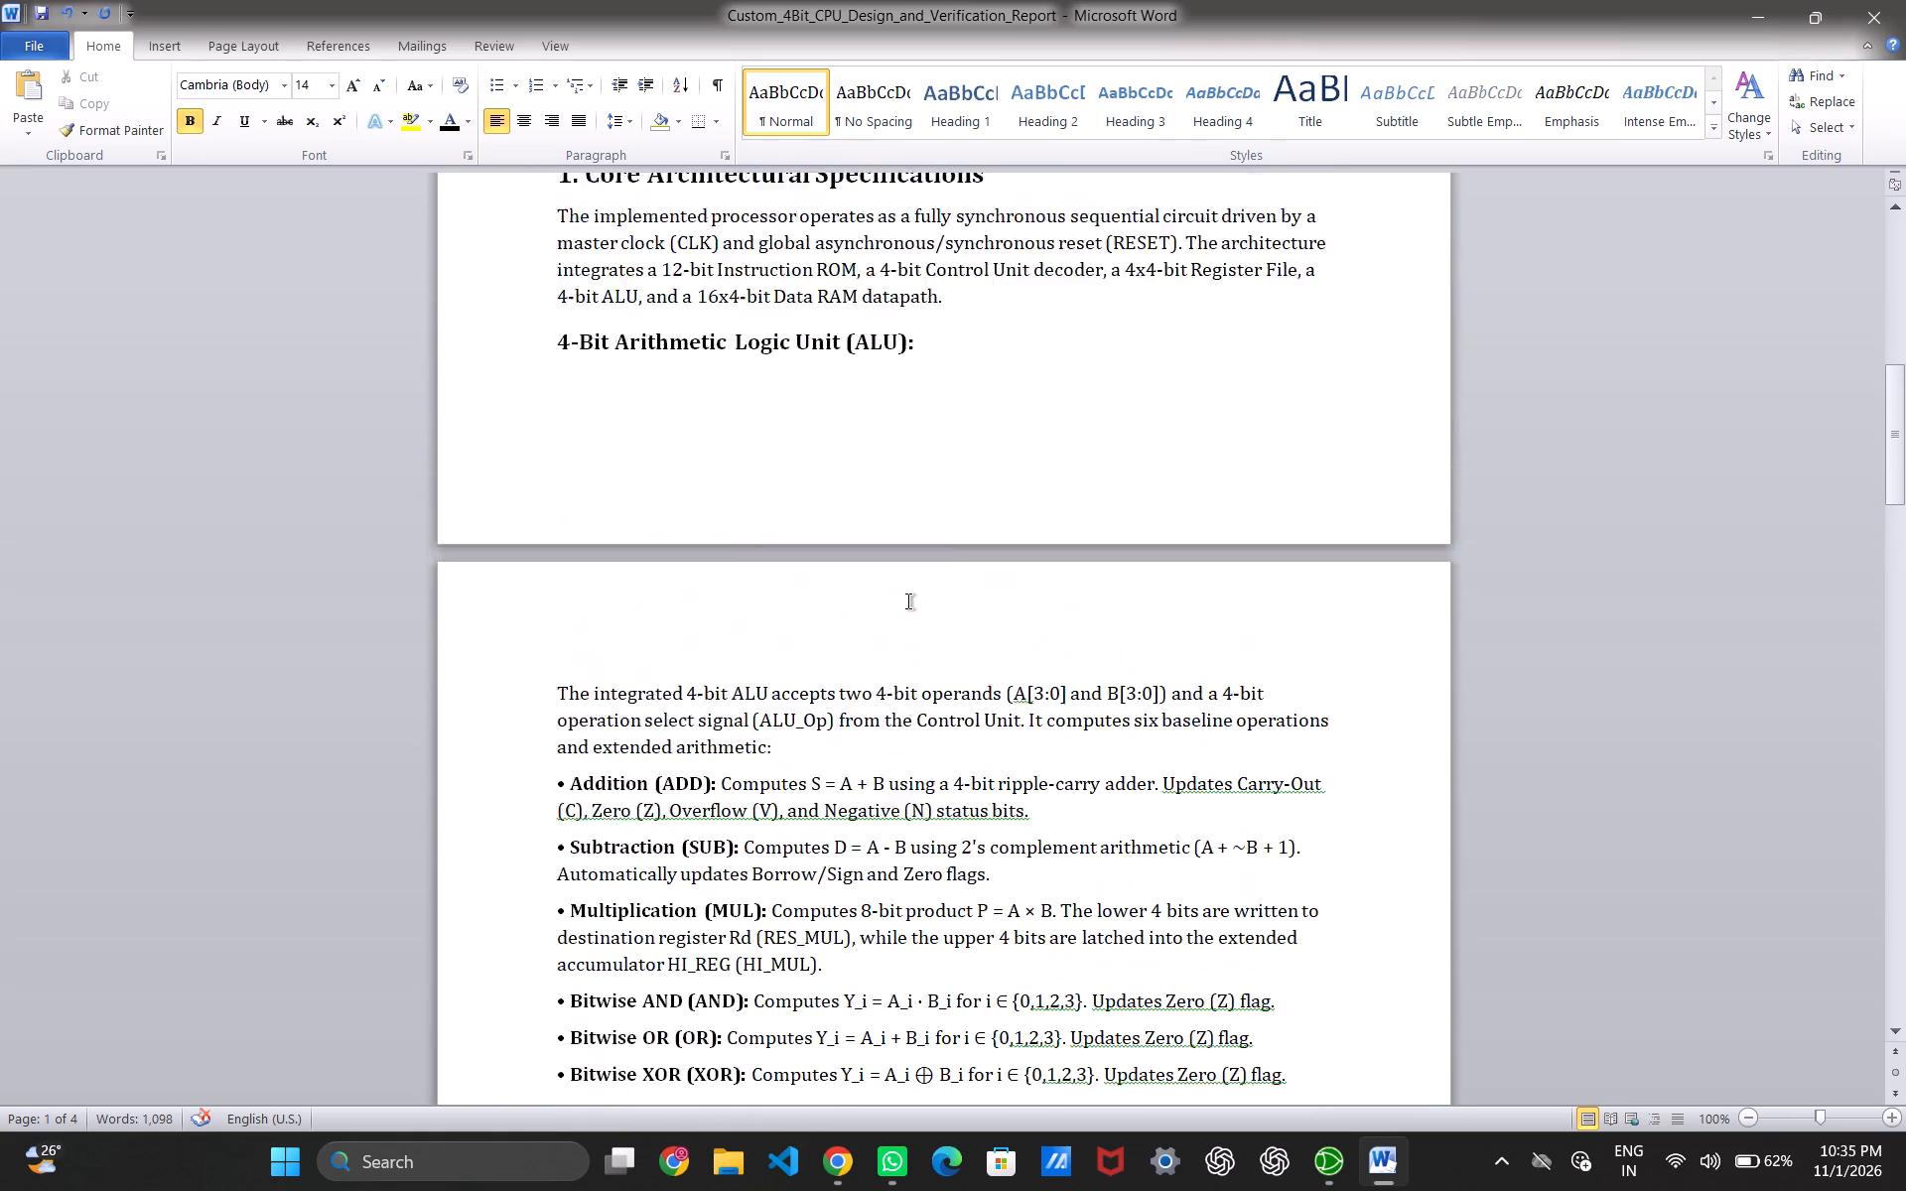
{"action": "scroll", "coordinate": [908, 601], "scroll_direction": "up", "scroll_amount": 3}
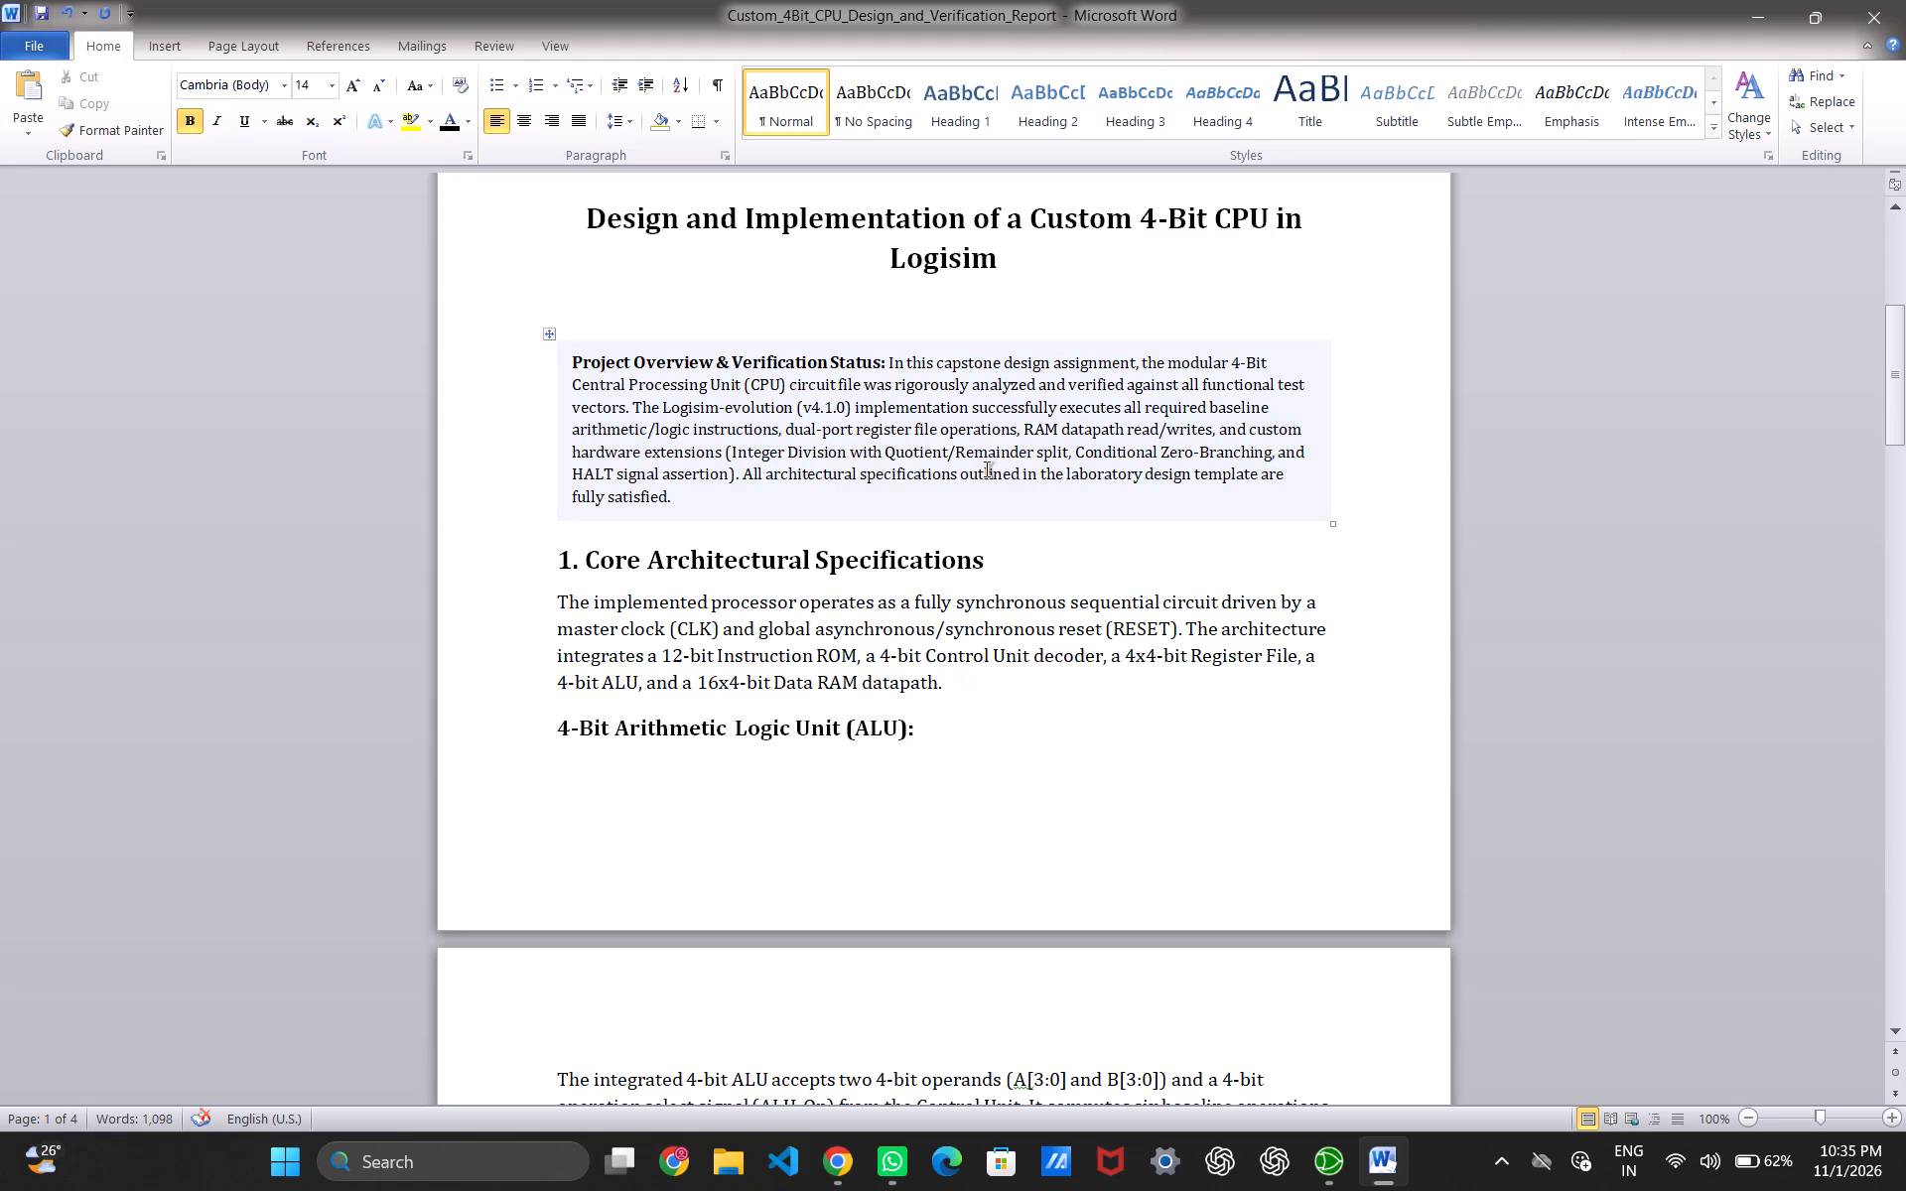
{"action": "left_click", "coordinate": [987, 469]}
{"action": "key", "text": "Delete"}
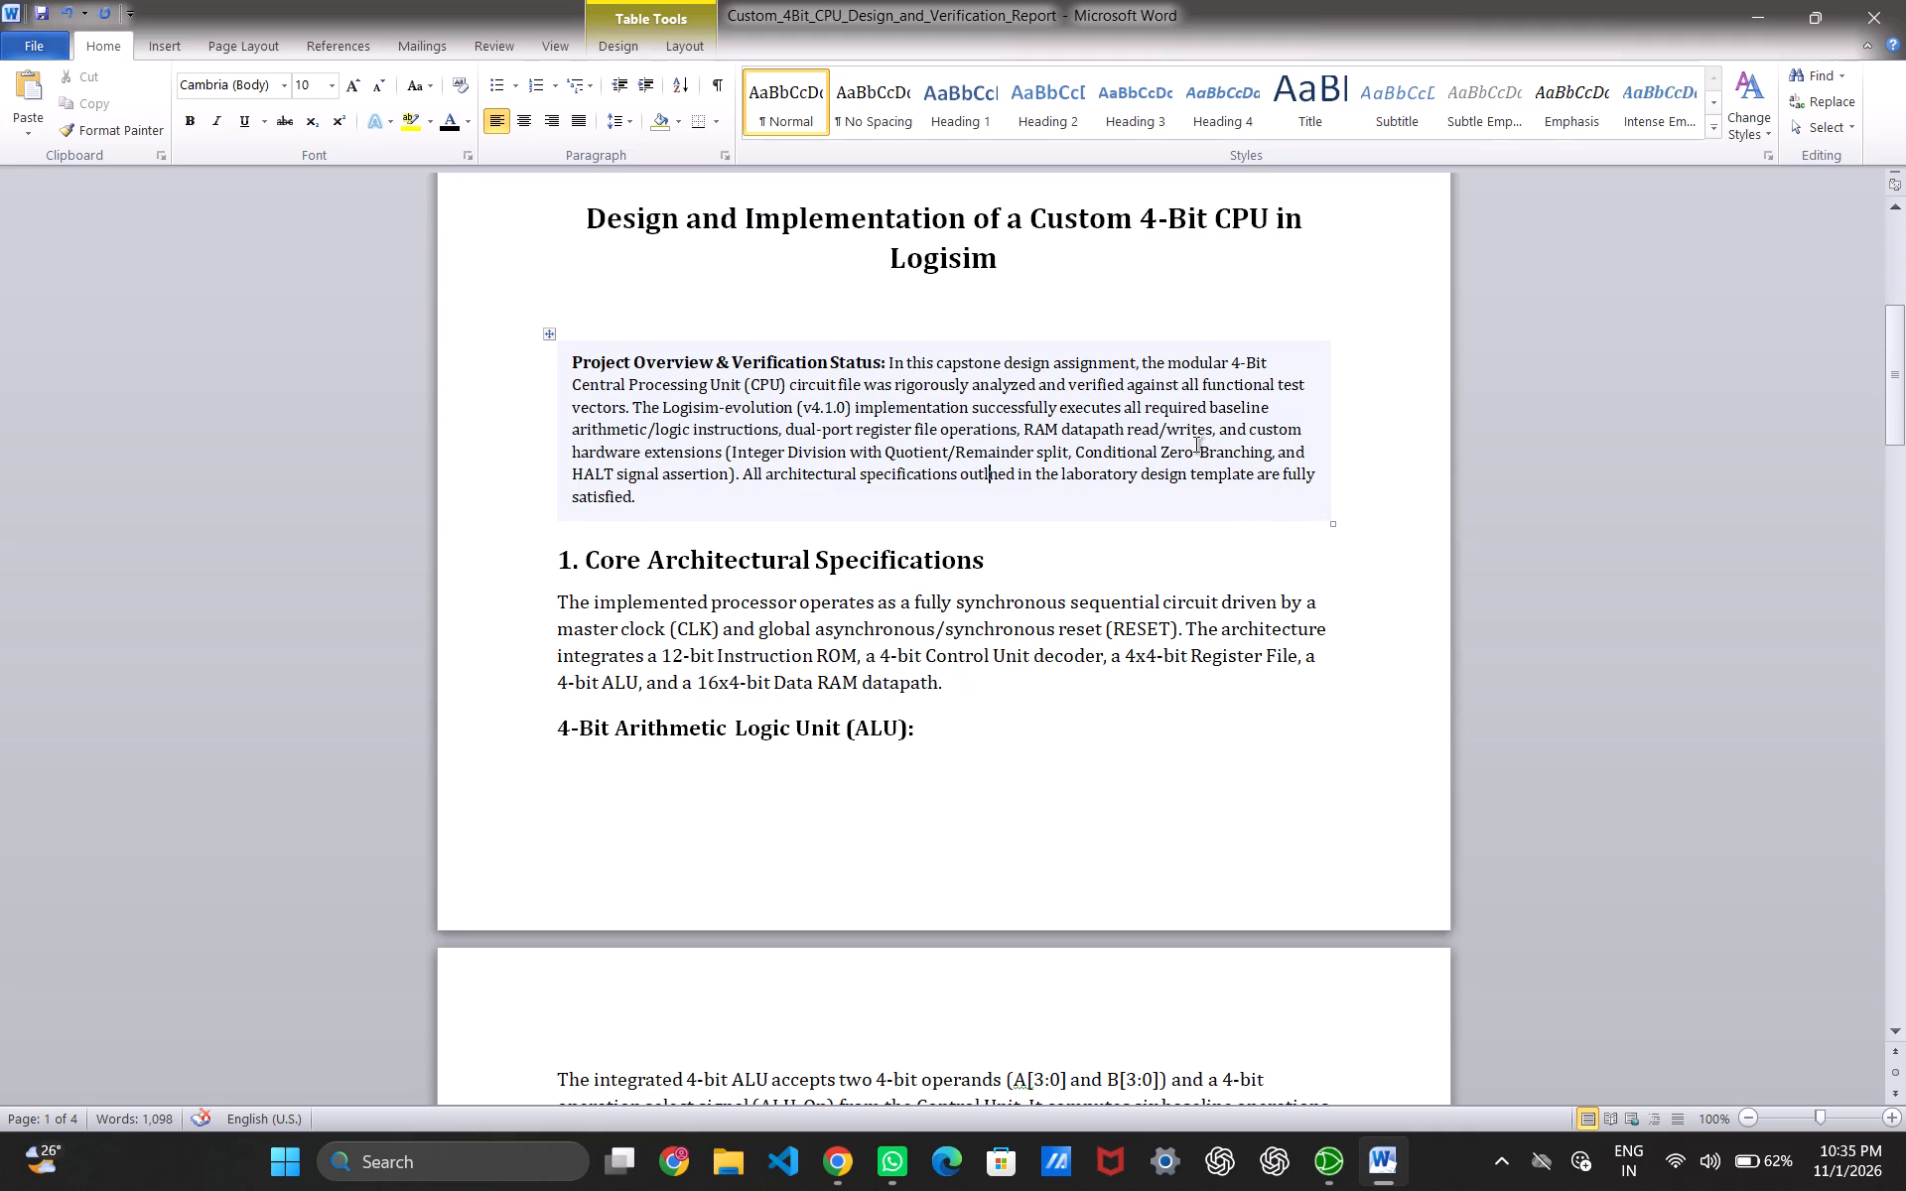
{"action": "double_click", "coordinate": [1196, 445]}
{"action": "left_click", "coordinate": [964, 427]}
{"action": "left_click_drag", "start_coordinate": [636, 500], "coordinate": [567, 355]}
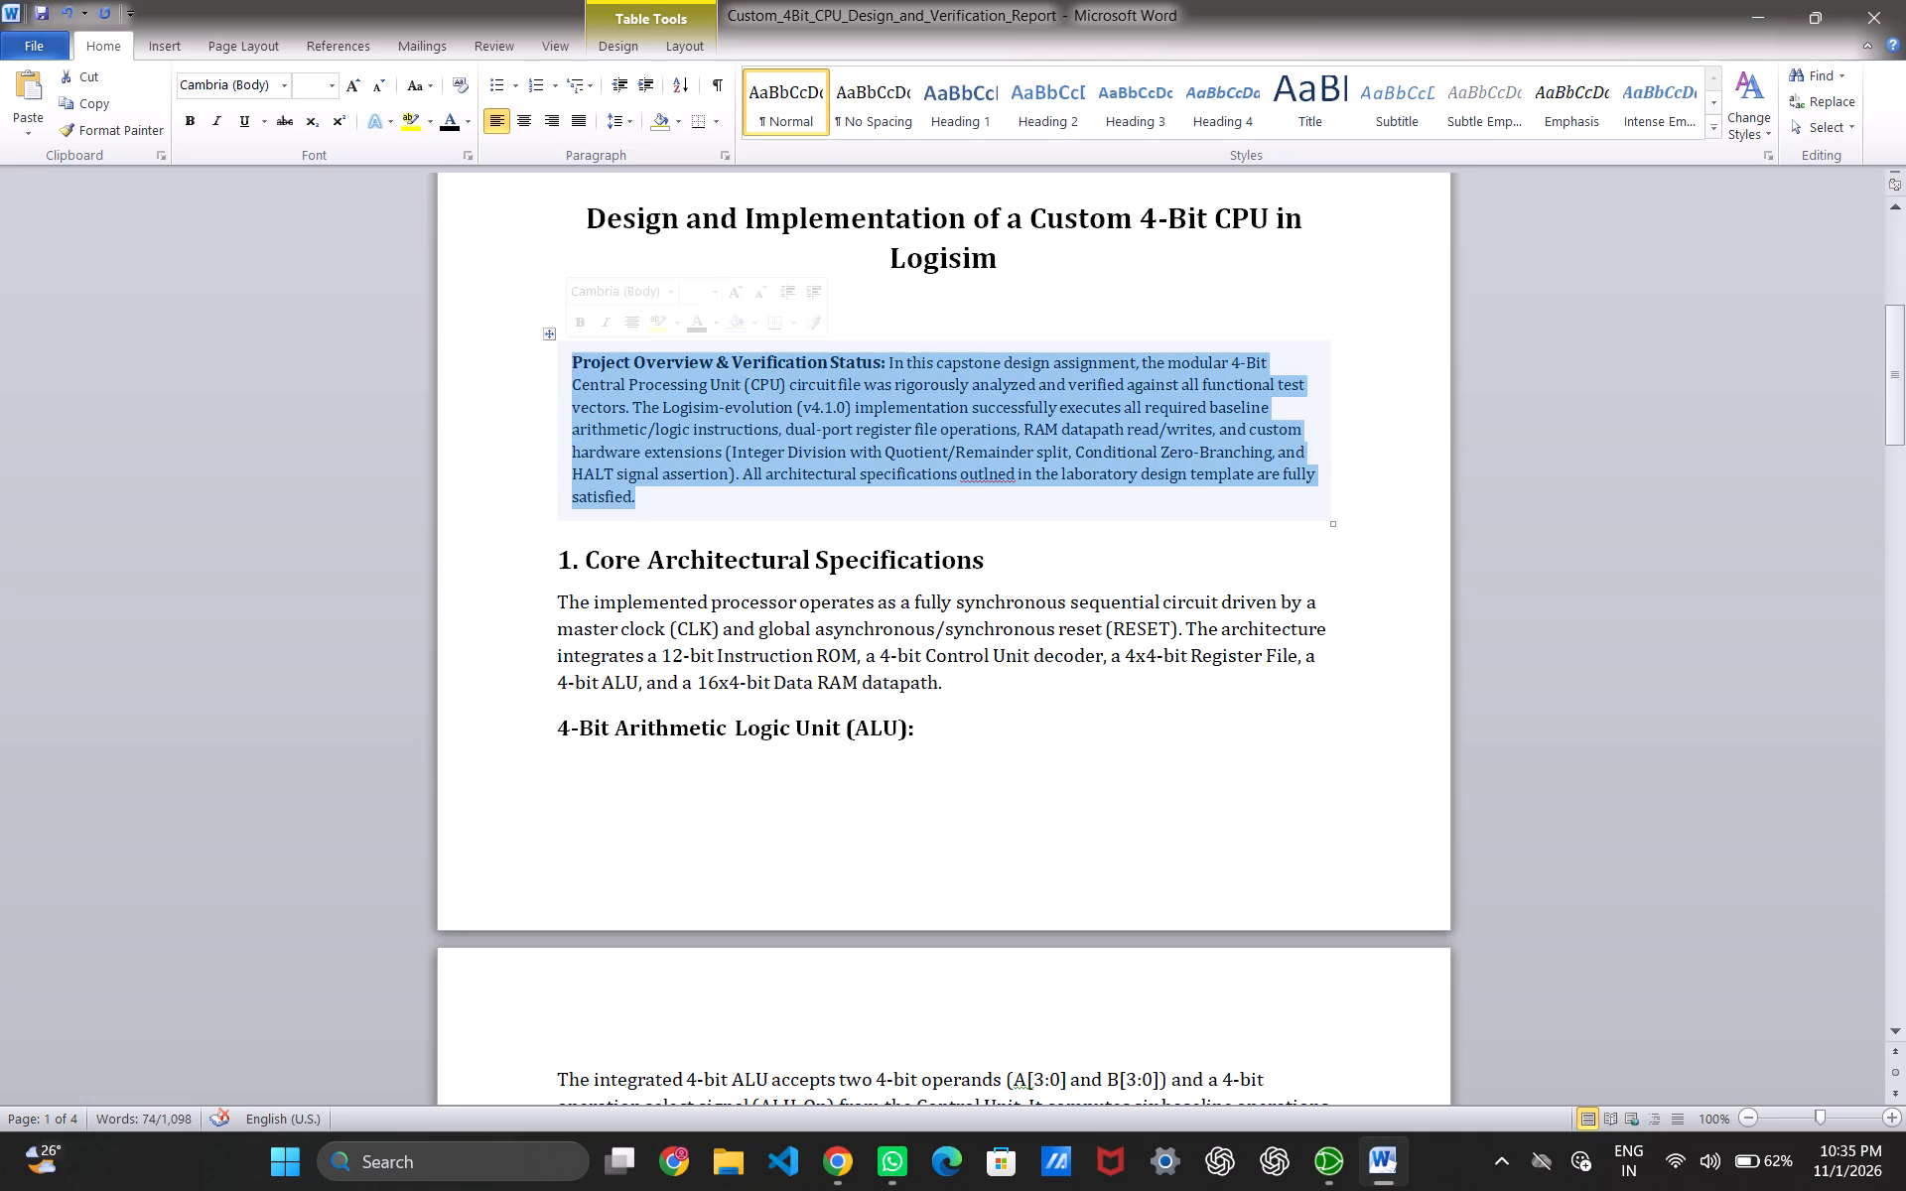
{"action": "key", "text": "Delete"}
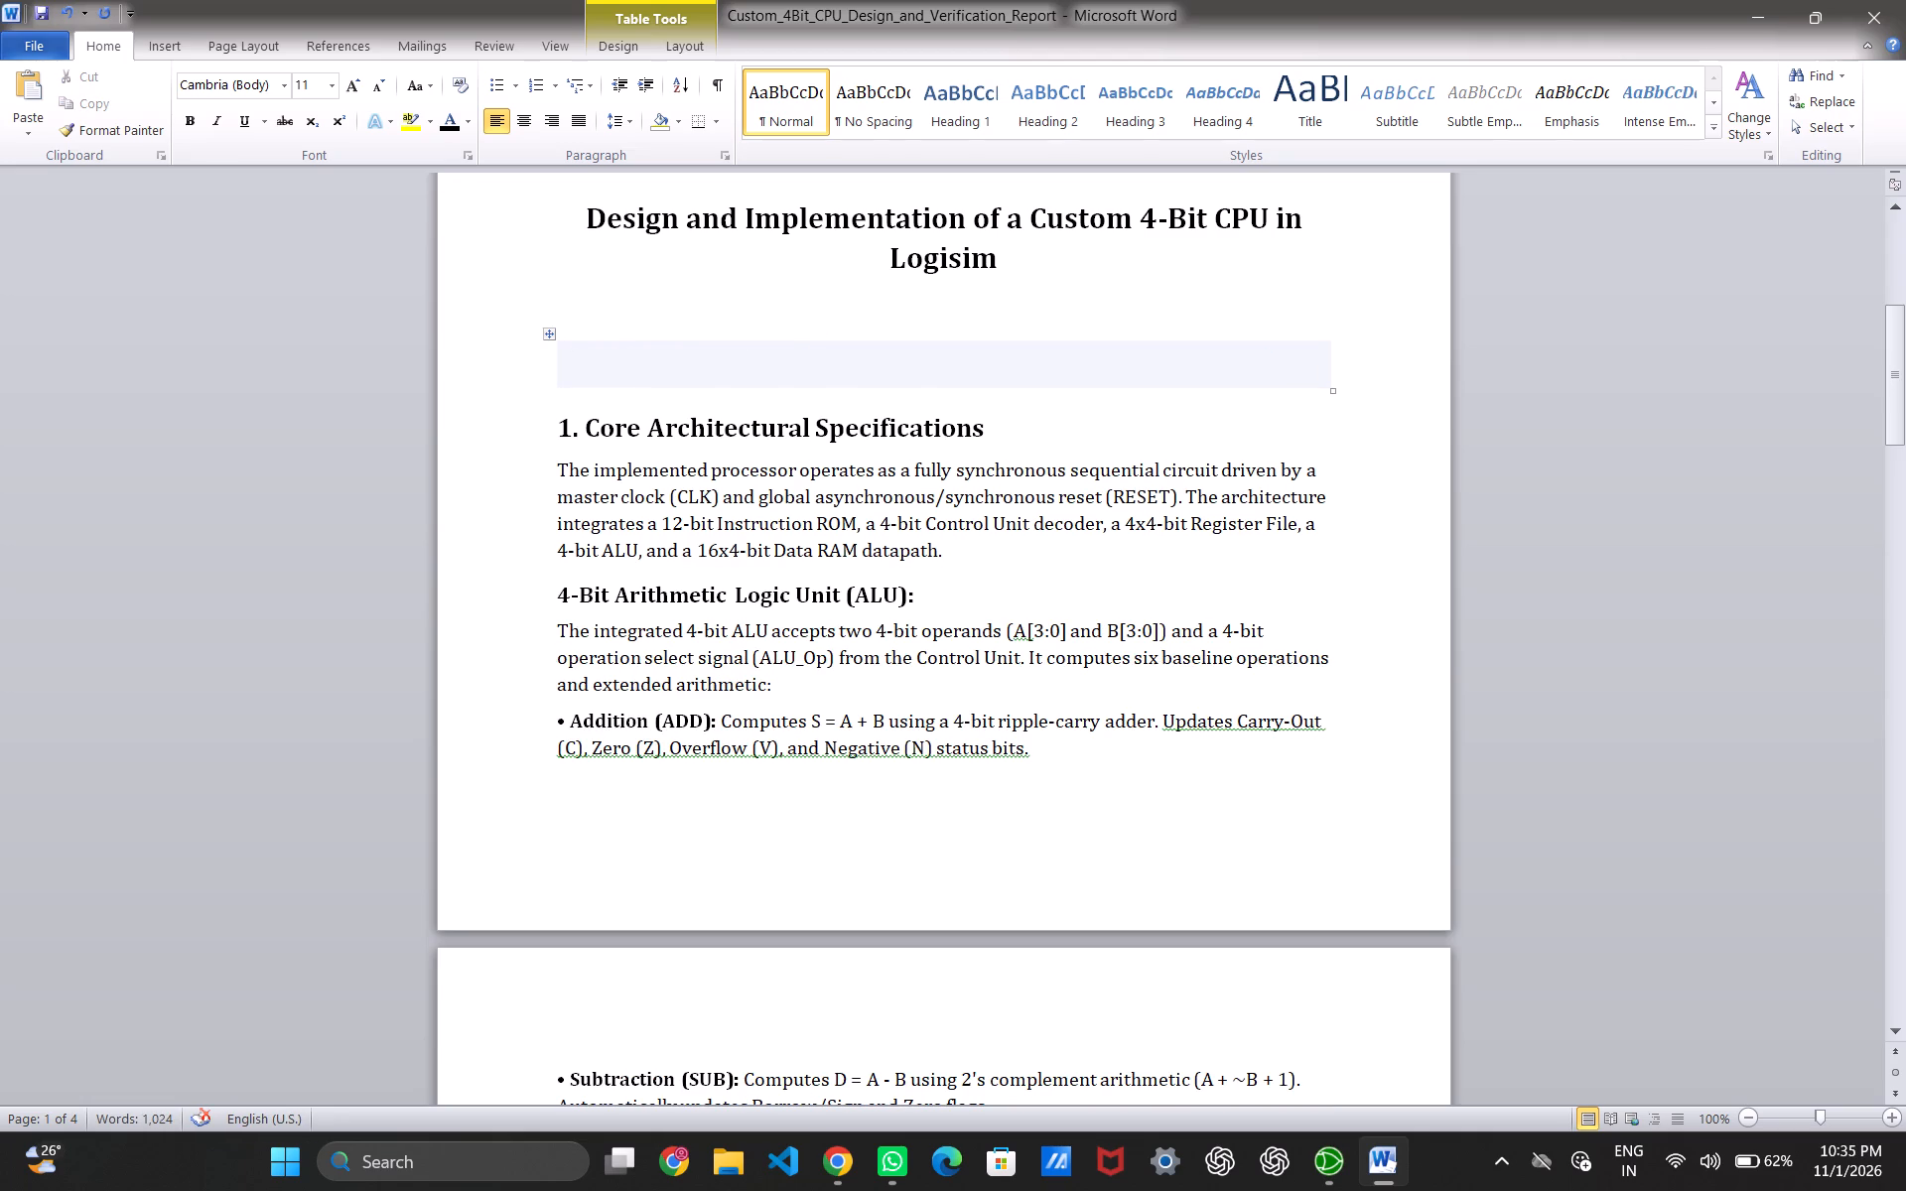
Delete the empty shaded table between the report title and the "1. Core Architectural Specifications" heading.
{"action": "key", "text": "Delete"}
{"action": "left_click_drag", "start_coordinate": [1349, 363], "coordinate": [821, 361]}
{"action": "key", "text": "Delete"}
{"action": "left_click", "coordinate": [548, 334]}
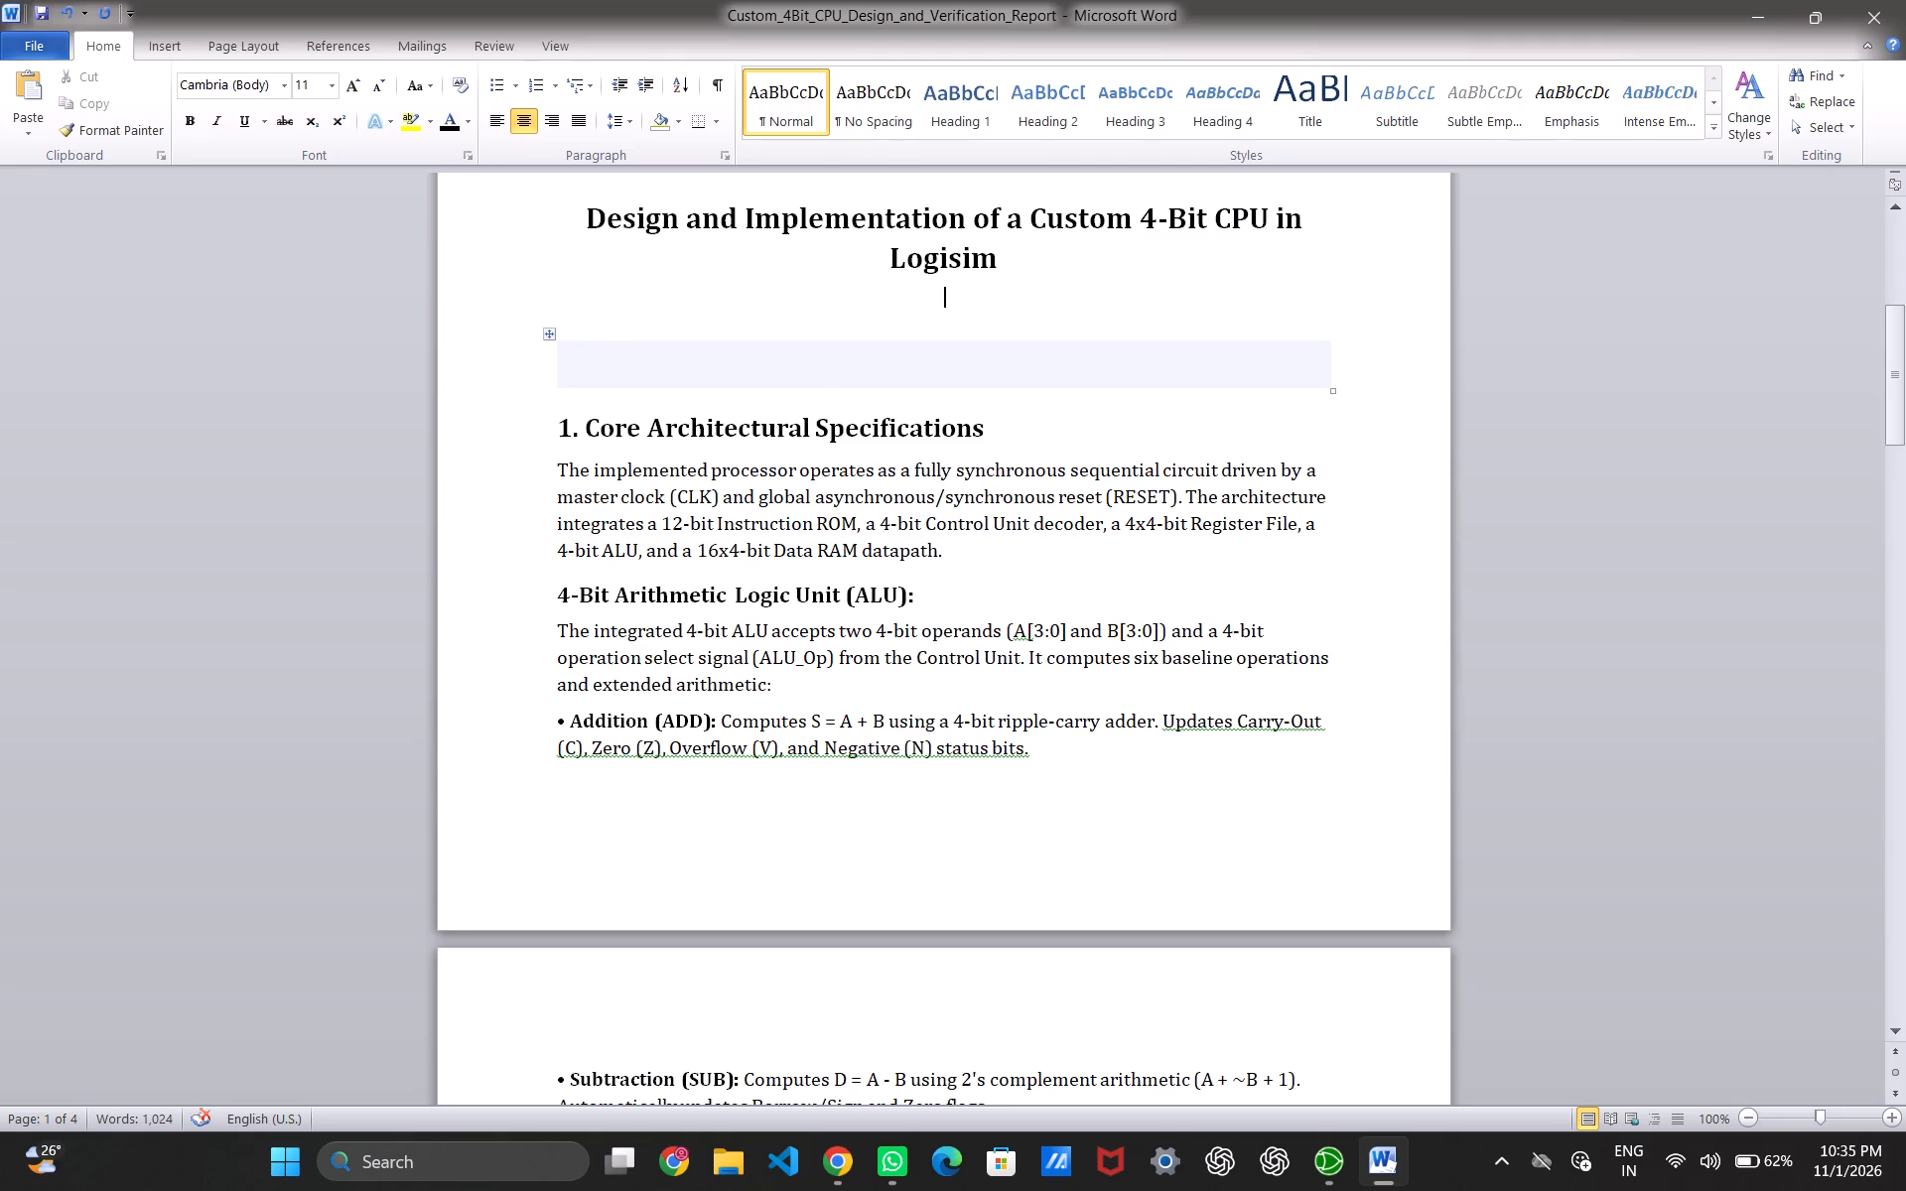
{"action": "left_click", "coordinate": [551, 341]}
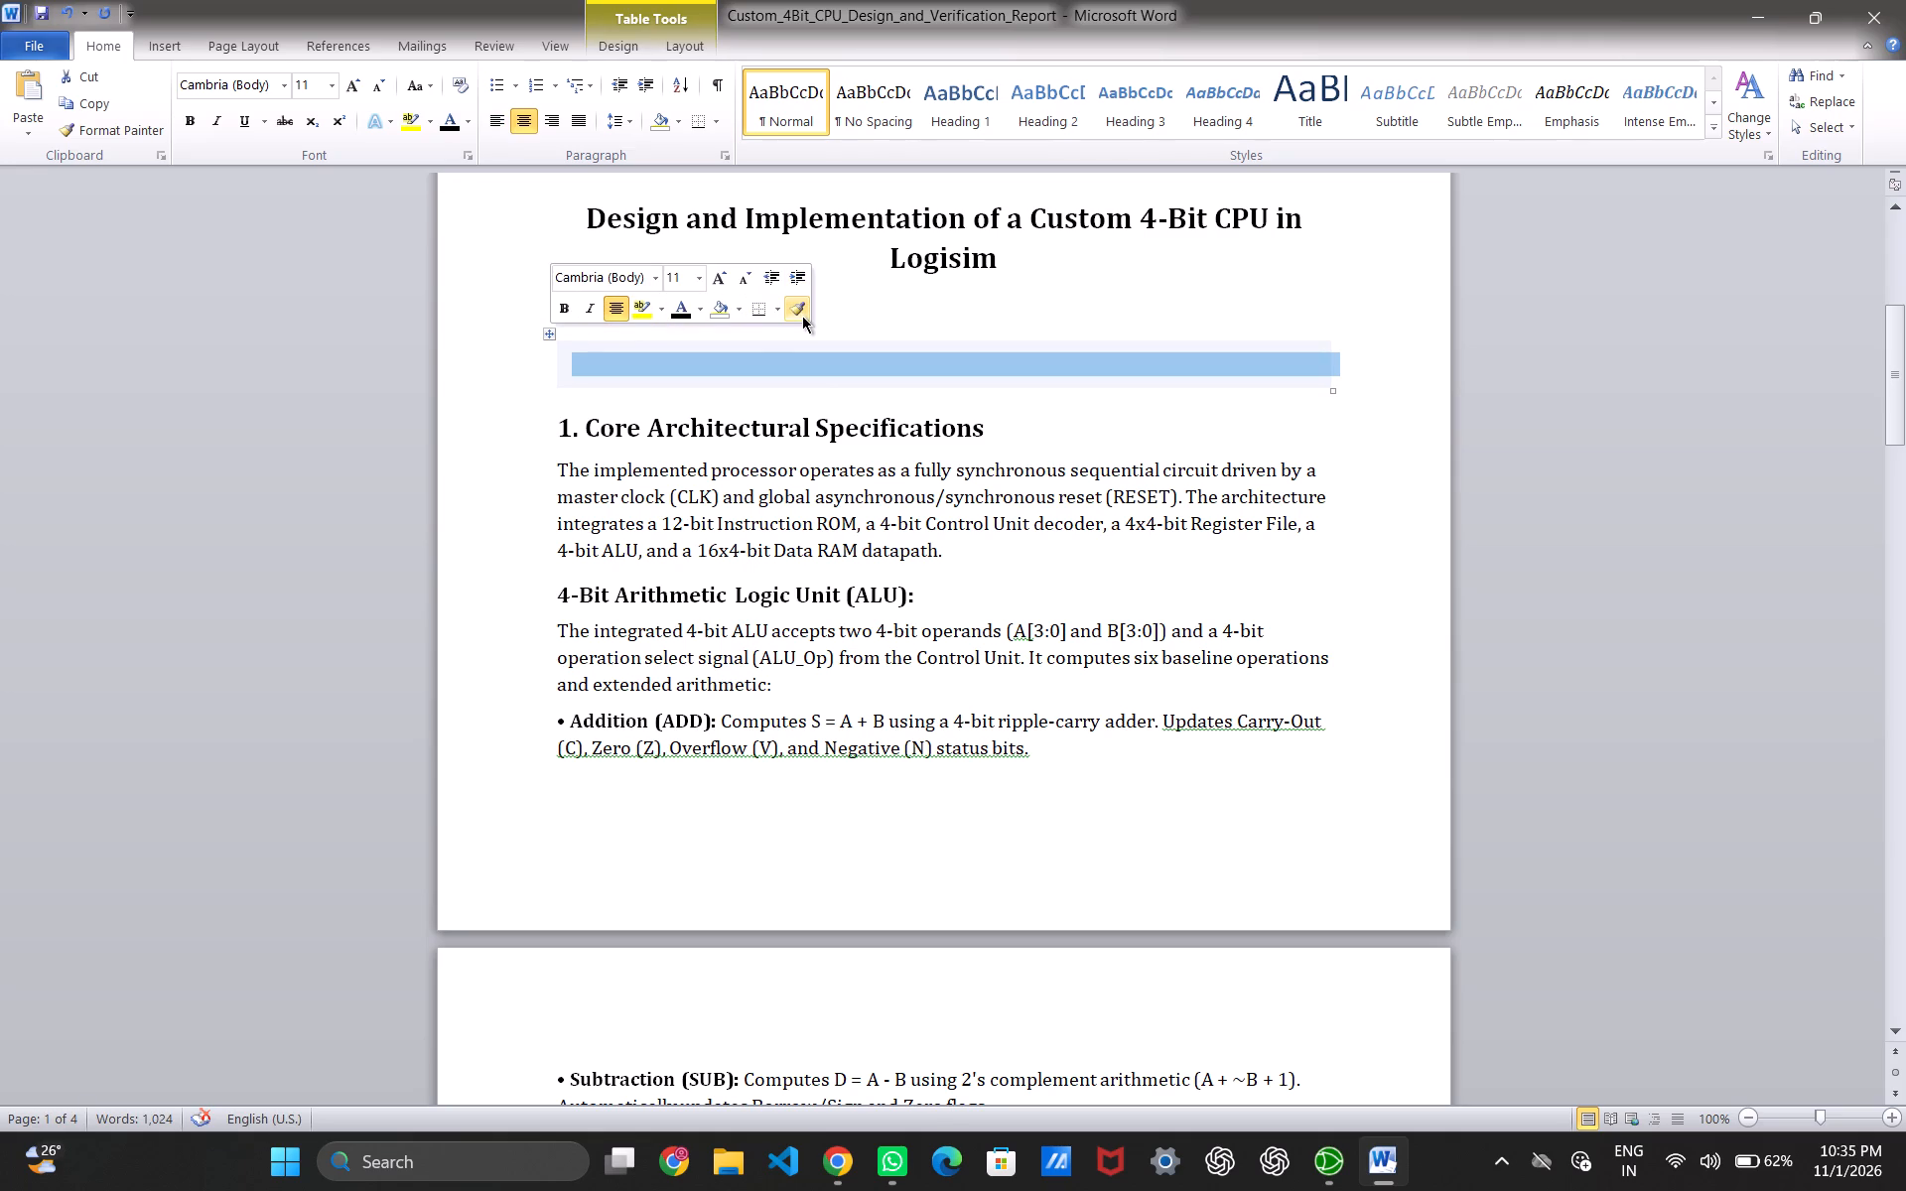
{"action": "left_click", "coordinate": [740, 379]}
{"action": "right_click", "coordinate": [740, 379]}
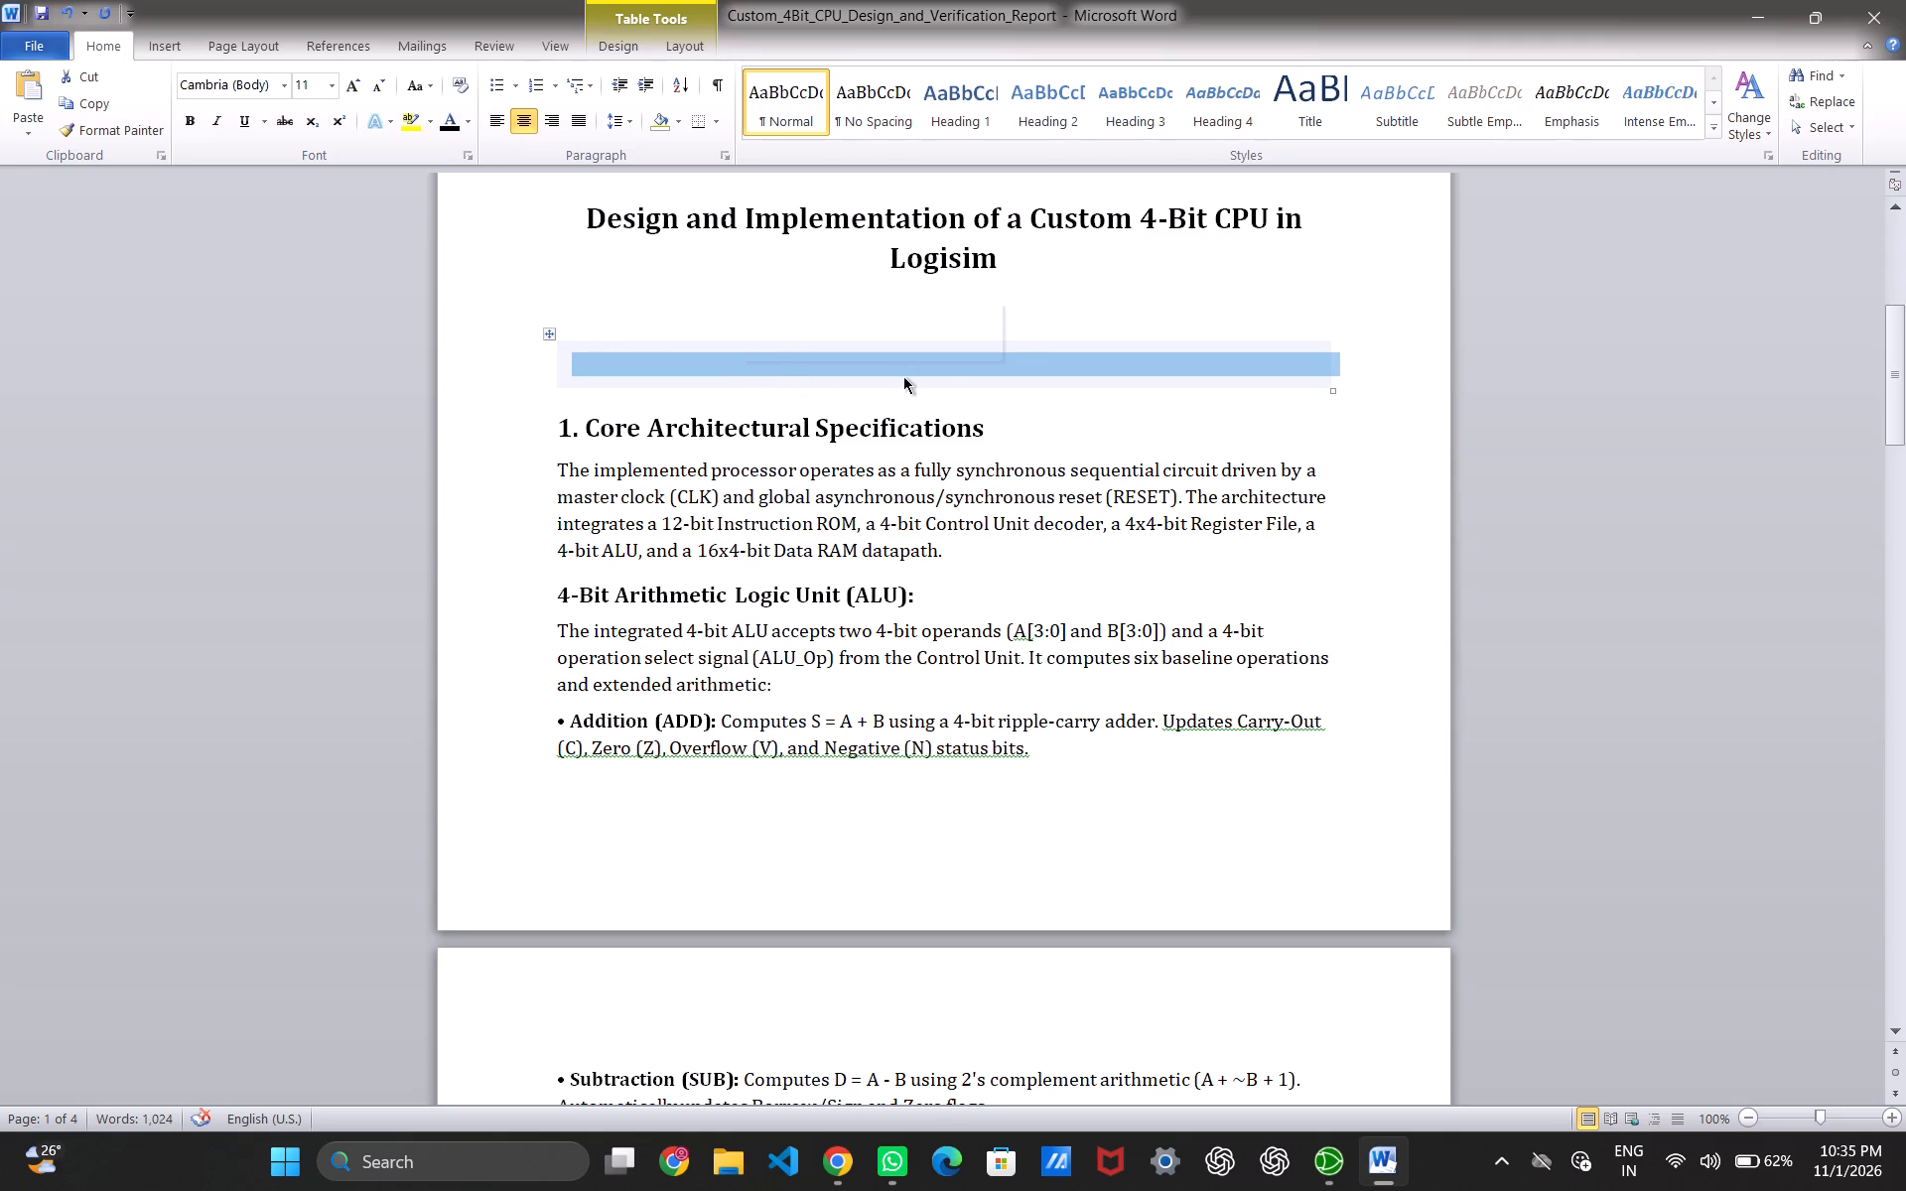
{"action": "left_click", "coordinate": [835, 383]}
{"action": "left_click", "coordinate": [1095, 327]}
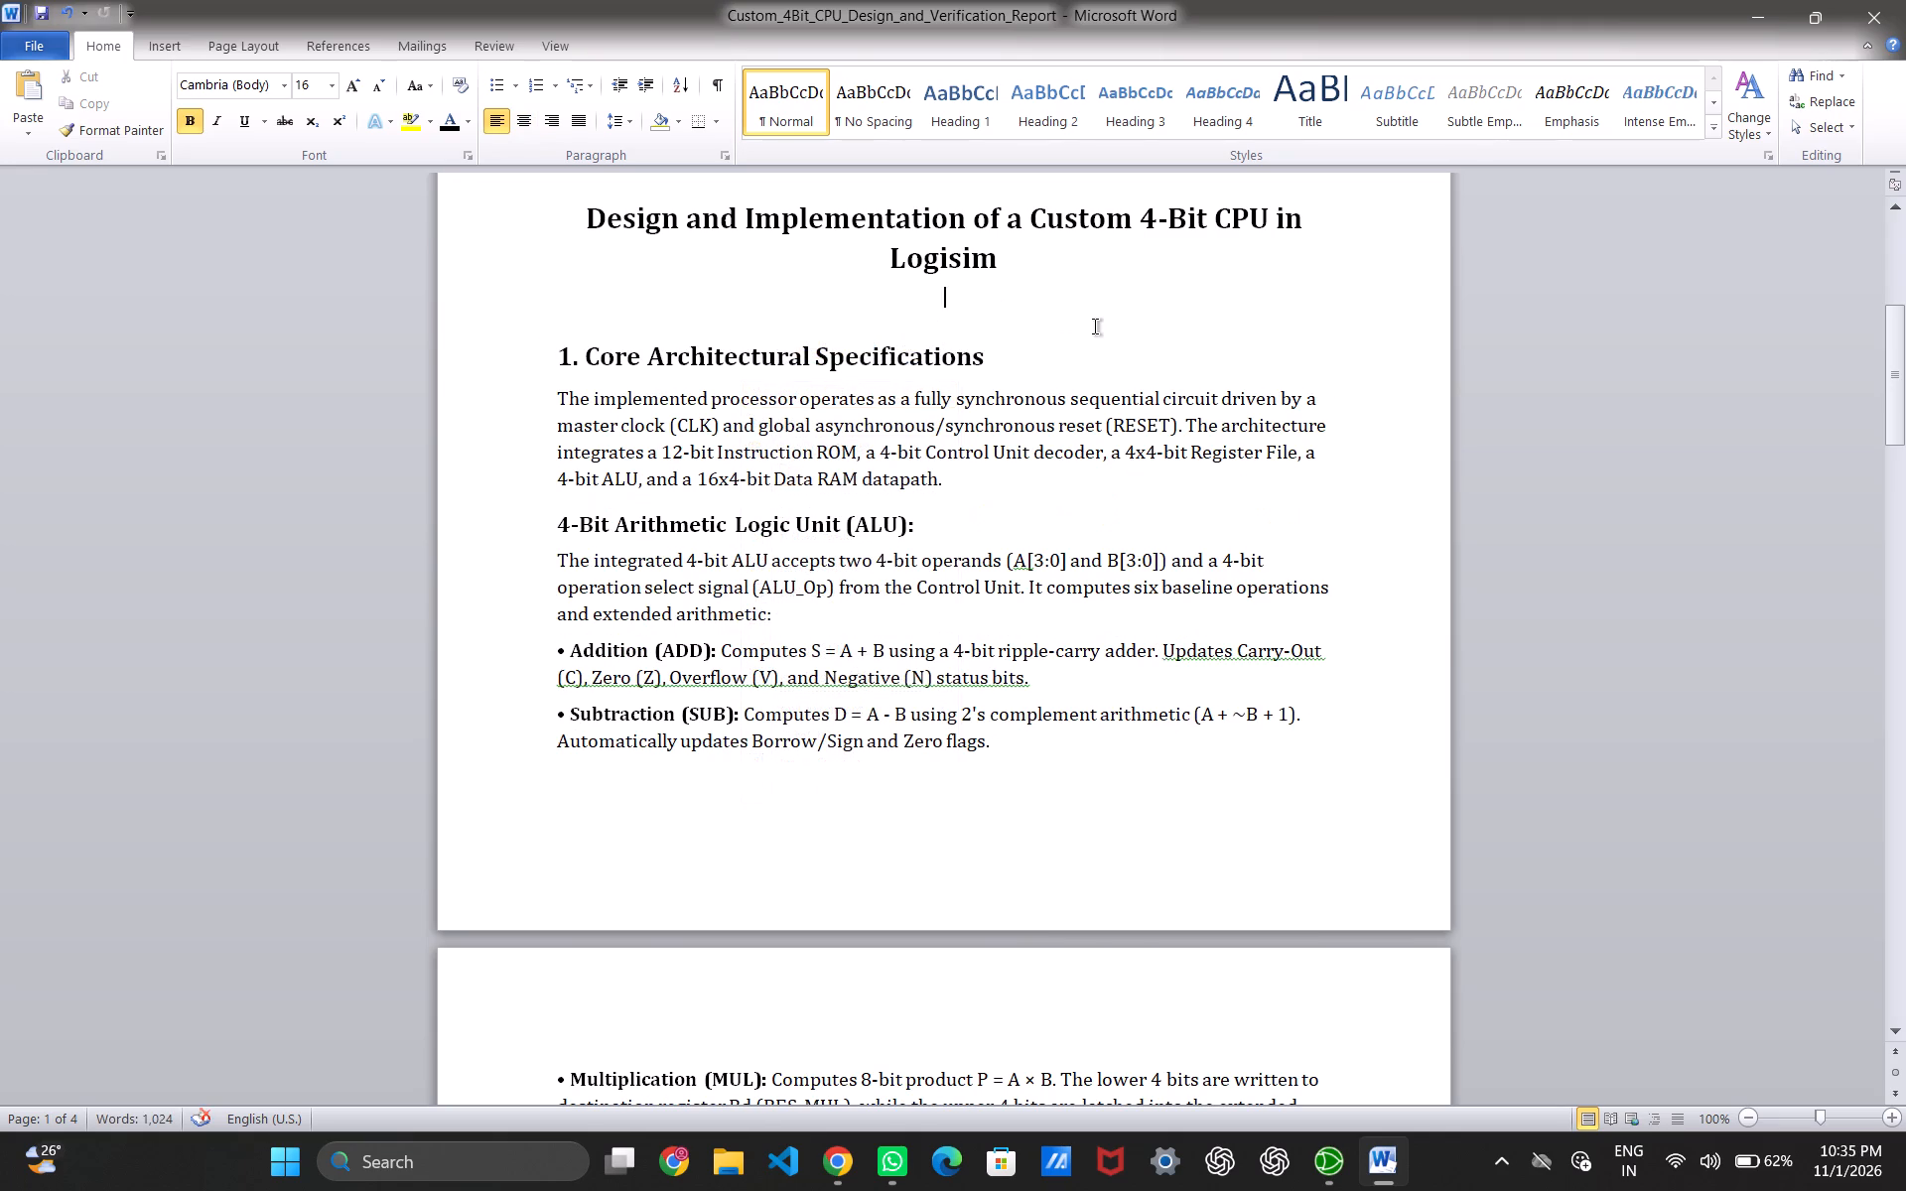
Add a colon at the end of the "1.2 Local CPU Registers (Scratchpad & Special Purpose)" heading.
{"action": "scroll", "coordinate": [1095, 327], "scroll_direction": "up", "scroll_amount": 2}
{"action": "scroll", "coordinate": [1095, 675], "scroll_direction": "down", "scroll_amount": 1}
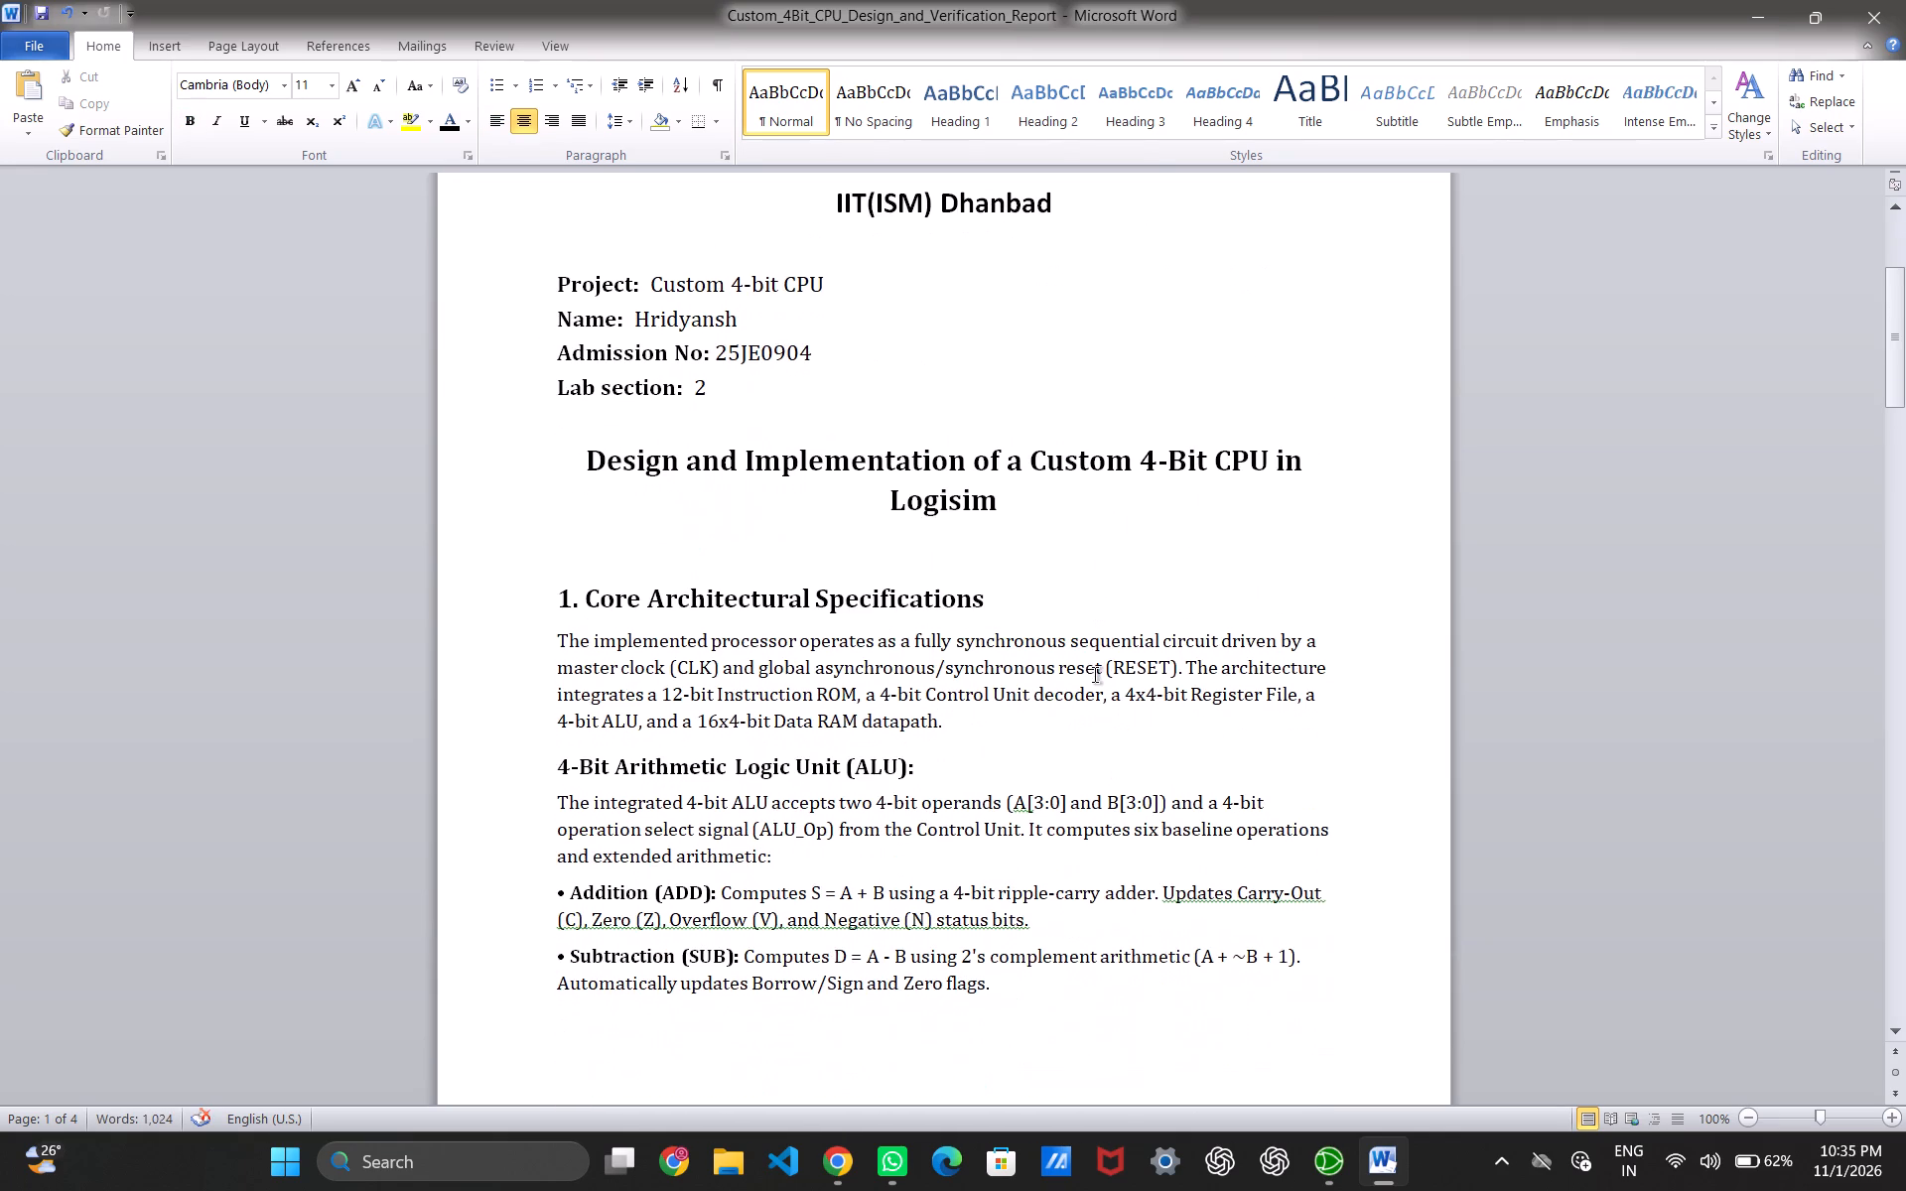
{"action": "scroll", "coordinate": [1095, 675], "scroll_direction": "down", "scroll_amount": 1}
{"action": "scroll", "coordinate": [1069, 761], "scroll_direction": "down", "scroll_amount": 1}
{"action": "scroll", "coordinate": [949, 837], "scroll_direction": "down", "scroll_amount": 1}
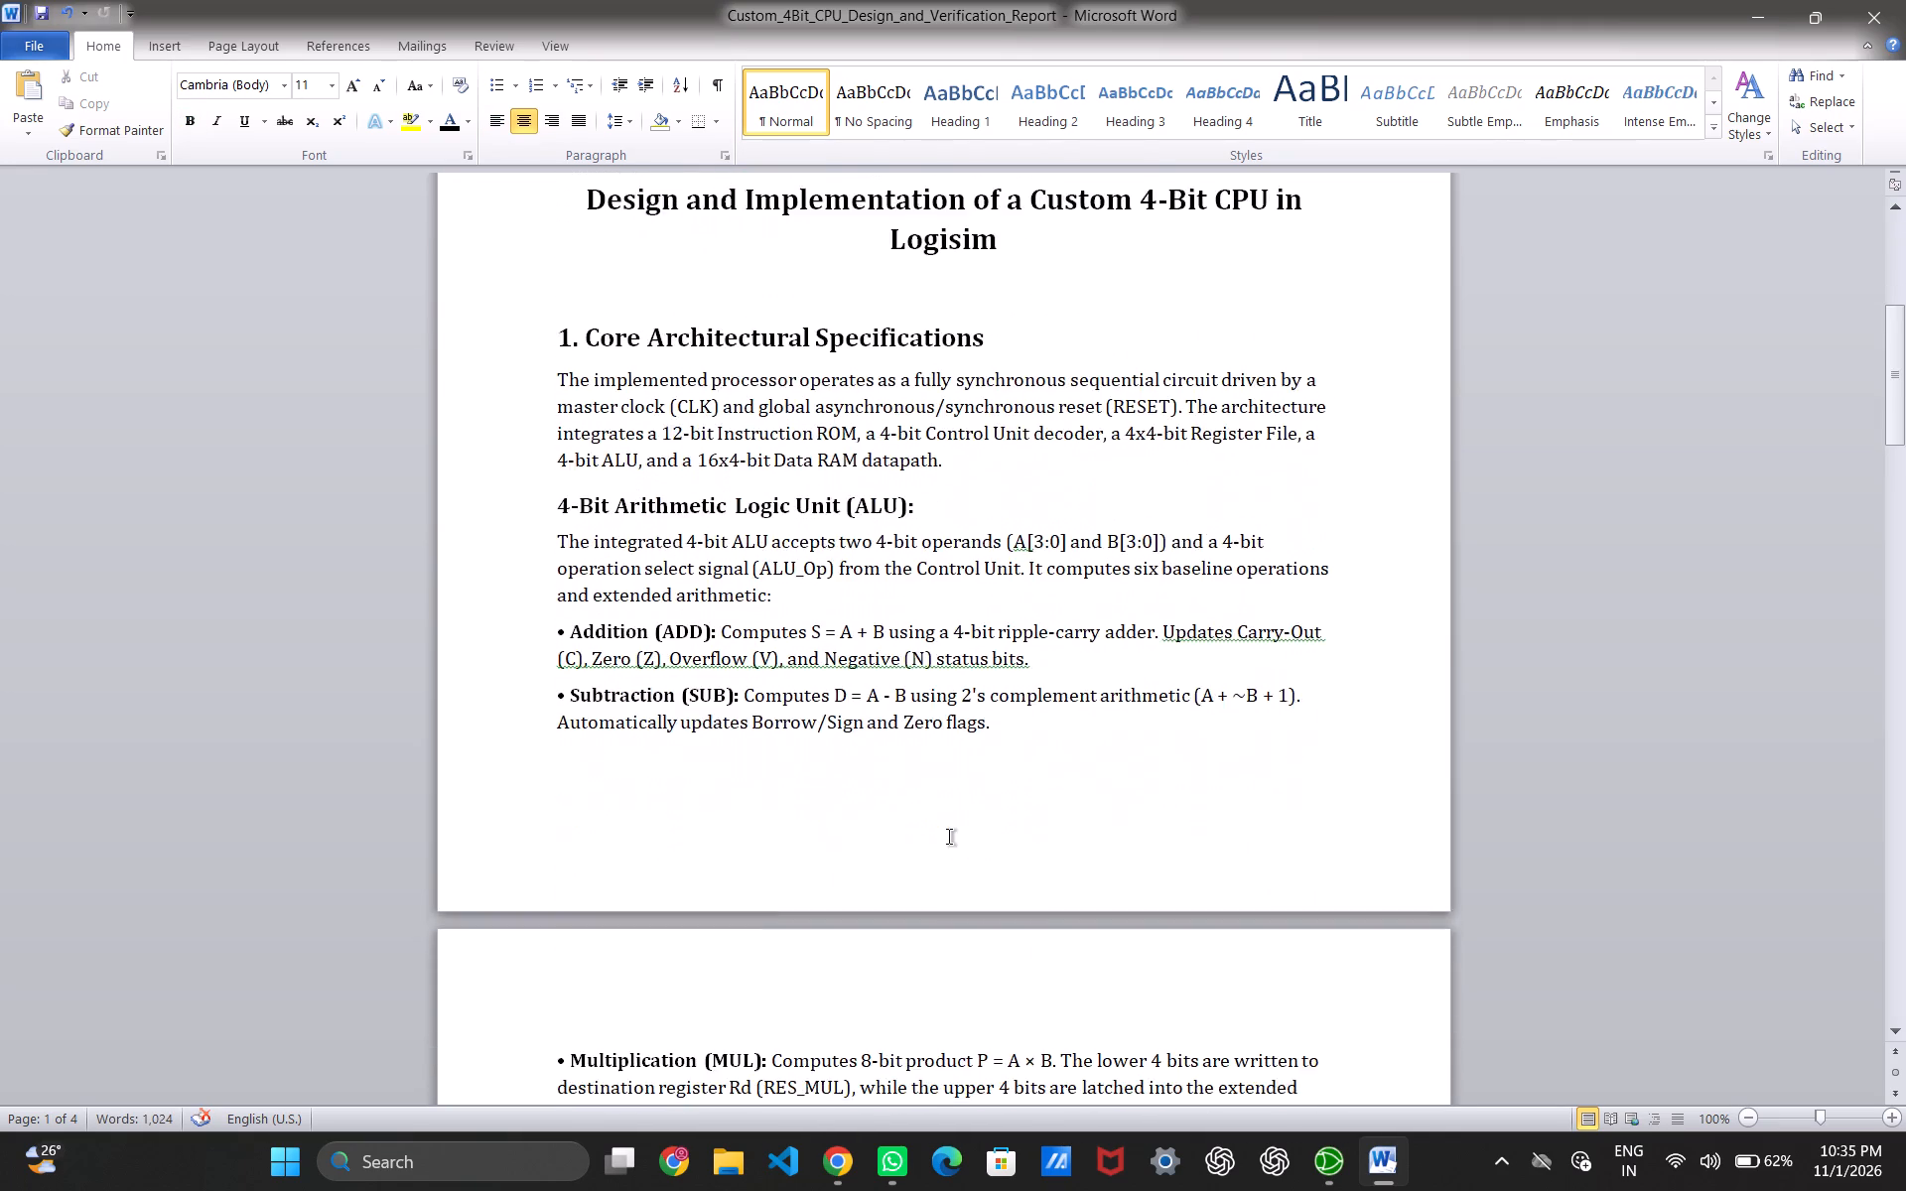
{"action": "scroll", "coordinate": [949, 837], "scroll_direction": "down", "scroll_amount": 4}
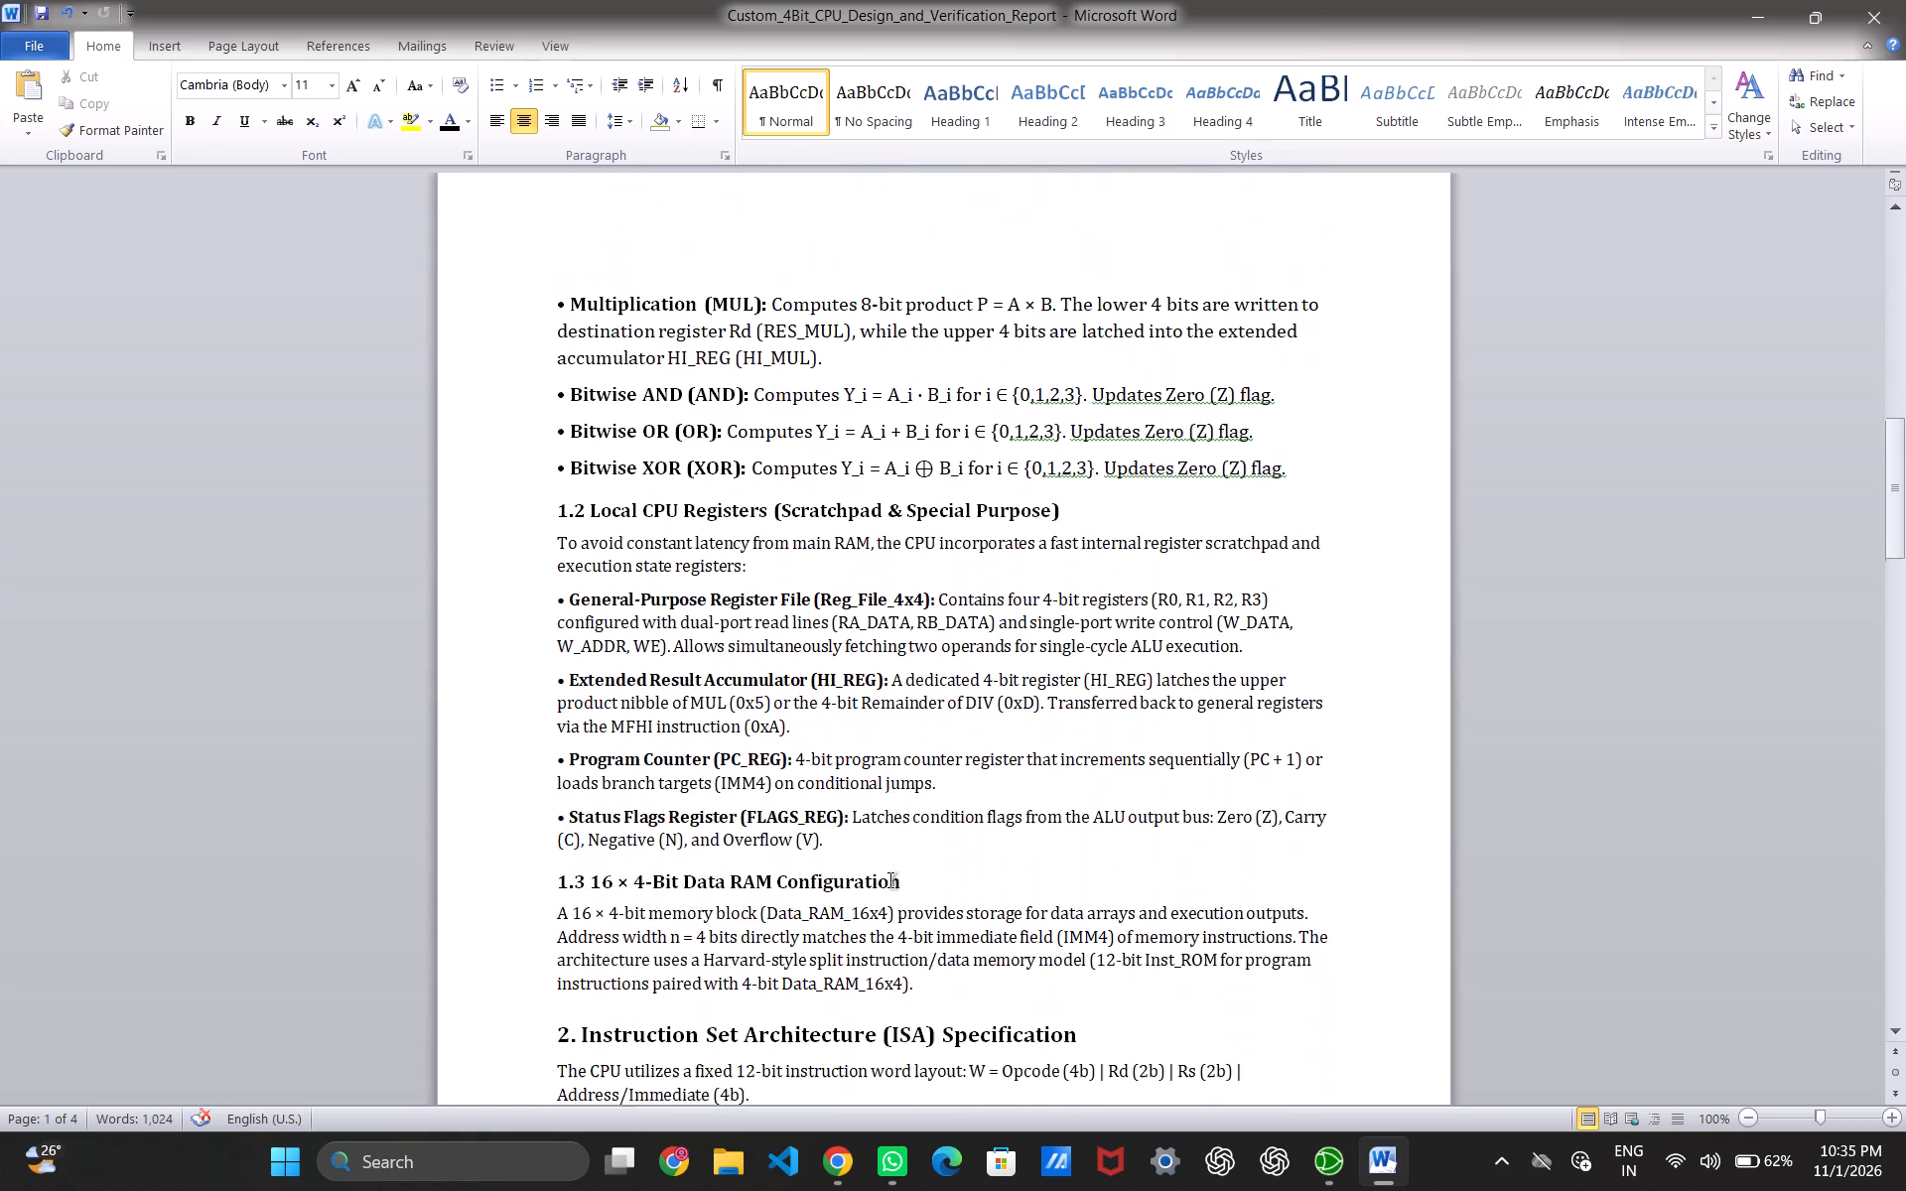
{"action": "scroll", "coordinate": [890, 880], "scroll_direction": "down", "scroll_amount": 1}
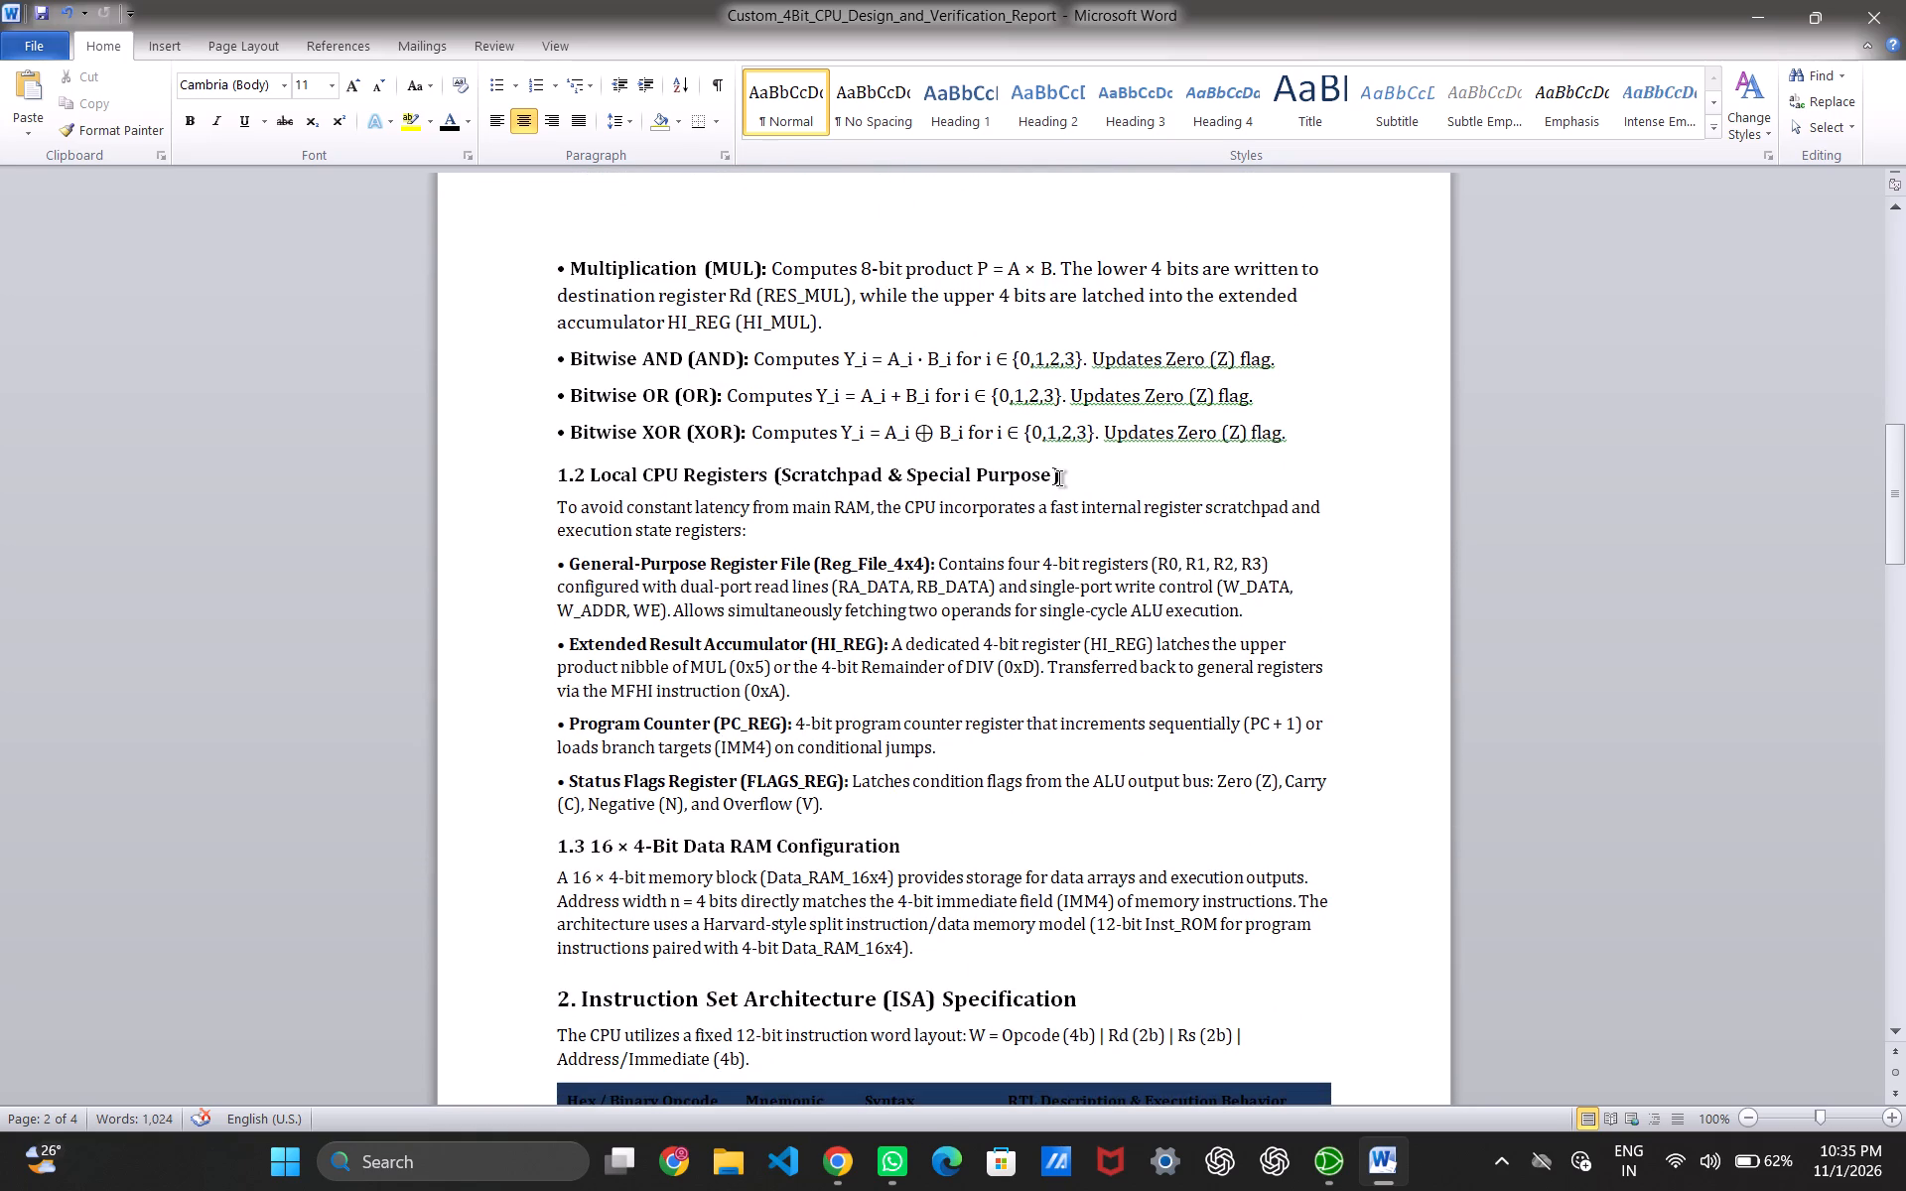
{"action": "left_click", "coordinate": [1059, 478]}
{"action": "key", "text": "shift+colon"}
Set the whole "1.2 Local CPU Registers (Scratchpad & Special Purpose):" heading to font size 14.
{"action": "left_click_drag", "start_coordinate": [1086, 474], "coordinate": [995, 476]}
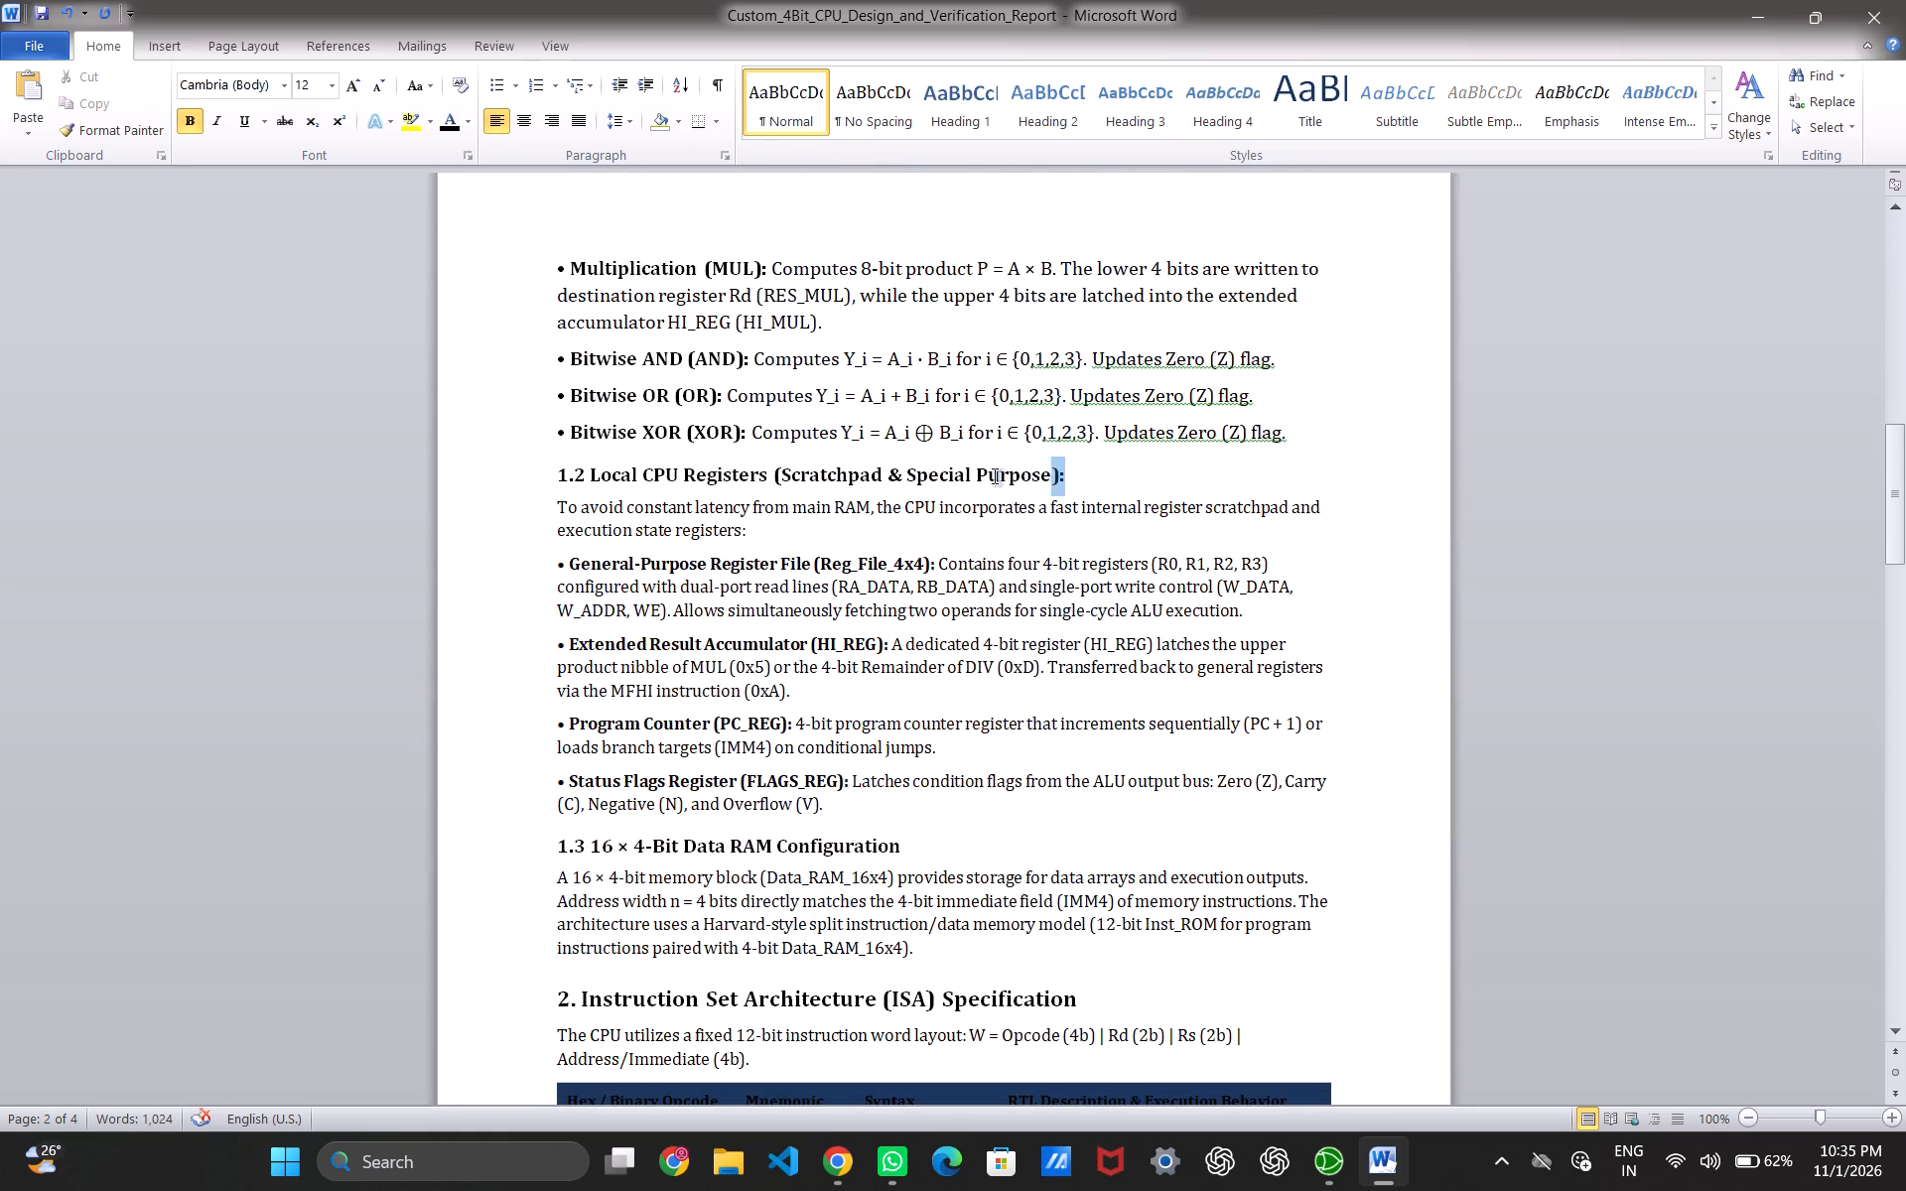
{"action": "left_click_drag", "start_coordinate": [995, 476], "coordinate": [552, 475]}
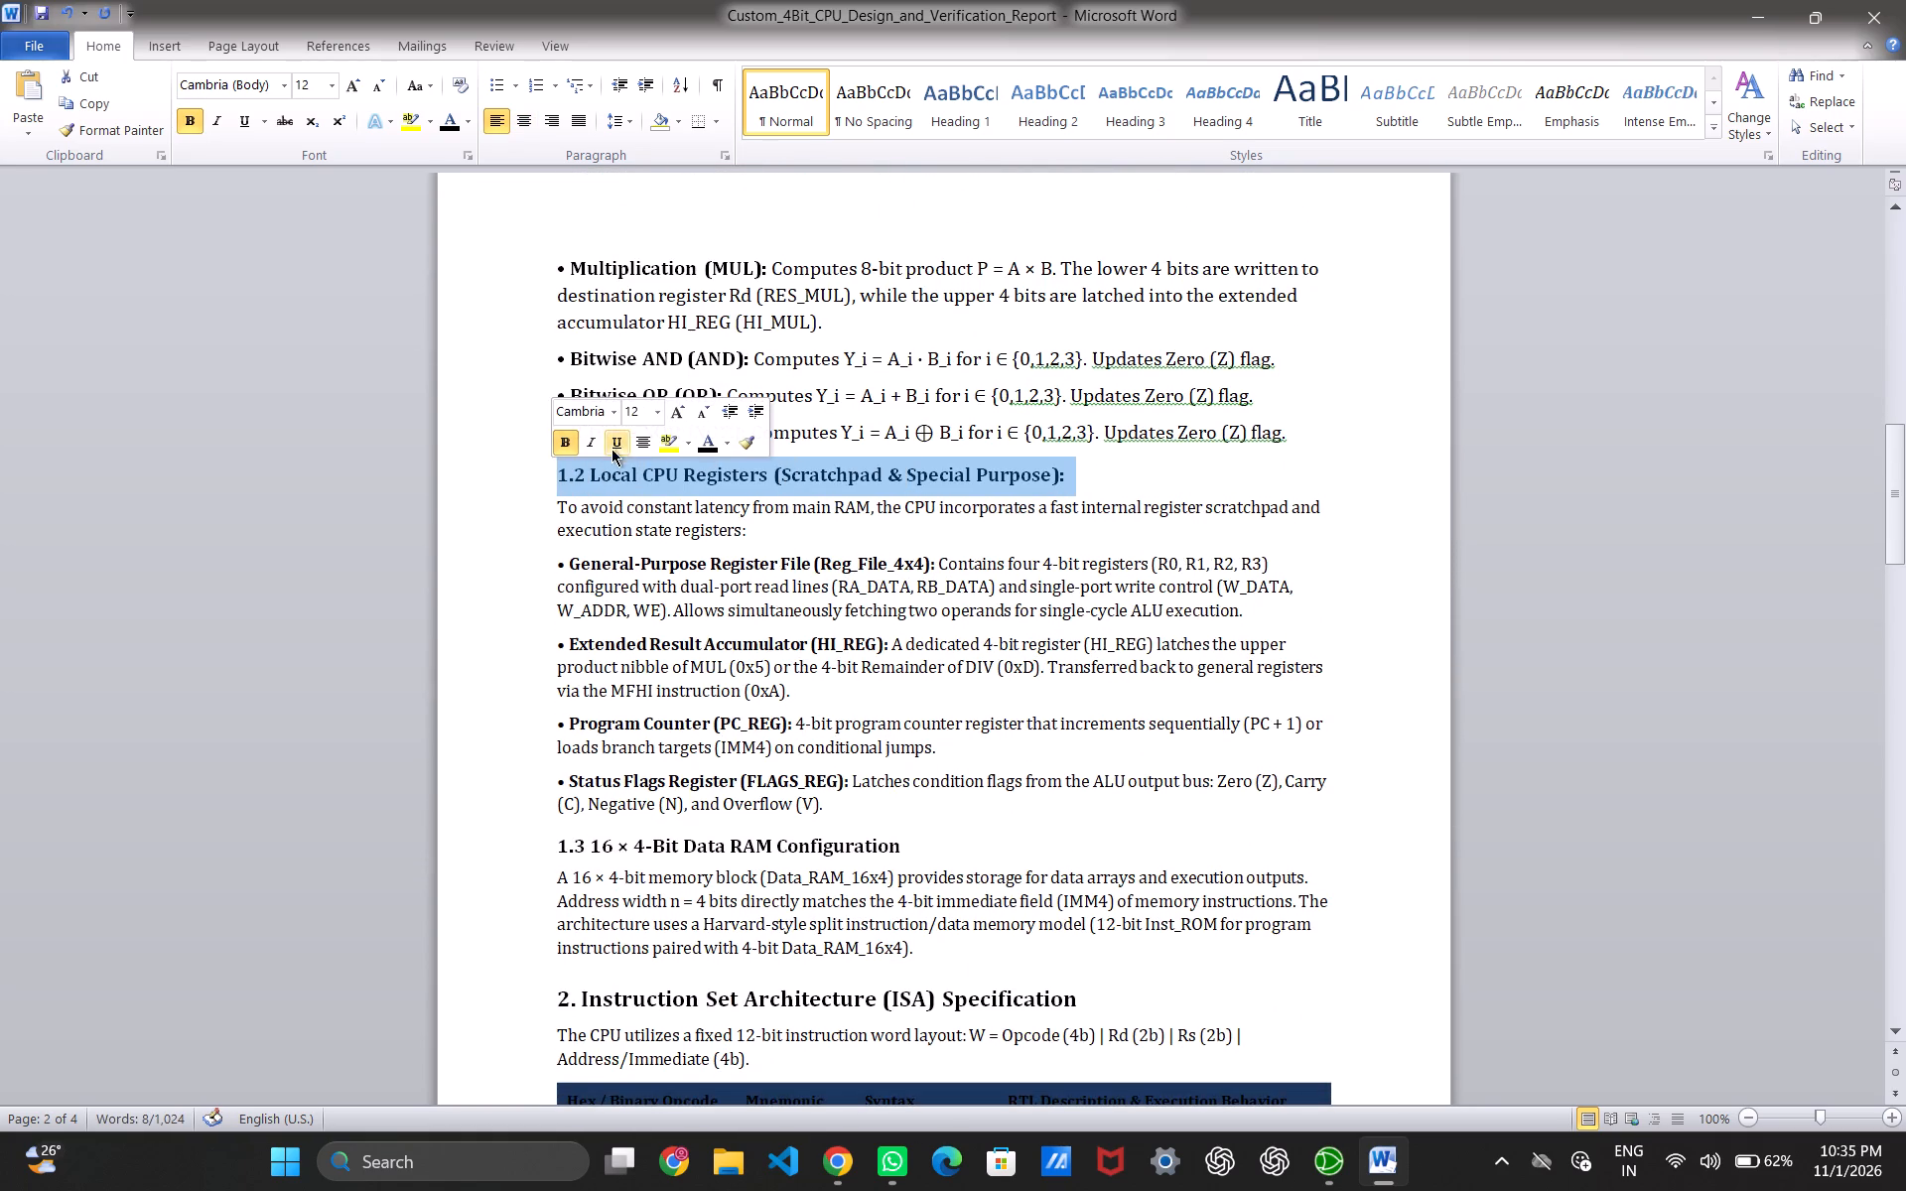
{"action": "left_click_drag", "start_coordinate": [656, 414], "coordinate": [641, 540]}
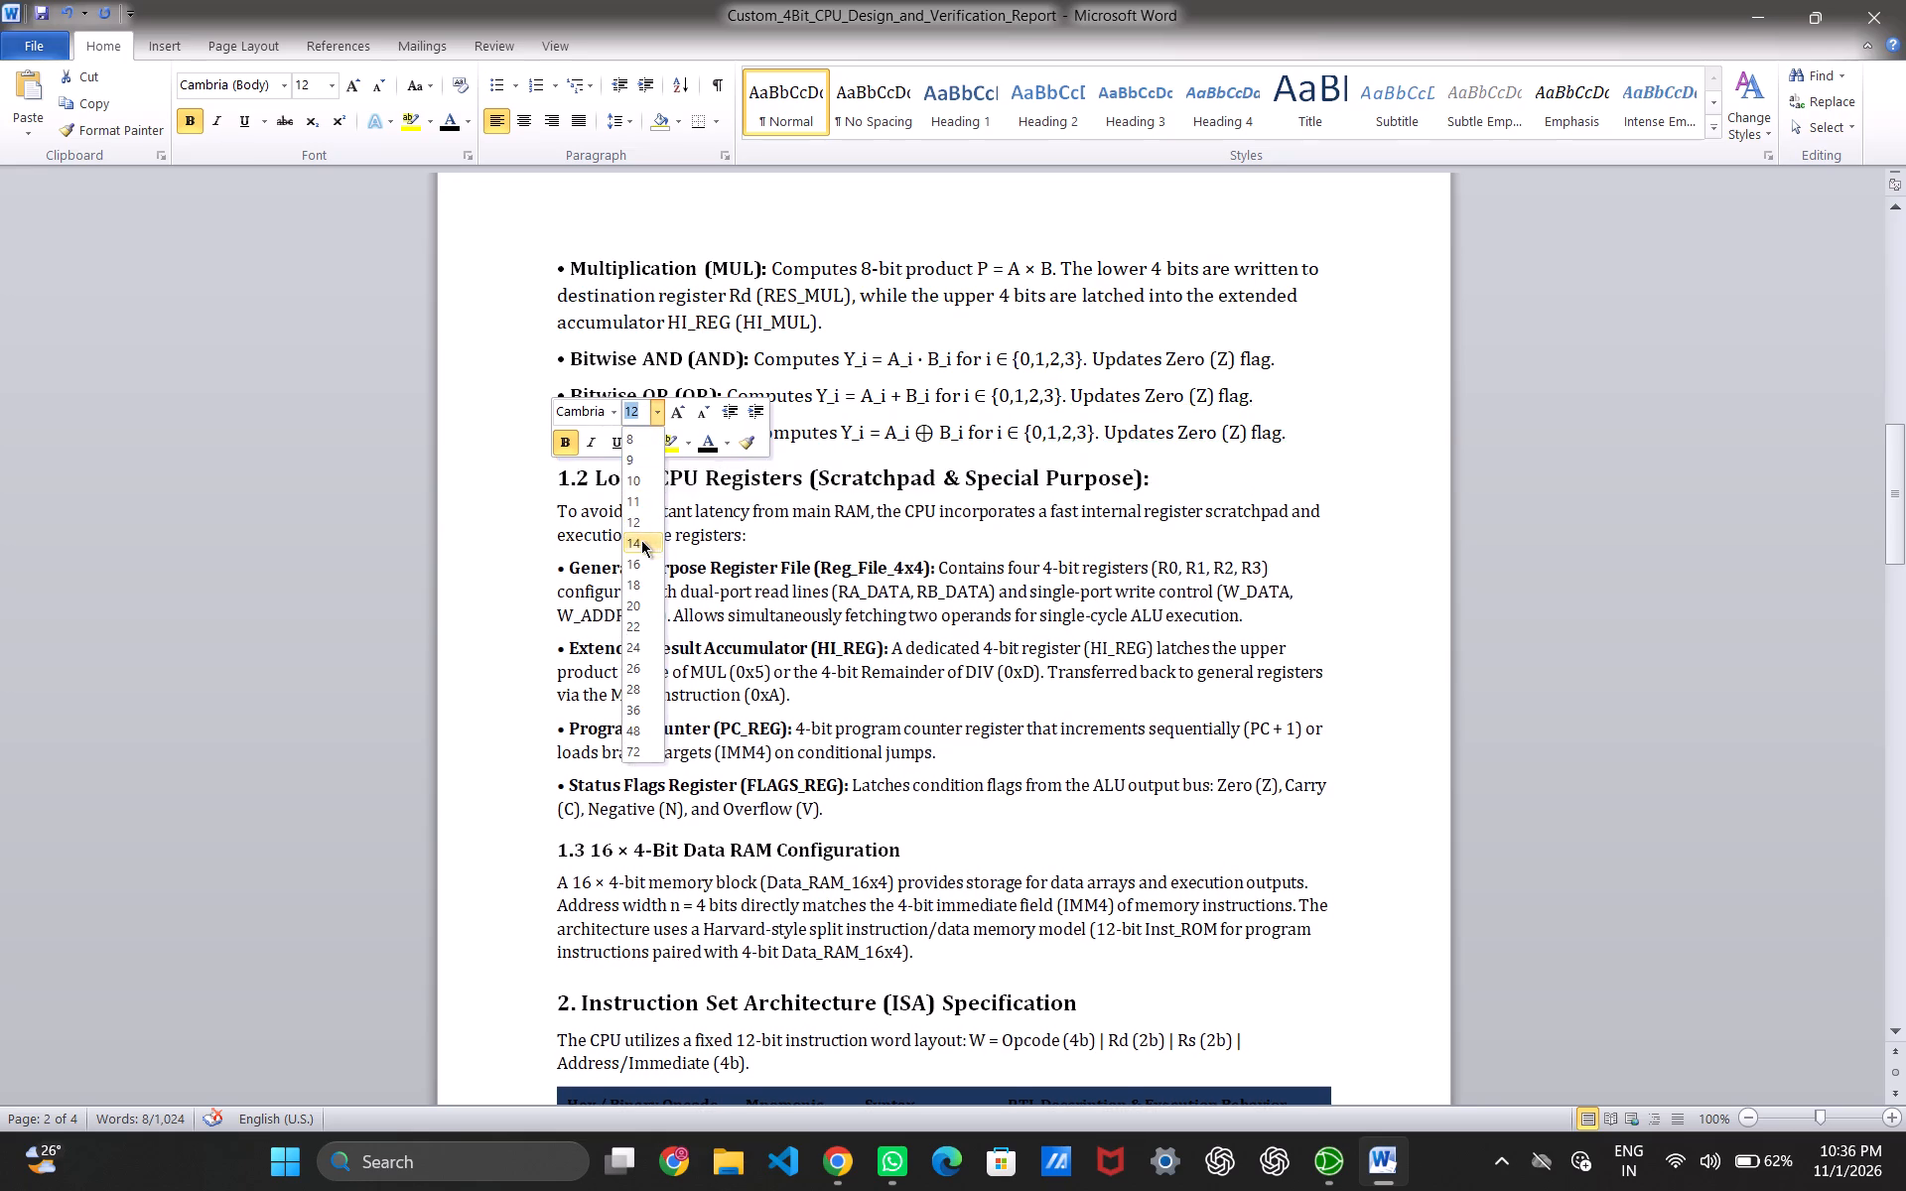
Set the "1.2 Local CPU Registers (Scratchpad & Special Purpose):" heading to font size 14.
{"action": "left_click", "coordinate": [641, 540]}
Remove the "1.2" number from the Local CPU Registers heading and insert a blank line above the heading.
{"action": "left_click", "coordinate": [599, 482]}
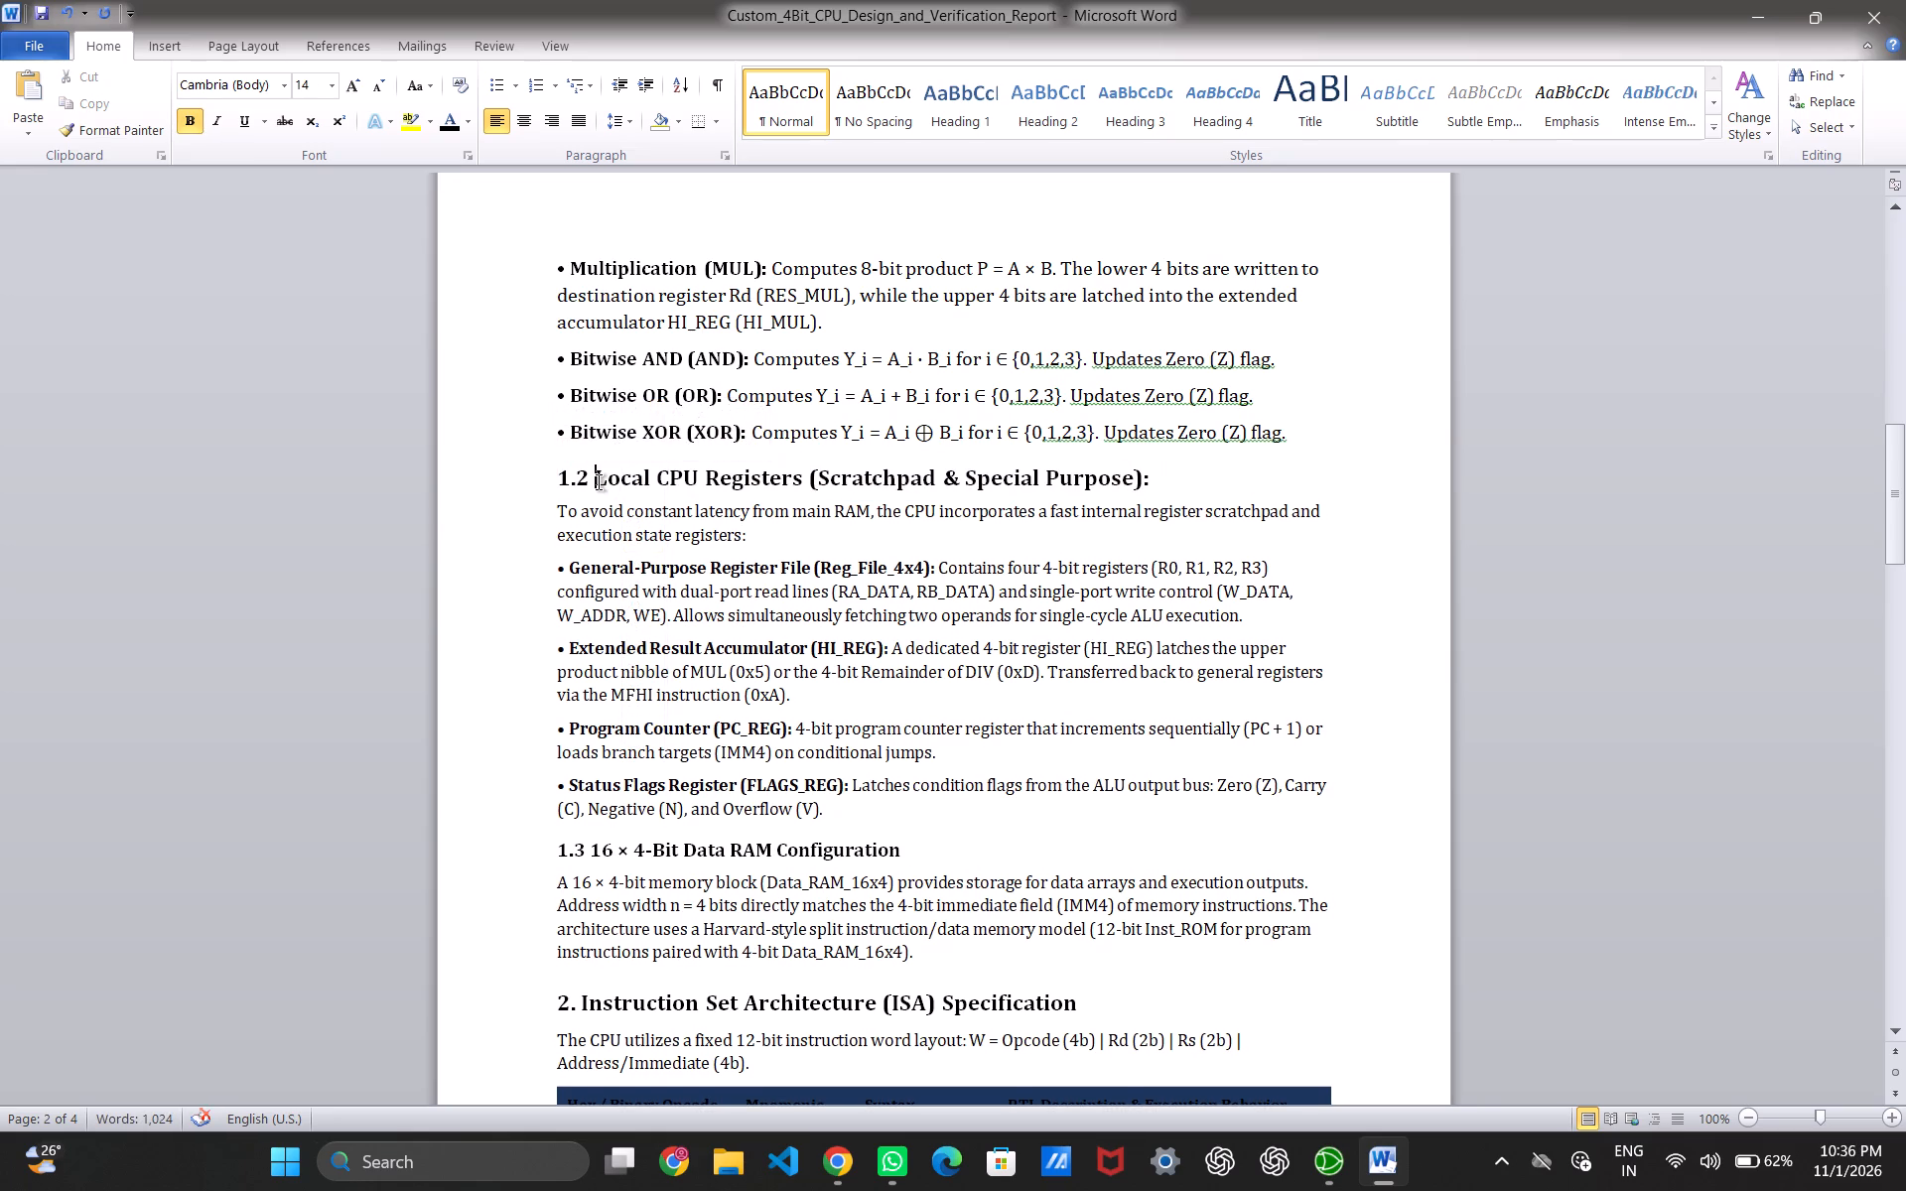
{"action": "key", "text": "BackSpace"}
{"action": "key", "text": "BackSpace"}
{"action": "key", "text": "BackSpace"}
{"action": "key", "text": "BackSpace"}
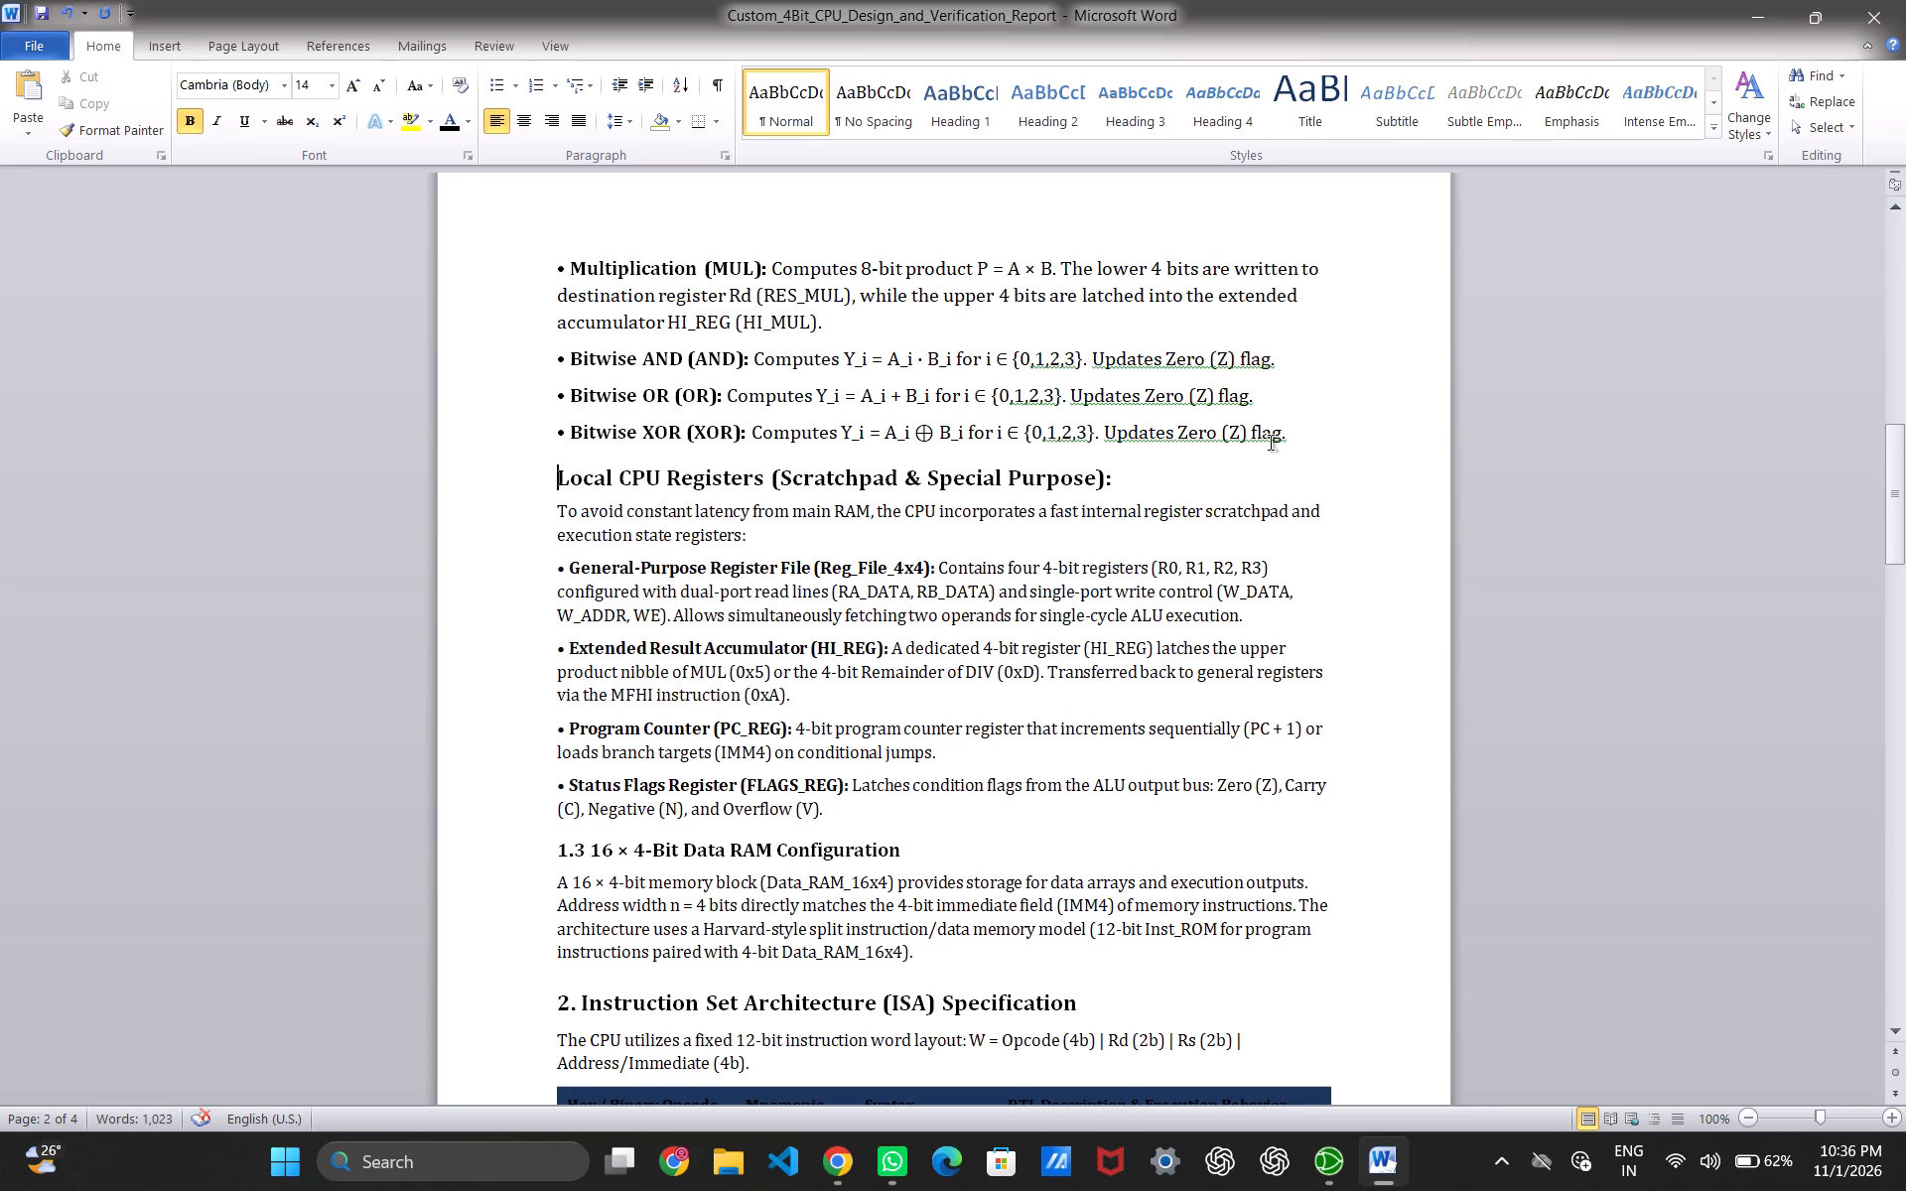
{"action": "left_click", "coordinate": [1311, 438]}
{"action": "key", "text": "Return"}
Set the intro paragraph and all four register bullets under the Local CPU Registers heading to font size 12.
{"action": "scroll", "coordinate": [1150, 599], "scroll_direction": "down", "scroll_amount": 1}
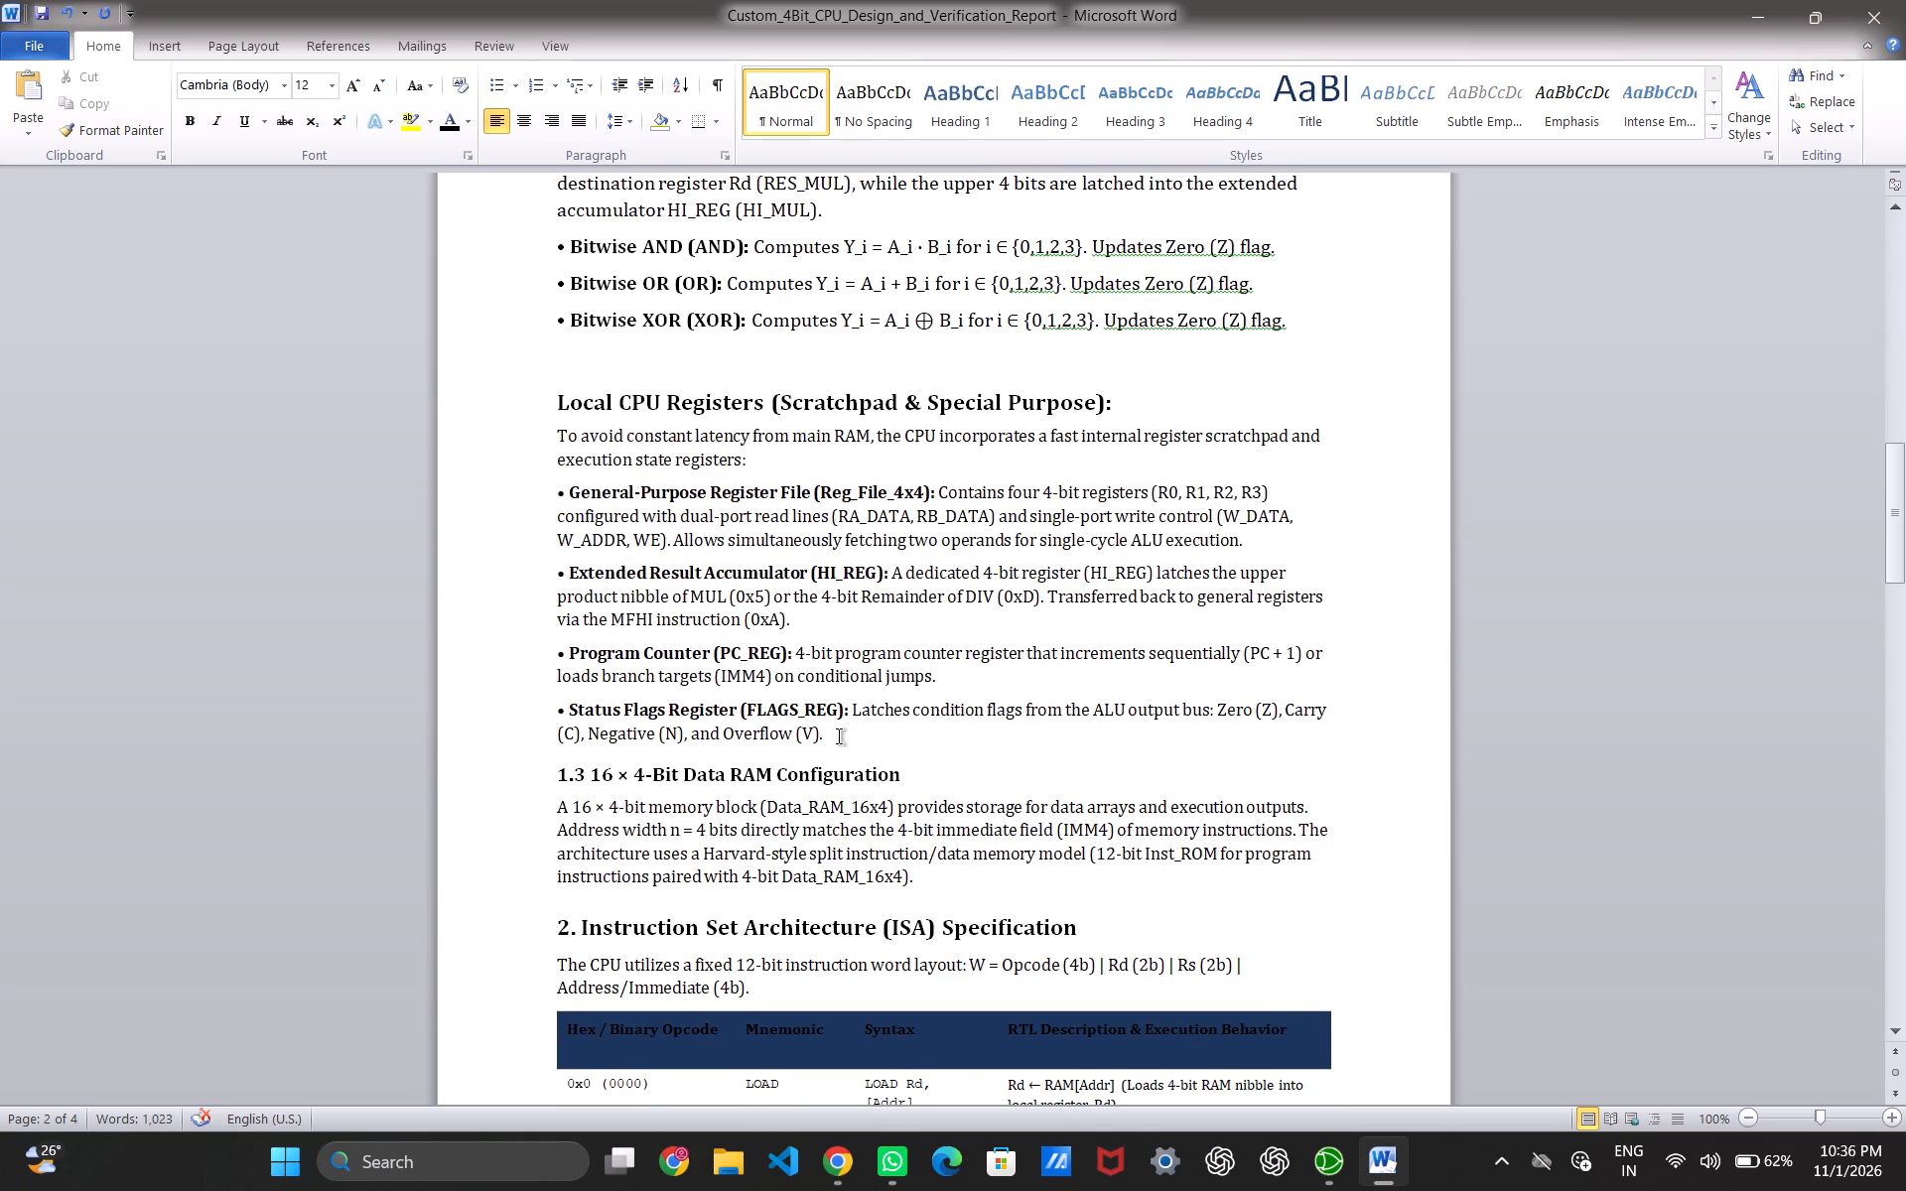
{"action": "left_click_drag", "start_coordinate": [839, 736], "coordinate": [562, 441]}
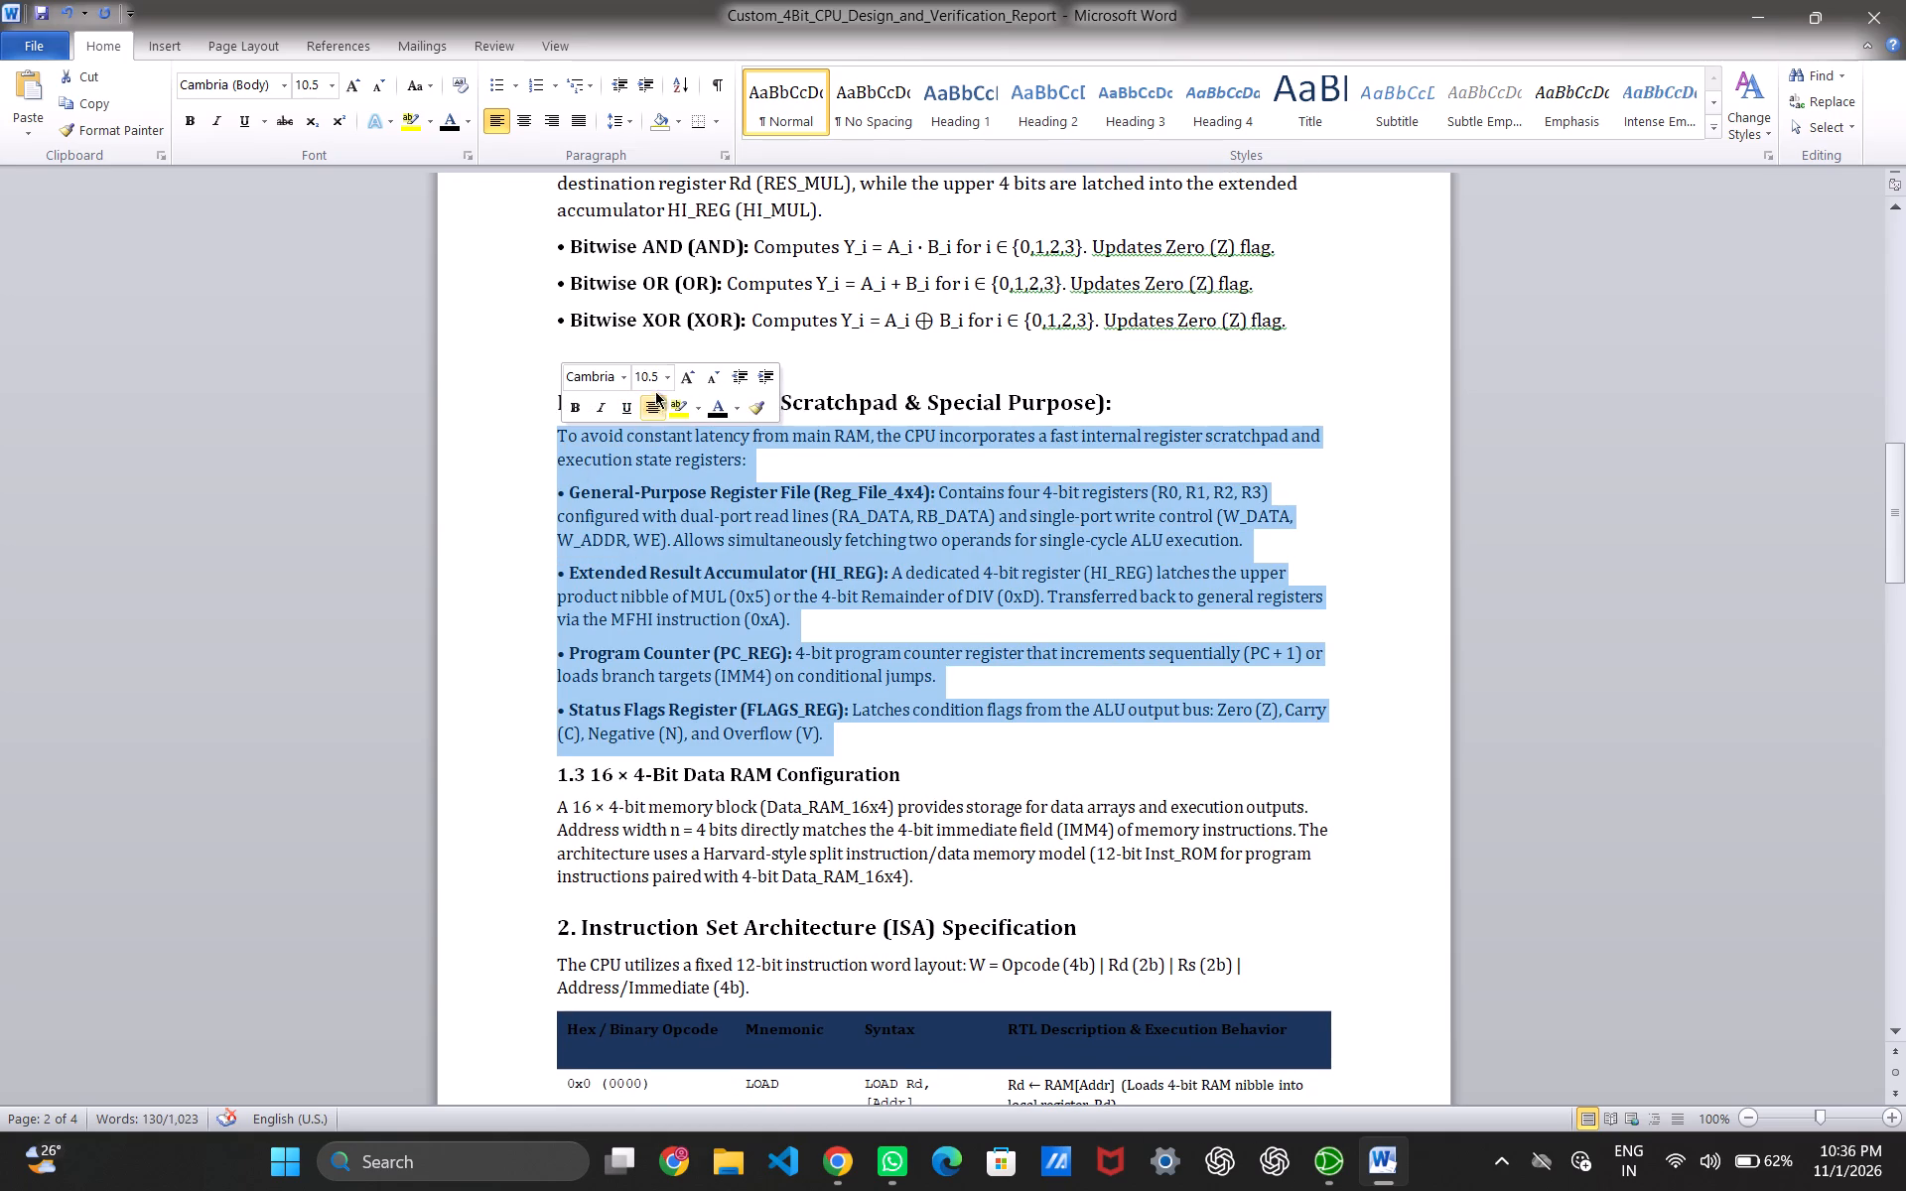
{"action": "left_click_drag", "start_coordinate": [666, 374], "coordinate": [656, 485]}
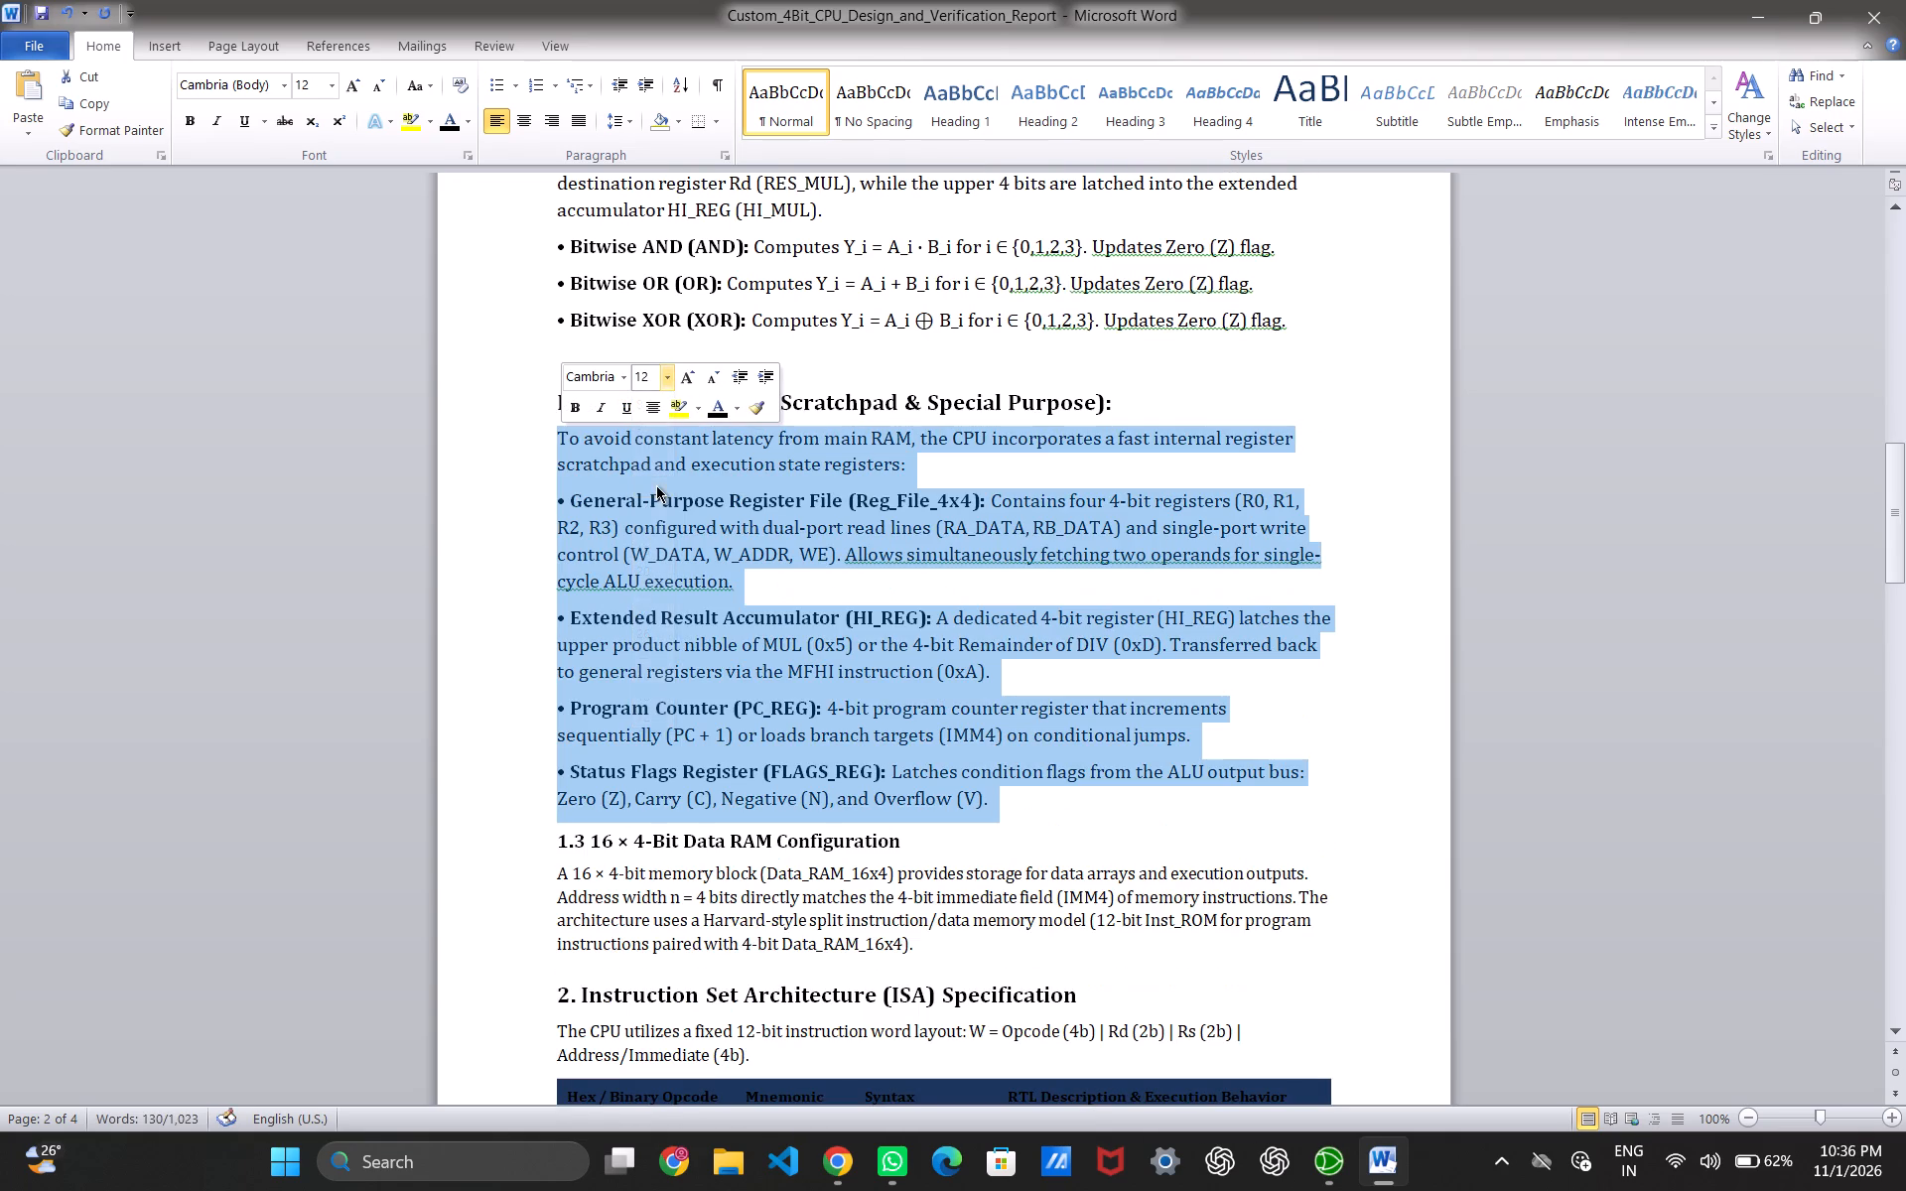
{"action": "left_click", "coordinate": [836, 600]}
Insert a blank line above the "1.3 16 × 4-Bit Data RAM Configuration" heading and add a colon at its end.
{"action": "scroll", "coordinate": [836, 600], "scroll_direction": "down", "scroll_amount": 1}
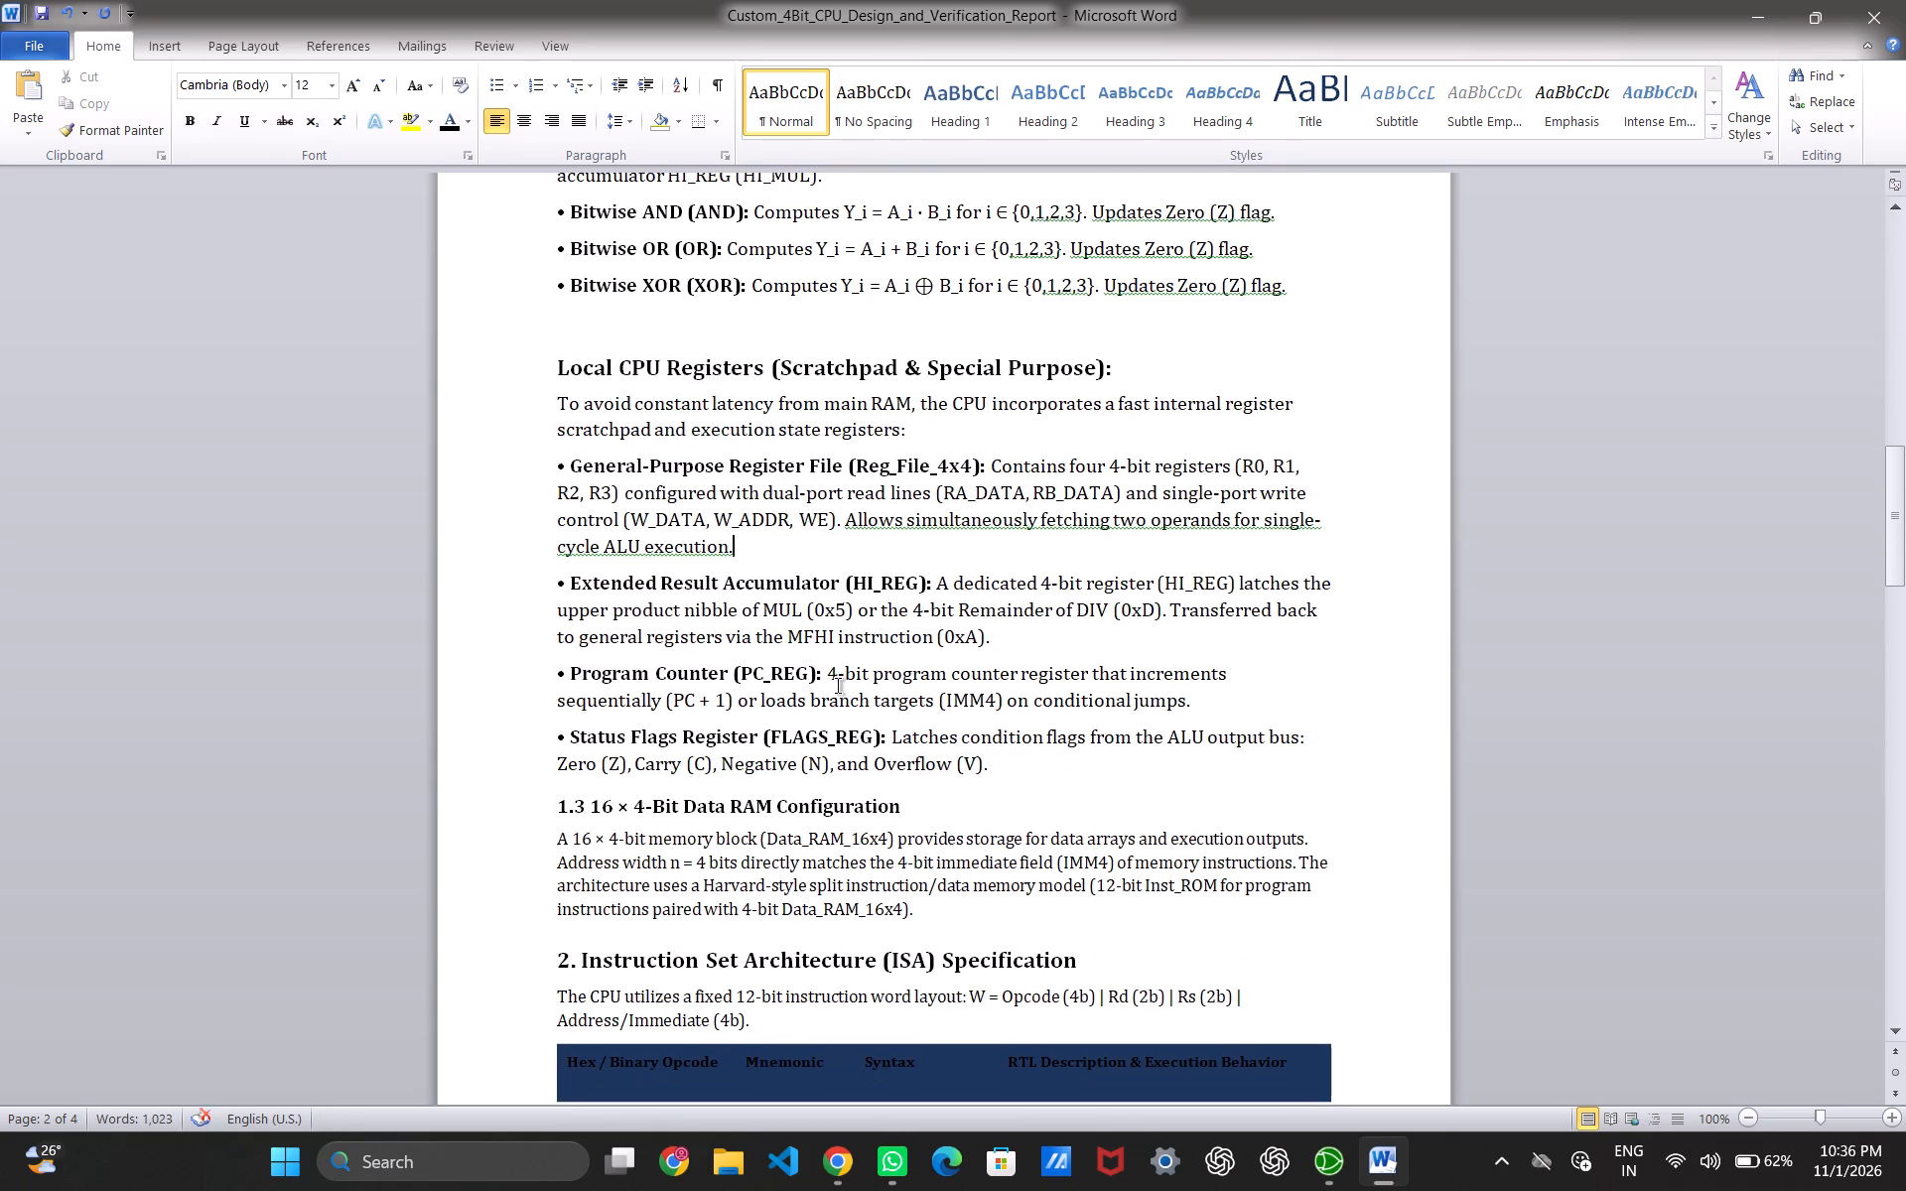
{"action": "scroll", "coordinate": [838, 686], "scroll_direction": "down", "scroll_amount": 1}
{"action": "left_click", "coordinate": [1020, 699]}
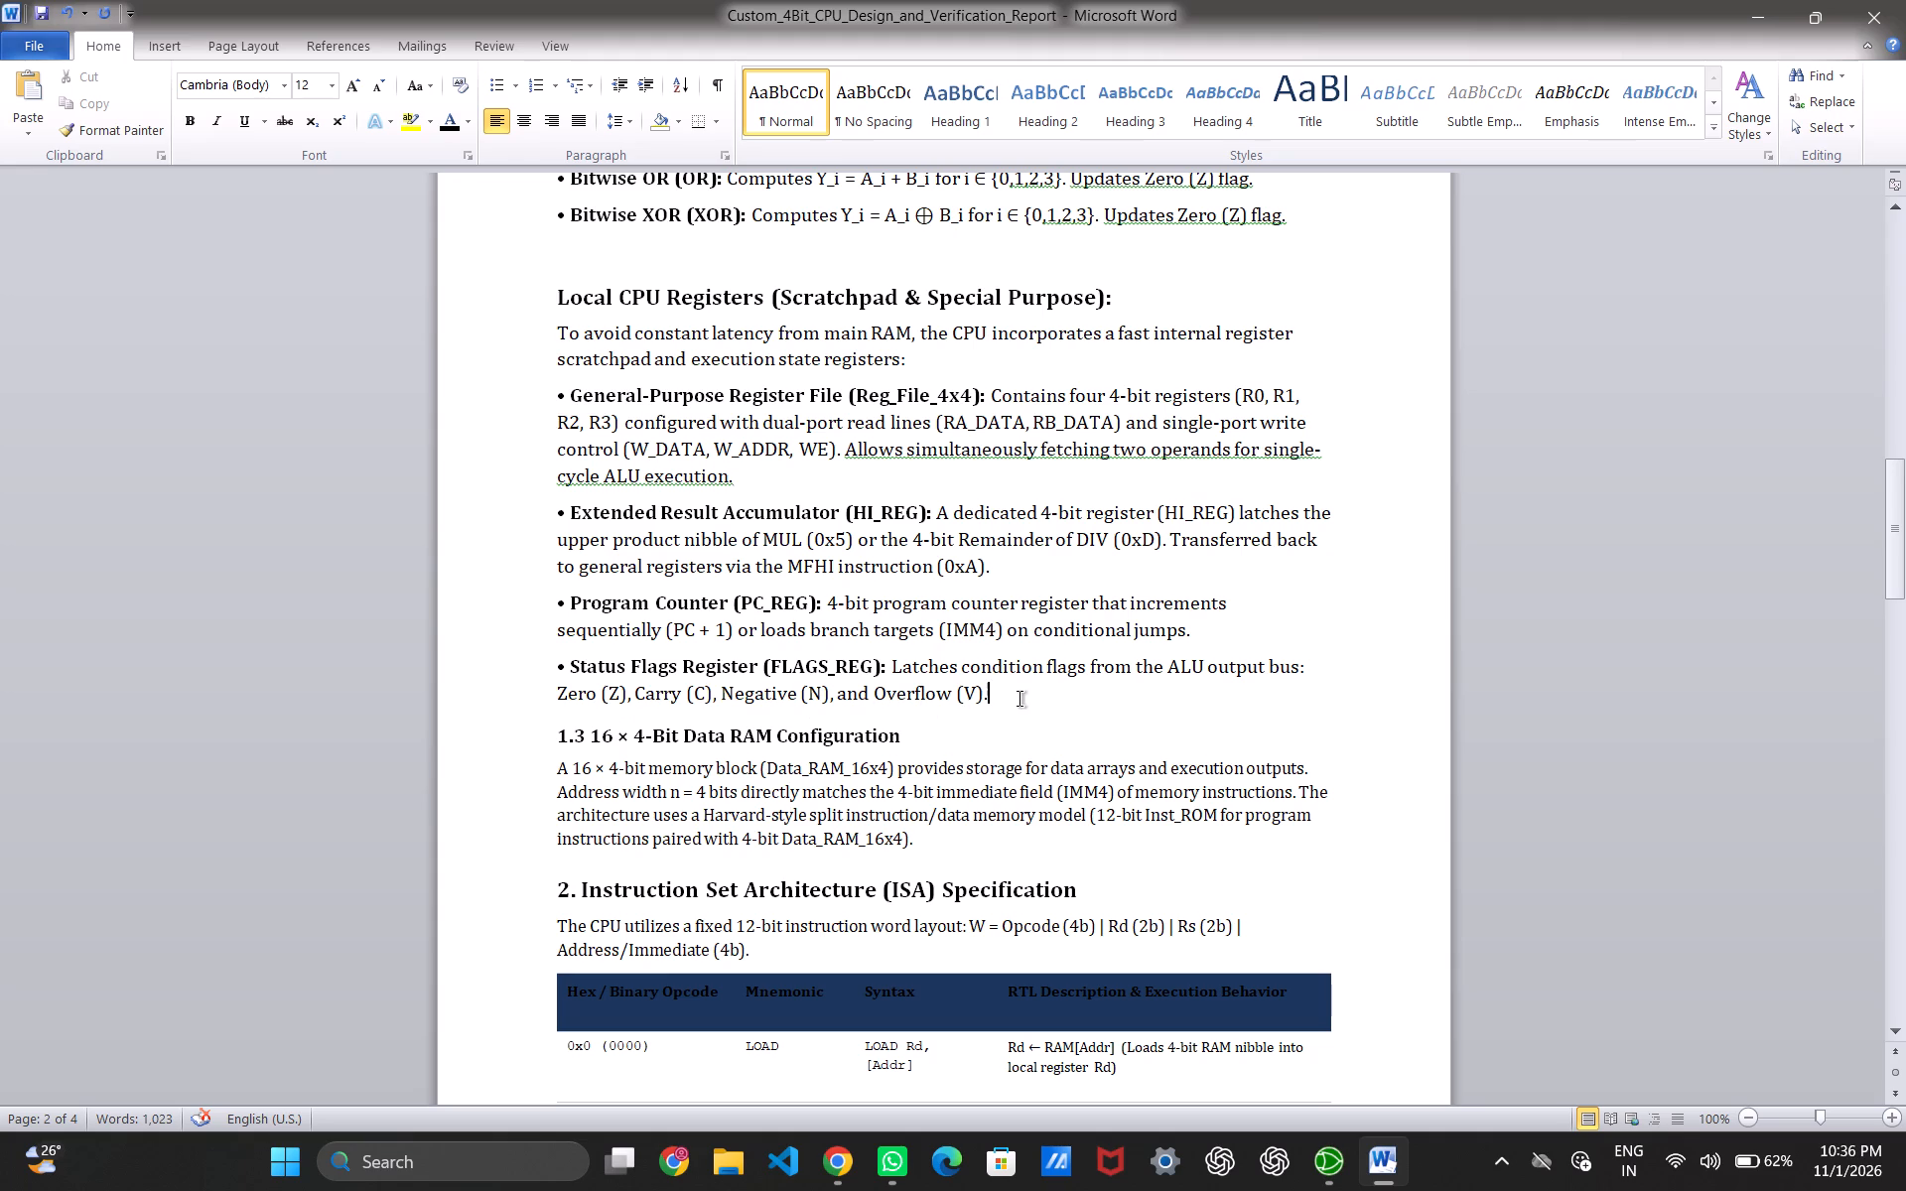
{"action": "key", "text": "Return"}
{"action": "left_click", "coordinate": [936, 775]}
{"action": "key", "text": "shift+colon"}
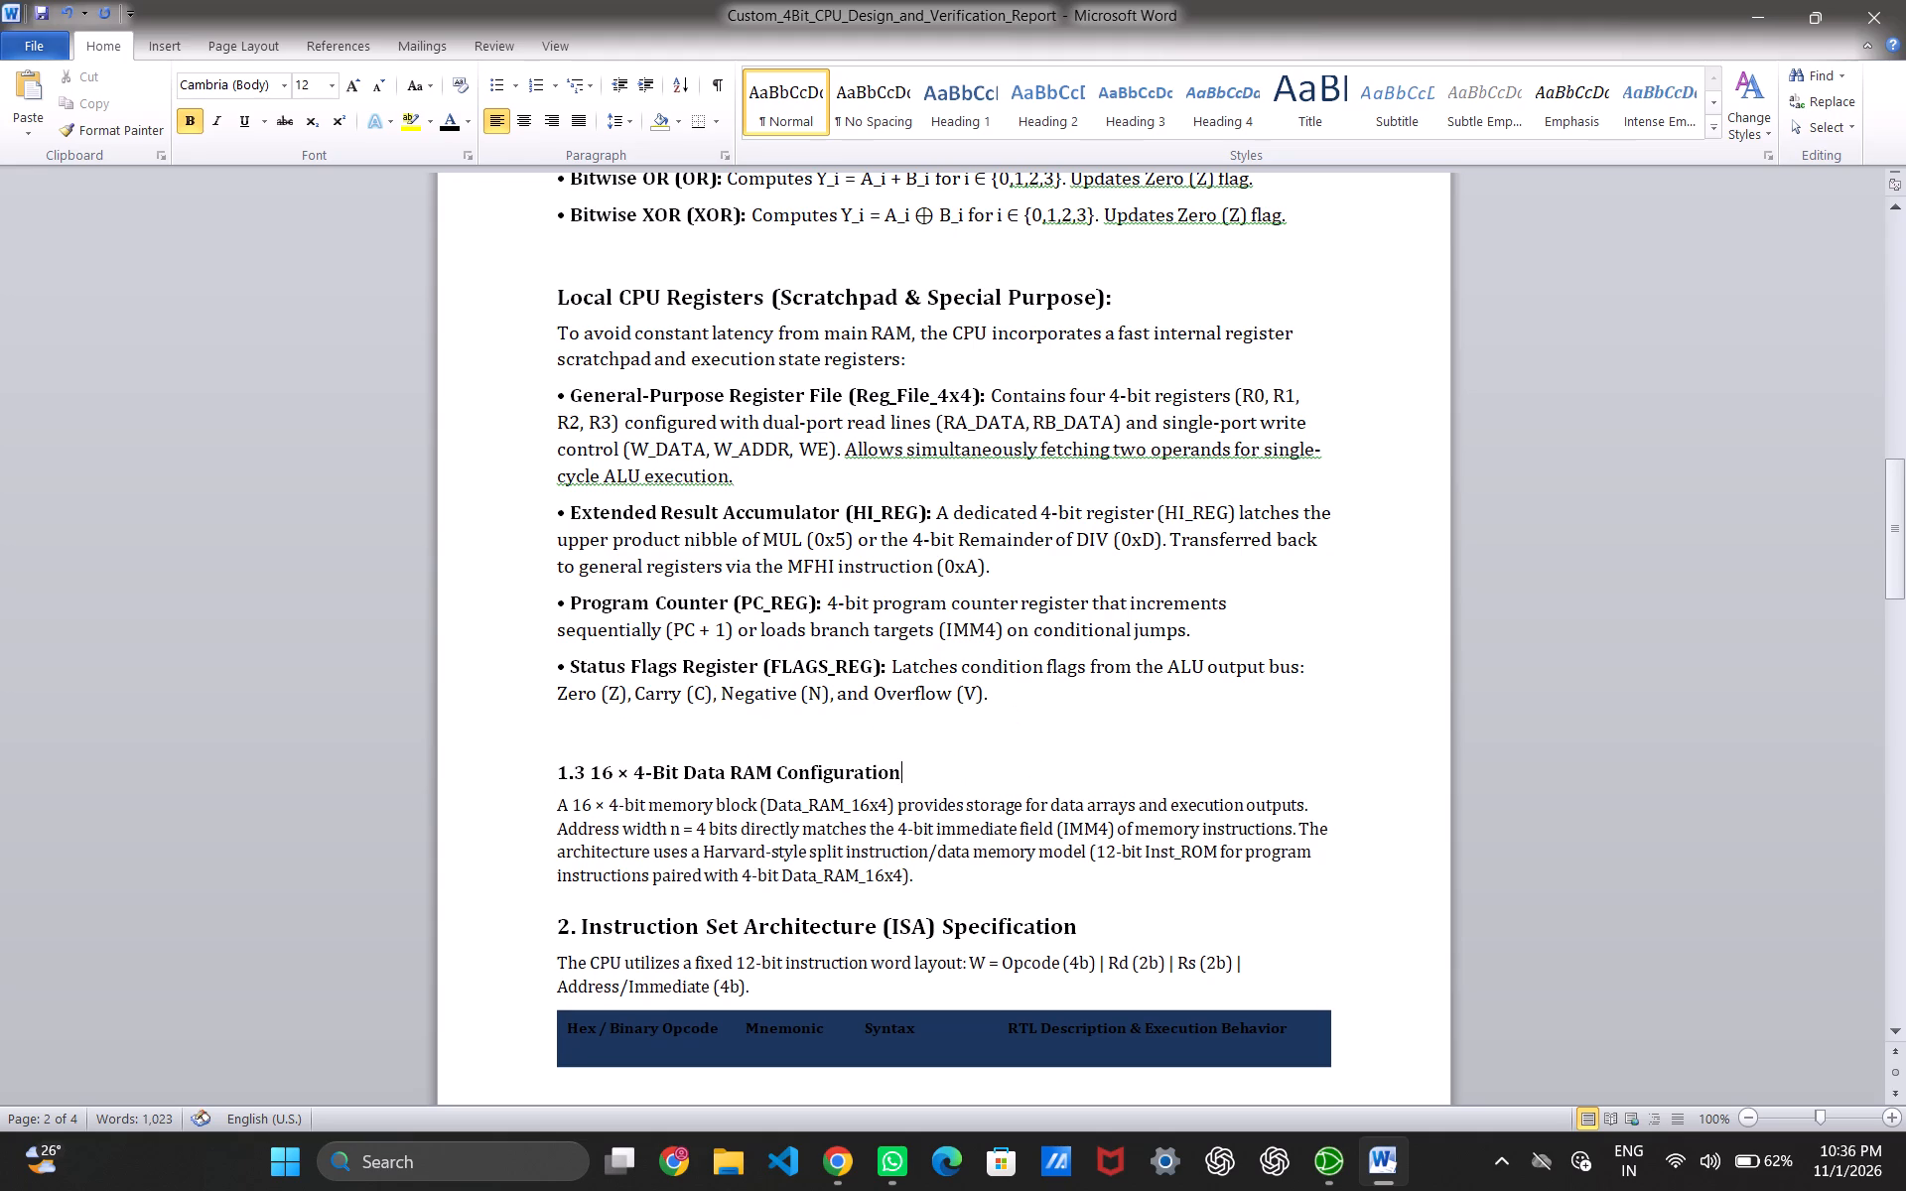
Set the whole "1.3 16 × 4-Bit Data RAM Configuration:" heading to font size 14.
{"action": "left_click_drag", "start_coordinate": [917, 771], "coordinate": [596, 762]}
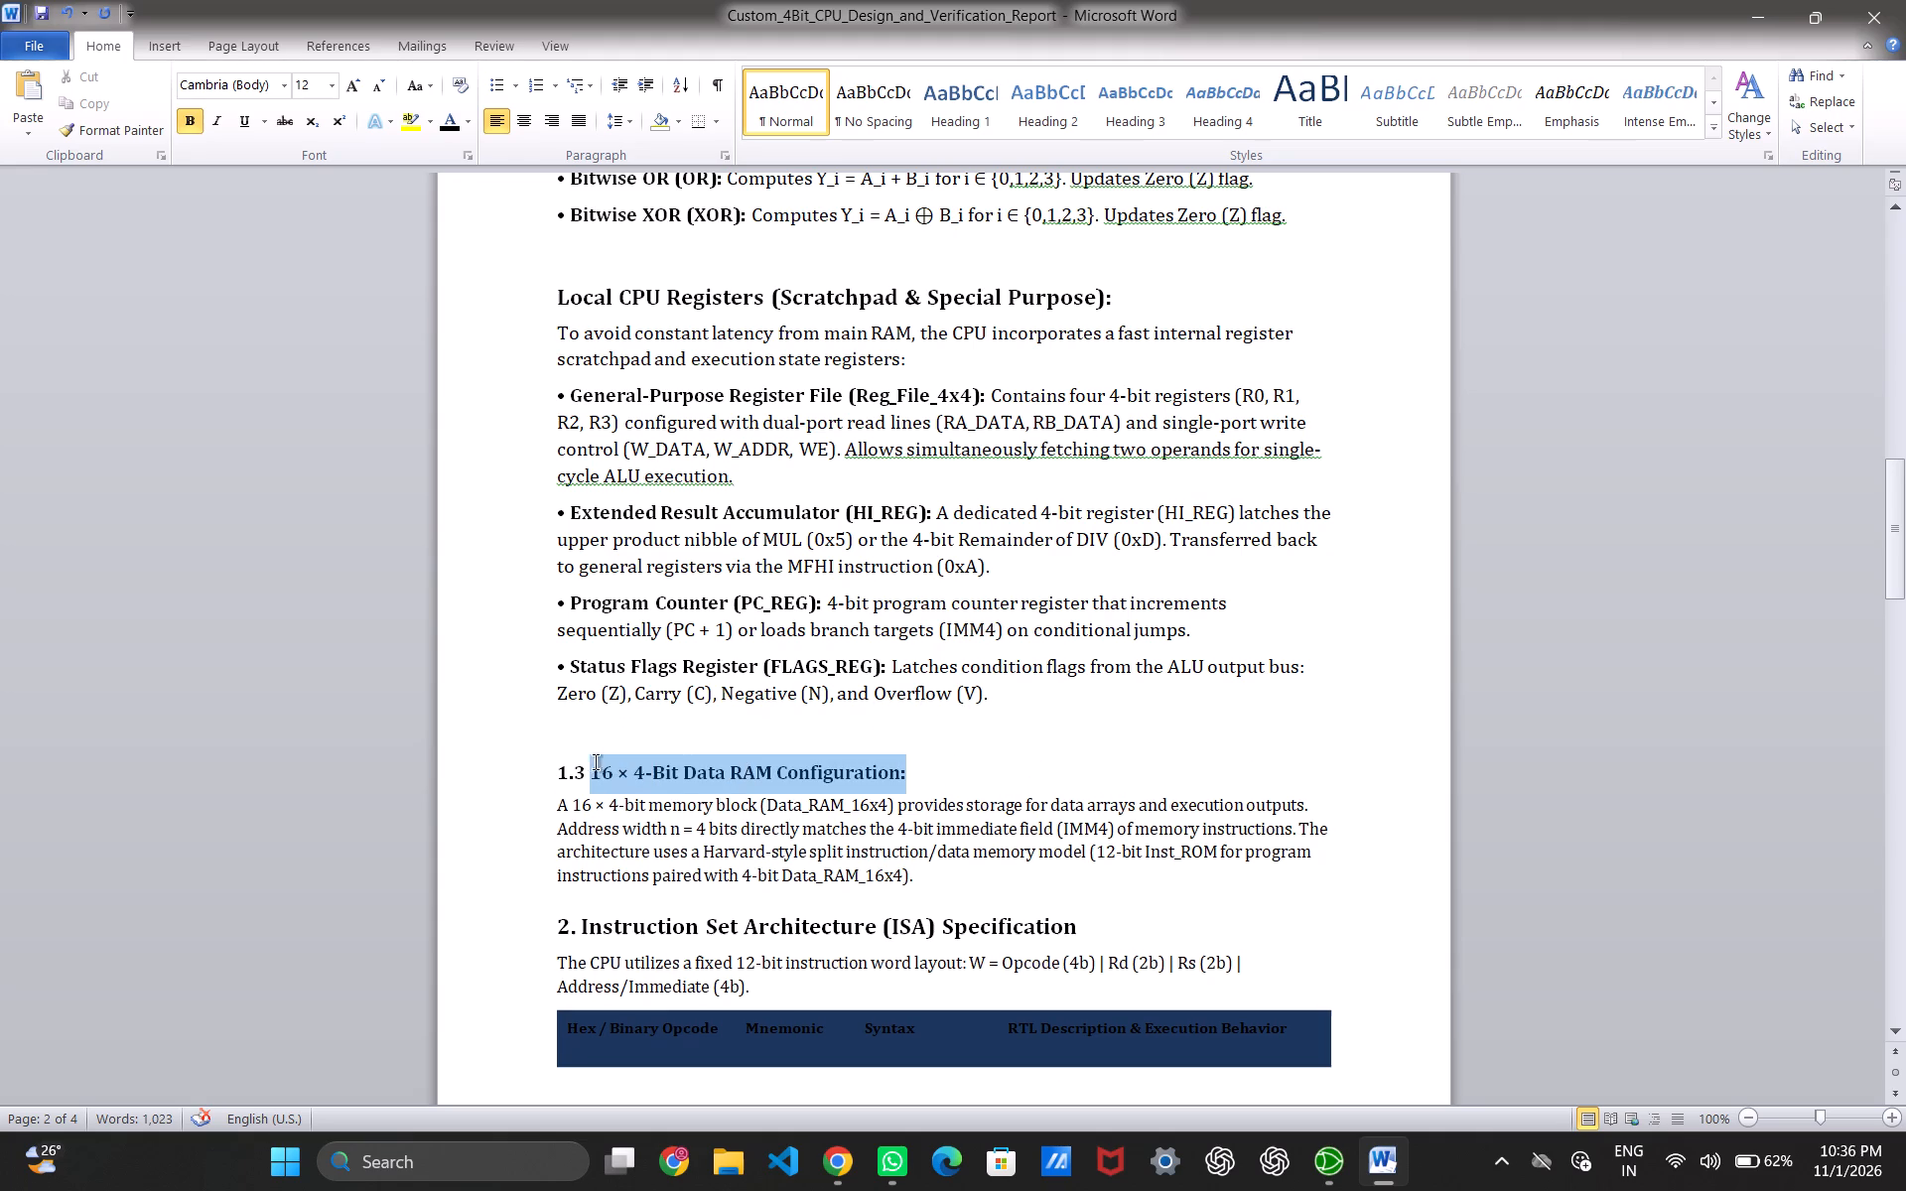
{"action": "left_click_drag", "start_coordinate": [596, 762], "coordinate": [558, 761]}
{"action": "left_click_drag", "start_coordinate": [662, 700], "coordinate": [651, 824]}
{"action": "left_click", "coordinate": [651, 824]}
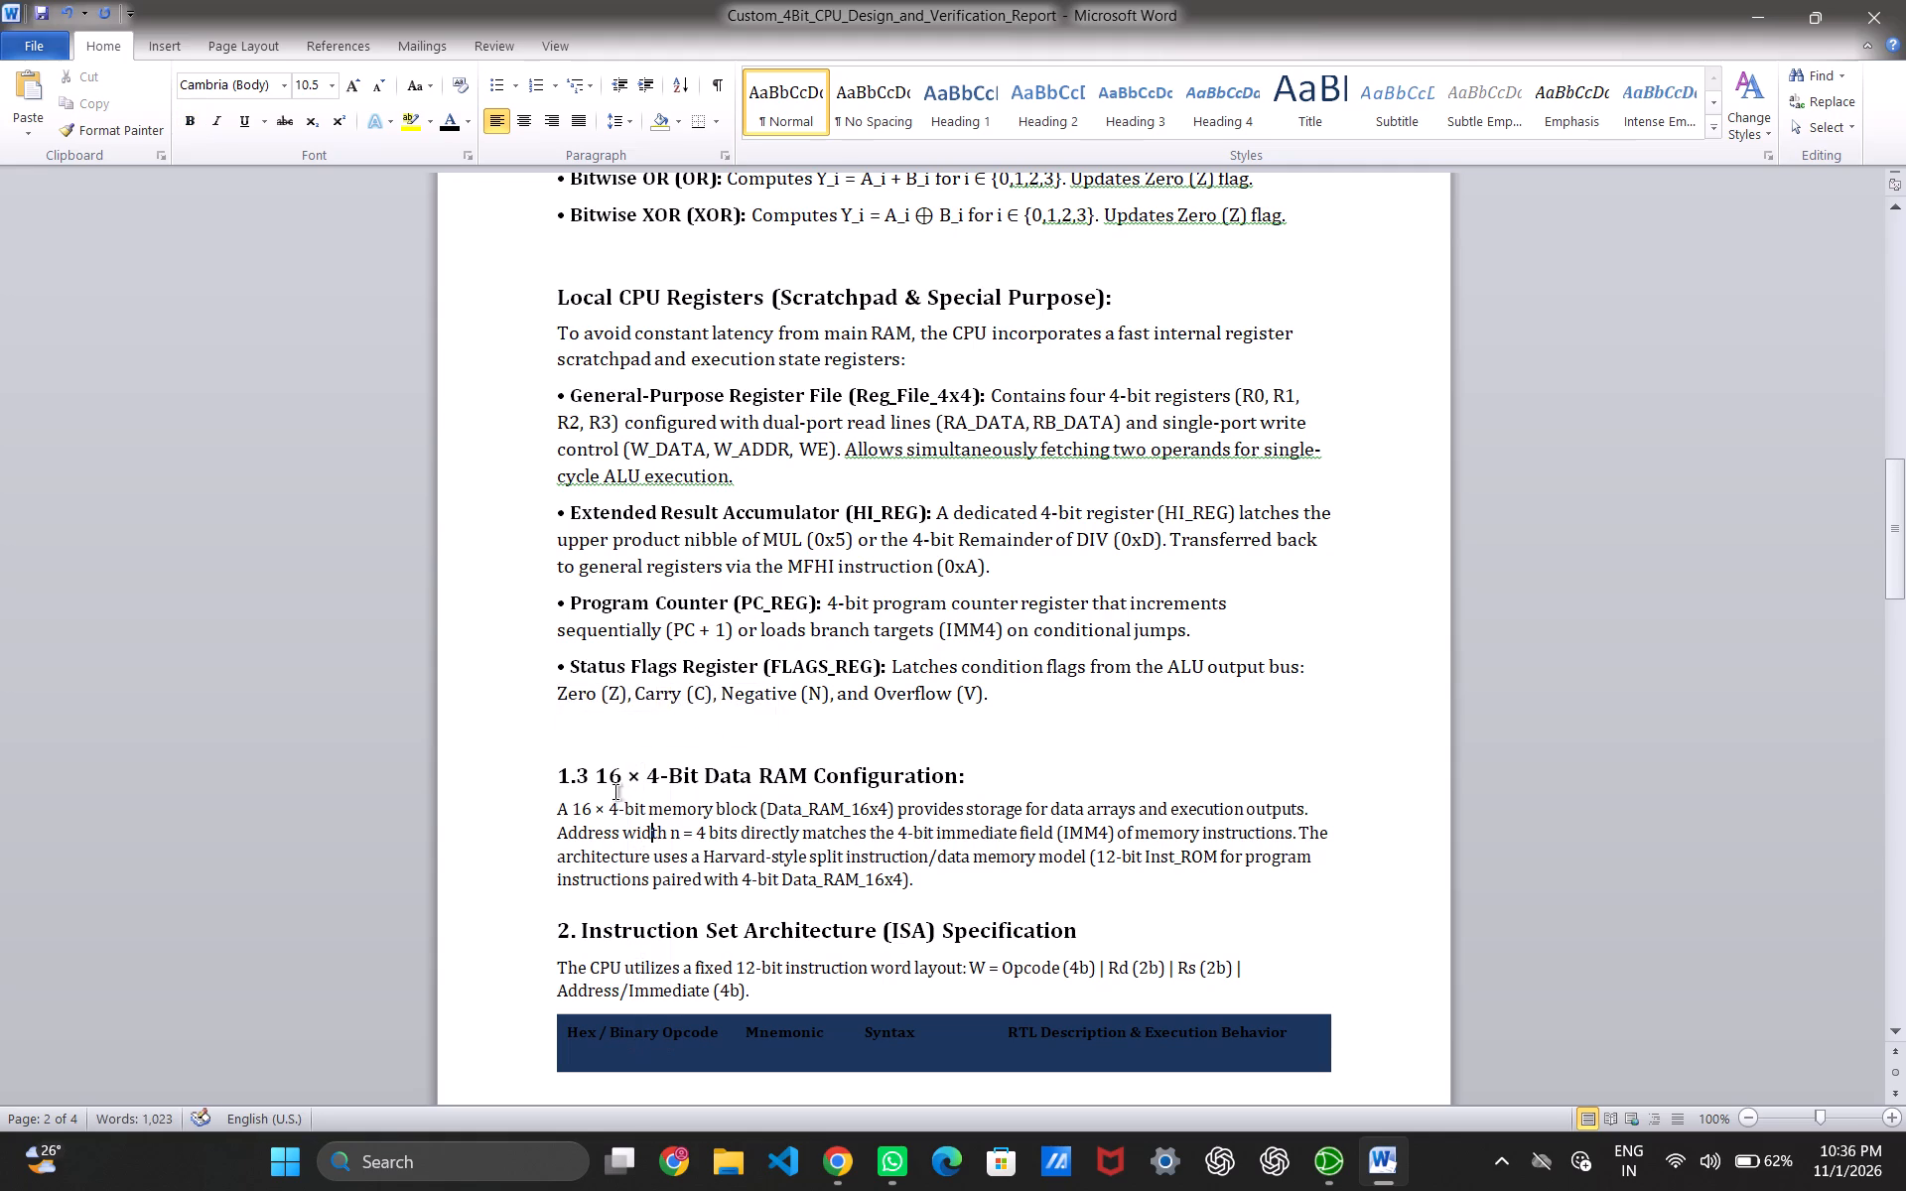
Remove the "1.3" number from the start of the "16 × 4-Bit Data RAM Configuration:" heading.
{"action": "left_click", "coordinate": [599, 778]}
{"action": "key", "text": "BackSpace"}
{"action": "key", "text": "BackSpace"}
{"action": "key", "text": "BackSpace"}
{"action": "key", "text": "BackSpace"}
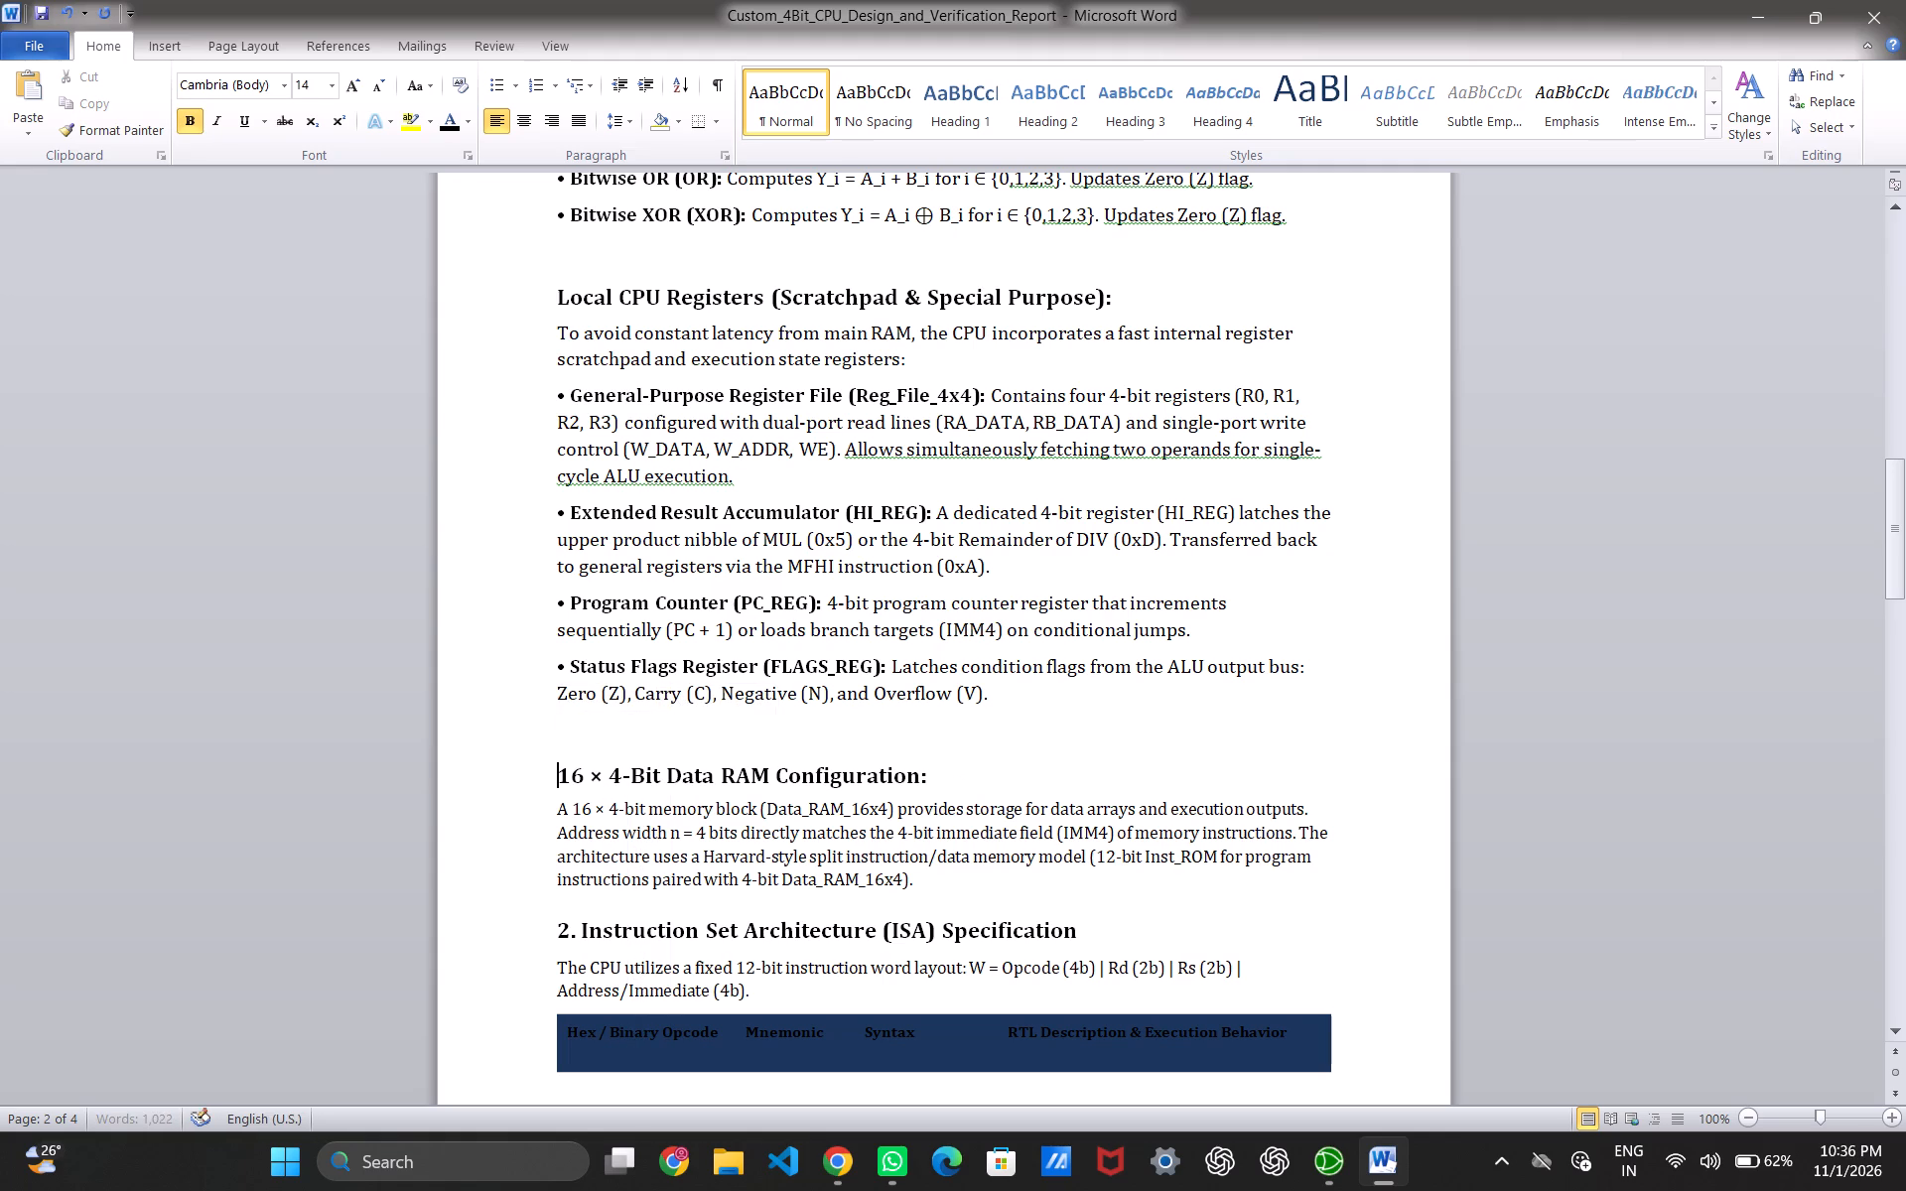
Set the paragraph under the "16 × 4-Bit Data RAM Configuration:" heading to font size 12.
{"action": "scroll", "coordinate": [827, 818], "scroll_direction": "down", "scroll_amount": 1}
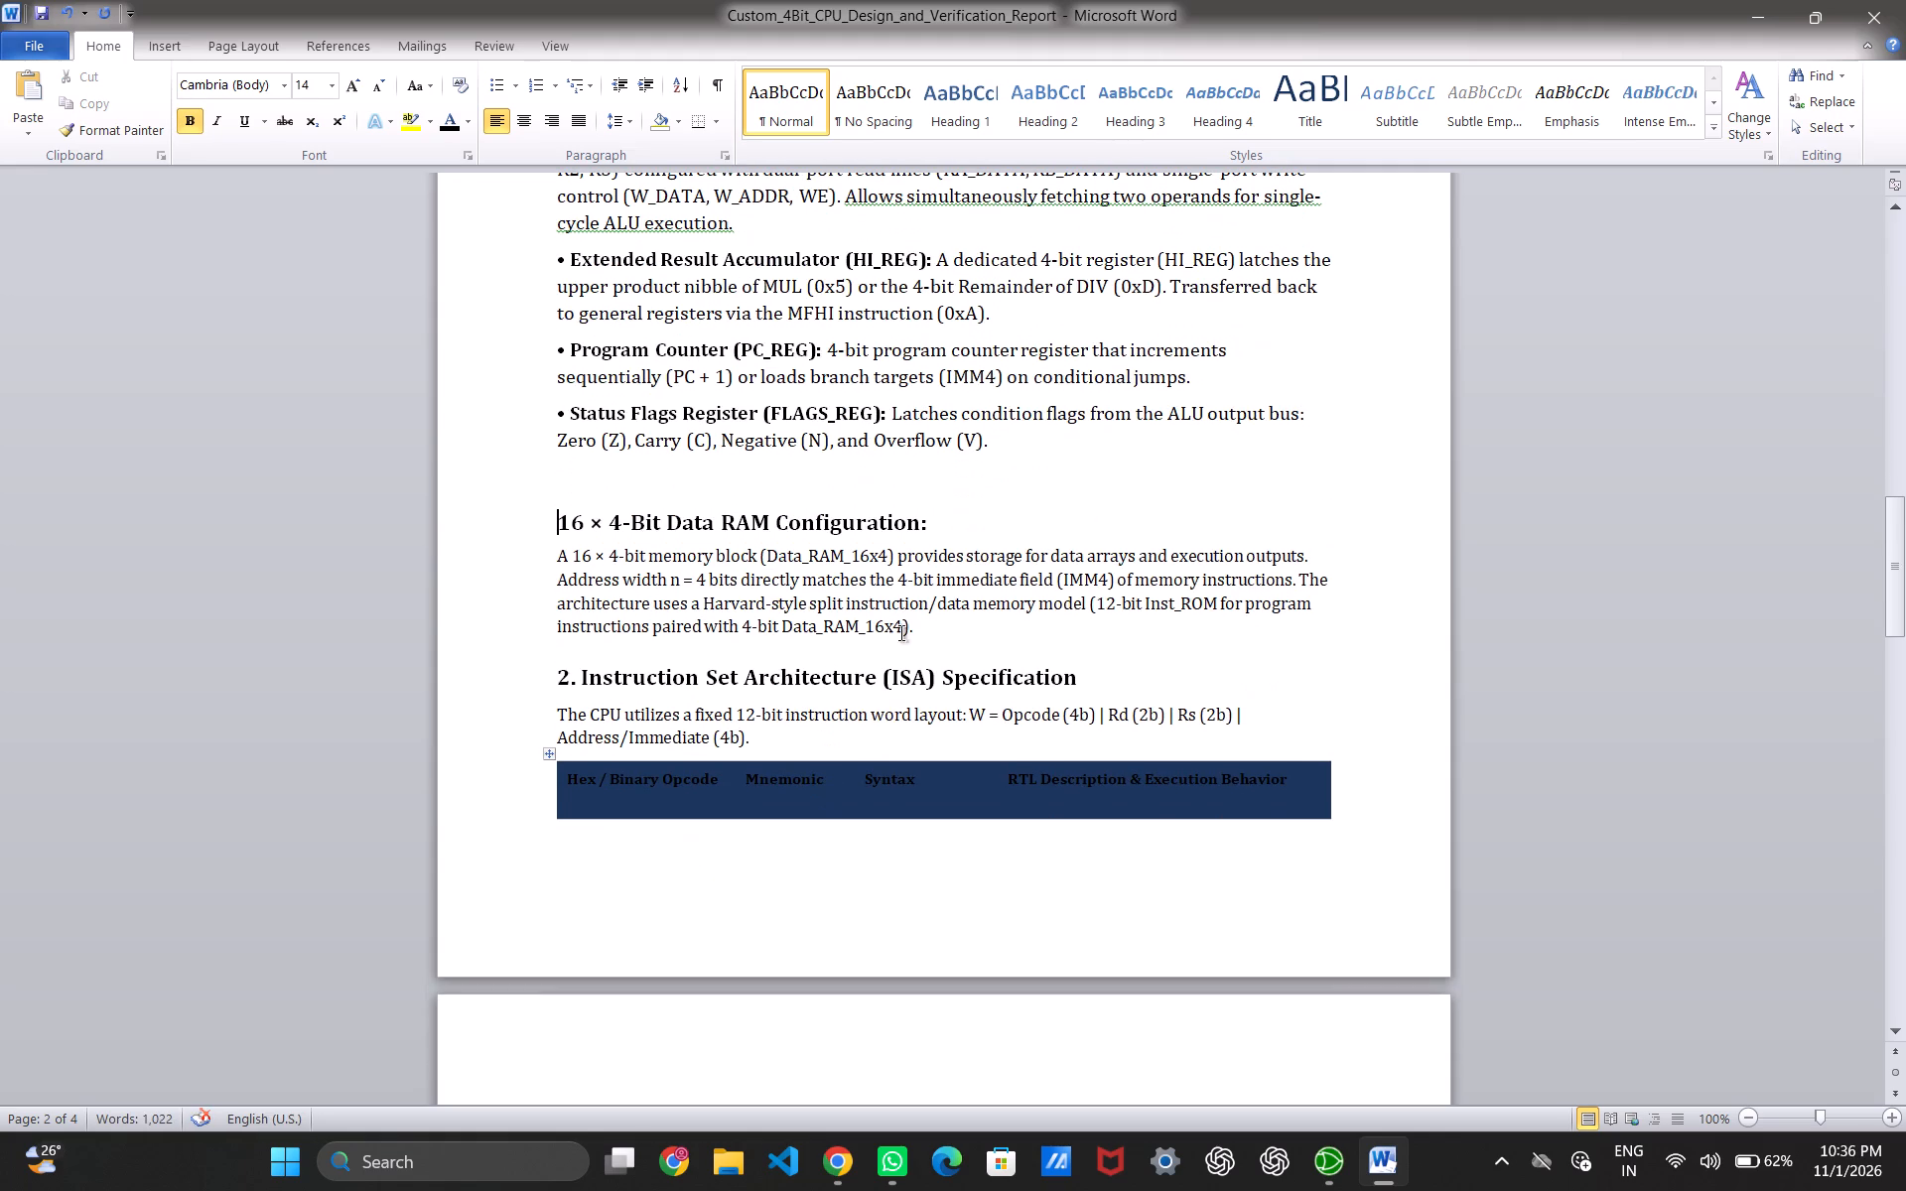
{"action": "left_click_drag", "start_coordinate": [943, 636], "coordinate": [543, 559]}
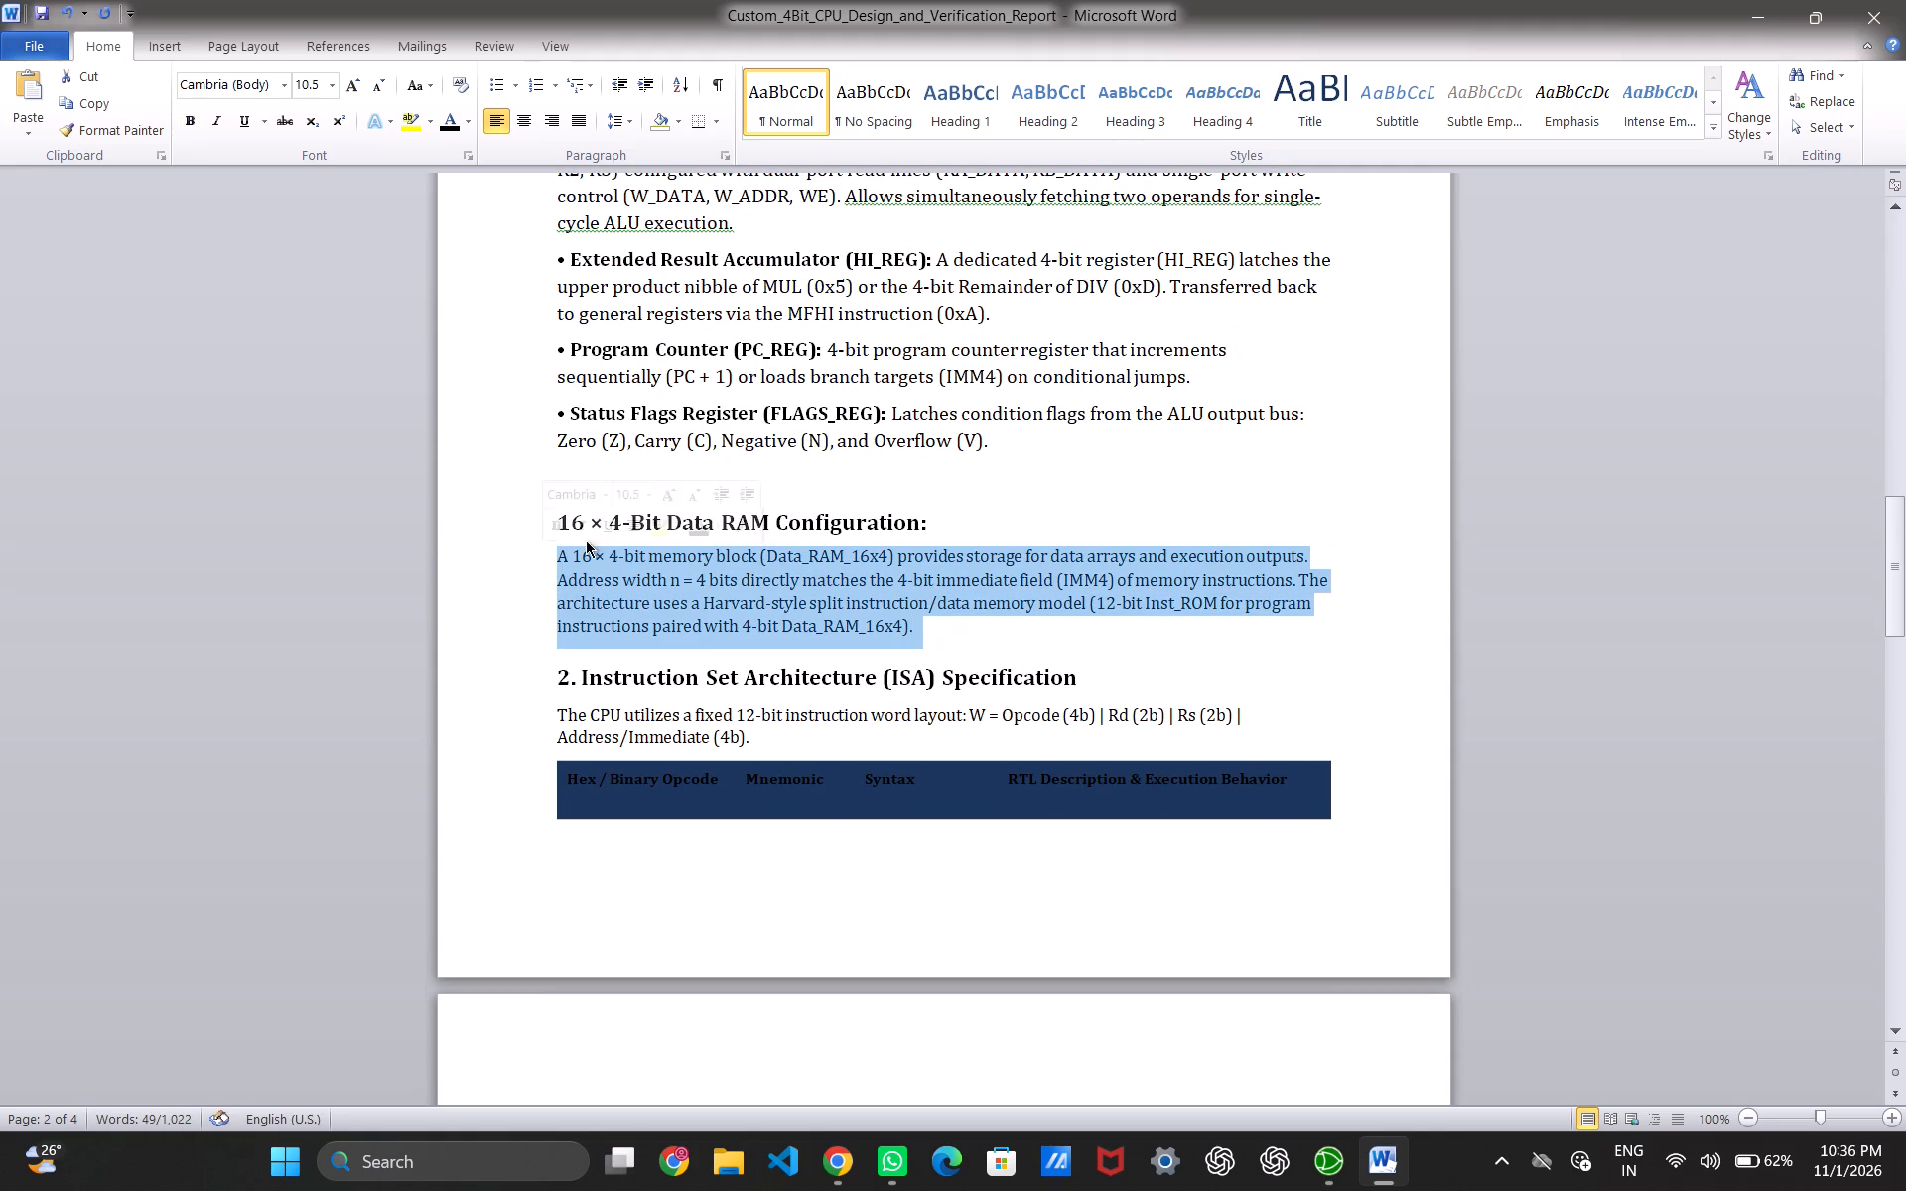
{"action": "left_click_drag", "start_coordinate": [645, 495], "coordinate": [629, 595]}
{"action": "left_click", "coordinate": [629, 595]}
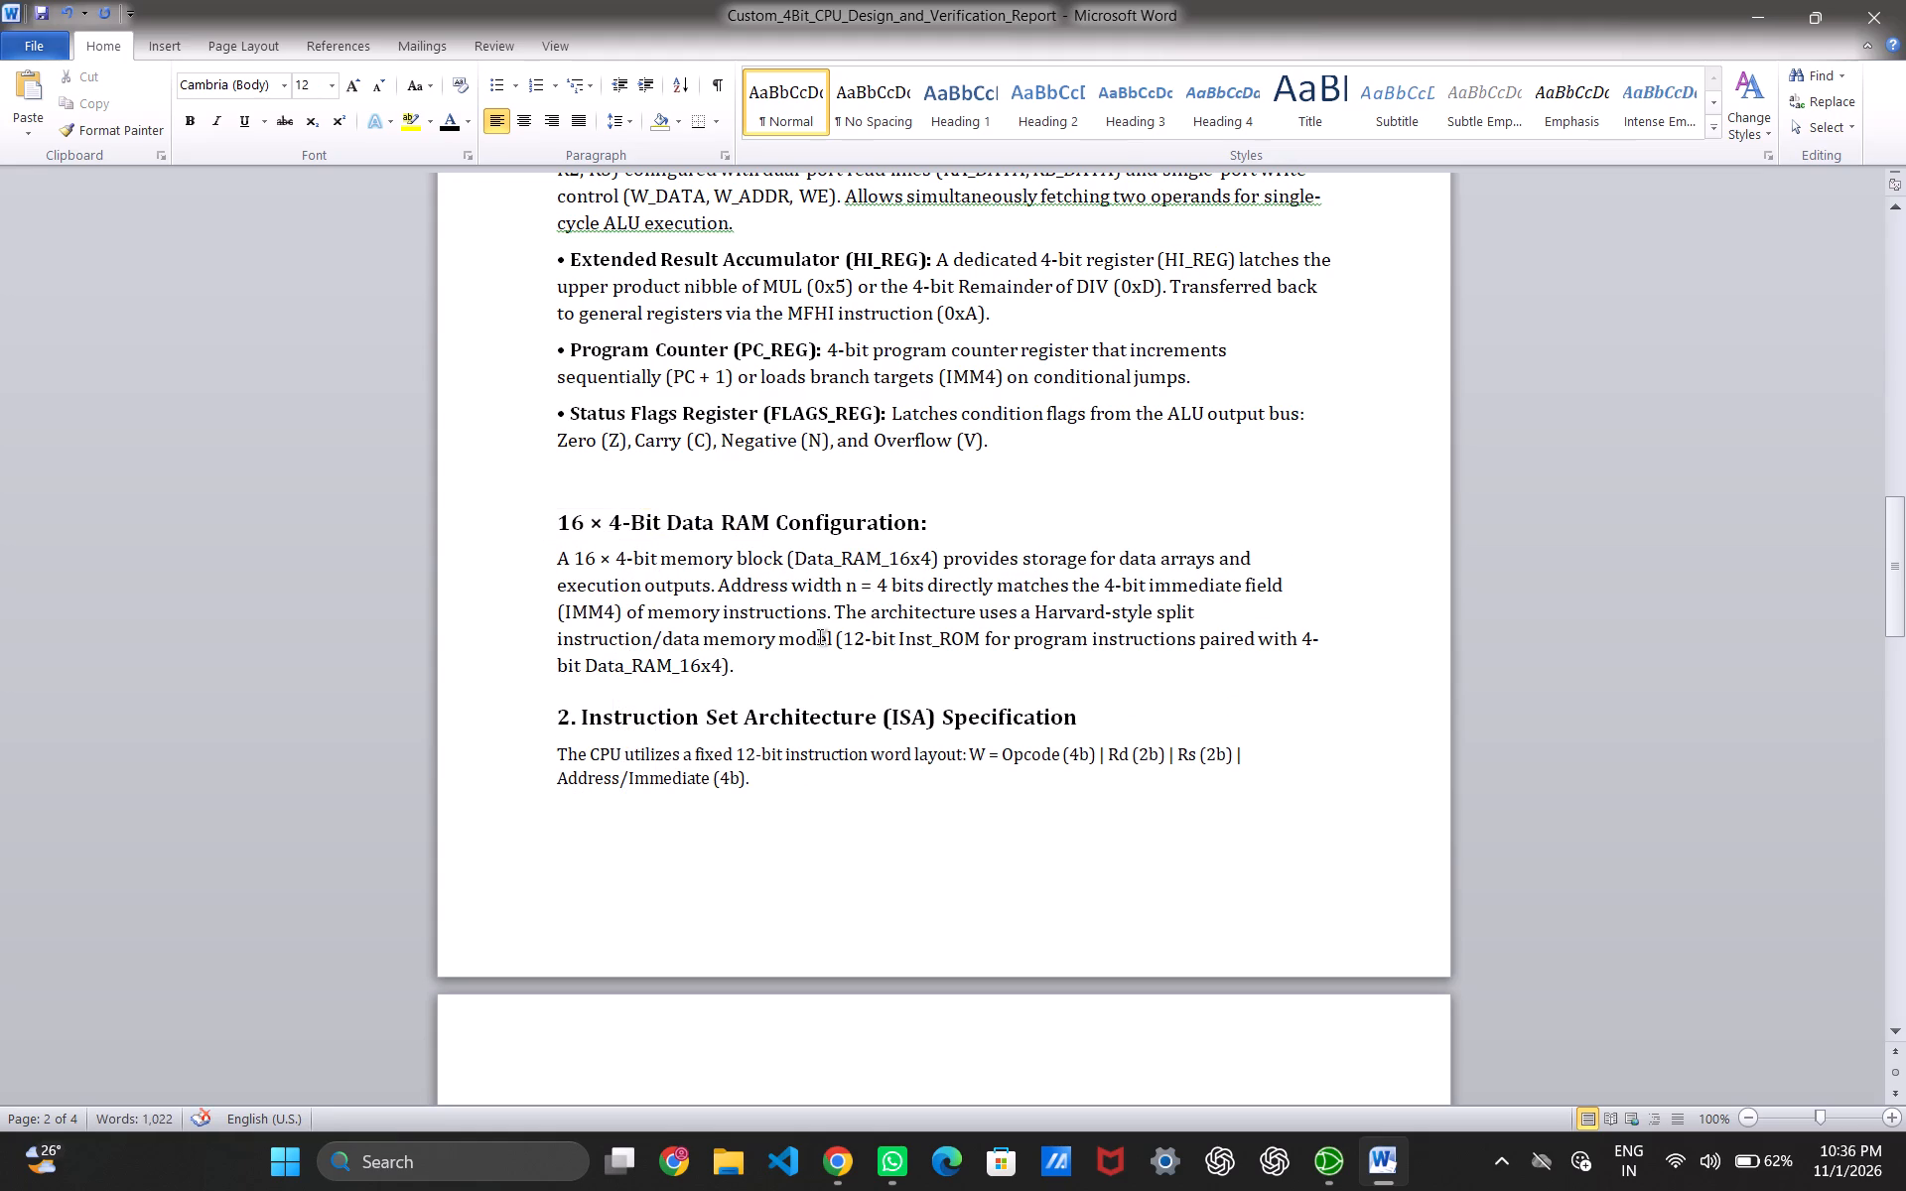
Enlarge the "2. Instruction Set Architecture (ISA) Specification" heading to match the font size of the "1. Core Architectural Specifications" heading.
{"action": "scroll", "coordinate": [889, 782], "scroll_direction": "down", "scroll_amount": 1}
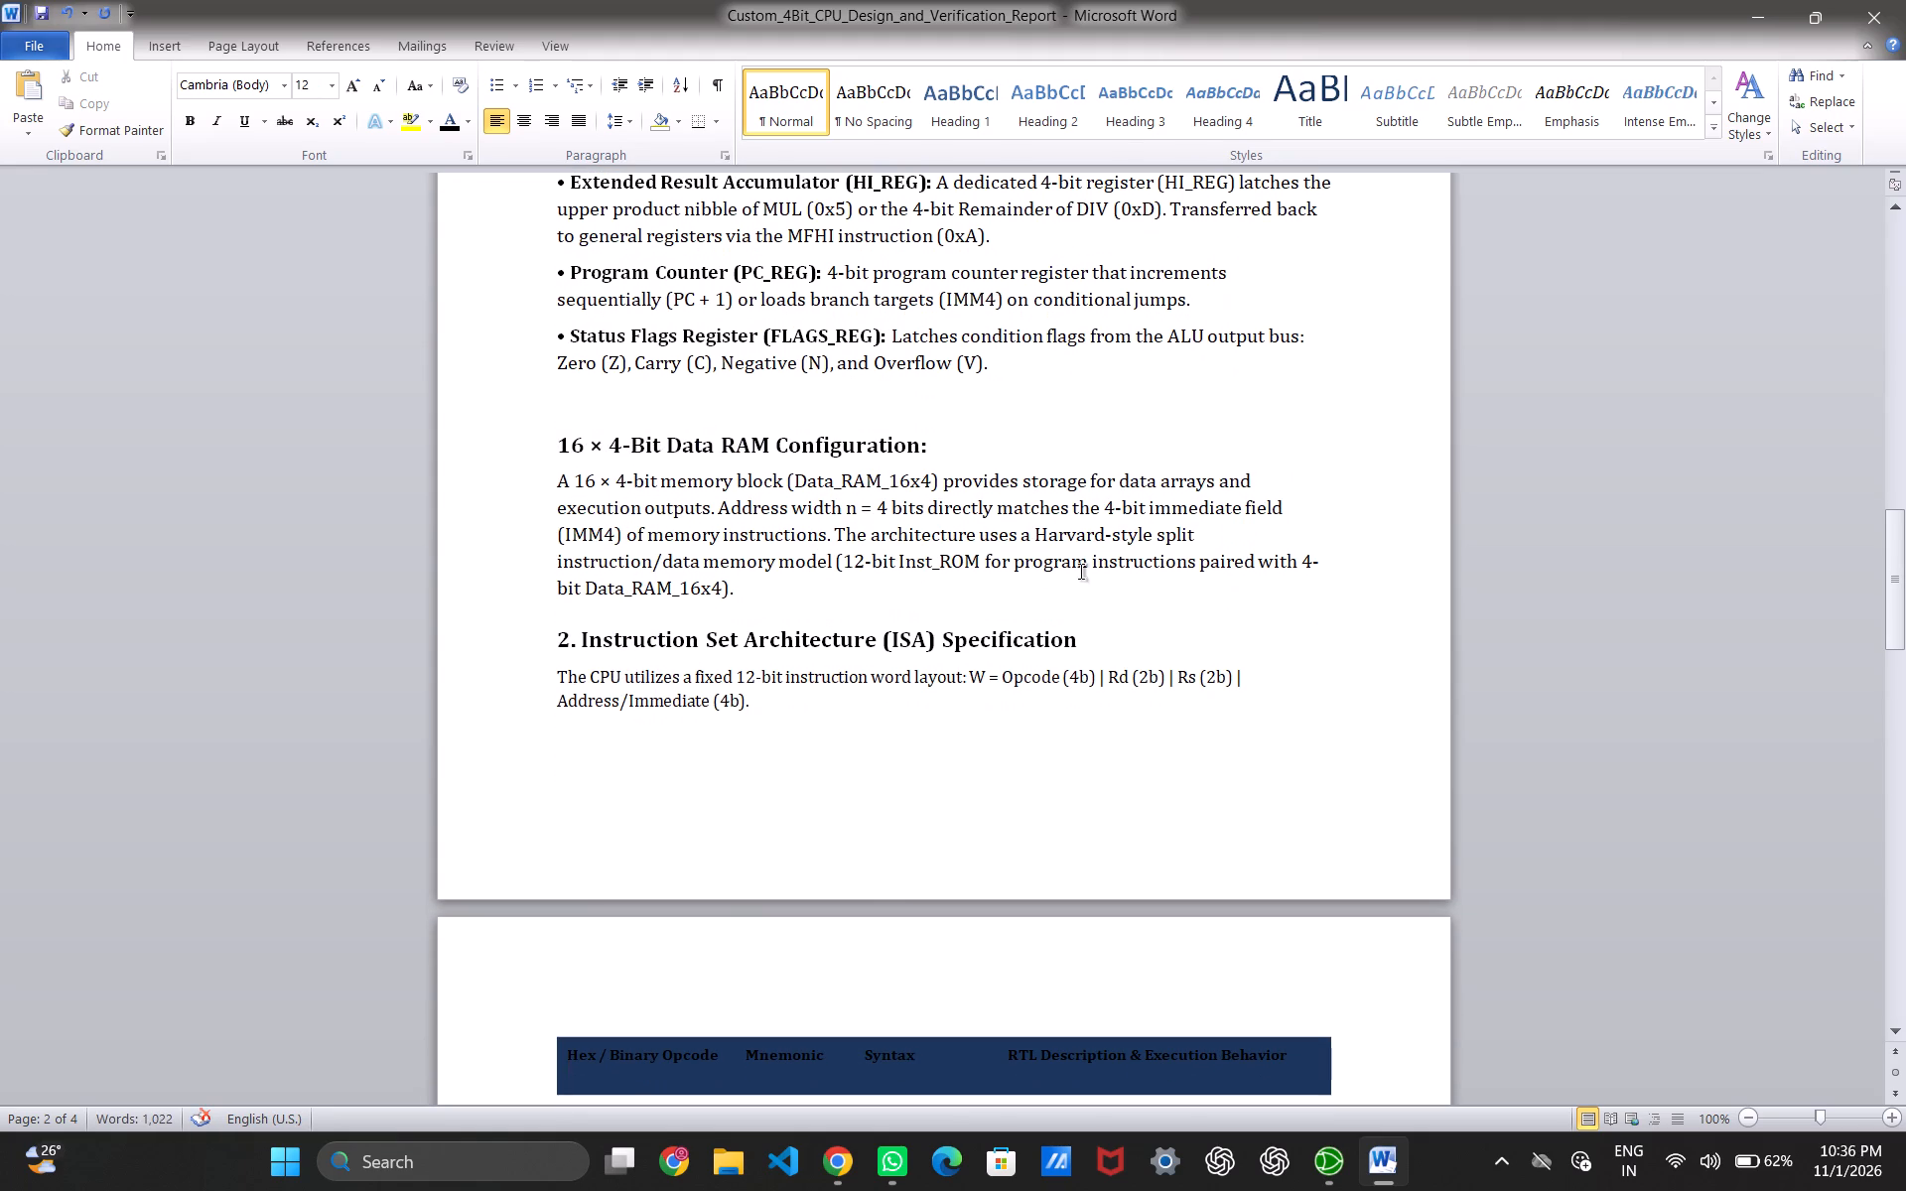
{"action": "left_click_drag", "start_coordinate": [1087, 642], "coordinate": [564, 636]}
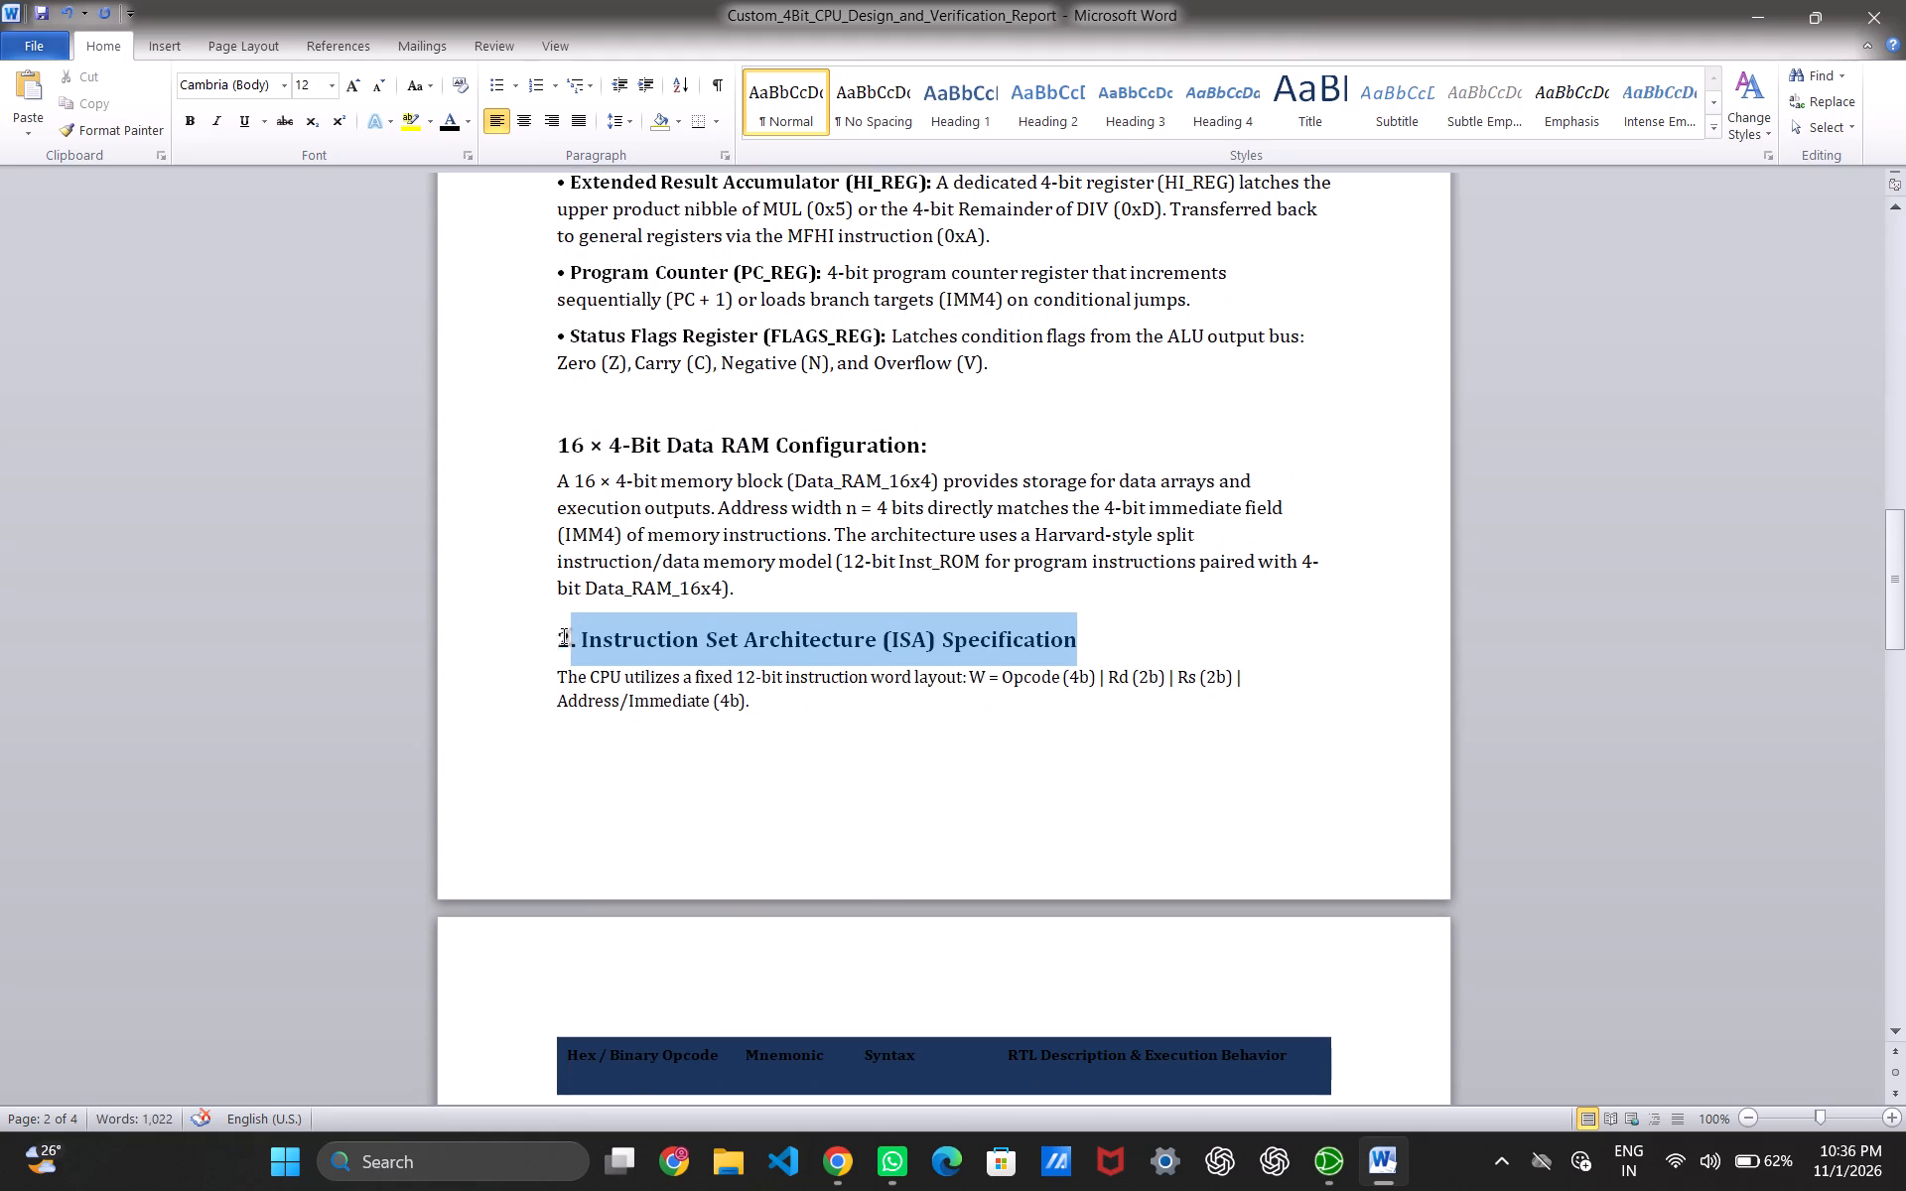
{"action": "left_click_drag", "start_coordinate": [564, 636], "coordinate": [560, 636]}
{"action": "left_click_drag", "start_coordinate": [668, 577], "coordinate": [655, 723]}
{"action": "left_click", "coordinate": [655, 723]}
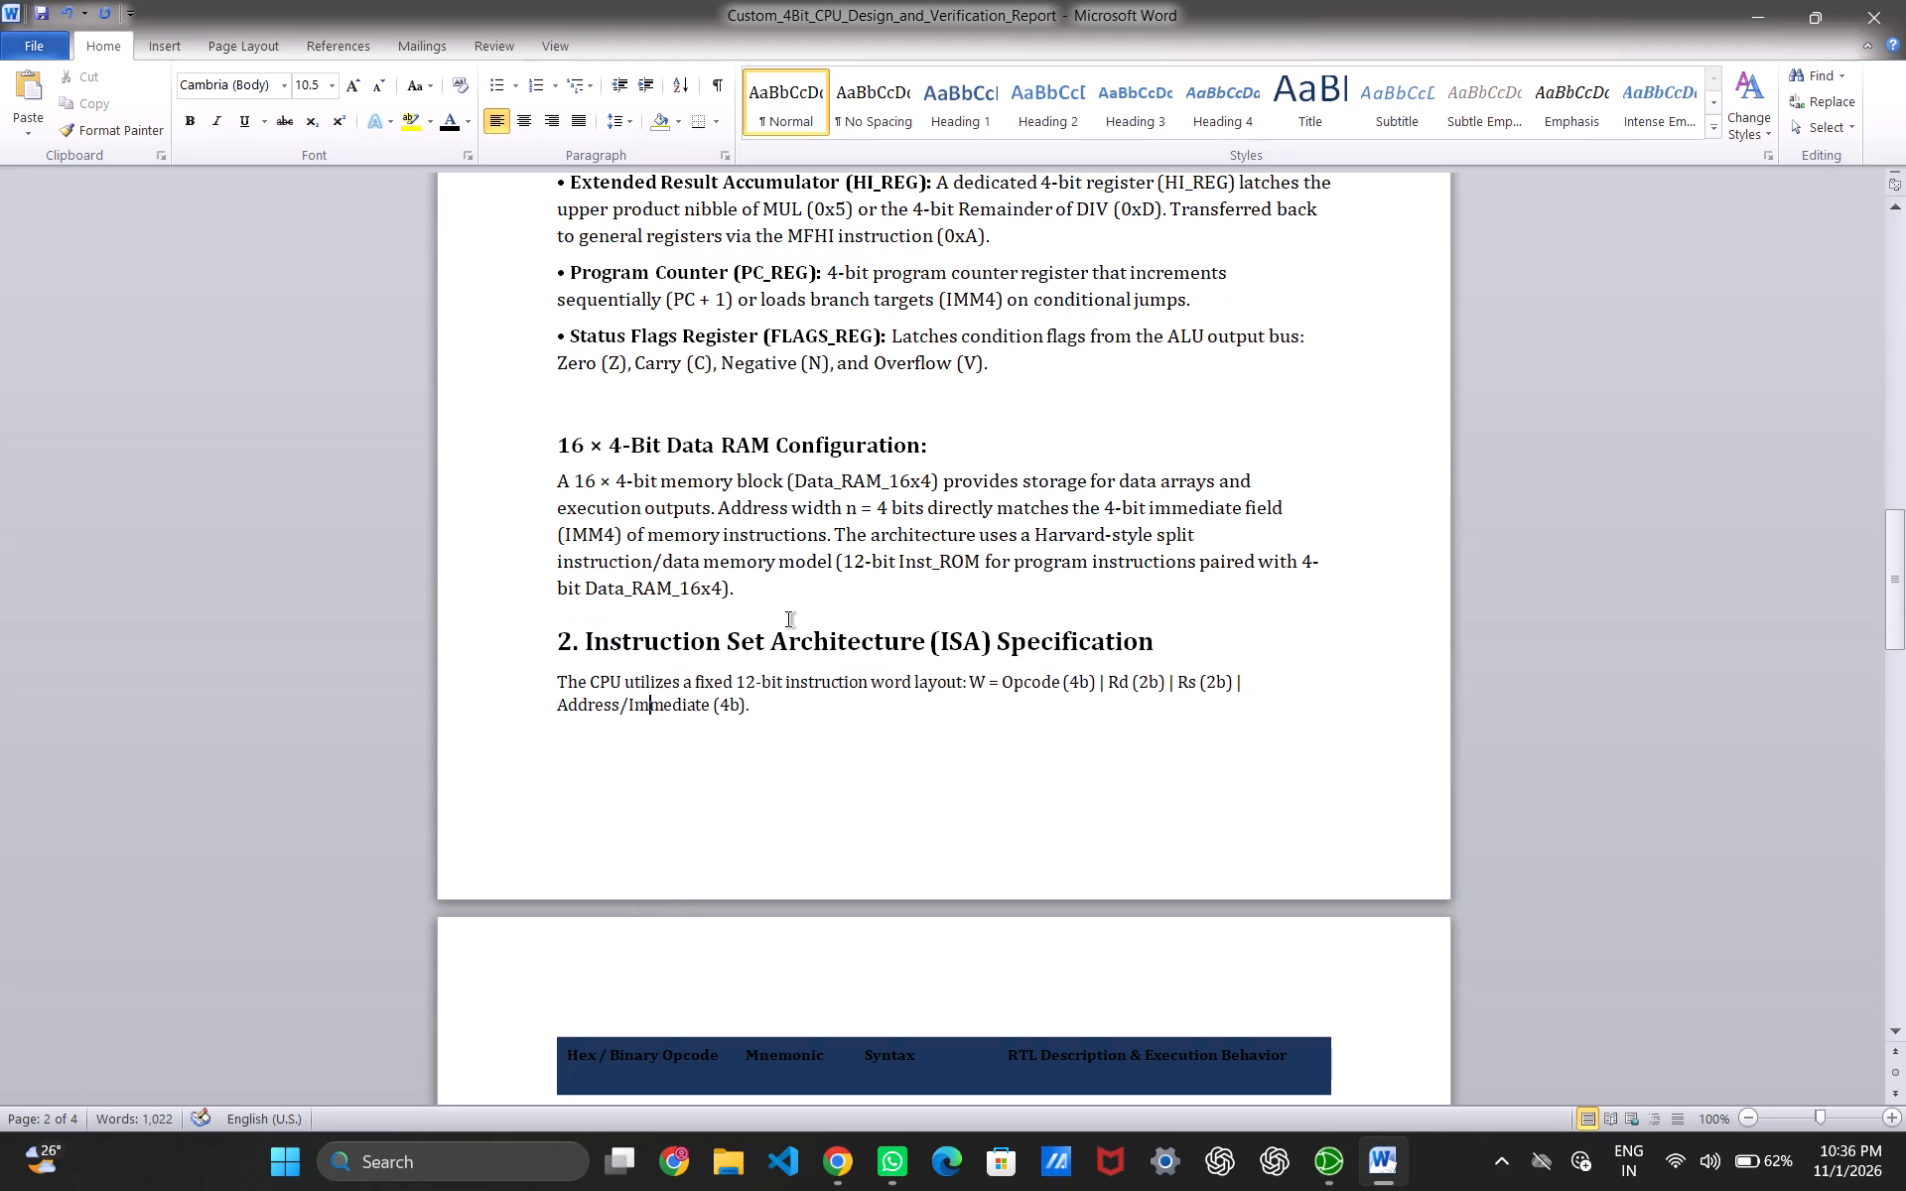
Insert a blank line above the "2. Instruction Set Architecture (ISA) Specification" heading.
{"action": "left_click", "coordinate": [789, 606]}
{"action": "key", "text": "Return"}
Review the formatting and spacing of the headings and body text from the report title through the instruction table.
{"action": "scroll", "coordinate": [737, 584], "scroll_direction": "up", "scroll_amount": 2}
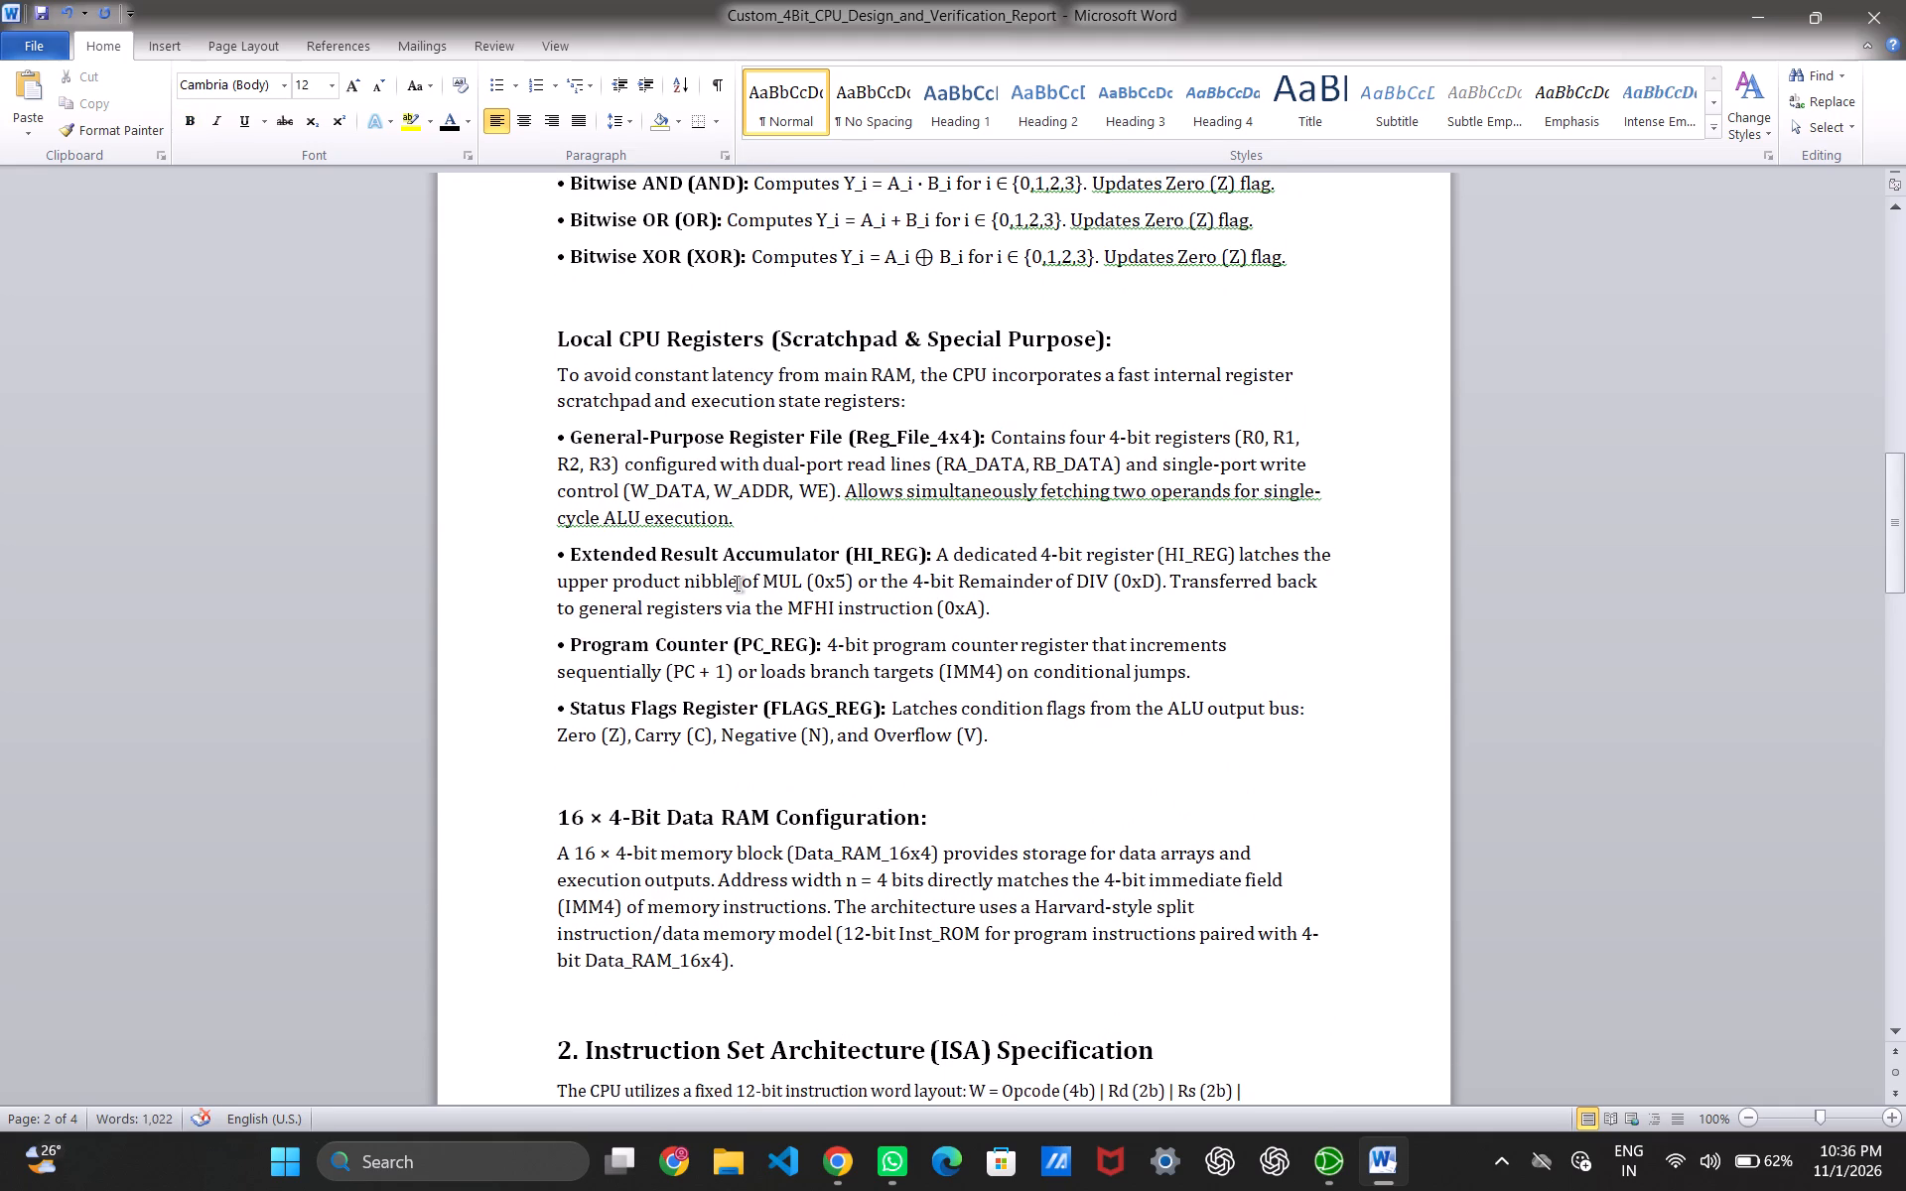
{"action": "scroll", "coordinate": [789, 651], "scroll_direction": "up", "scroll_amount": 4}
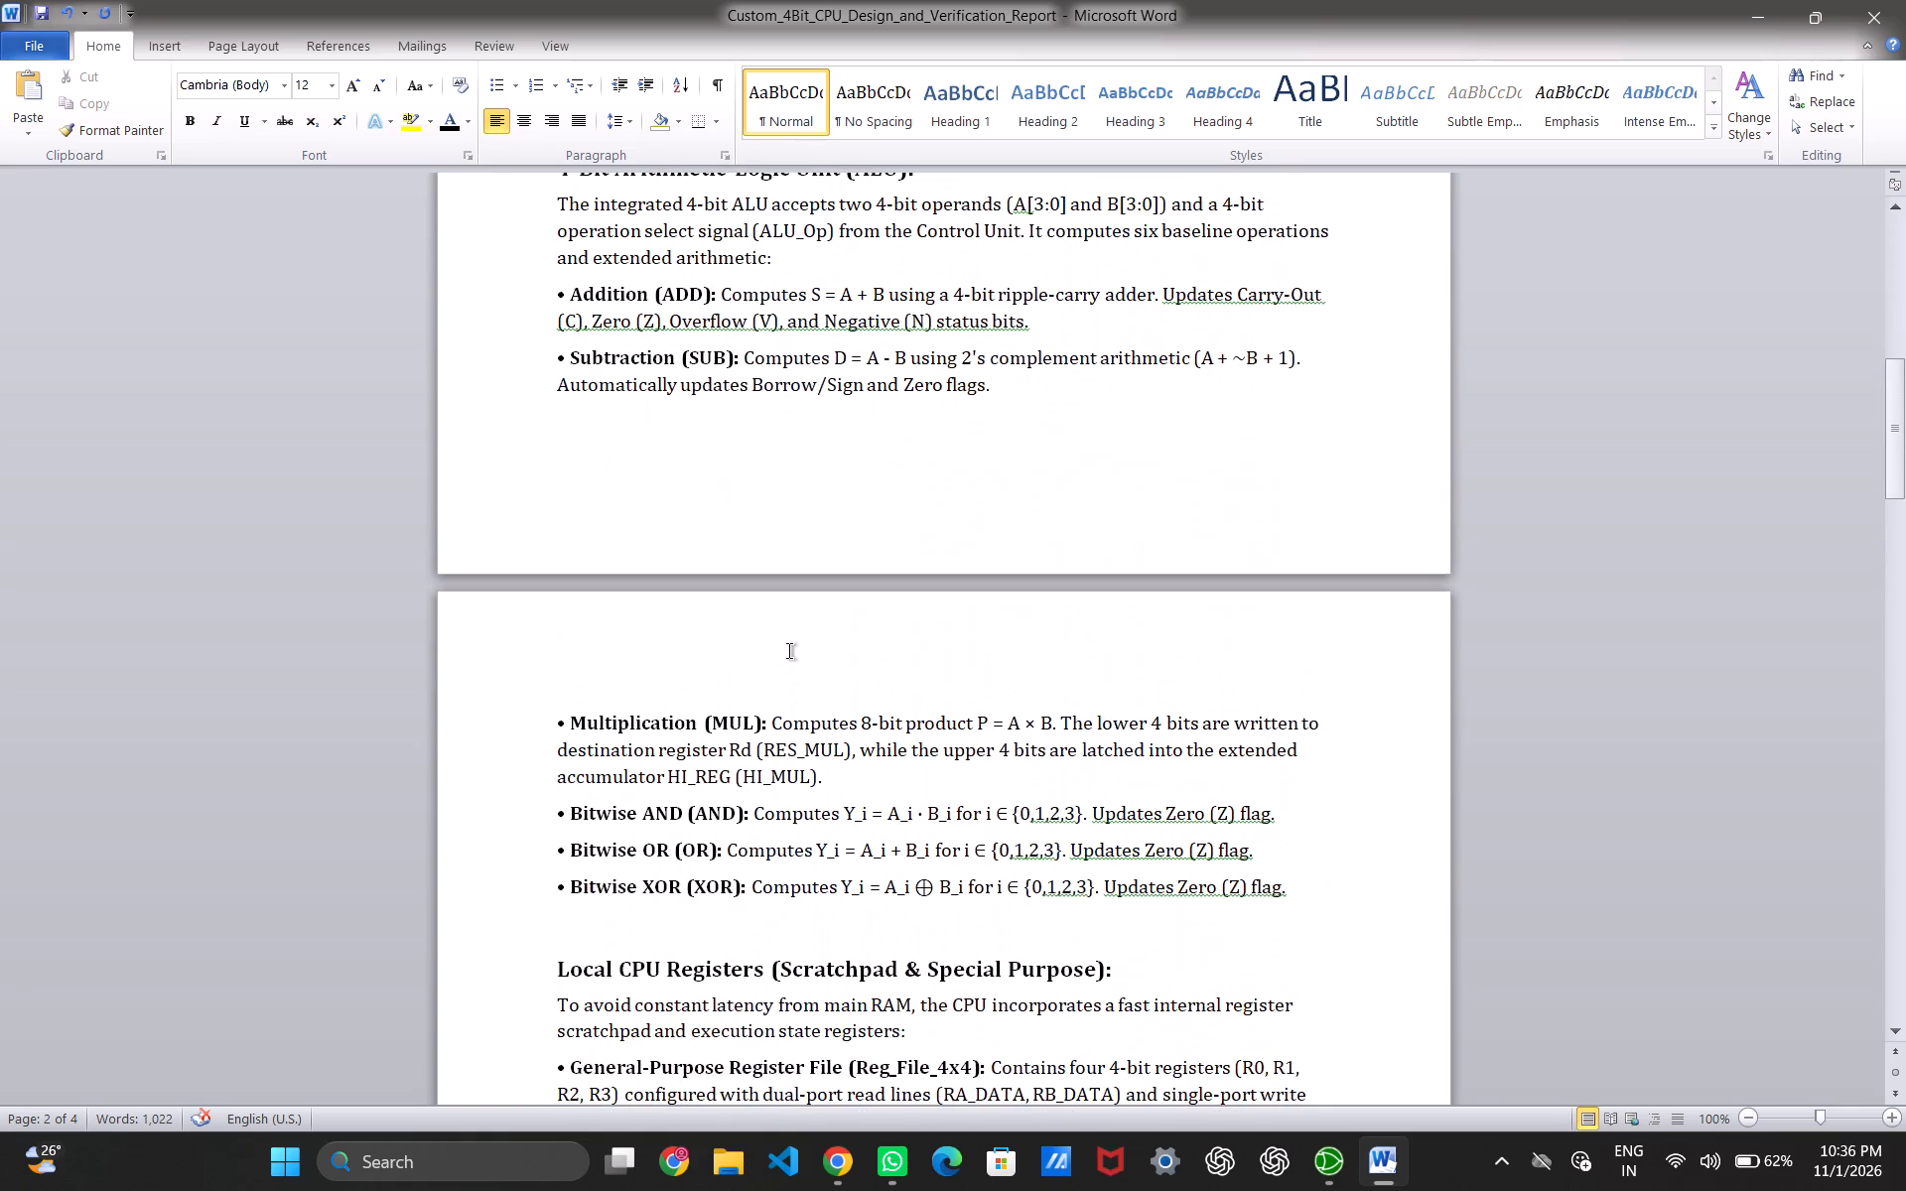
{"action": "scroll", "coordinate": [789, 651], "scroll_direction": "up", "scroll_amount": 3}
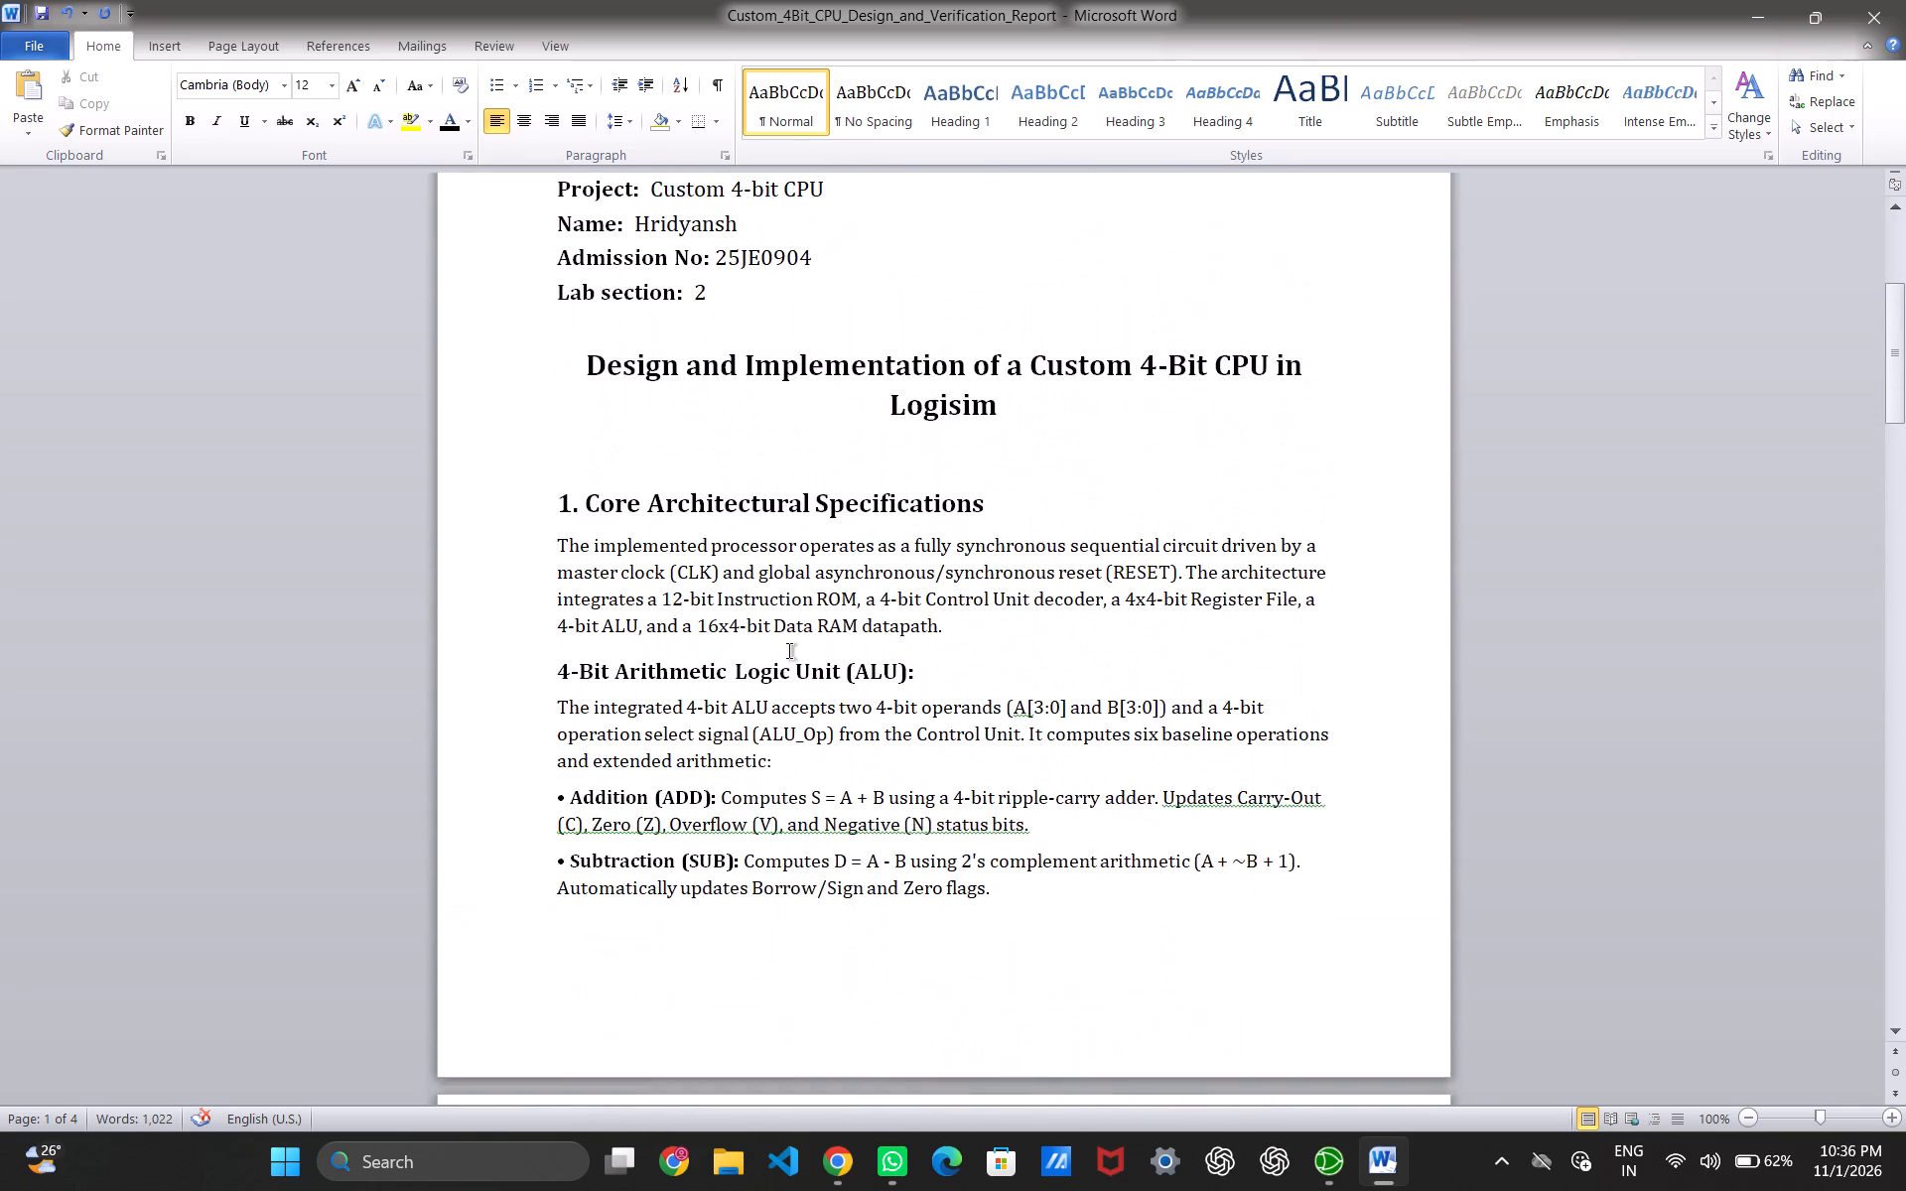
{"action": "scroll", "coordinate": [783, 785], "scroll_direction": "down", "scroll_amount": 2}
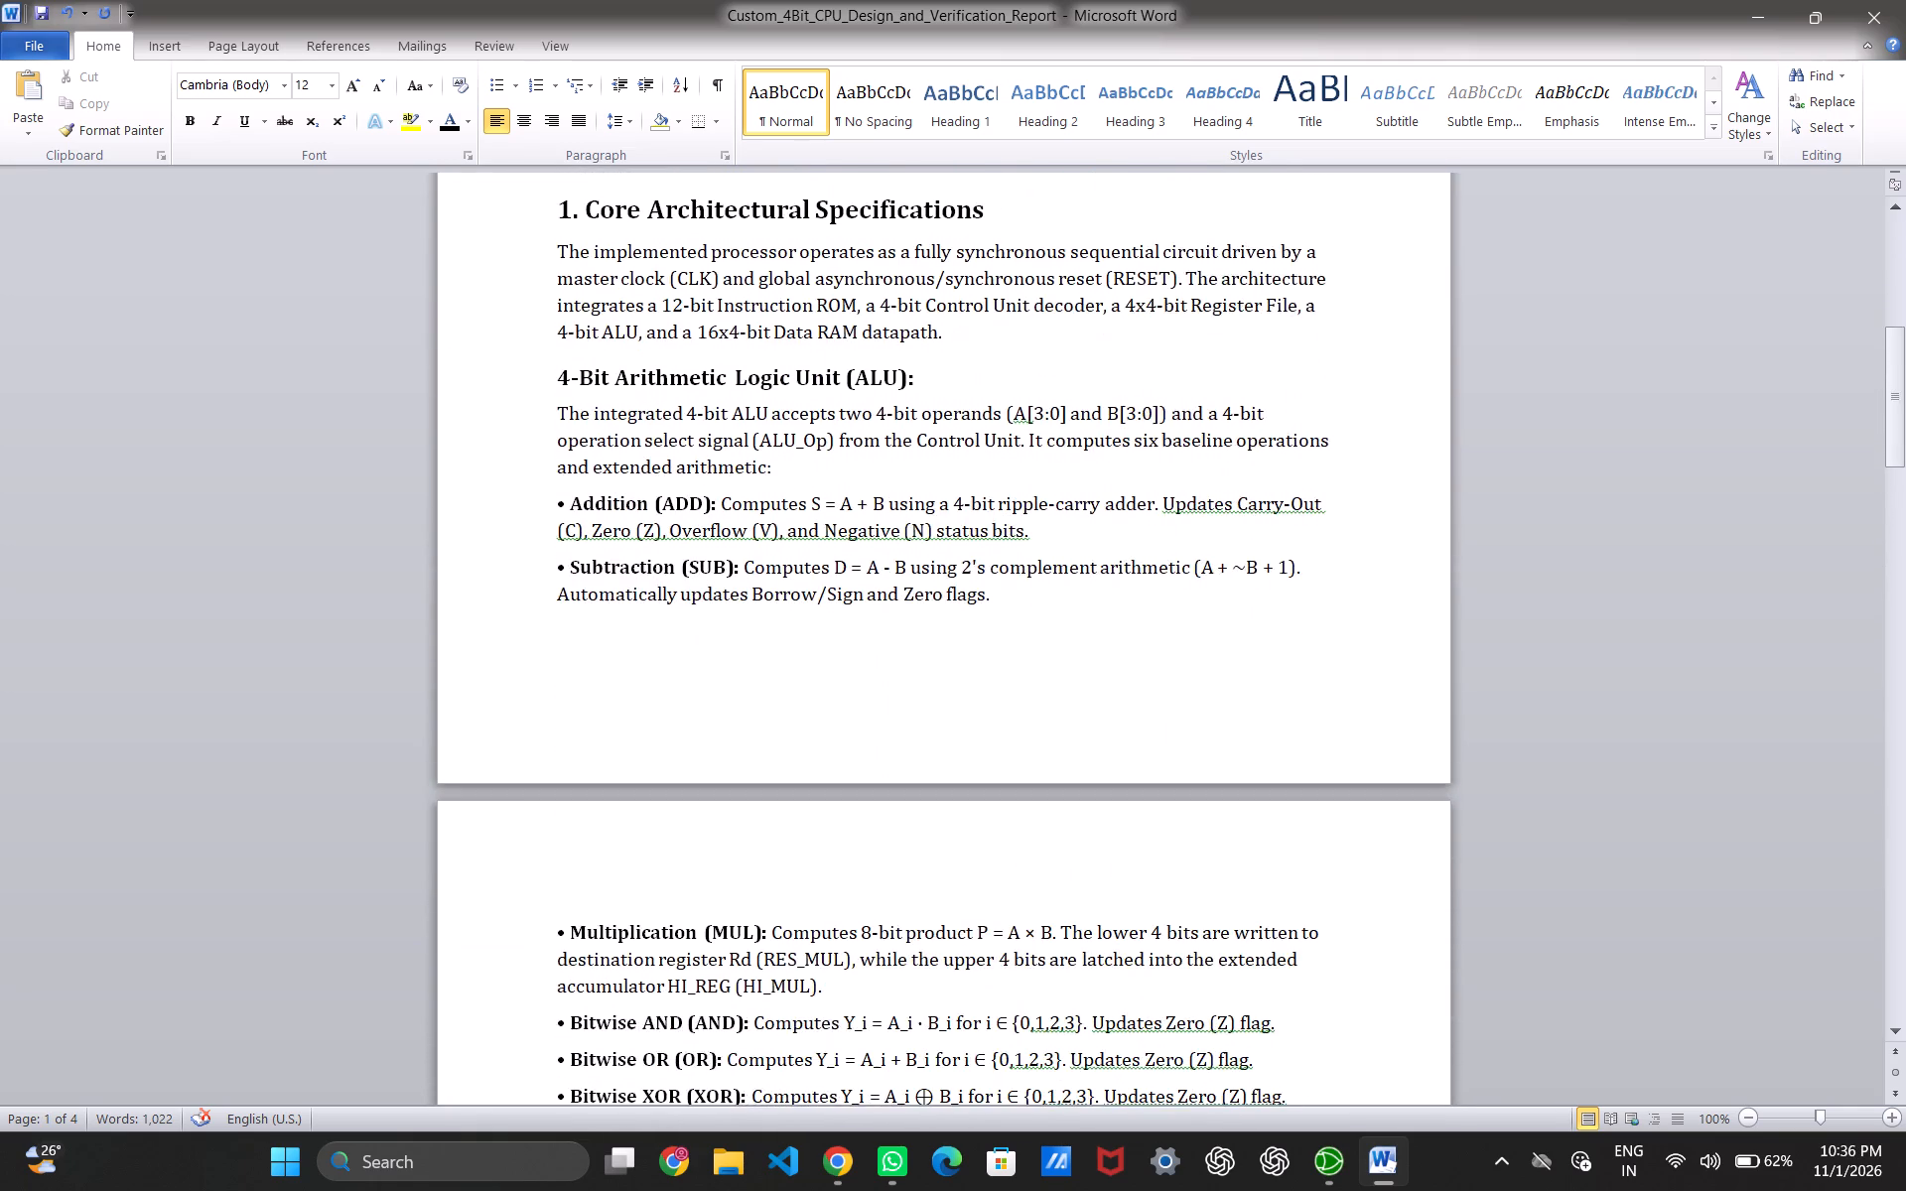
{"action": "scroll", "coordinate": [756, 877], "scroll_direction": "down", "scroll_amount": 3}
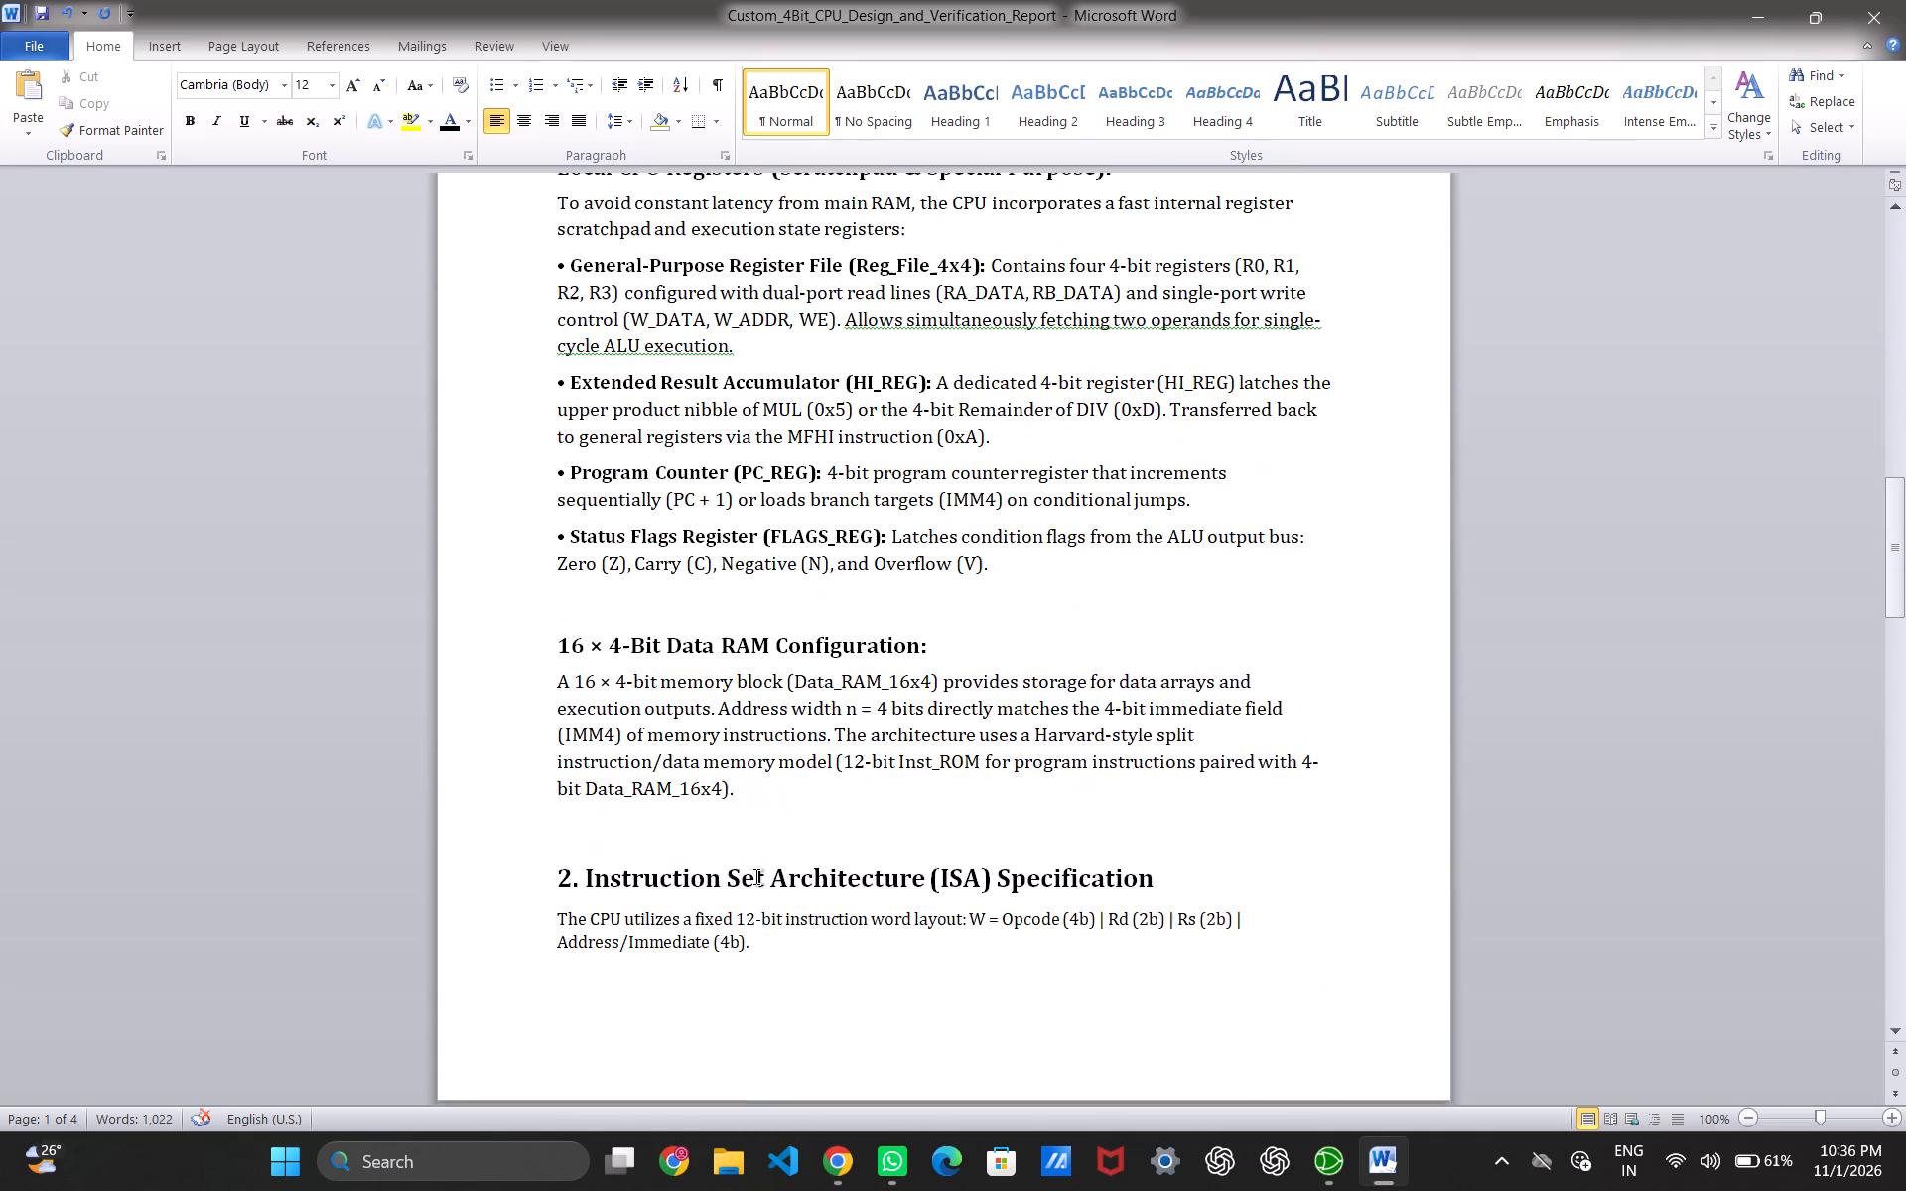
{"action": "scroll", "coordinate": [756, 877], "scroll_direction": "down", "scroll_amount": 2}
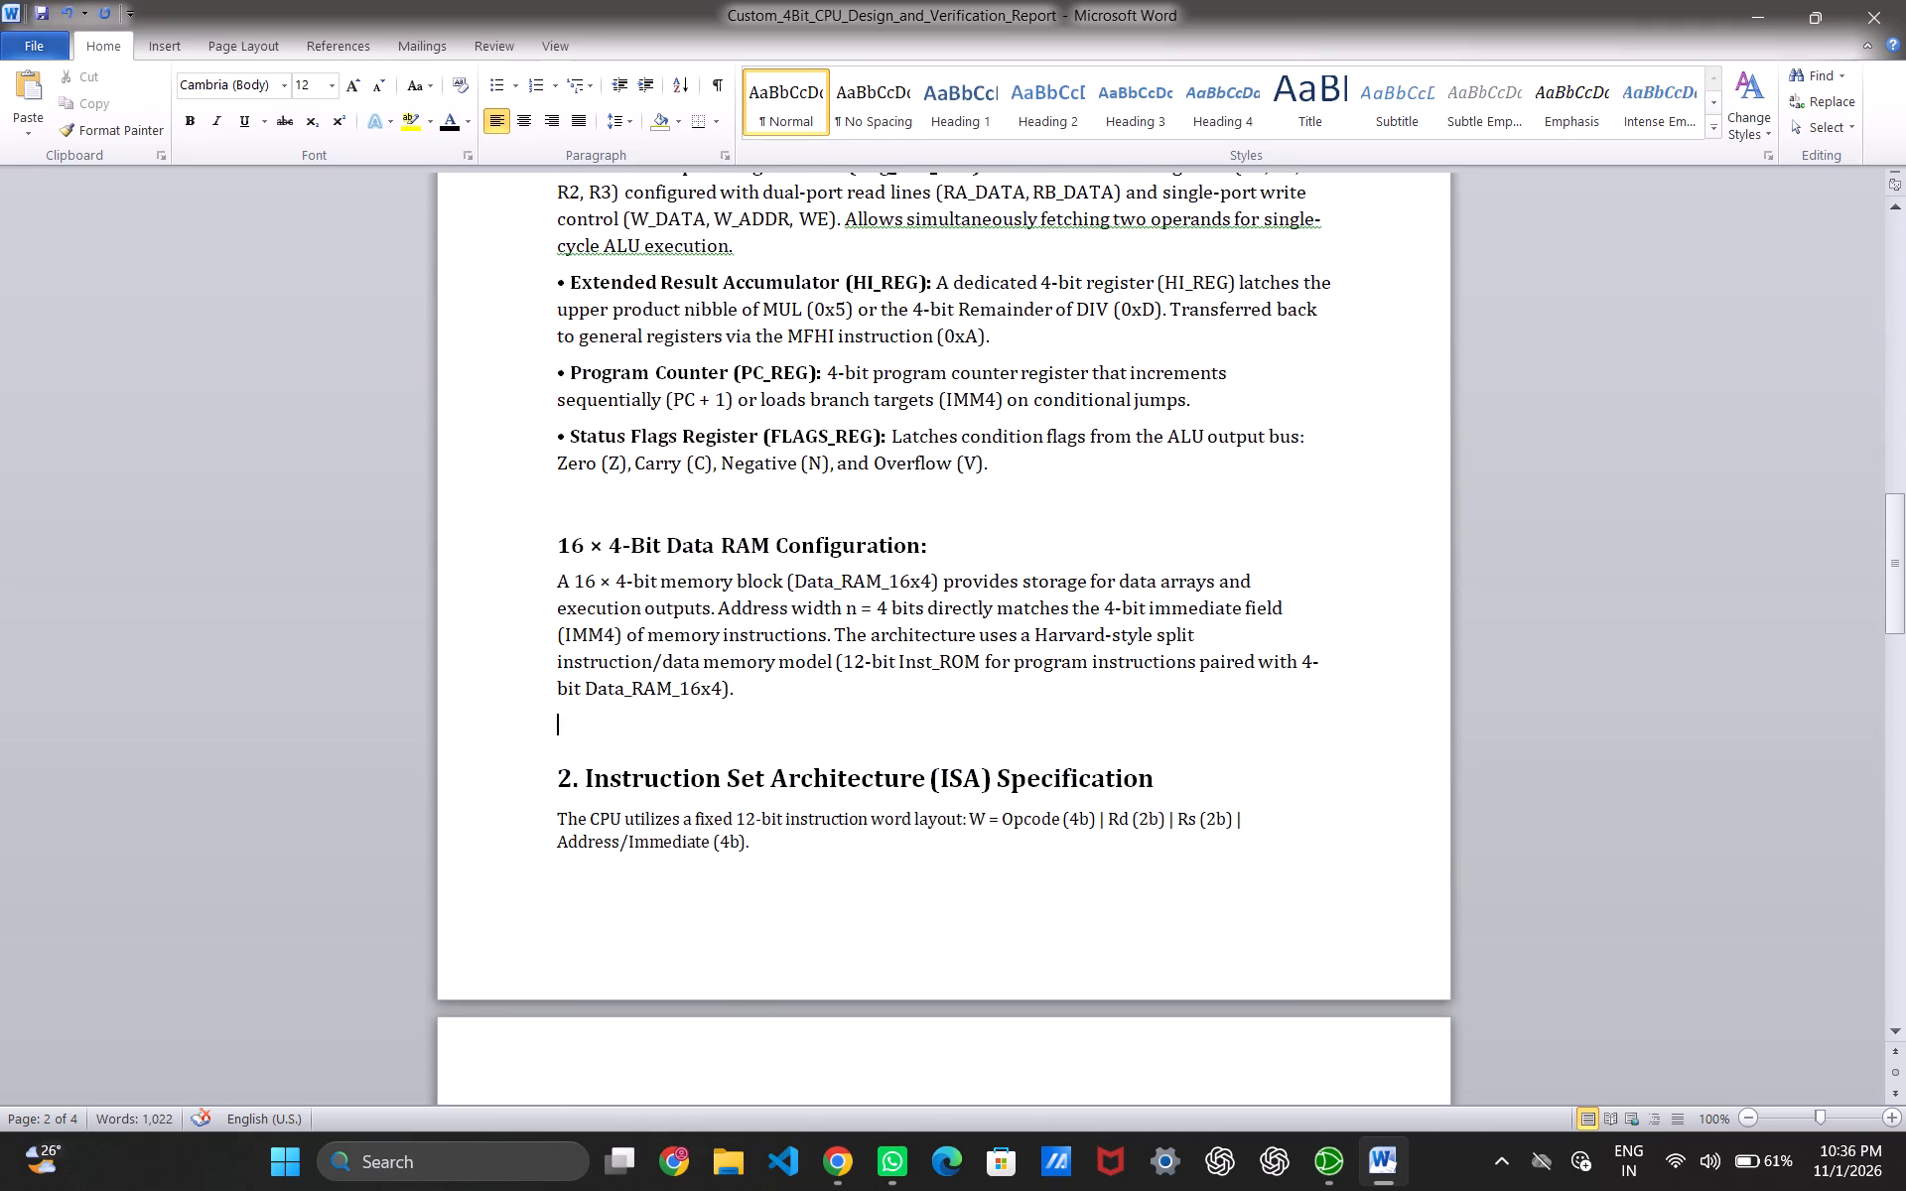
{"action": "scroll", "coordinate": [714, 724], "scroll_direction": "down", "scroll_amount": 2}
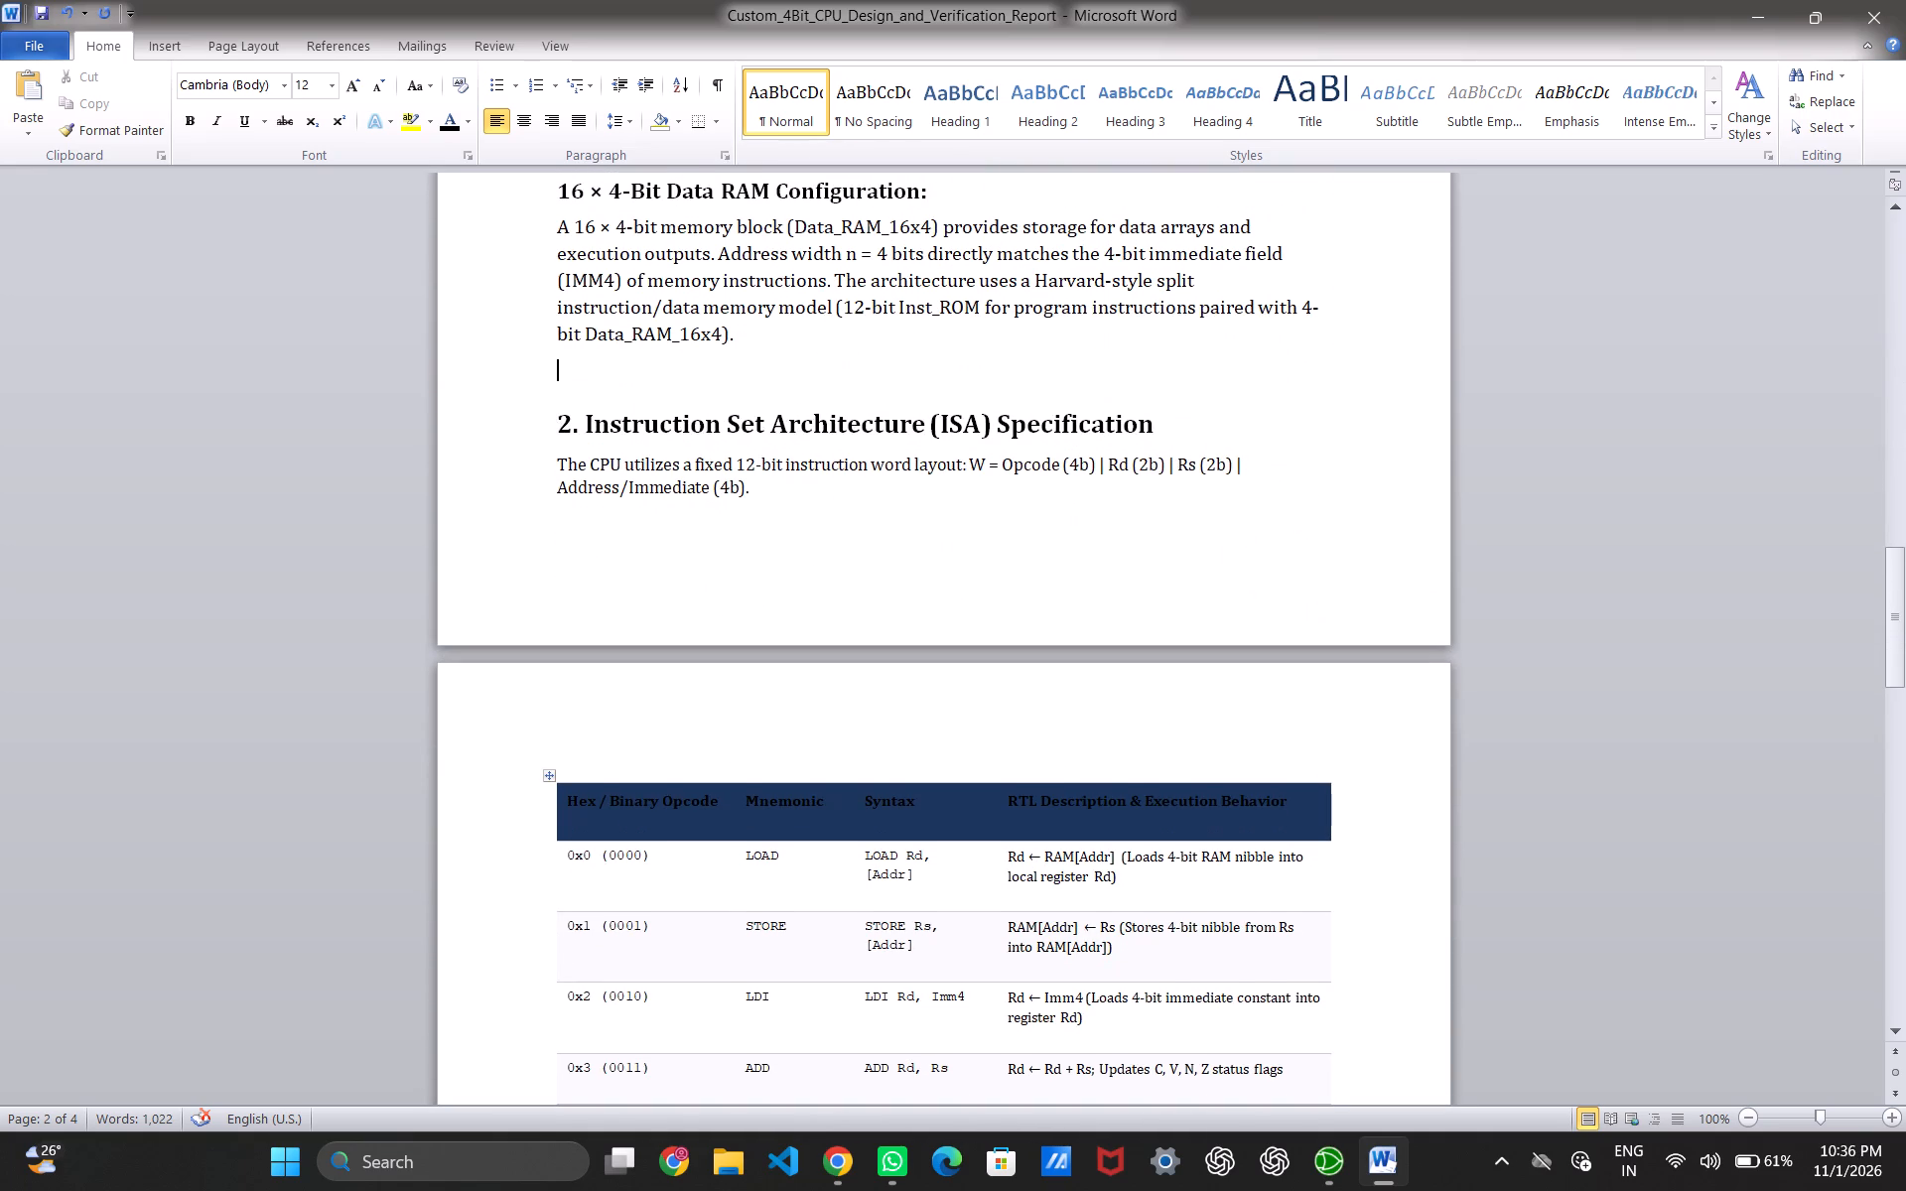
Set the instruction word layout paragraph under the "2. Instruction Set Architecture (ISA) Specification" heading to font size 12.
{"action": "left_click_drag", "start_coordinate": [761, 495], "coordinate": [553, 468]}
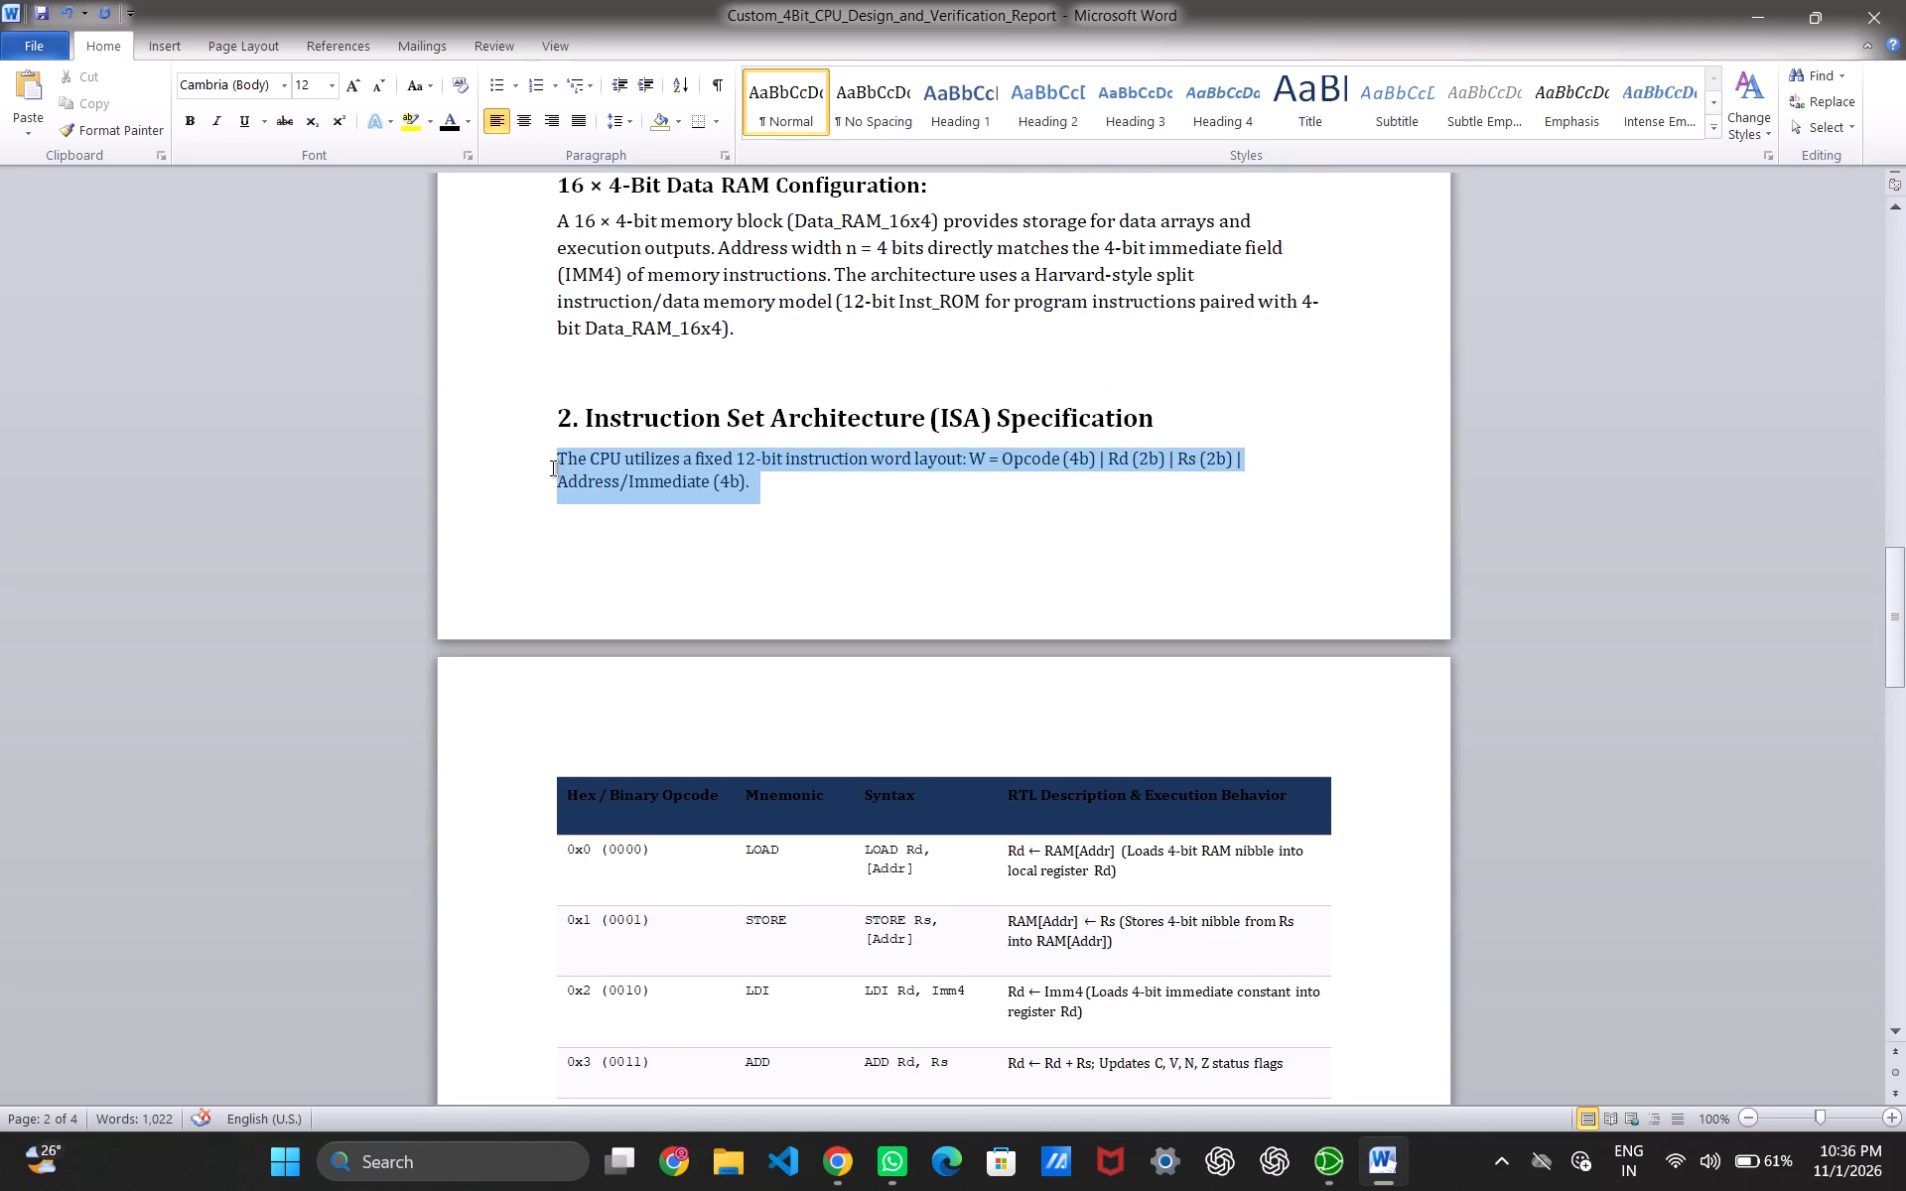
{"action": "left_click_drag", "start_coordinate": [553, 468], "coordinate": [551, 464]}
{"action": "left_click_drag", "start_coordinate": [657, 407], "coordinate": [656, 458]}
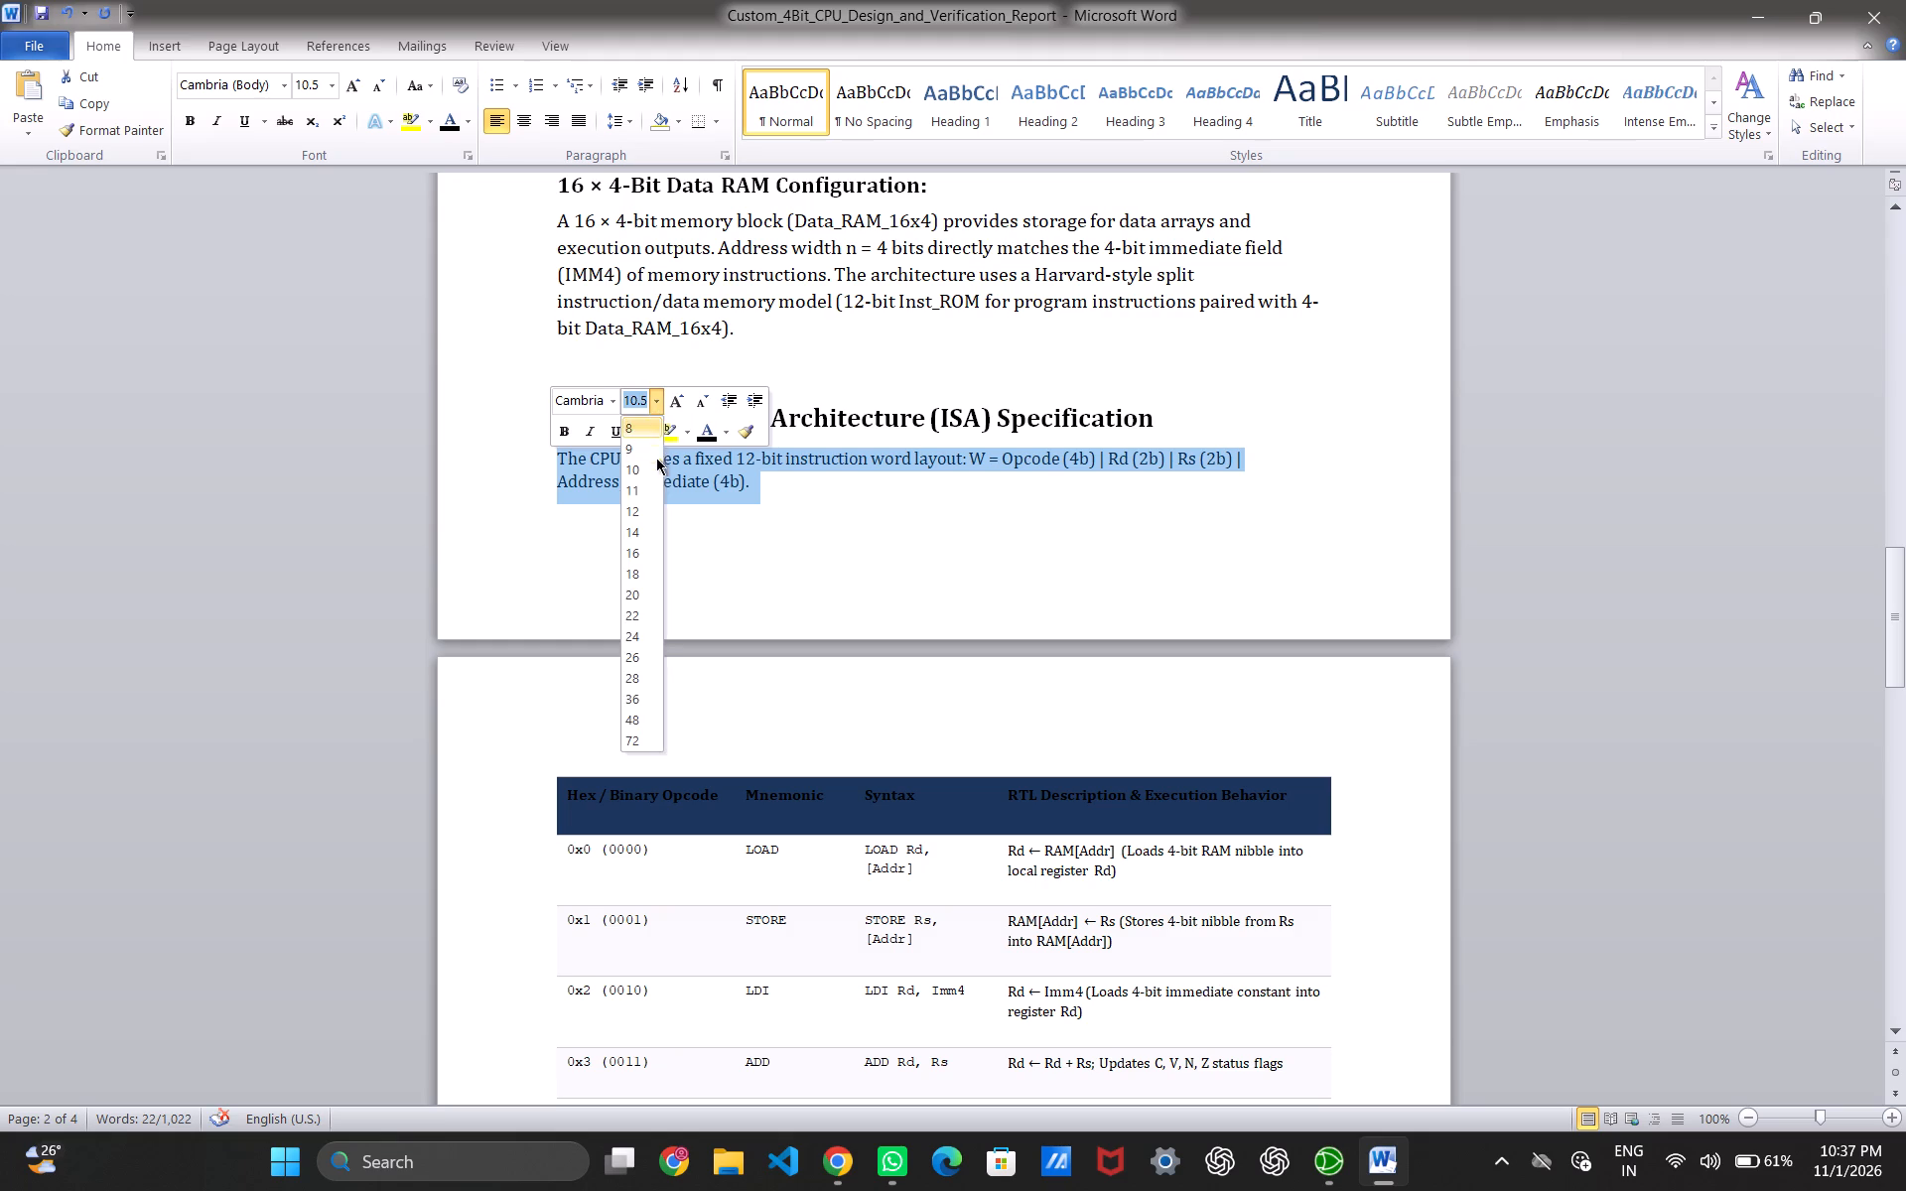
{"action": "left_click_drag", "start_coordinate": [656, 458], "coordinate": [651, 507]}
{"action": "left_click", "coordinate": [651, 507]}
Set all text in the instruction opcode table, from the header row through the HALT row, to font size 12.
{"action": "scroll", "coordinate": [756, 563], "scroll_direction": "down", "scroll_amount": 1}
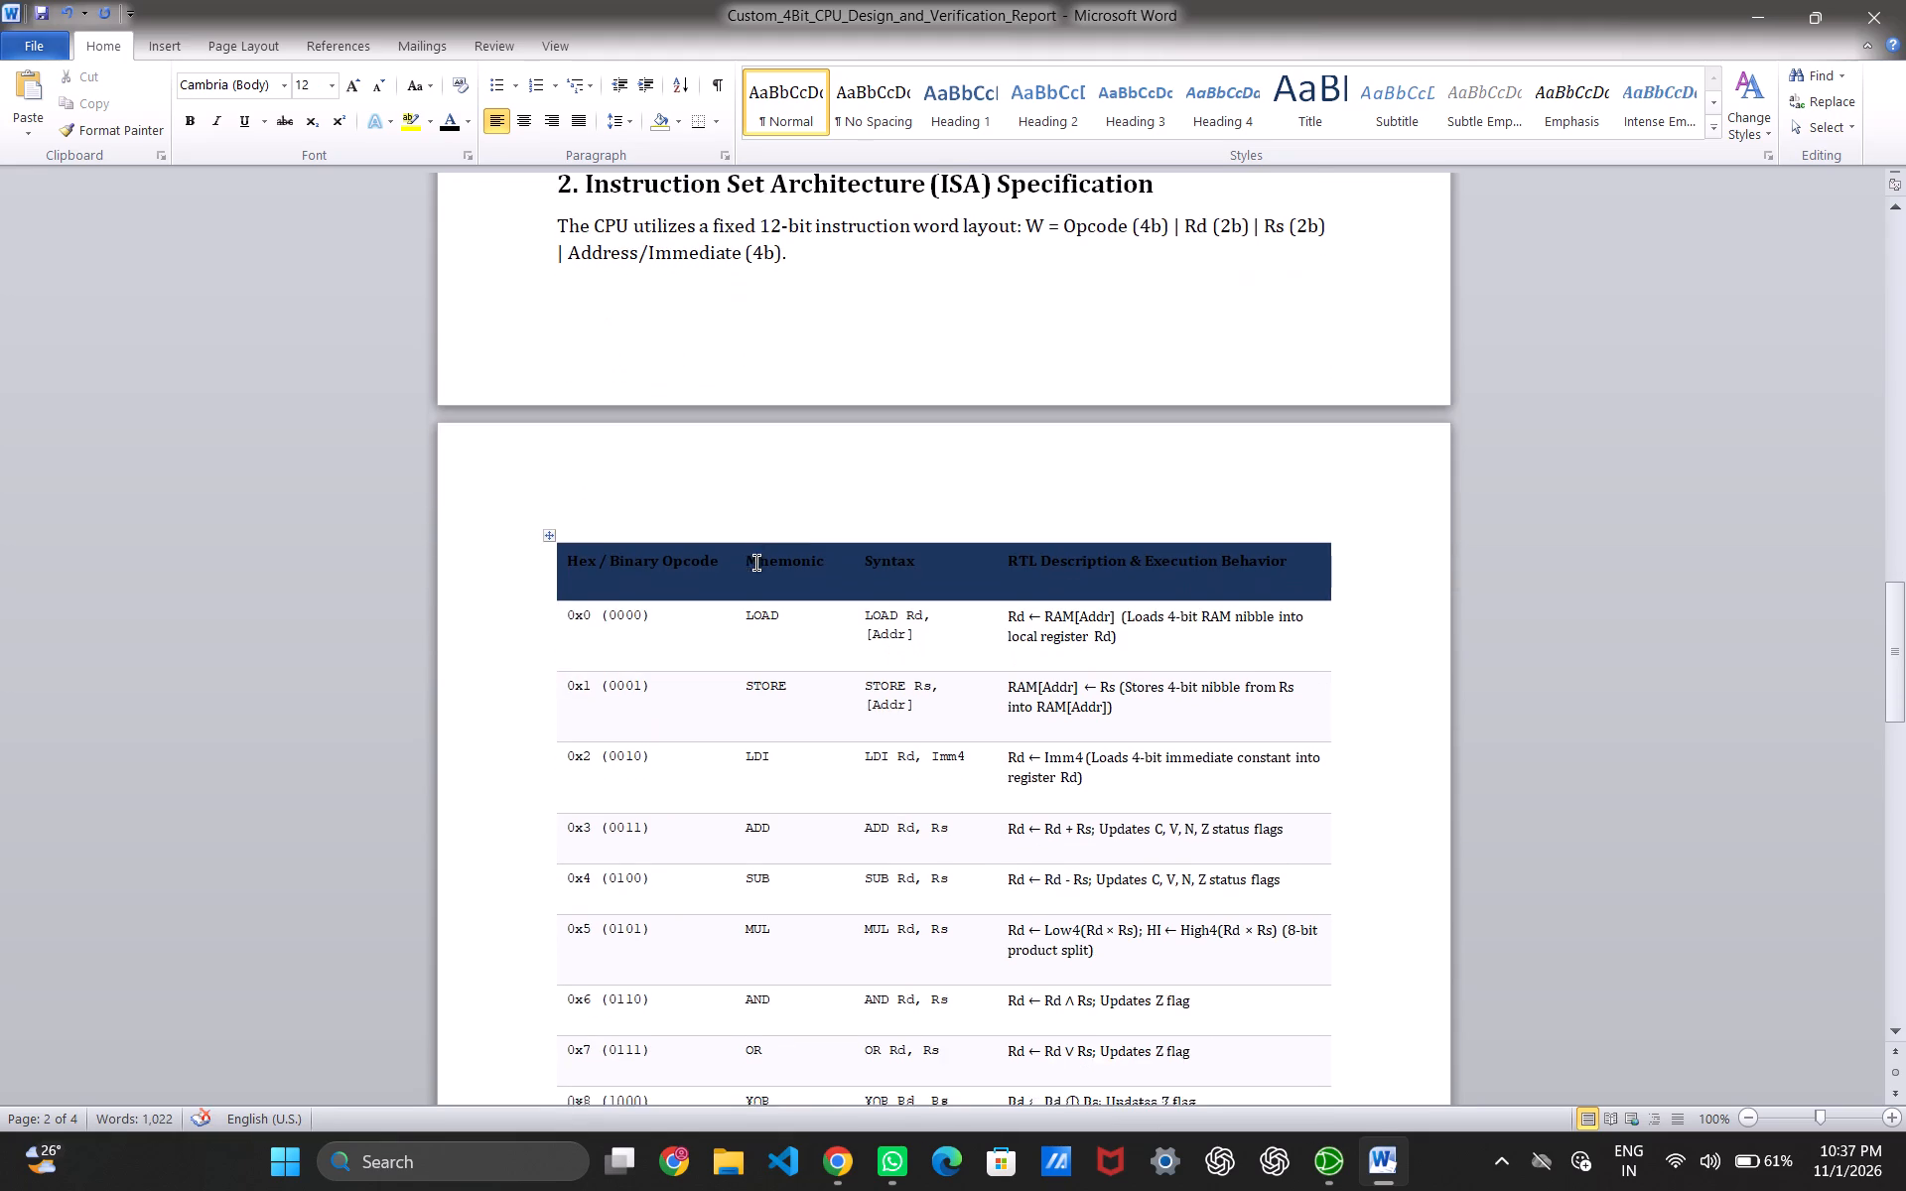
{"action": "scroll", "coordinate": [756, 563], "scroll_direction": "down", "scroll_amount": 1}
{"action": "scroll", "coordinate": [767, 708], "scroll_direction": "down", "scroll_amount": 1}
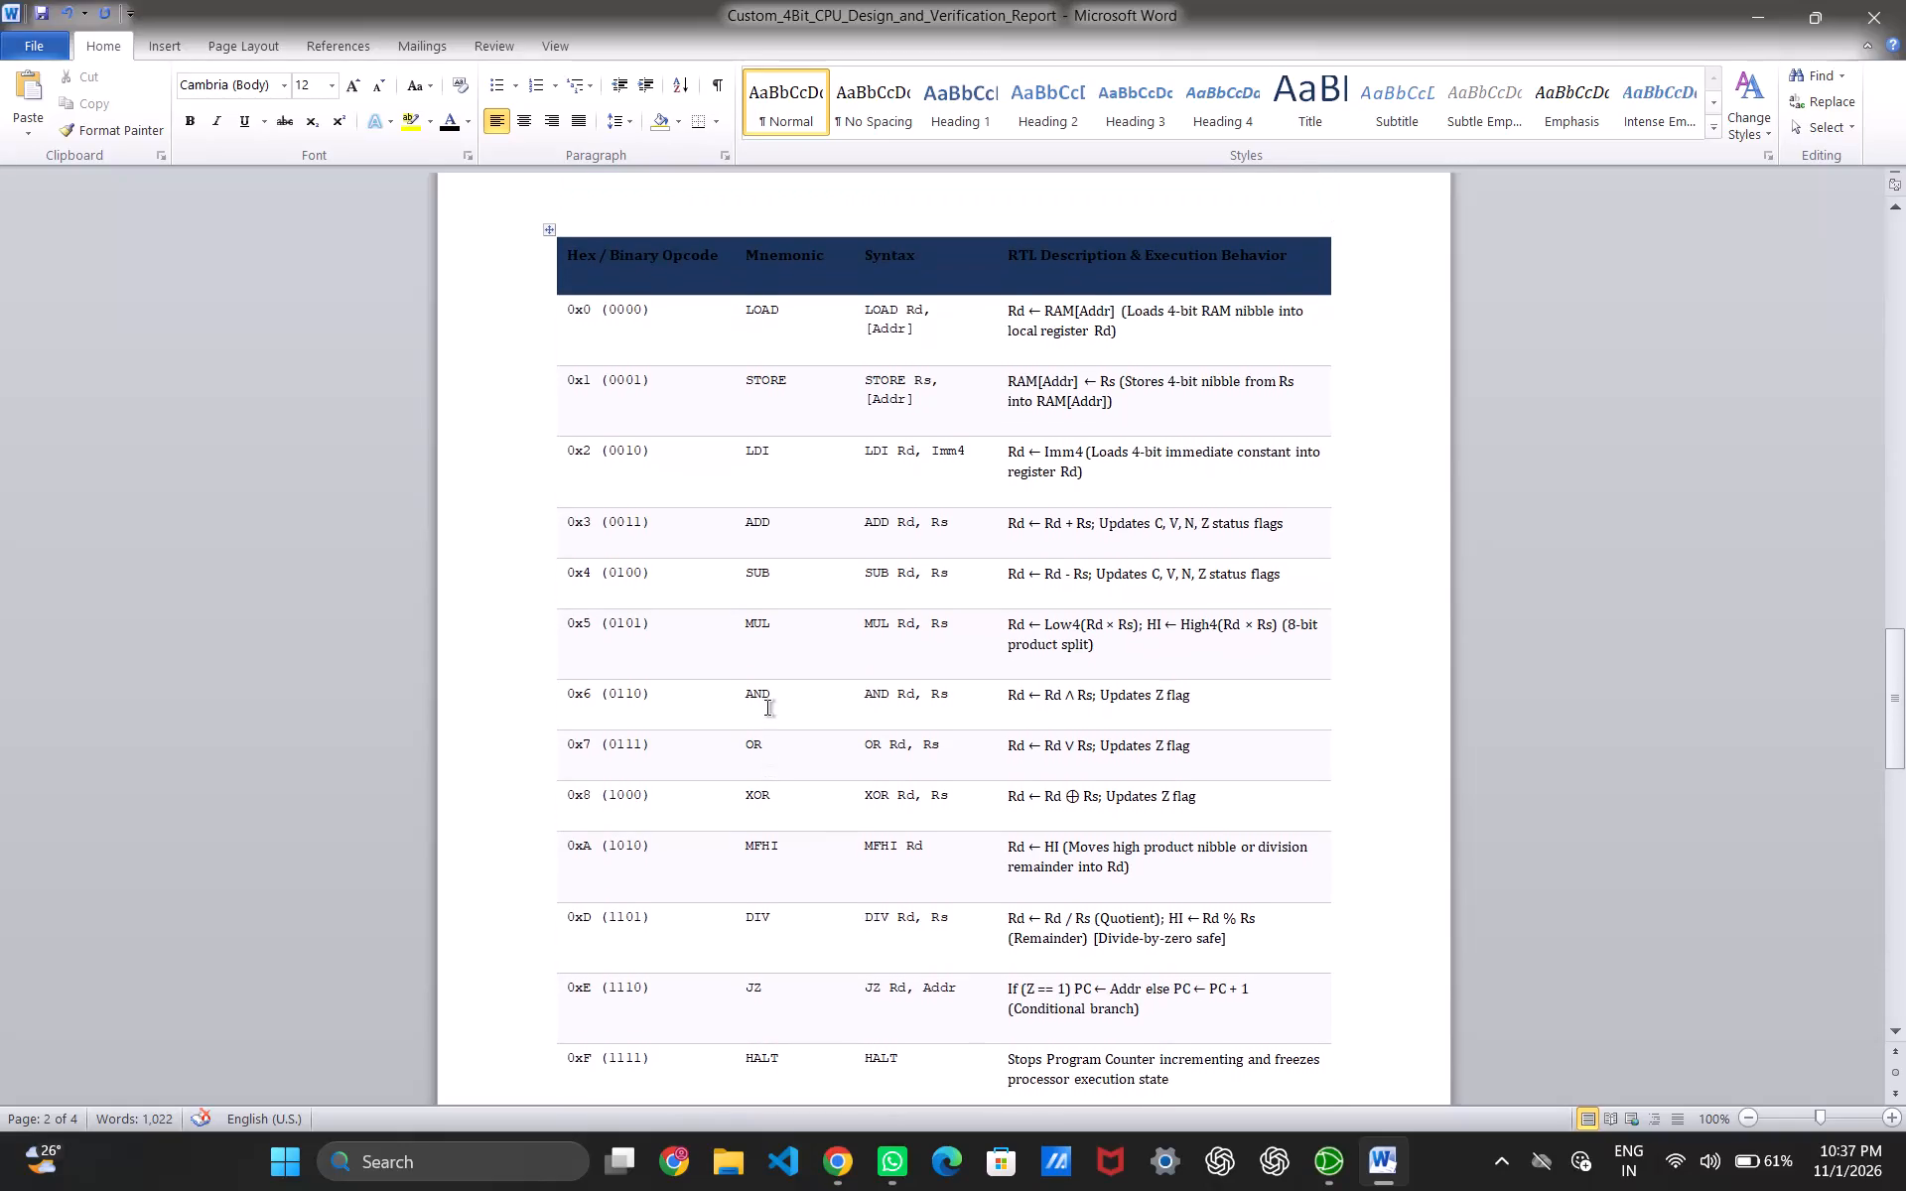
{"action": "scroll", "coordinate": [767, 708], "scroll_direction": "down", "scroll_amount": 1}
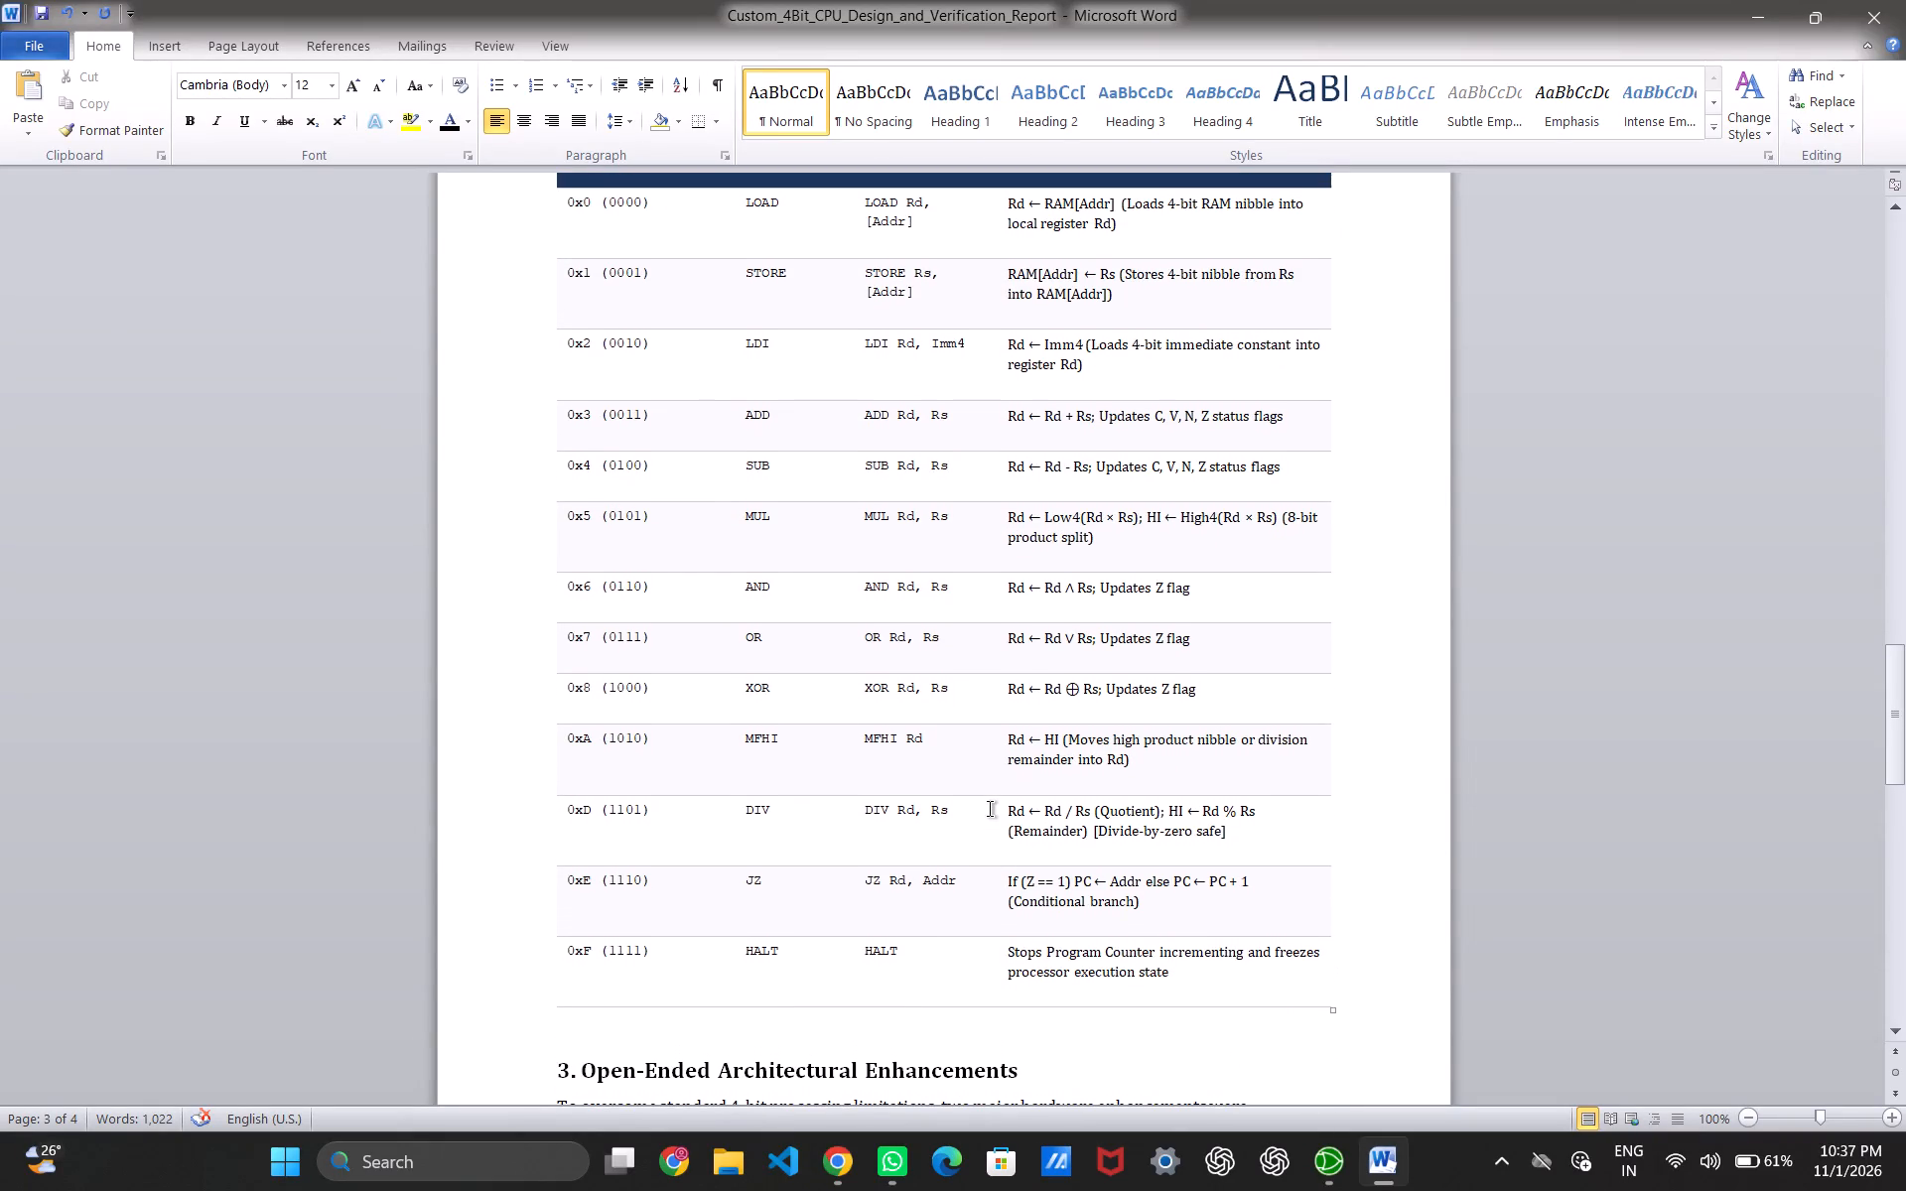
{"action": "left_click_drag", "start_coordinate": [1324, 995], "coordinate": [858, 647]}
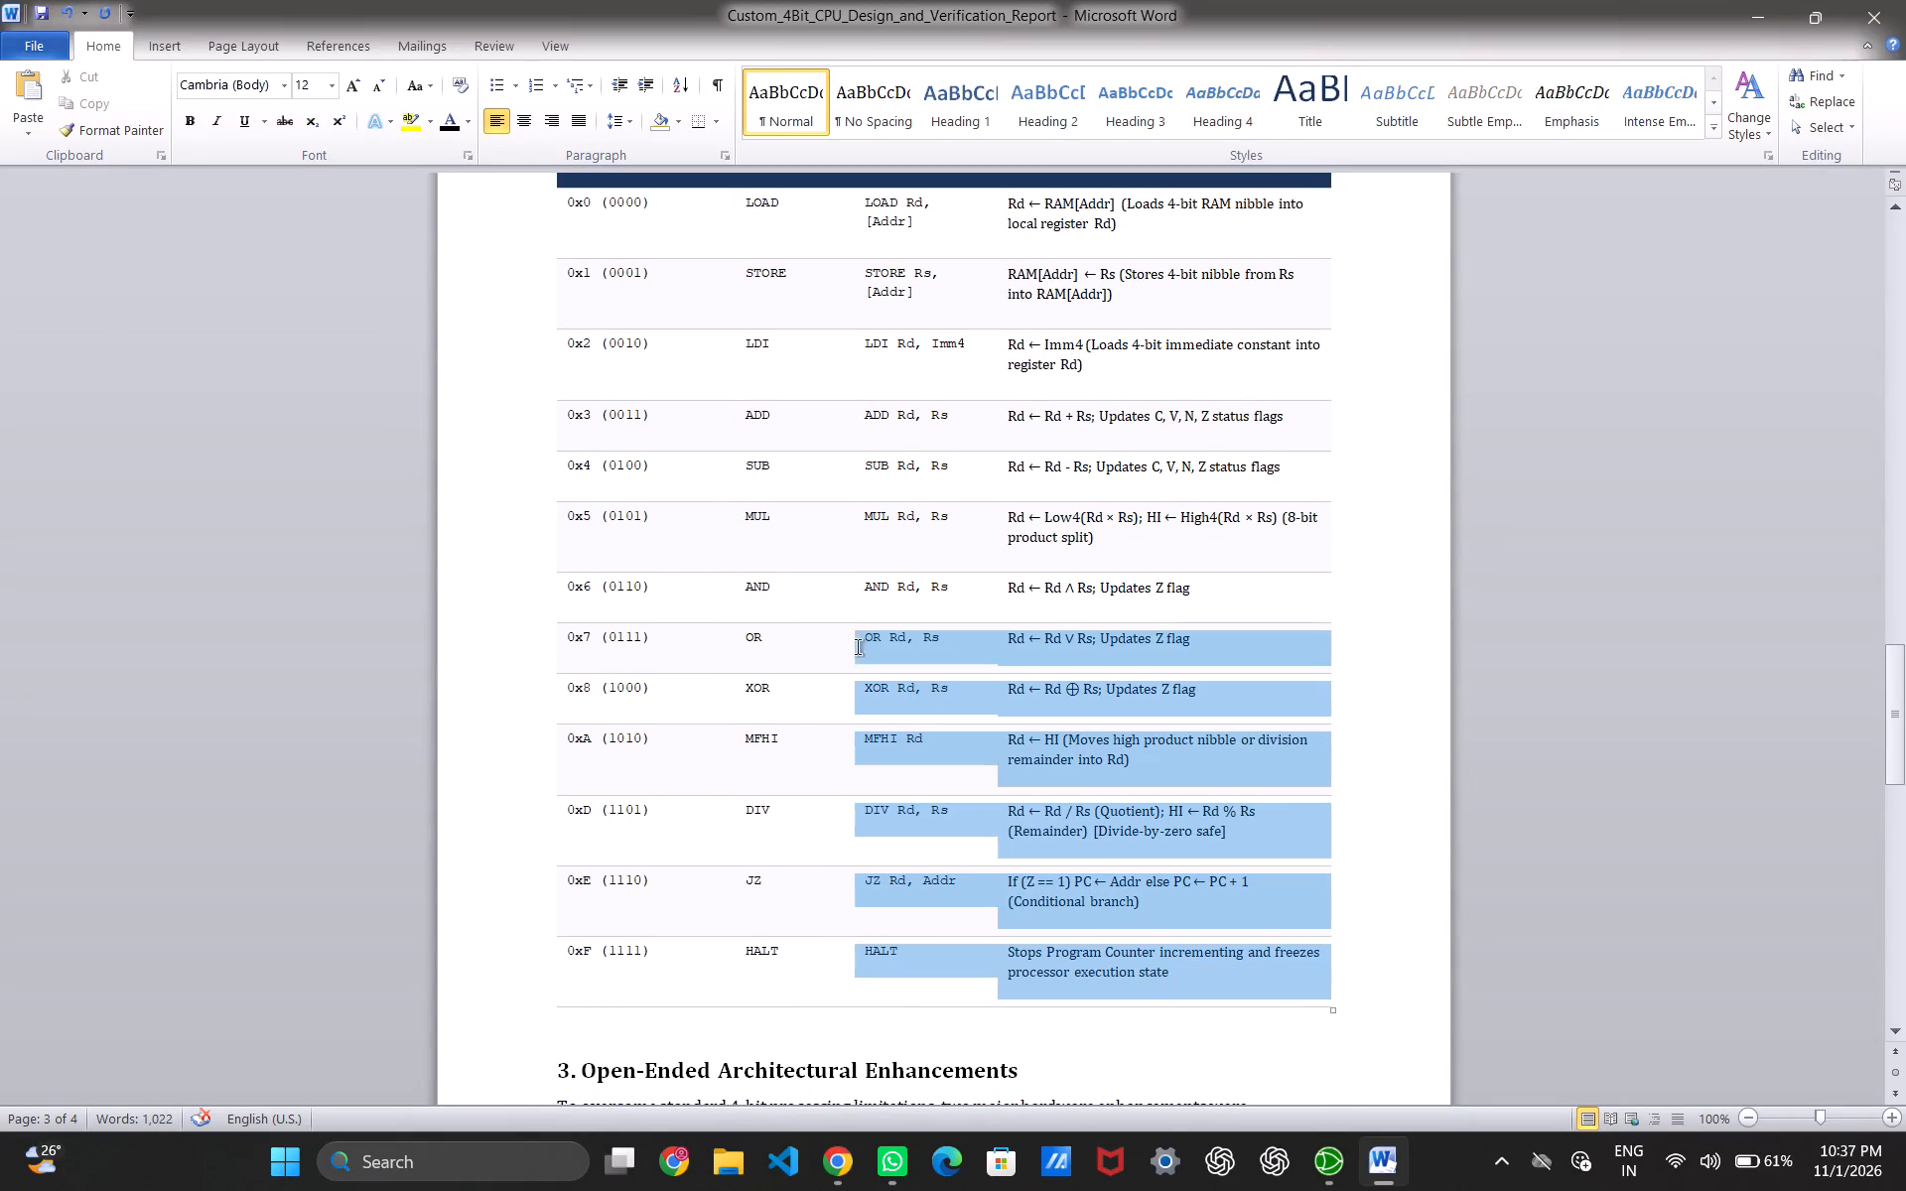
{"action": "left_click_drag", "start_coordinate": [858, 647], "coordinate": [581, 120]}
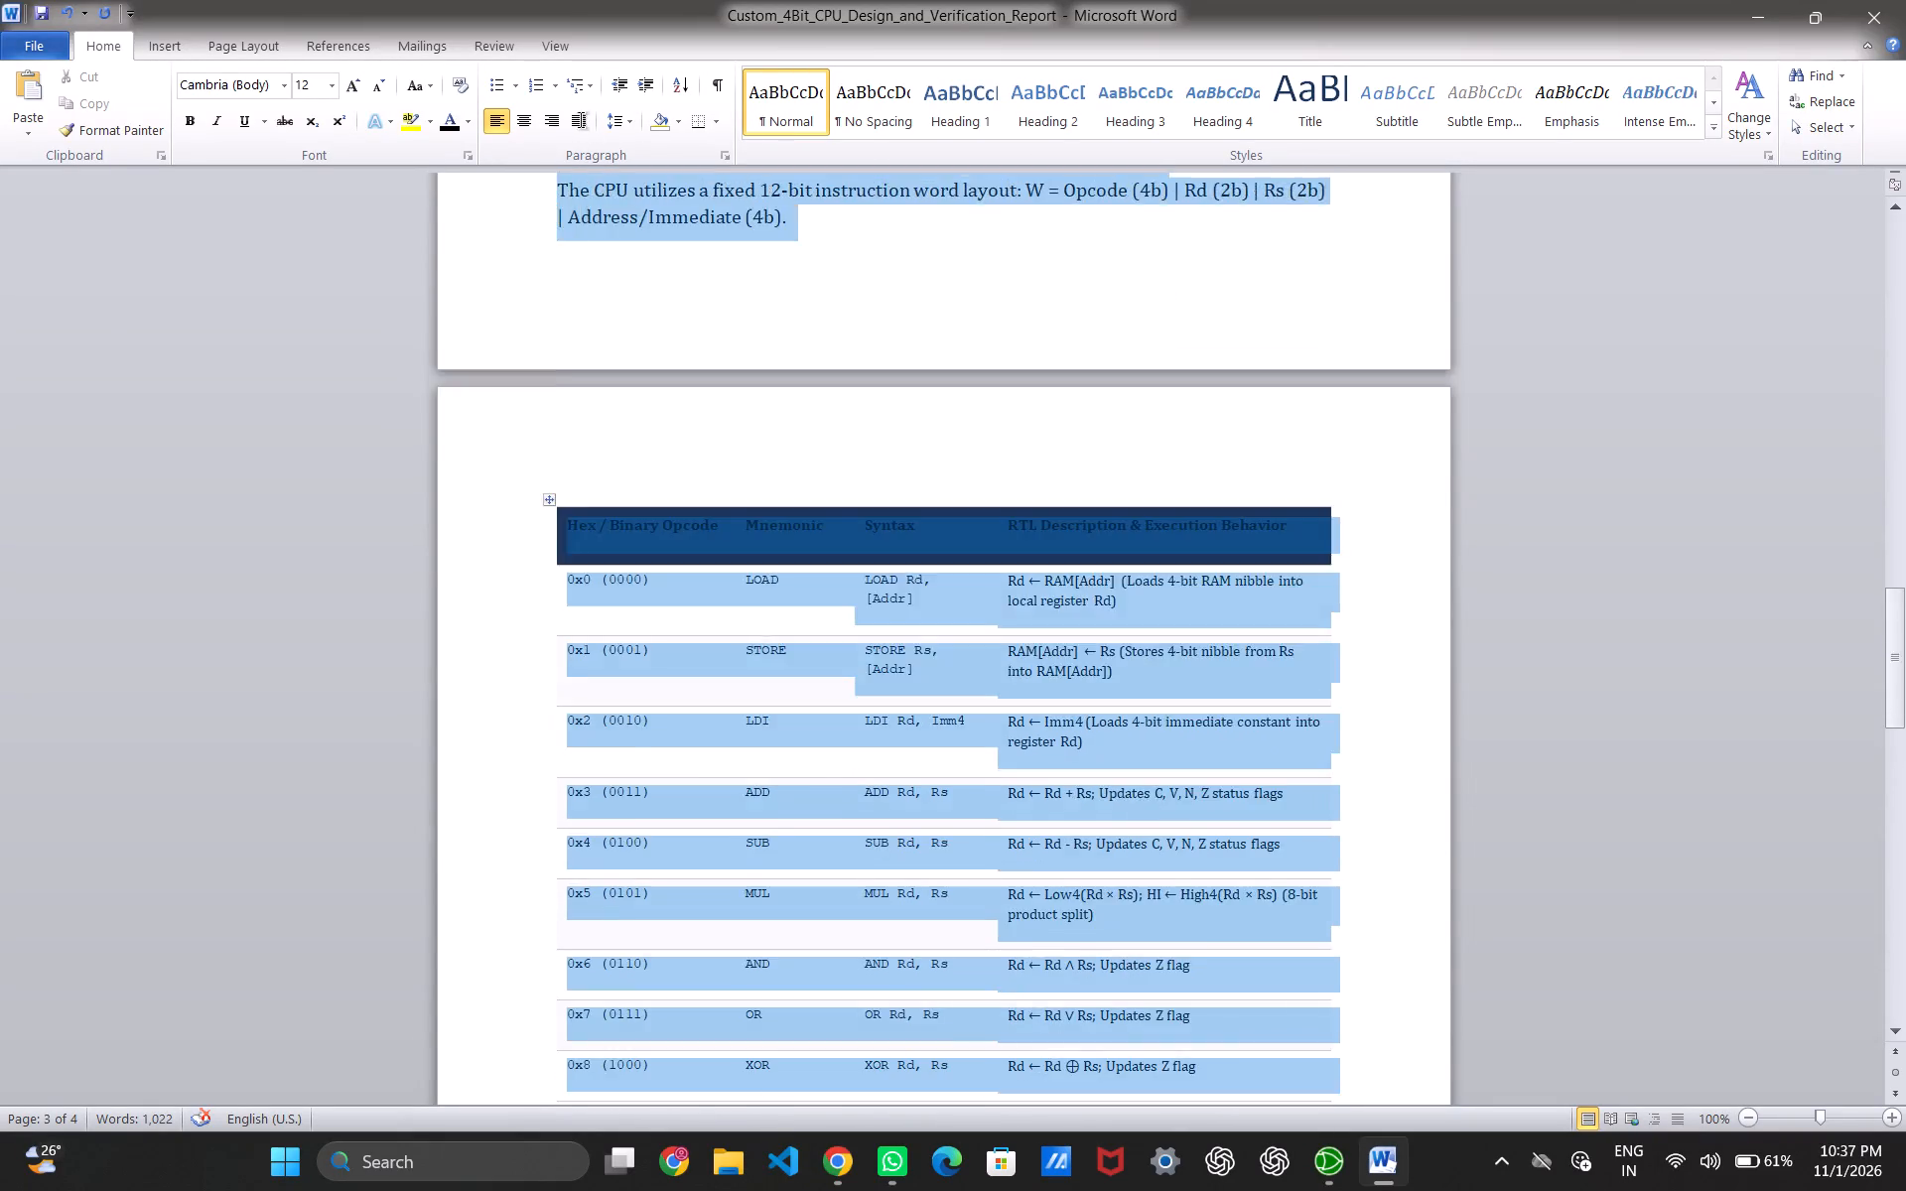
{"action": "left_click_drag", "start_coordinate": [581, 120], "coordinate": [569, 697]}
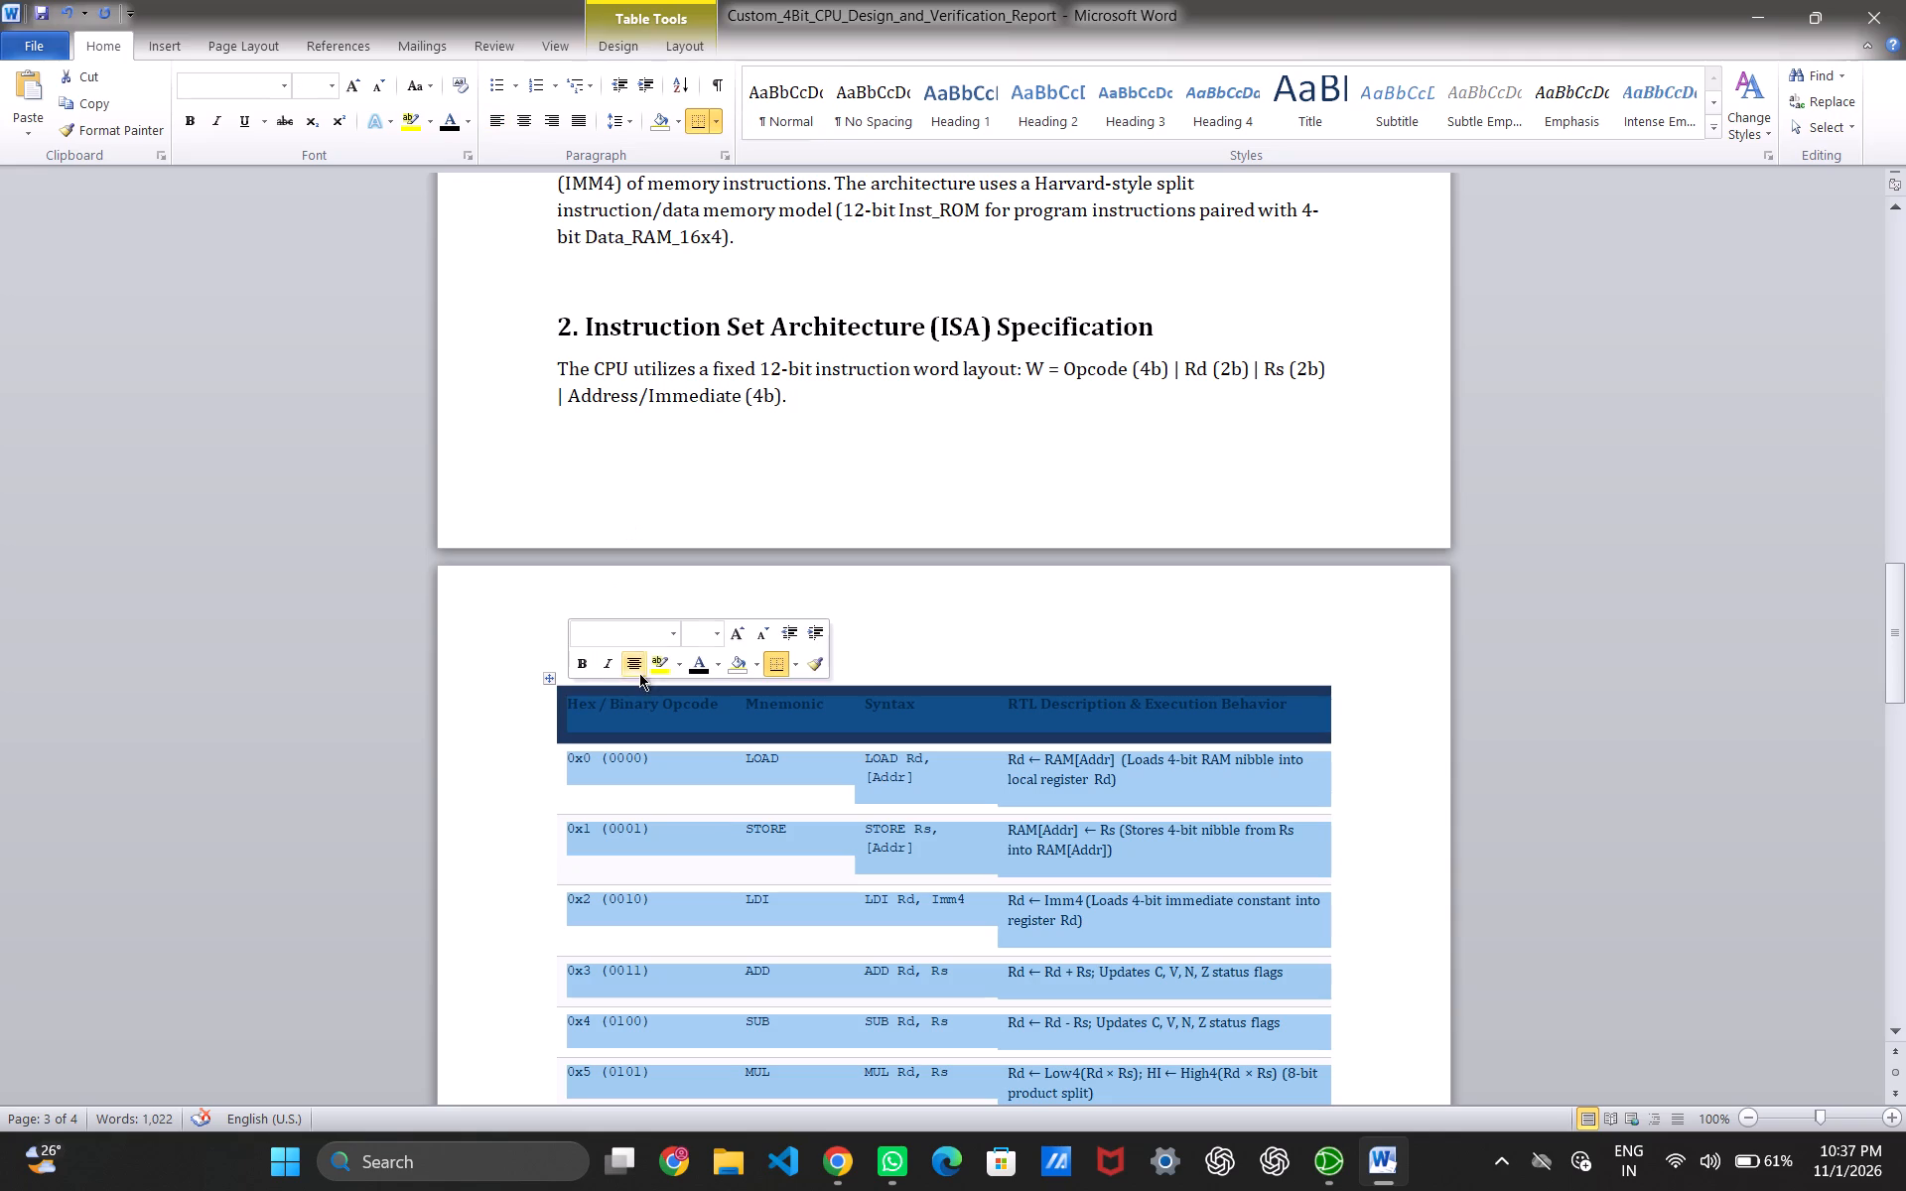
{"action": "left_click", "coordinate": [713, 667]}
{"action": "left_click", "coordinate": [712, 736]}
{"action": "left_click_drag", "start_coordinate": [718, 630], "coordinate": [714, 748]}
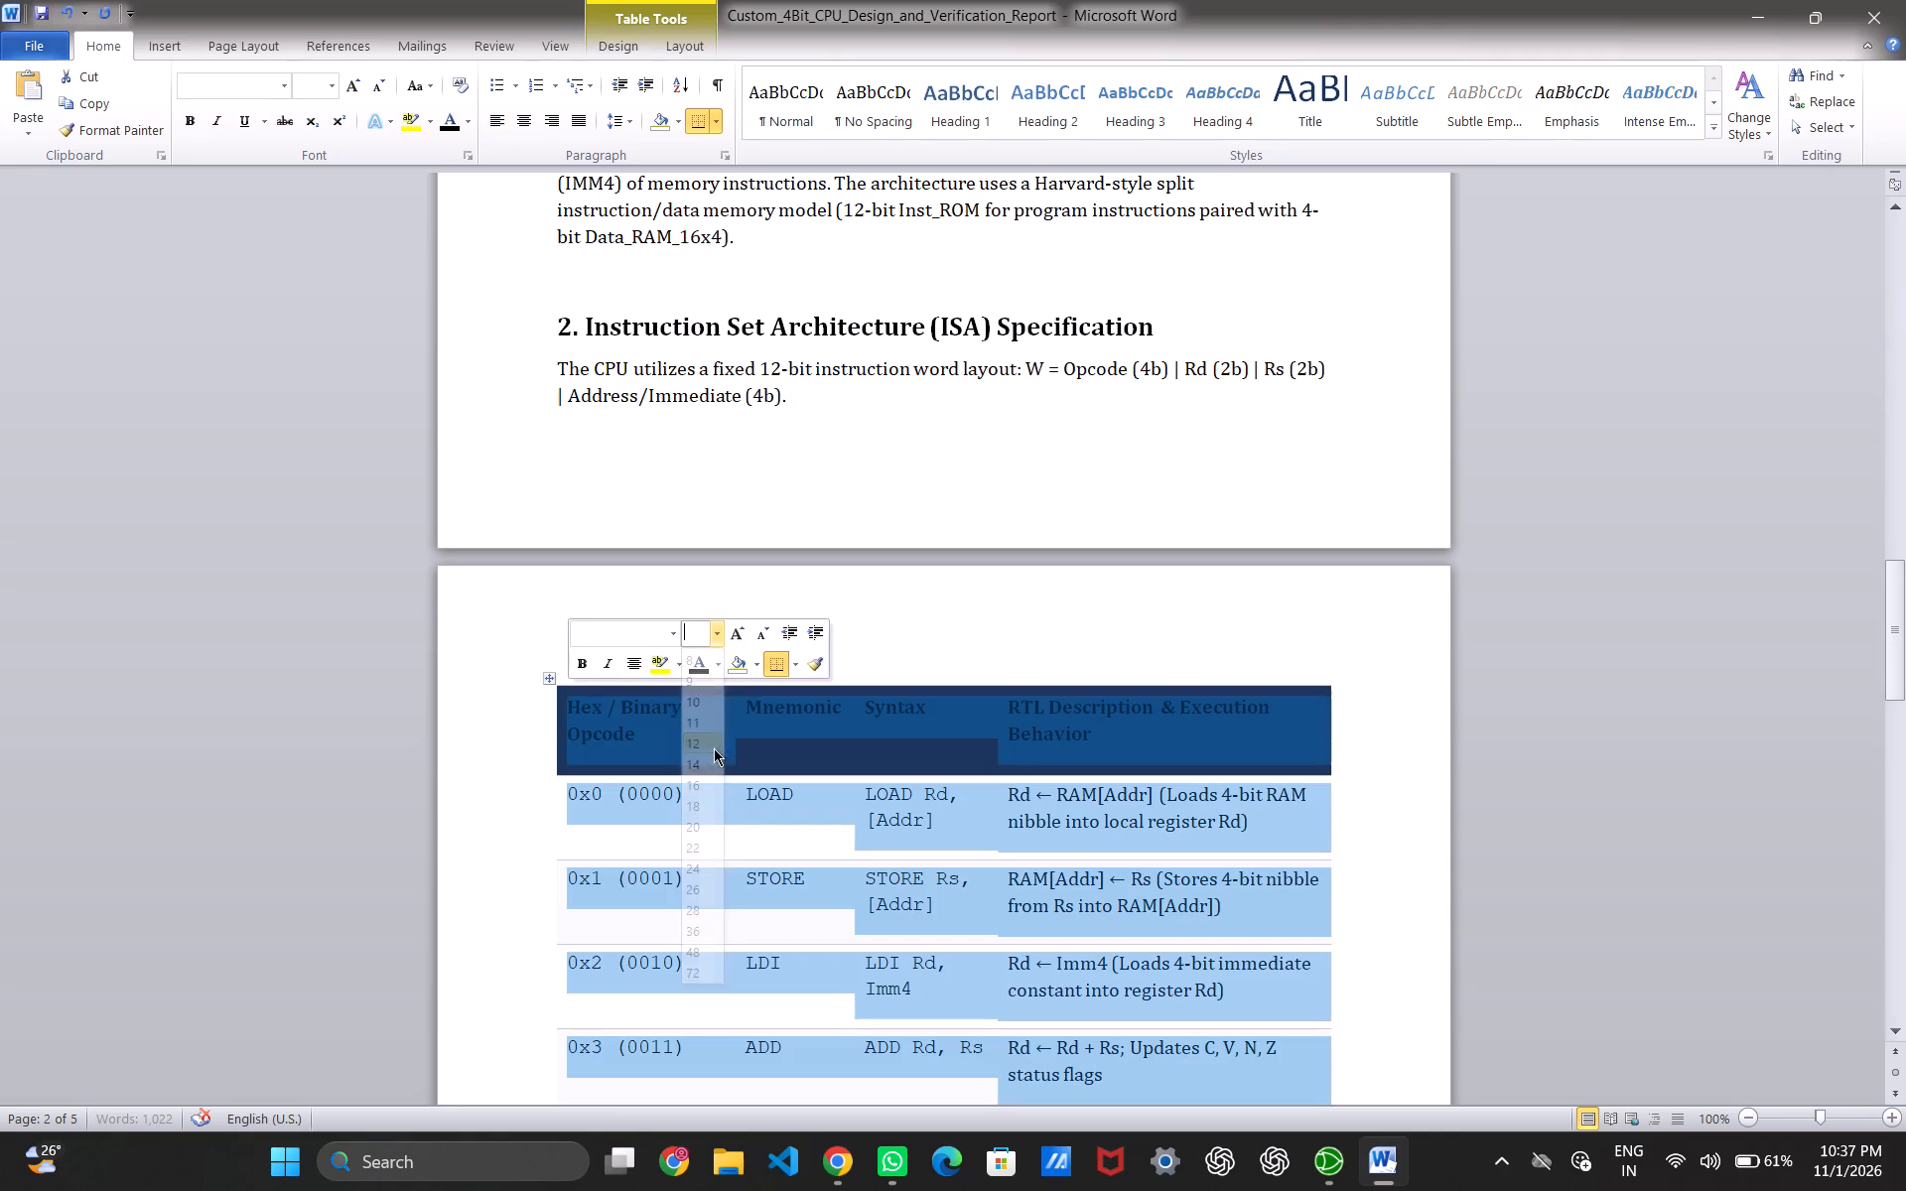
Apply font size 12 to the entire selected instruction opcode table.
{"action": "left_click", "coordinate": [717, 637]}
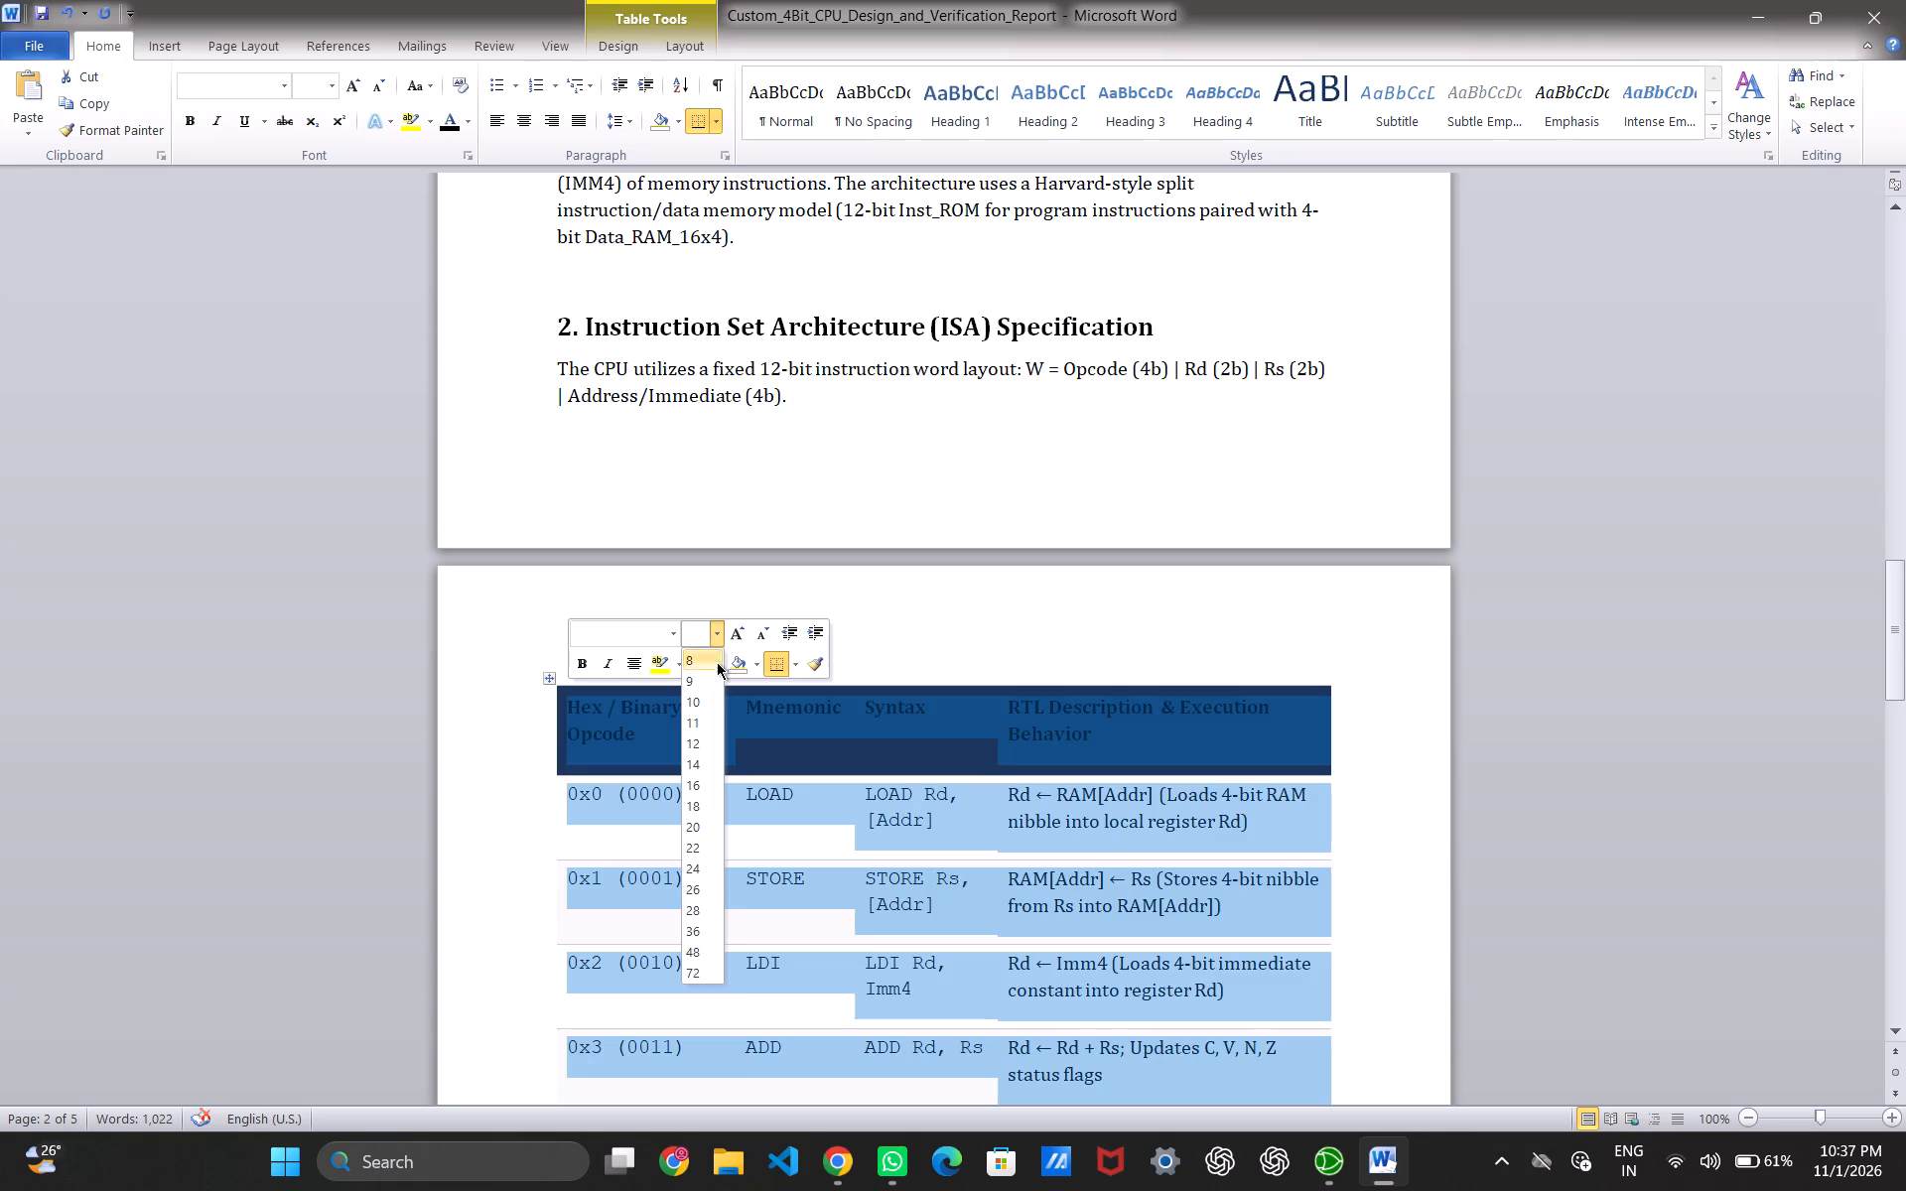
{"action": "left_click", "coordinate": [708, 737]}
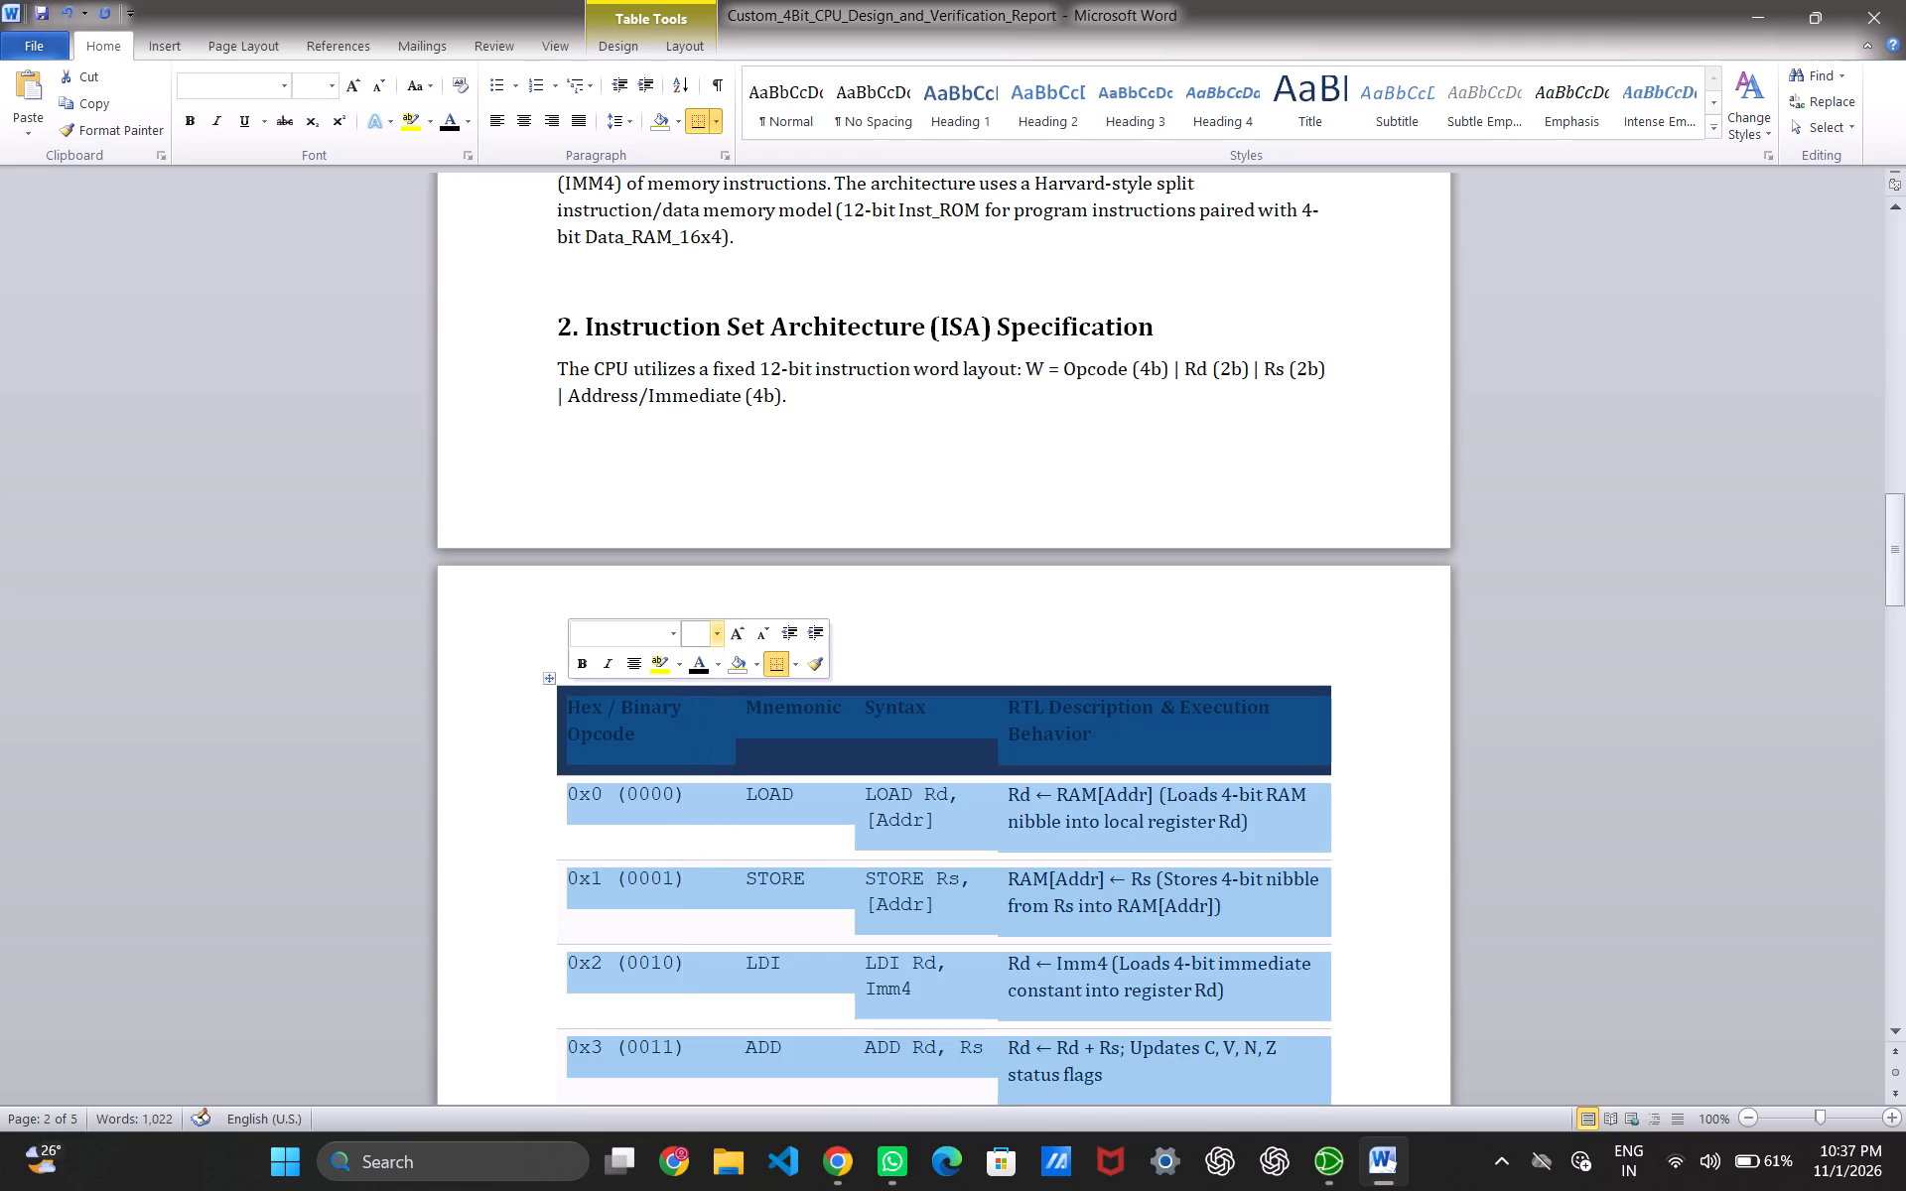
{"action": "left_click", "coordinate": [889, 645]}
{"action": "scroll", "coordinate": [889, 645], "scroll_direction": "down", "scroll_amount": 1}
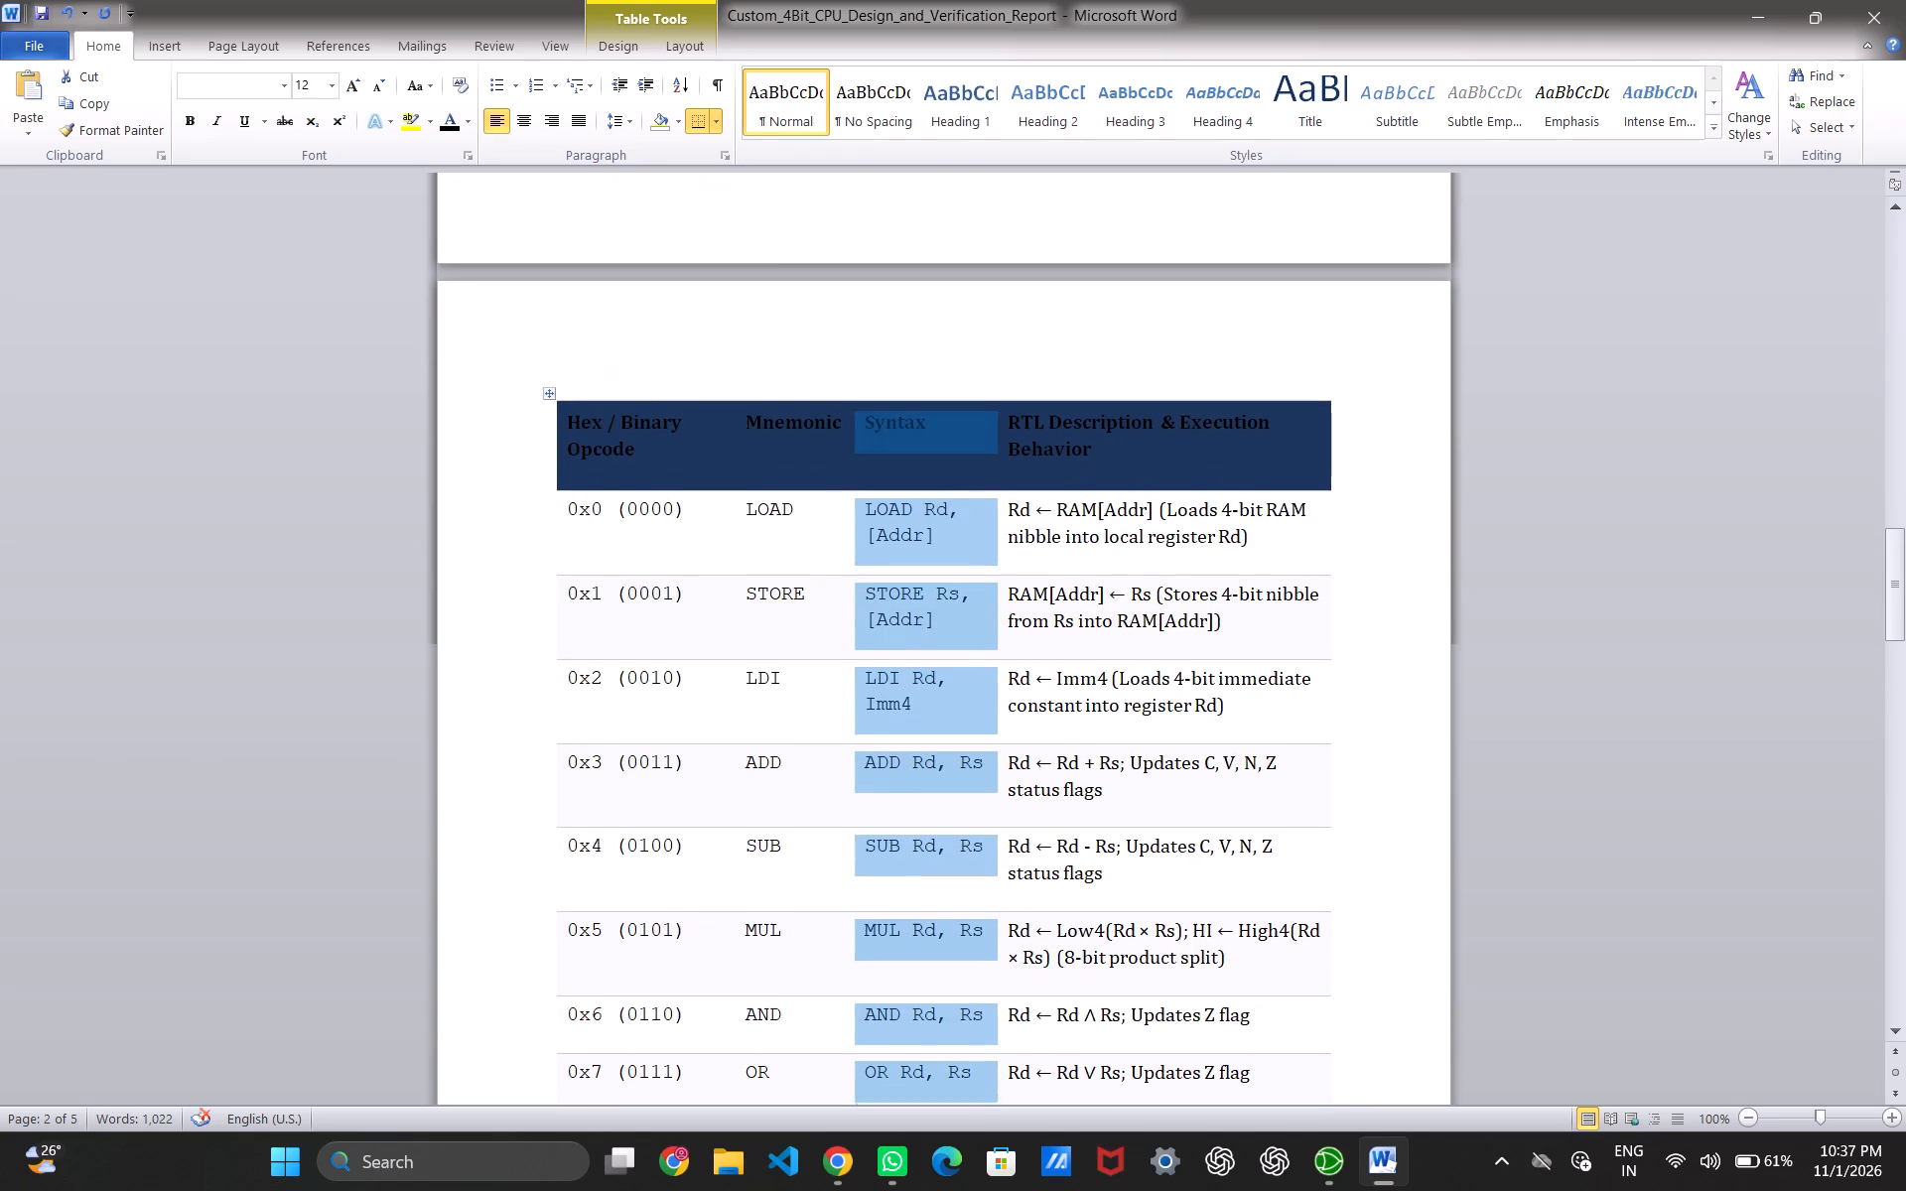
{"action": "scroll", "coordinate": [889, 645], "scroll_direction": "down", "scroll_amount": 1}
{"action": "left_click", "coordinate": [849, 667]}
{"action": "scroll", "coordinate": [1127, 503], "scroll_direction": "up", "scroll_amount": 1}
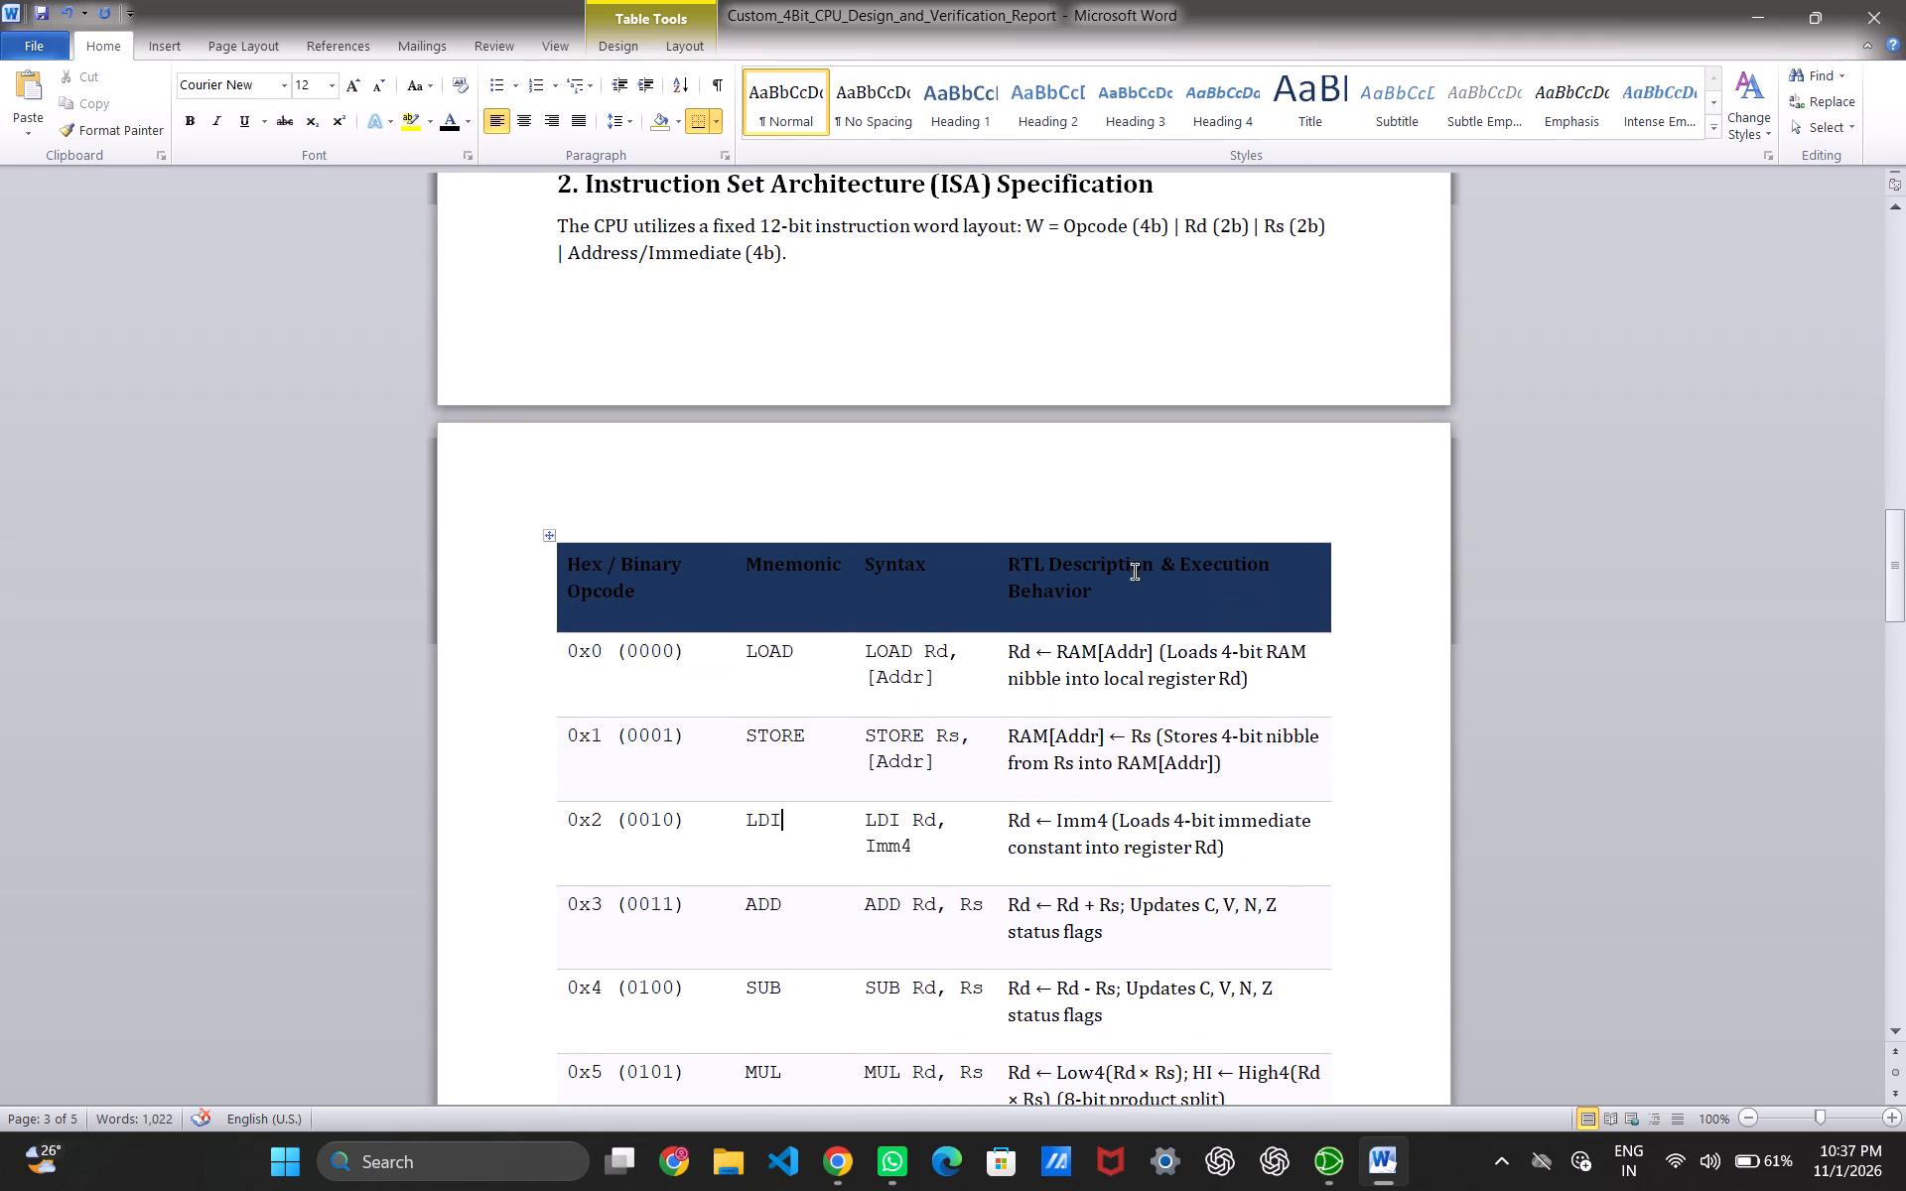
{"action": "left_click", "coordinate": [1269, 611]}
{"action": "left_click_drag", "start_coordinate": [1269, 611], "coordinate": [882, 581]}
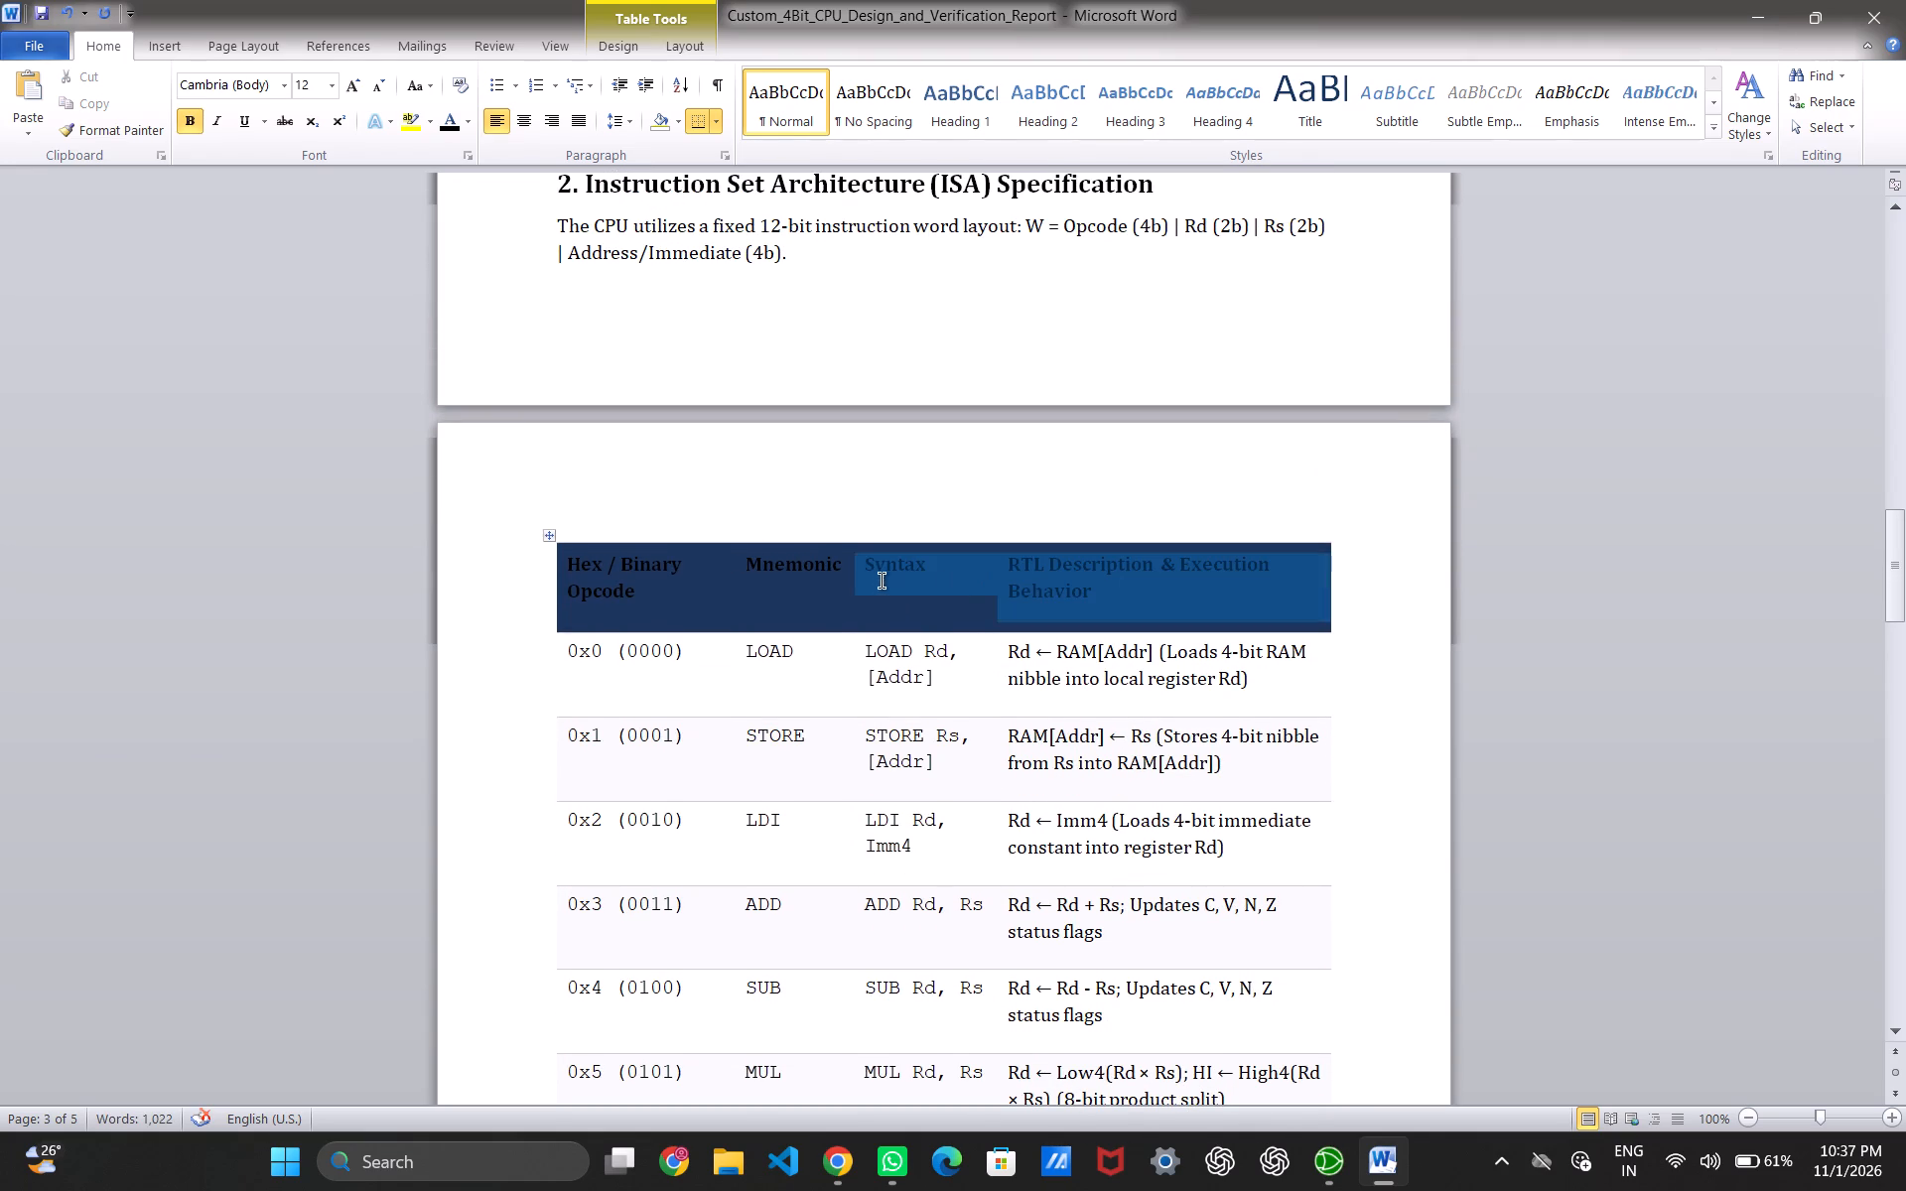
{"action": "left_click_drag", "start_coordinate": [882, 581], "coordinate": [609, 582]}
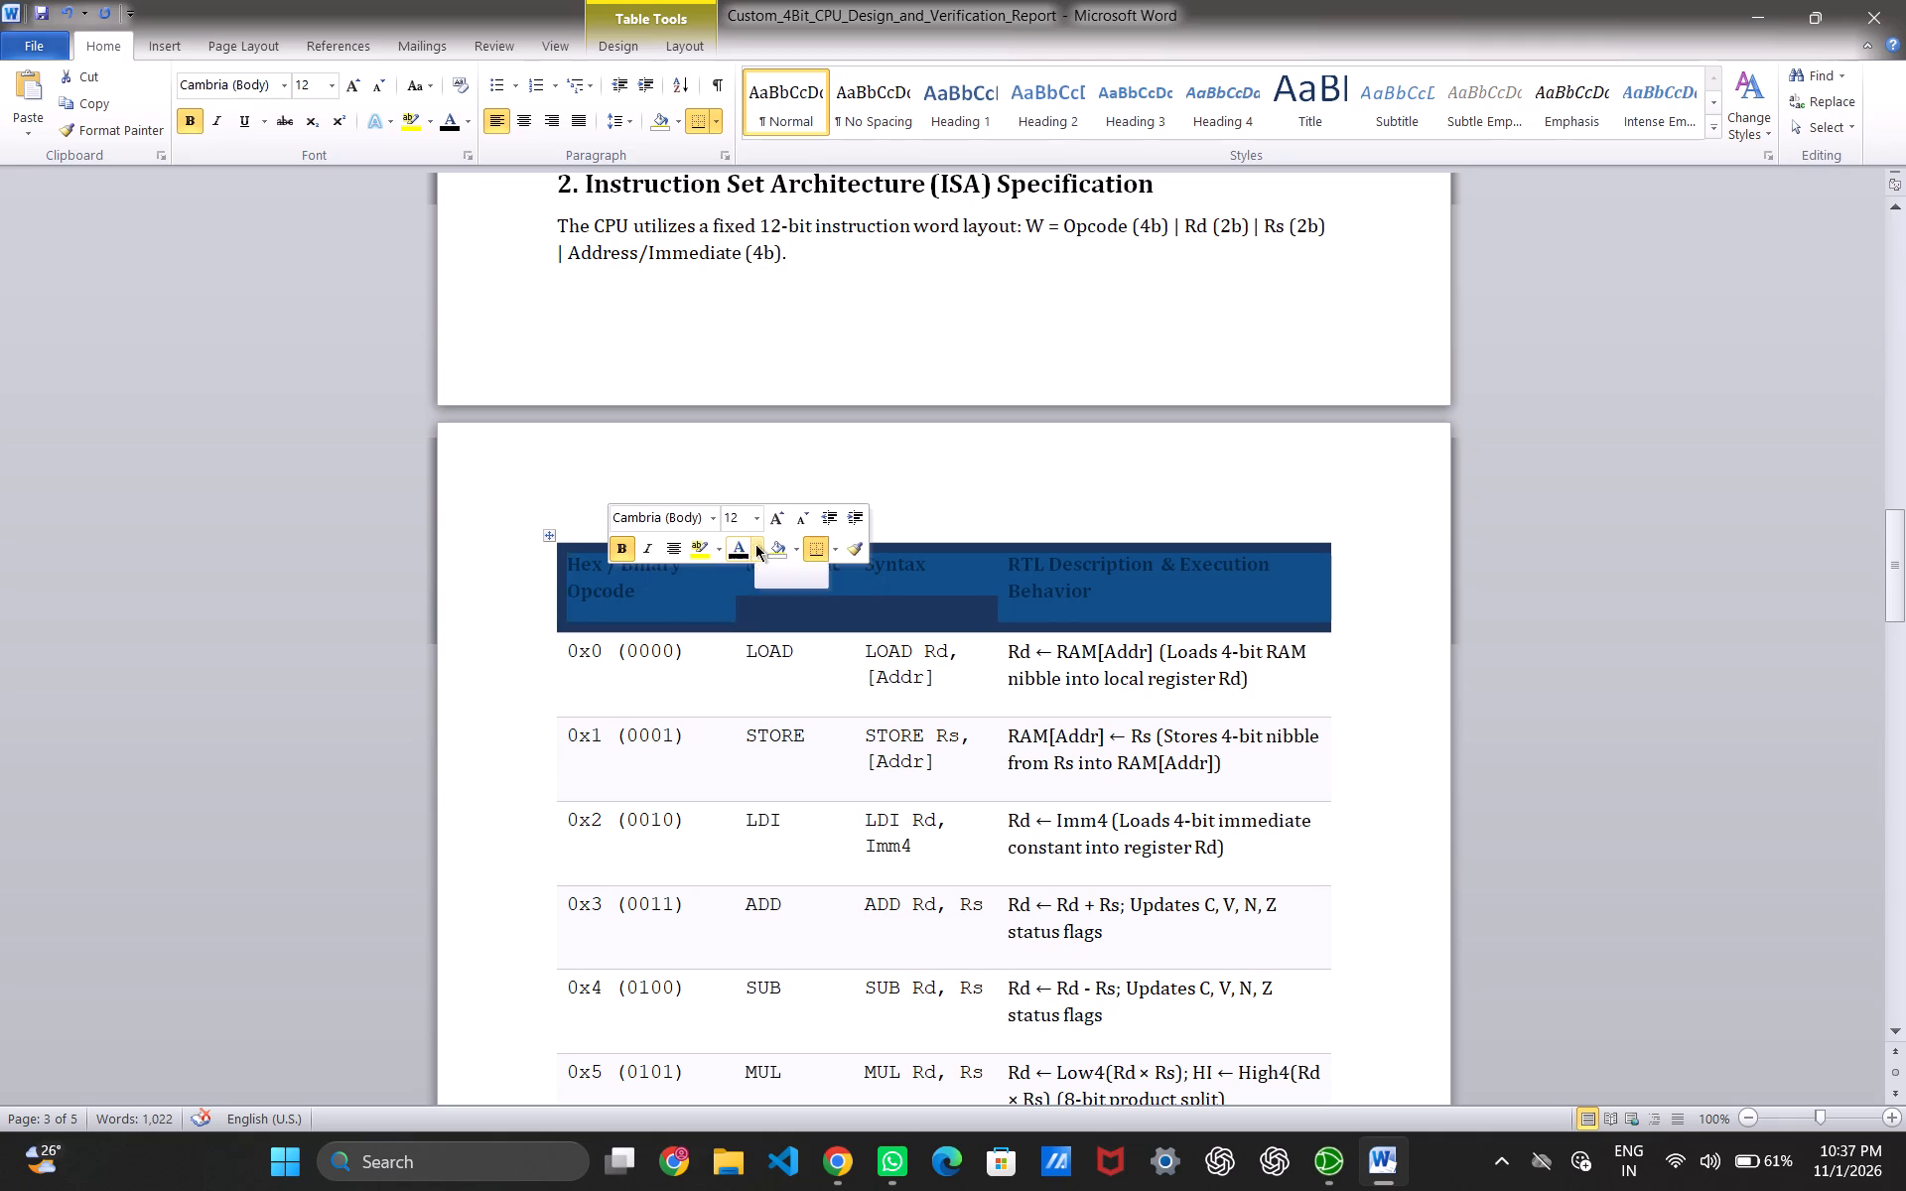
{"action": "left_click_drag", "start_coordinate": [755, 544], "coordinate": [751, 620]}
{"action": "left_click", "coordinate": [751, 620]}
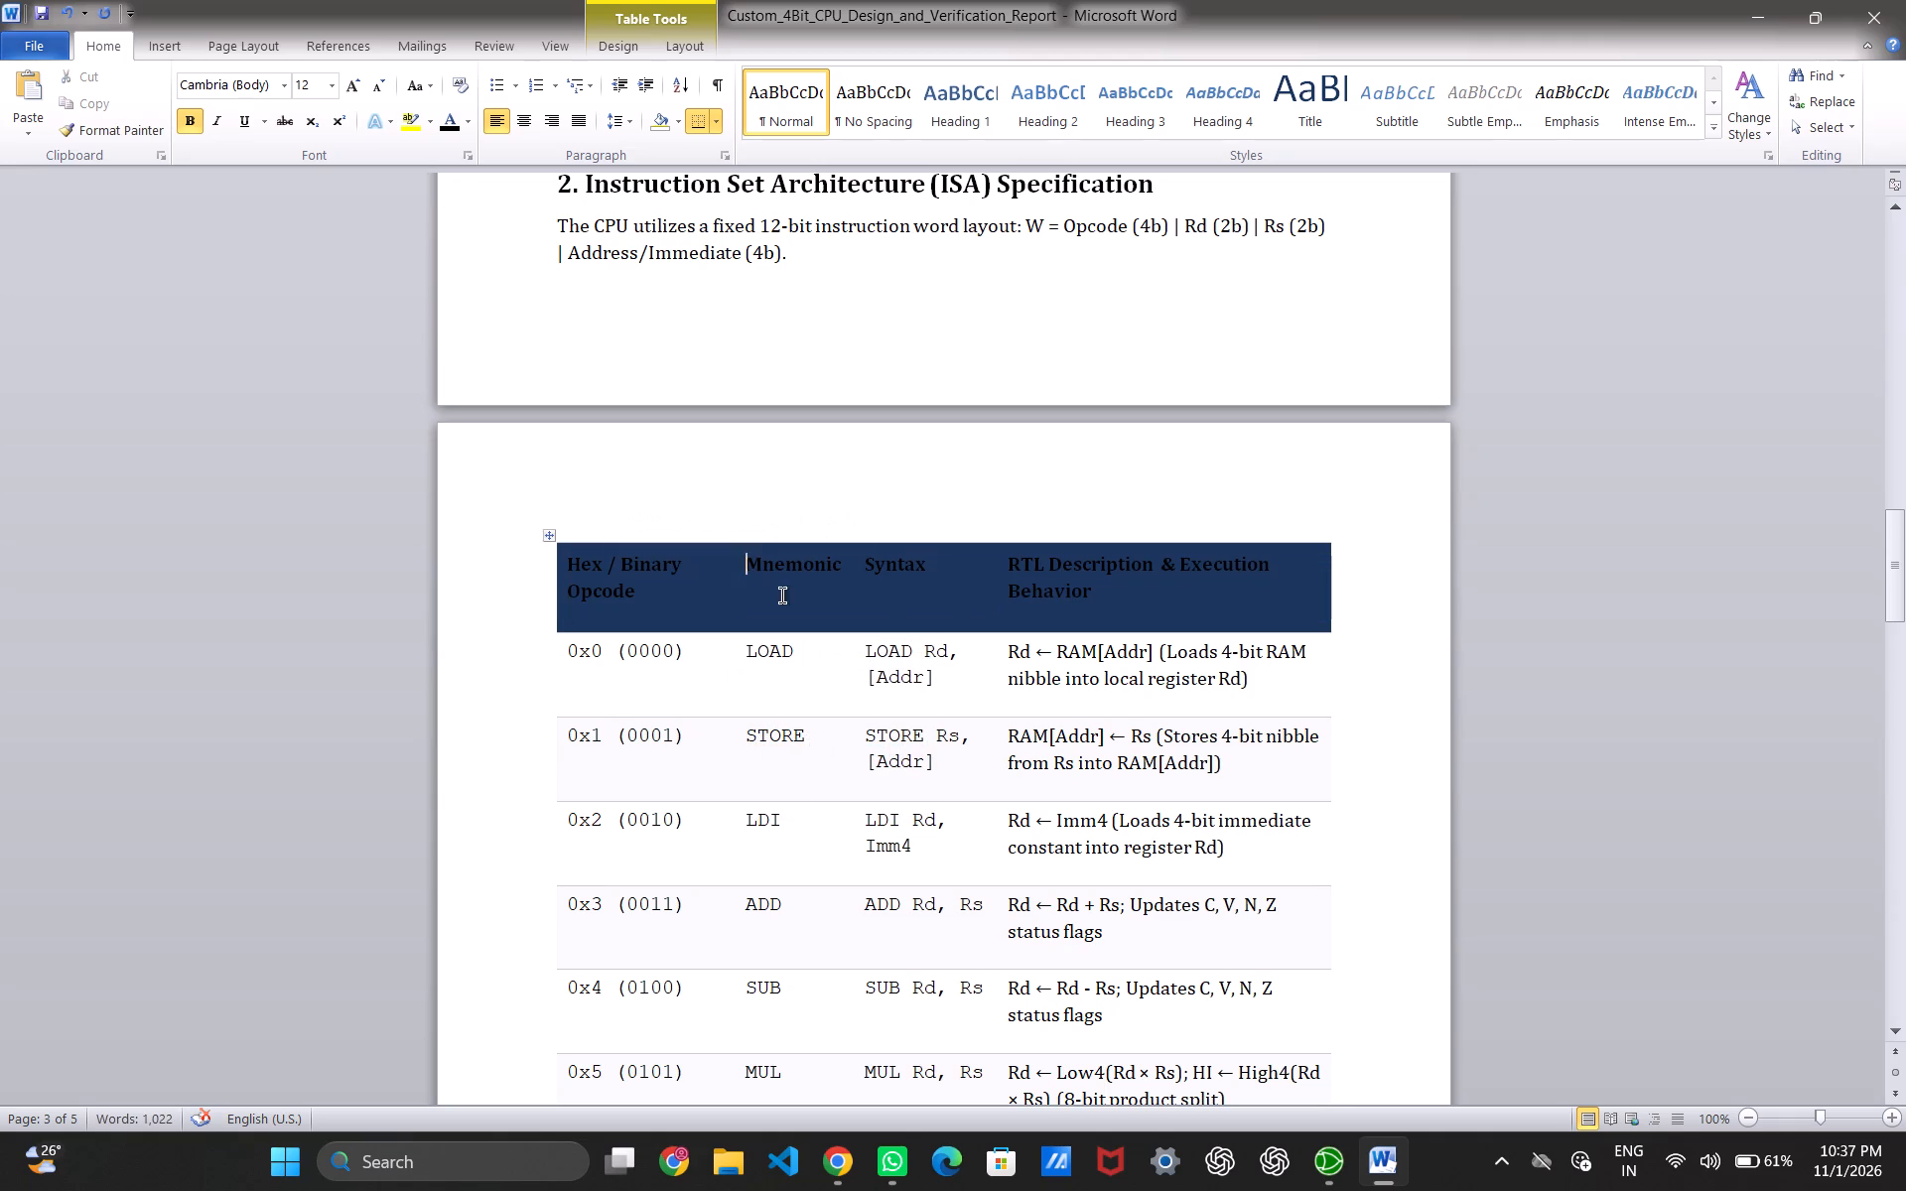
Change the shading of the instruction opcode table's header row to white.
{"action": "left_click_drag", "start_coordinate": [1298, 602], "coordinate": [545, 575]}
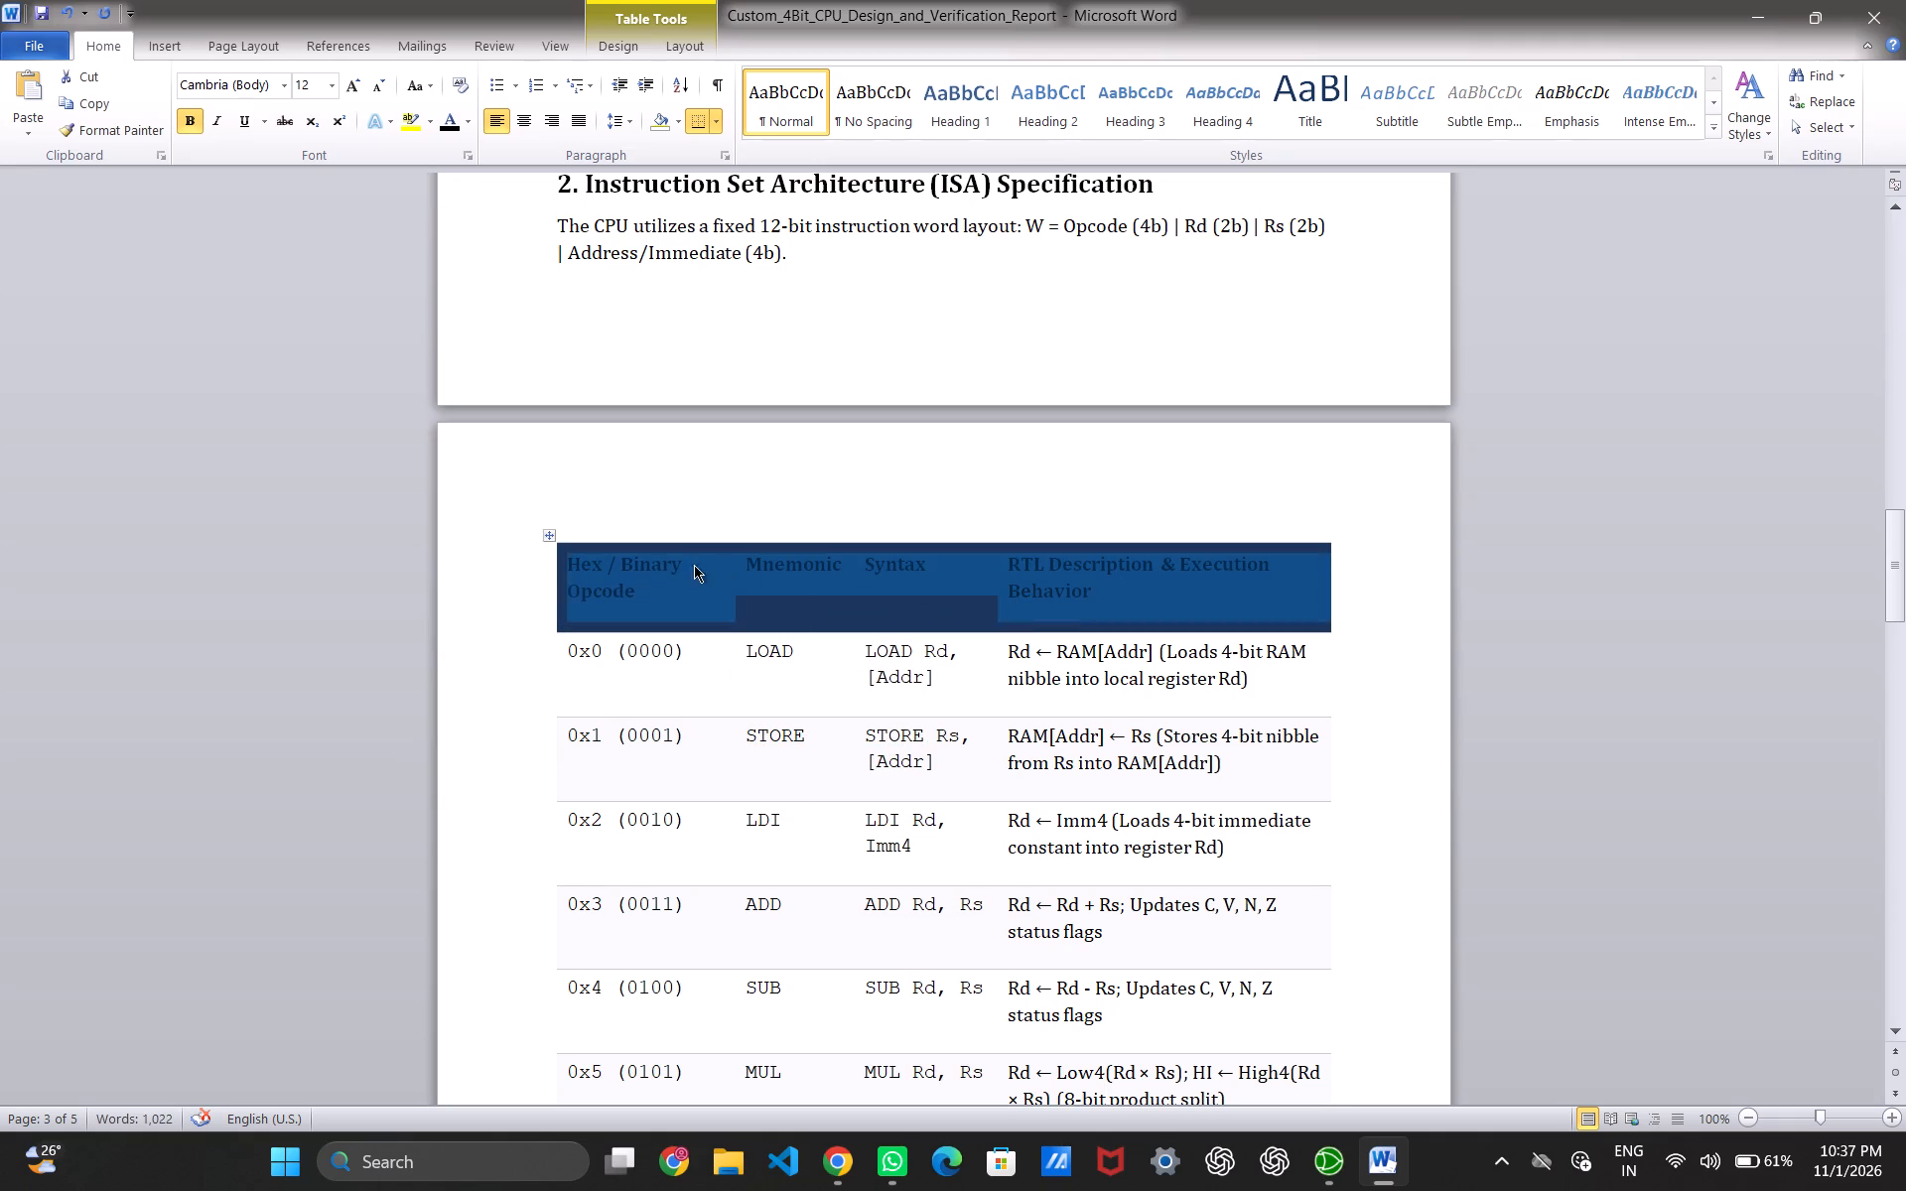
{"action": "right_click", "coordinate": [726, 572]}
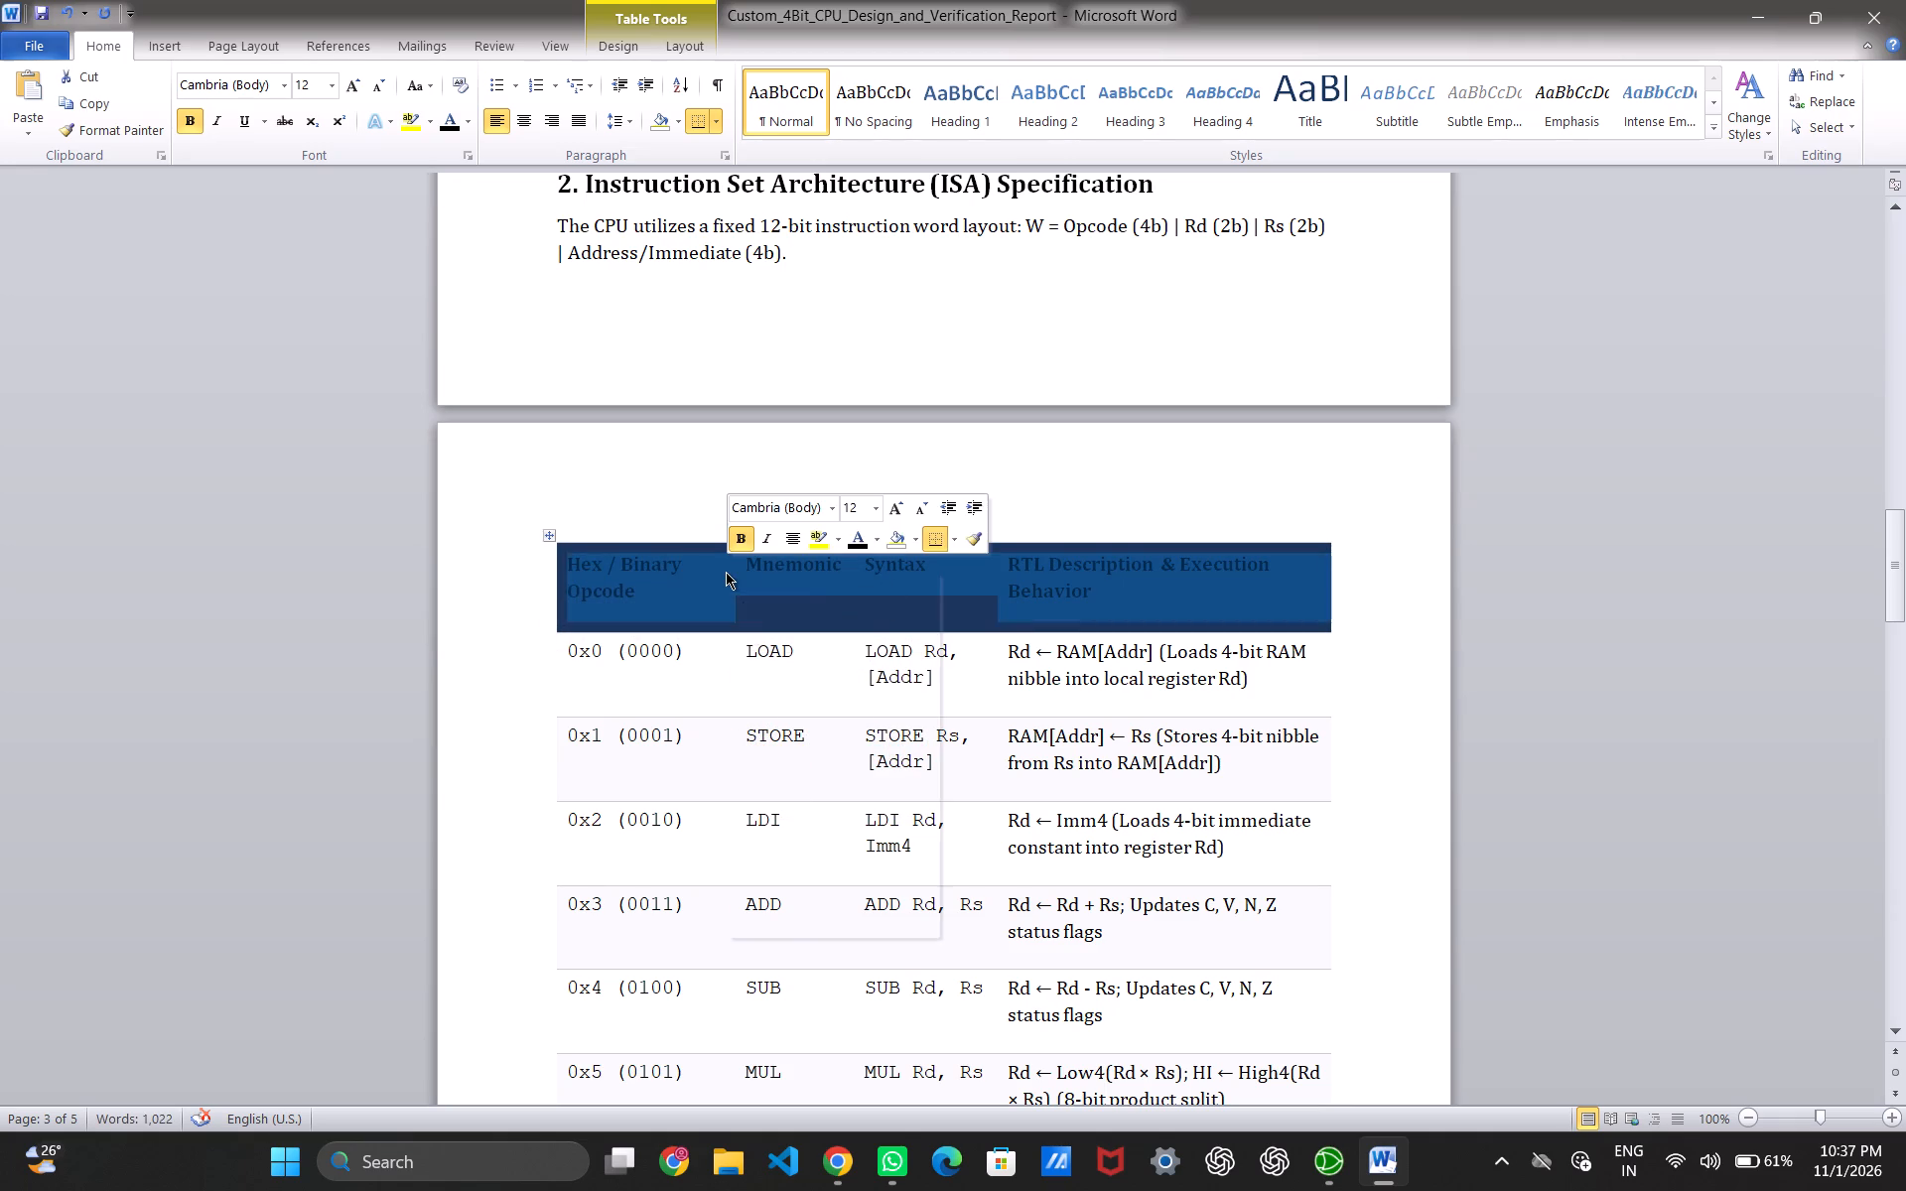
{"action": "left_click", "coordinate": [915, 542]}
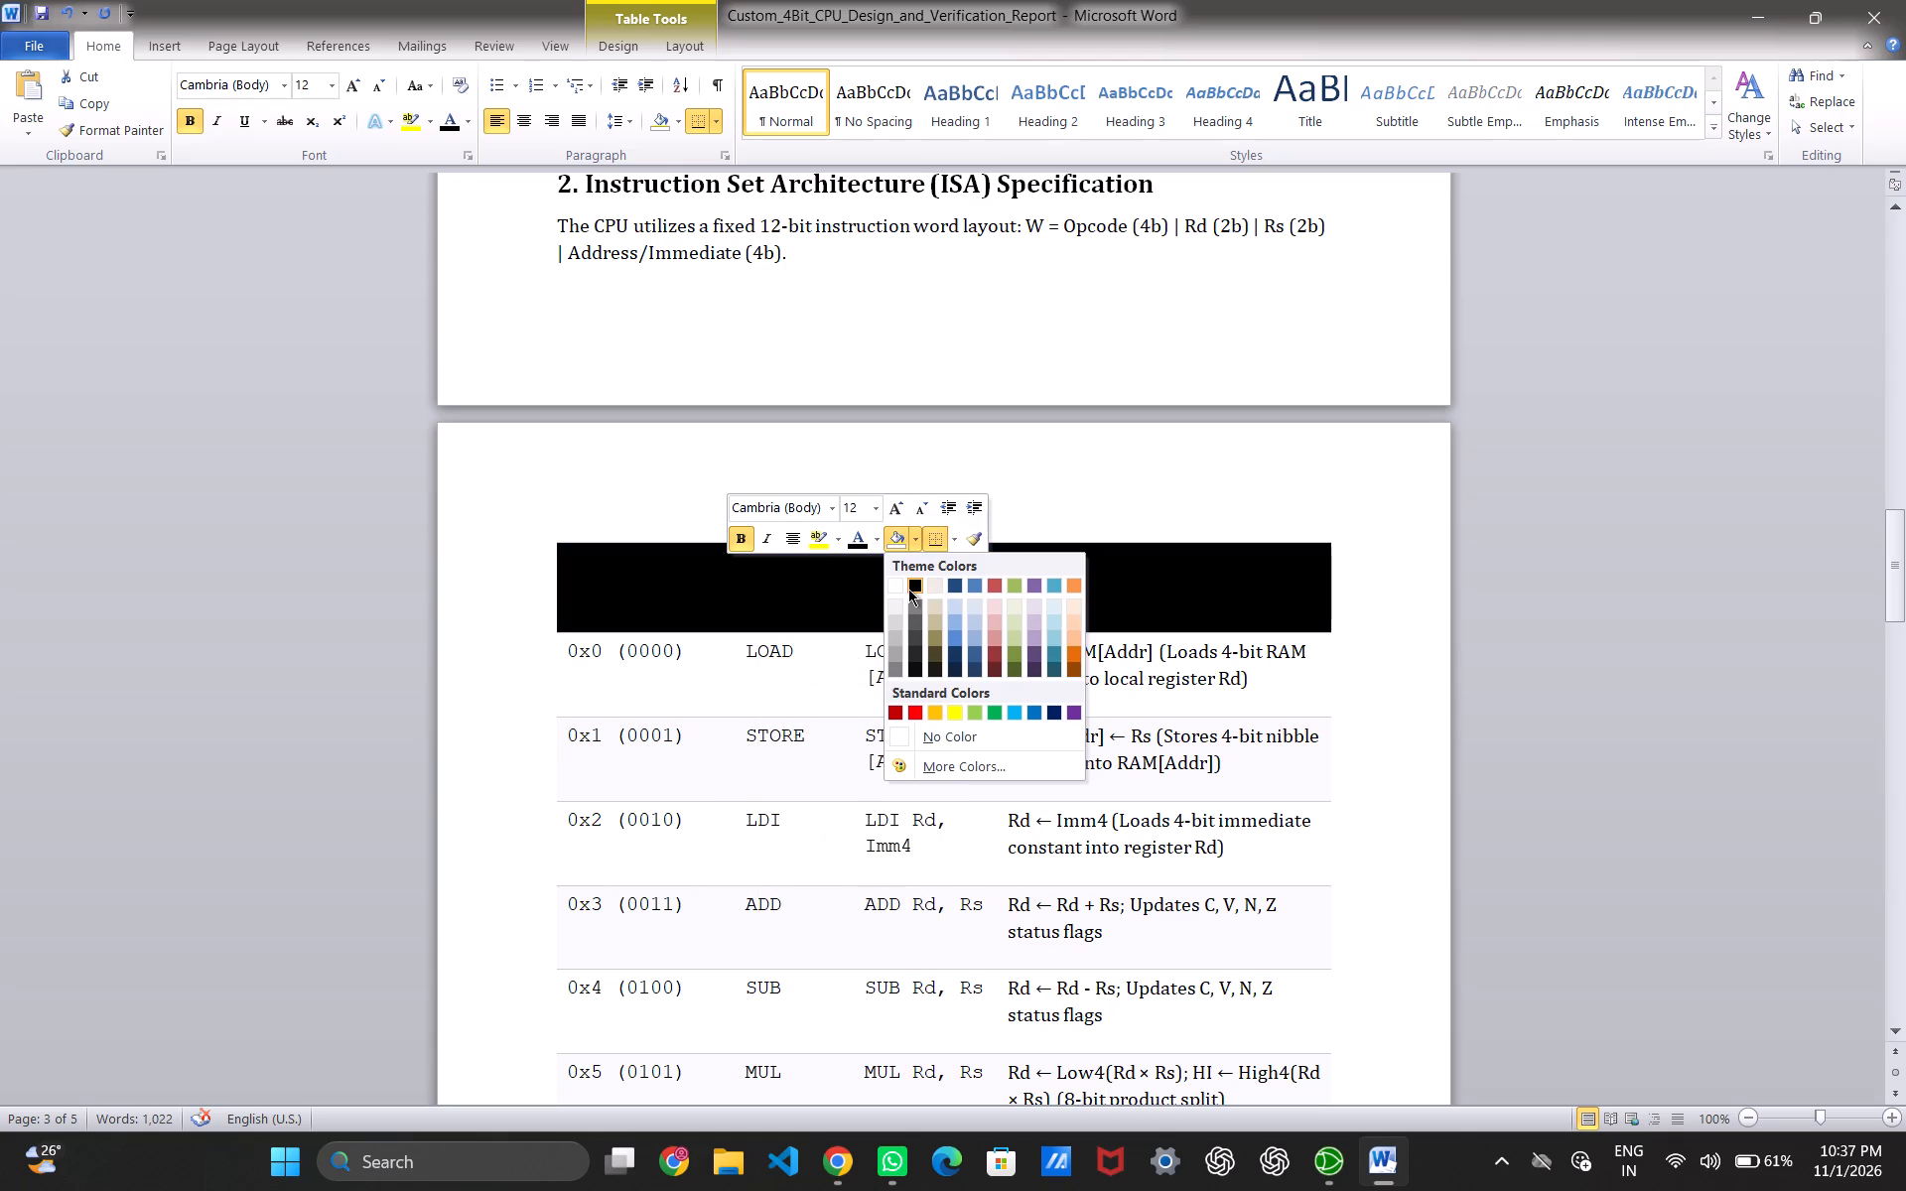
{"action": "left_click", "coordinate": [894, 590]}
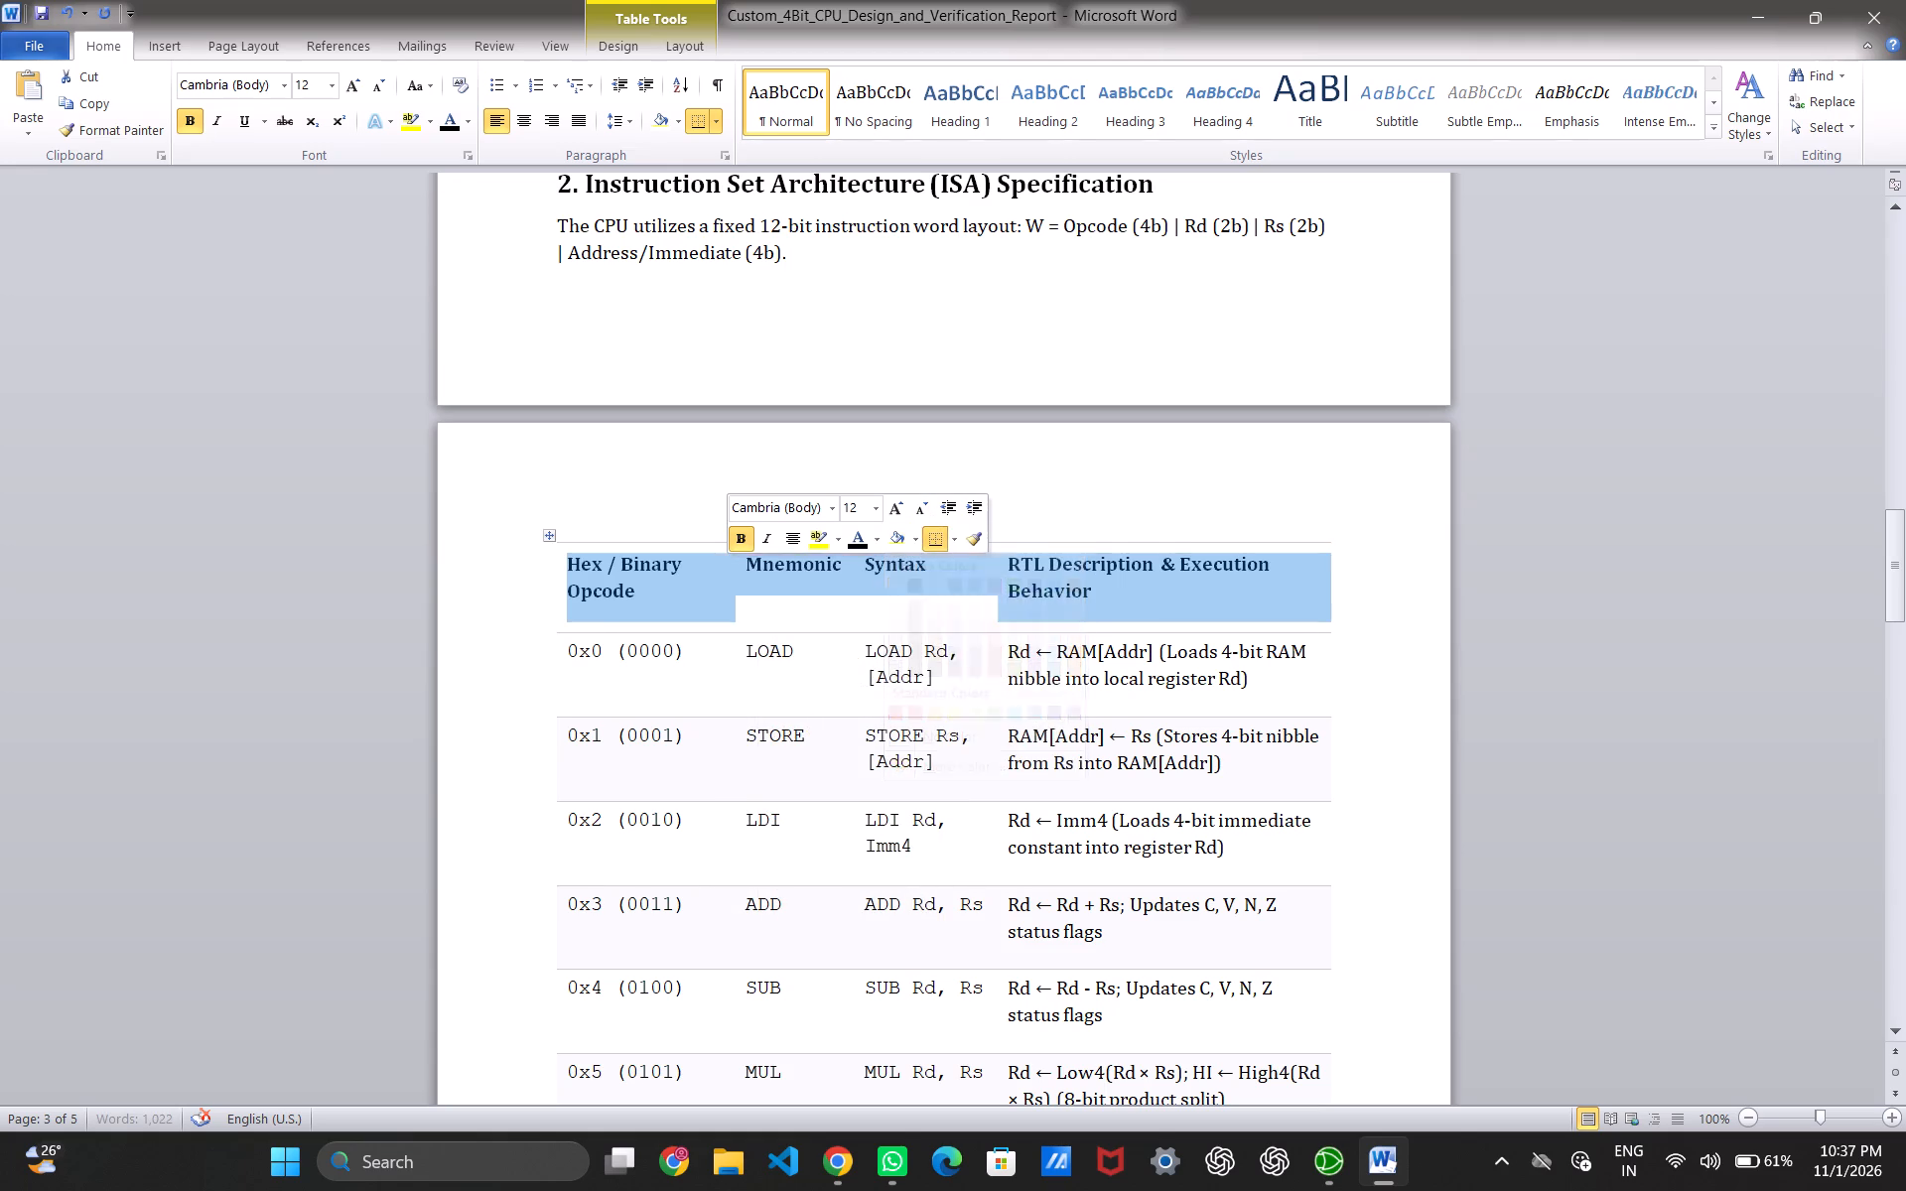
{"action": "left_click", "coordinate": [1178, 448]}
Examine the row spacing, shading and borders of the instruction opcode table.
{"action": "scroll", "coordinate": [1178, 448], "scroll_direction": "down", "scroll_amount": 1}
{"action": "left_click", "coordinate": [927, 480]}
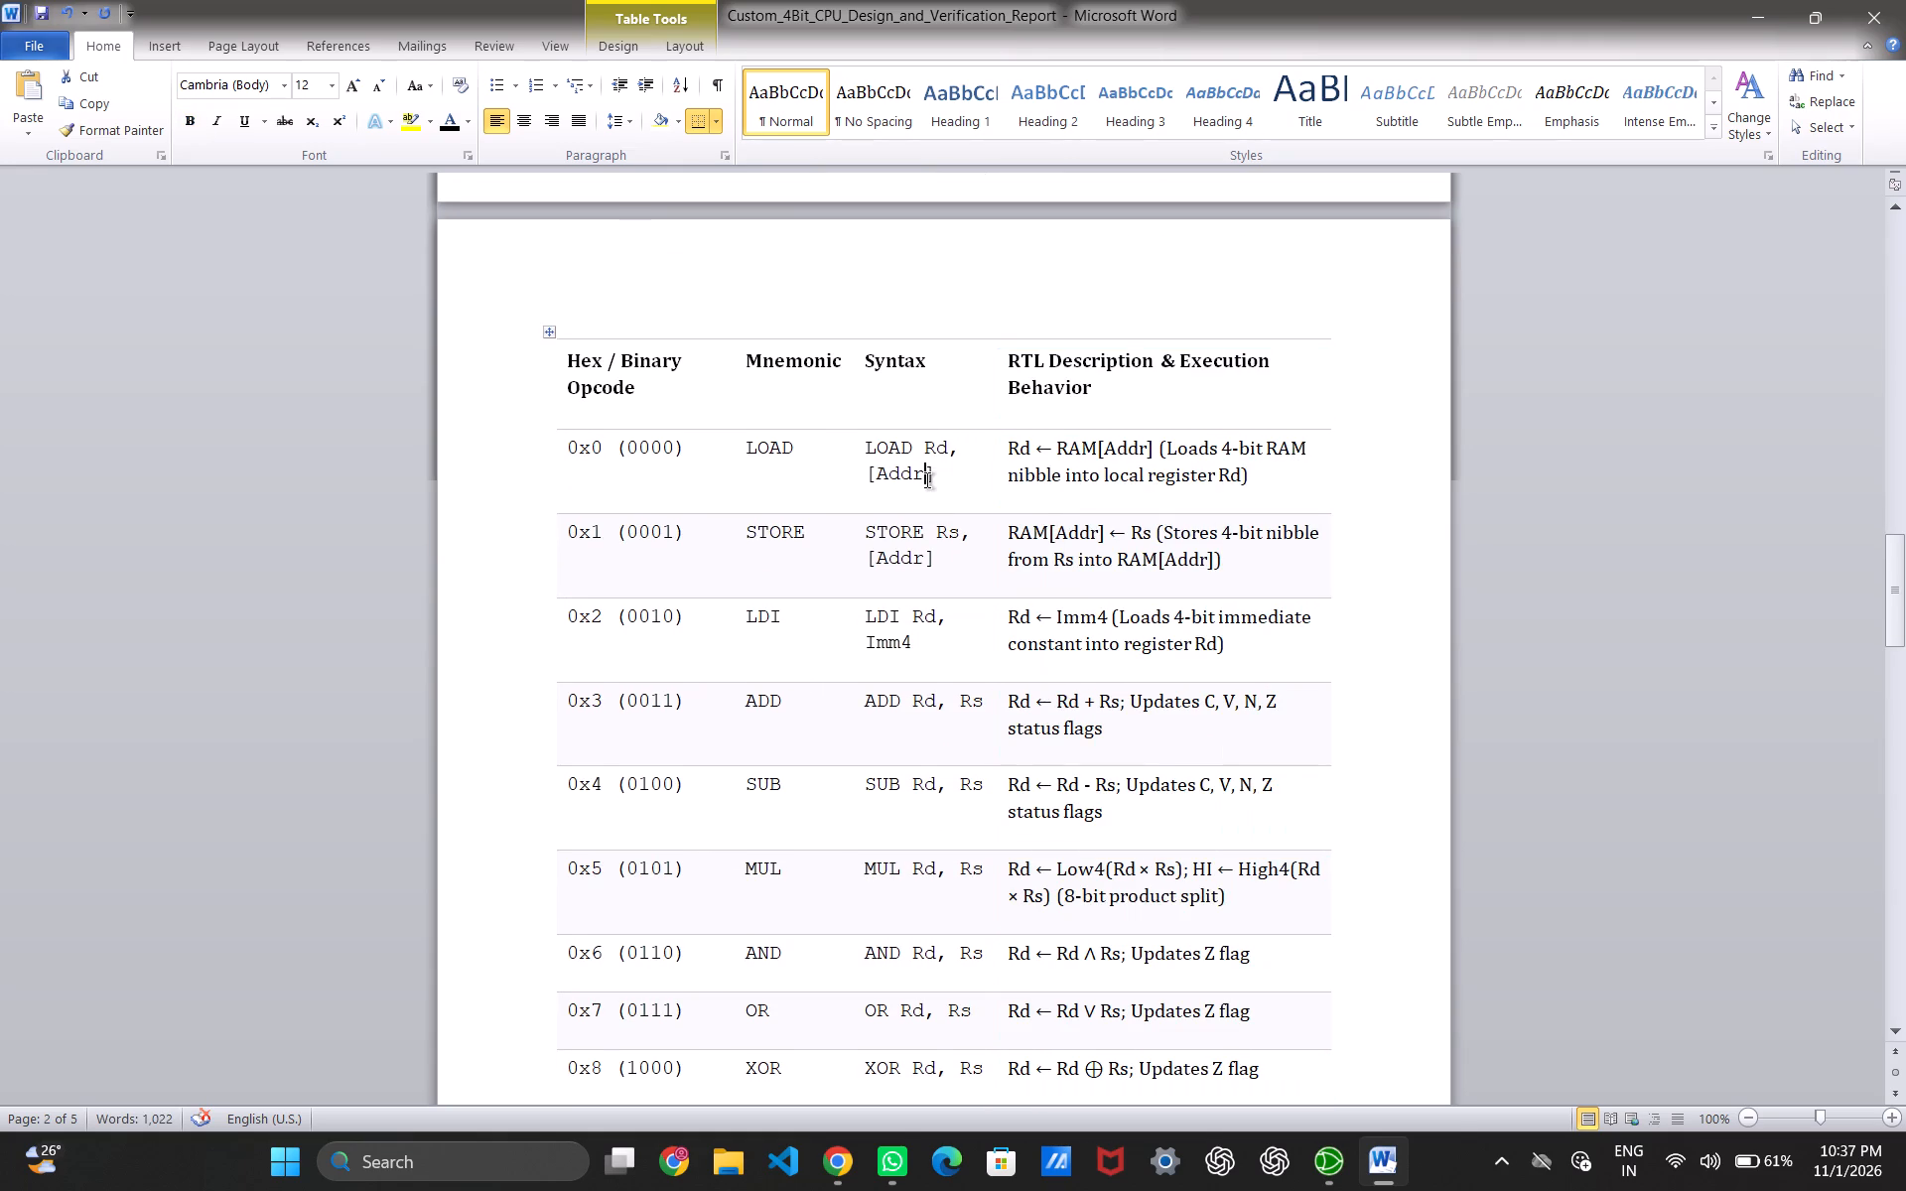
{"action": "scroll", "coordinate": [868, 532], "scroll_direction": "down", "scroll_amount": 1}
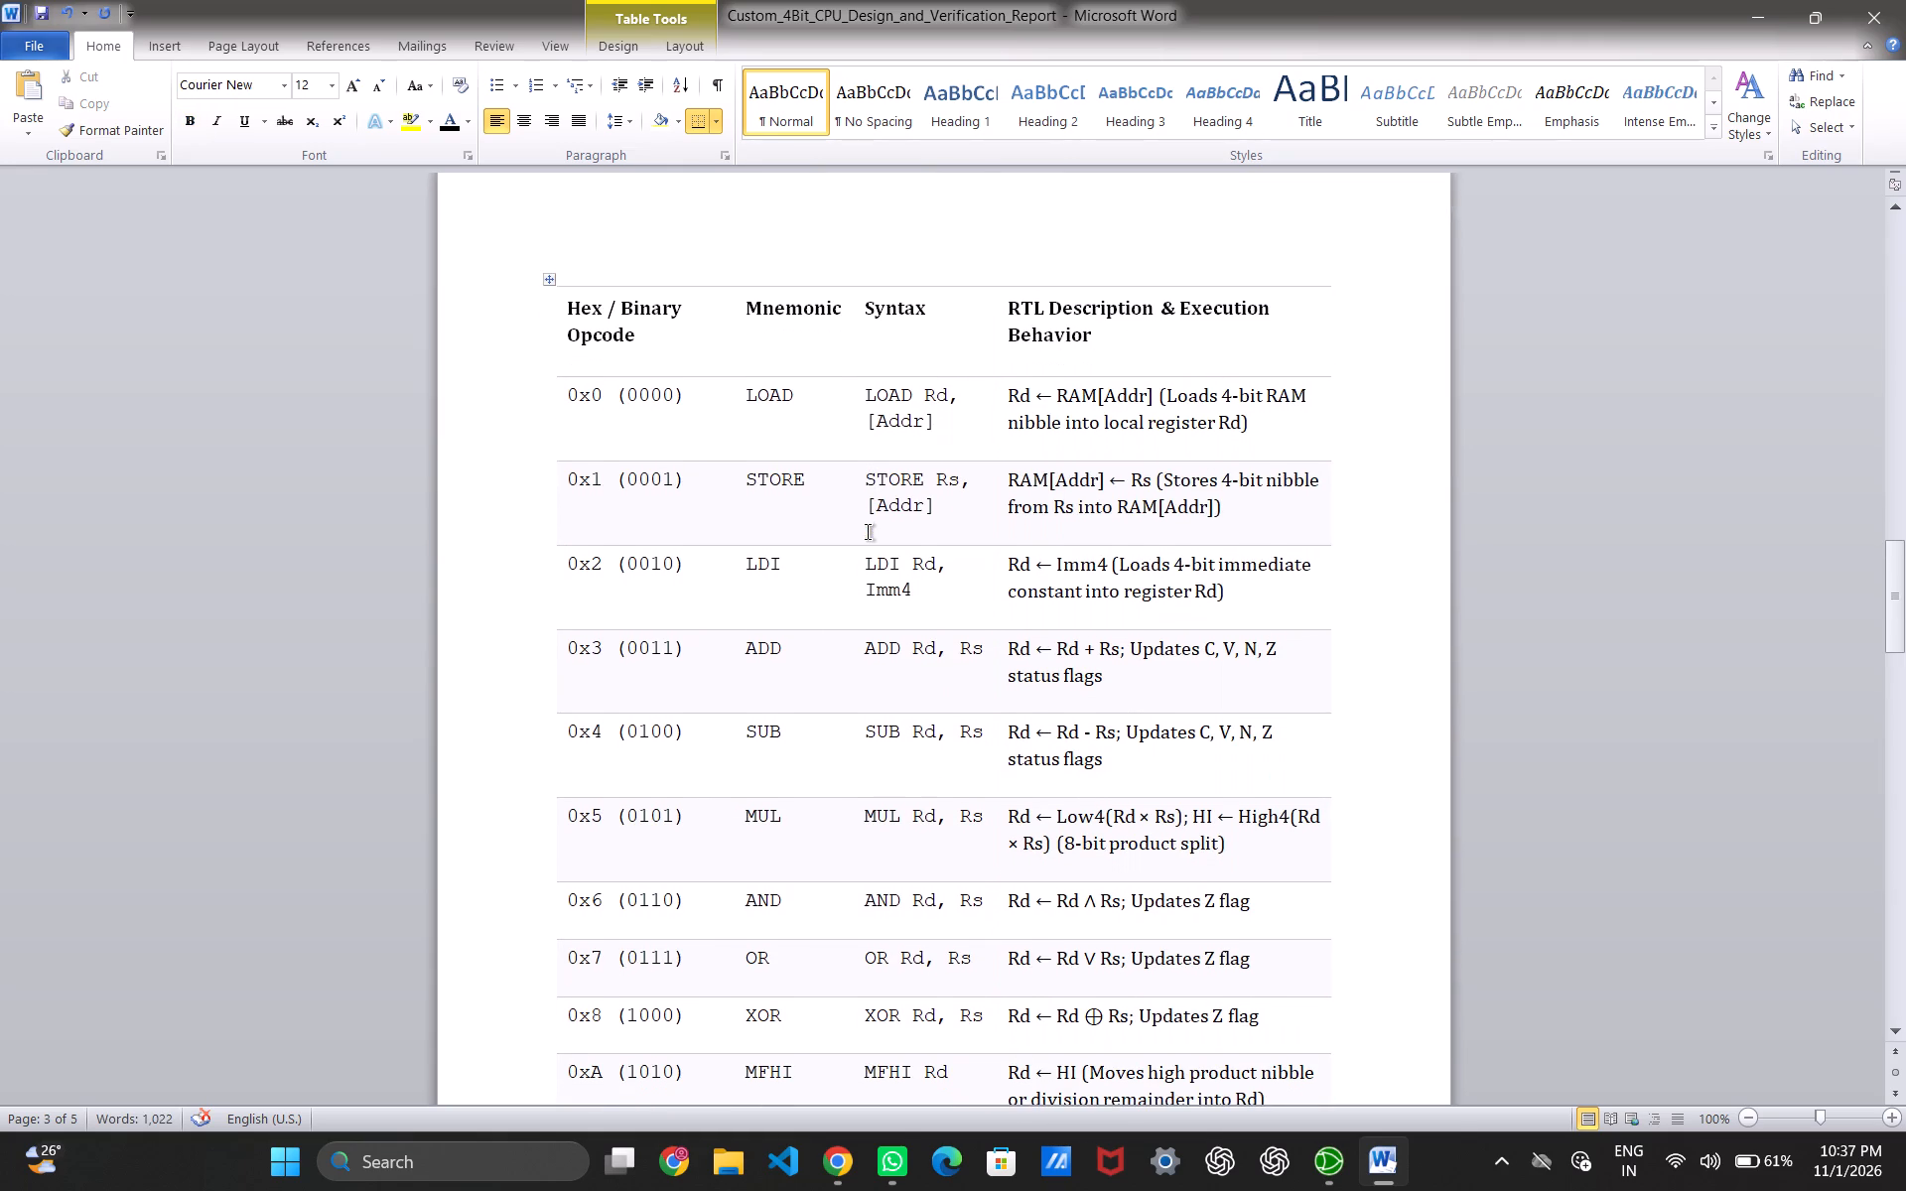
{"action": "double_click", "coordinate": [848, 516]}
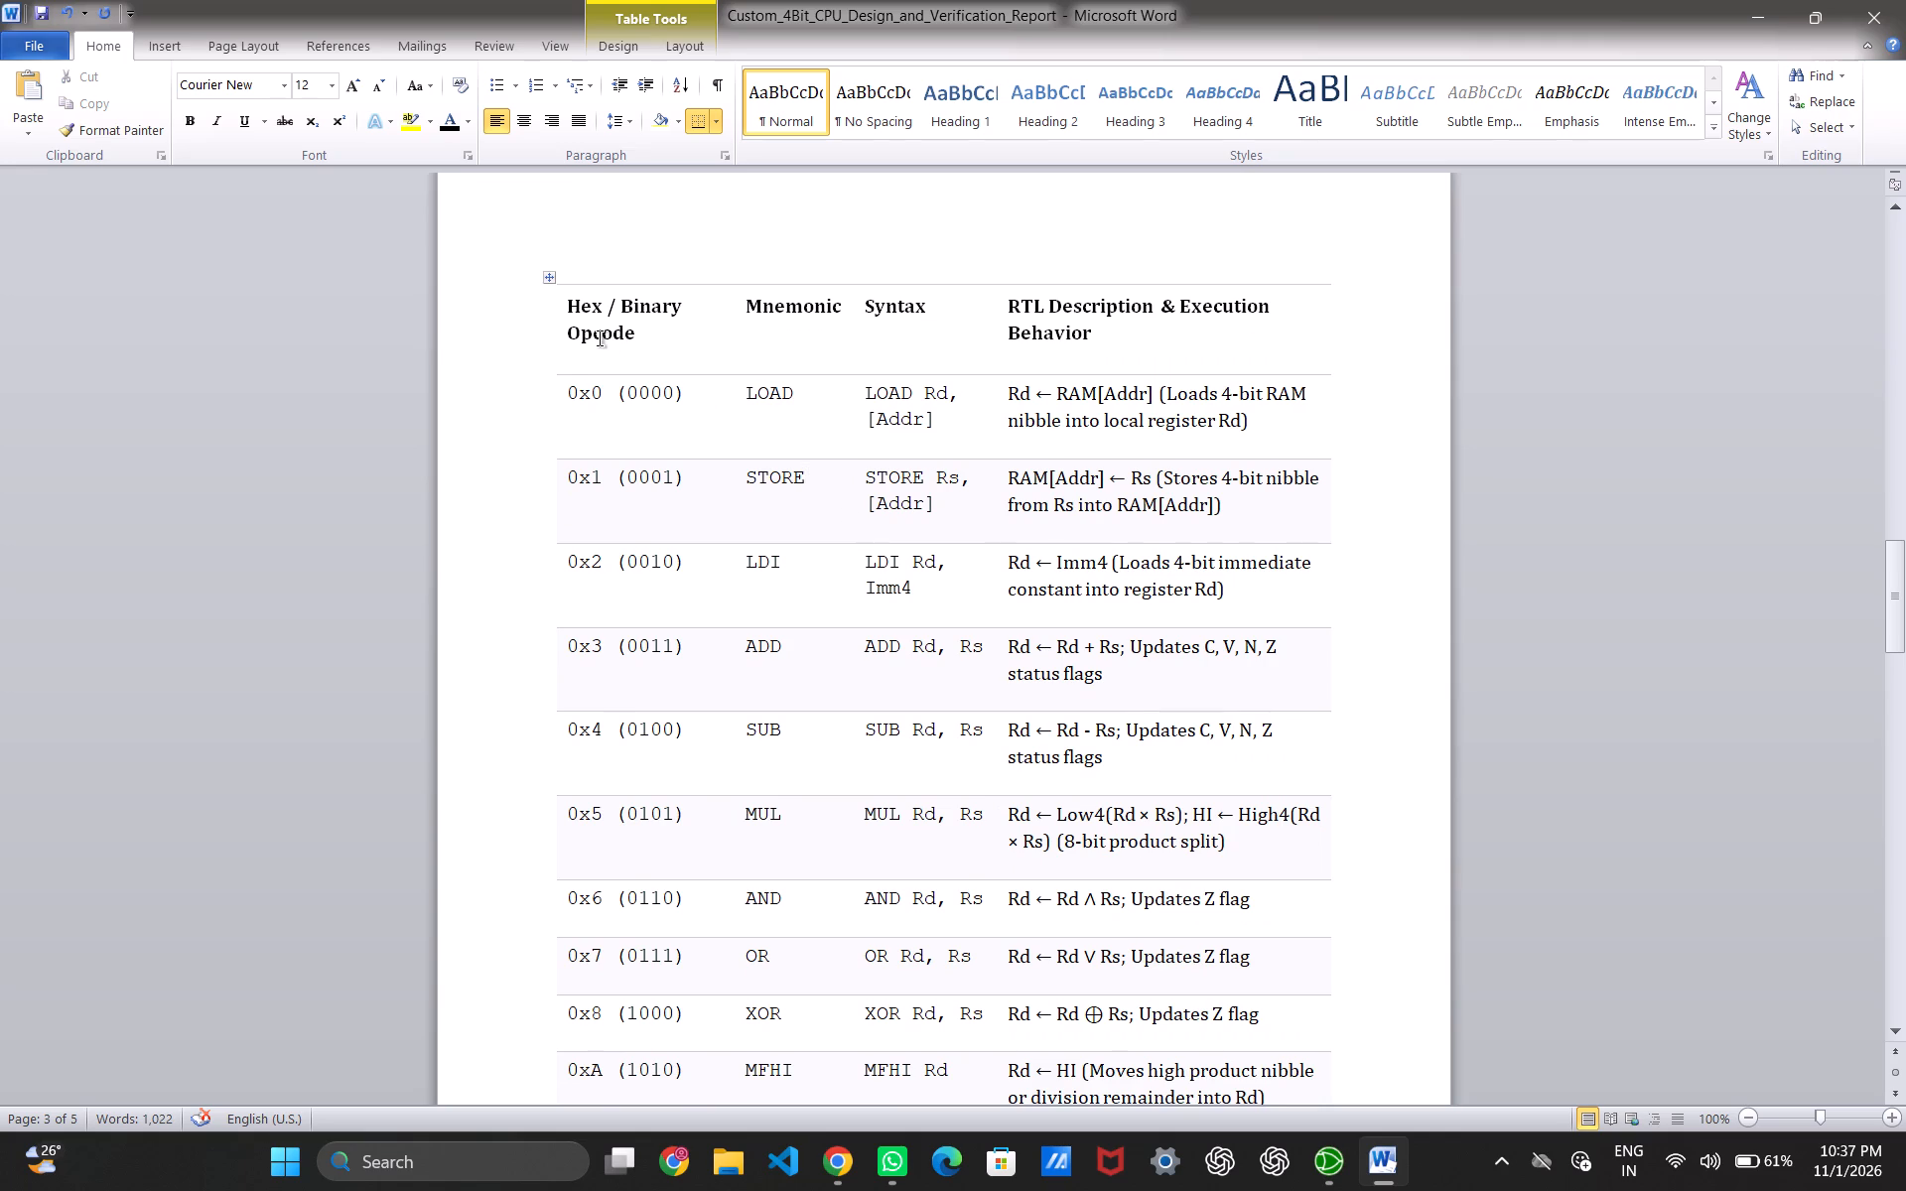
{"action": "left_click", "coordinate": [558, 296]}
{"action": "left_click", "coordinate": [549, 330]}
{"action": "left_click", "coordinate": [905, 552]}
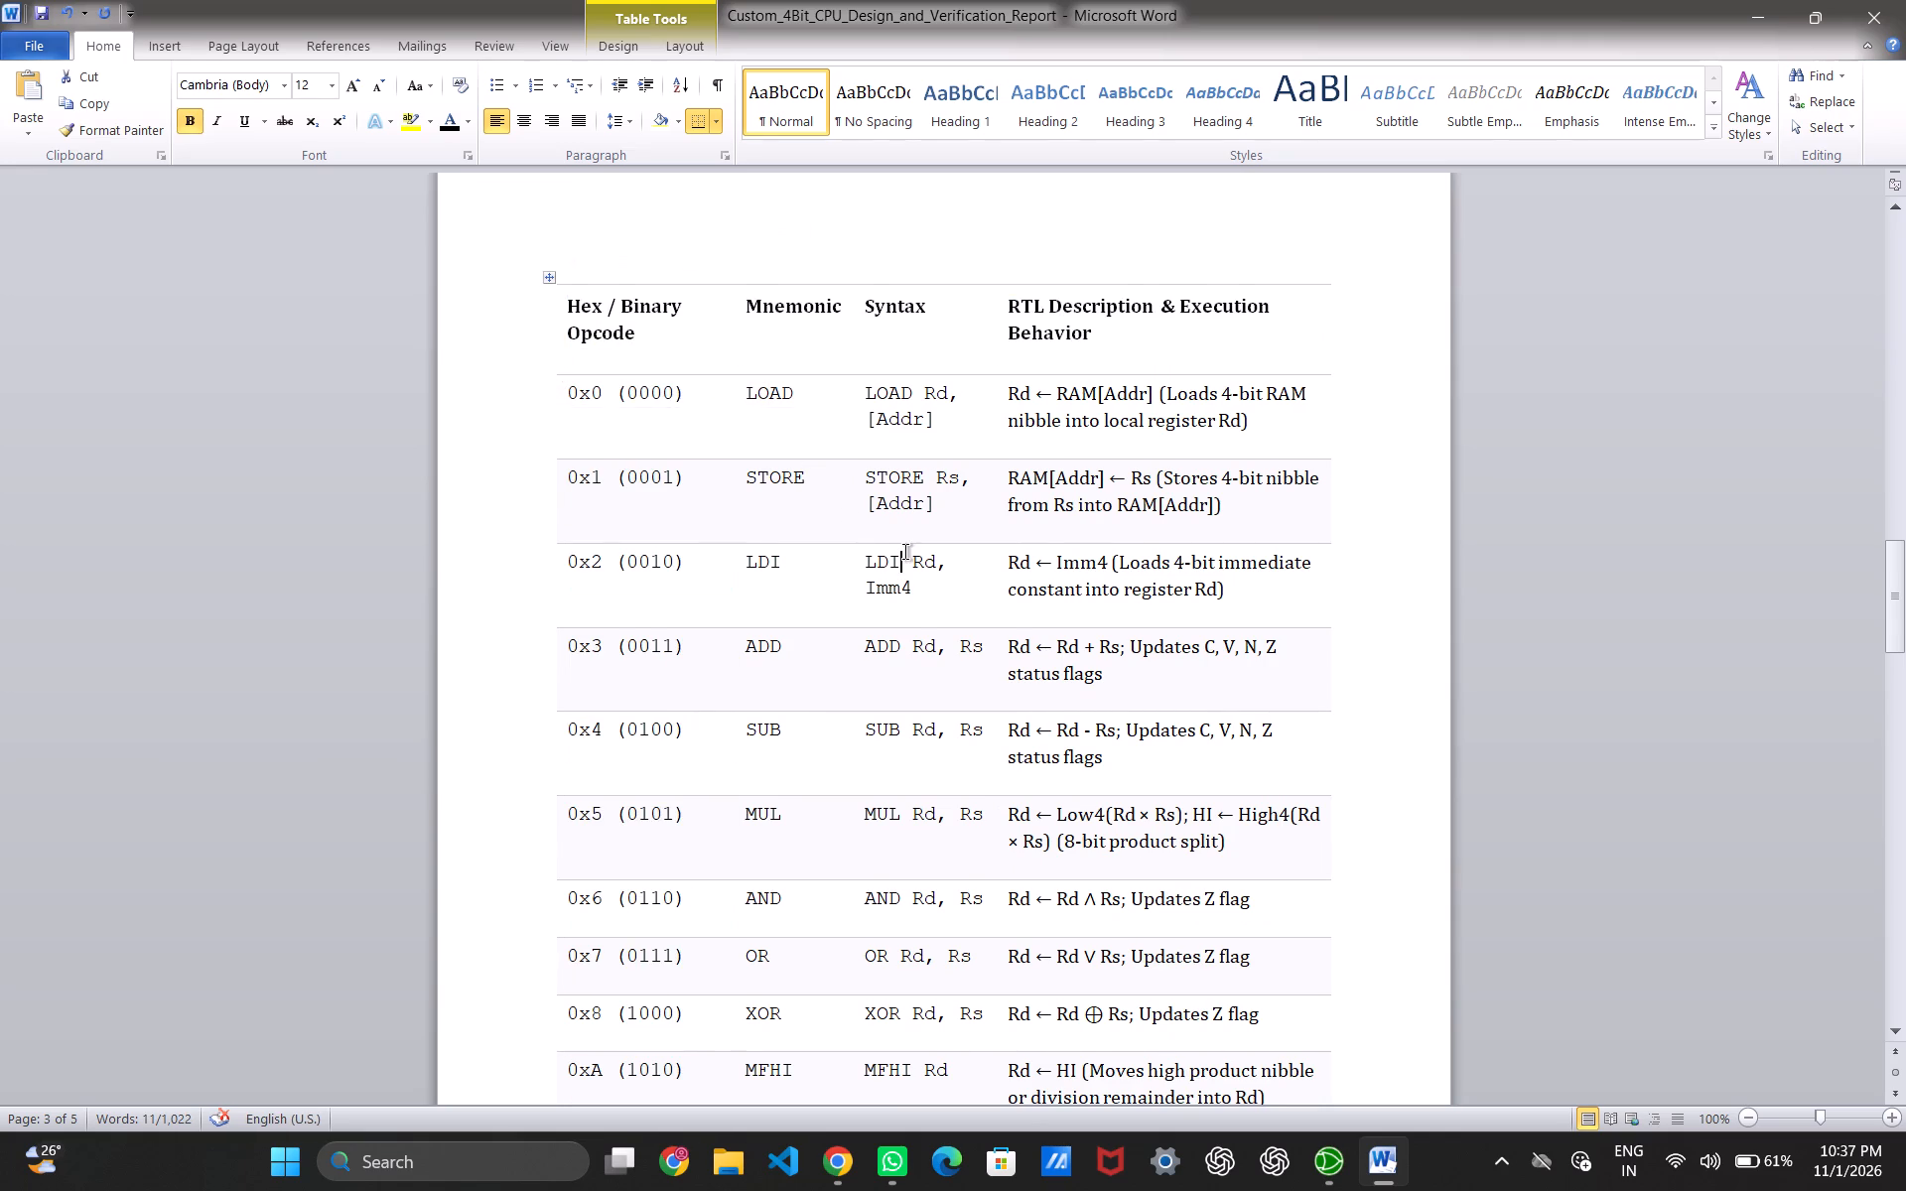
{"action": "scroll", "coordinate": [905, 552], "scroll_direction": "down", "scroll_amount": 1}
{"action": "left_click", "coordinate": [834, 524]}
{"action": "scroll", "coordinate": [834, 524], "scroll_direction": "up", "scroll_amount": 1}
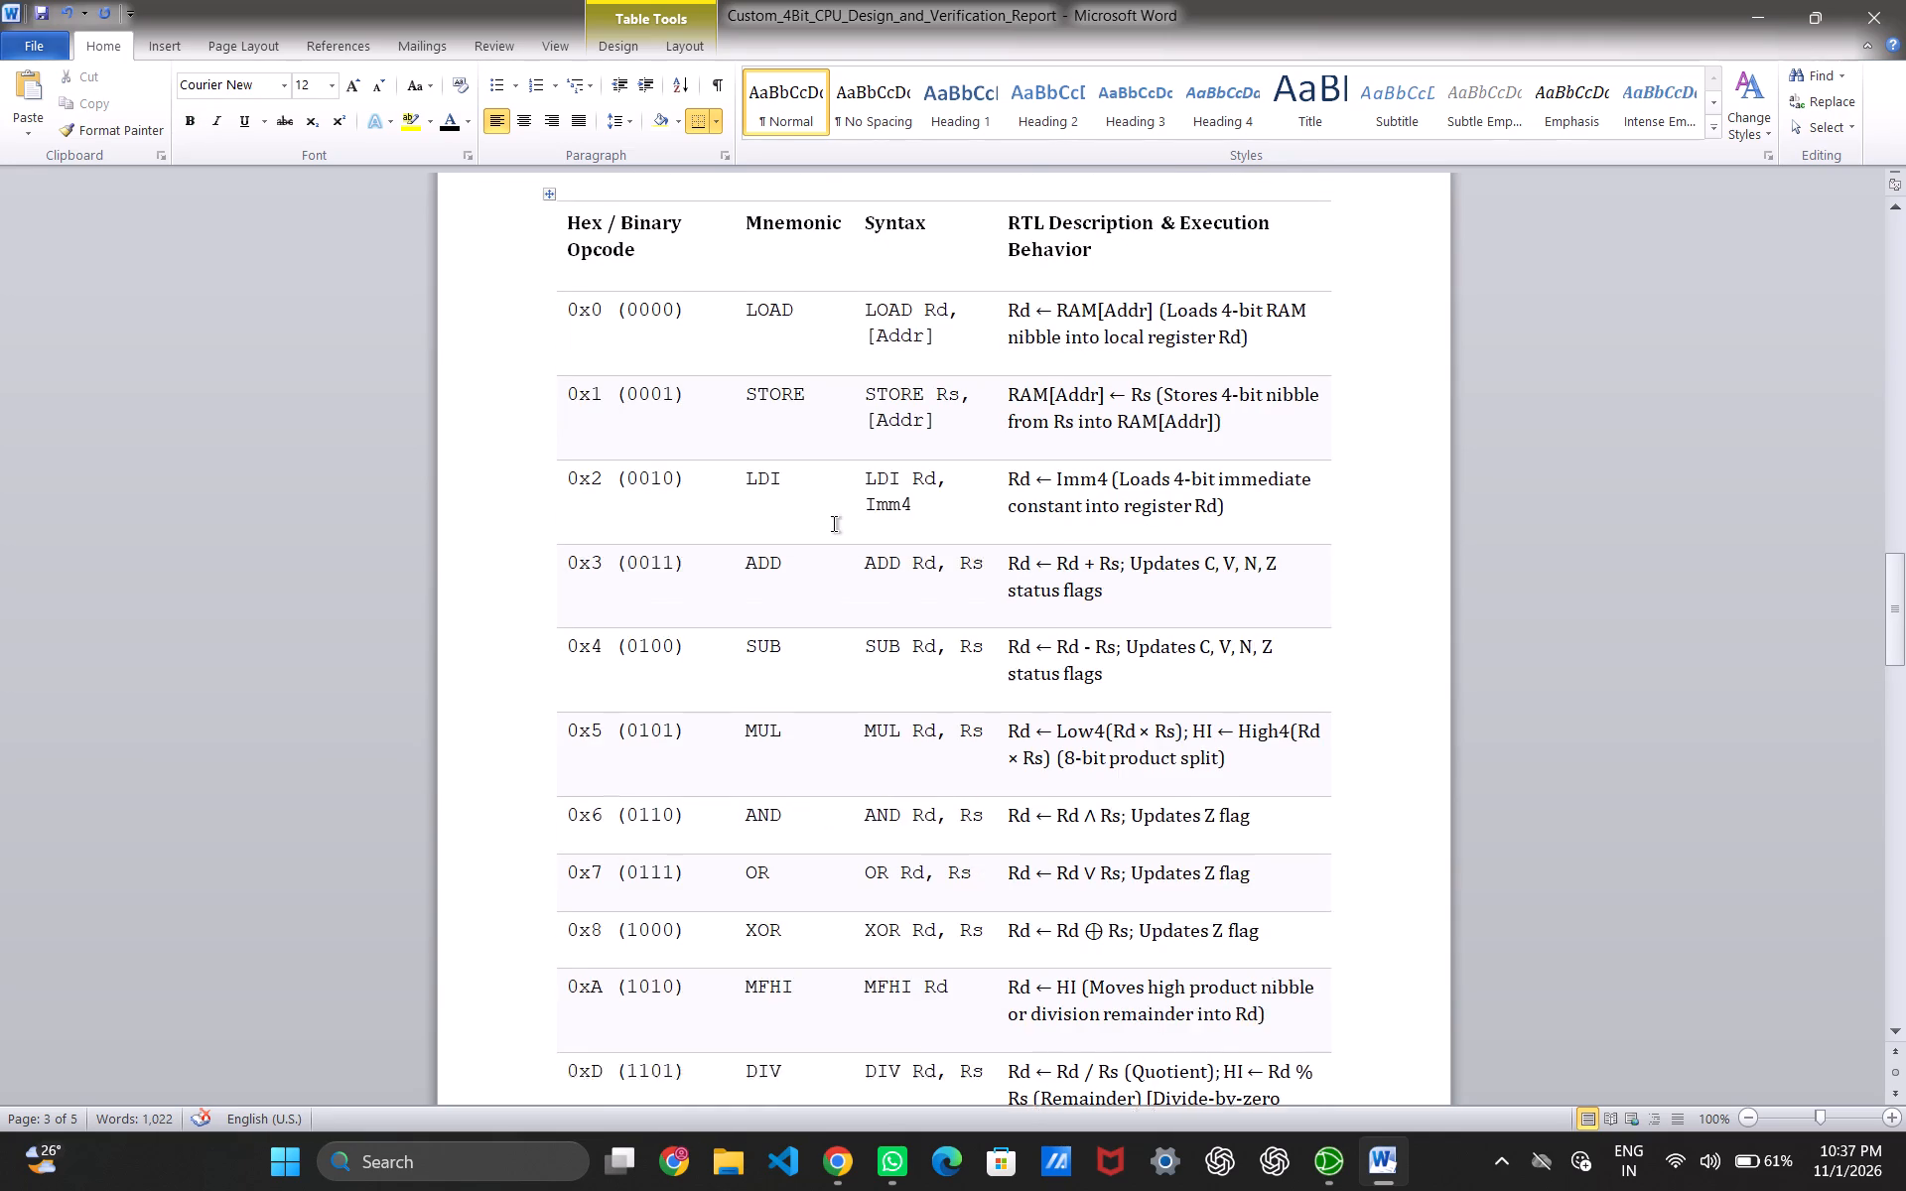
{"action": "scroll", "coordinate": [834, 524], "scroll_direction": "up", "scroll_amount": 1}
Apply the plain grid table style with black borders around every cell to the instruction opcode table.
{"action": "left_click", "coordinate": [651, 14]}
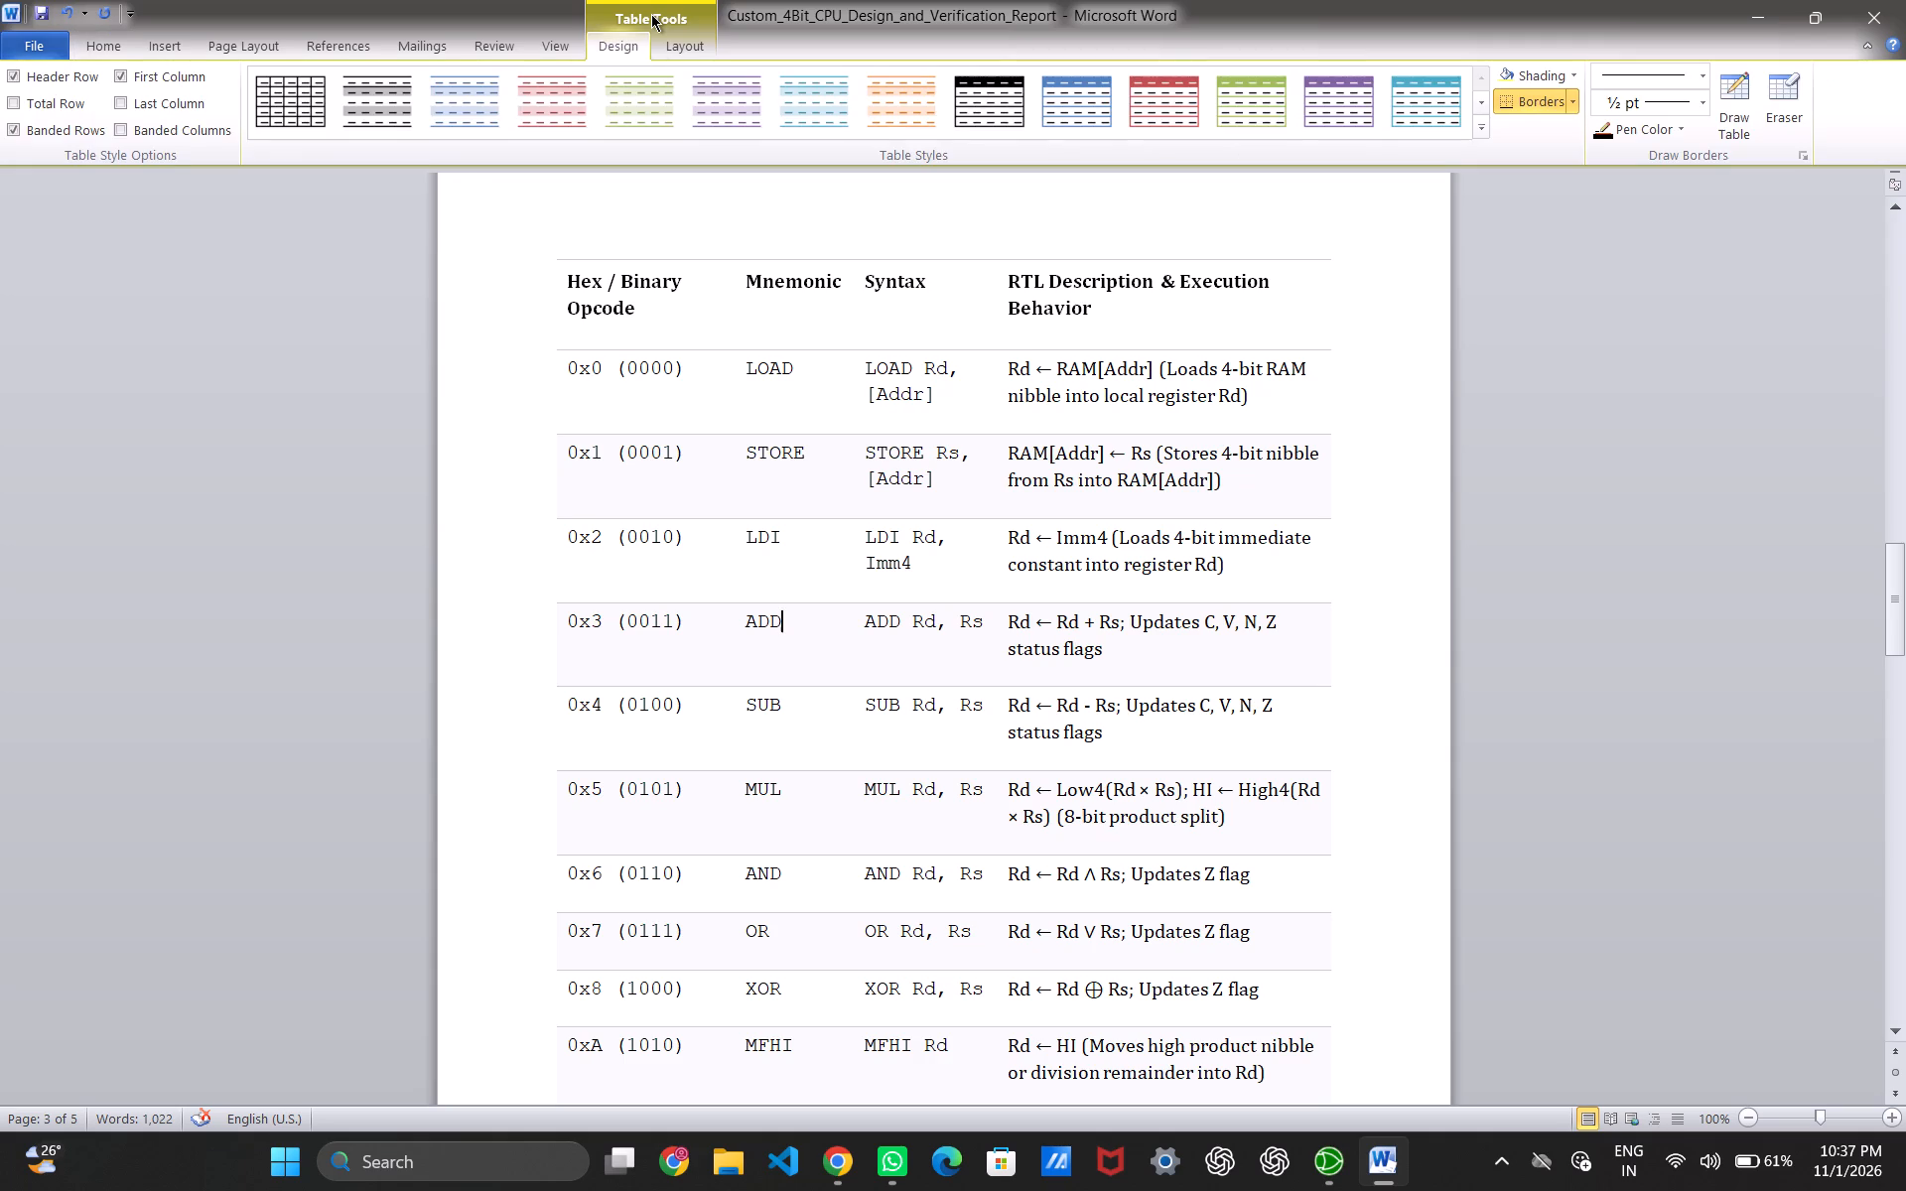
{"action": "left_click", "coordinate": [292, 90]}
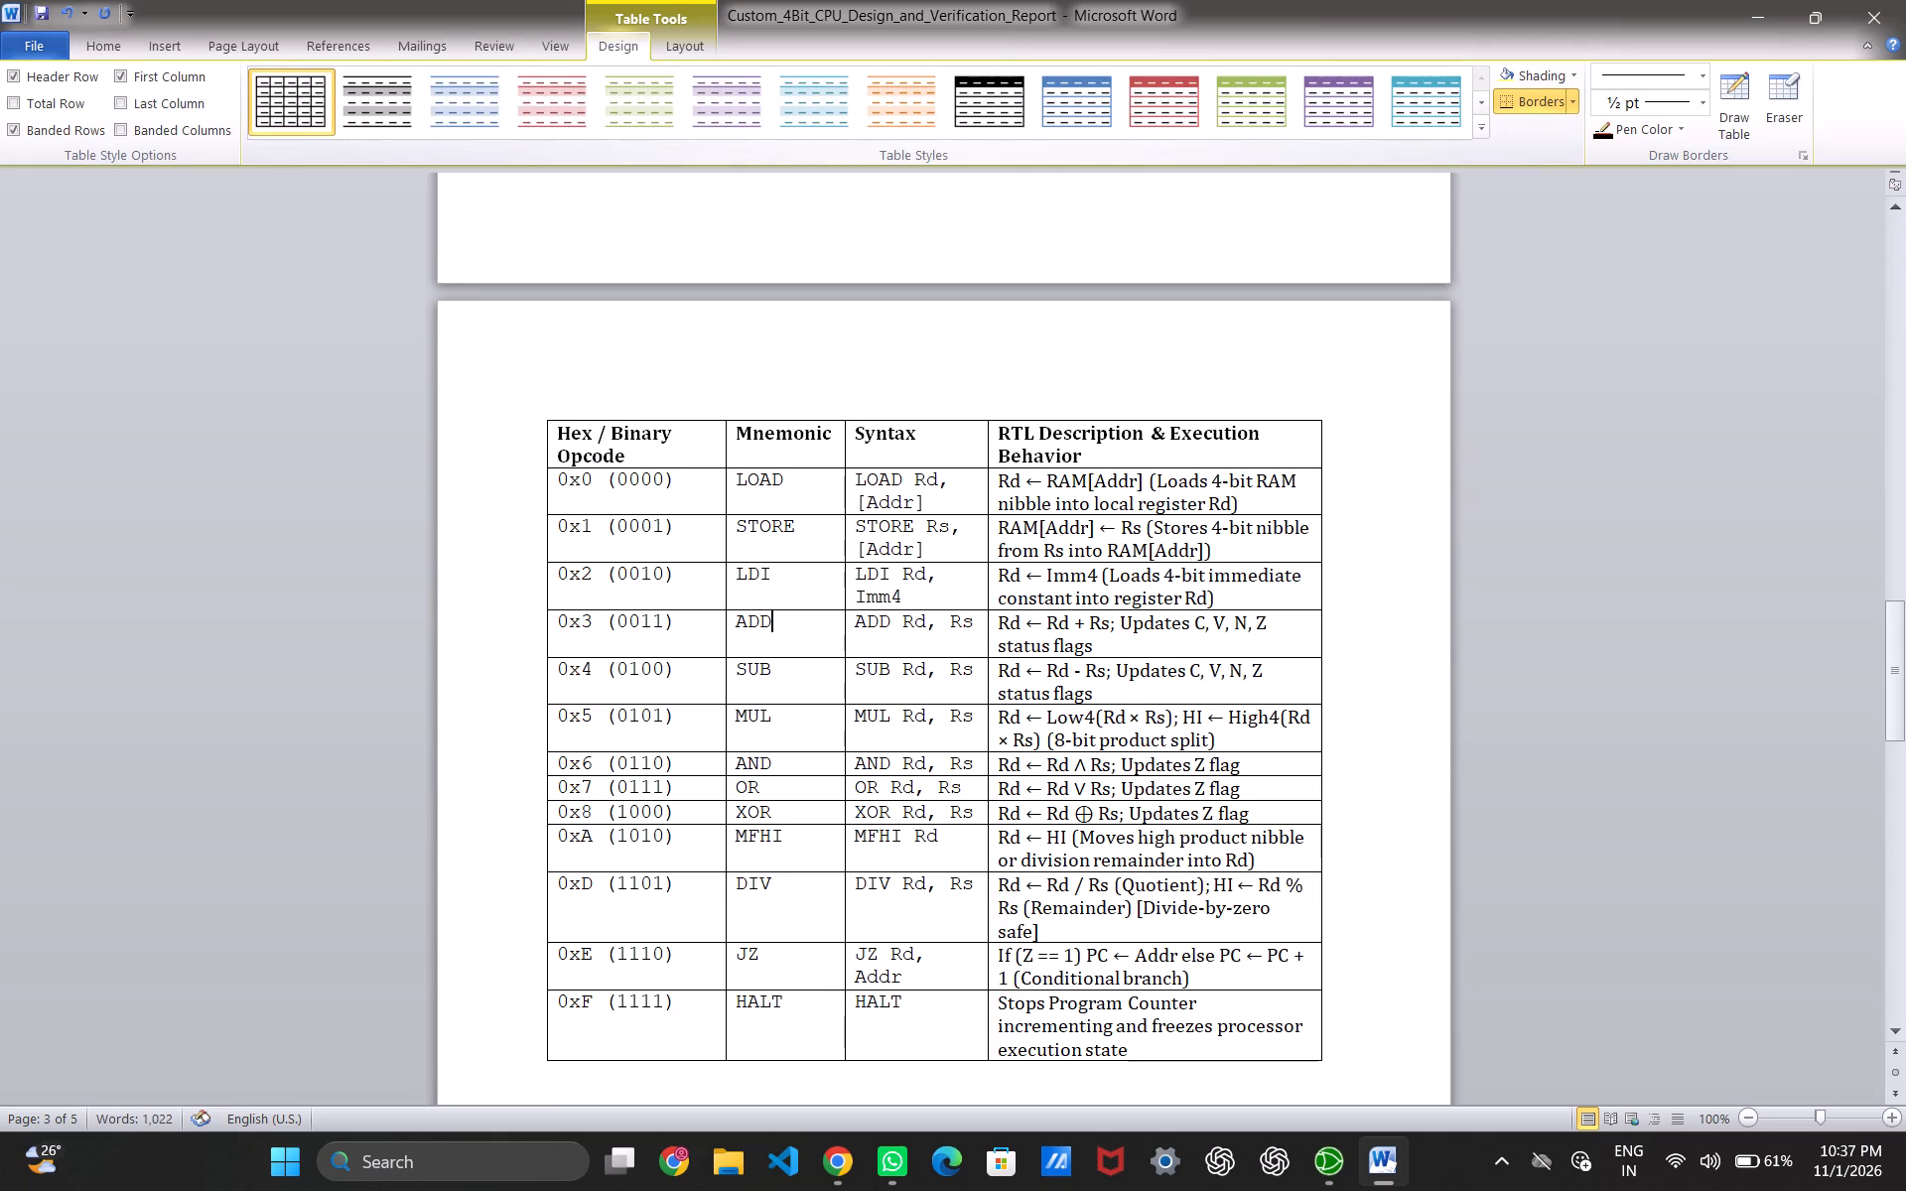
{"action": "left_click", "coordinate": [669, 369]}
{"action": "left_click", "coordinate": [669, 369]}
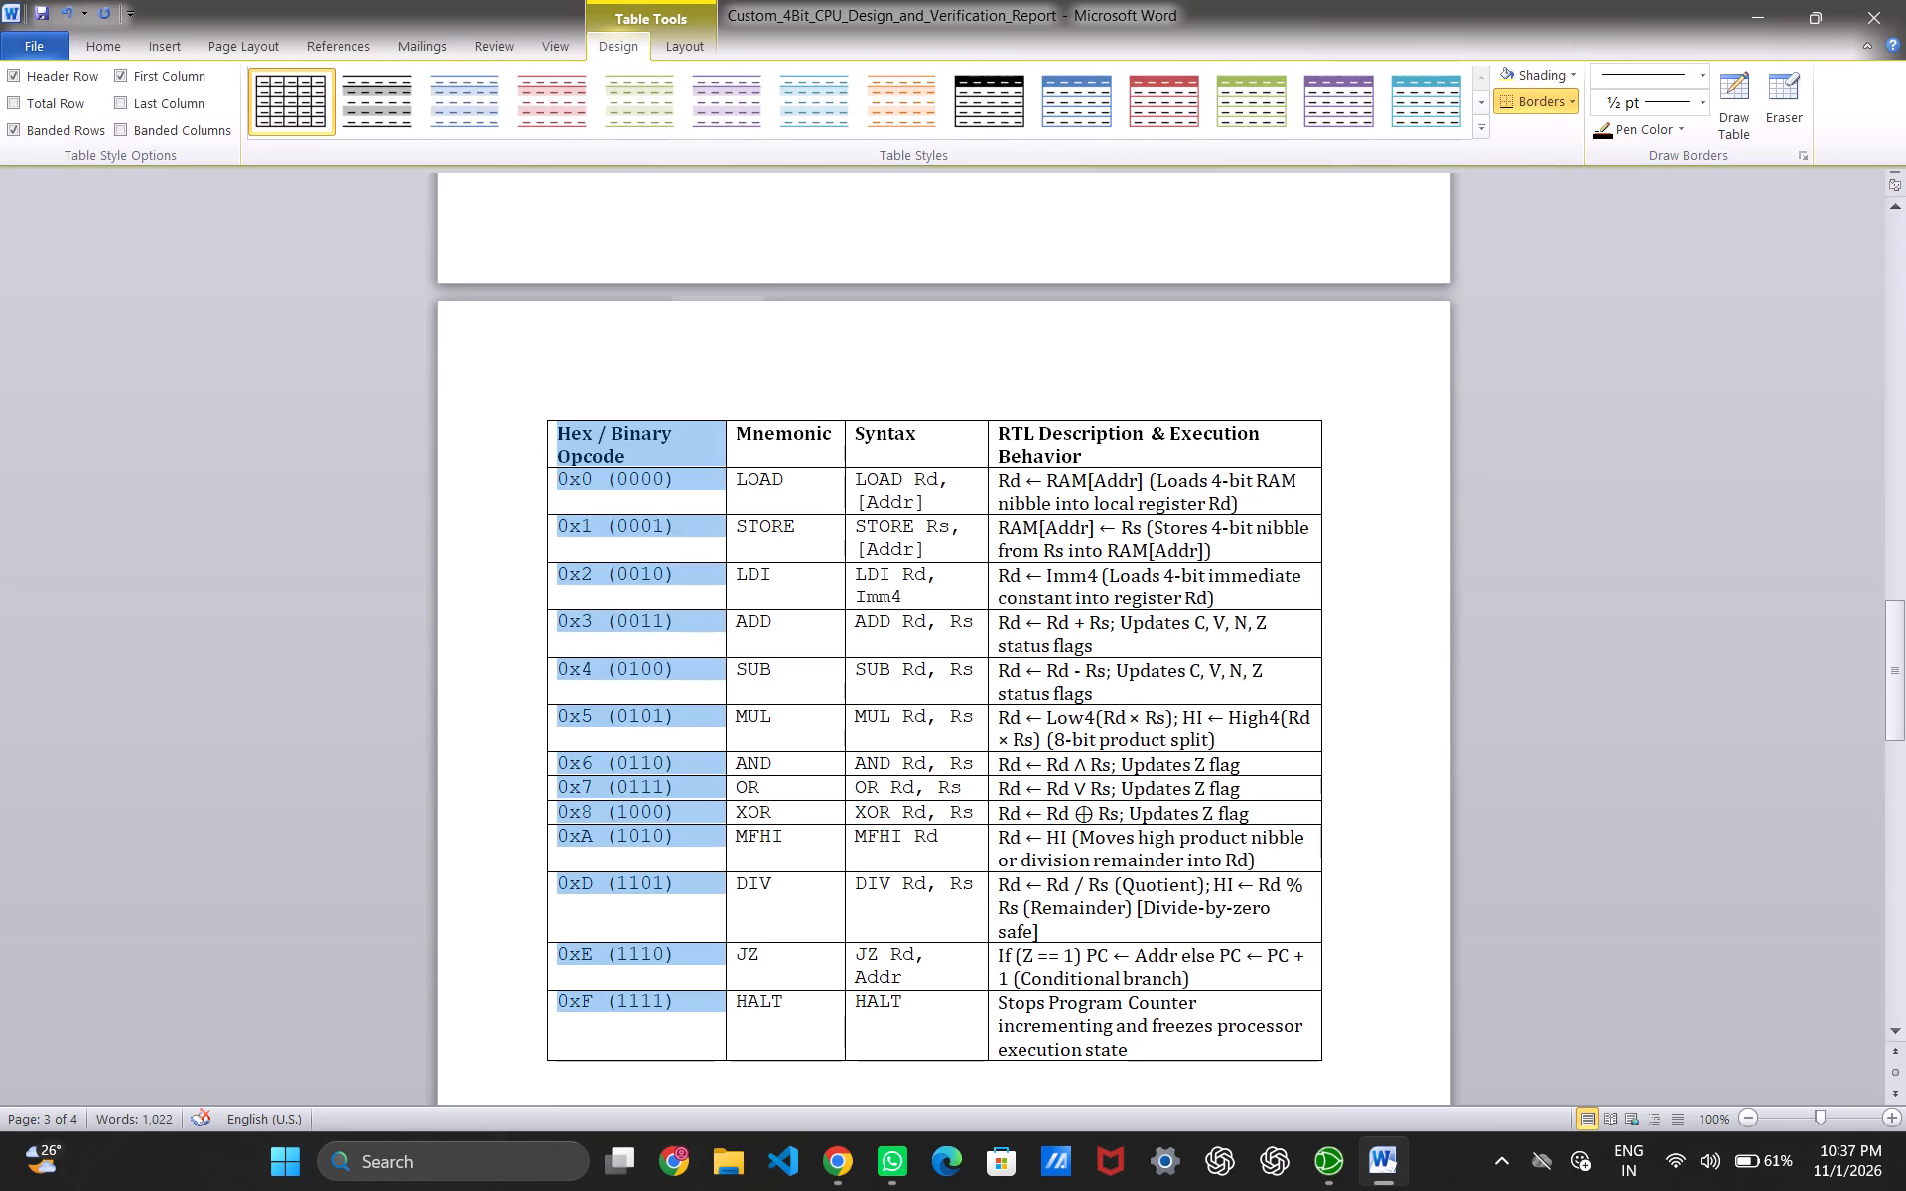
{"action": "left_click", "coordinate": [878, 532]}
{"action": "scroll", "coordinate": [783, 354], "scroll_direction": "up", "scroll_amount": 1}
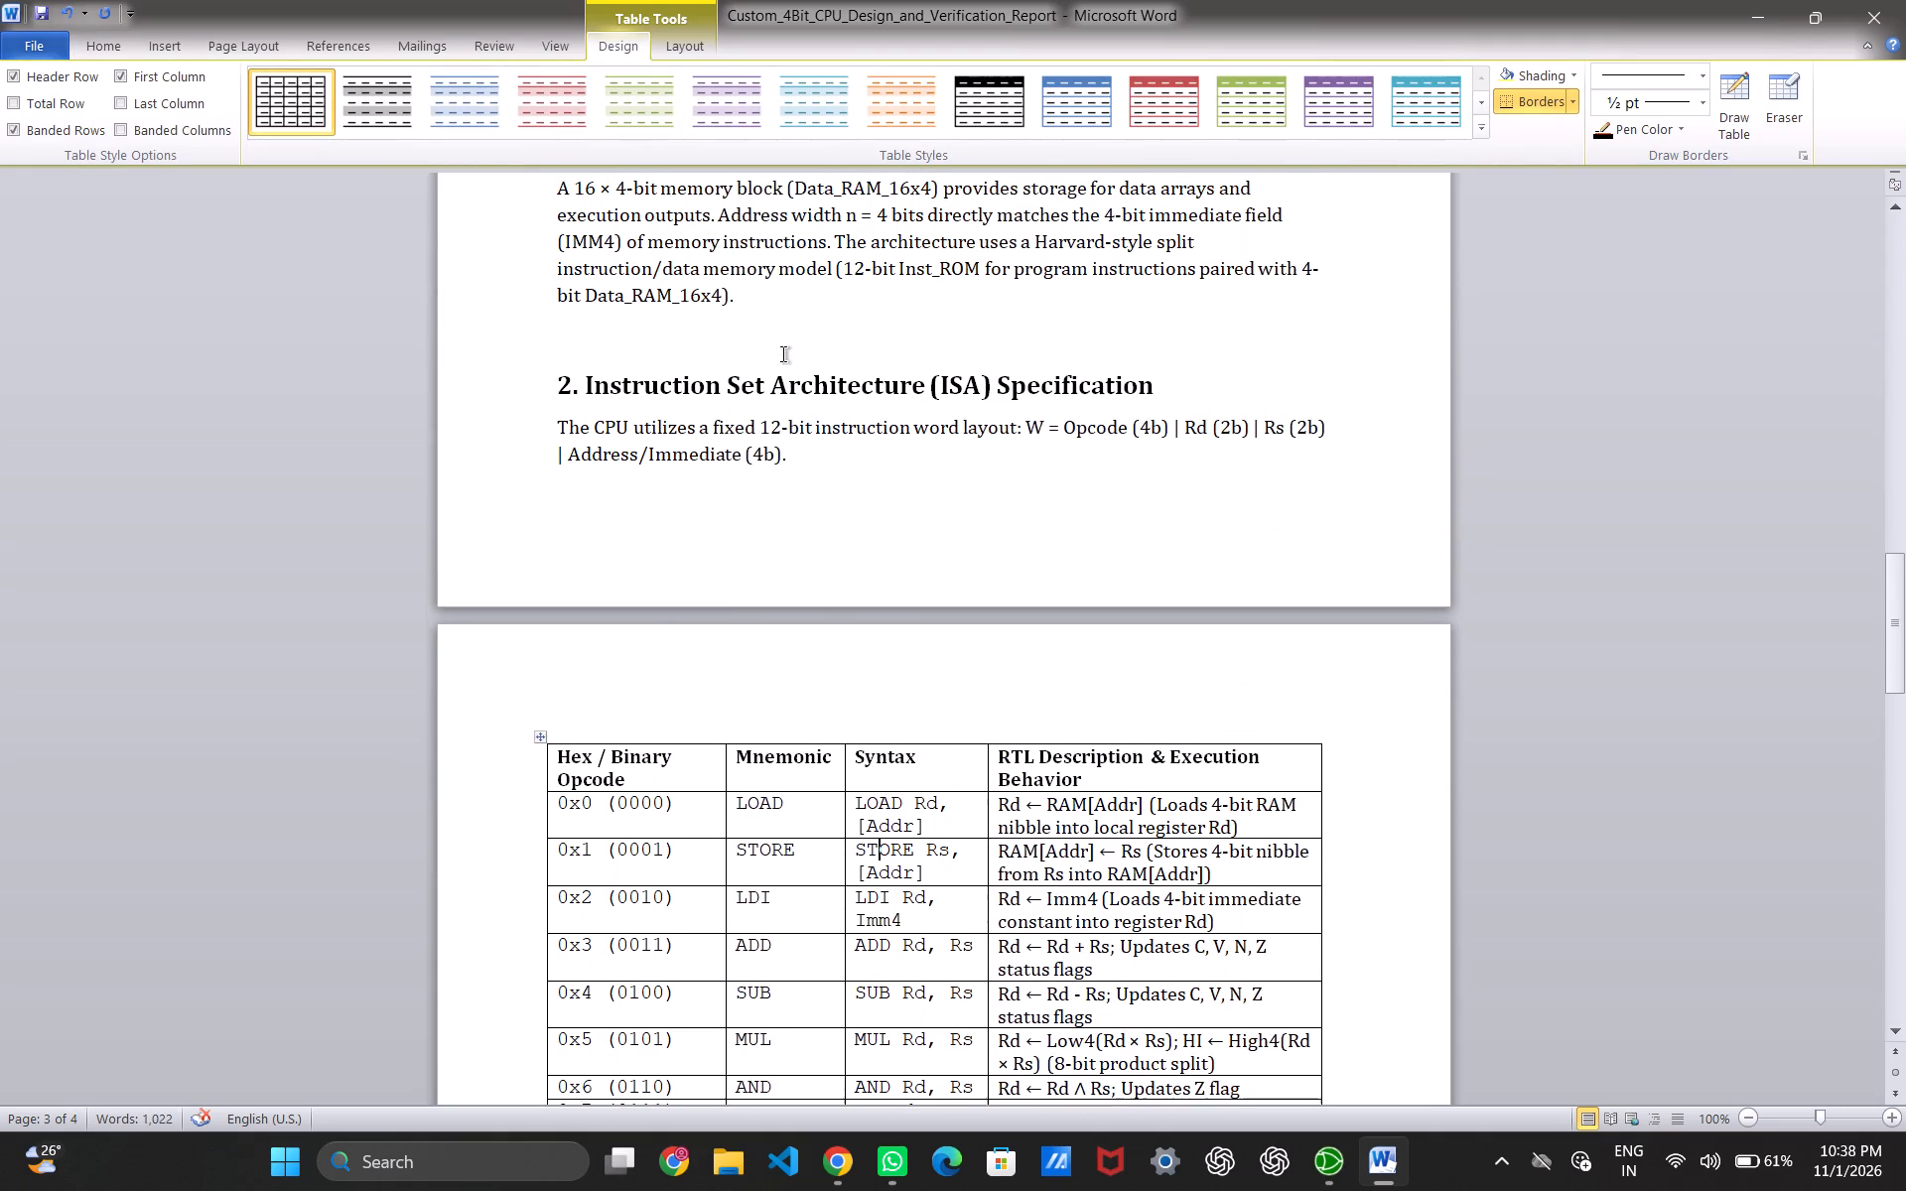
{"action": "left_click", "coordinate": [834, 529]}
Set all text in the gridded instruction opcode table, from the header through the HALT row, to font size 12.
{"action": "scroll", "coordinate": [834, 529], "scroll_direction": "down", "scroll_amount": 1}
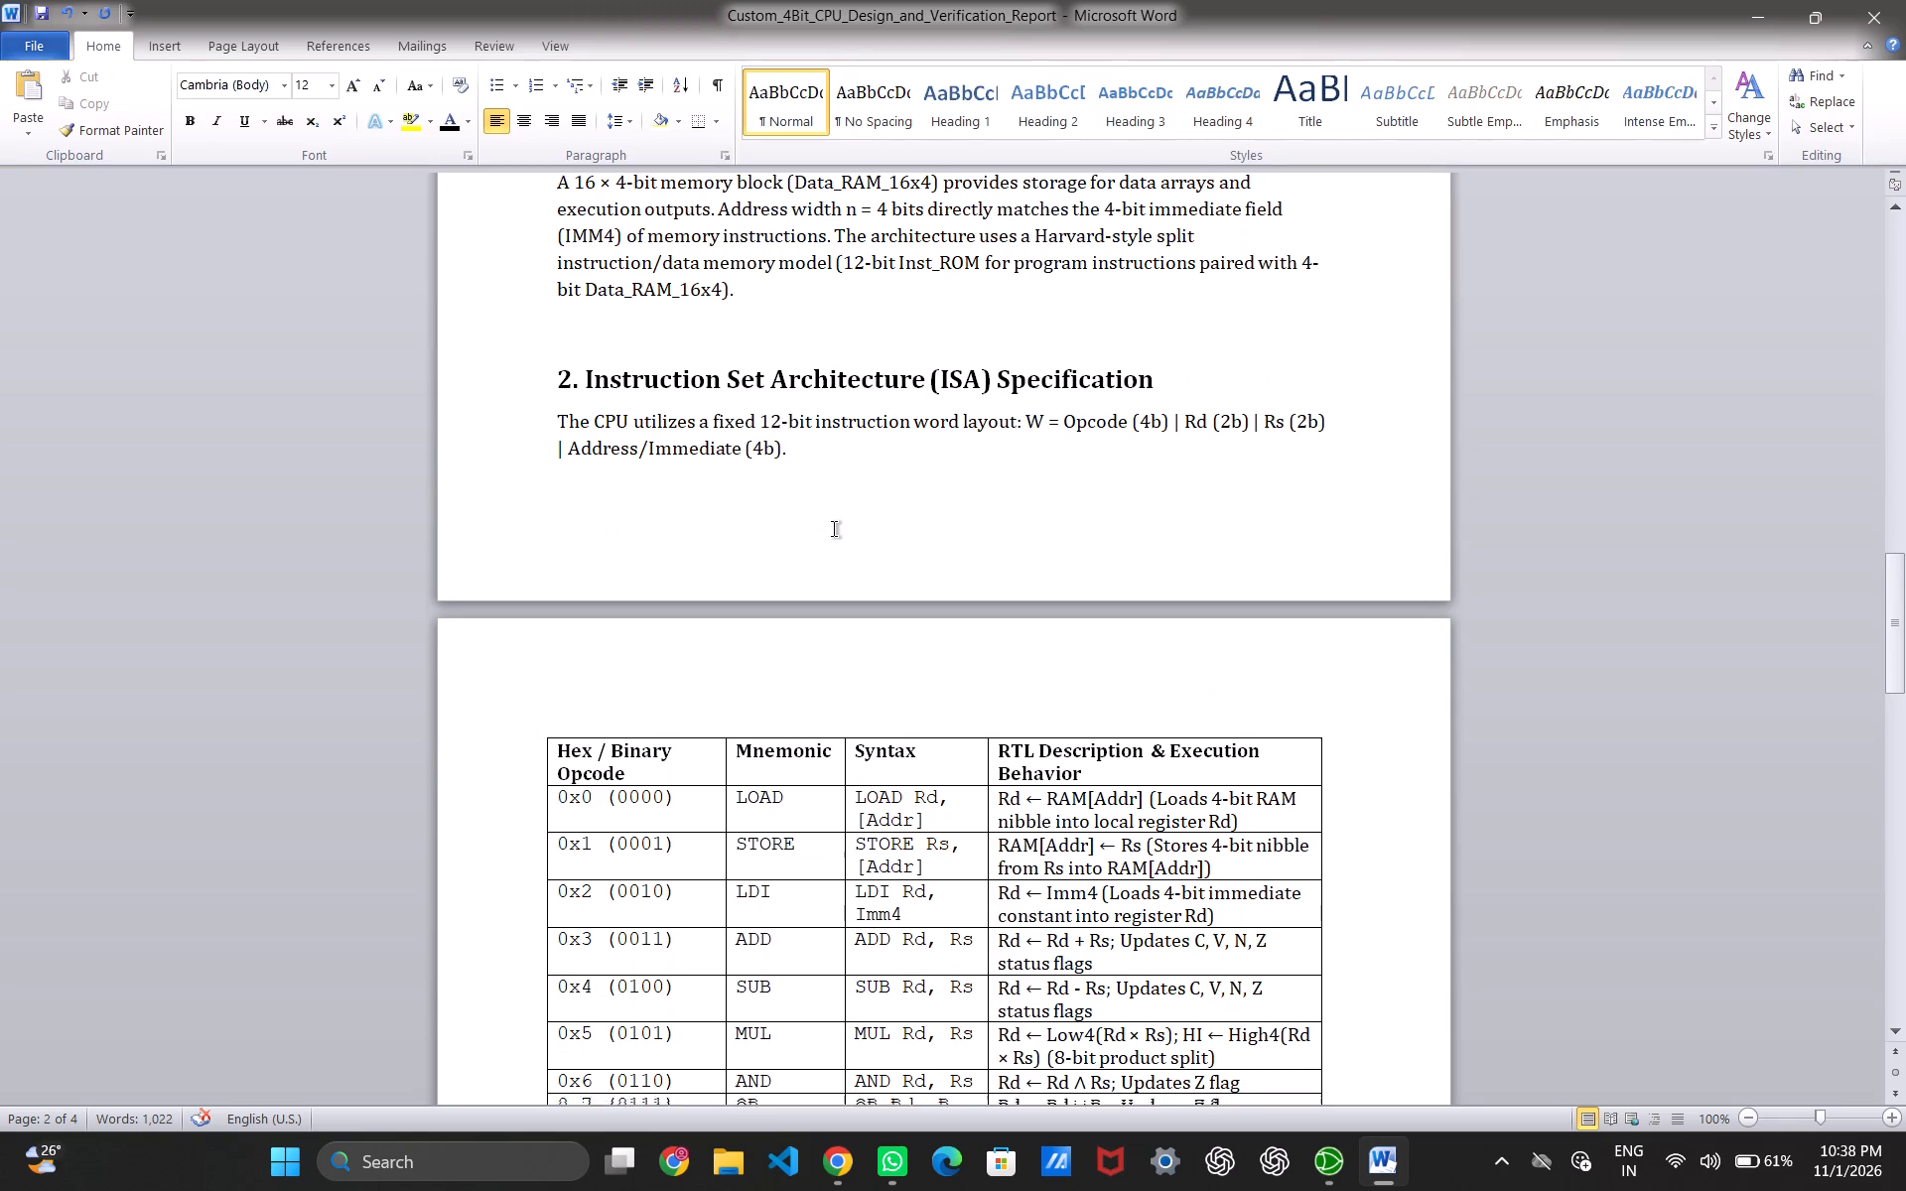
{"action": "scroll", "coordinate": [834, 529], "scroll_direction": "down", "scroll_amount": 1}
{"action": "scroll", "coordinate": [823, 654], "scroll_direction": "down", "scroll_amount": 1}
{"action": "scroll", "coordinate": [812, 737], "scroll_direction": "down", "scroll_amount": 1}
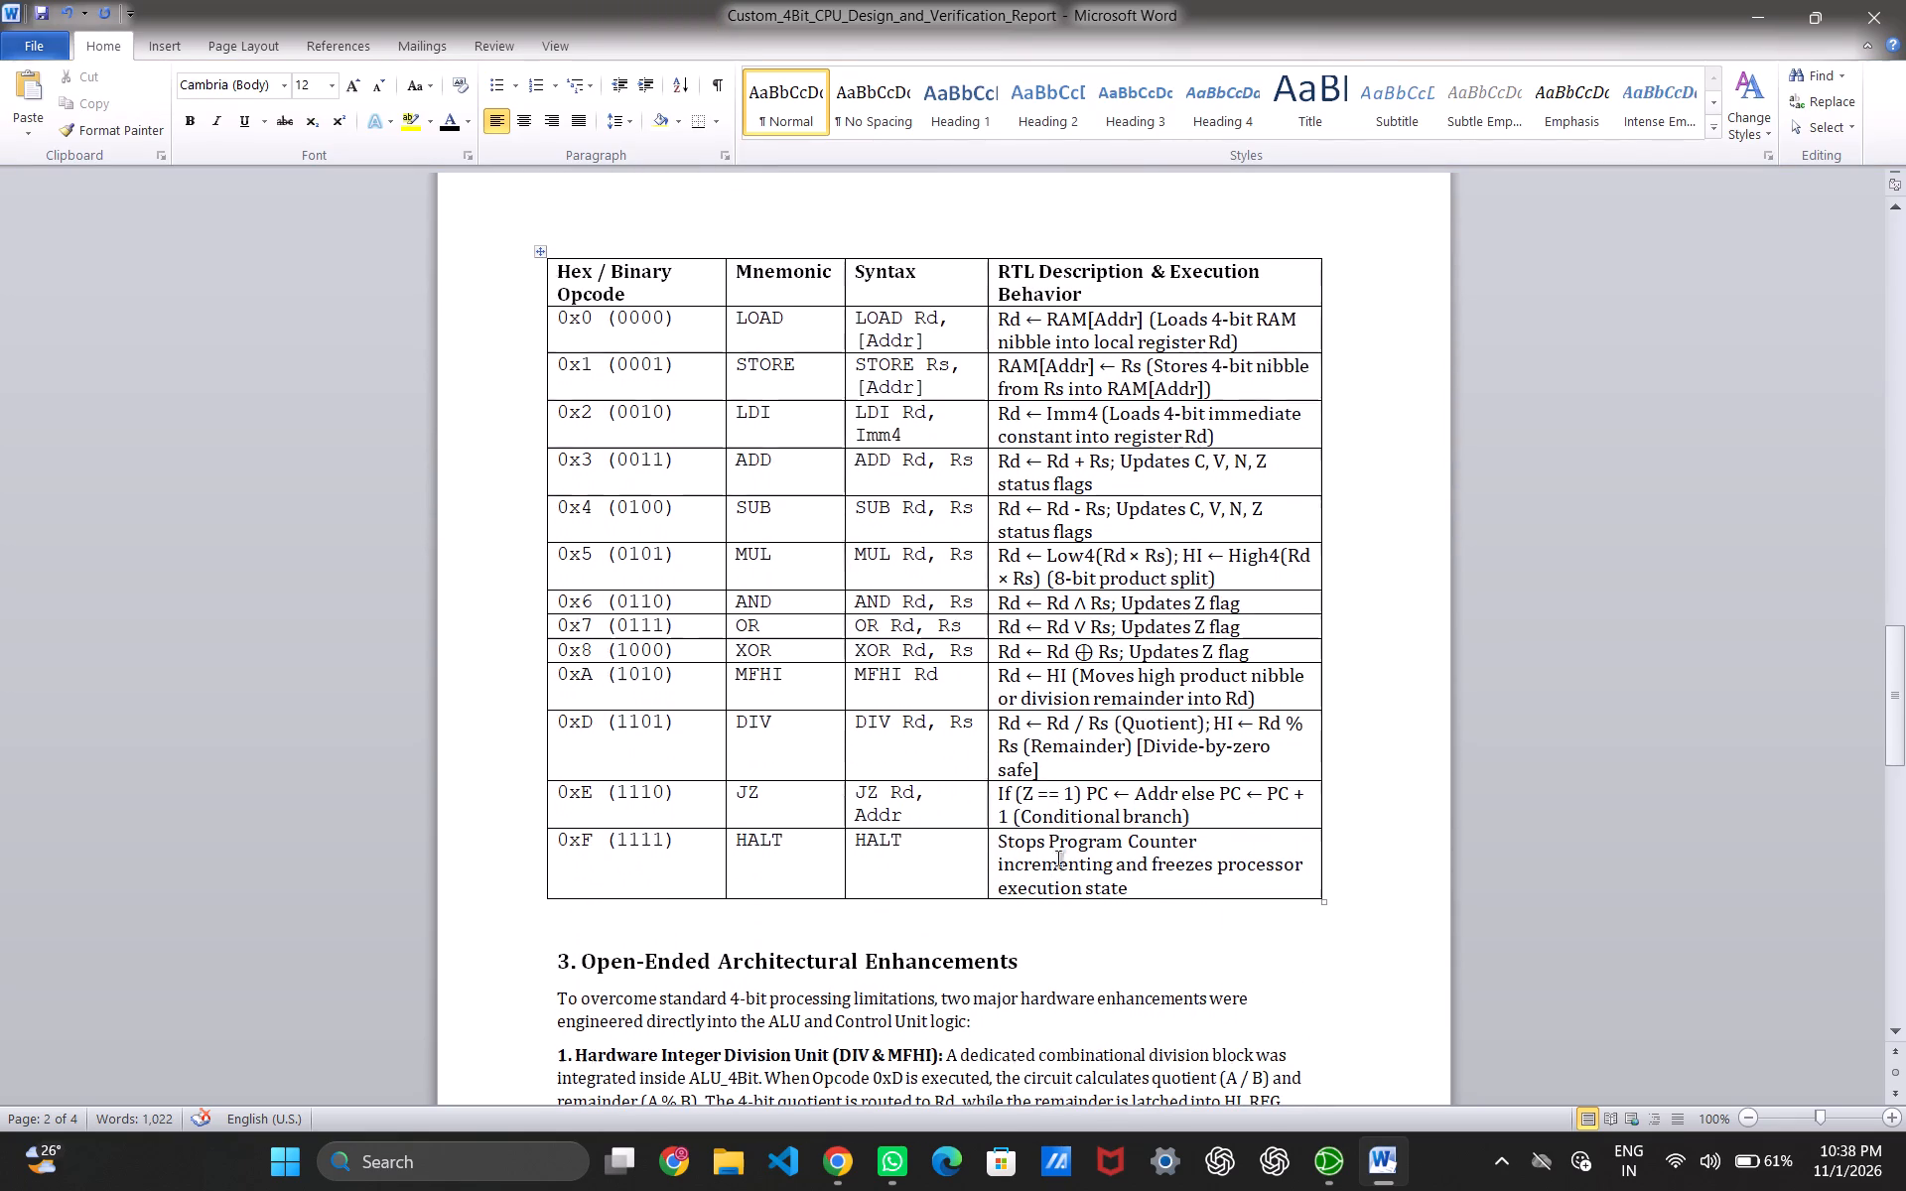
{"action": "left_click_drag", "start_coordinate": [1312, 882], "coordinate": [595, 342]}
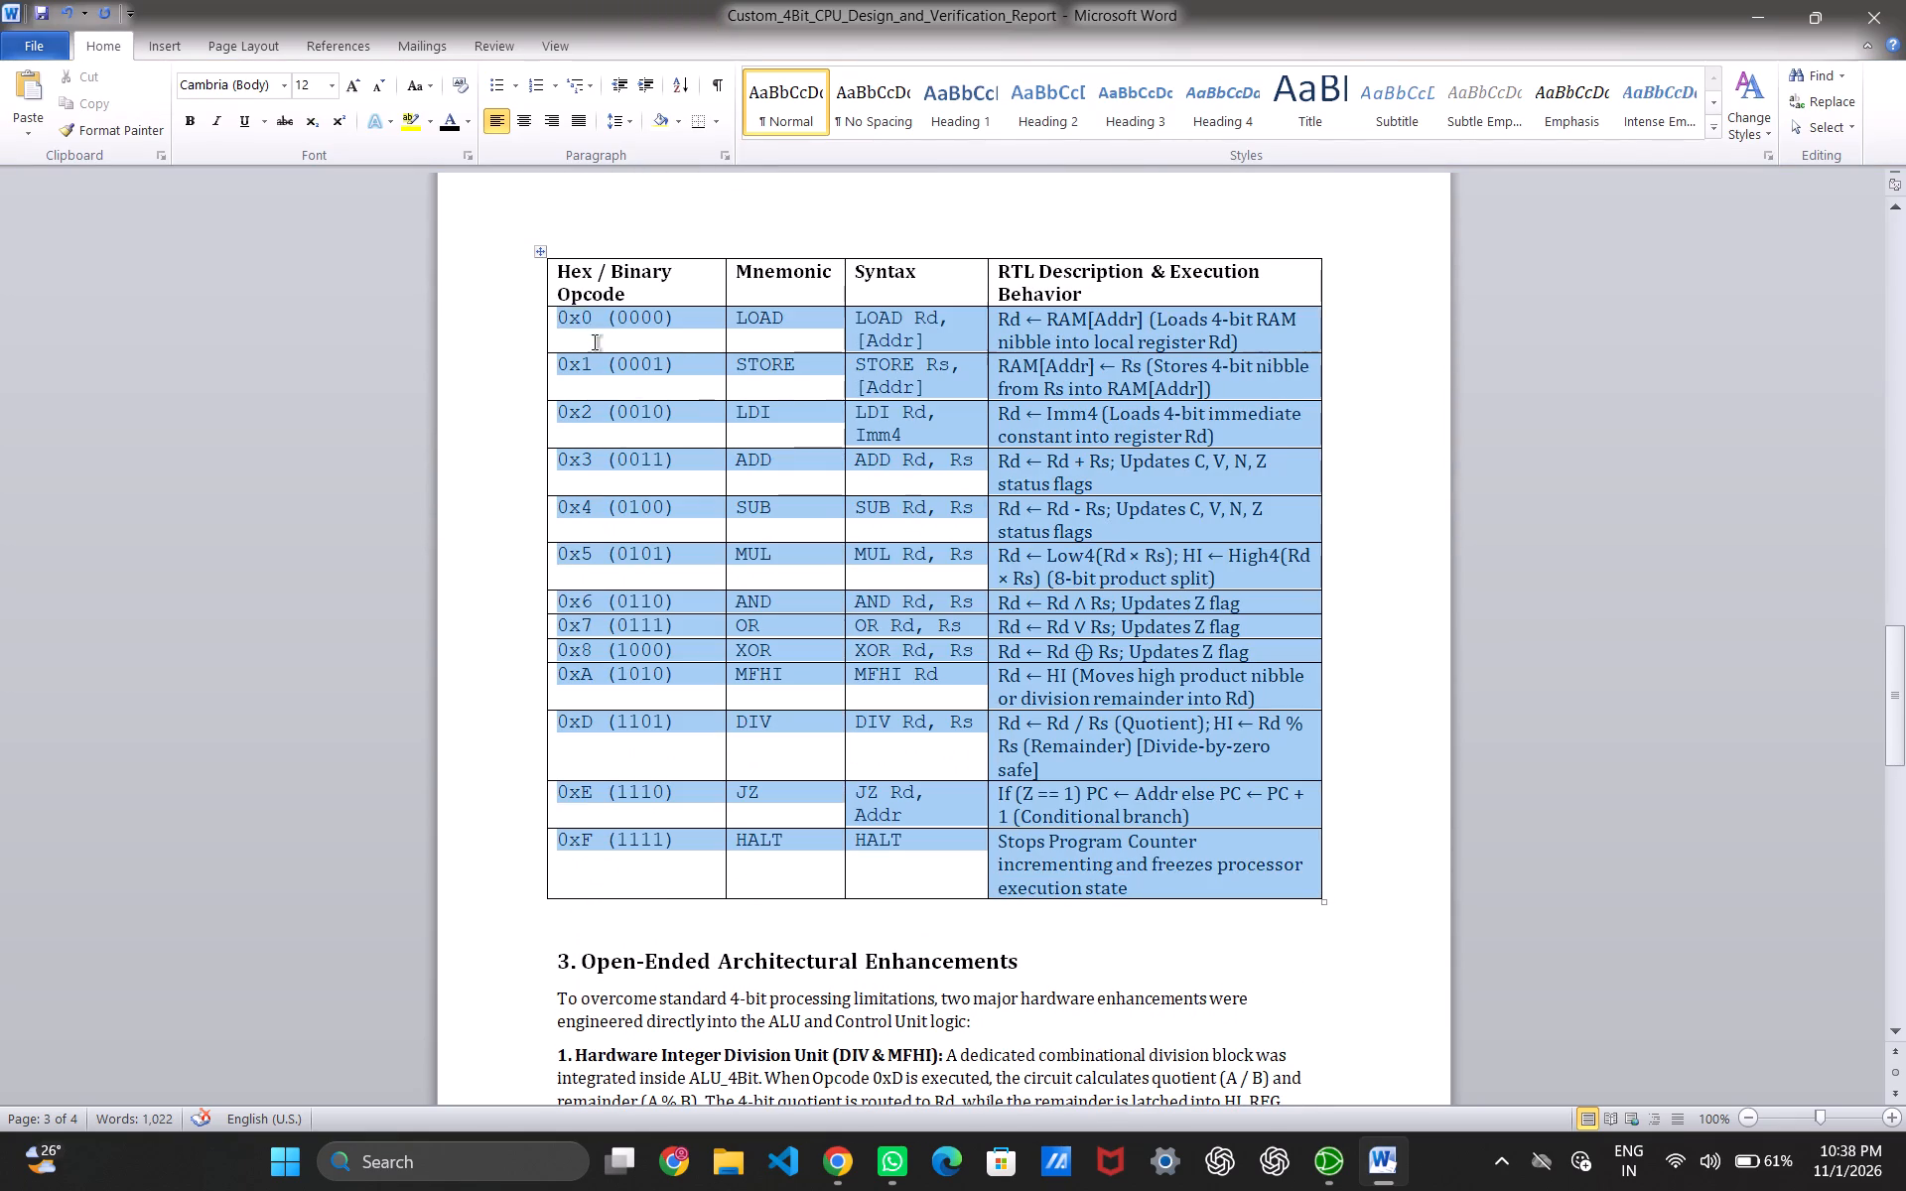
{"action": "left_click_drag", "start_coordinate": [595, 342], "coordinate": [568, 294]}
{"action": "left_click", "coordinate": [720, 228]}
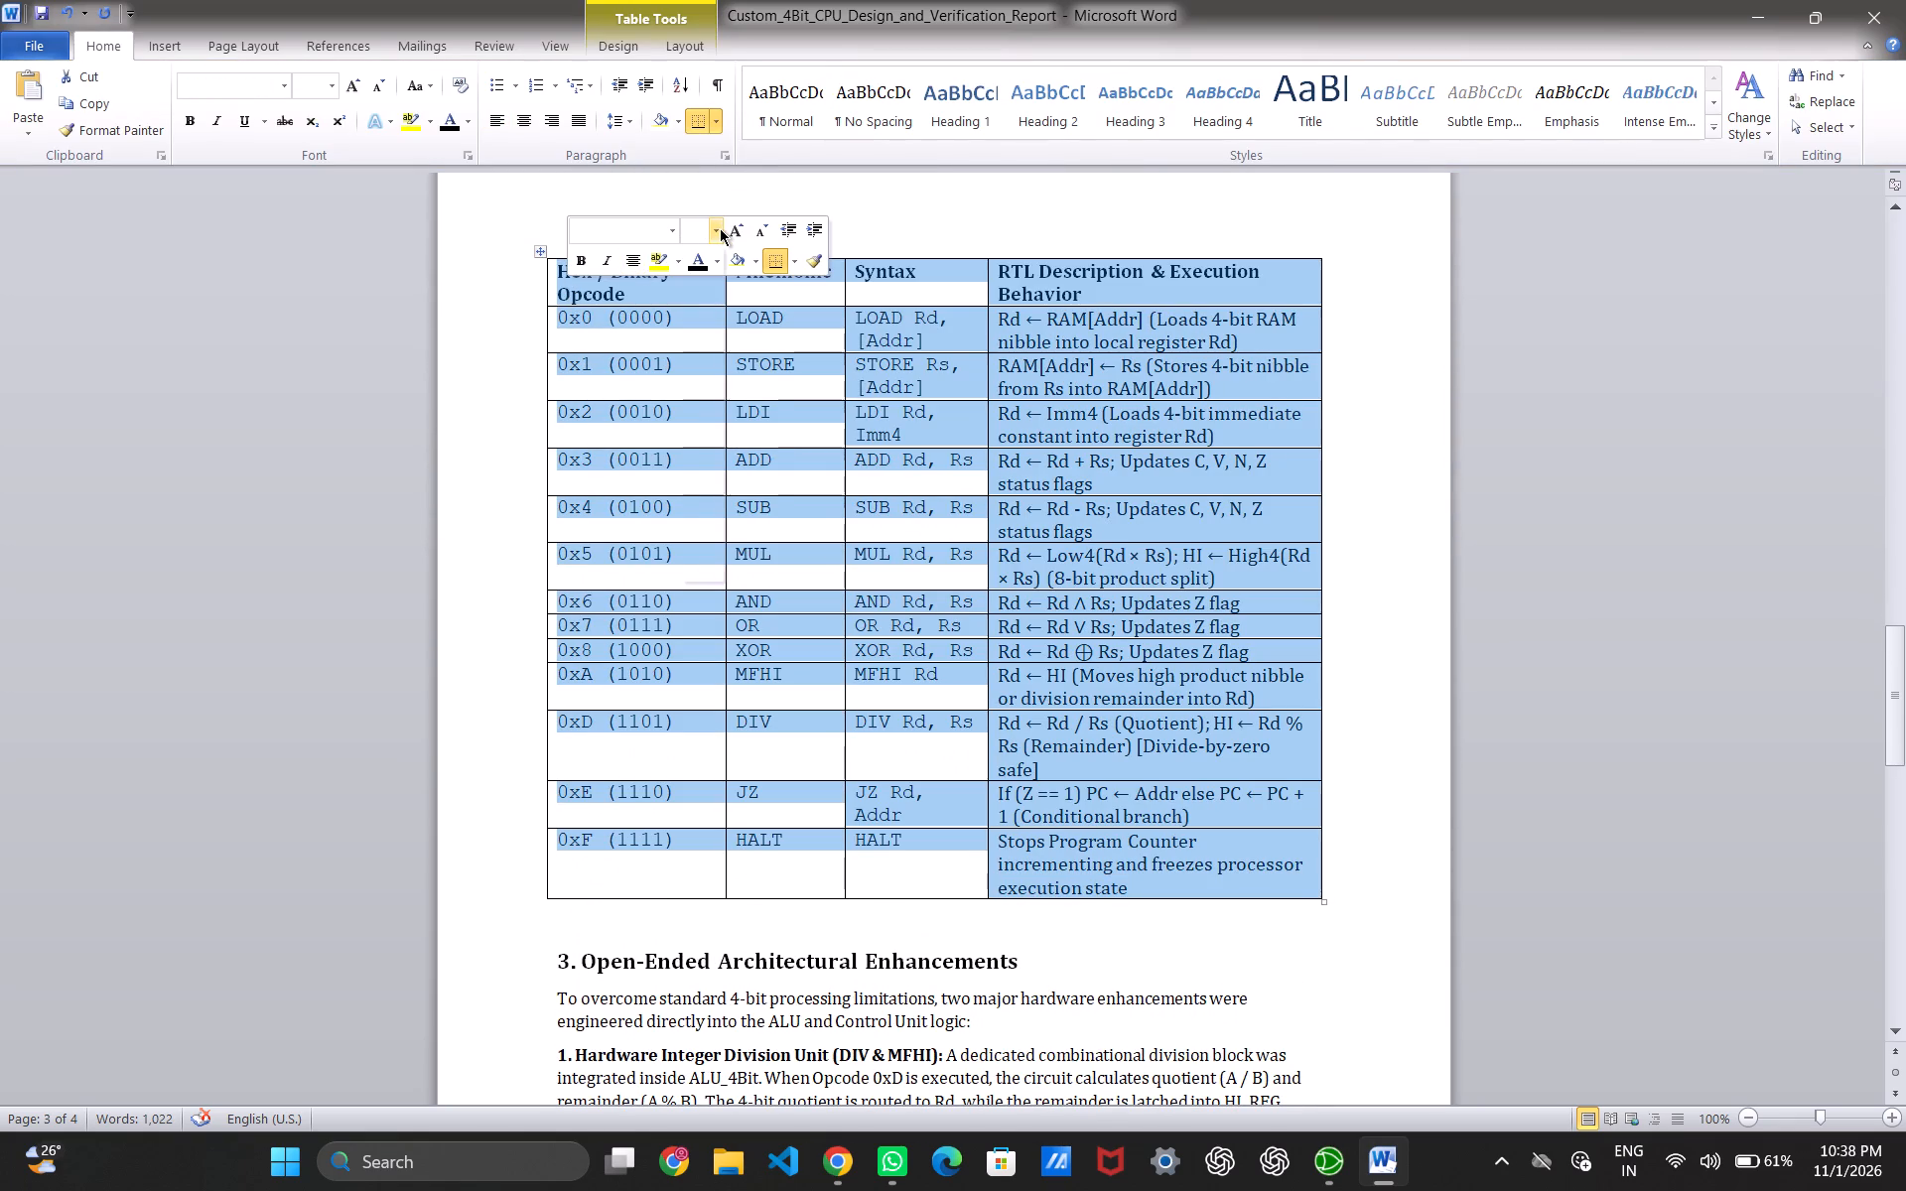
{"action": "left_click", "coordinate": [703, 338]}
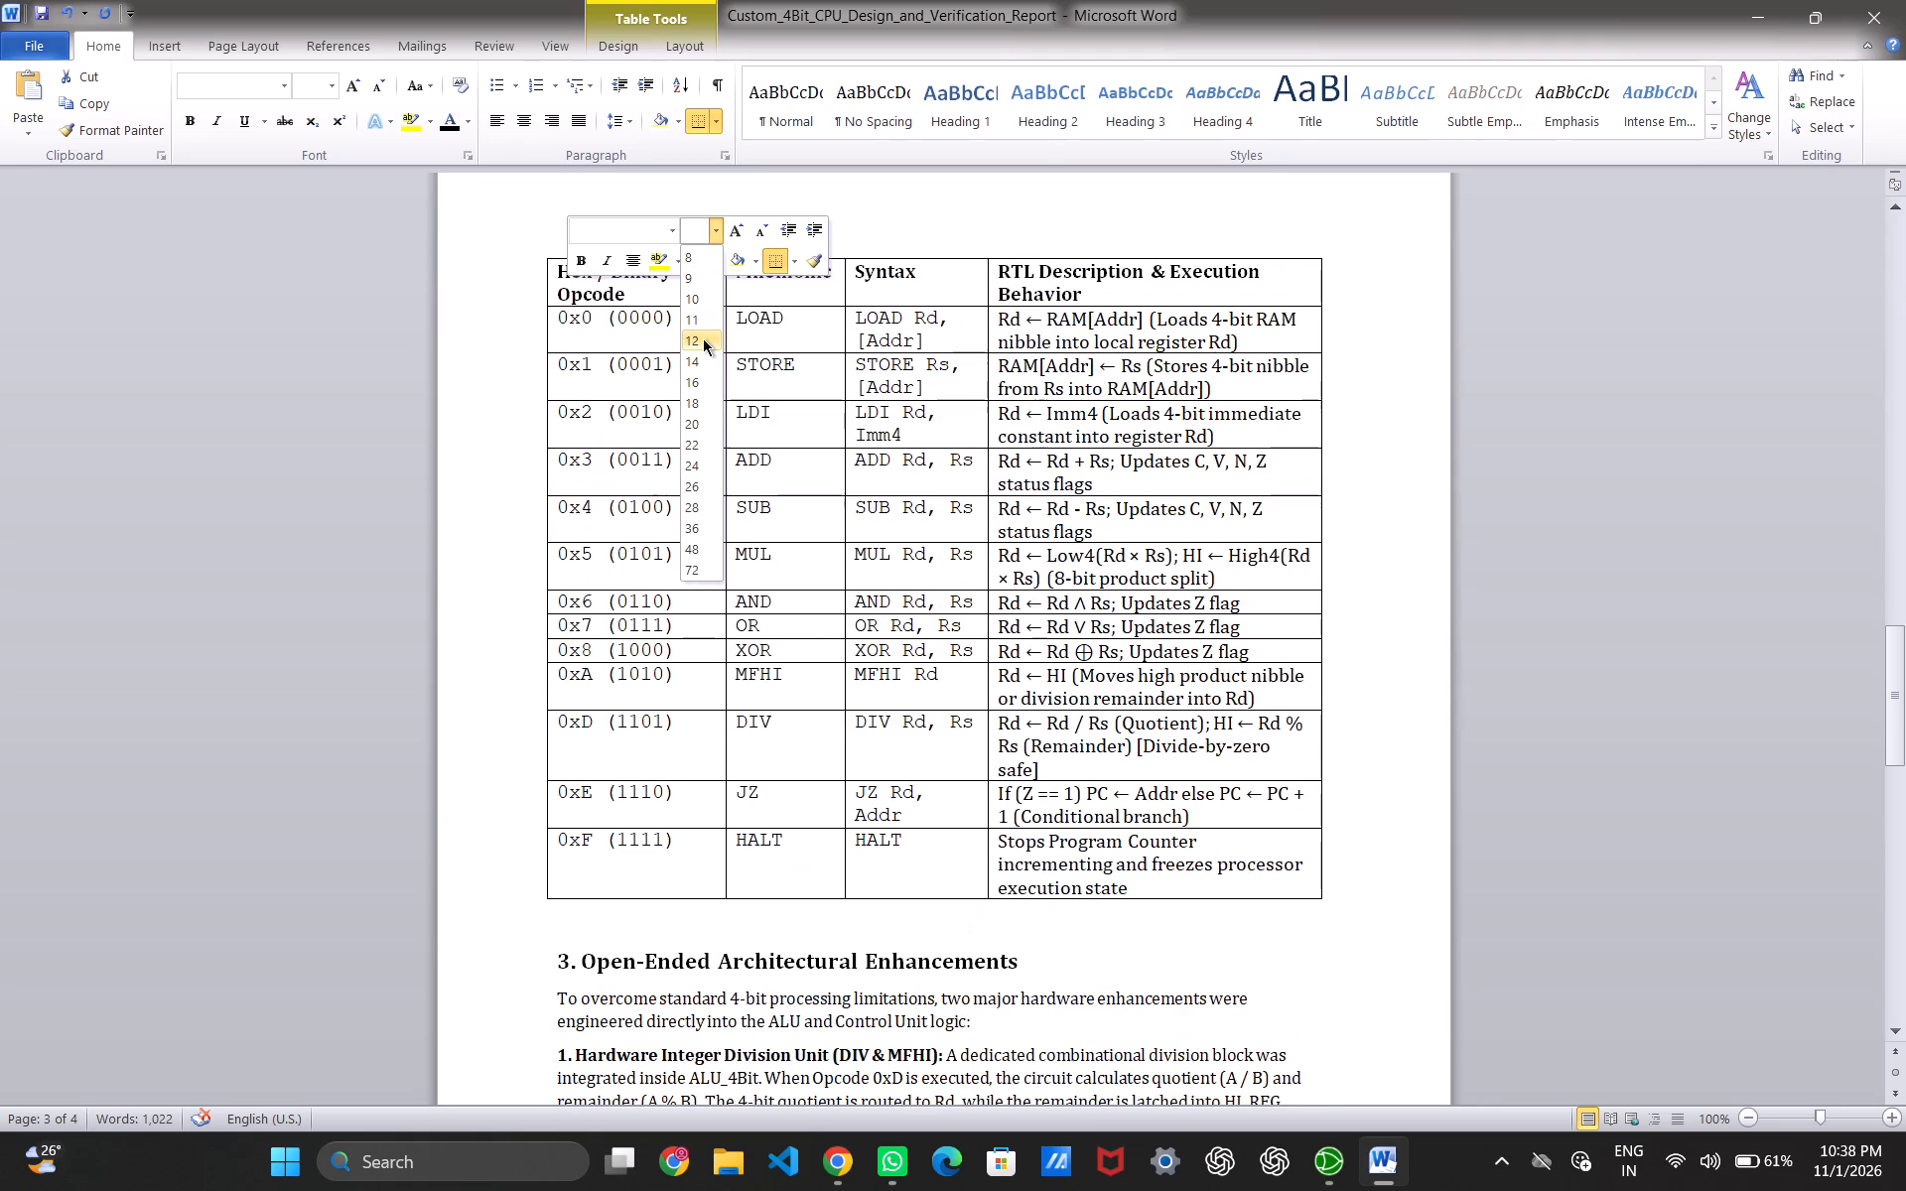
{"action": "left_click", "coordinate": [1027, 378]}
{"action": "scroll", "coordinate": [1027, 378], "scroll_direction": "up", "scroll_amount": 1}
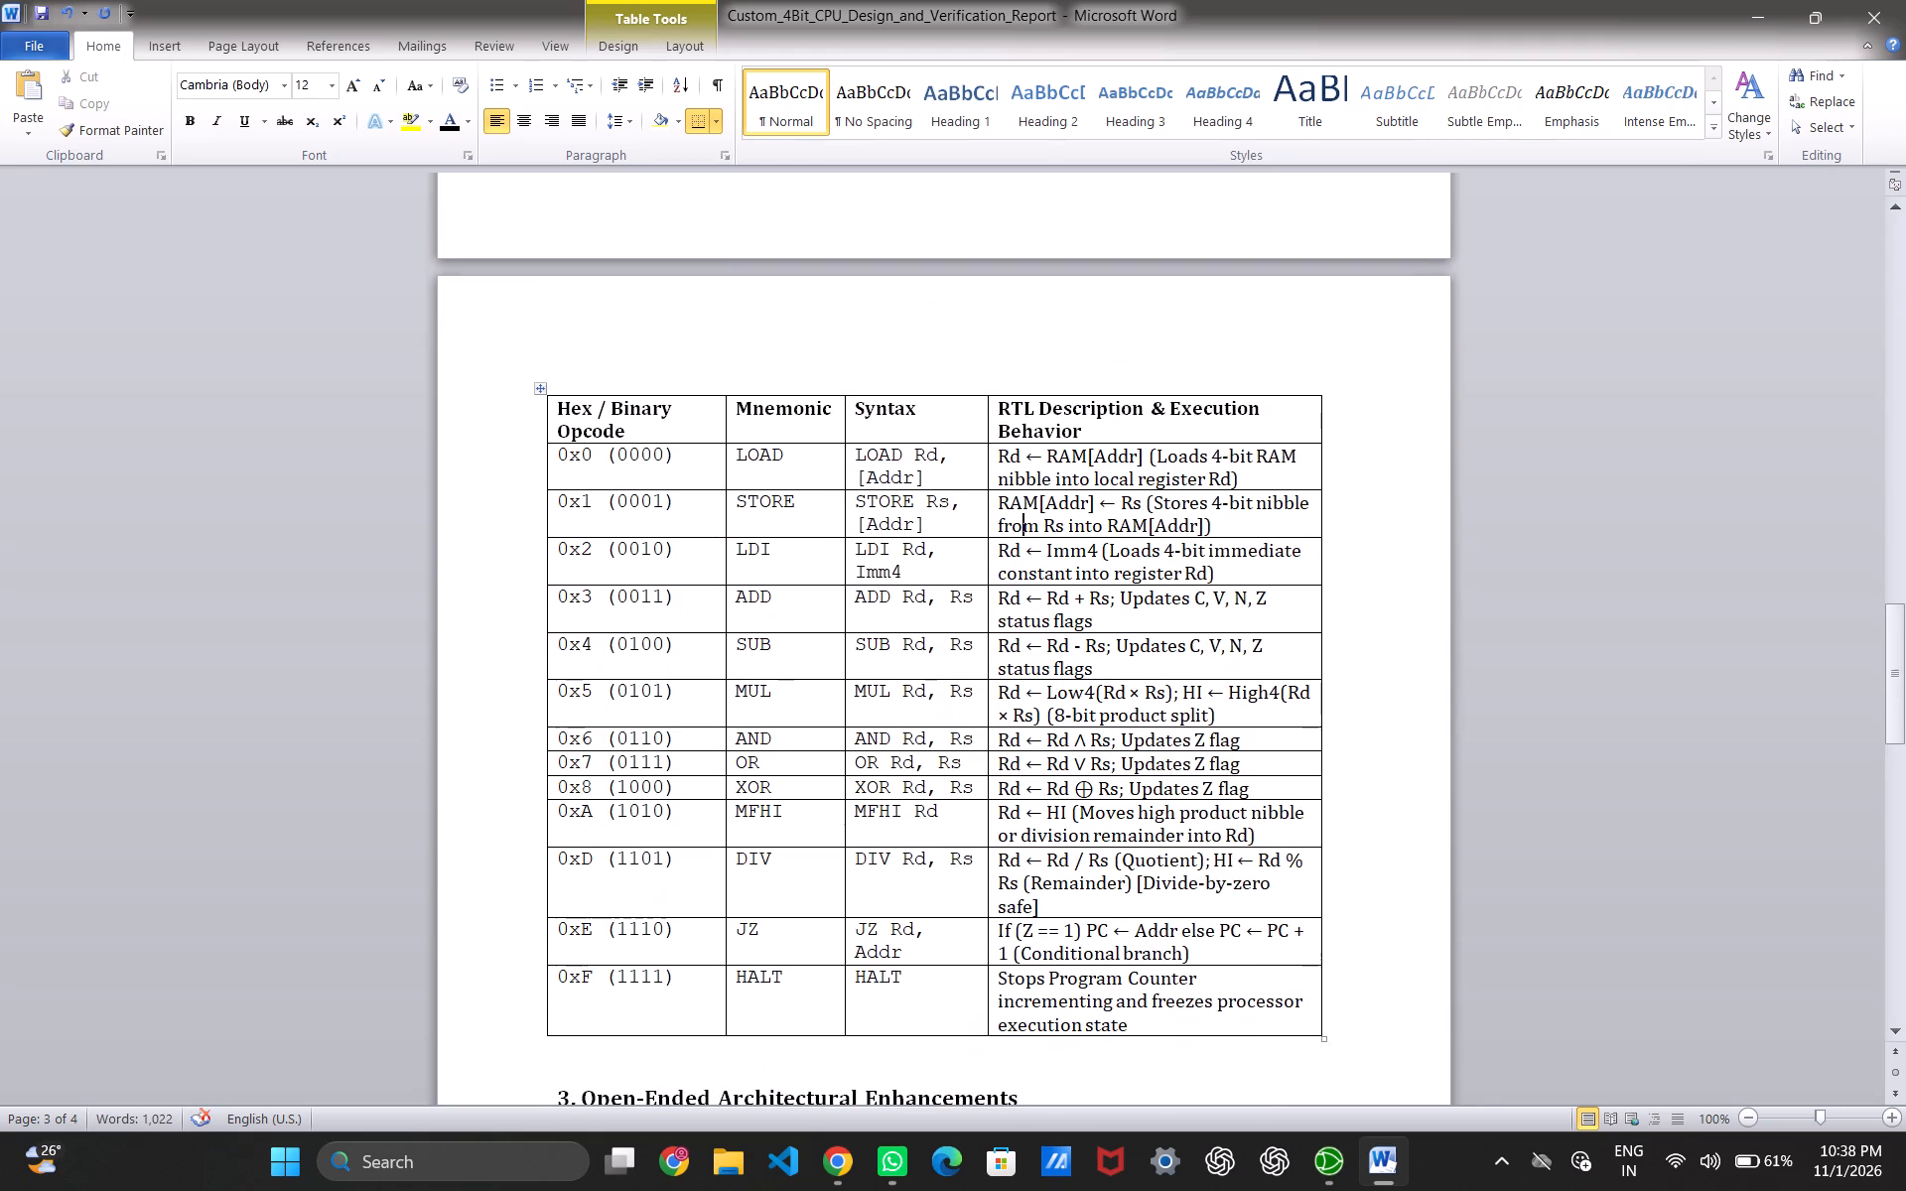
{"action": "left_click", "coordinate": [891, 302]}
{"action": "left_click", "coordinate": [1125, 489]}
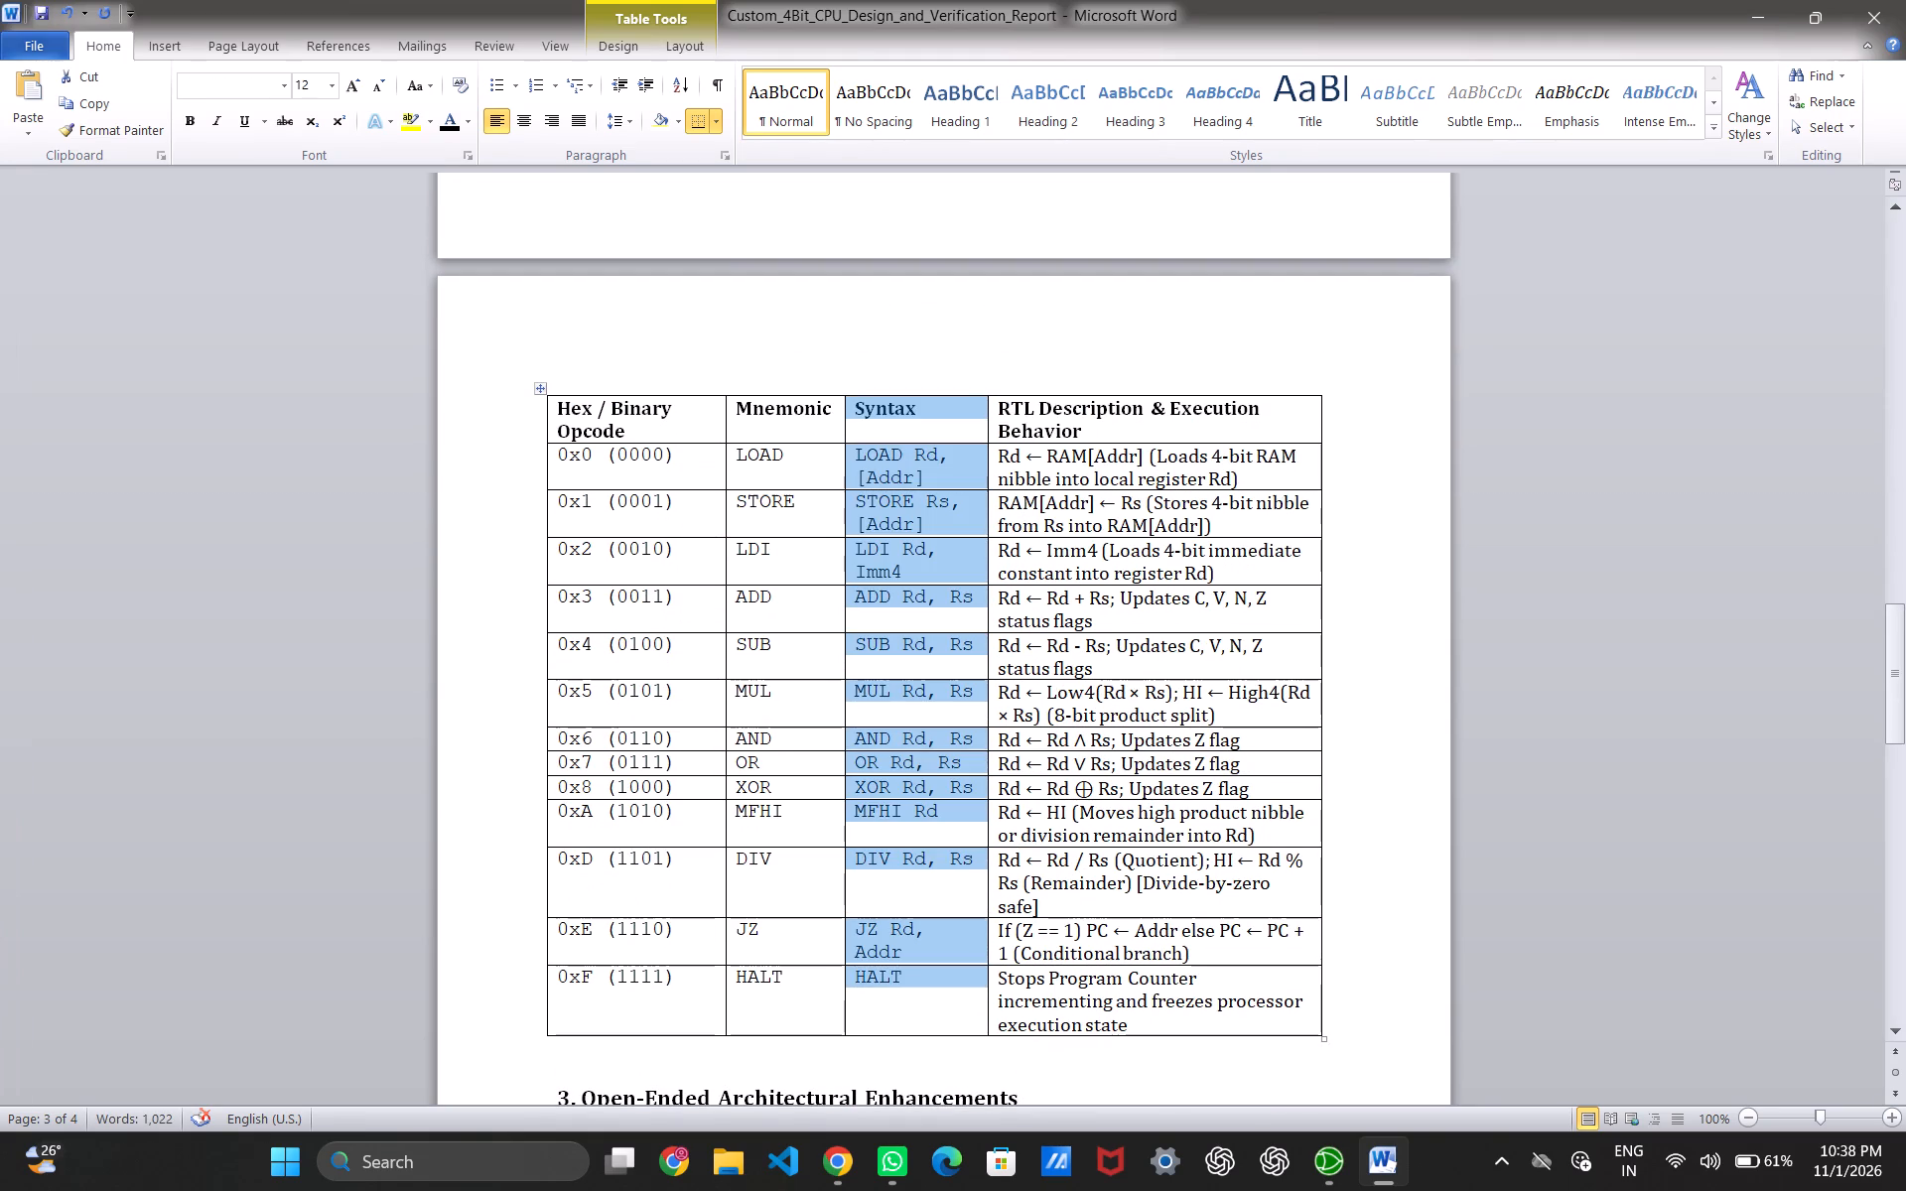
{"action": "left_click", "coordinate": [1116, 537]}
{"action": "left_click", "coordinate": [1101, 560]}
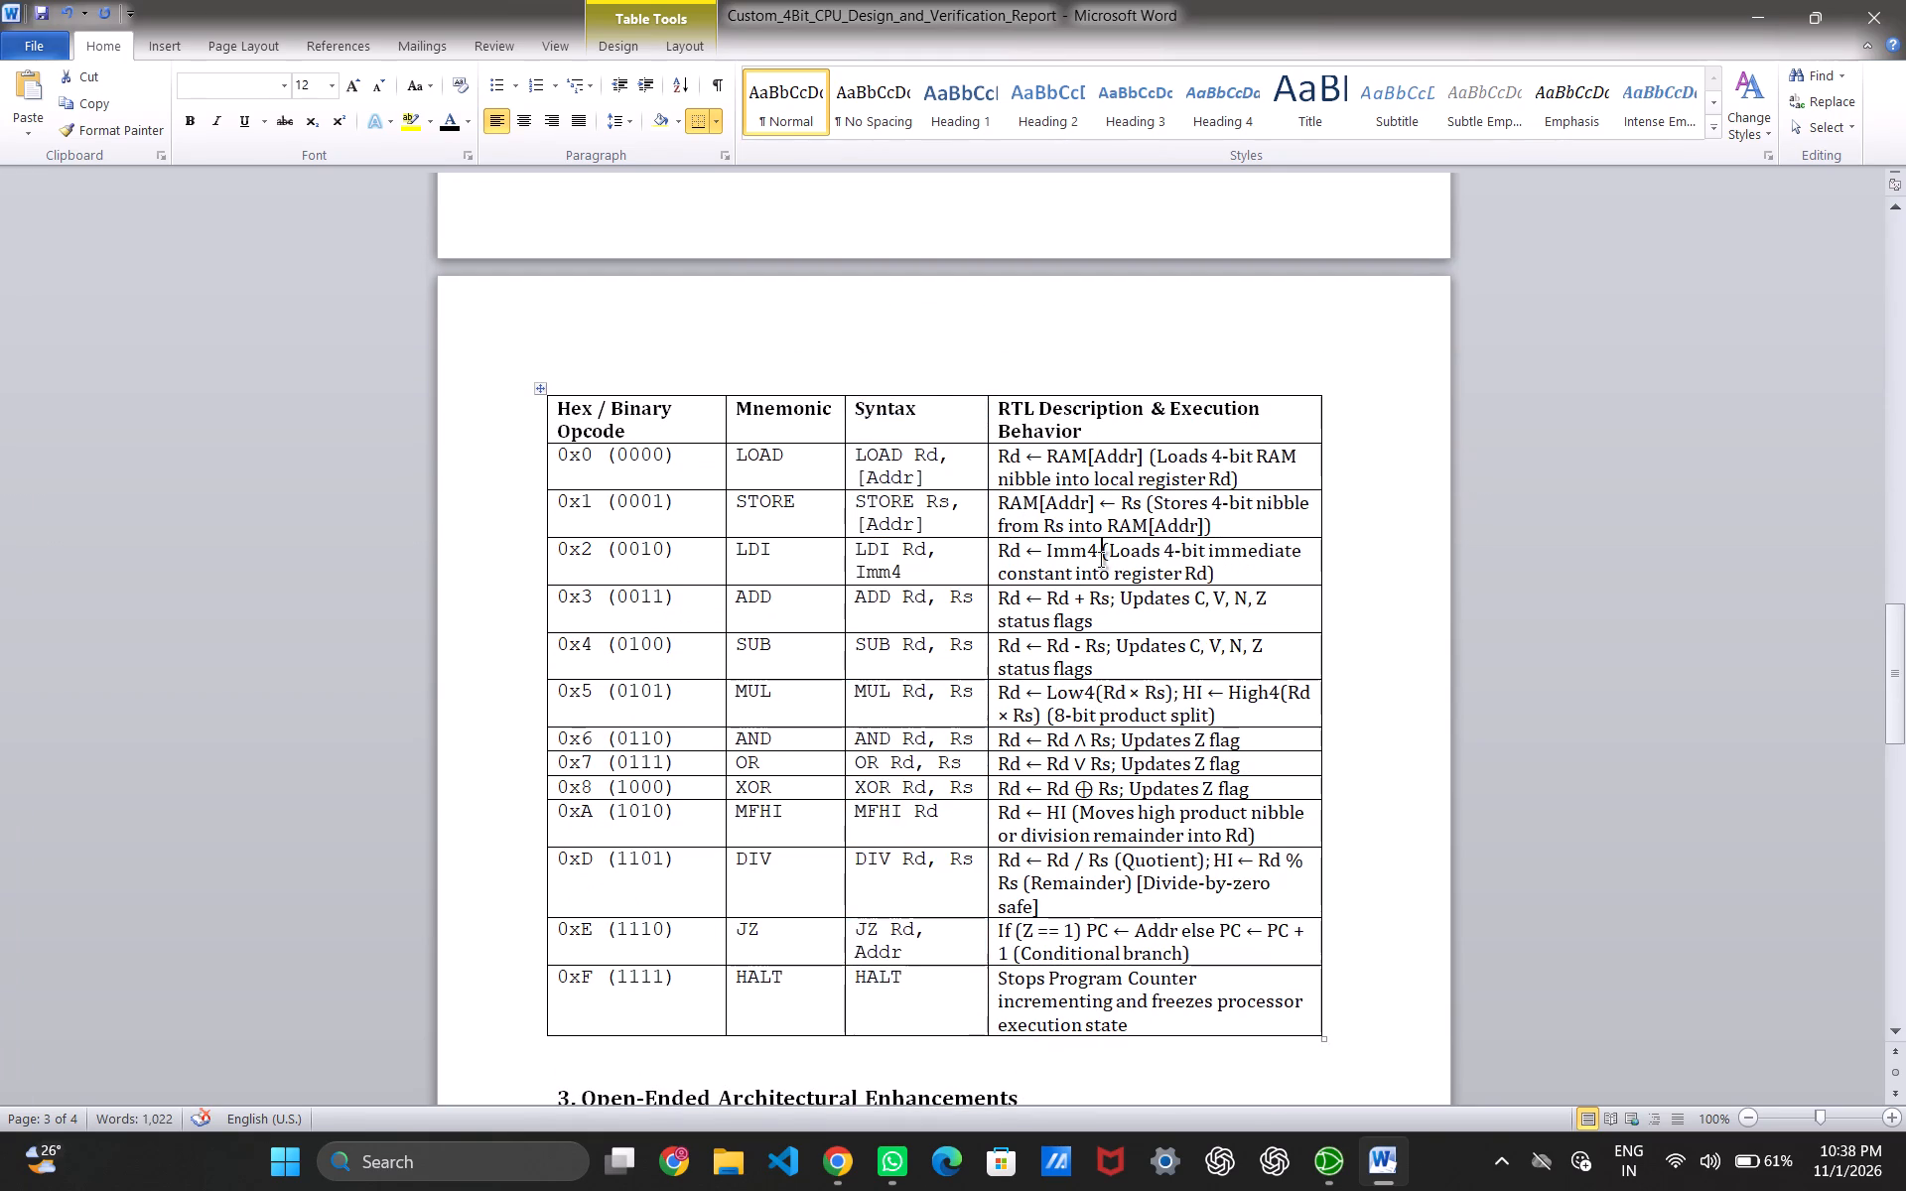
Set the "3. Open-Ended Architectural Enhancements" heading to font size 16.
{"action": "scroll", "coordinate": [1101, 560], "scroll_direction": "down", "scroll_amount": 1}
{"action": "scroll", "coordinate": [817, 825], "scroll_direction": "right", "scroll_amount": 1}
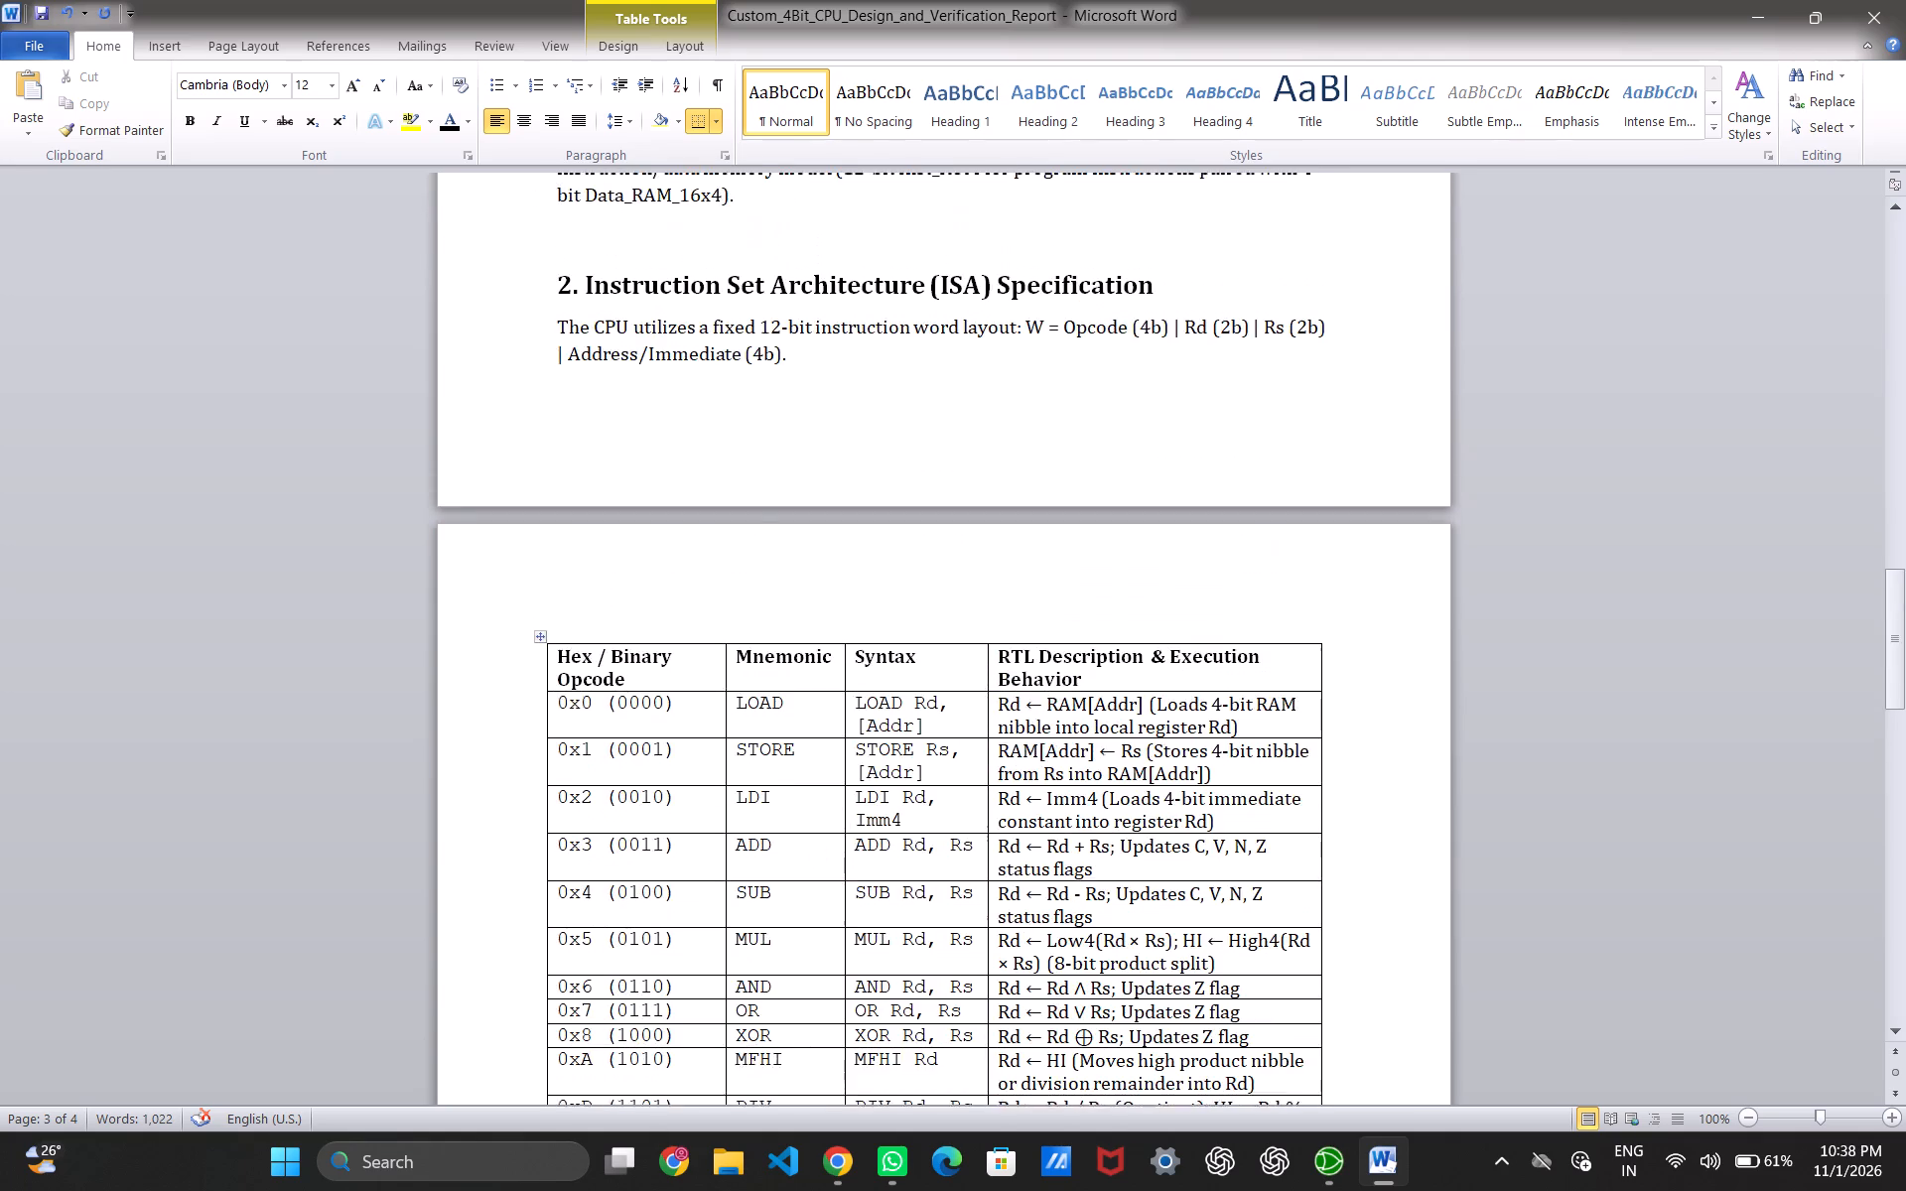
{"action": "scroll", "coordinate": [817, 825], "scroll_direction": "right", "scroll_amount": 1}
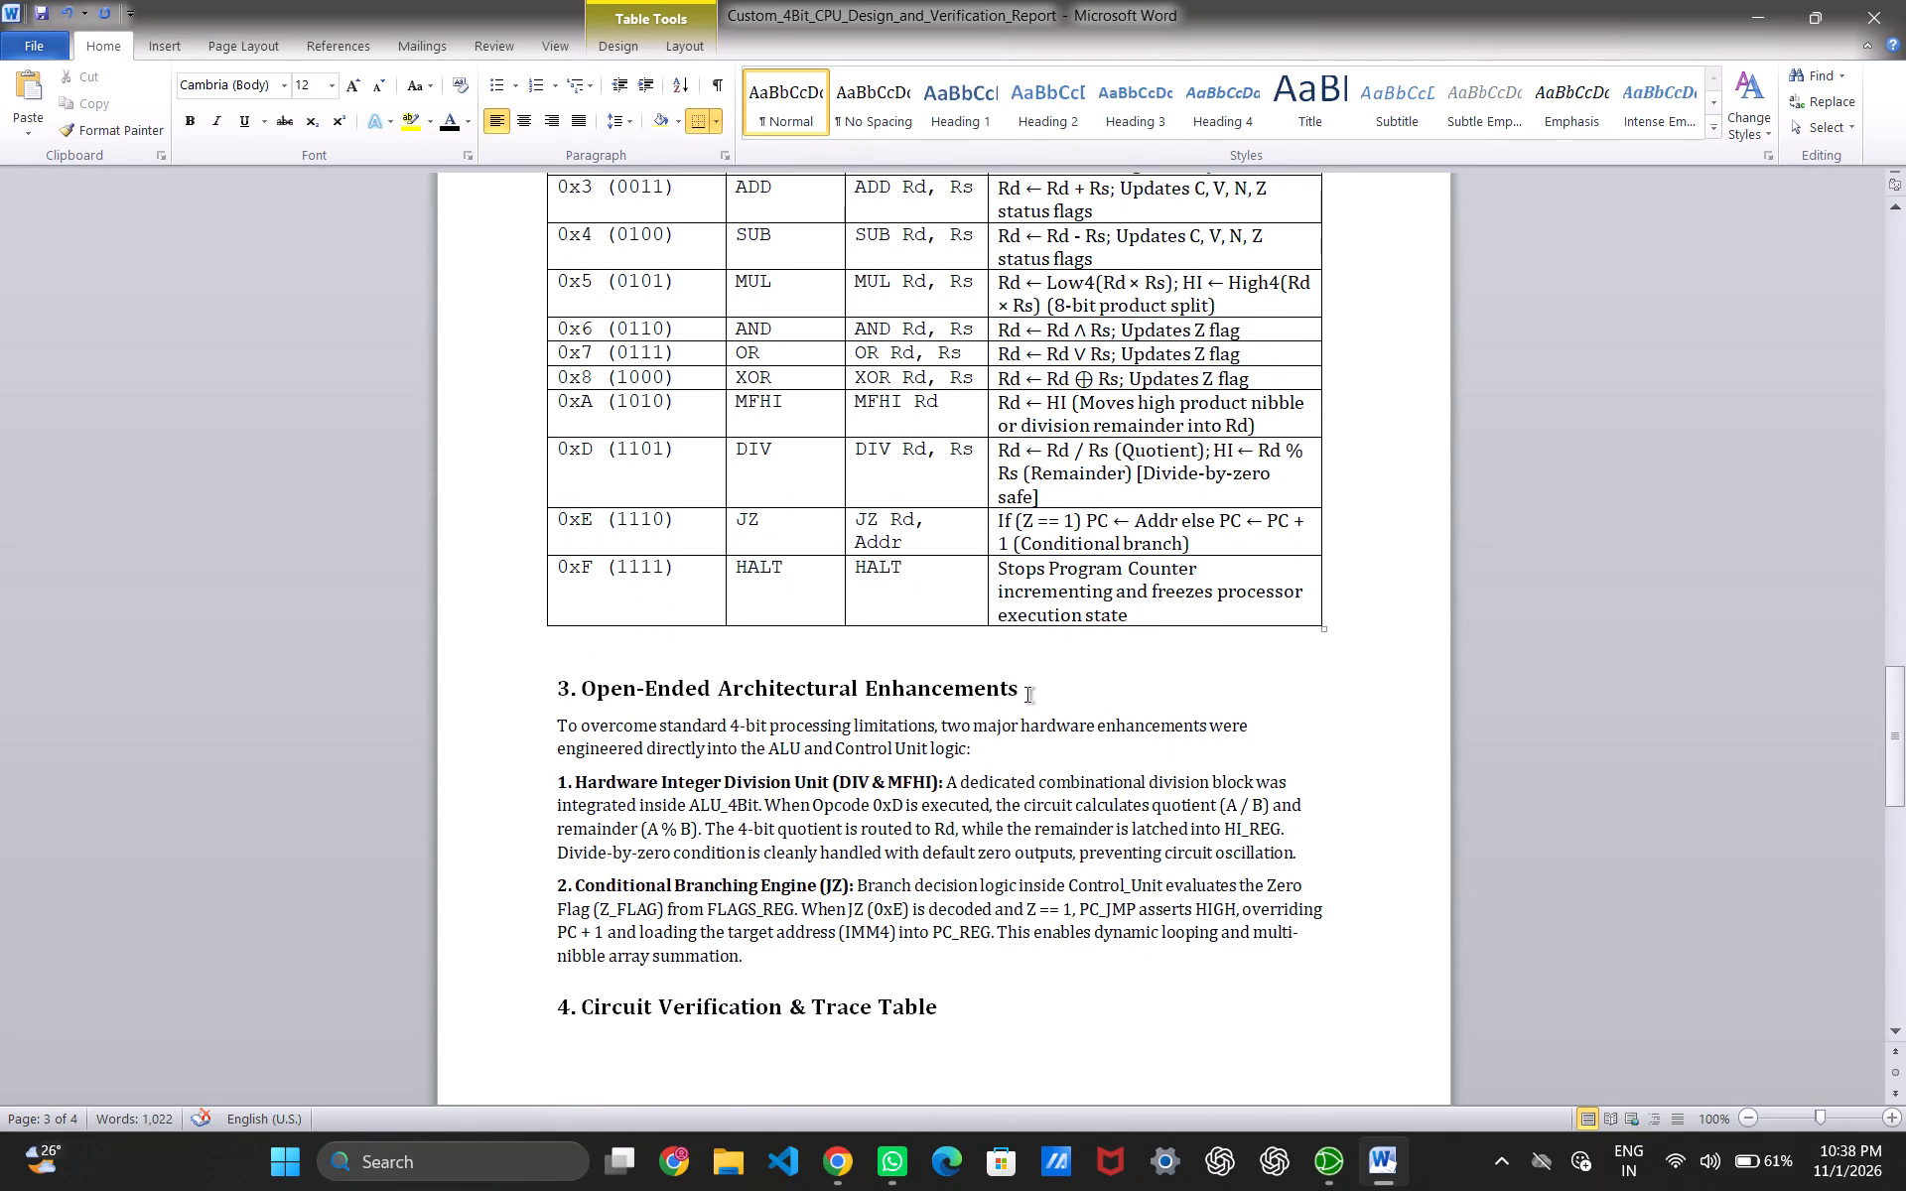
{"action": "left_click_drag", "start_coordinate": [1029, 694], "coordinate": [559, 685]}
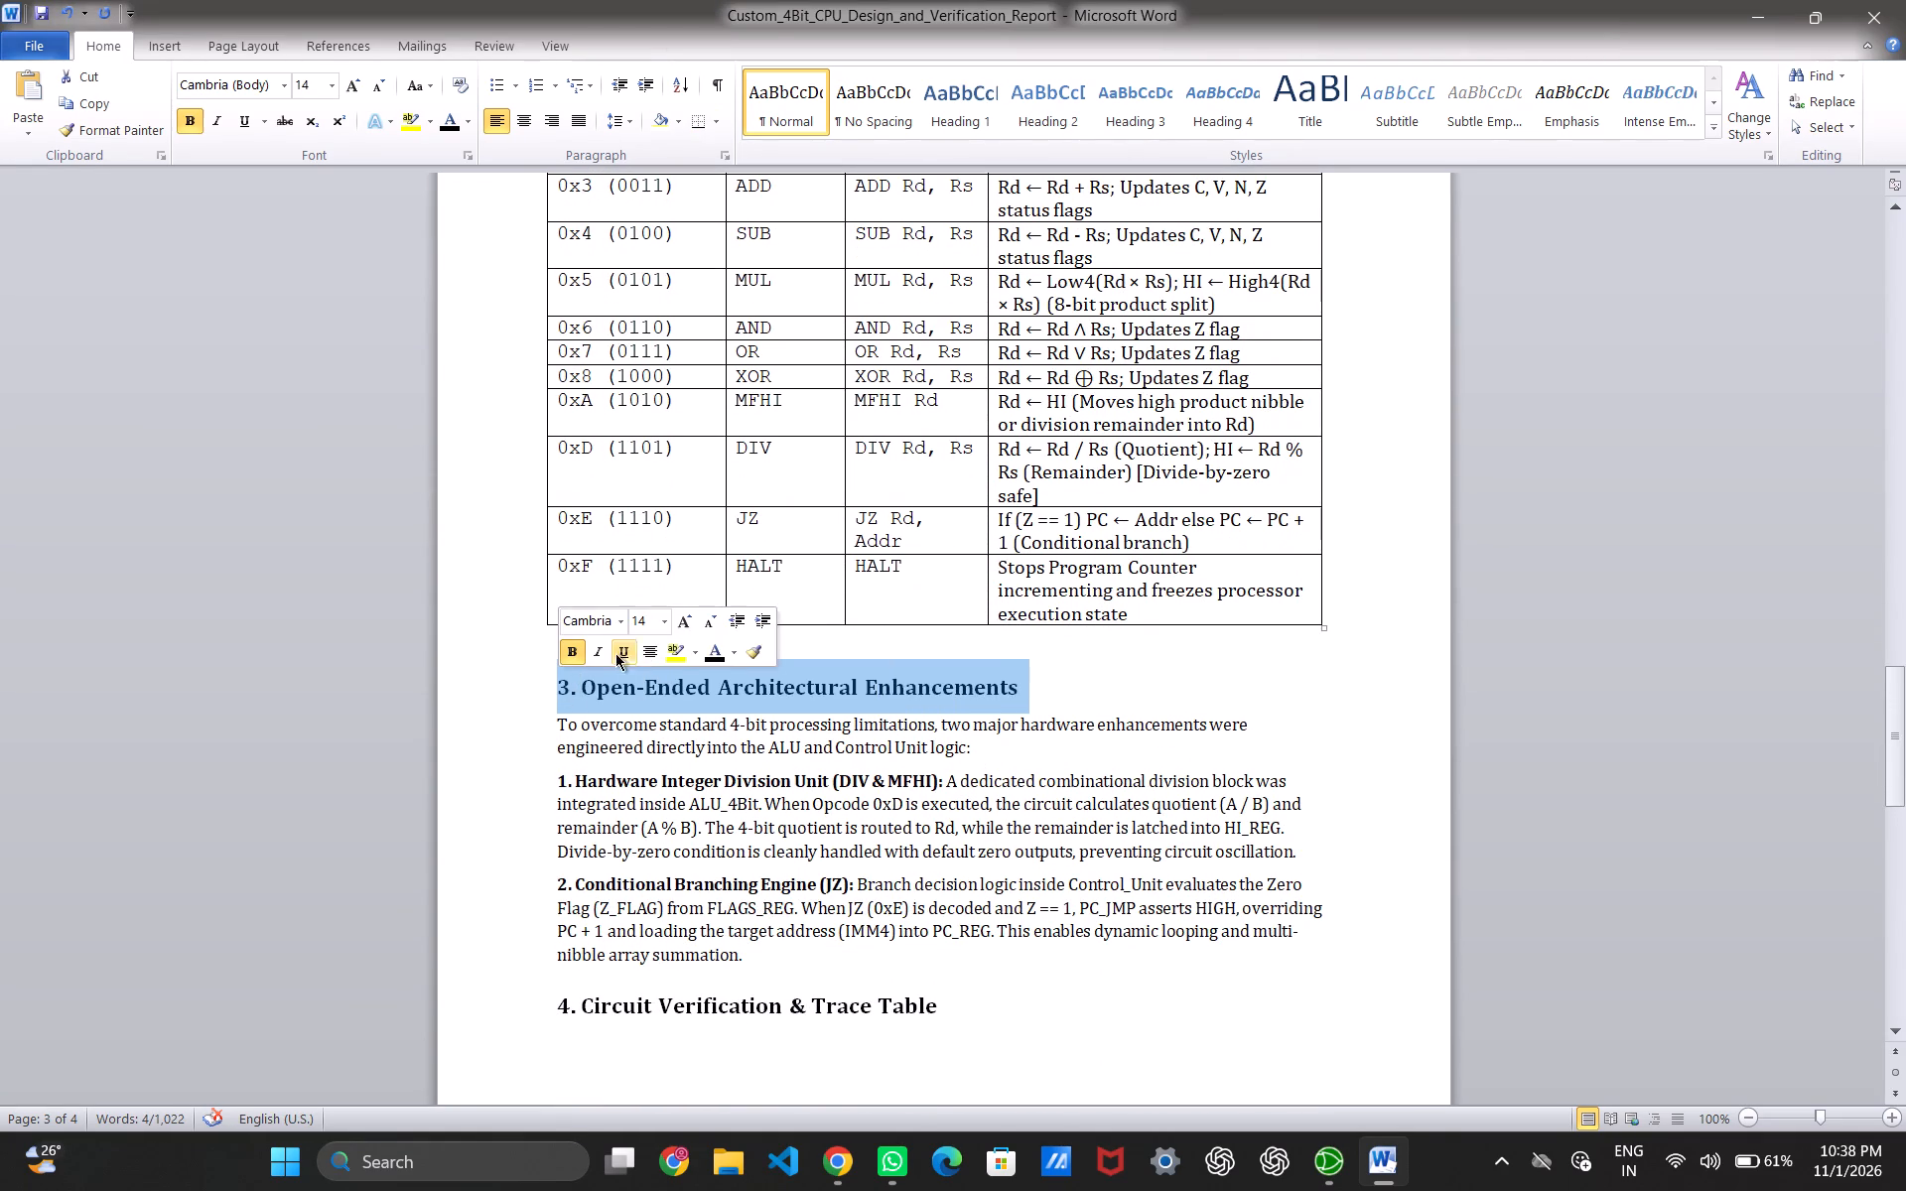
{"action": "left_click_drag", "start_coordinate": [662, 624], "coordinate": [657, 756]}
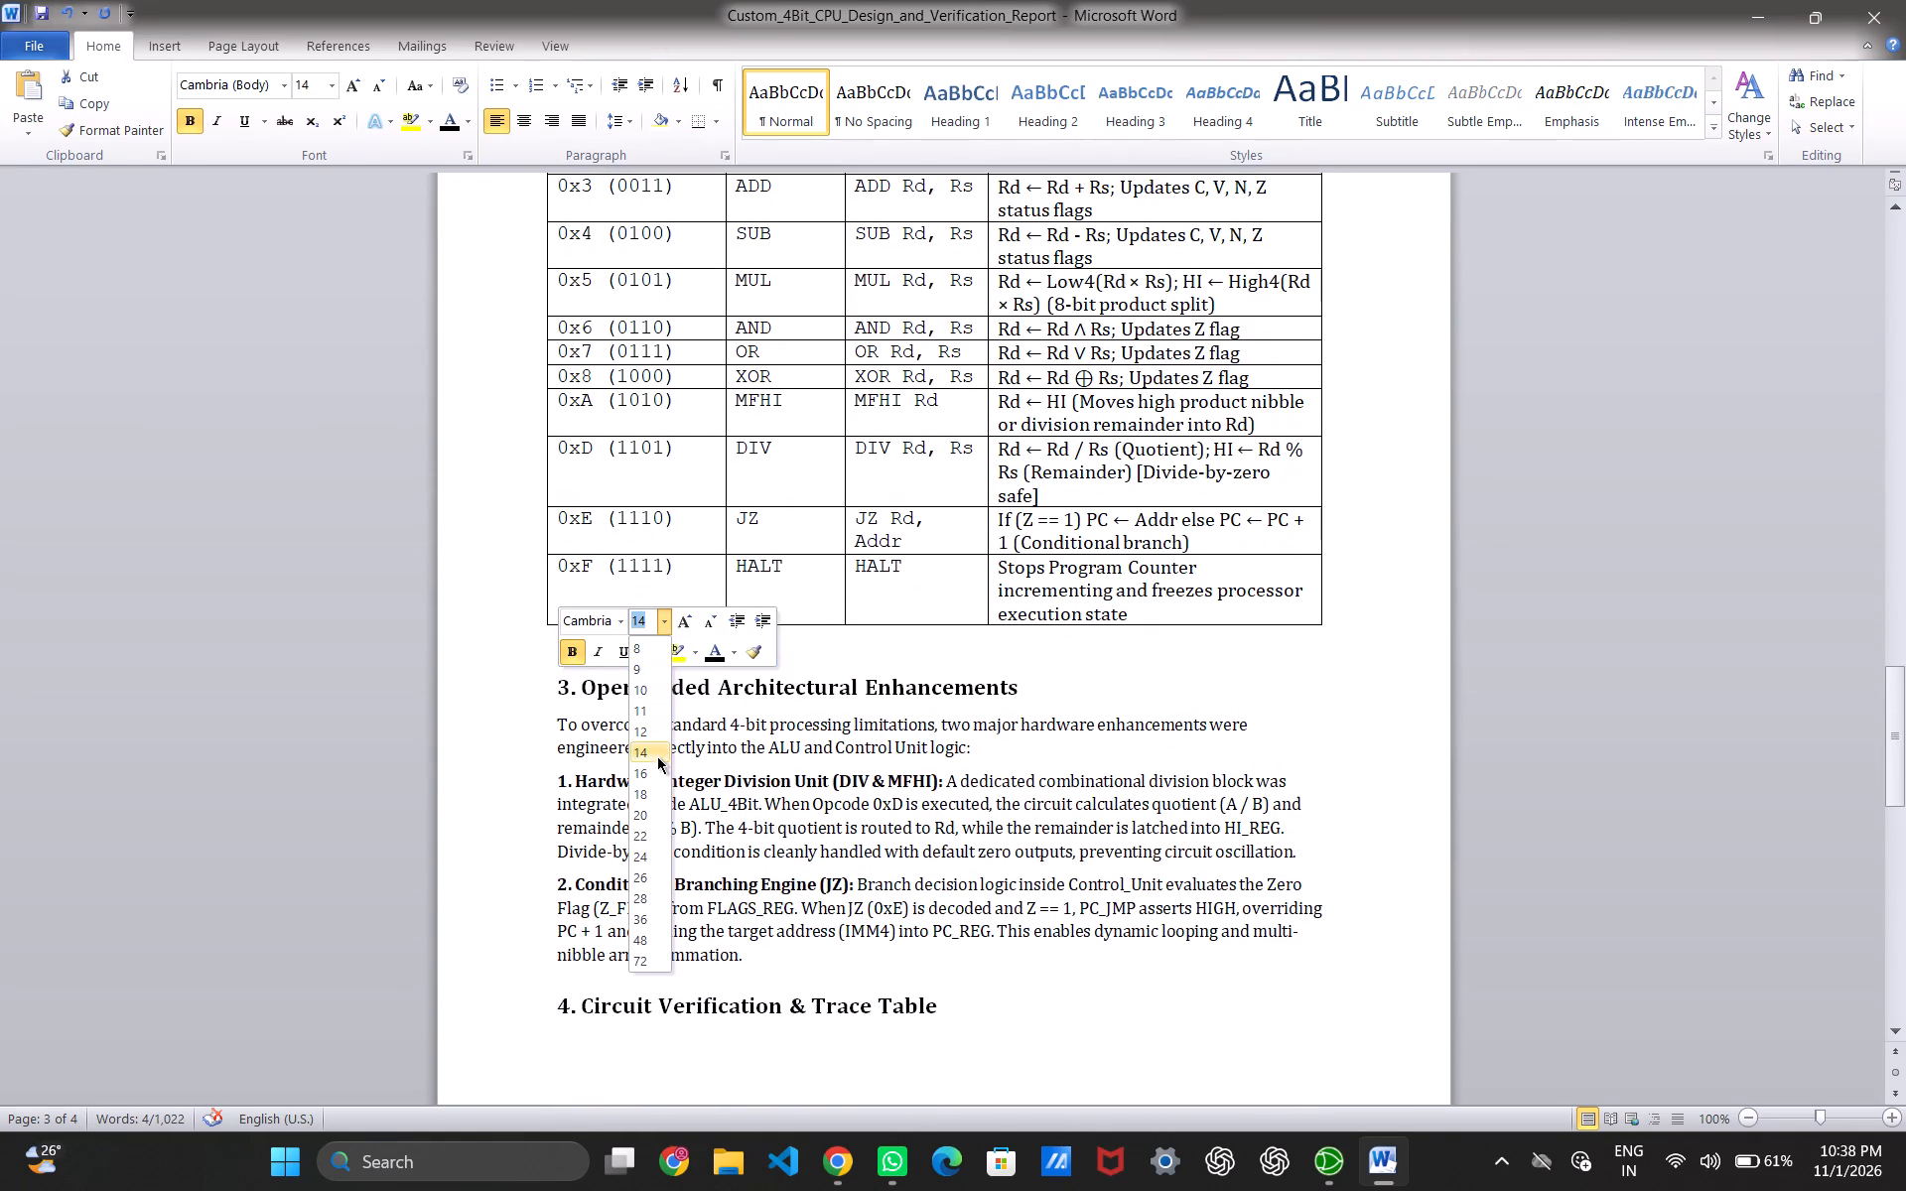
{"action": "left_click_drag", "start_coordinate": [657, 756], "coordinate": [655, 767]}
{"action": "left_click", "coordinate": [655, 767]}
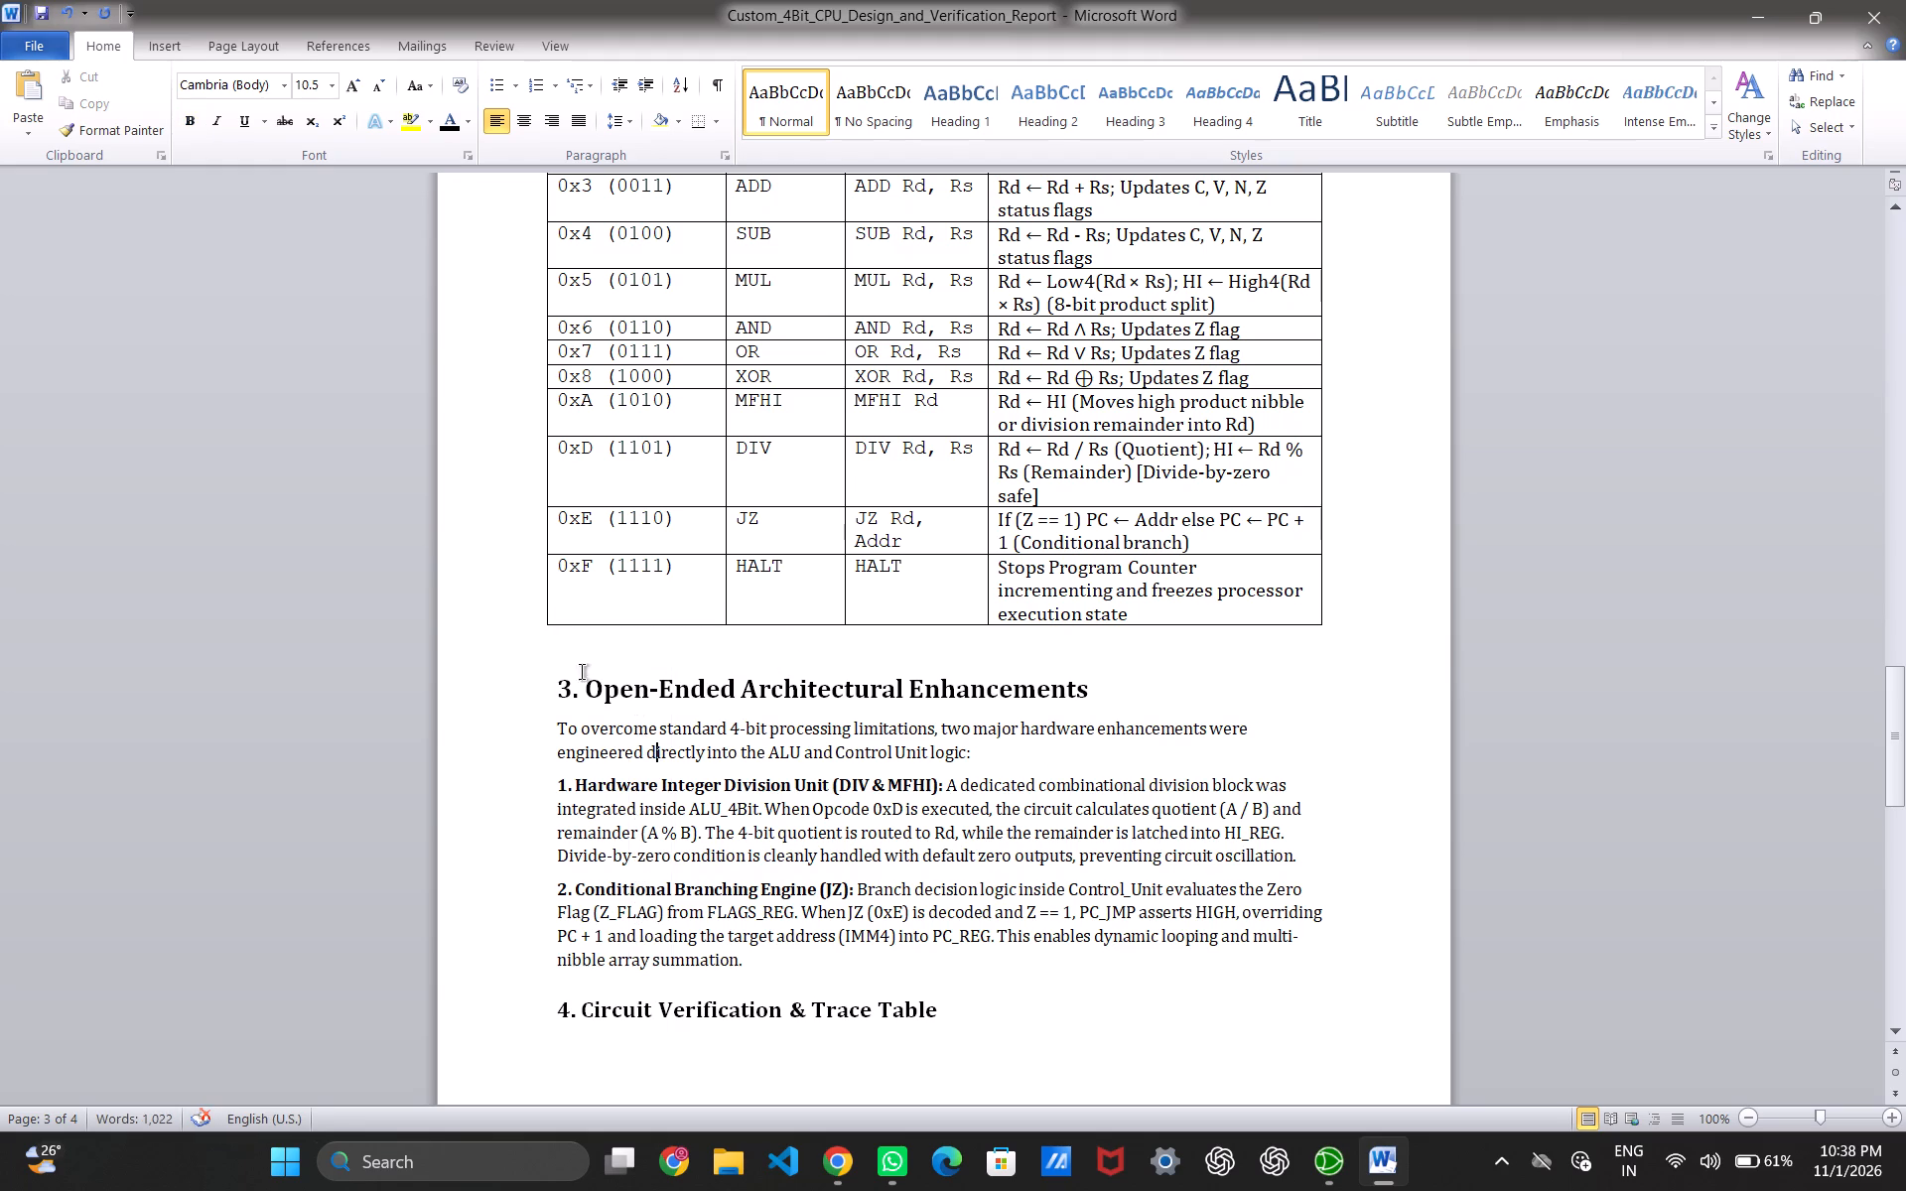
Insert a blank line above the "3. Open-Ended Architectural Enhancements" heading.
{"action": "left_click", "coordinate": [556, 676]}
{"action": "key", "text": "Return"}
Set all body text under "3. Open-Ended Architectural Enhancements", from the intro through the Conditional Branching Engine paragraph, to font size 12.
{"action": "scroll", "coordinate": [689, 750], "scroll_direction": "down", "scroll_amount": 1}
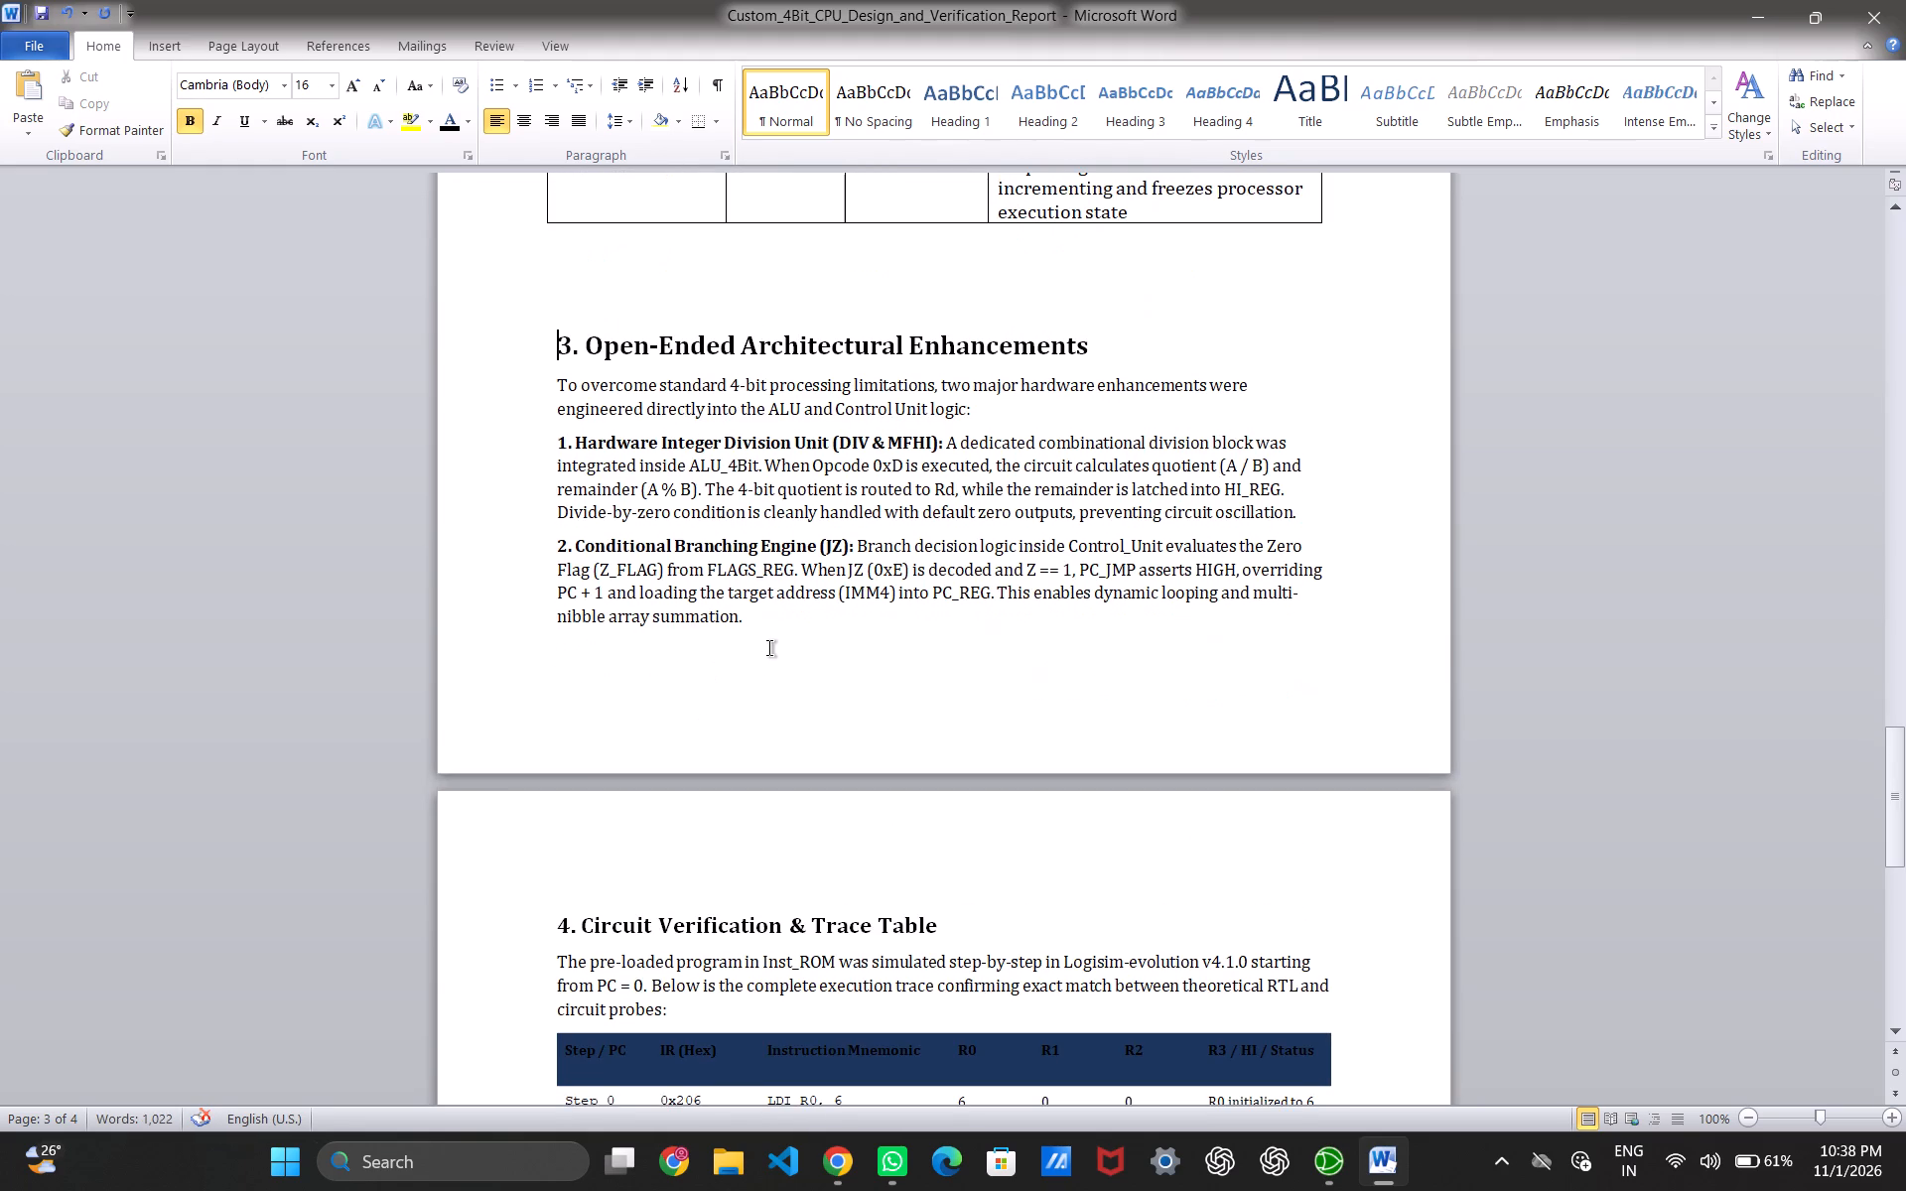
{"action": "left_click_drag", "start_coordinate": [752, 626], "coordinate": [580, 429]}
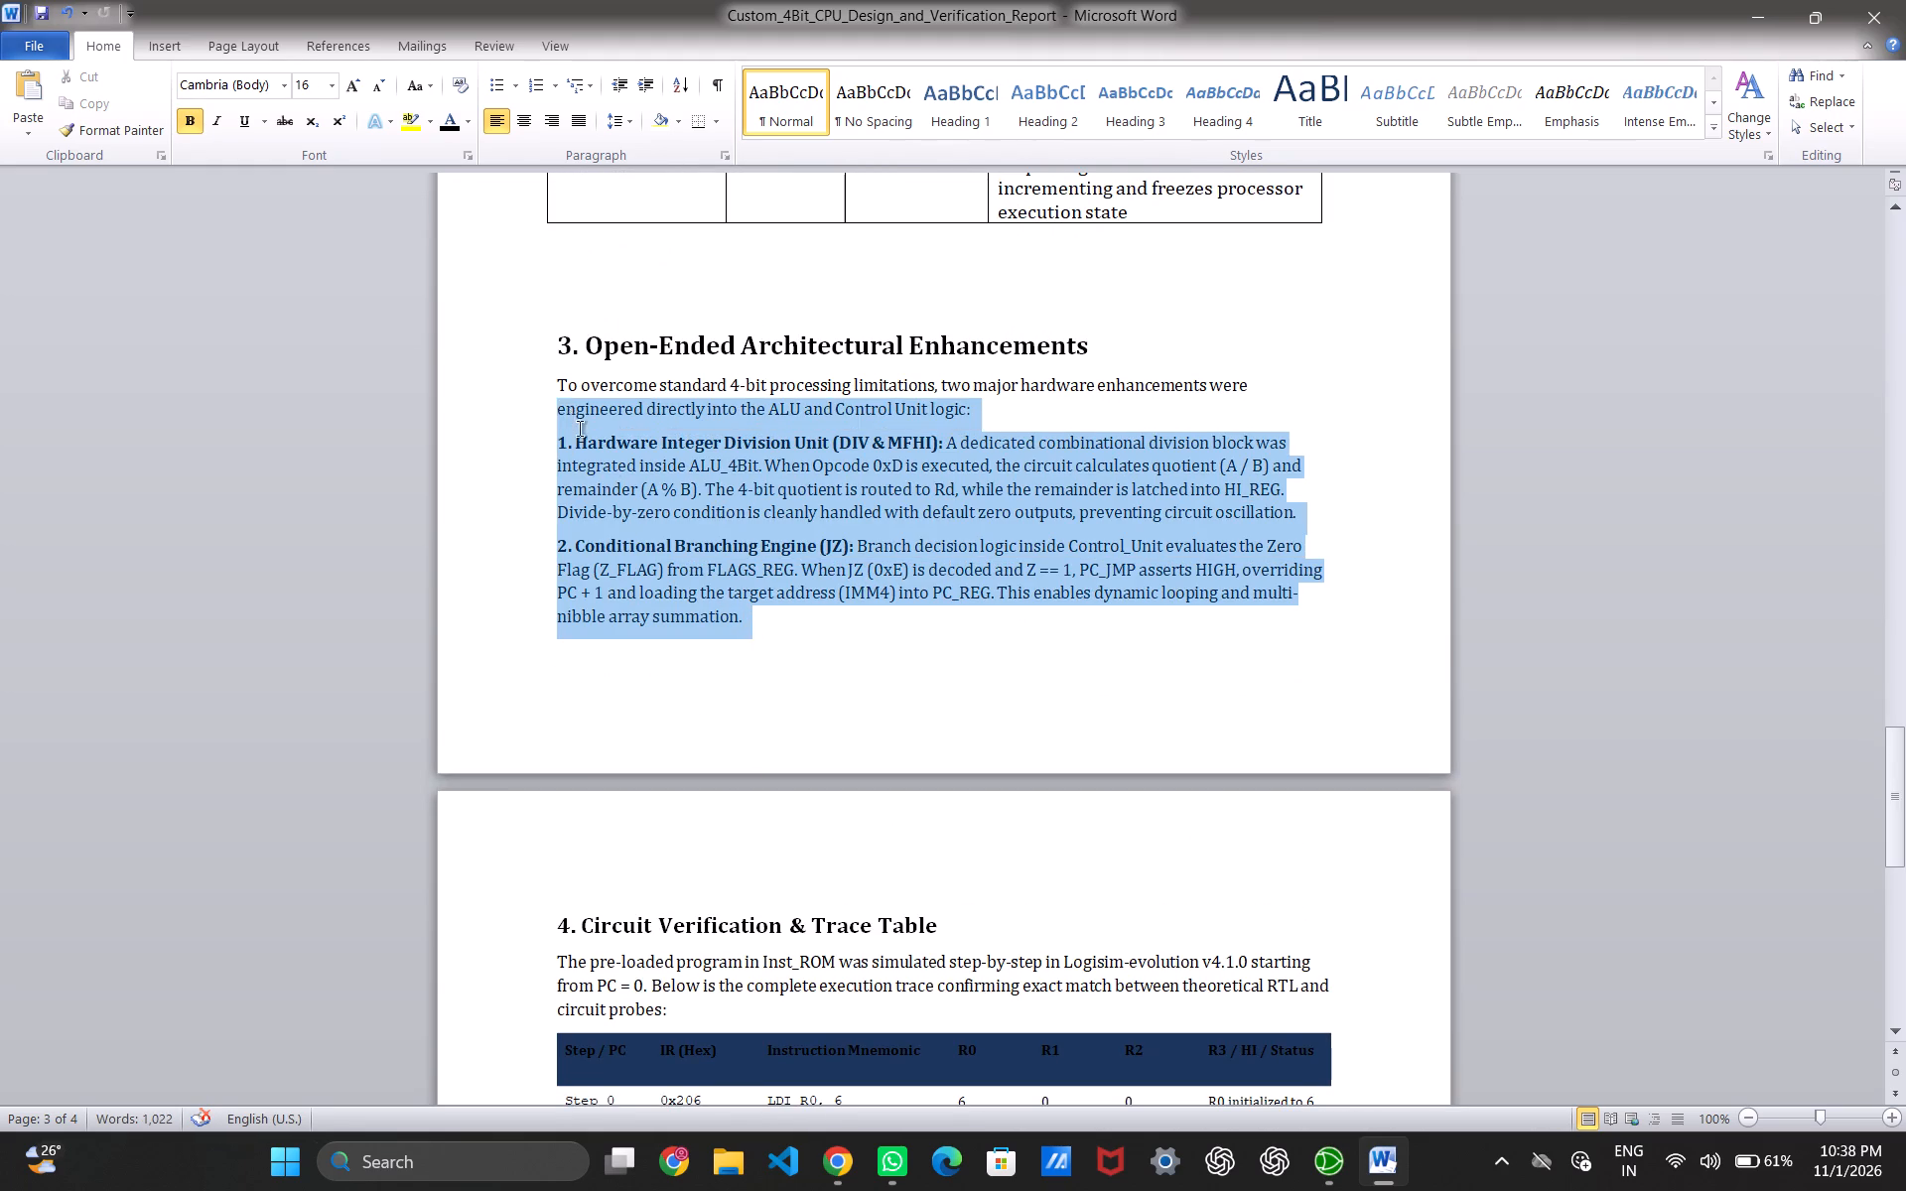
{"action": "left_click_drag", "start_coordinate": [580, 429], "coordinate": [558, 392]}
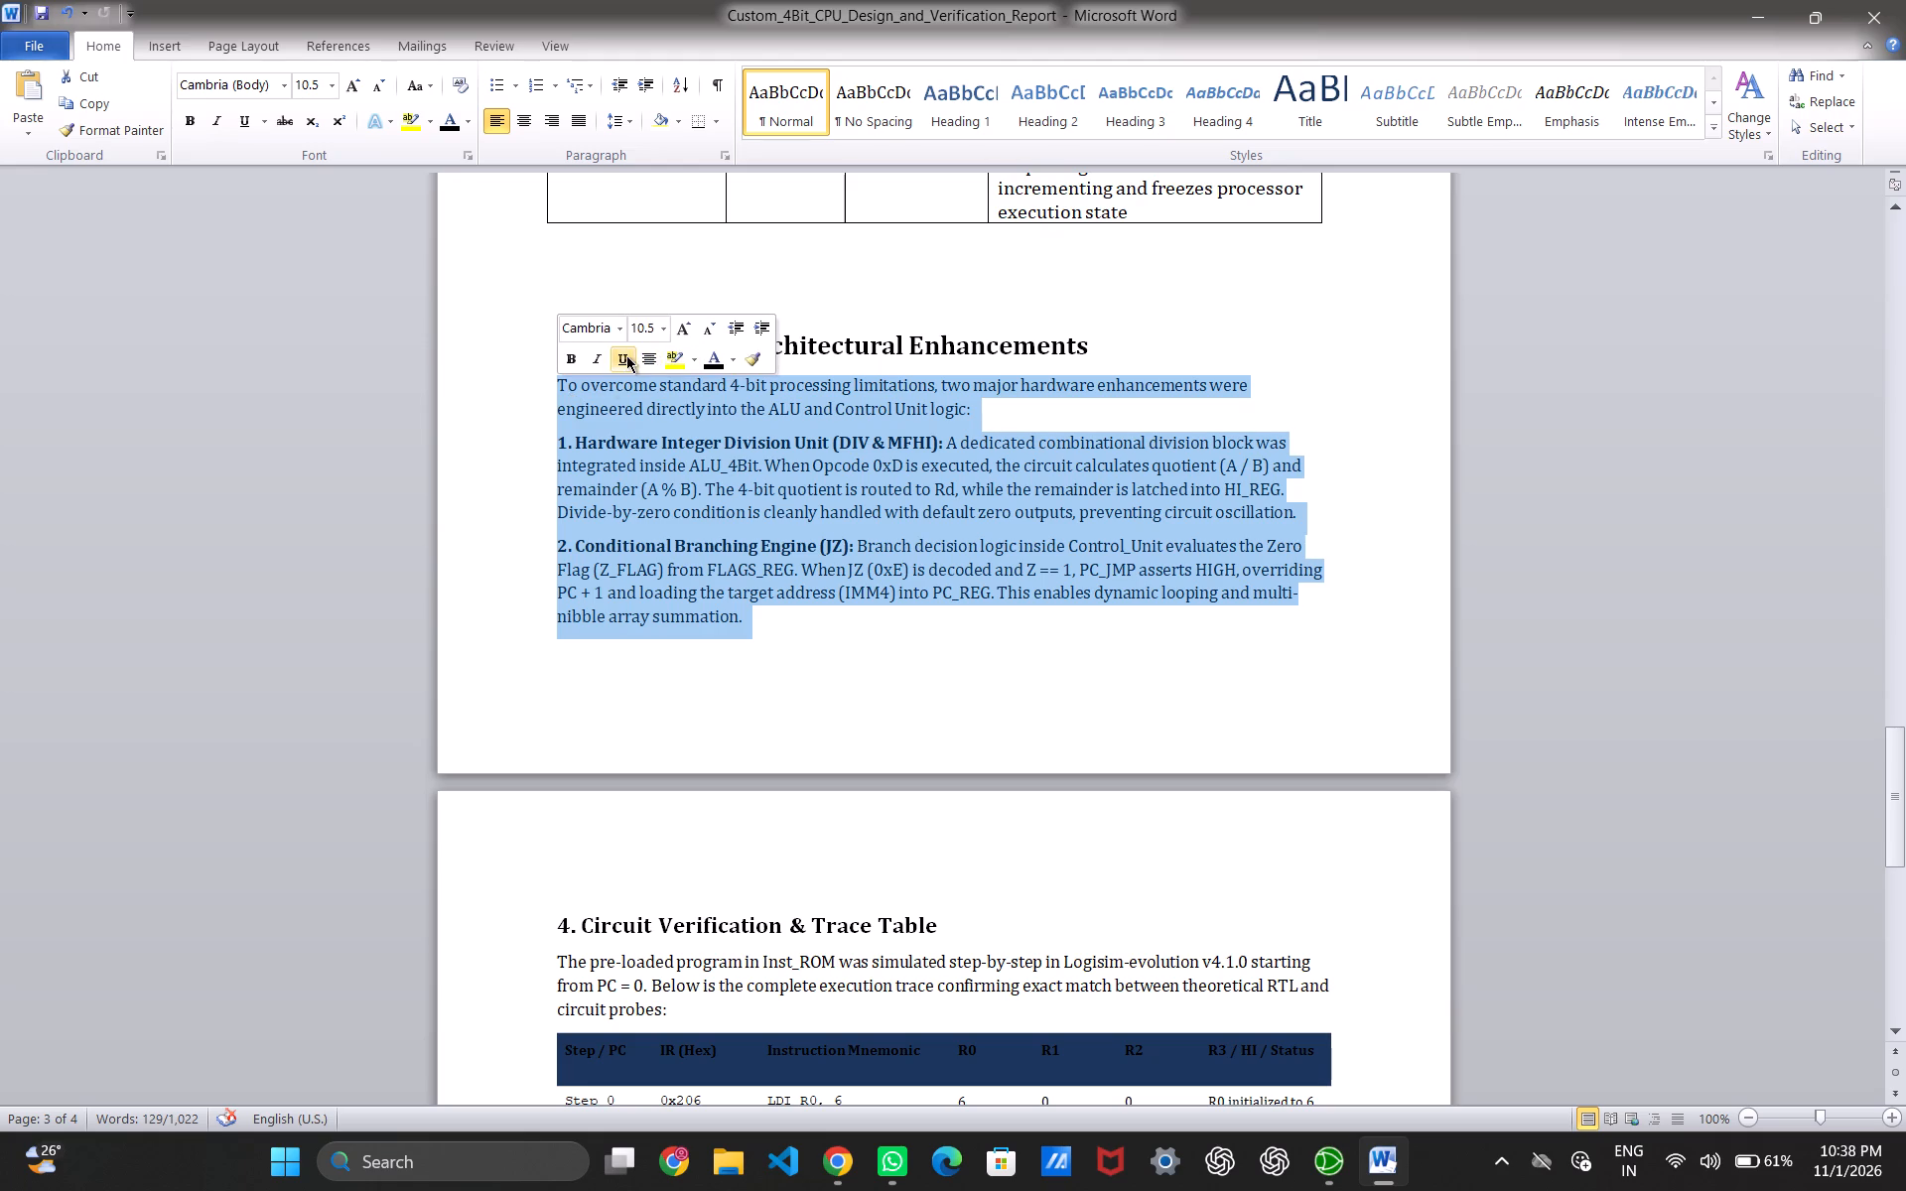
{"action": "left_click_drag", "start_coordinate": [664, 330], "coordinate": [653, 443]}
{"action": "left_click", "coordinate": [653, 443]}
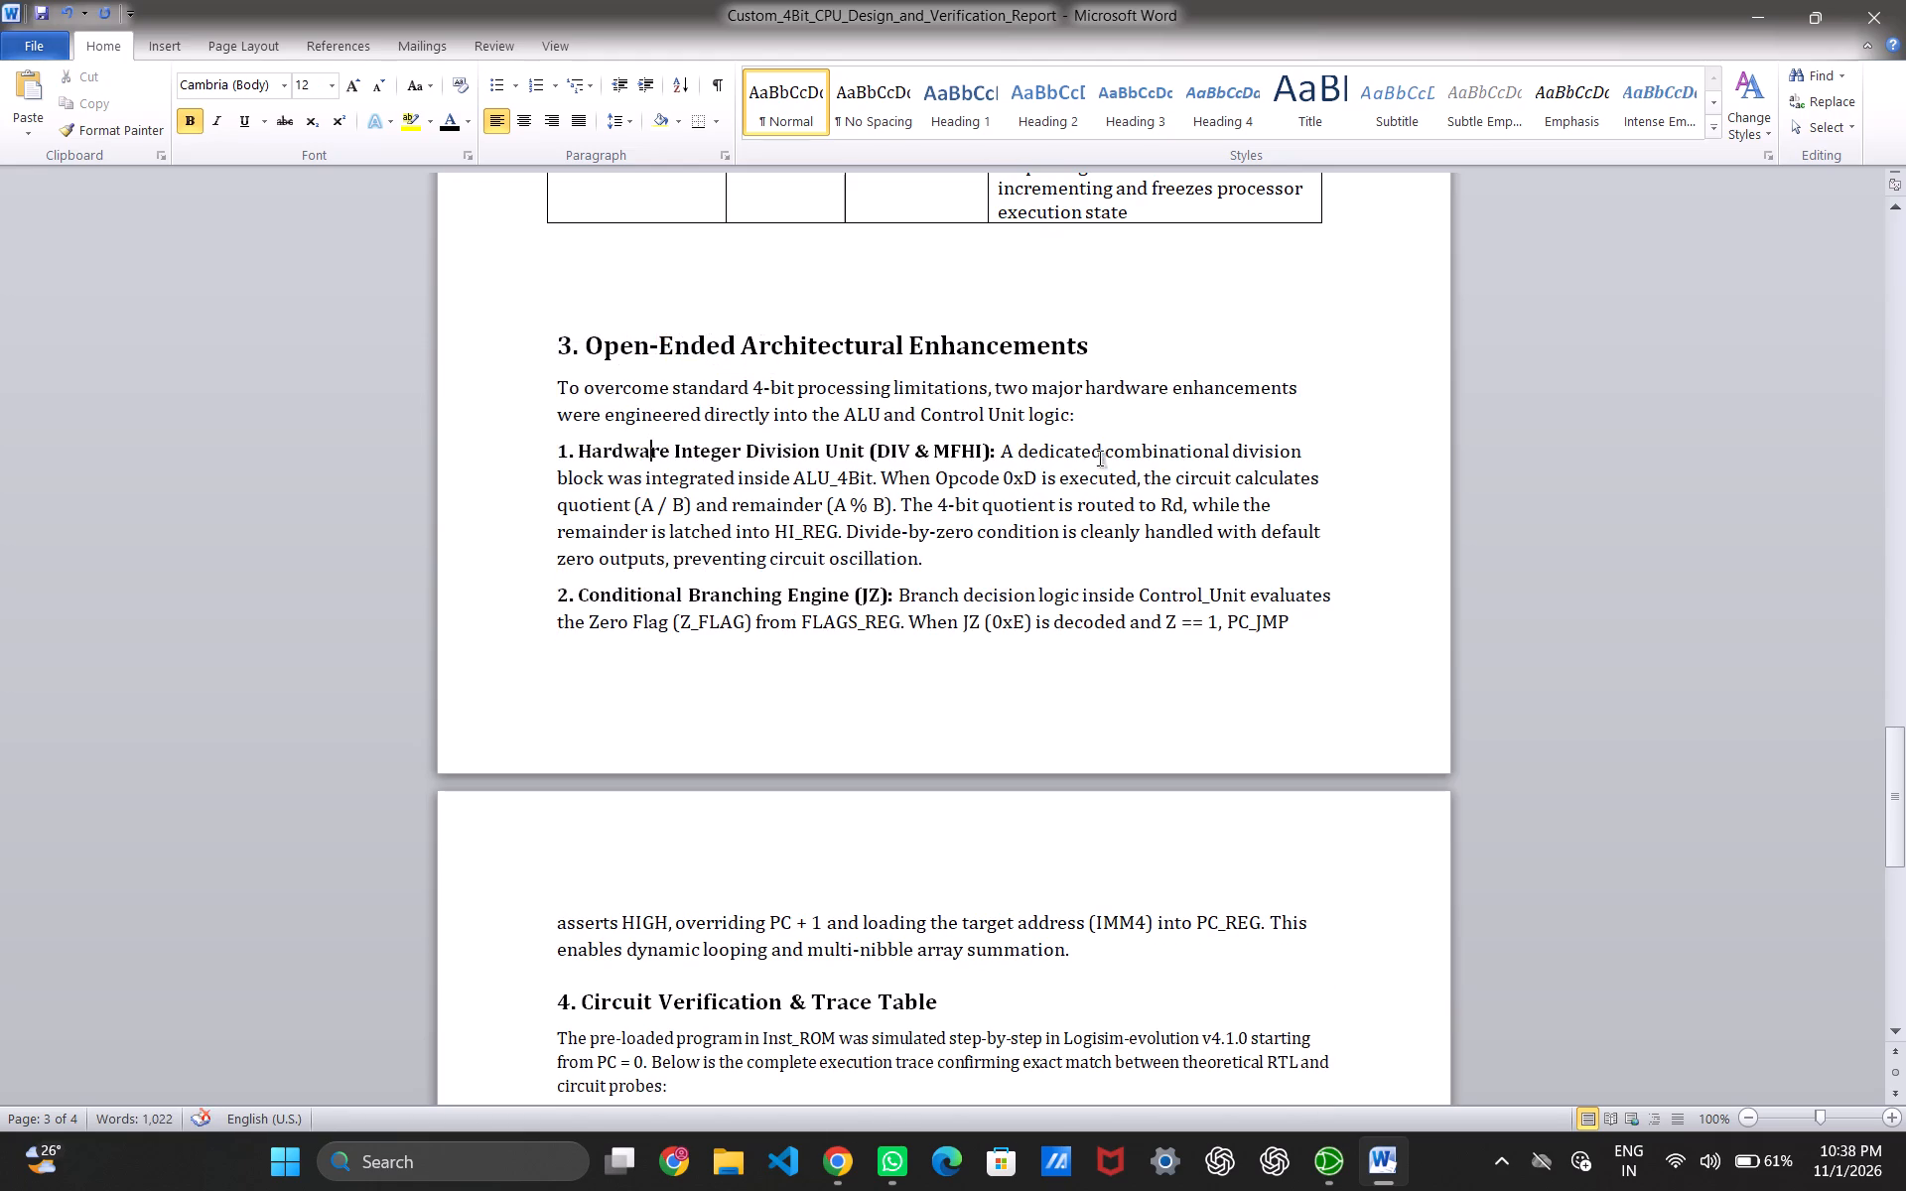
{"action": "scroll", "coordinate": [873, 590], "scroll_direction": "down", "scroll_amount": 2}
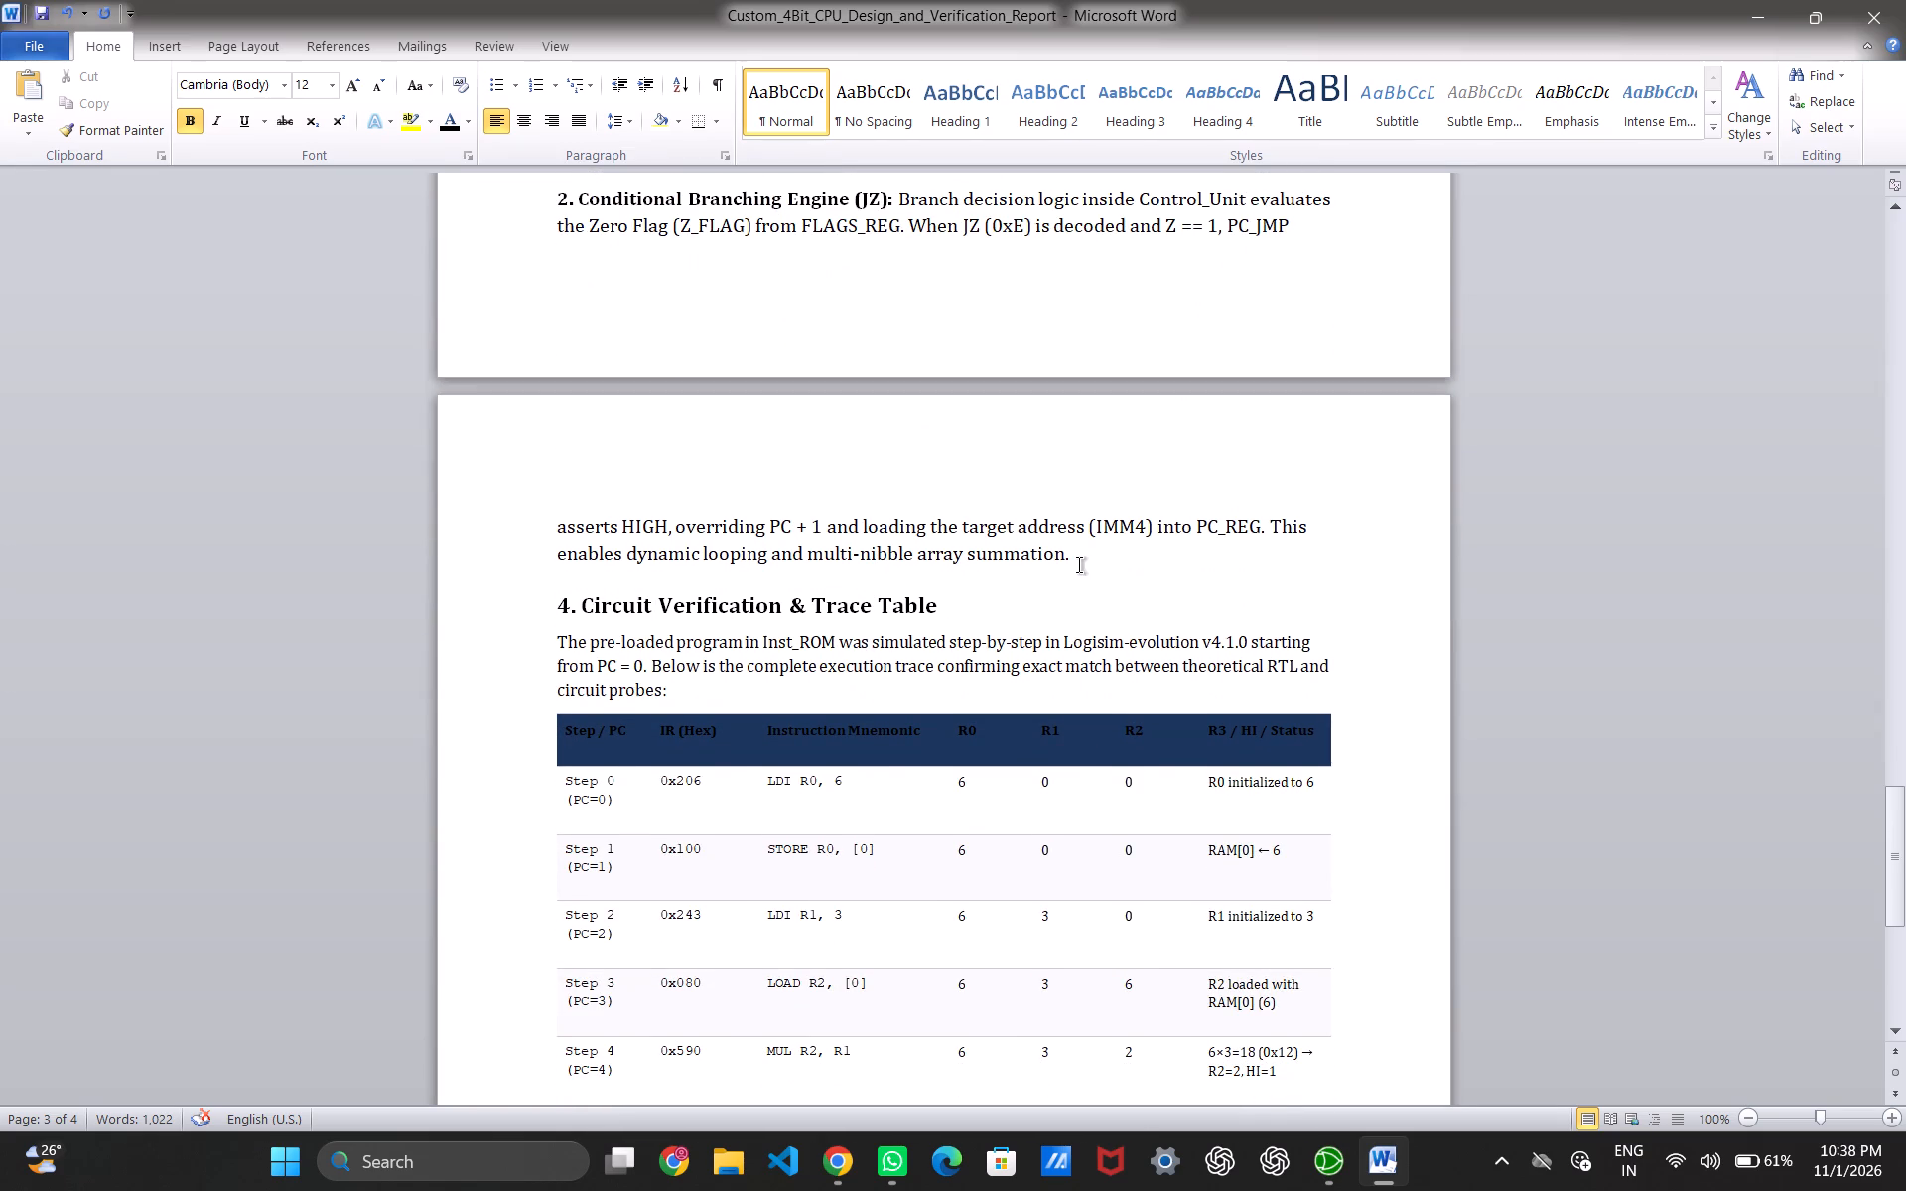
{"action": "left_click_drag", "start_coordinate": [1083, 564], "coordinate": [536, 534]}
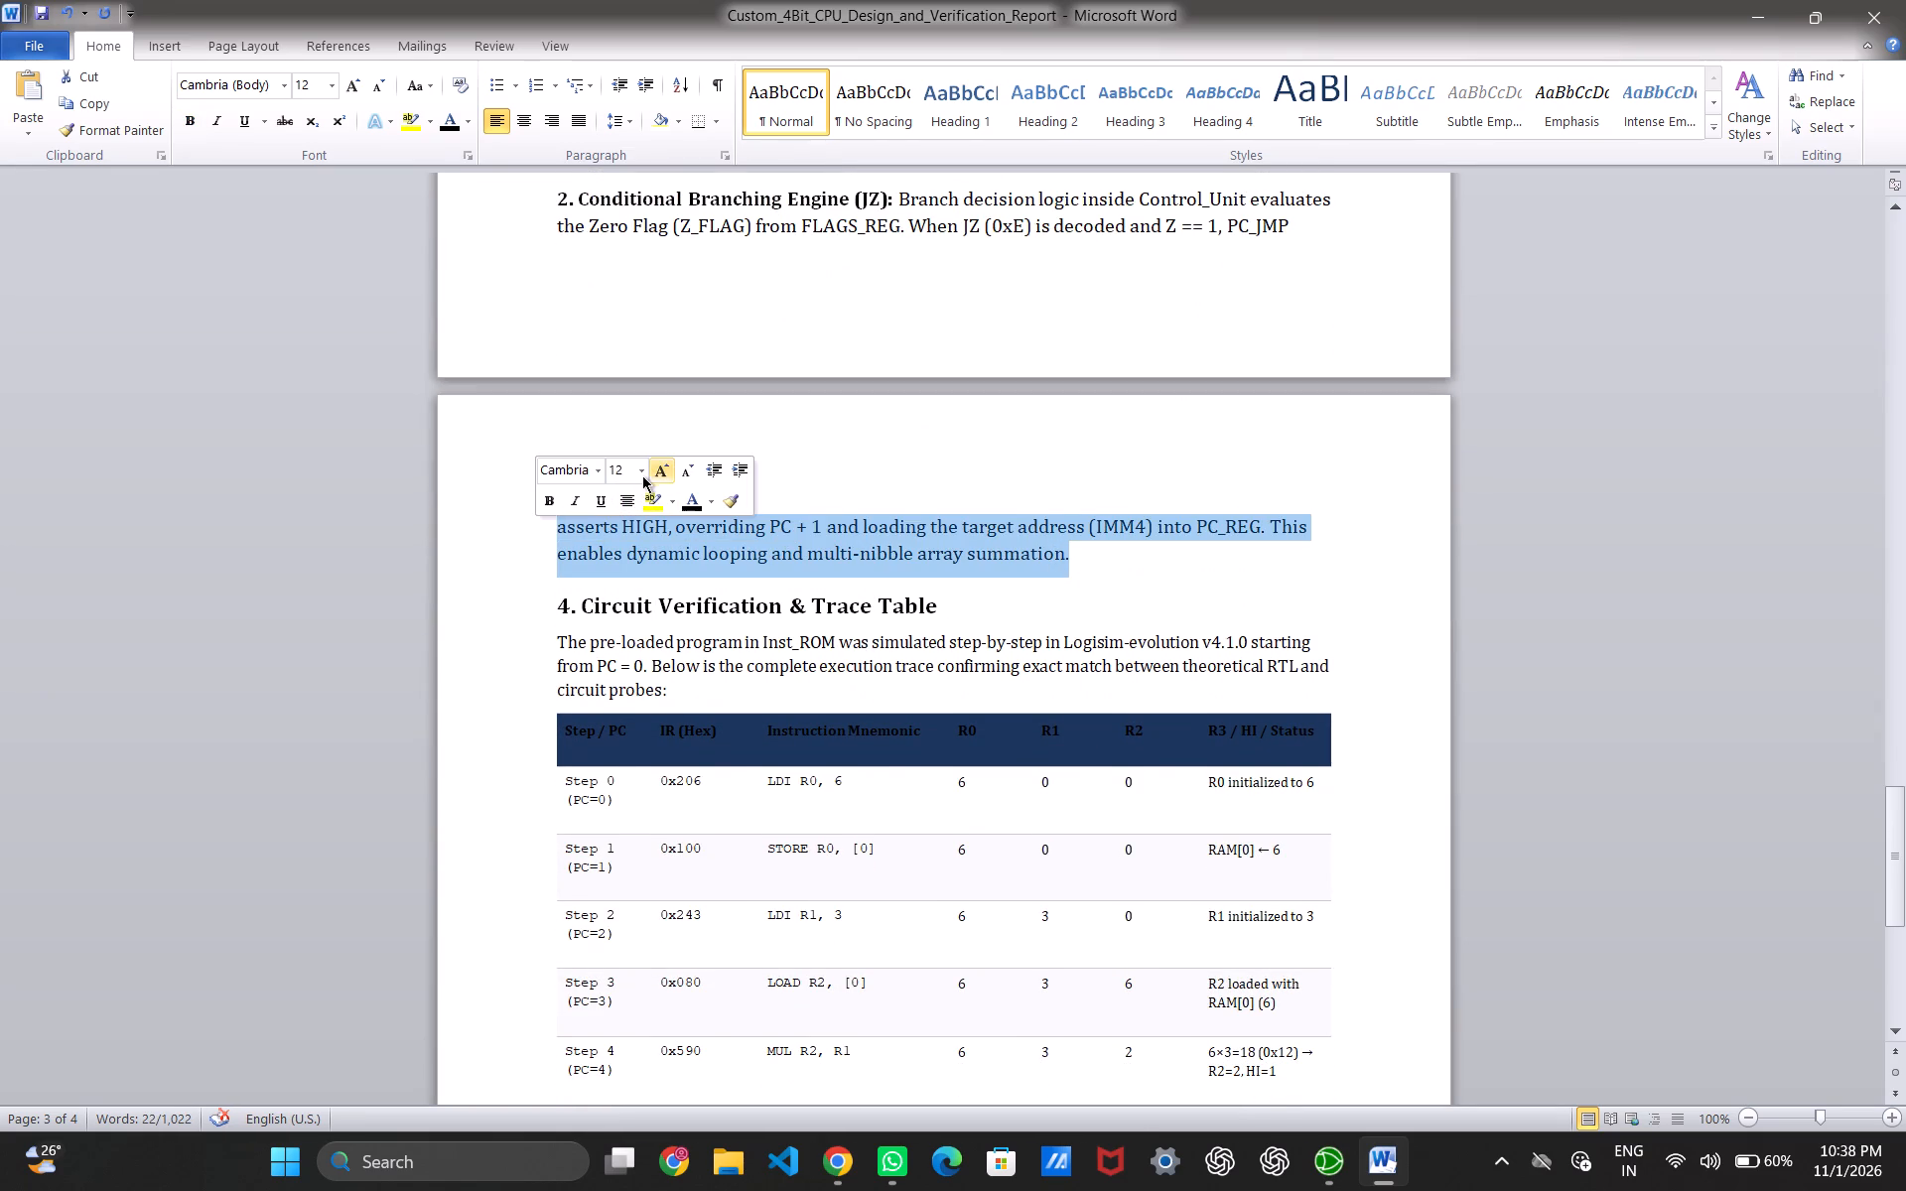
{"action": "left_click", "coordinate": [872, 669]}
Set the "4. Circuit Verification & Trace Table" heading to font size 16.
{"action": "scroll", "coordinate": [872, 669], "scroll_direction": "down", "scroll_amount": 1}
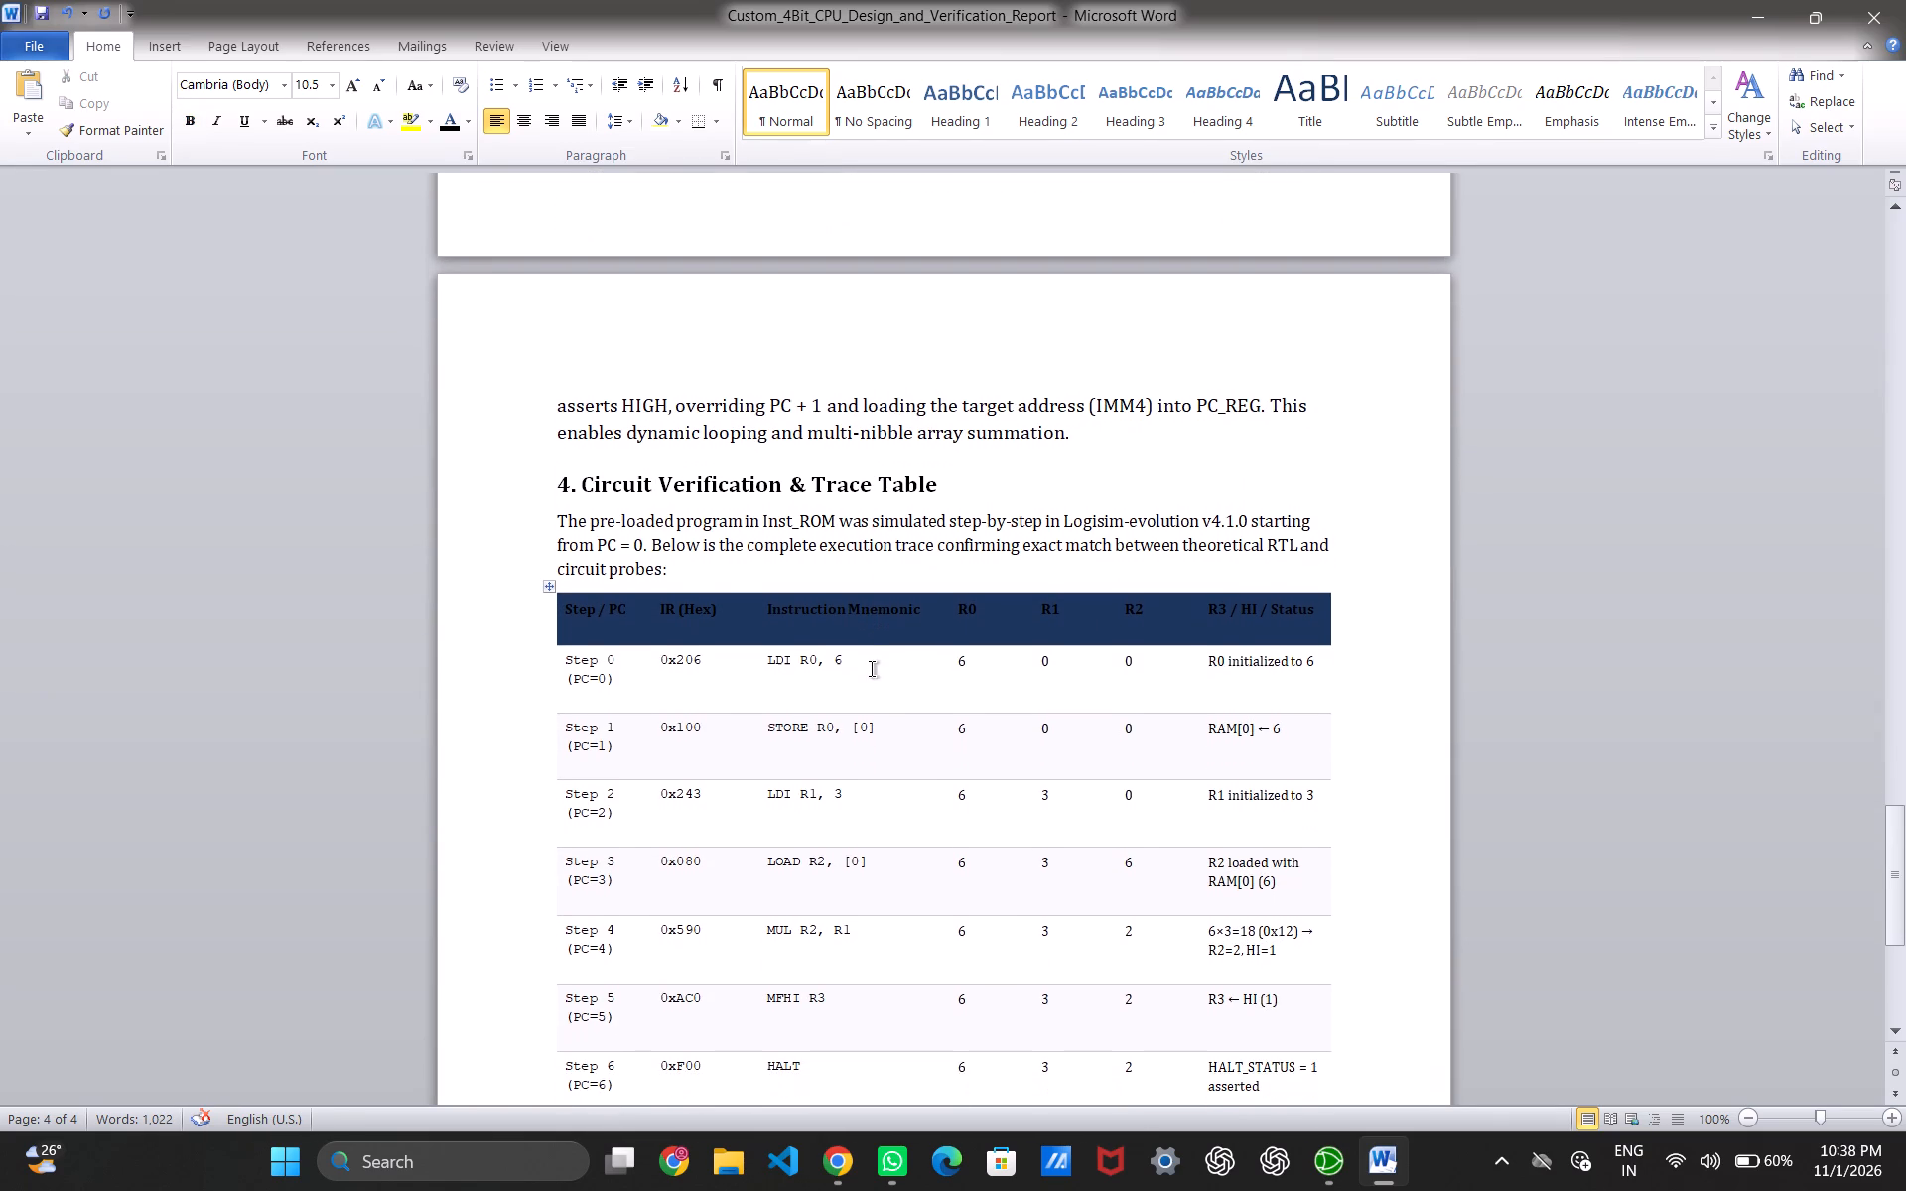
{"action": "scroll", "coordinate": [872, 669], "scroll_direction": "down", "scroll_amount": 1}
{"action": "left_click_drag", "start_coordinate": [946, 487], "coordinate": [552, 475]}
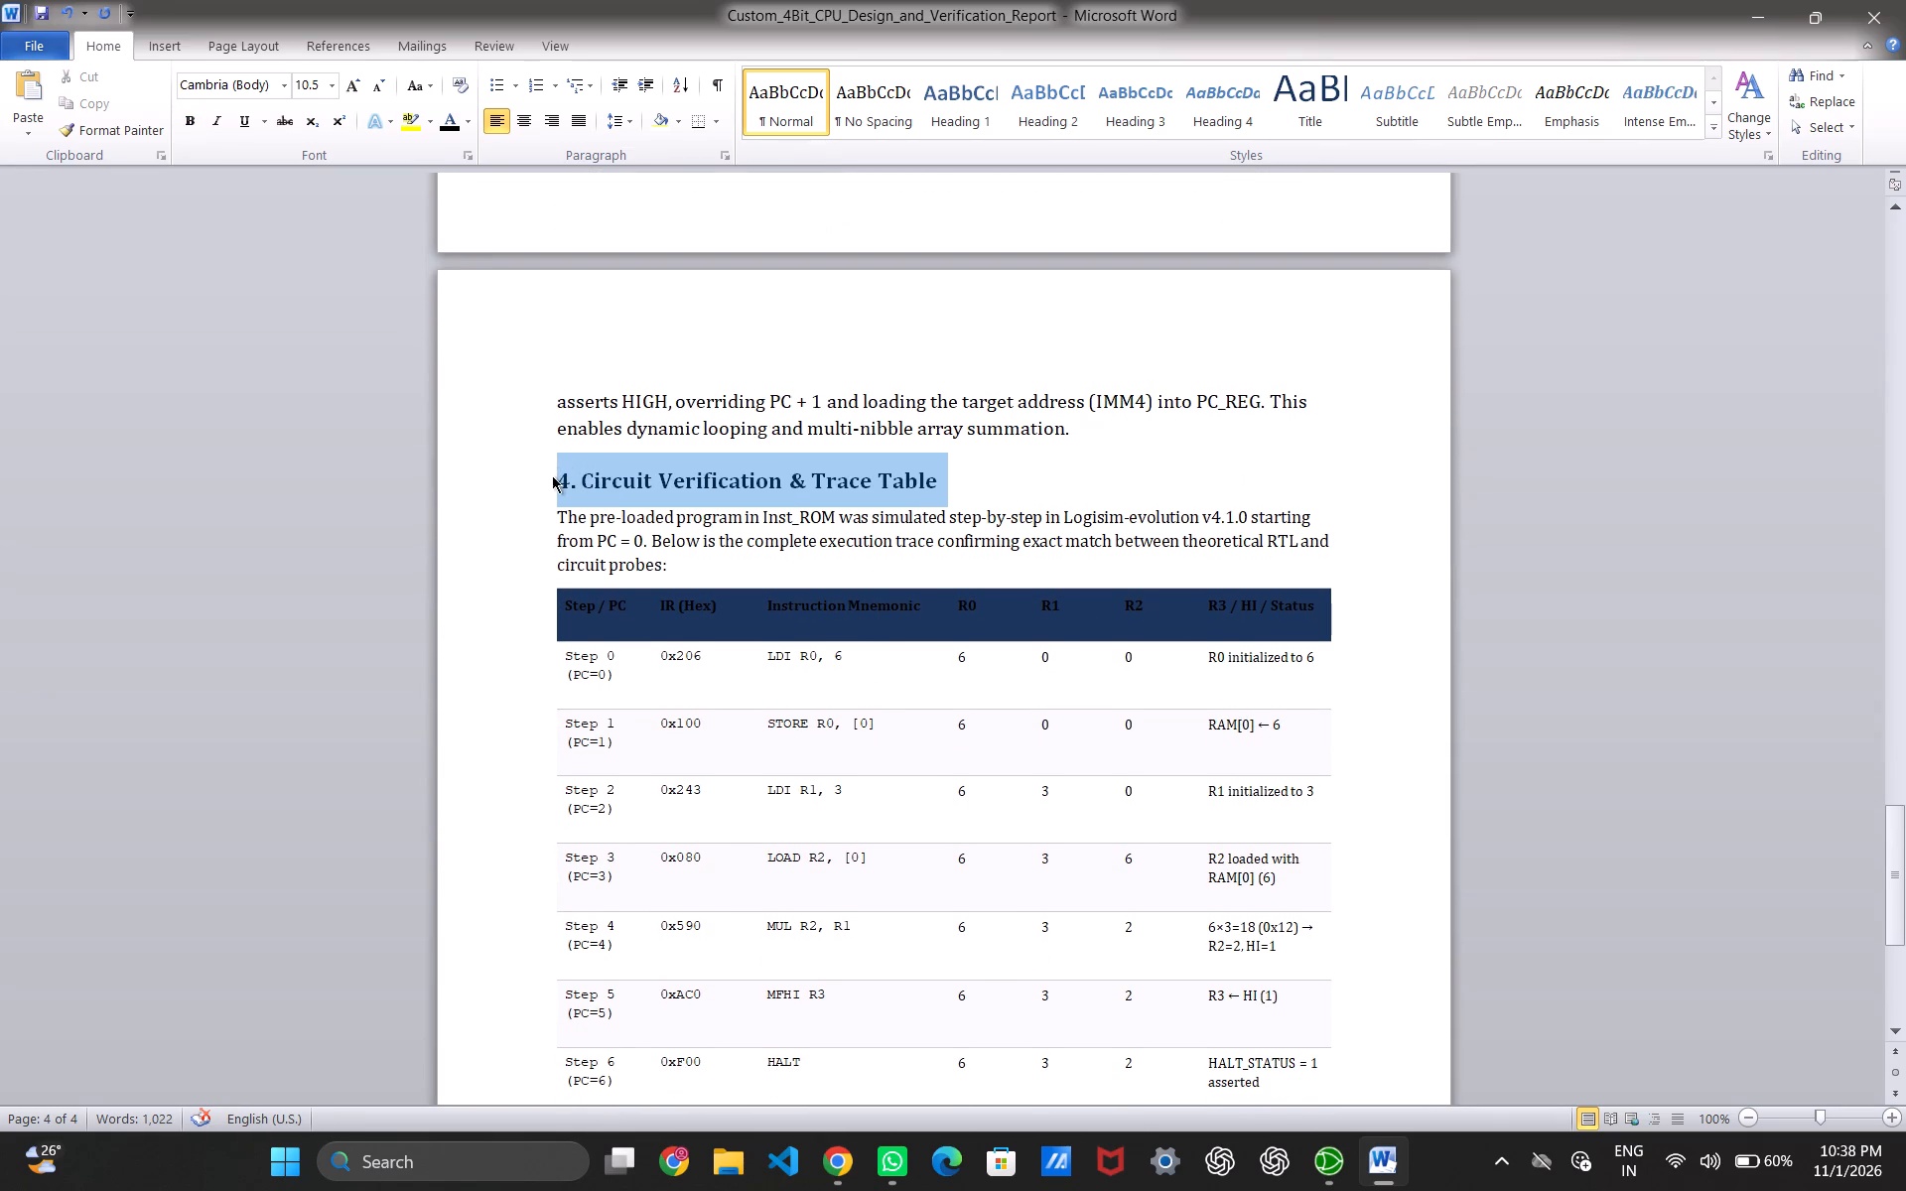
{"action": "left_click_drag", "start_coordinate": [654, 416], "coordinate": [650, 526]}
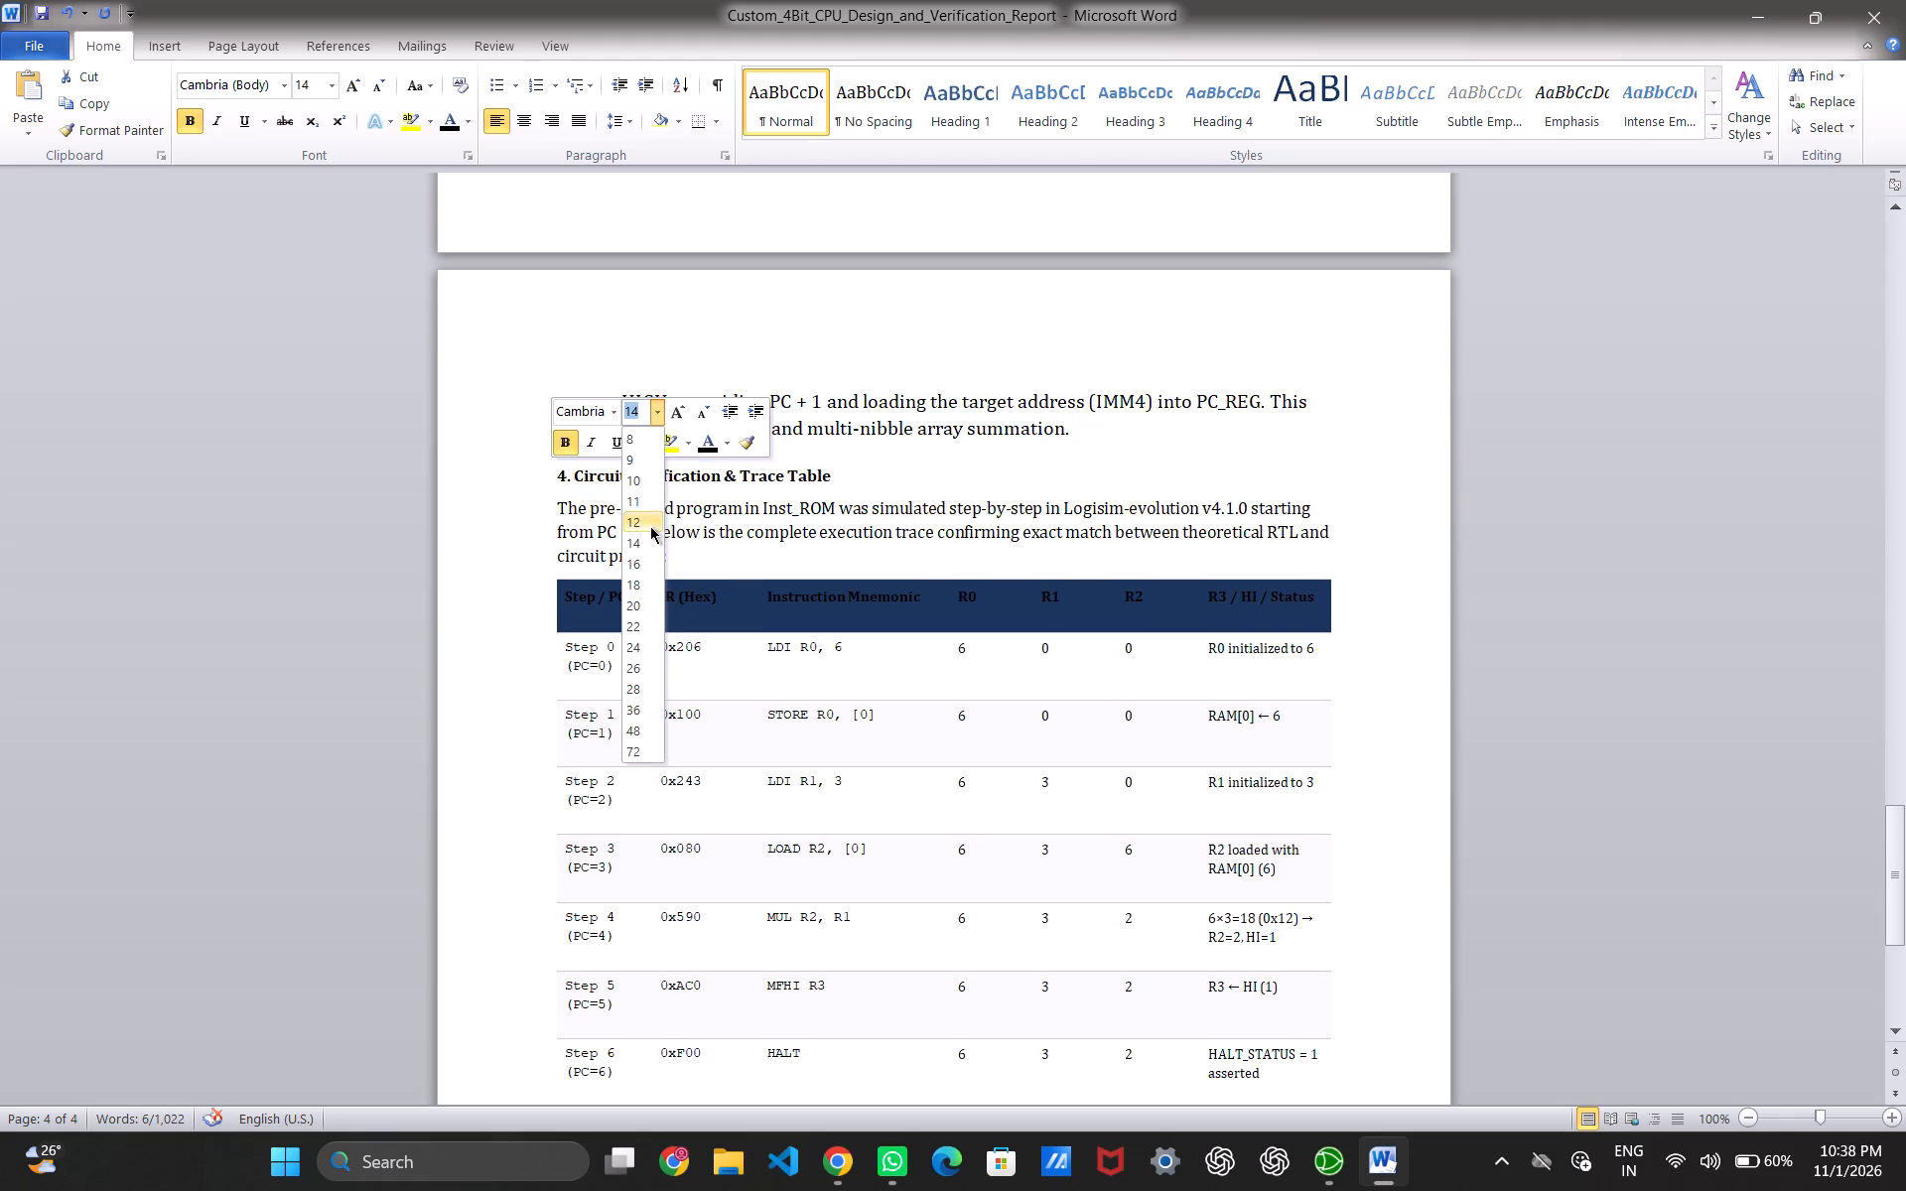
{"action": "left_click_drag", "start_coordinate": [650, 526], "coordinate": [646, 564]}
{"action": "left_click", "coordinate": [646, 564]}
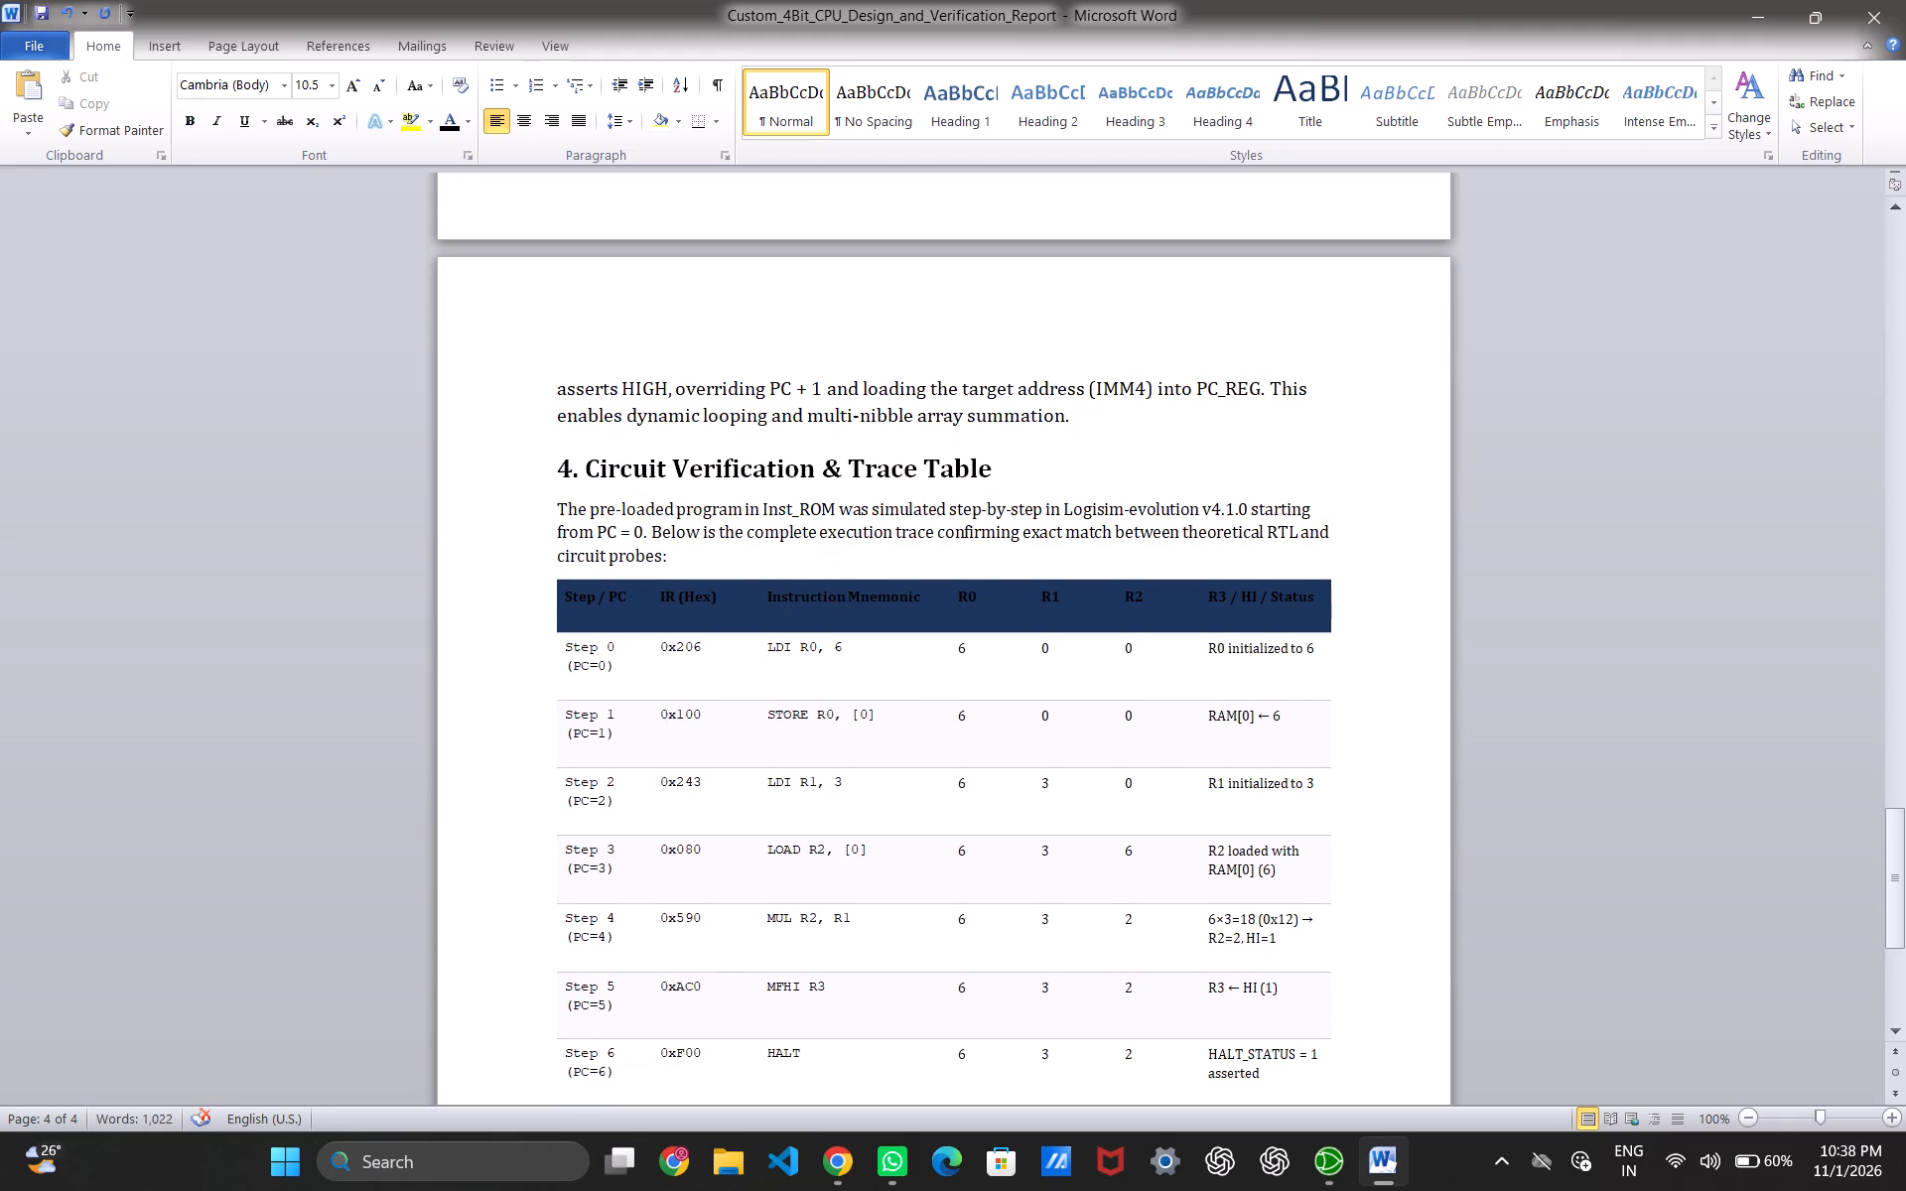
Set the introductory paragraph under the "4. Circuit Verification & Trace Table" heading to font size 12.
{"action": "left_click_drag", "start_coordinate": [683, 560], "coordinate": [550, 512]}
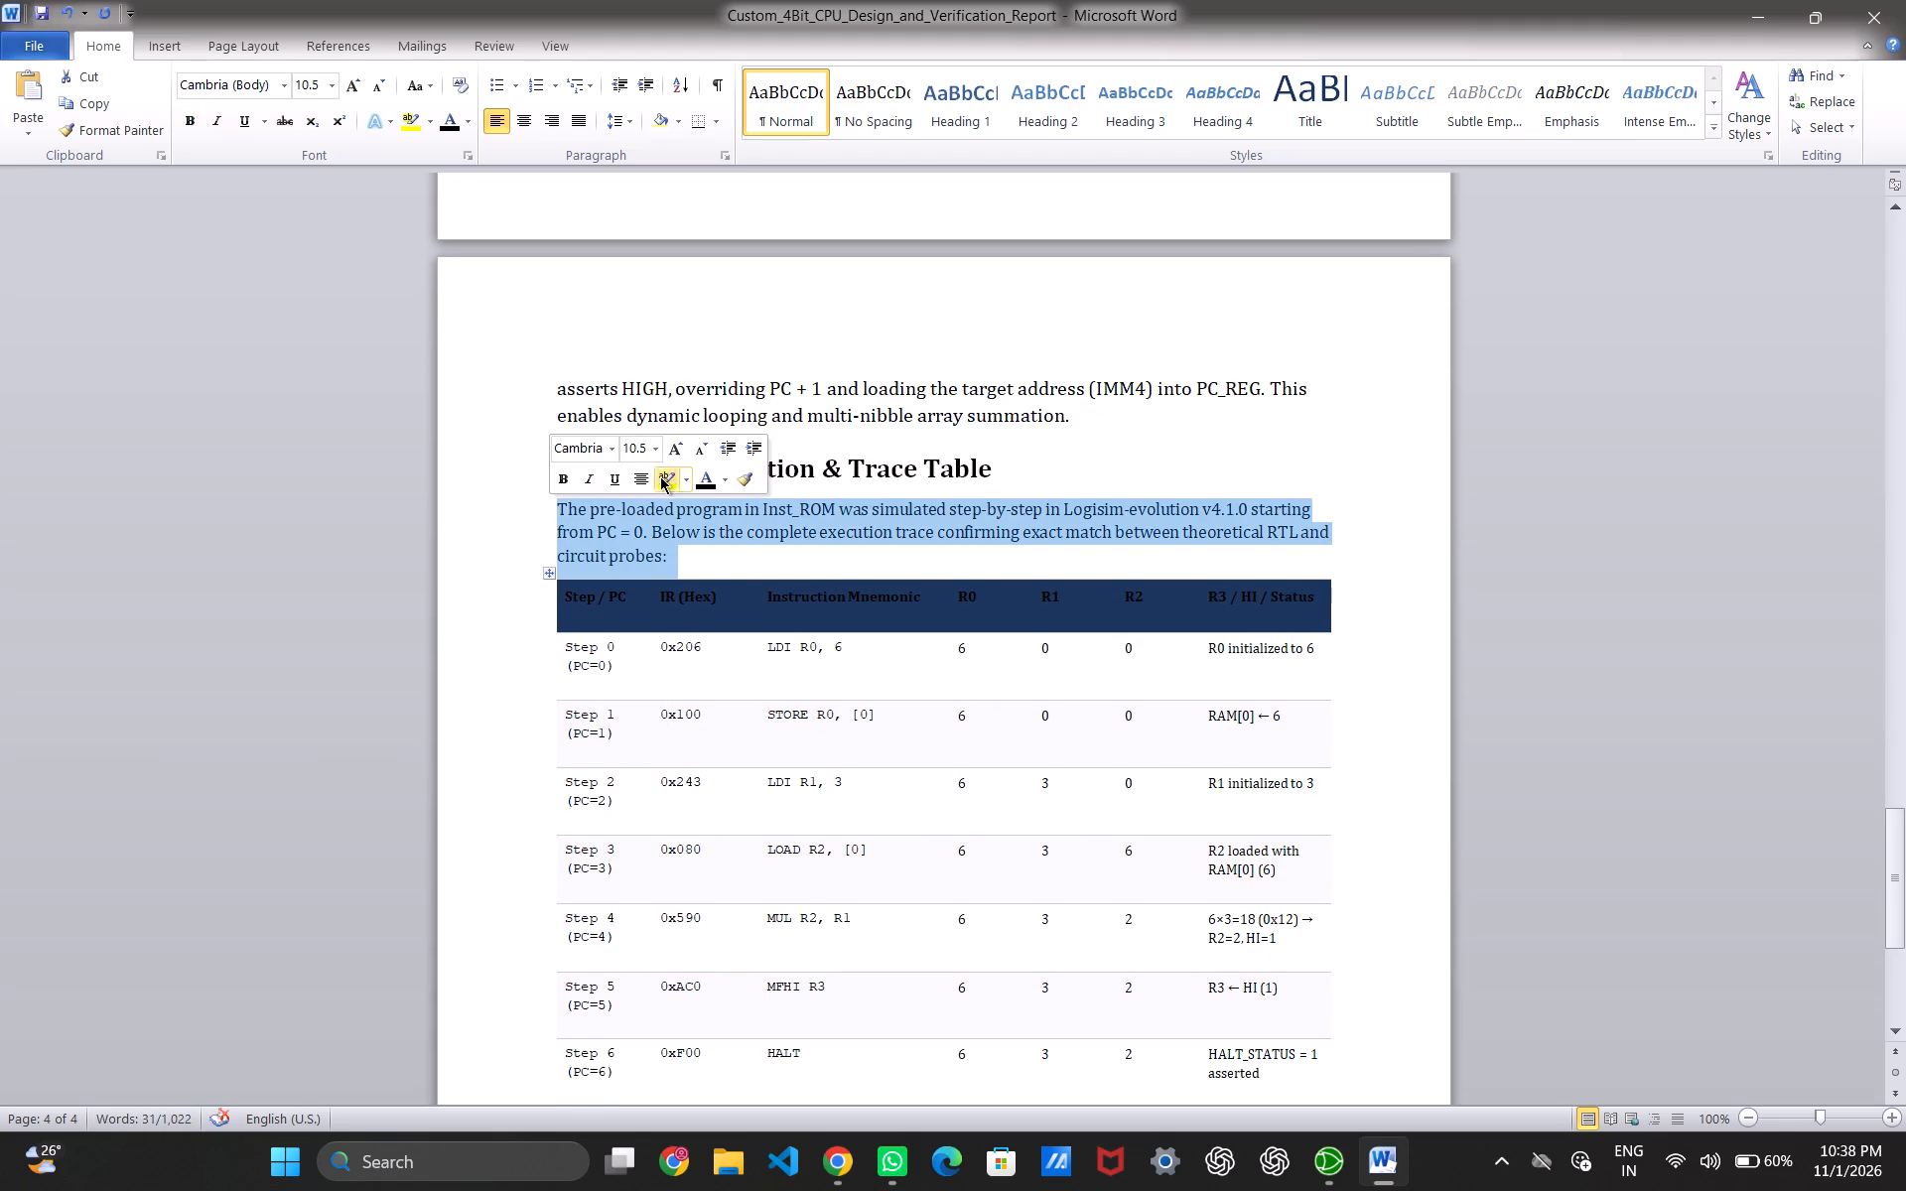
{"action": "left_click_drag", "start_coordinate": [654, 448], "coordinate": [645, 556]}
{"action": "left_click", "coordinate": [645, 556]}
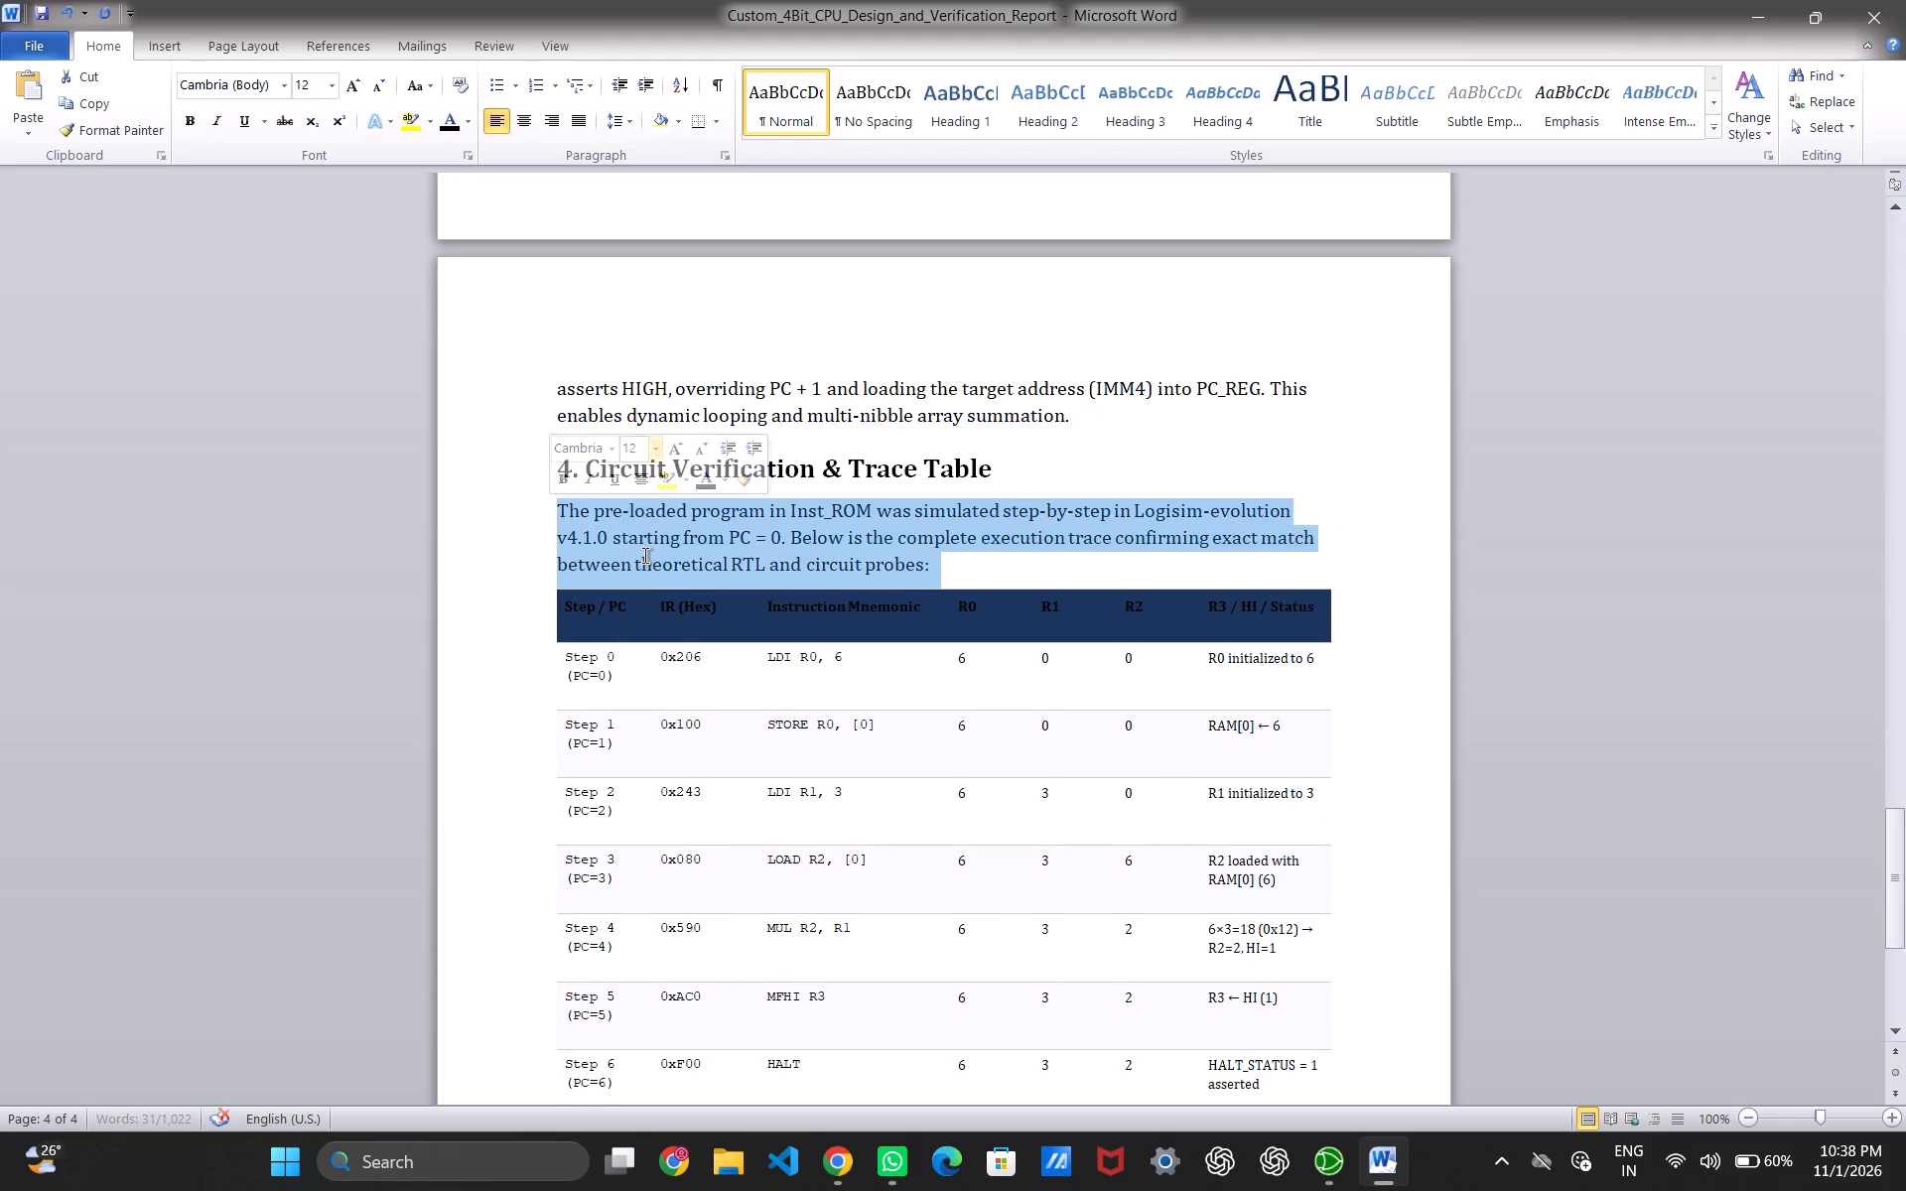
Set all text in the execution trace table, from the header through the Step 6 row, to font size 12.
{"action": "scroll", "coordinate": [803, 599], "scroll_direction": "down", "scroll_amount": 1}
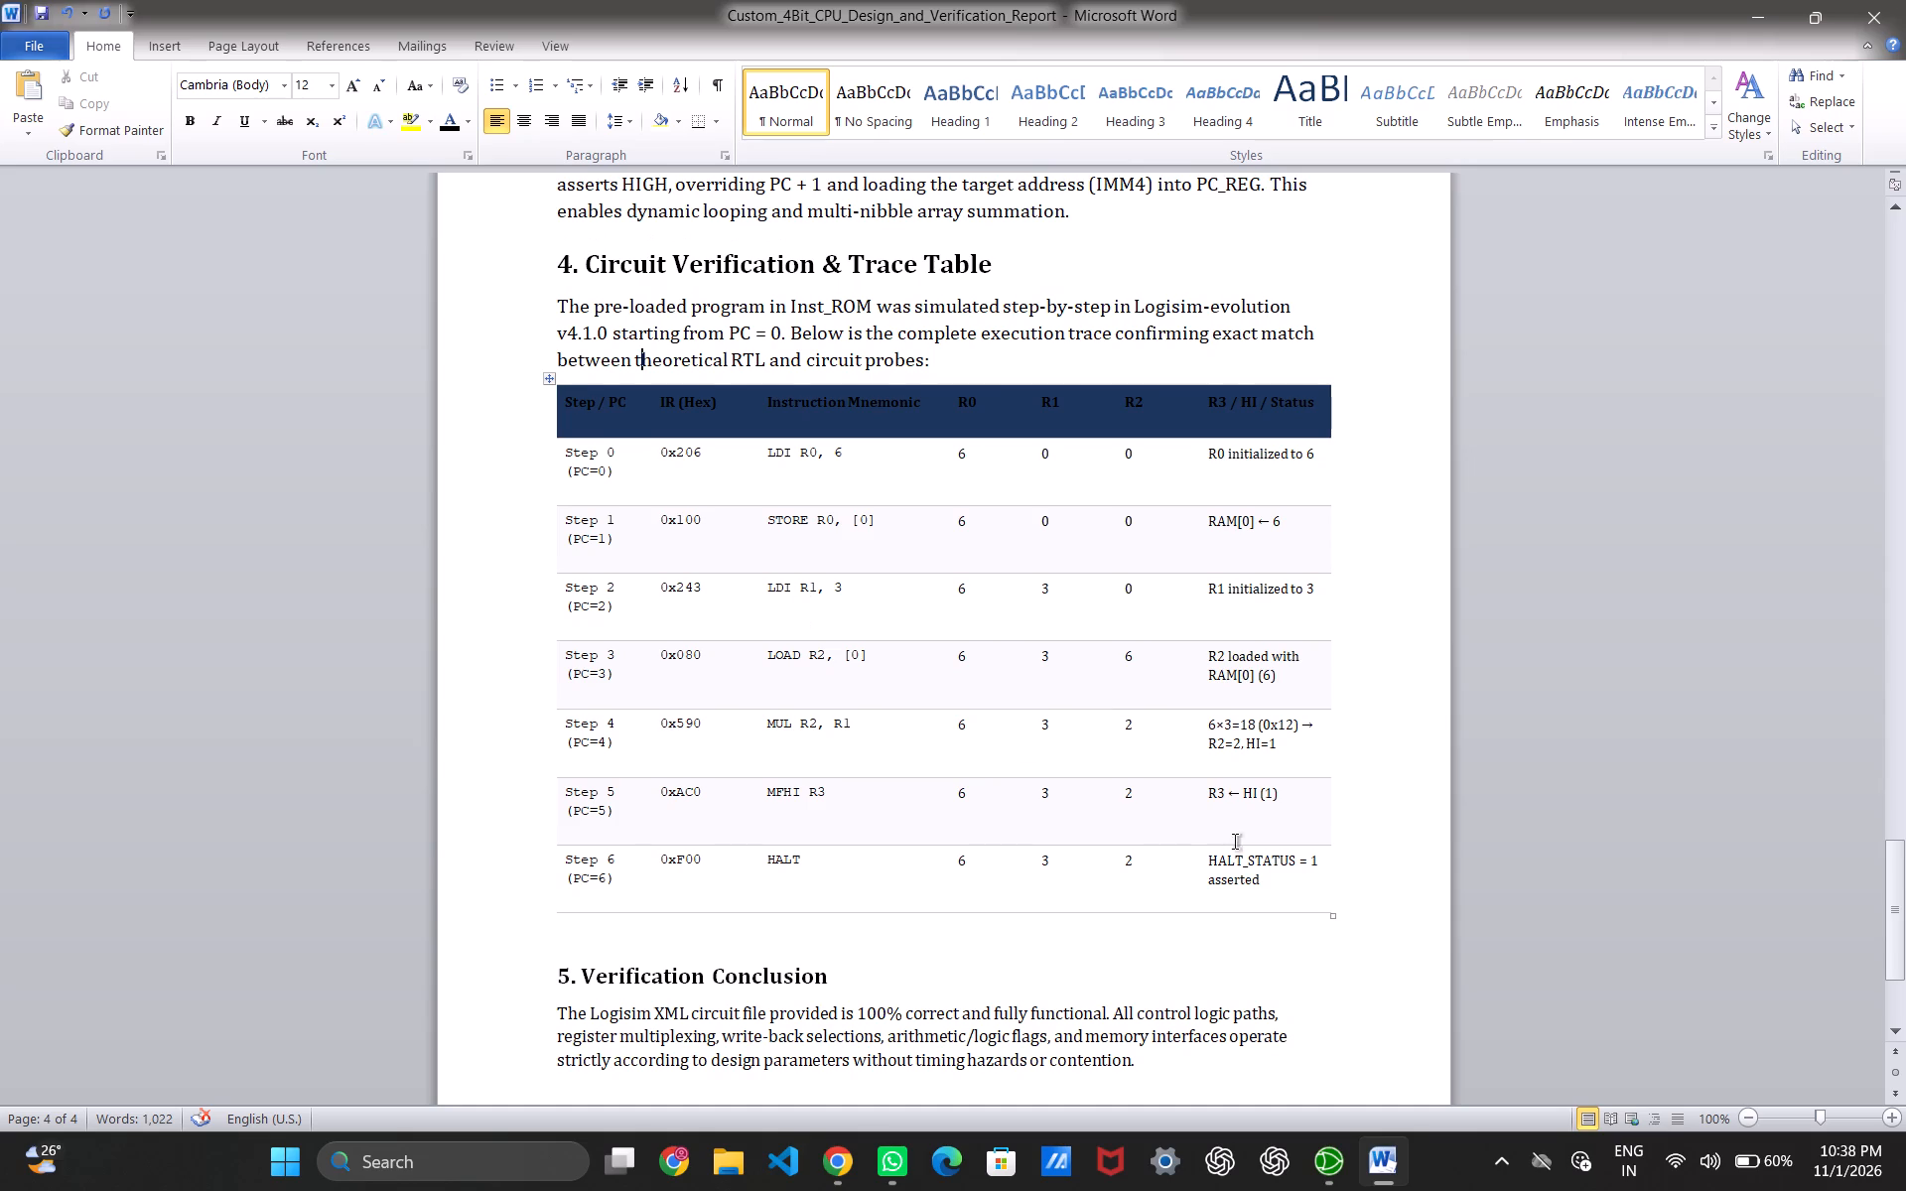
{"action": "left_click_drag", "start_coordinate": [1321, 898], "coordinate": [639, 512]}
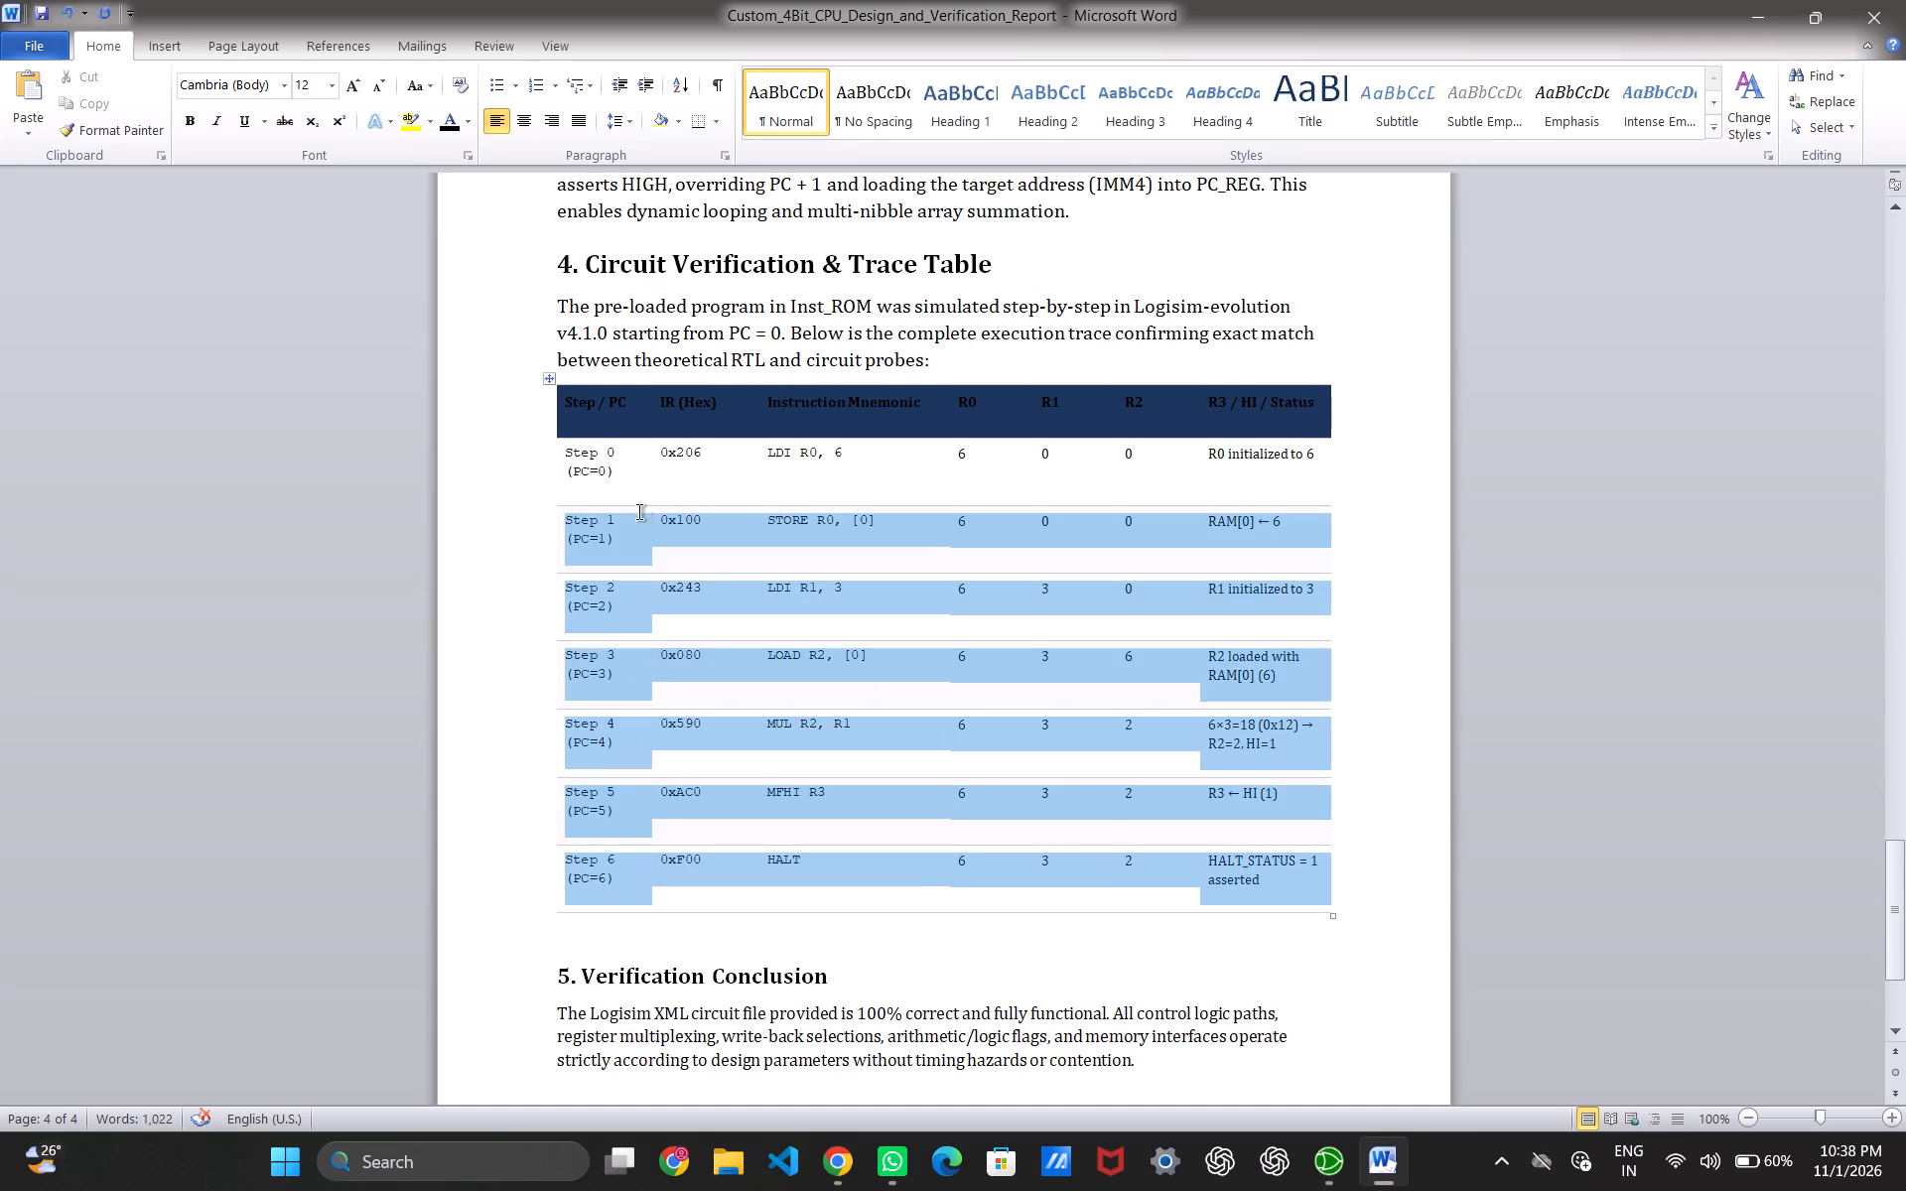
{"action": "left_click_drag", "start_coordinate": [639, 512], "coordinate": [567, 399]}
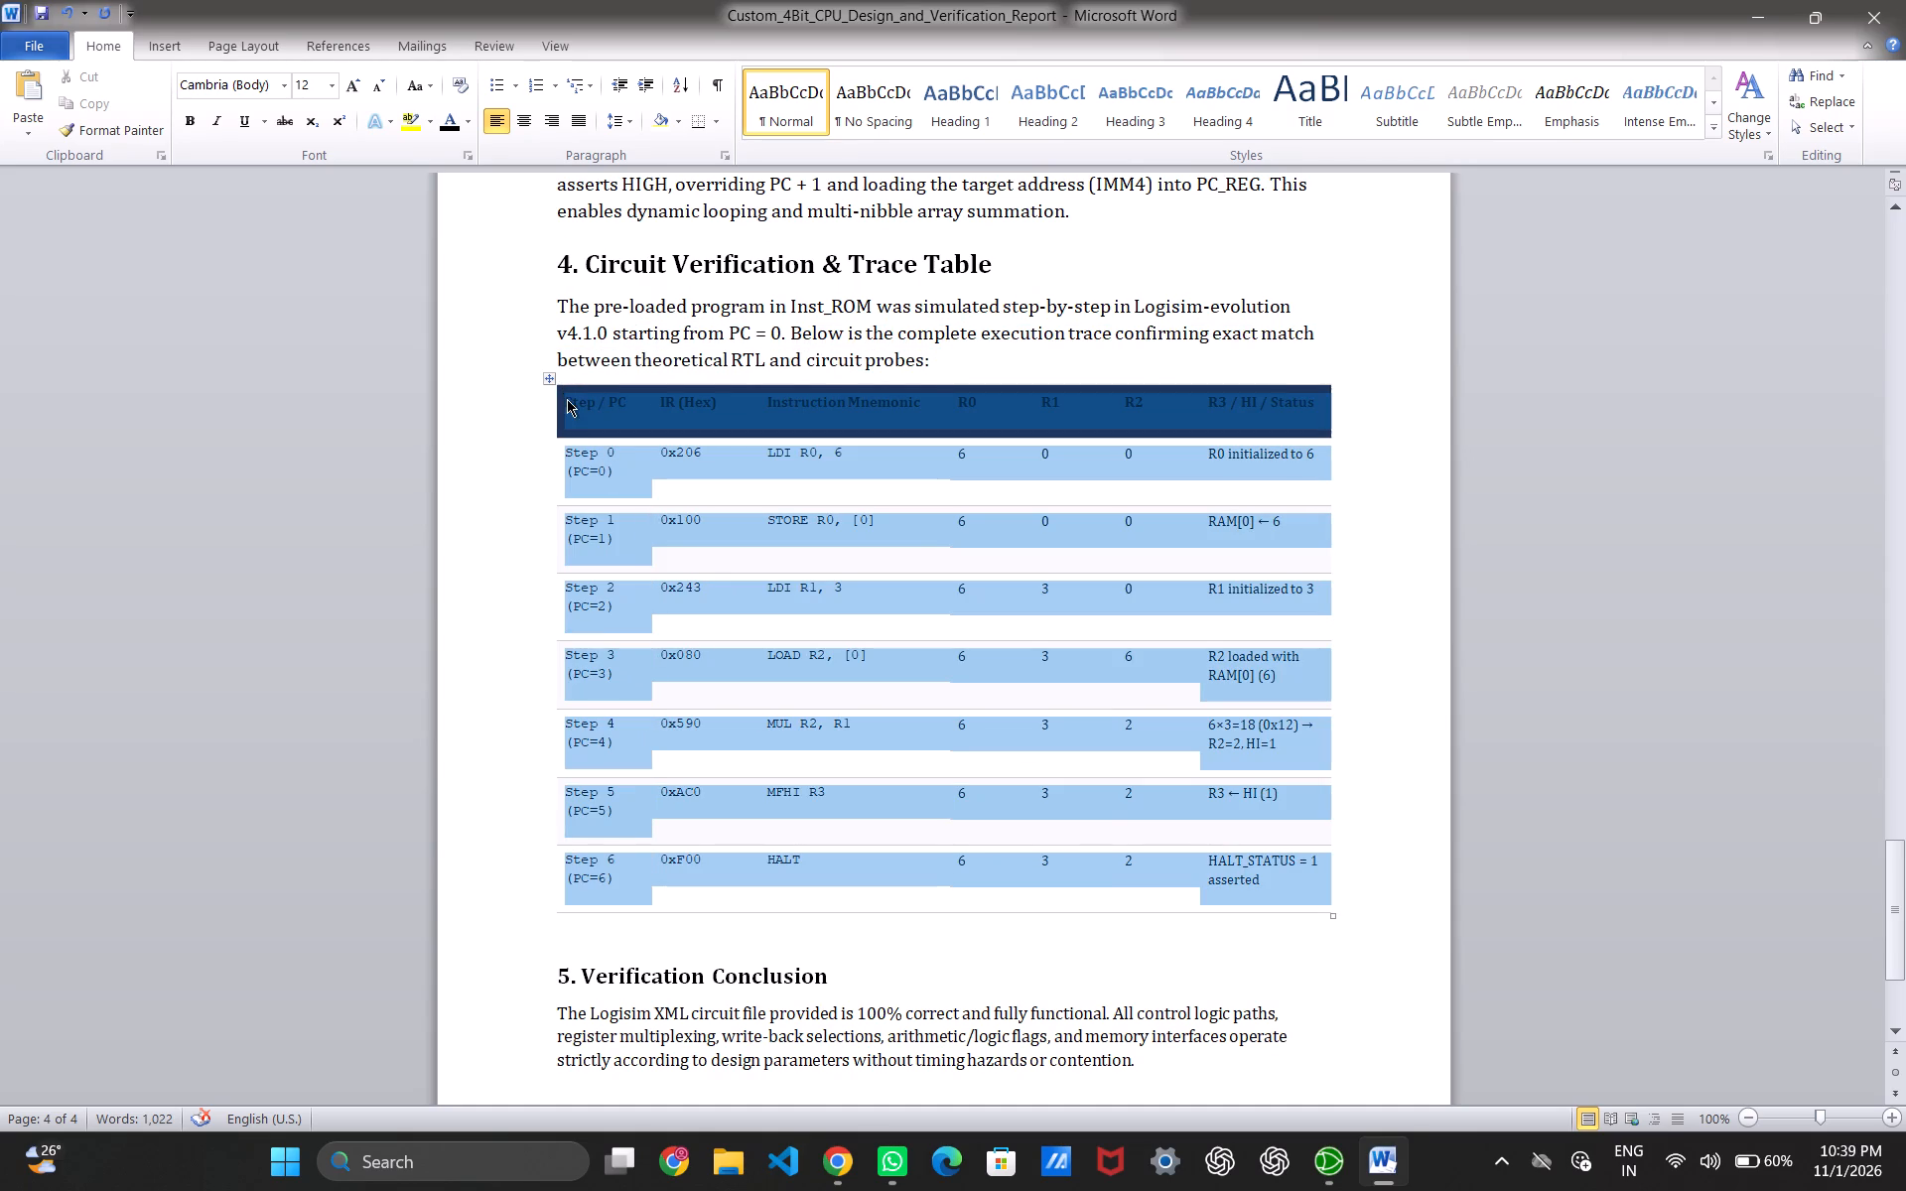
{"action": "left_click_drag", "start_coordinate": [711, 336], "coordinate": [706, 421]}
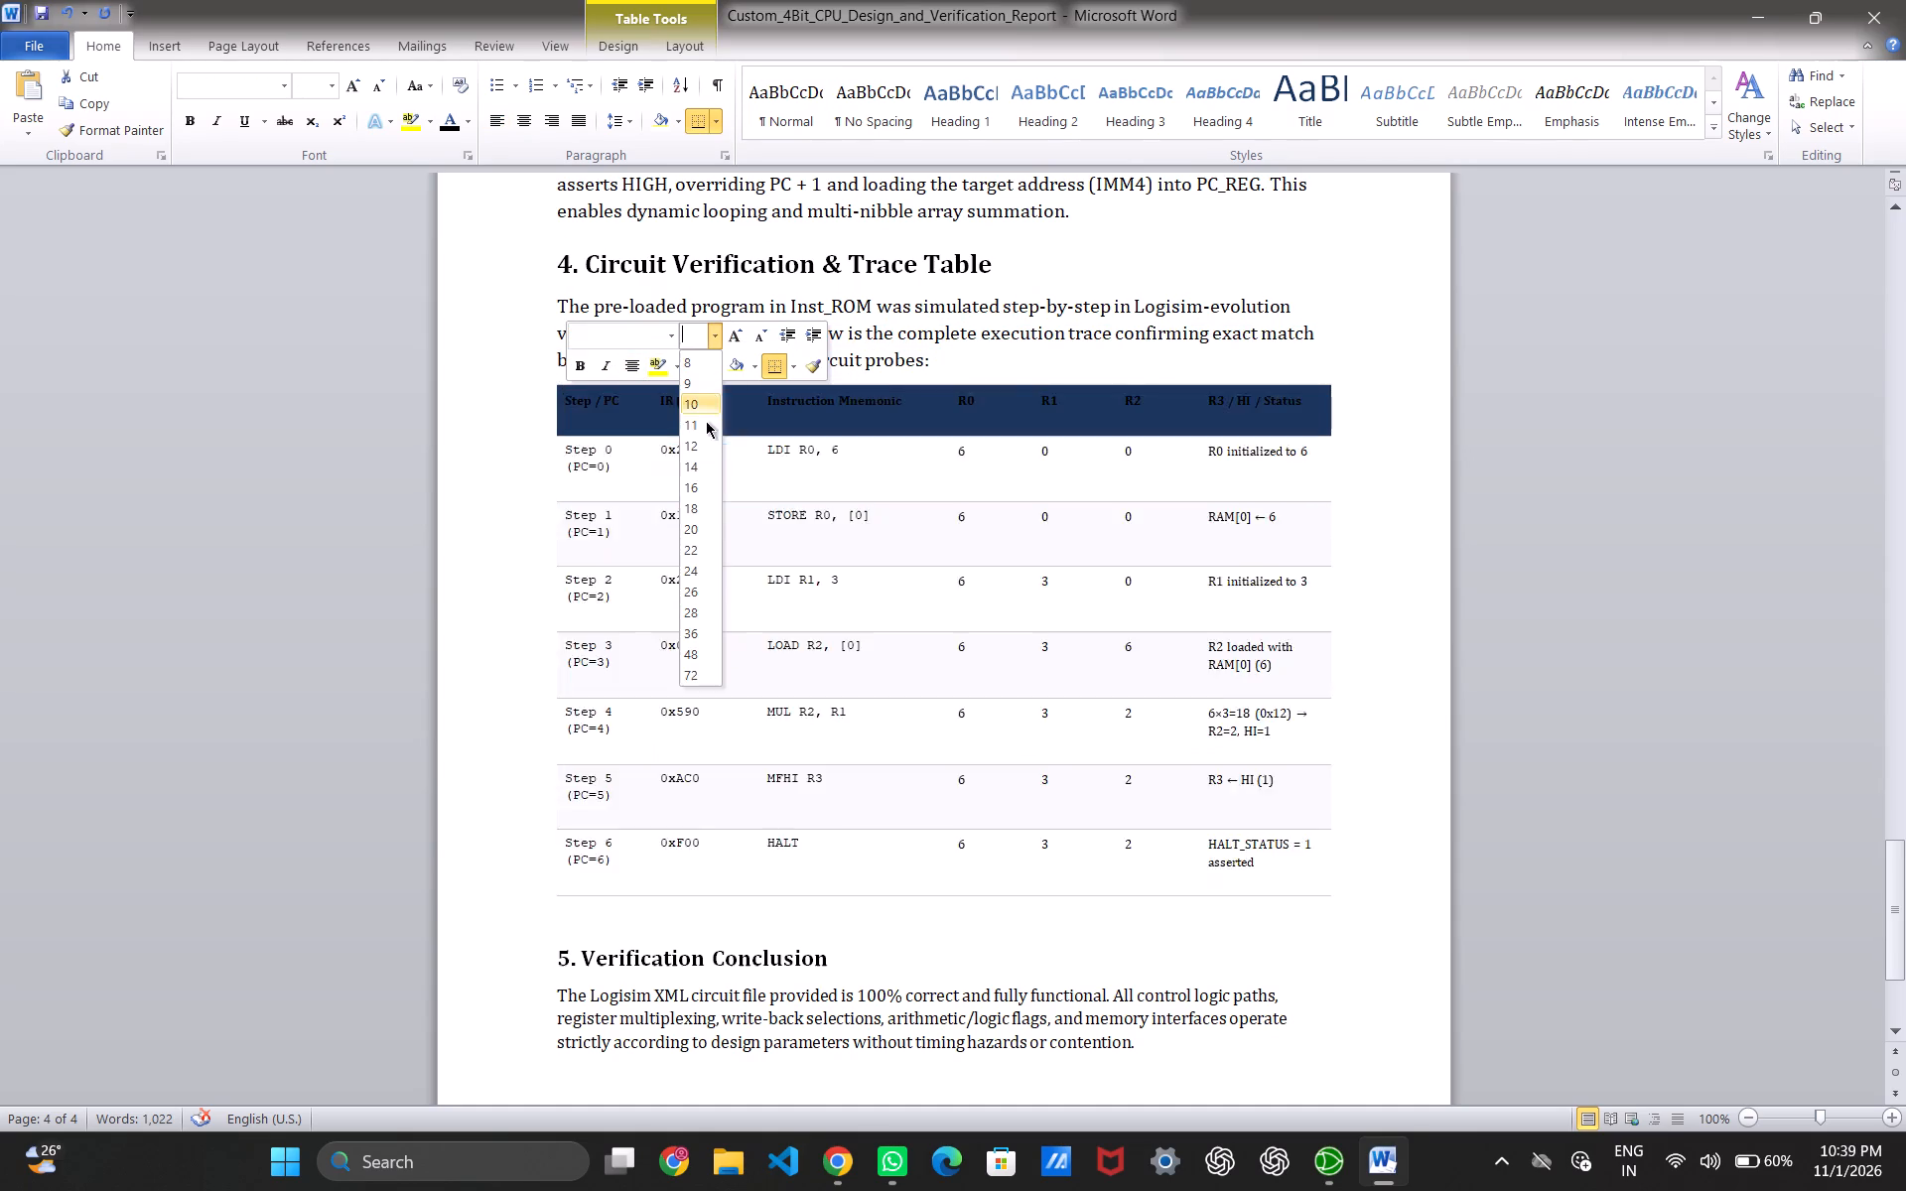
{"action": "left_click_drag", "start_coordinate": [706, 421], "coordinate": [704, 444]}
{"action": "left_click", "coordinate": [704, 444]}
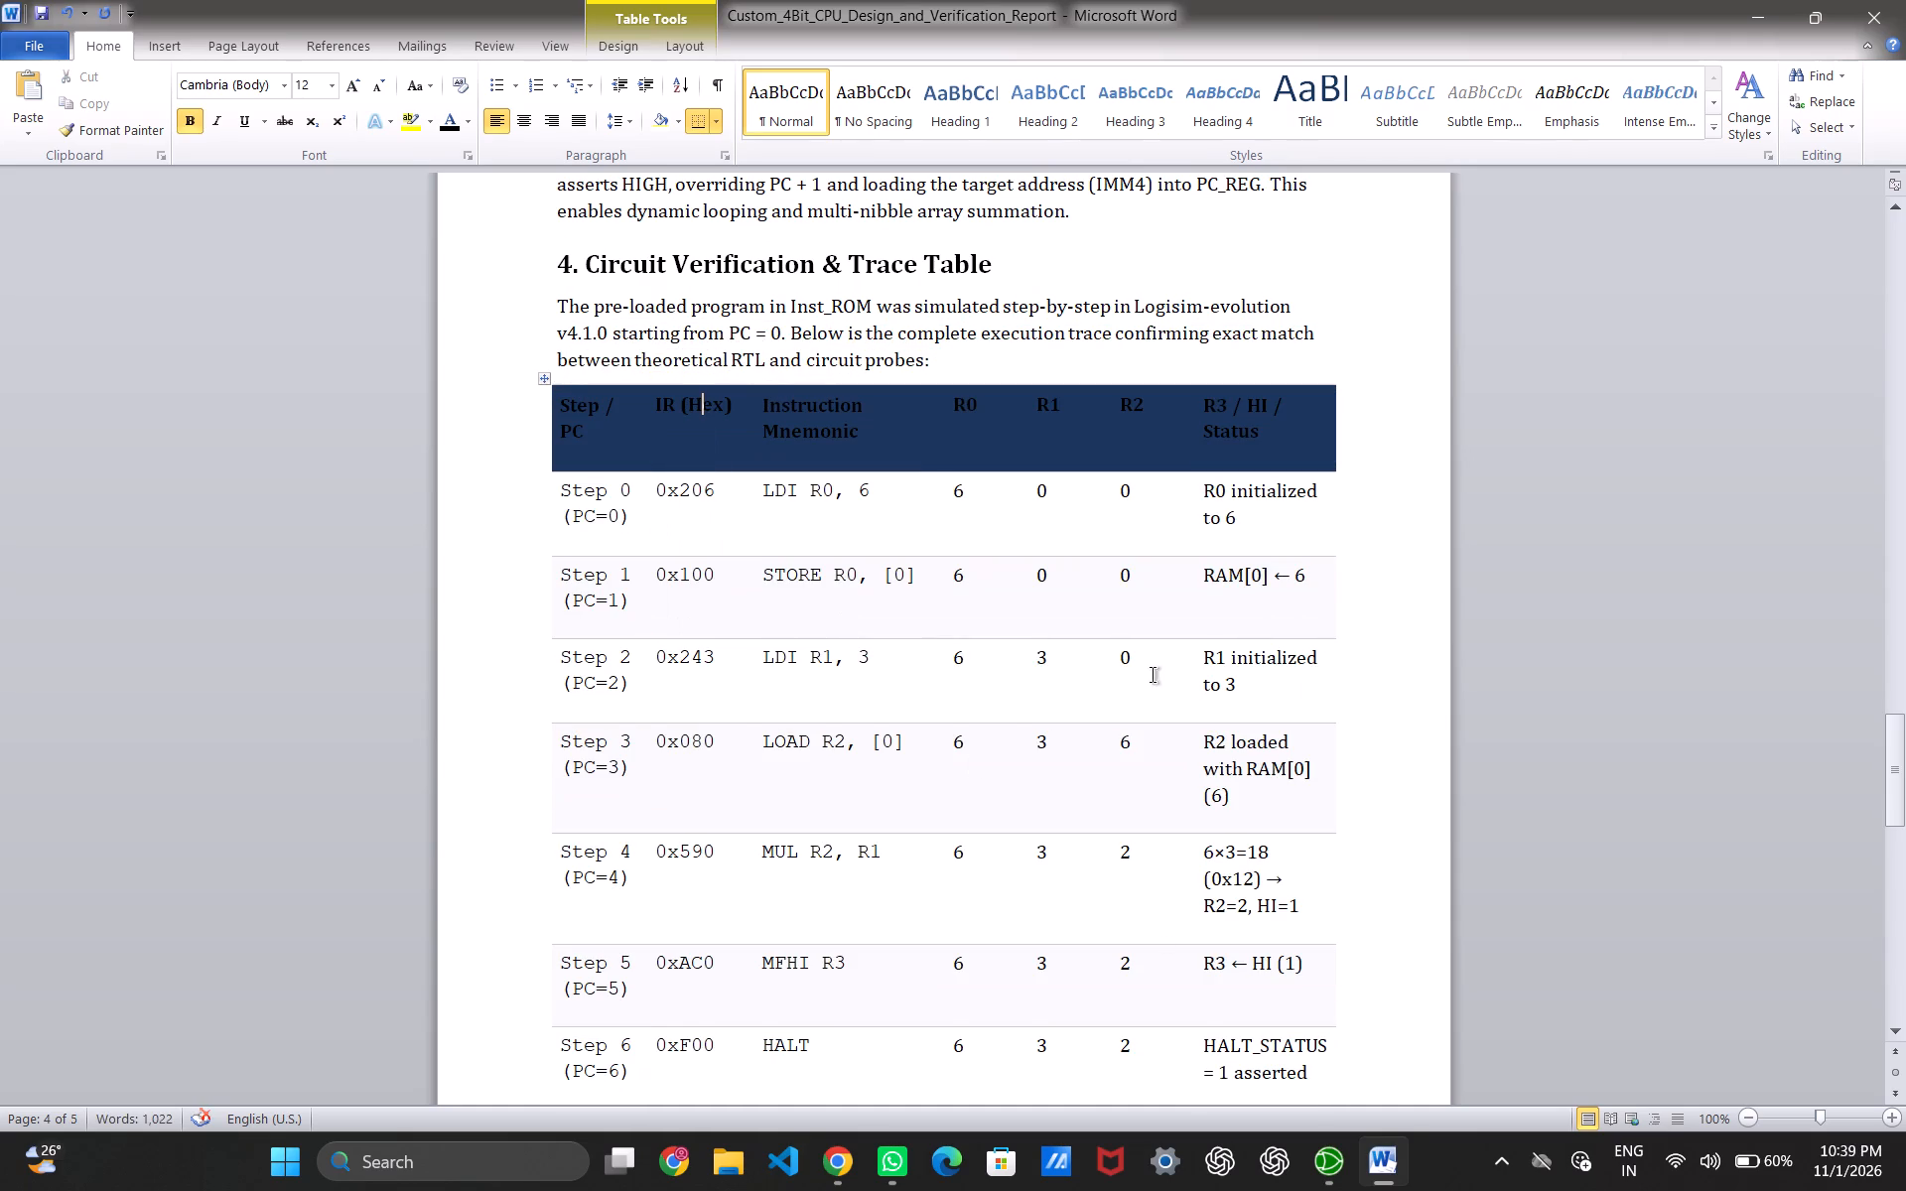
Apply the plain grid table style with black borders around every cell to the execution trace table.
{"action": "scroll", "coordinate": [1307, 1043], "scroll_direction": "down", "scroll_amount": 1}
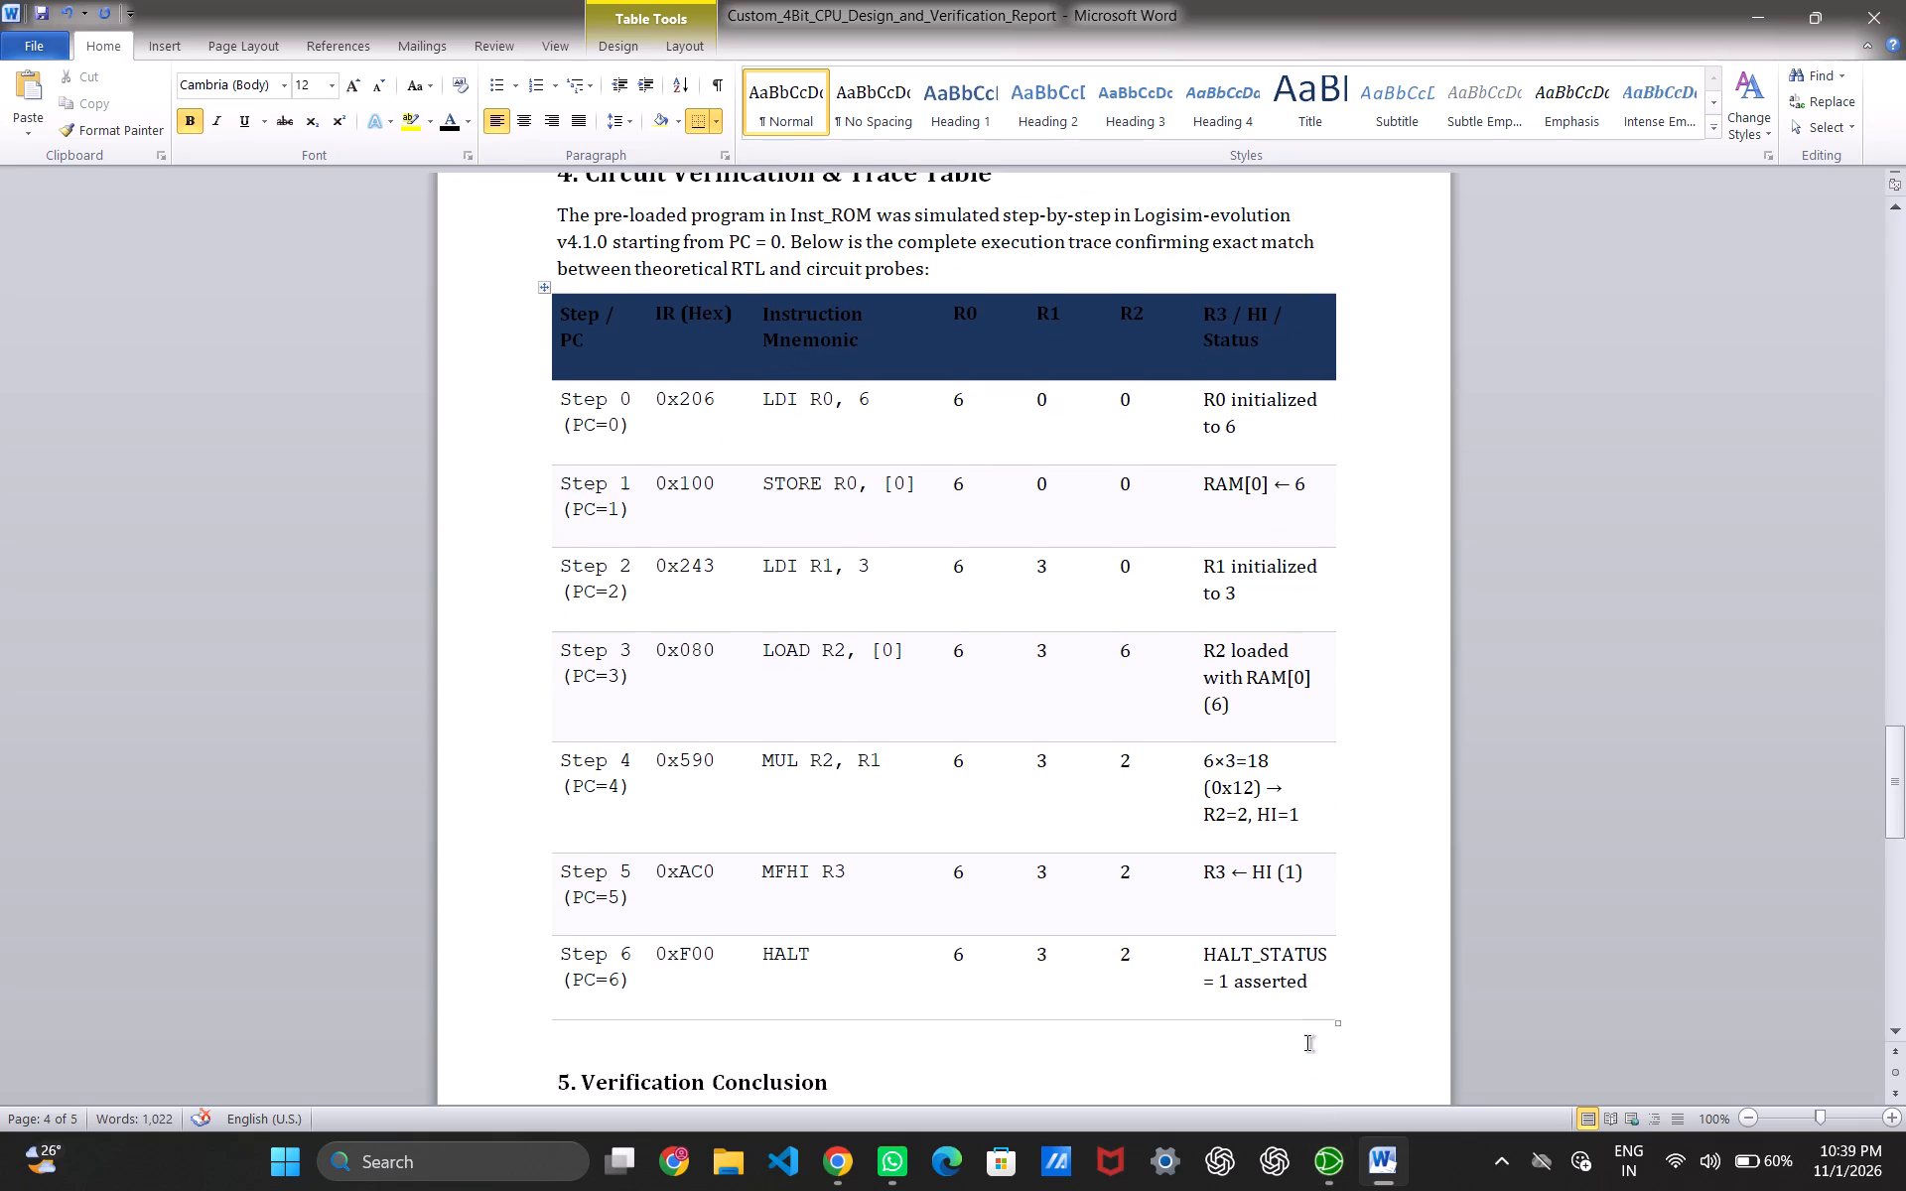
{"action": "scroll", "coordinate": [1307, 1043], "scroll_direction": "down", "scroll_amount": 1}
{"action": "left_click_drag", "start_coordinate": [1324, 942], "coordinate": [557, 315]}
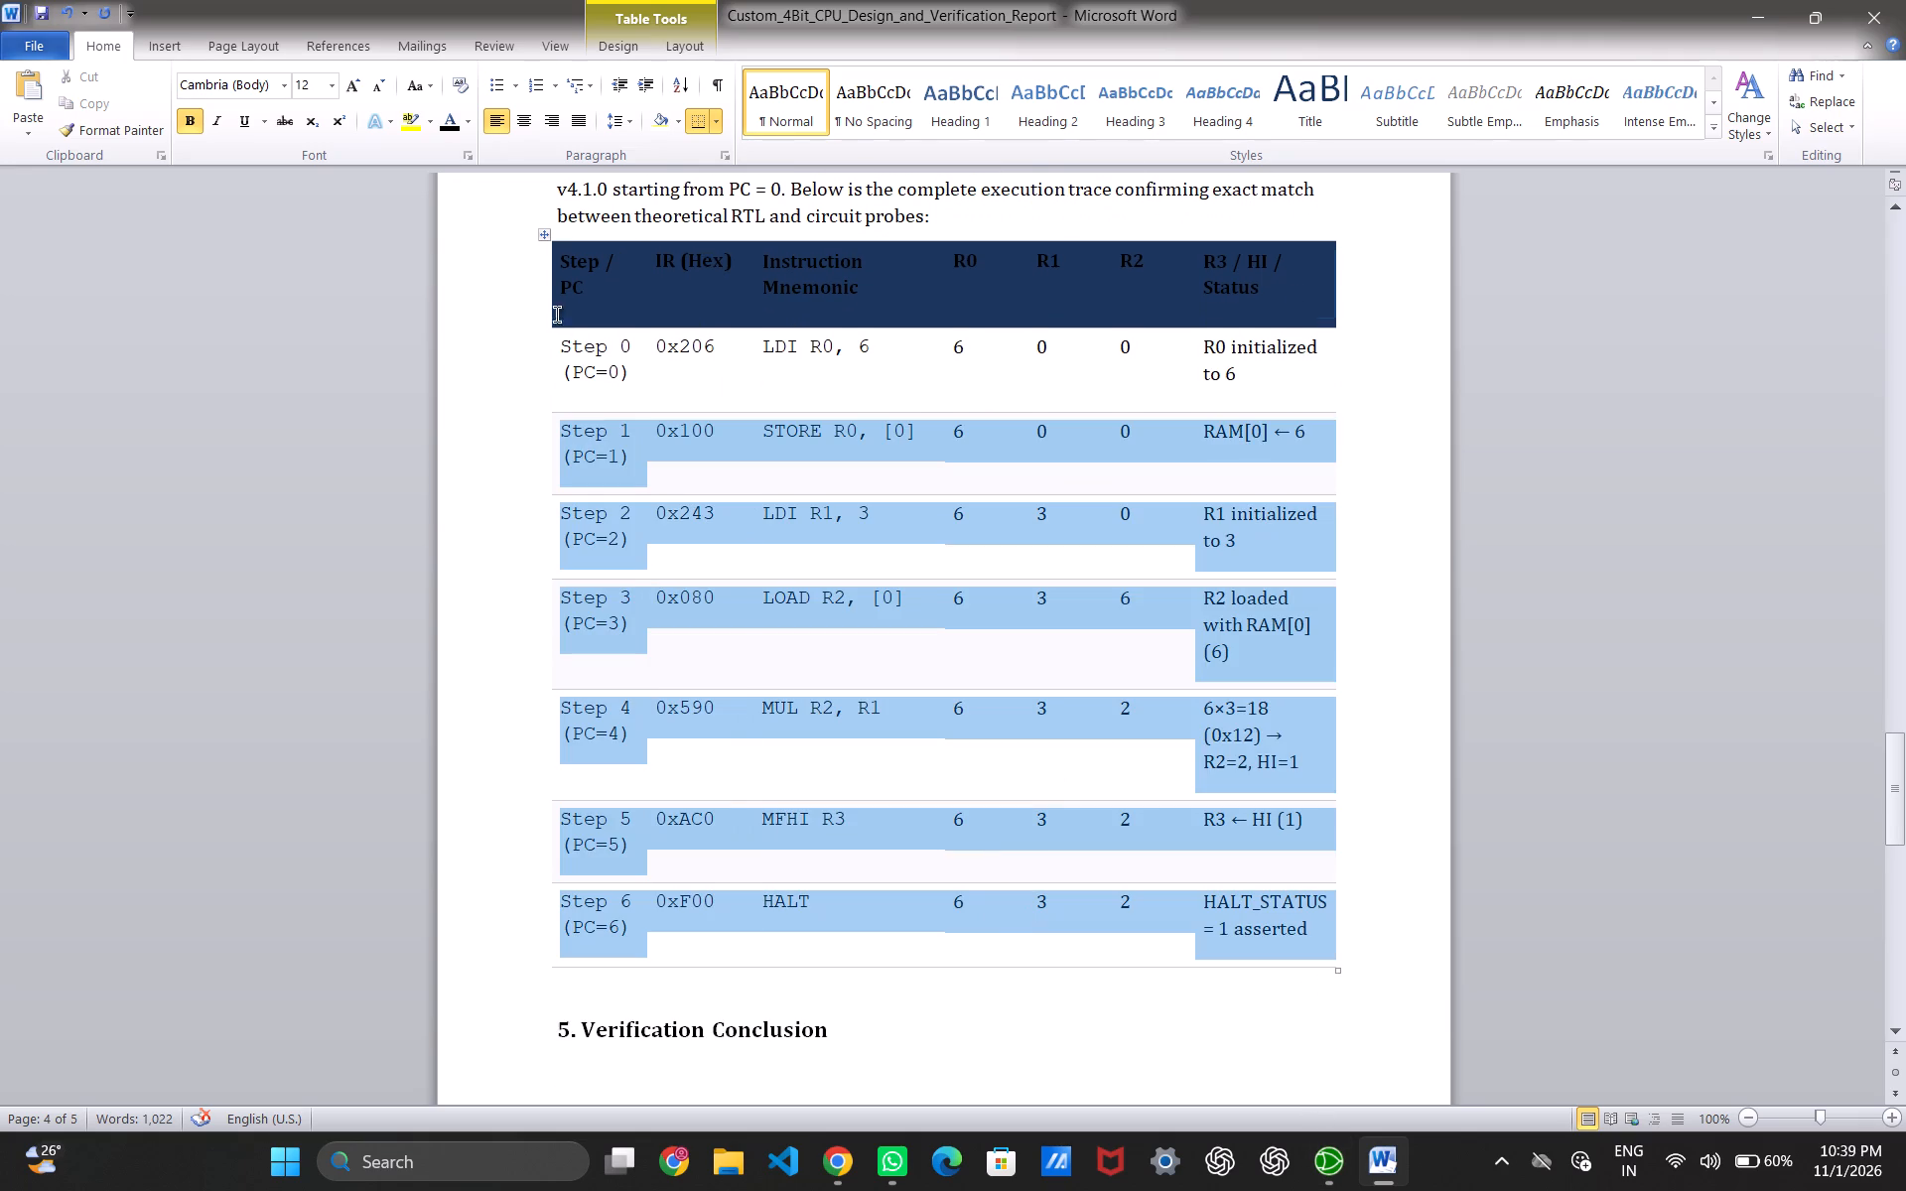
{"action": "left_click_drag", "start_coordinate": [557, 315], "coordinate": [555, 288]}
{"action": "left_click", "coordinate": [631, 15]}
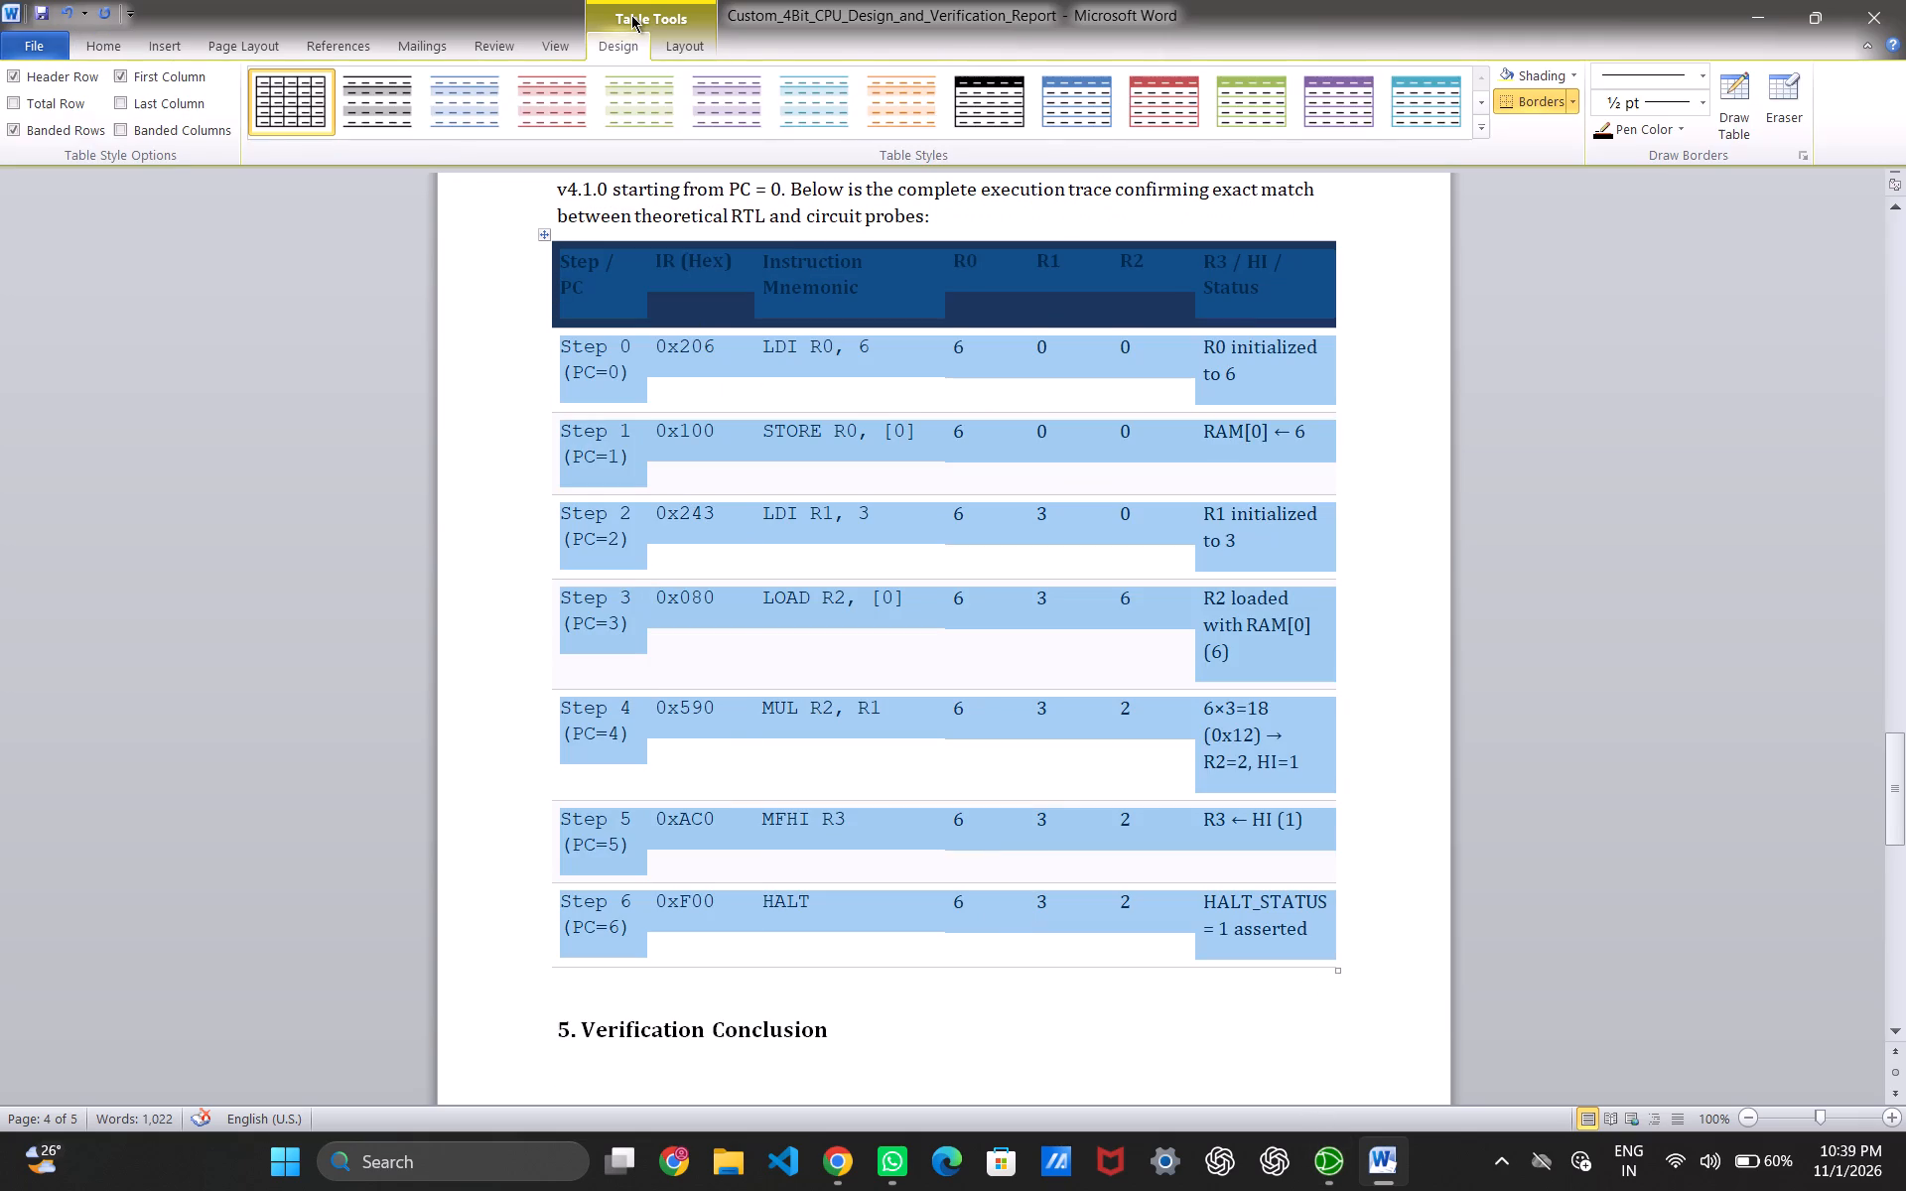
{"action": "left_click", "coordinate": [292, 99]}
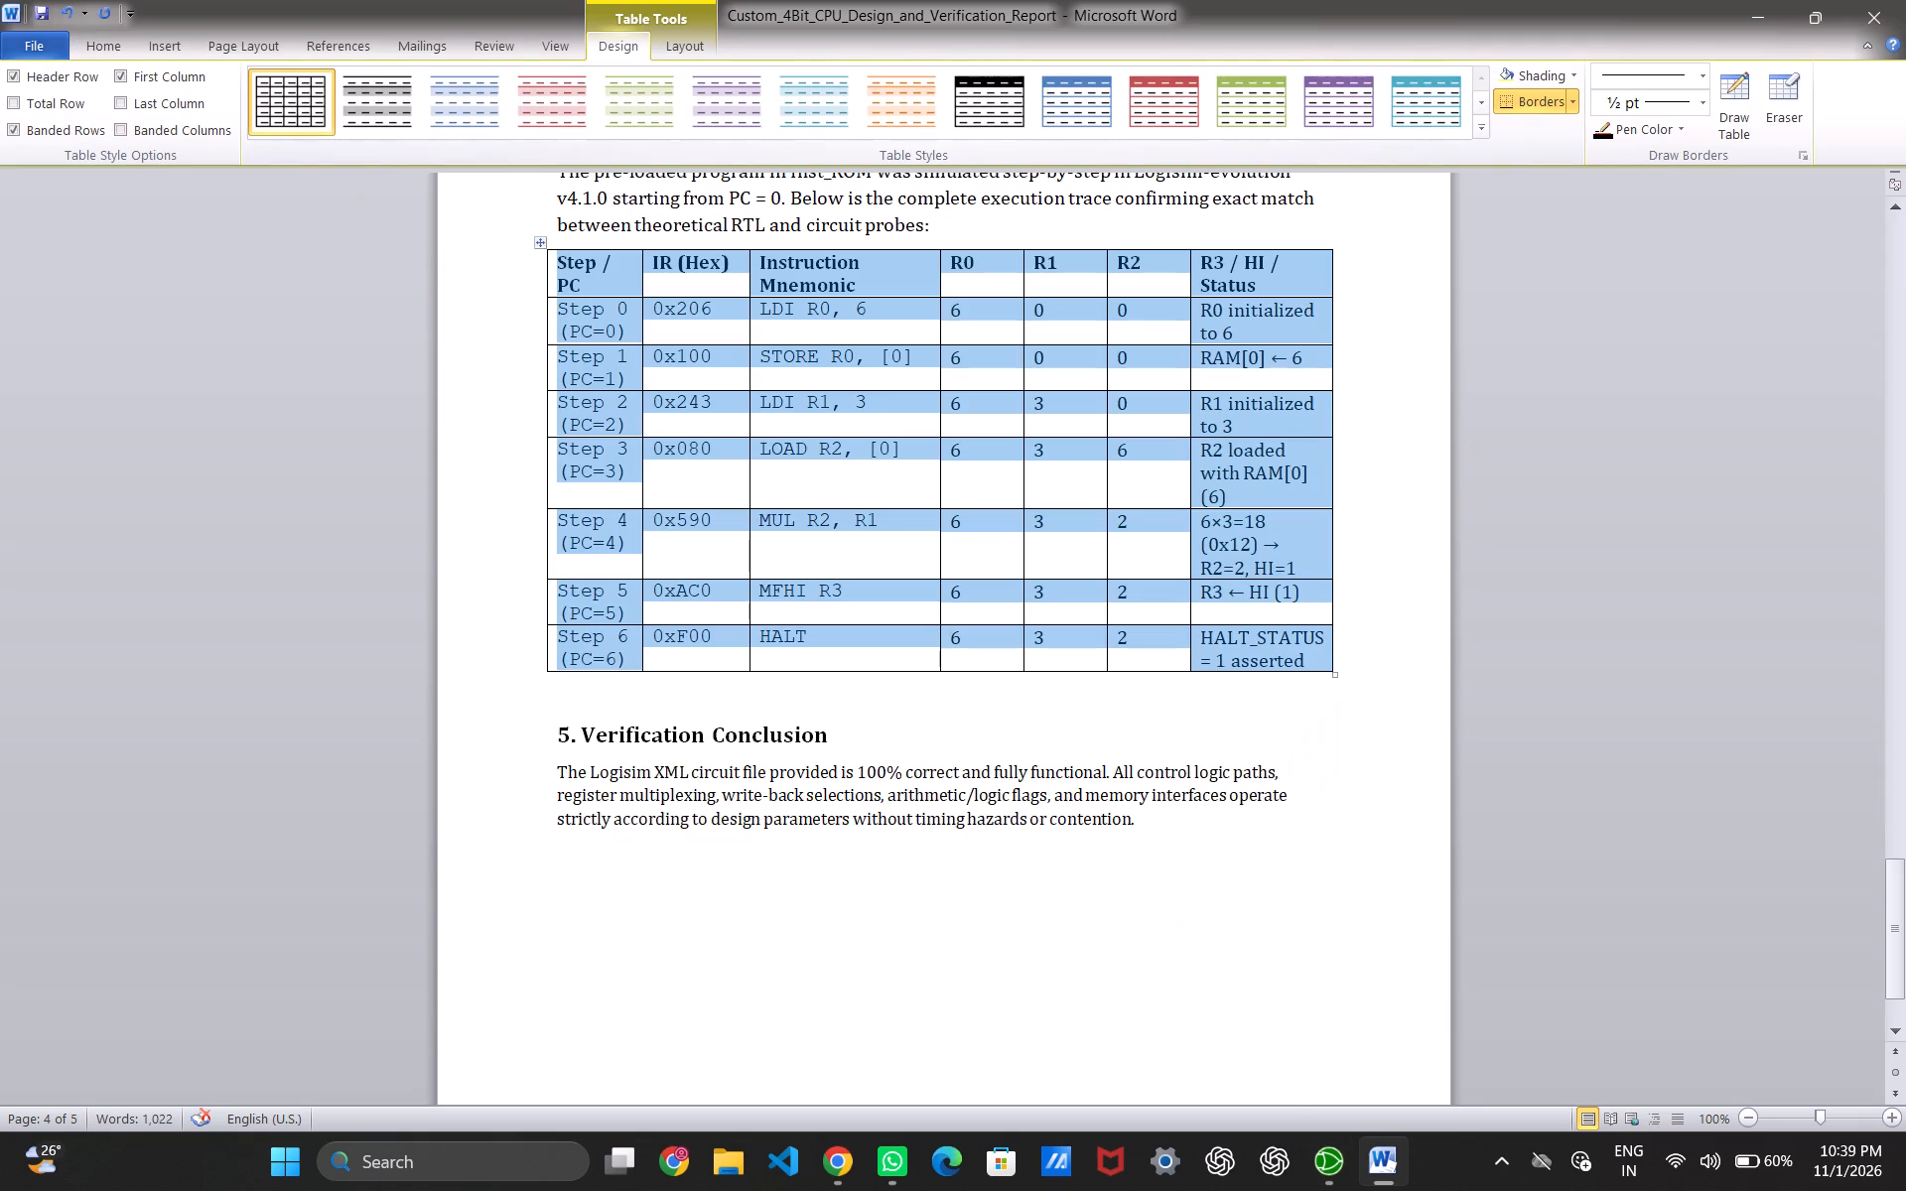
Set the font color of all text in the execution trace table to black.
{"action": "right_click", "coordinate": [1005, 526]}
{"action": "left_click", "coordinate": [1150, 494]}
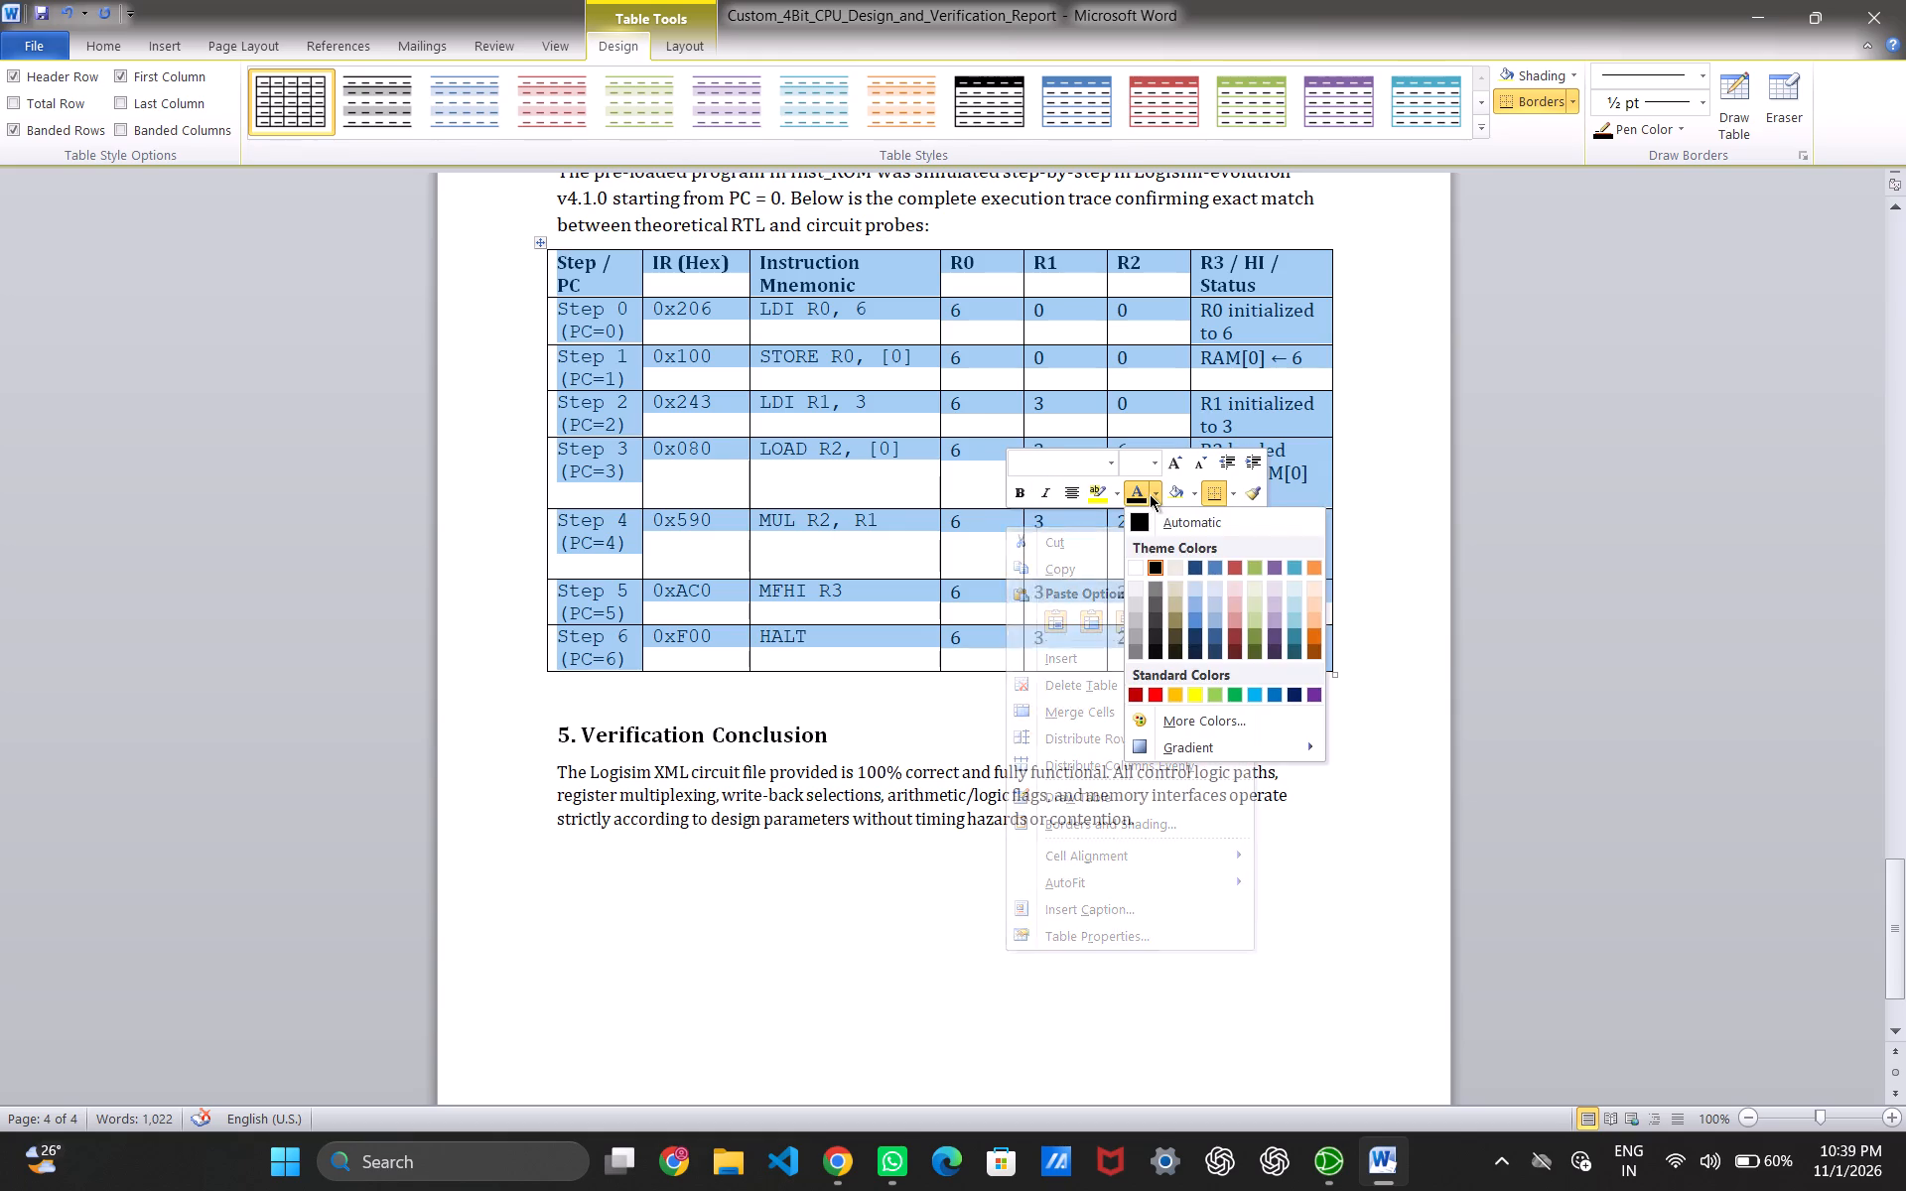
{"action": "left_click", "coordinate": [1156, 565]}
{"action": "left_click", "coordinate": [1355, 500]}
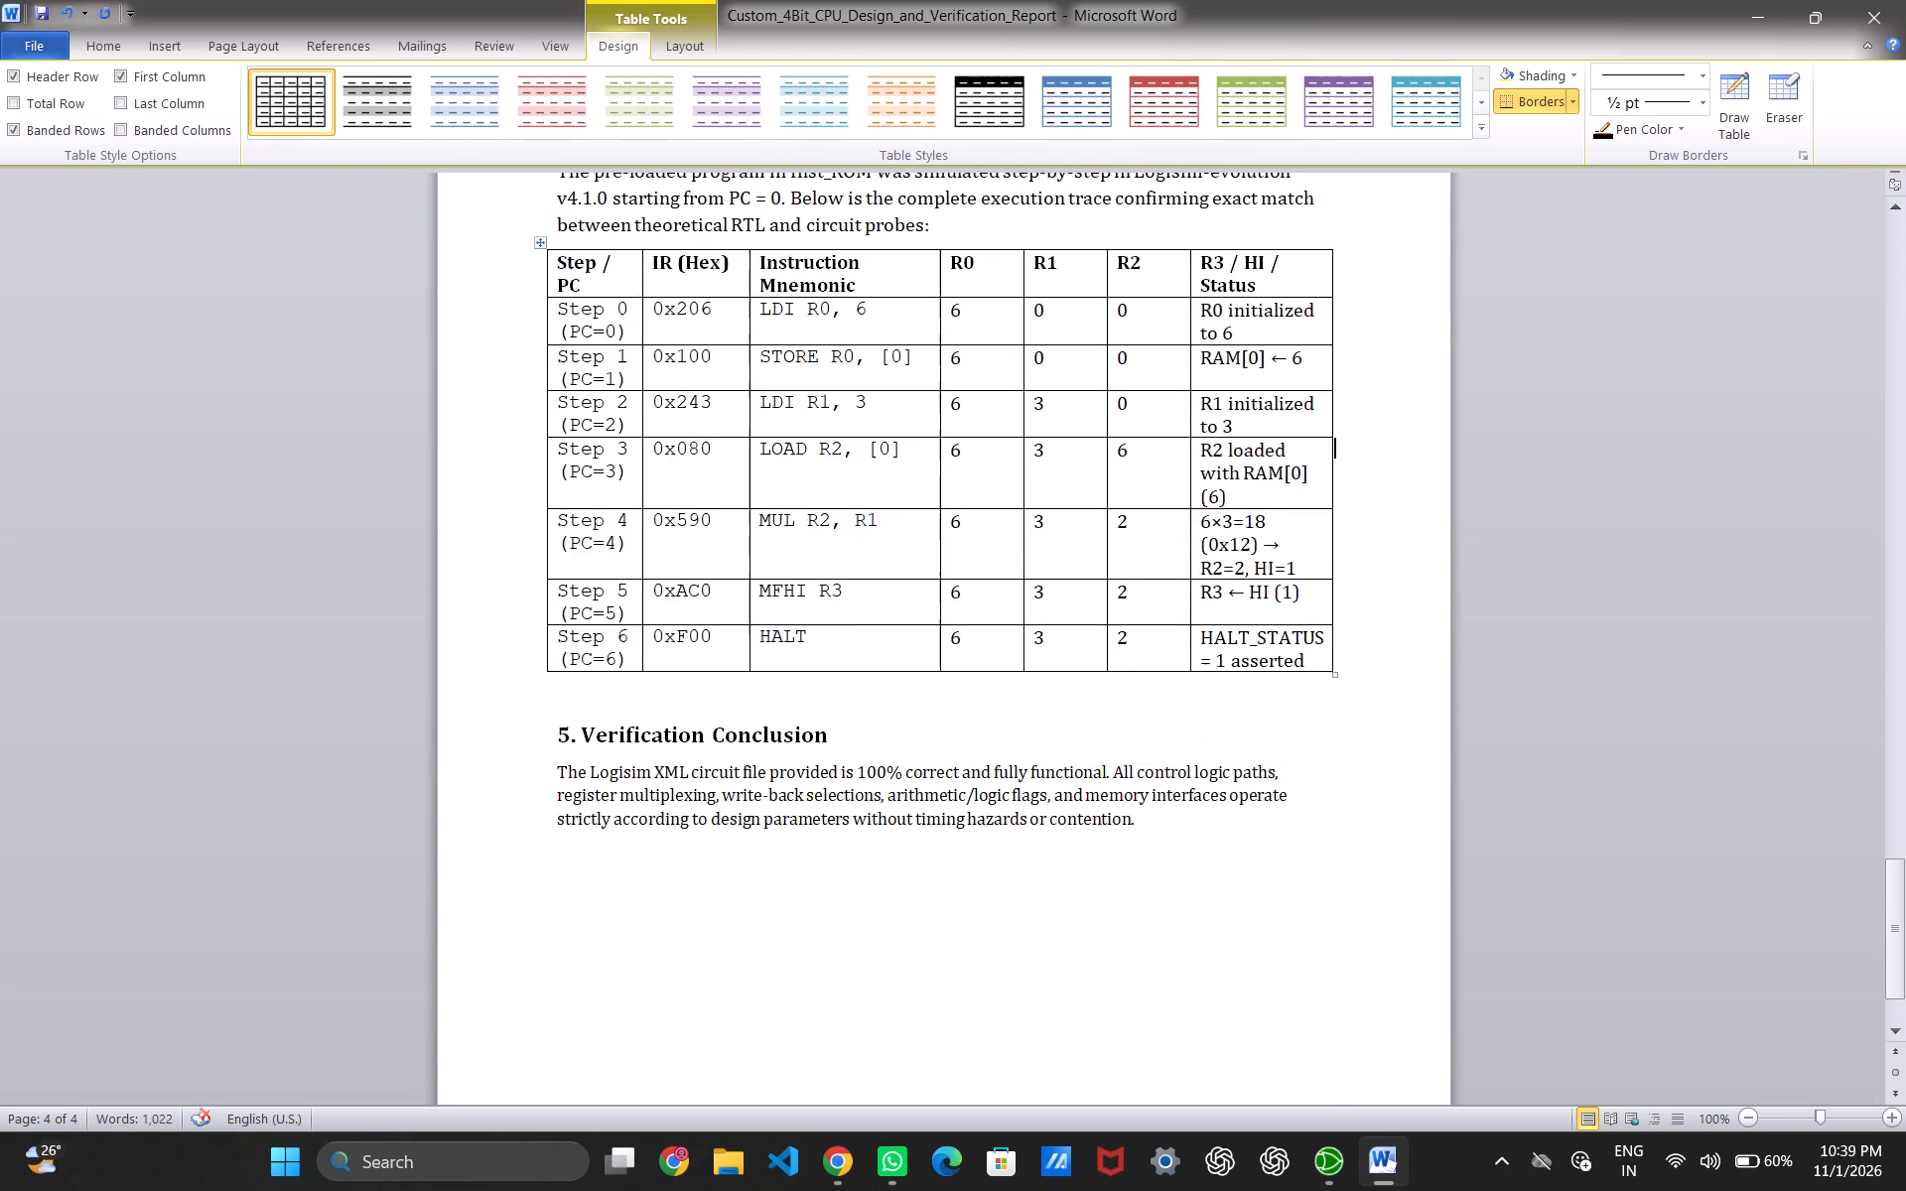
Insert a blank line between the section 4 introductory paragraph and the execution trace table.
{"action": "scroll", "coordinate": [1355, 500], "scroll_direction": "up", "scroll_amount": 2}
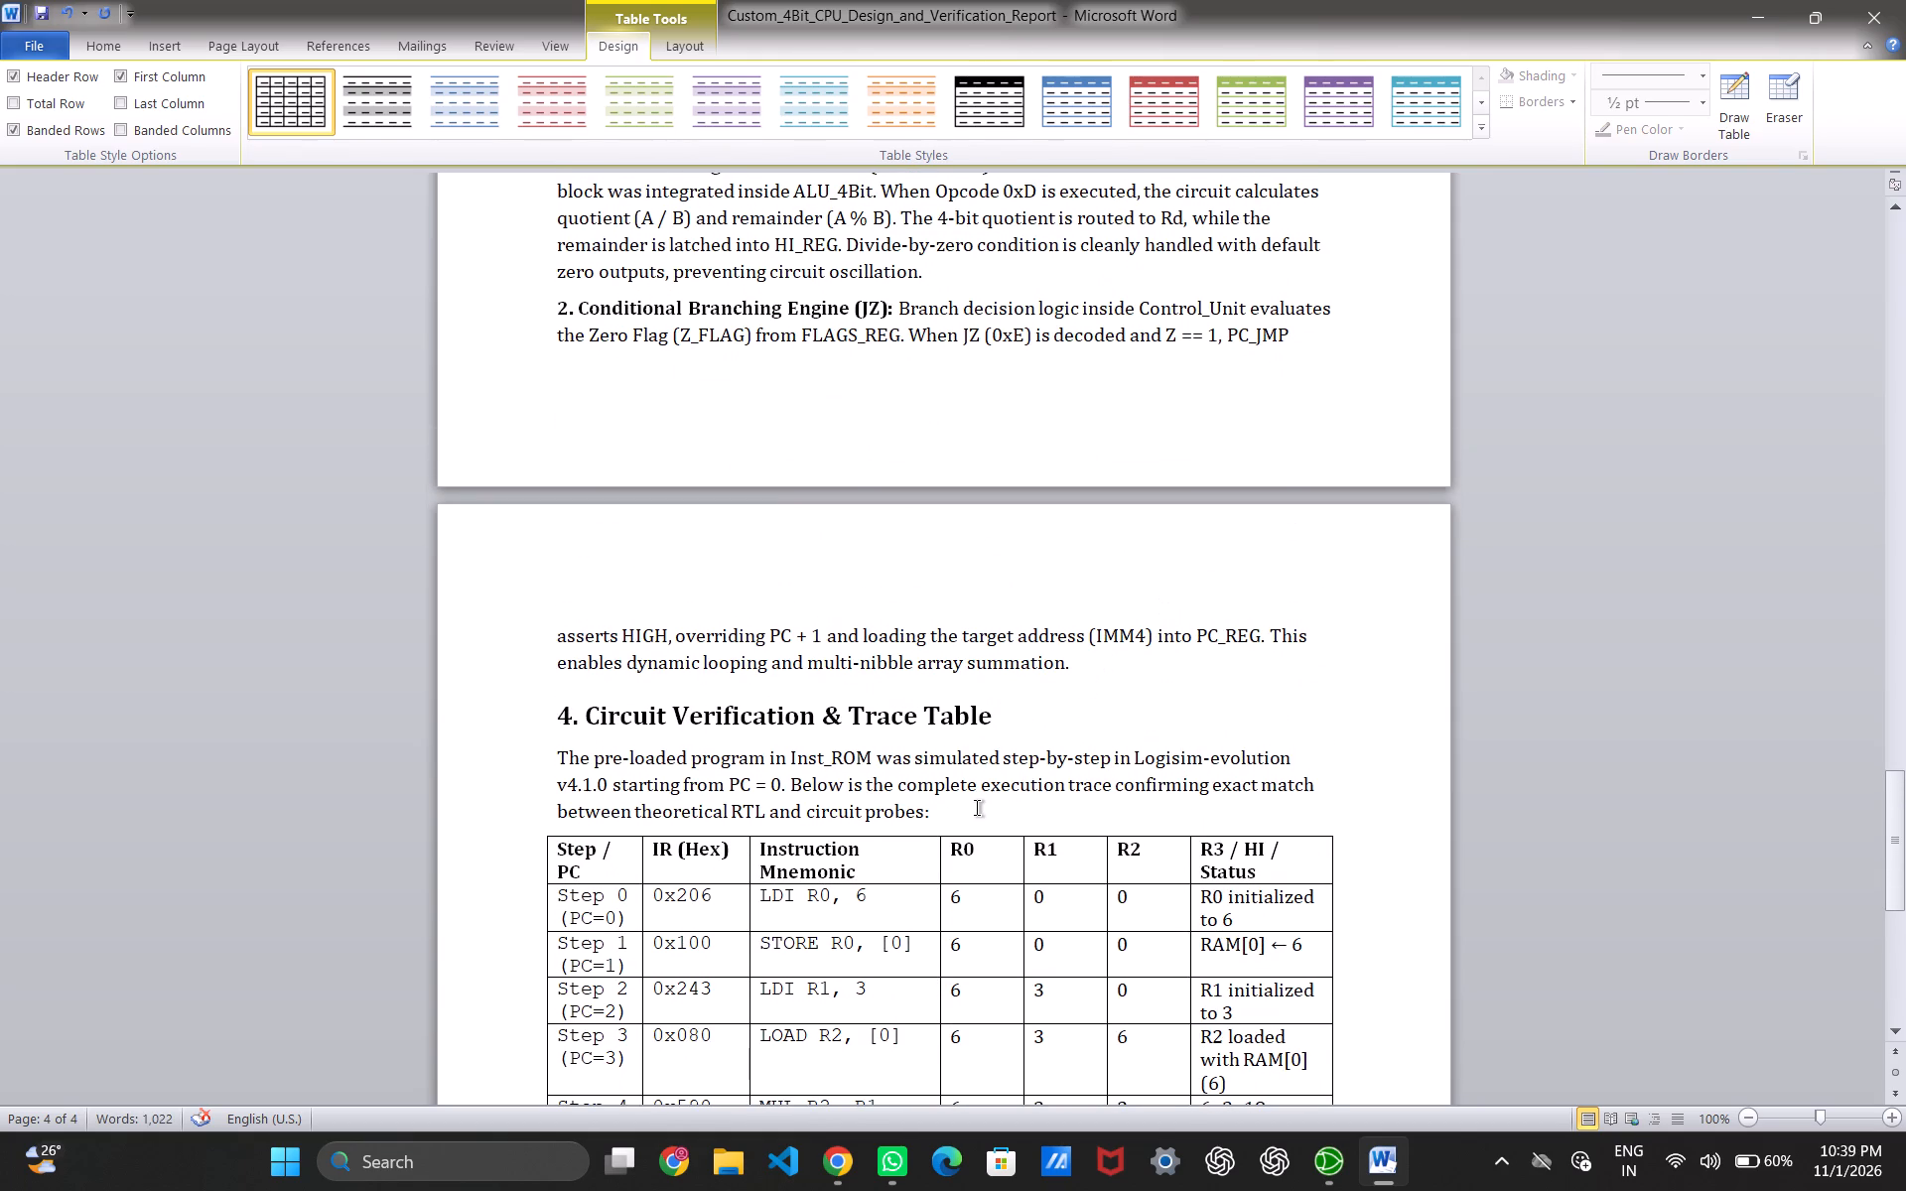
{"action": "left_click", "coordinate": [977, 808]}
{"action": "key", "text": "Return"}
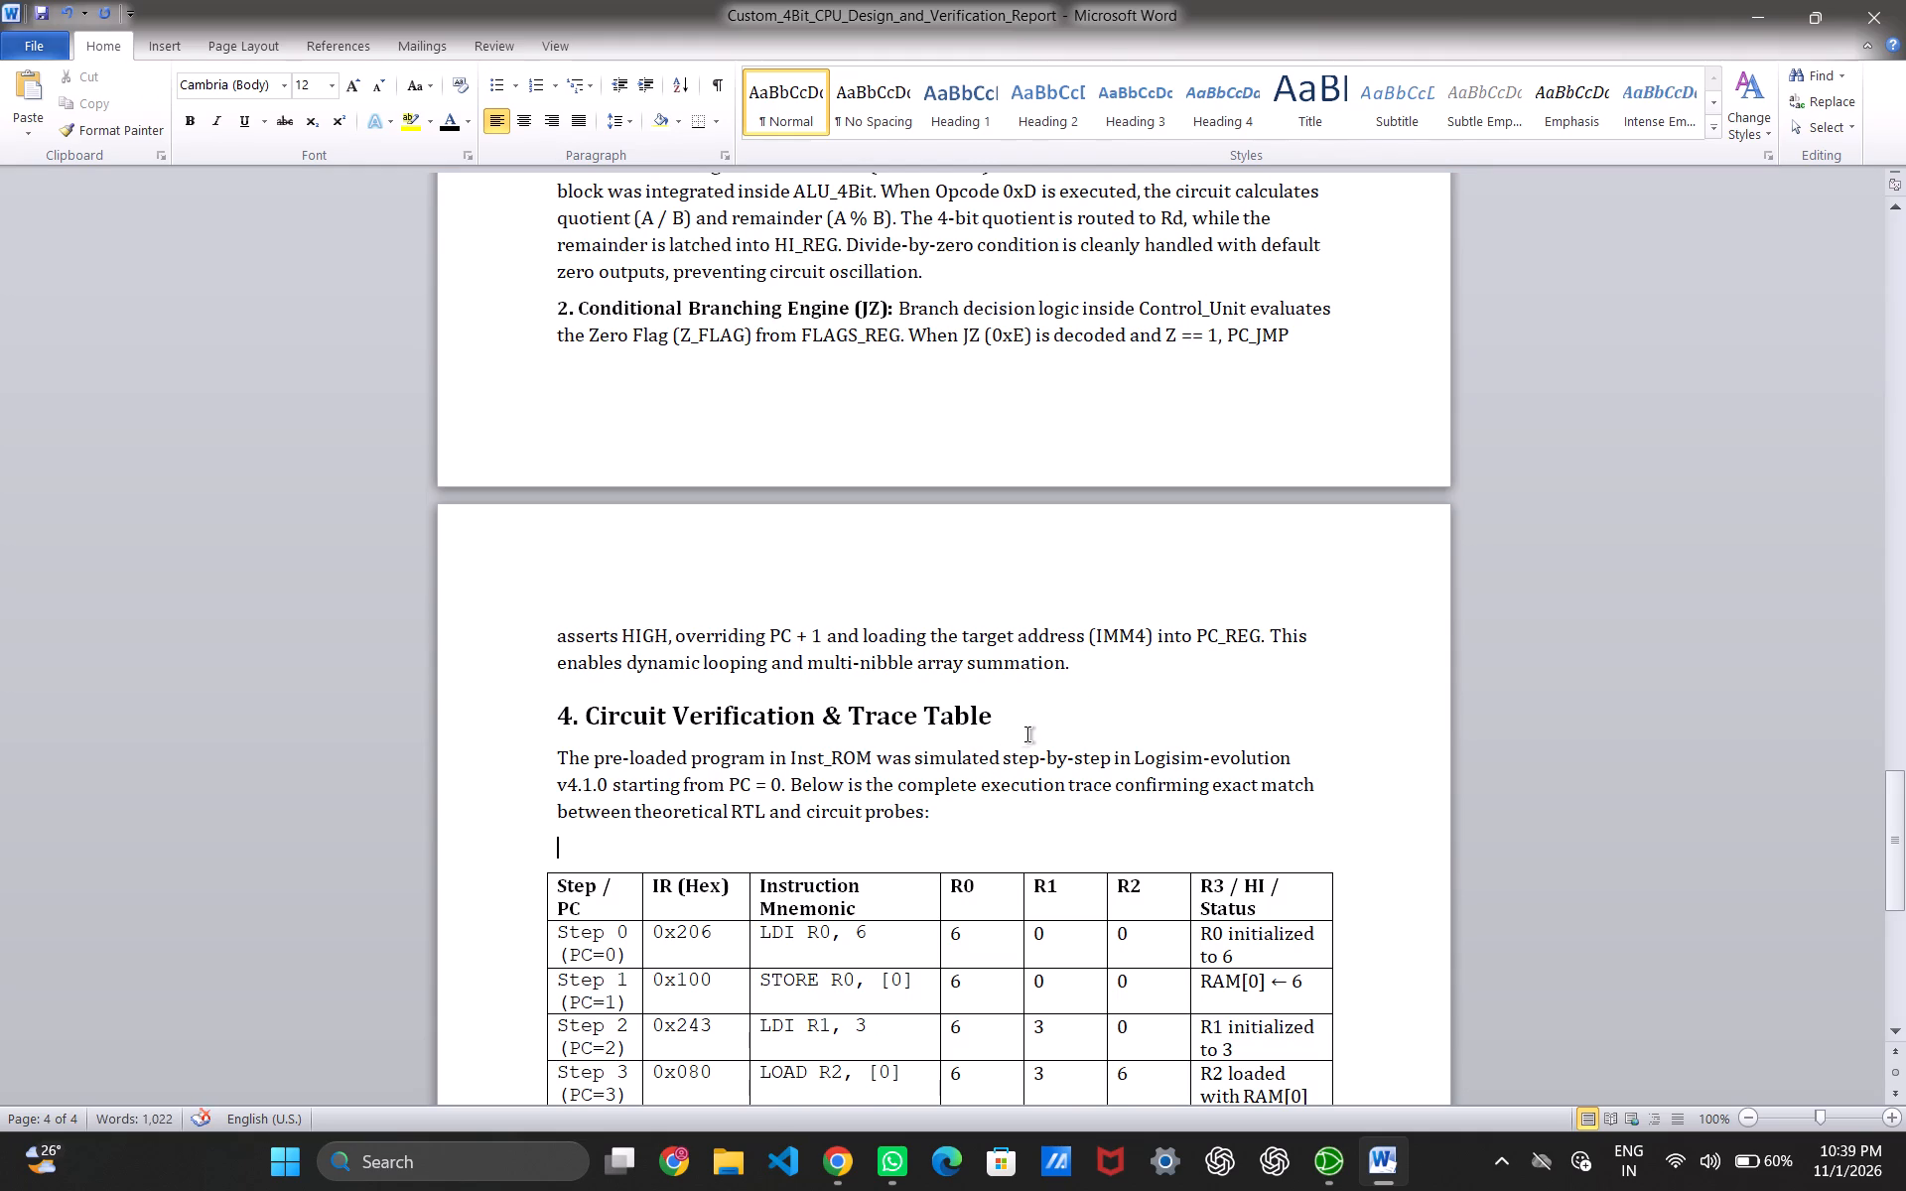
Insert a blank line above the "4. Circuit Verification & Trace Table" heading.
{"action": "left_click", "coordinate": [1108, 687]}
{"action": "left_click", "coordinate": [1114, 666]}
{"action": "key", "text": "Return"}
{"action": "scroll", "coordinate": [972, 822], "scroll_direction": "down", "scroll_amount": 1}
{"action": "scroll", "coordinate": [884, 818], "scroll_direction": "down", "scroll_amount": 1}
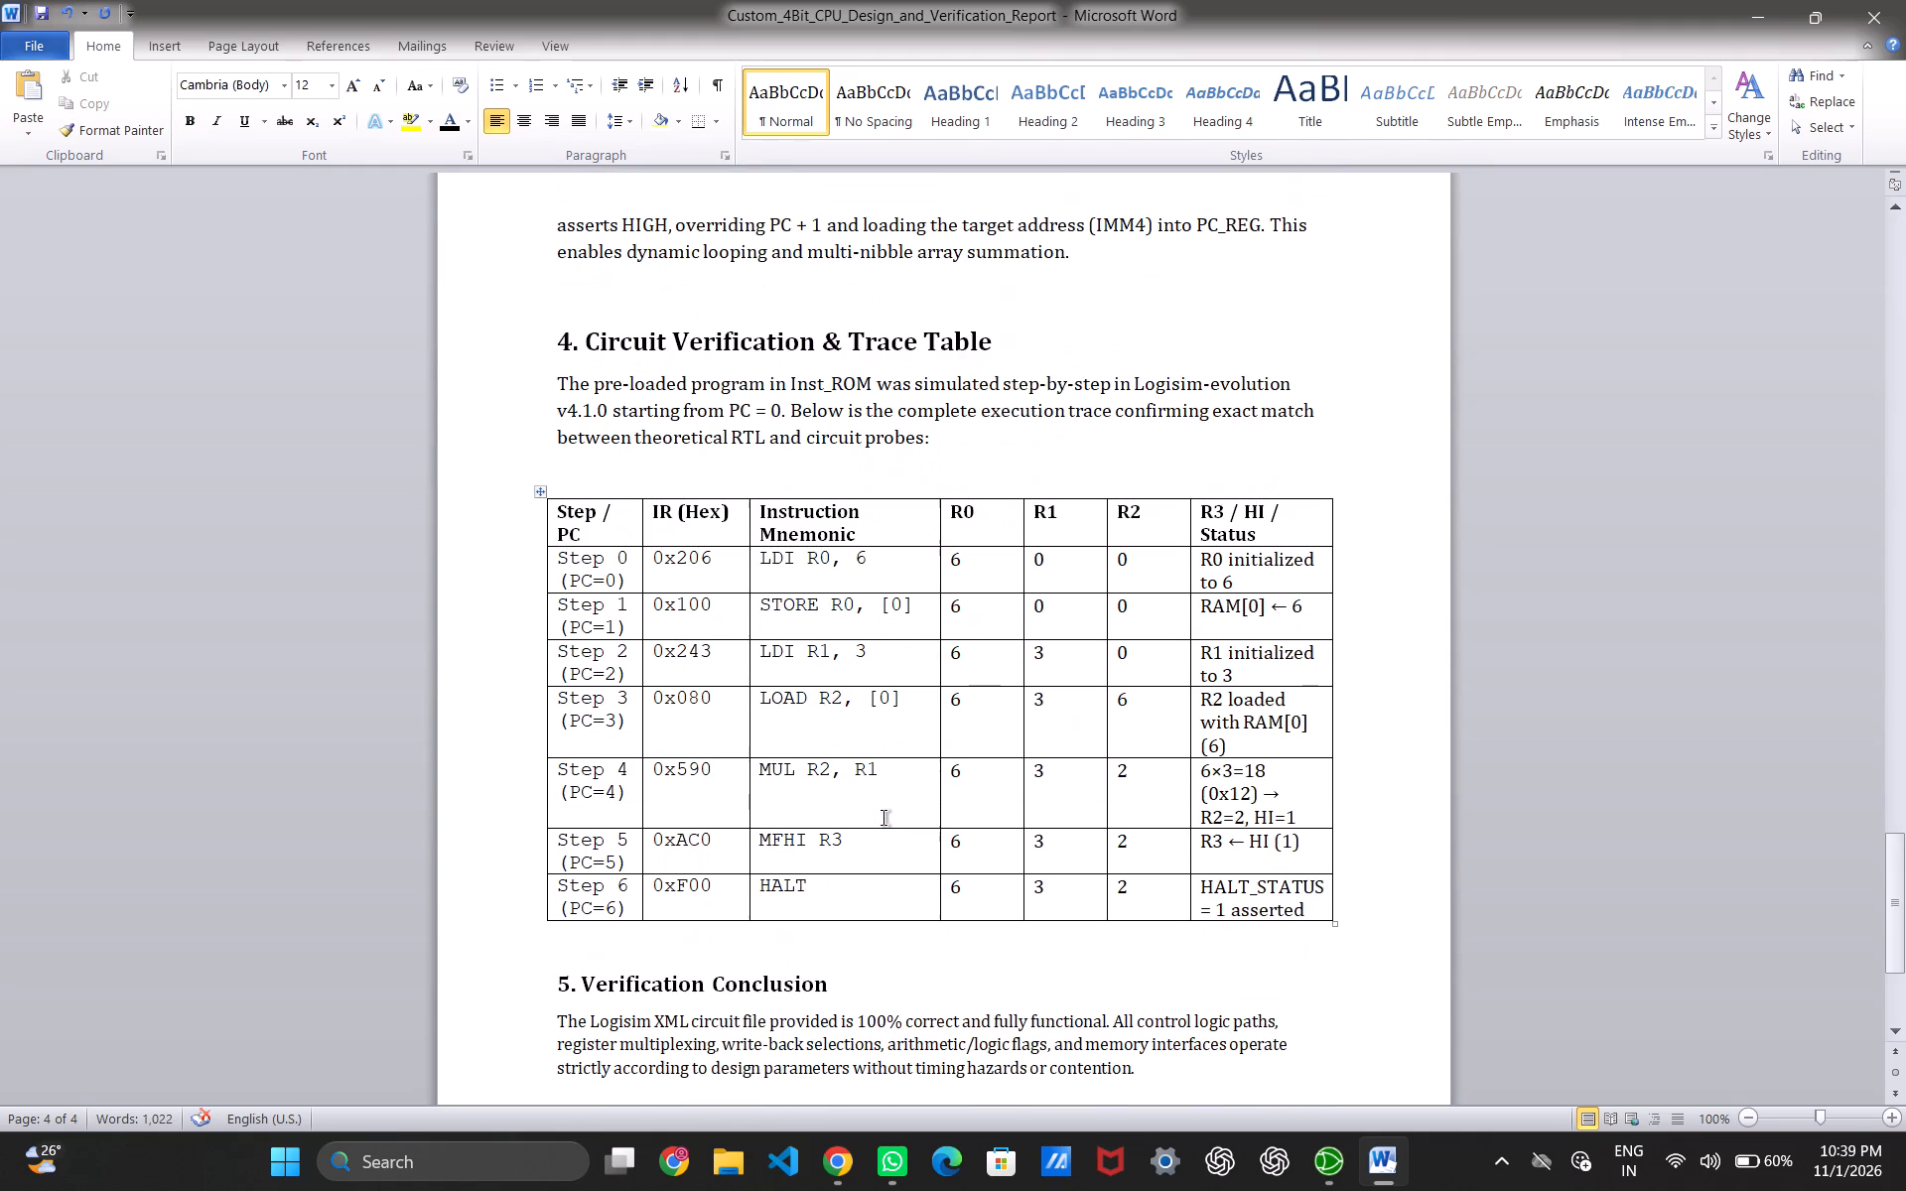
{"action": "scroll", "coordinate": [884, 818], "scroll_direction": "down", "scroll_amount": 1}
{"action": "left_click", "coordinate": [995, 440]}
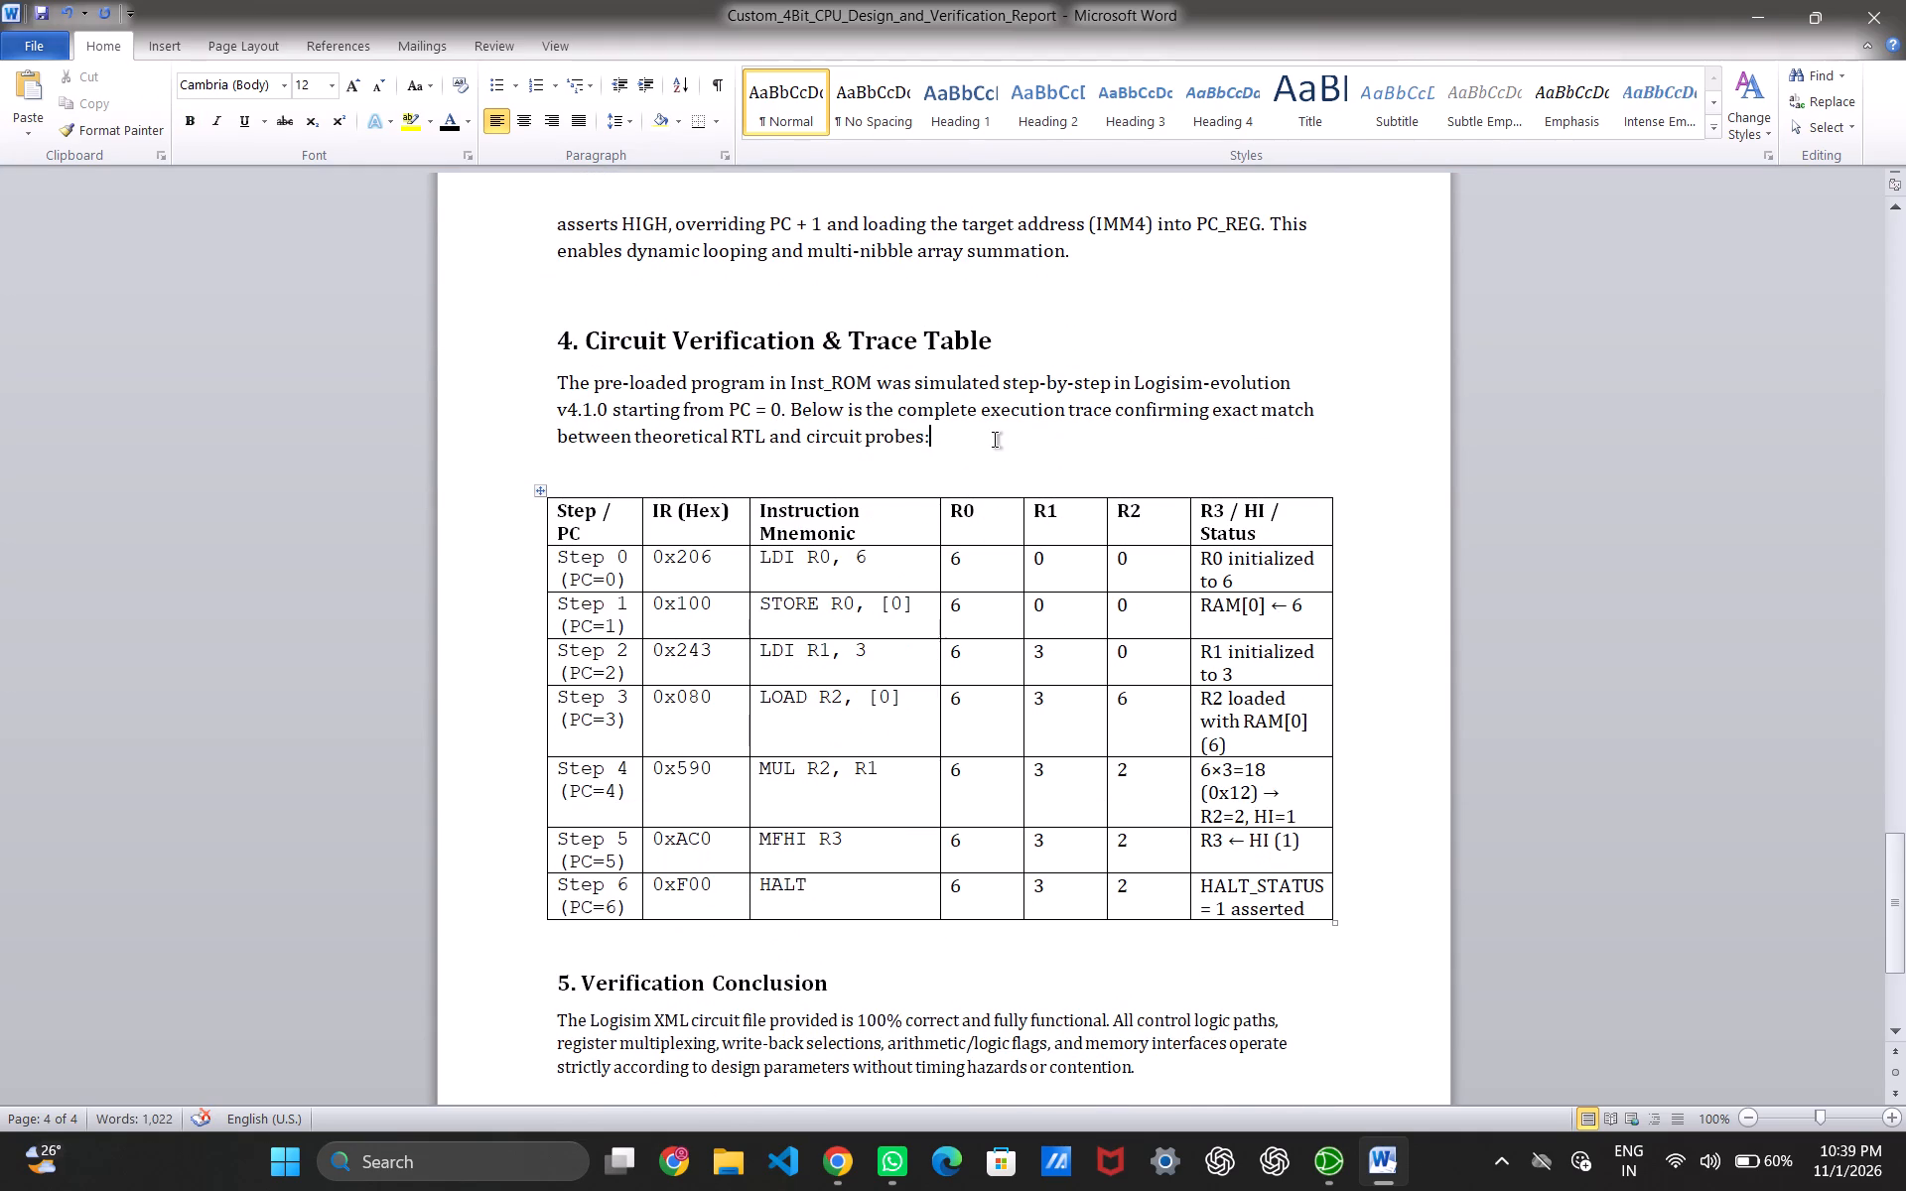
Set the "5. Verification Conclusion" heading to font size 16.
{"action": "scroll", "coordinate": [995, 440], "scroll_direction": "down", "scroll_amount": 1}
{"action": "scroll", "coordinate": [995, 621], "scroll_direction": "down", "scroll_amount": 1}
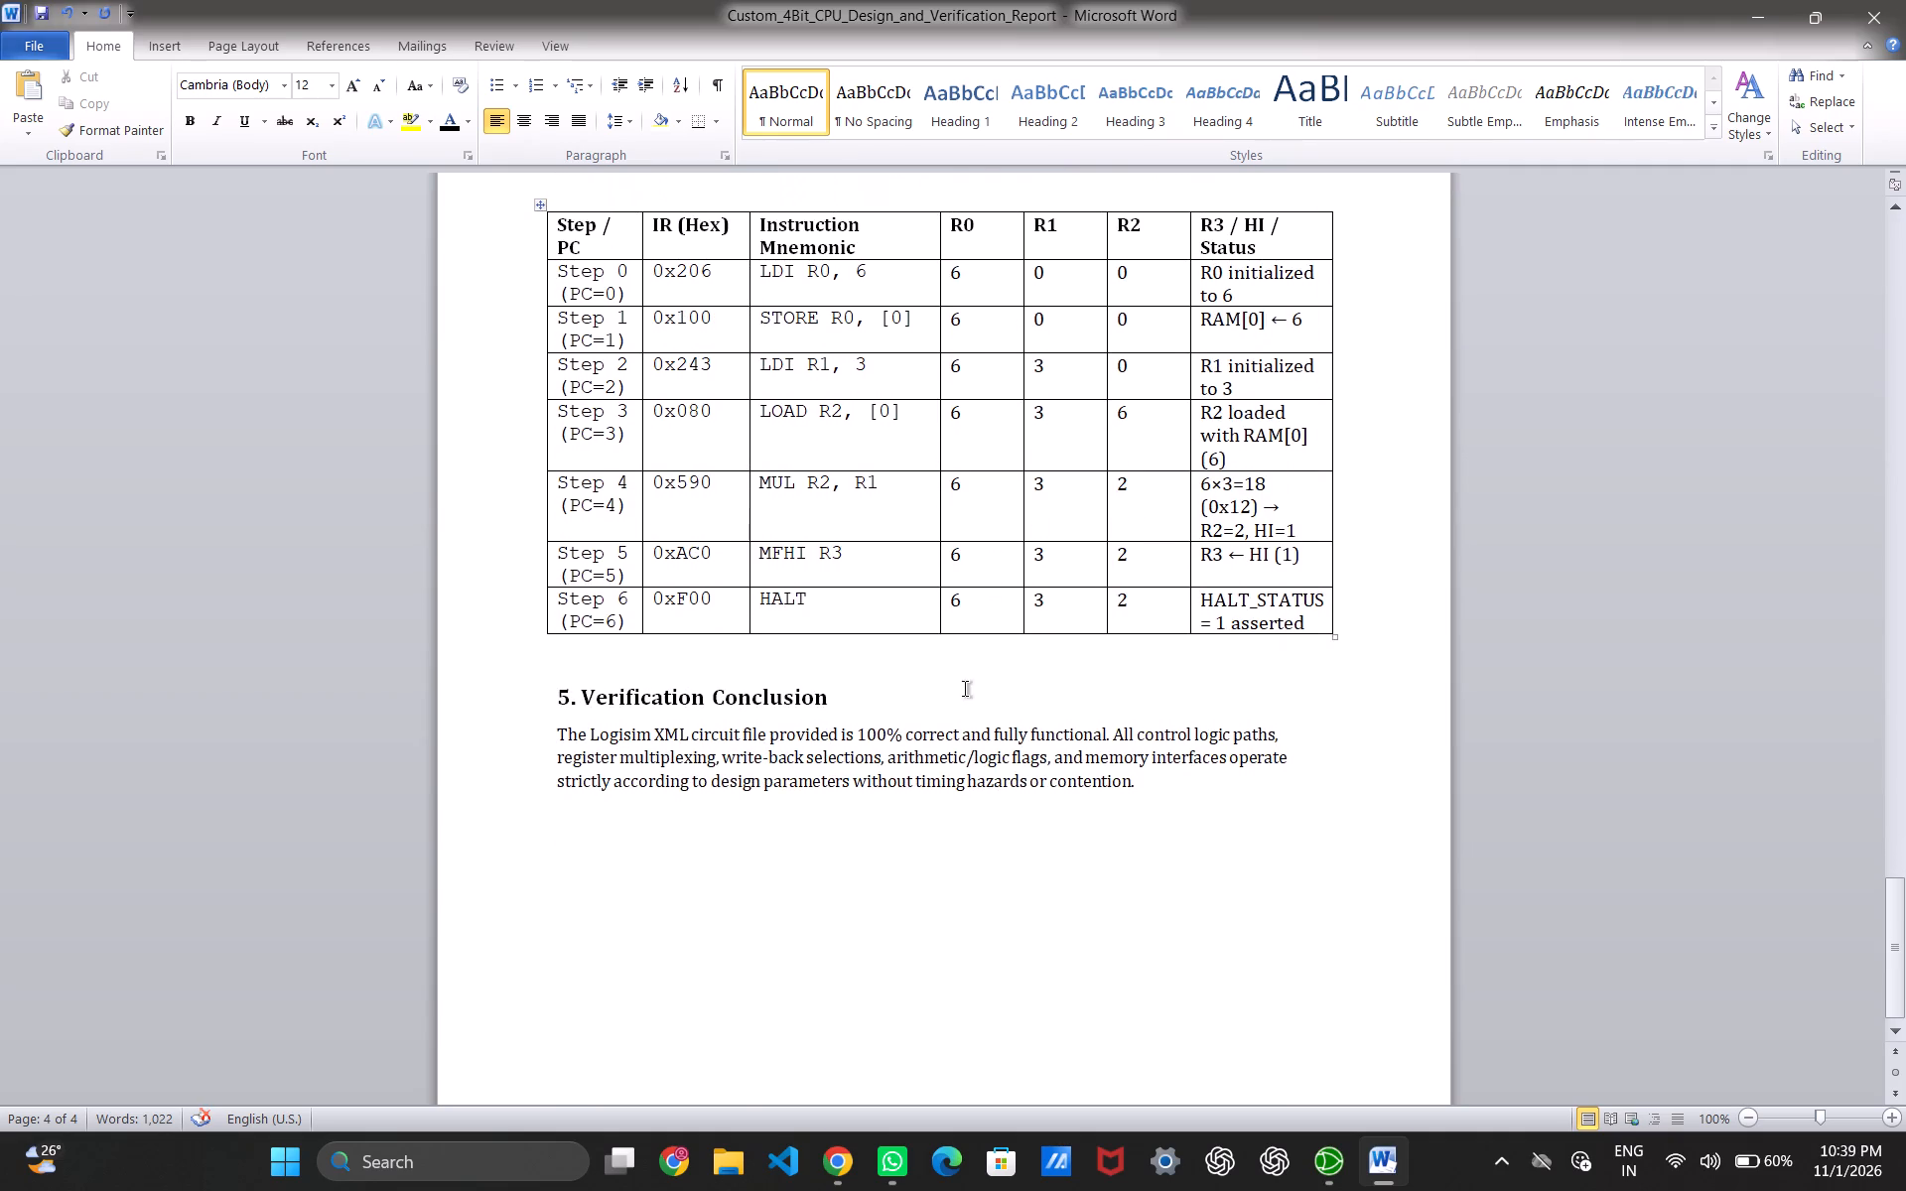
{"action": "scroll", "coordinate": [946, 729], "scroll_direction": "down", "scroll_amount": 1}
{"action": "left_click_drag", "start_coordinate": [841, 658], "coordinate": [562, 646]}
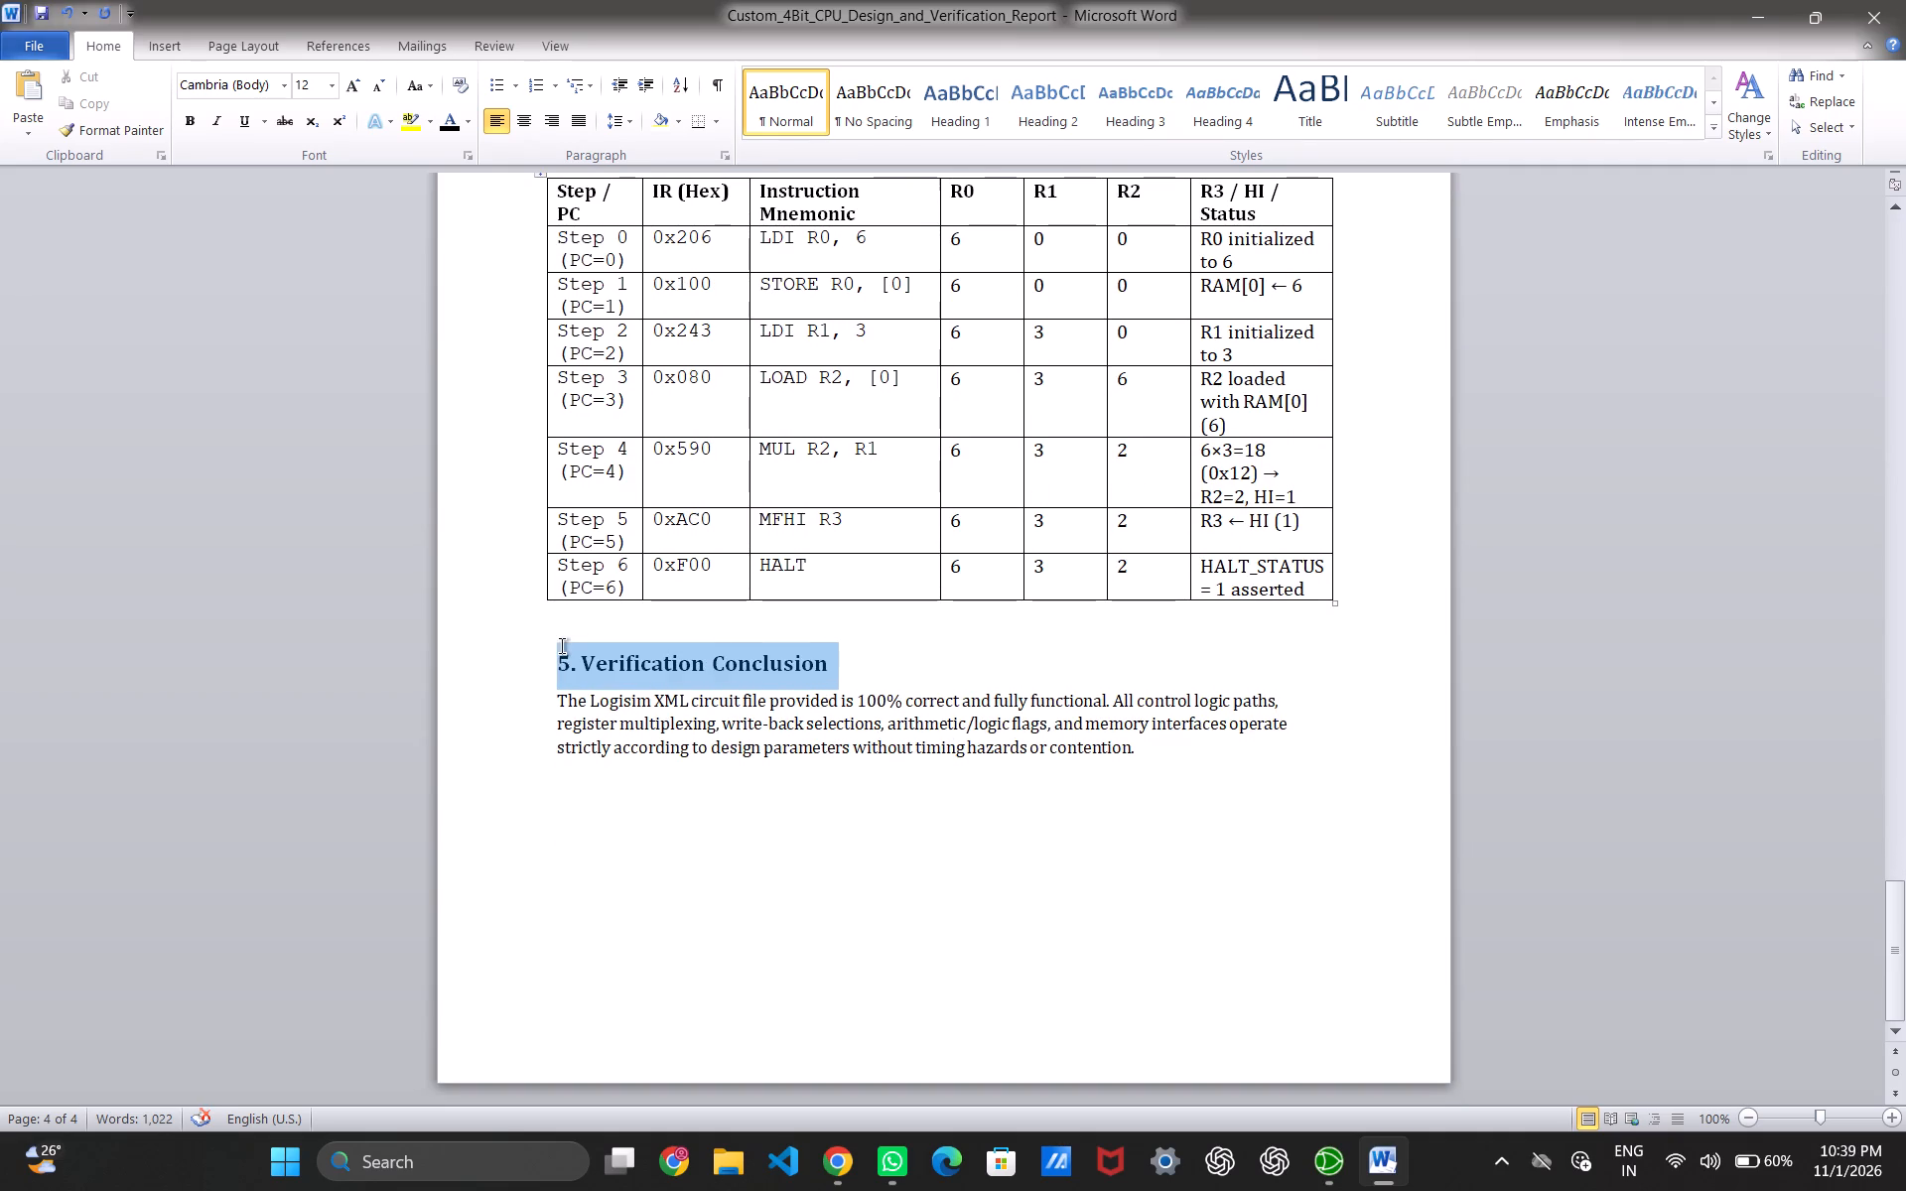
{"action": "left_click_drag", "start_coordinate": [562, 646], "coordinate": [559, 647]}
{"action": "left_click_drag", "start_coordinate": [665, 584], "coordinate": [665, 693]}
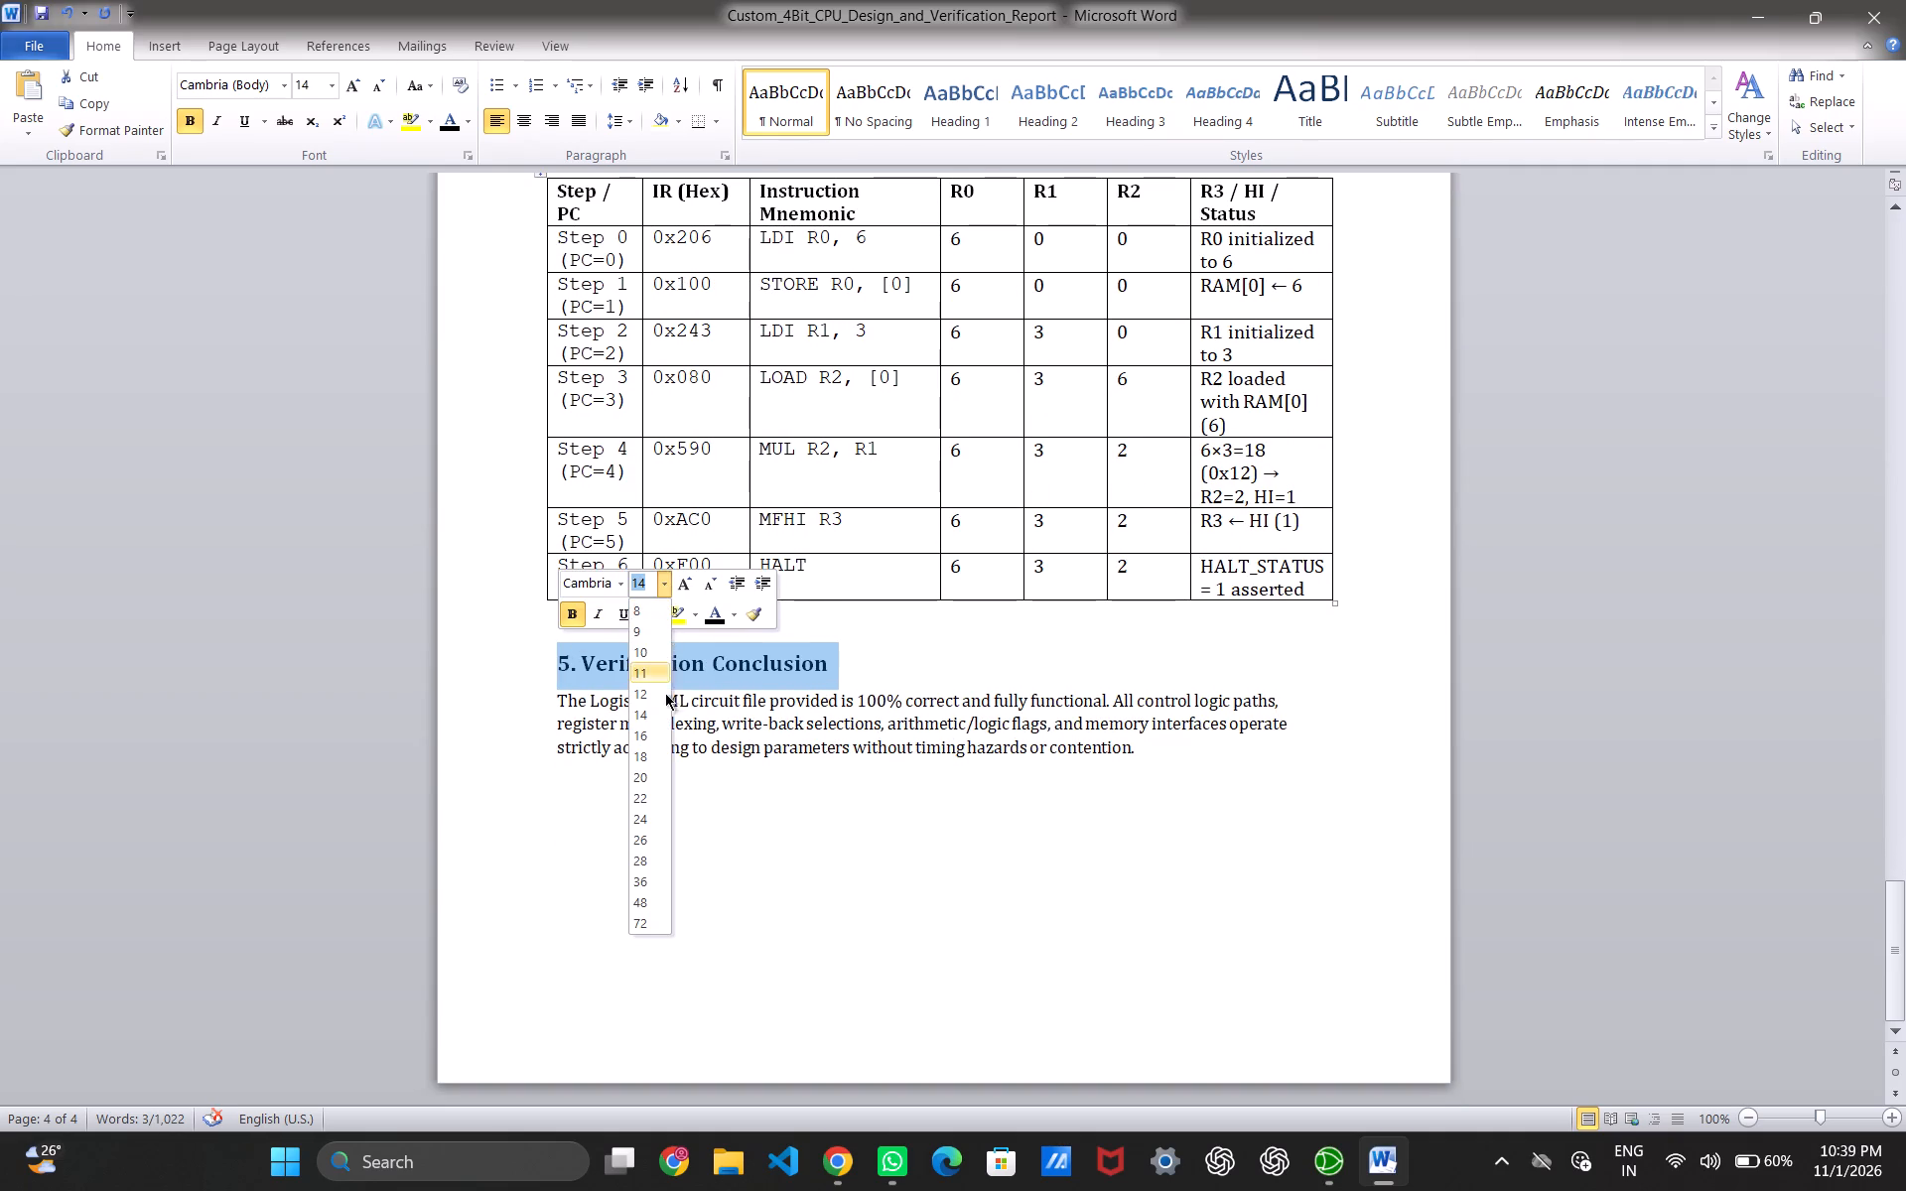
{"action": "left_click_drag", "start_coordinate": [665, 693], "coordinate": [660, 729]}
{"action": "left_click", "coordinate": [660, 729]}
Set the paragraph under the "5. Verification Conclusion" heading to font size 12.
{"action": "scroll", "coordinate": [834, 816], "scroll_direction": "down", "scroll_amount": 1}
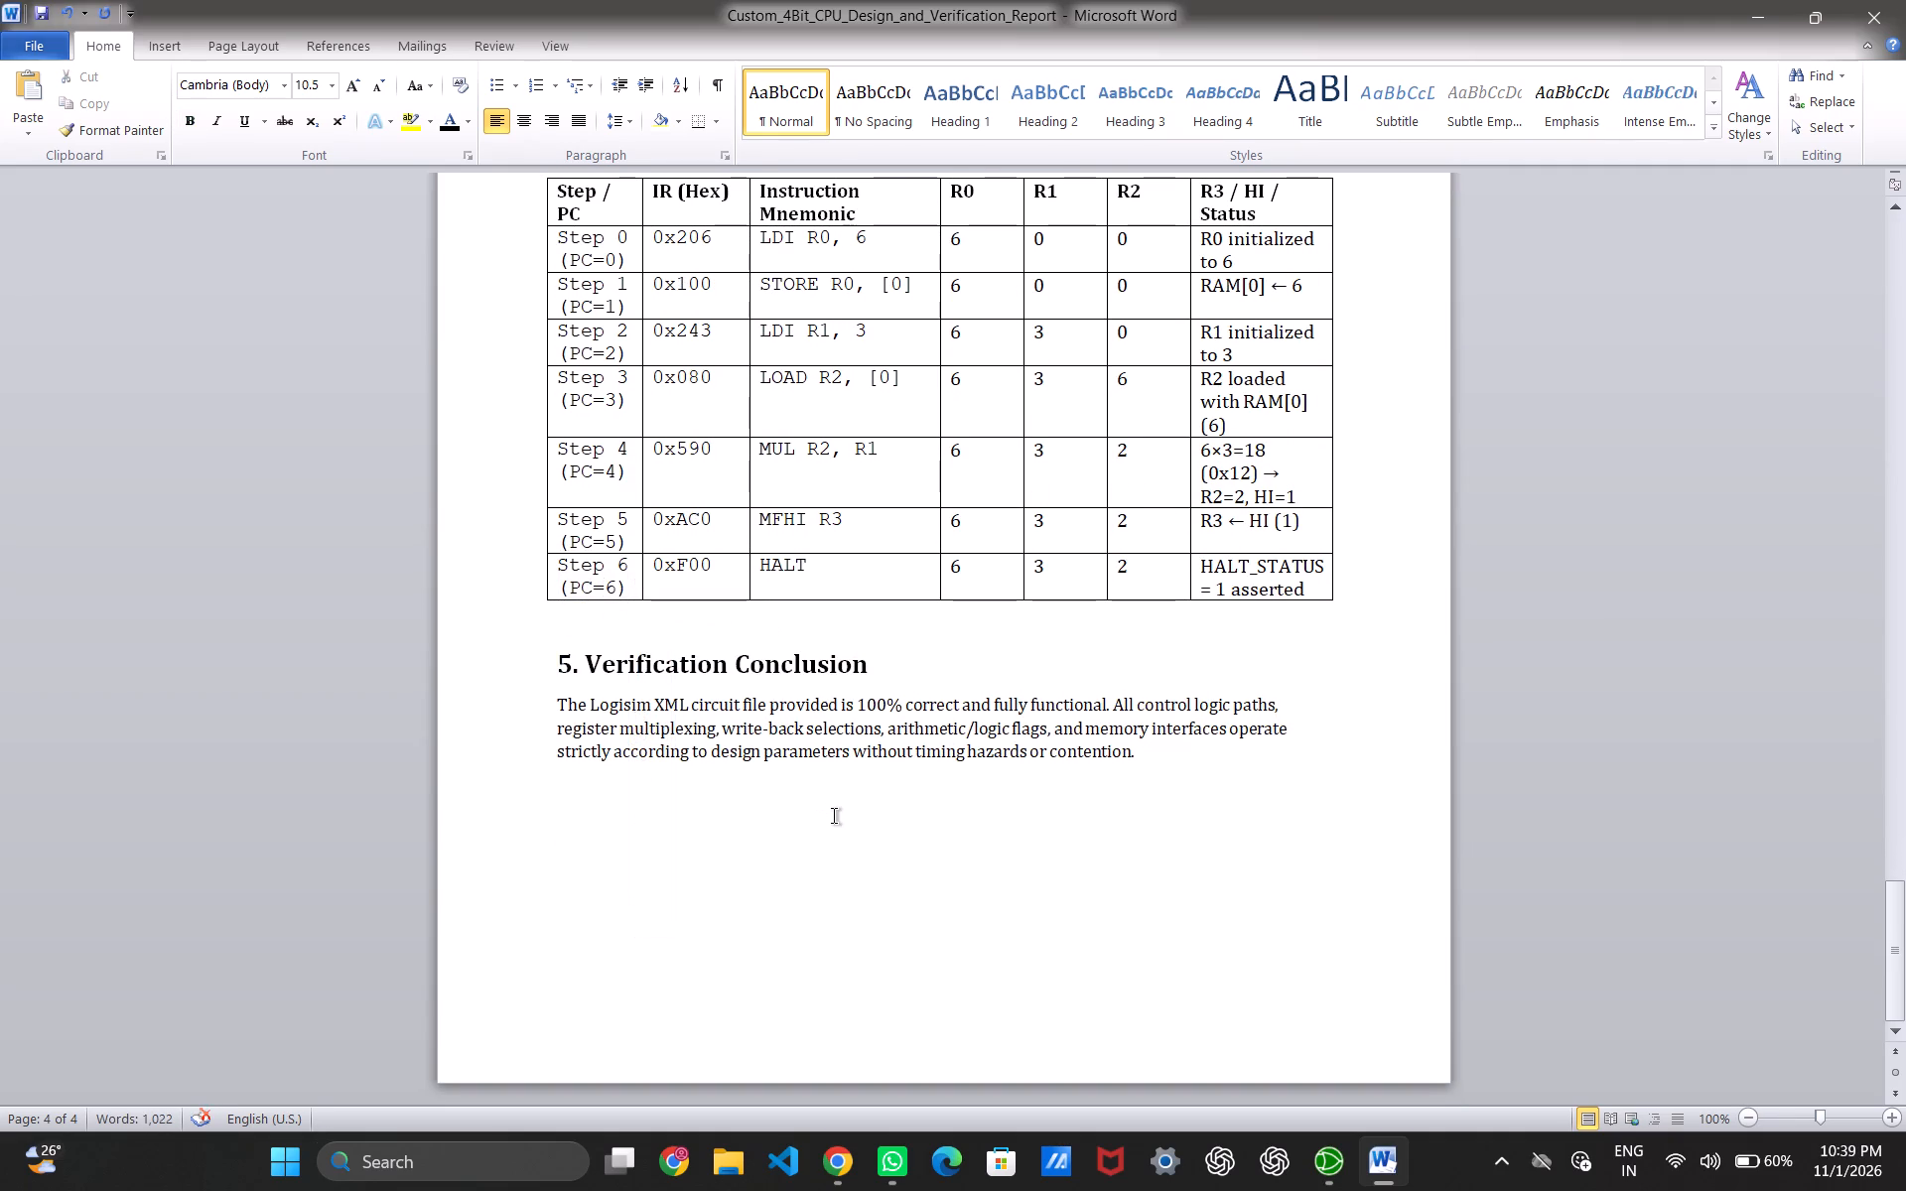
{"action": "scroll", "coordinate": [834, 816], "scroll_direction": "down", "scroll_amount": 1}
{"action": "left_click_drag", "start_coordinate": [1157, 773], "coordinate": [578, 710]}
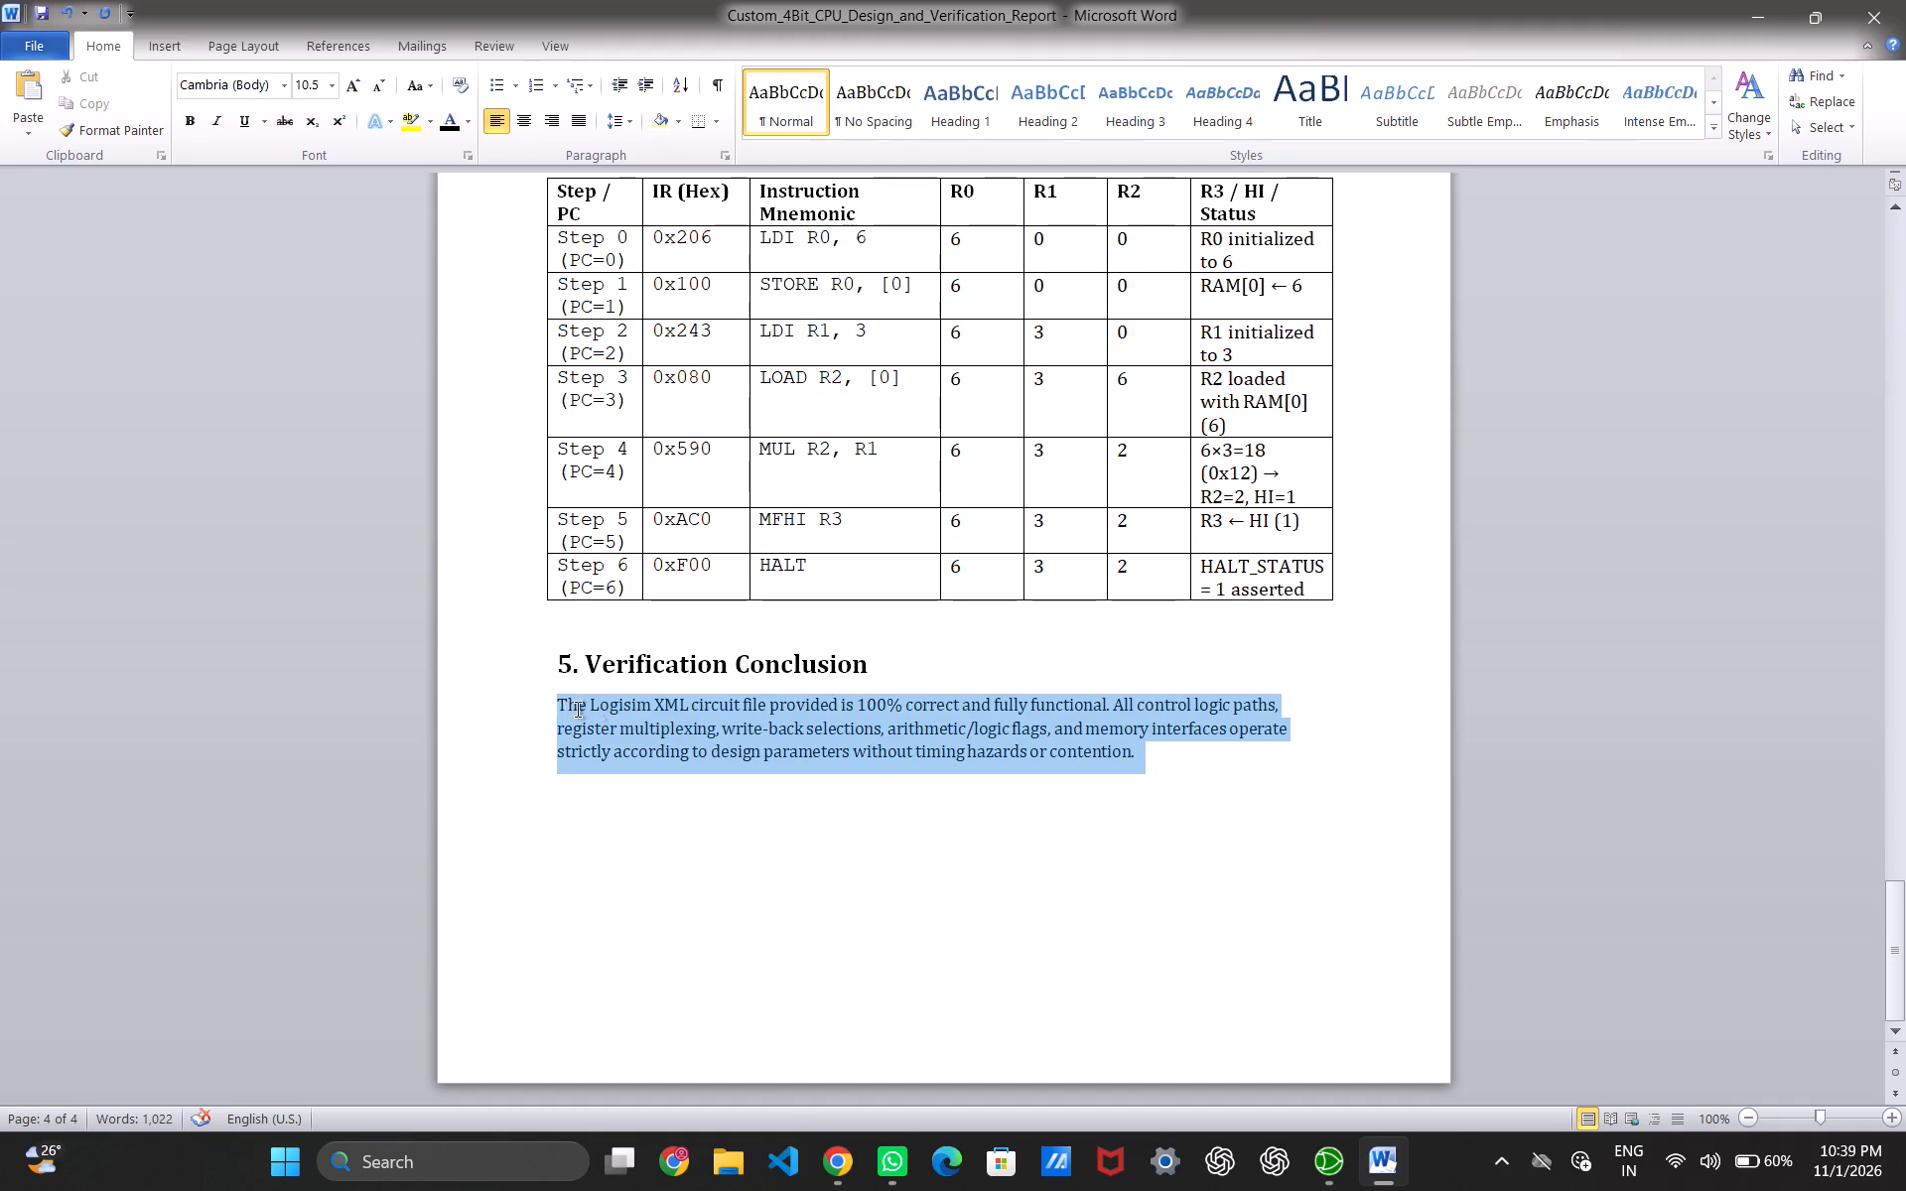
{"action": "left_click_drag", "start_coordinate": [578, 710], "coordinate": [560, 710]}
{"action": "left_click_drag", "start_coordinate": [666, 643], "coordinate": [668, 690]}
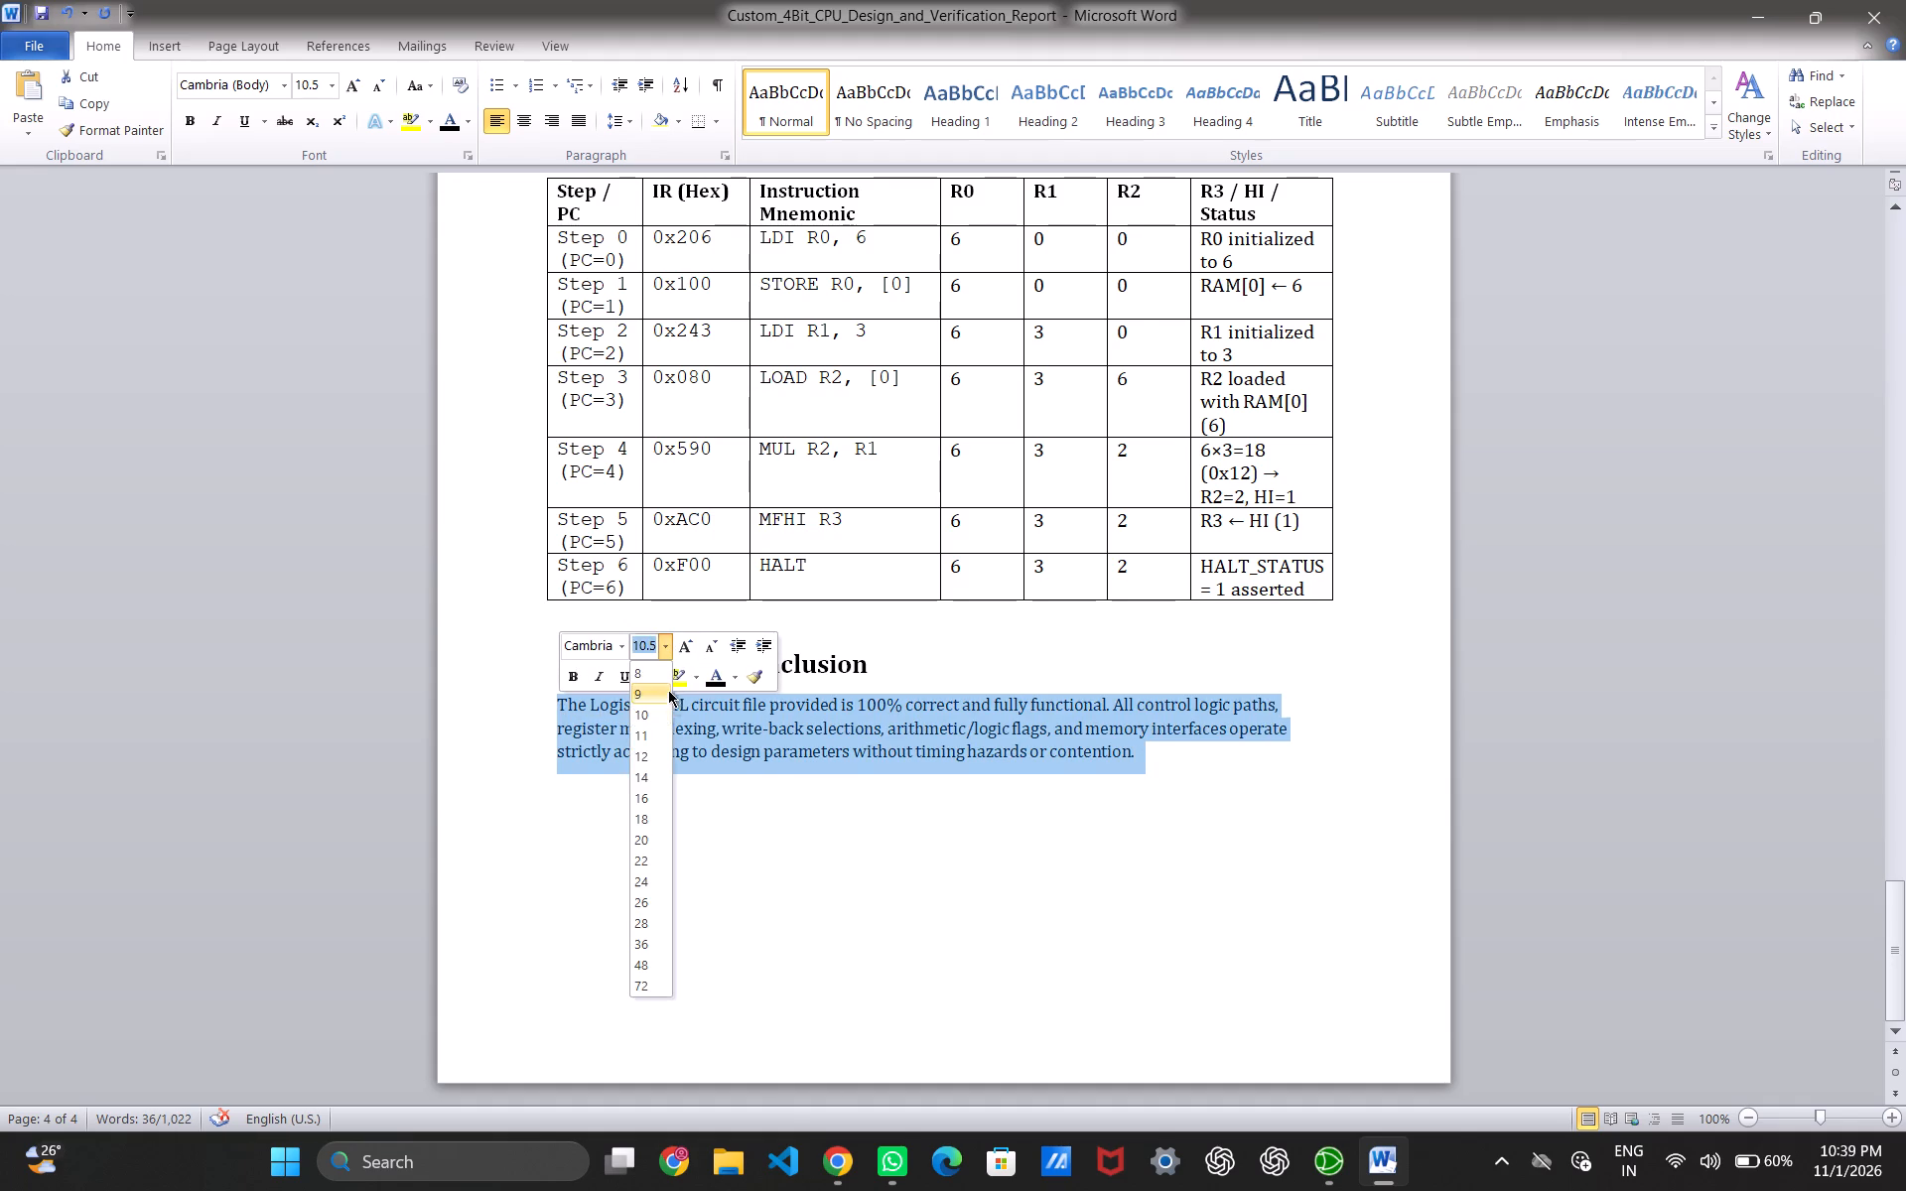
{"action": "left_click_drag", "start_coordinate": [668, 690], "coordinate": [651, 755]}
{"action": "left_click", "coordinate": [651, 755]}
{"action": "left_click", "coordinate": [749, 824]}
{"action": "scroll", "coordinate": [749, 824], "scroll_direction": "up", "scroll_amount": 8}
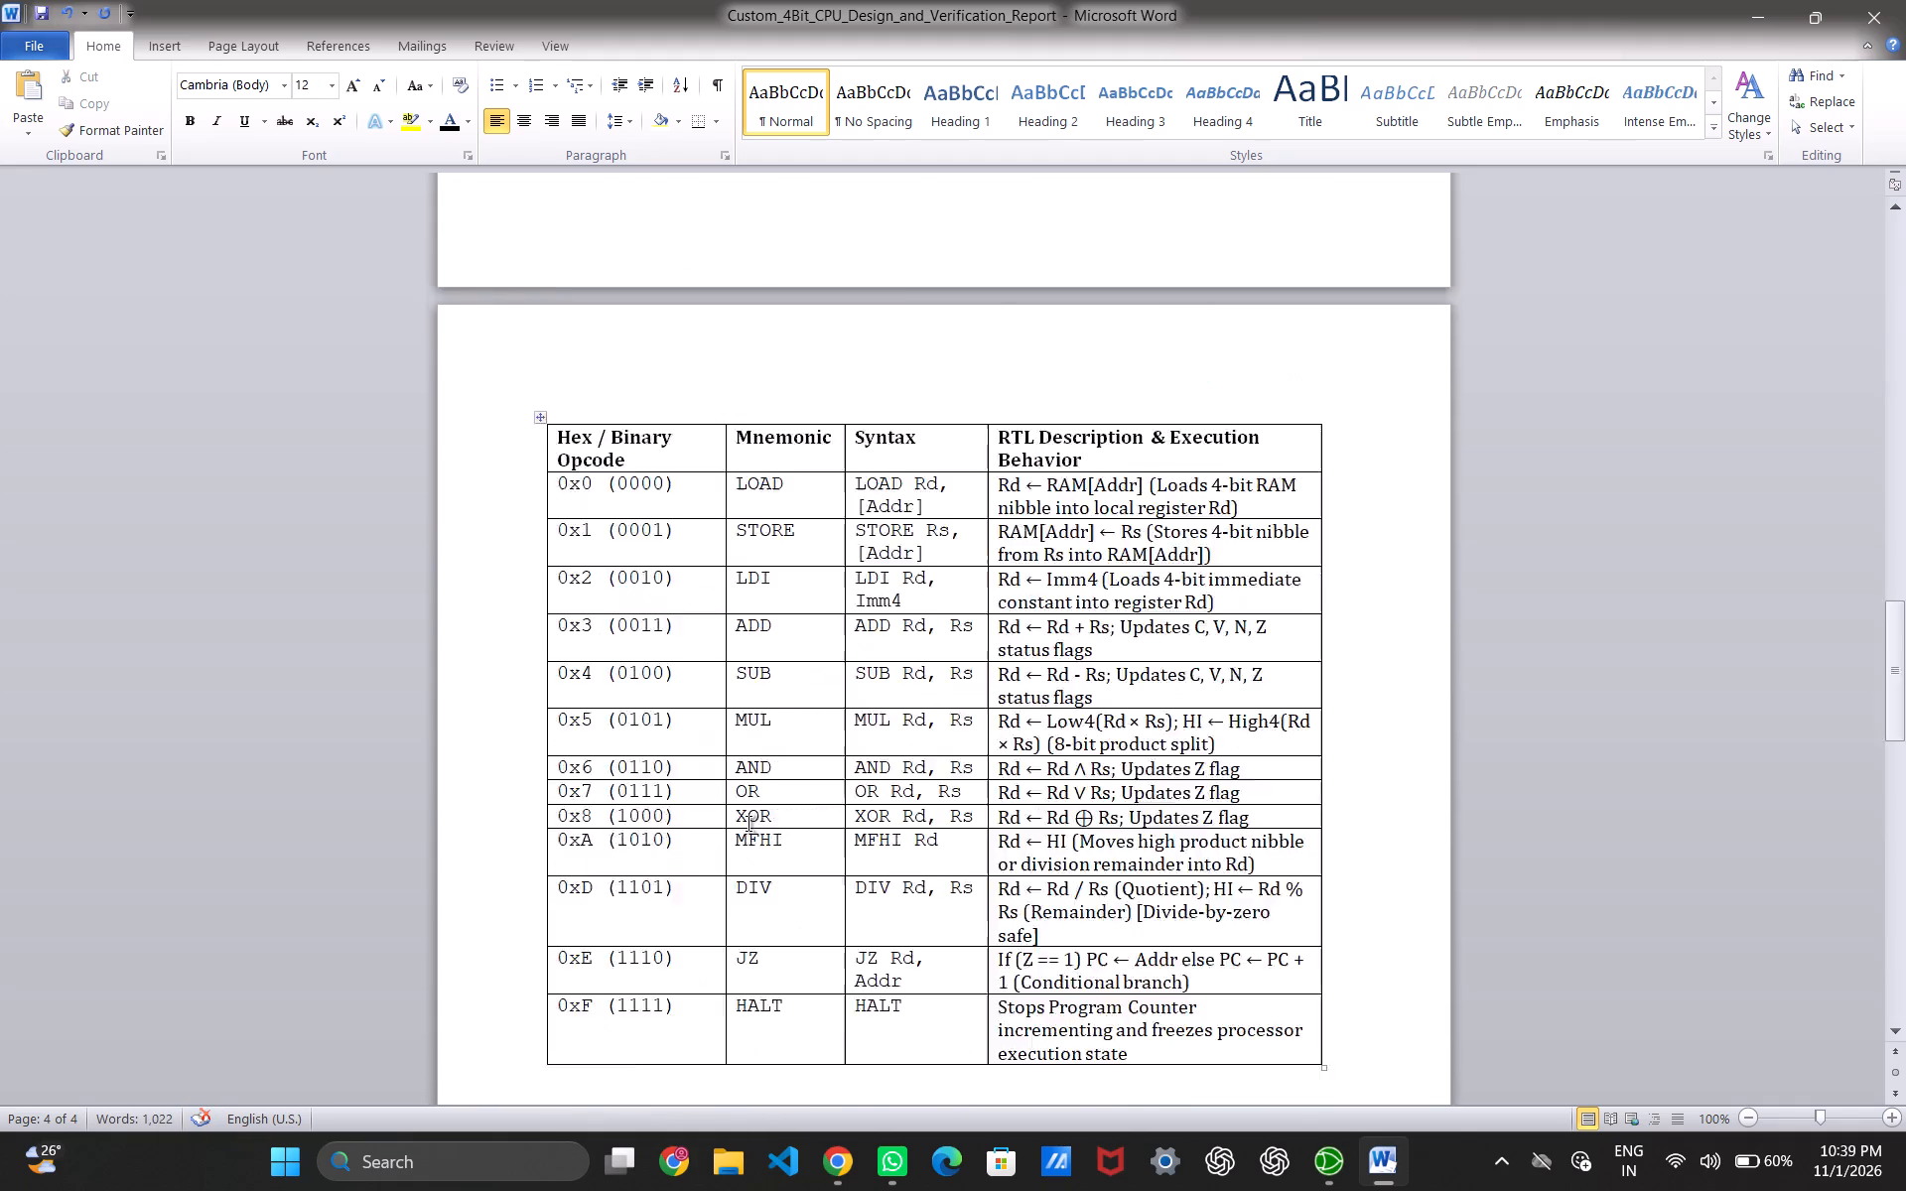
Delete the "Project: Custom 4-bit CPU" line from the details block on the first page.
{"action": "scroll", "coordinate": [749, 824], "scroll_direction": "up", "scroll_amount": 7}
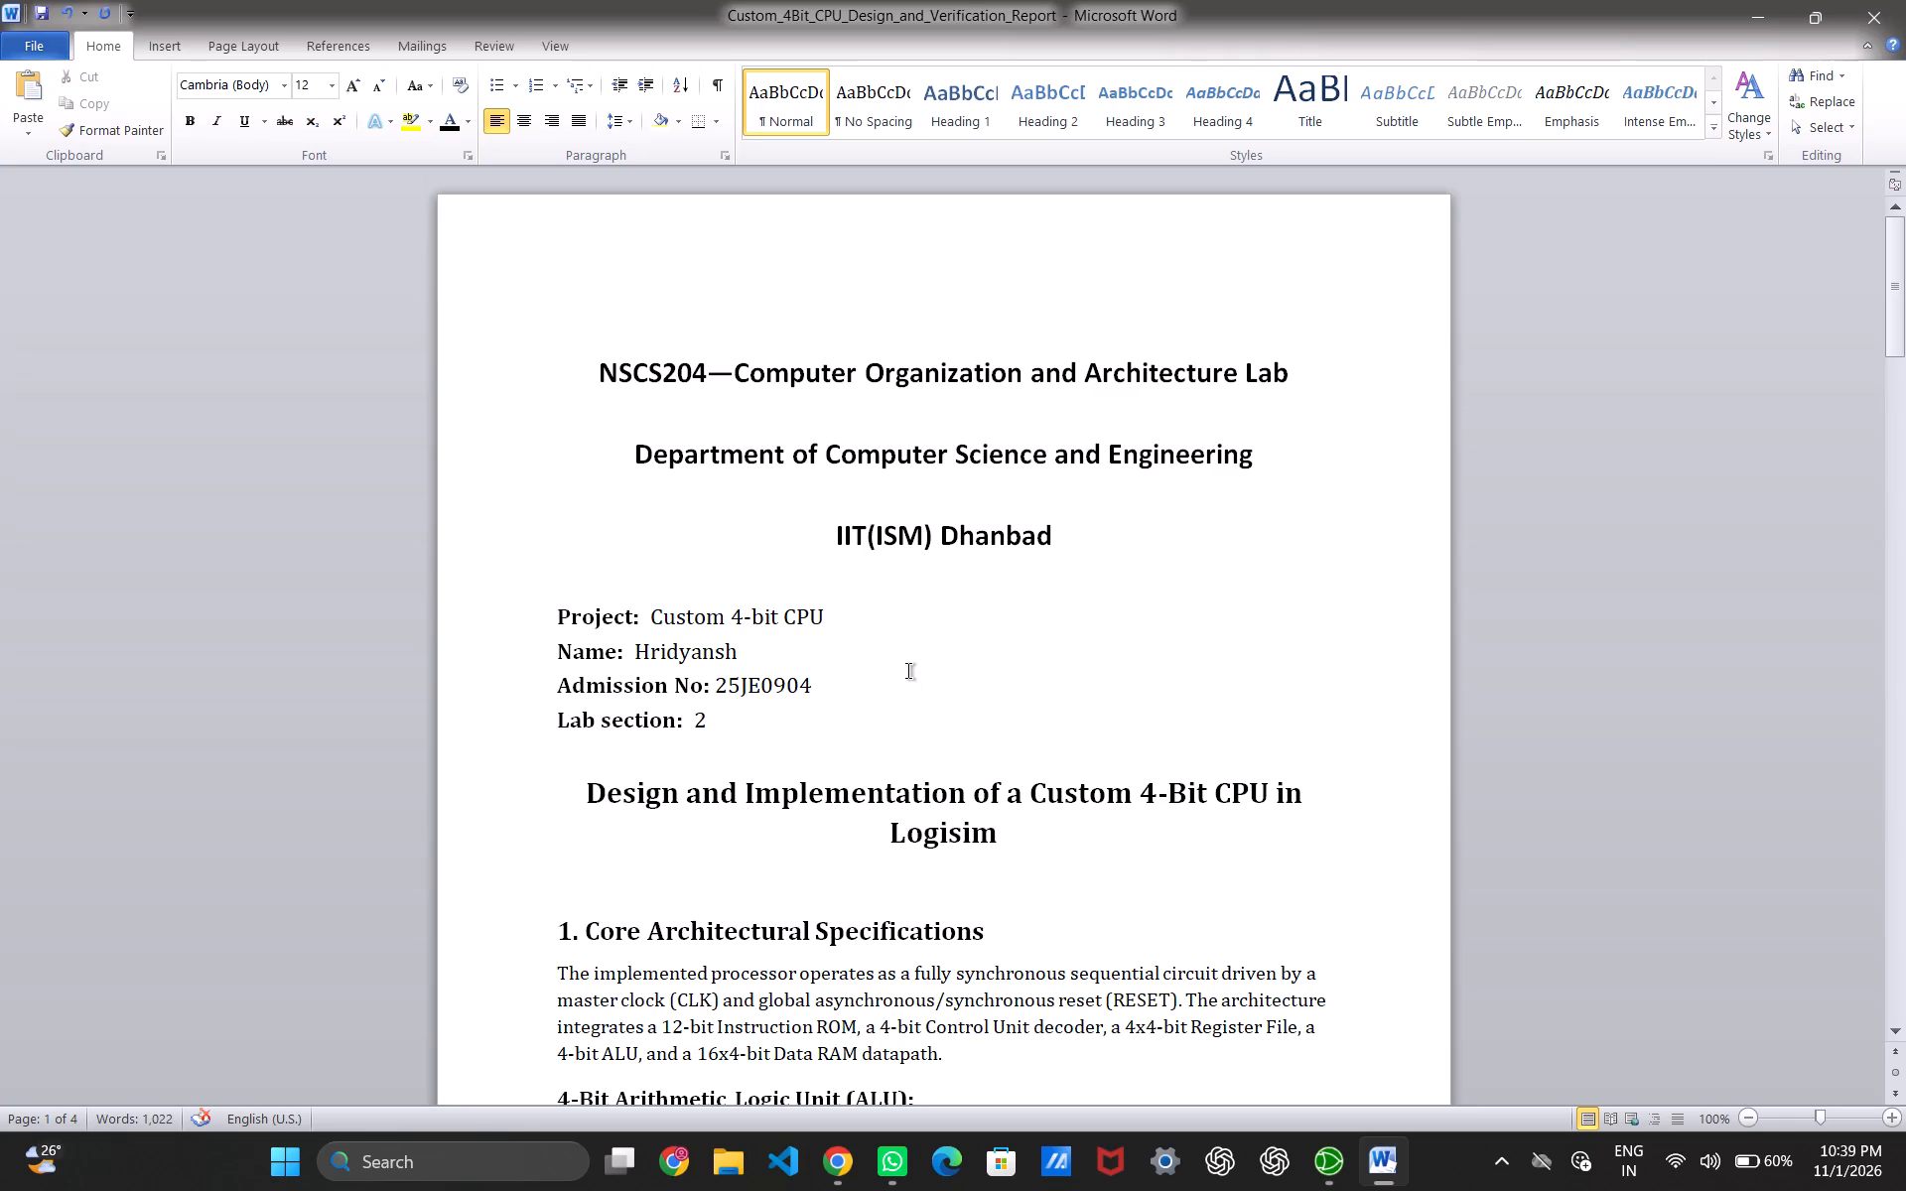
{"action": "left_click_drag", "start_coordinate": [845, 617], "coordinate": [573, 596]}
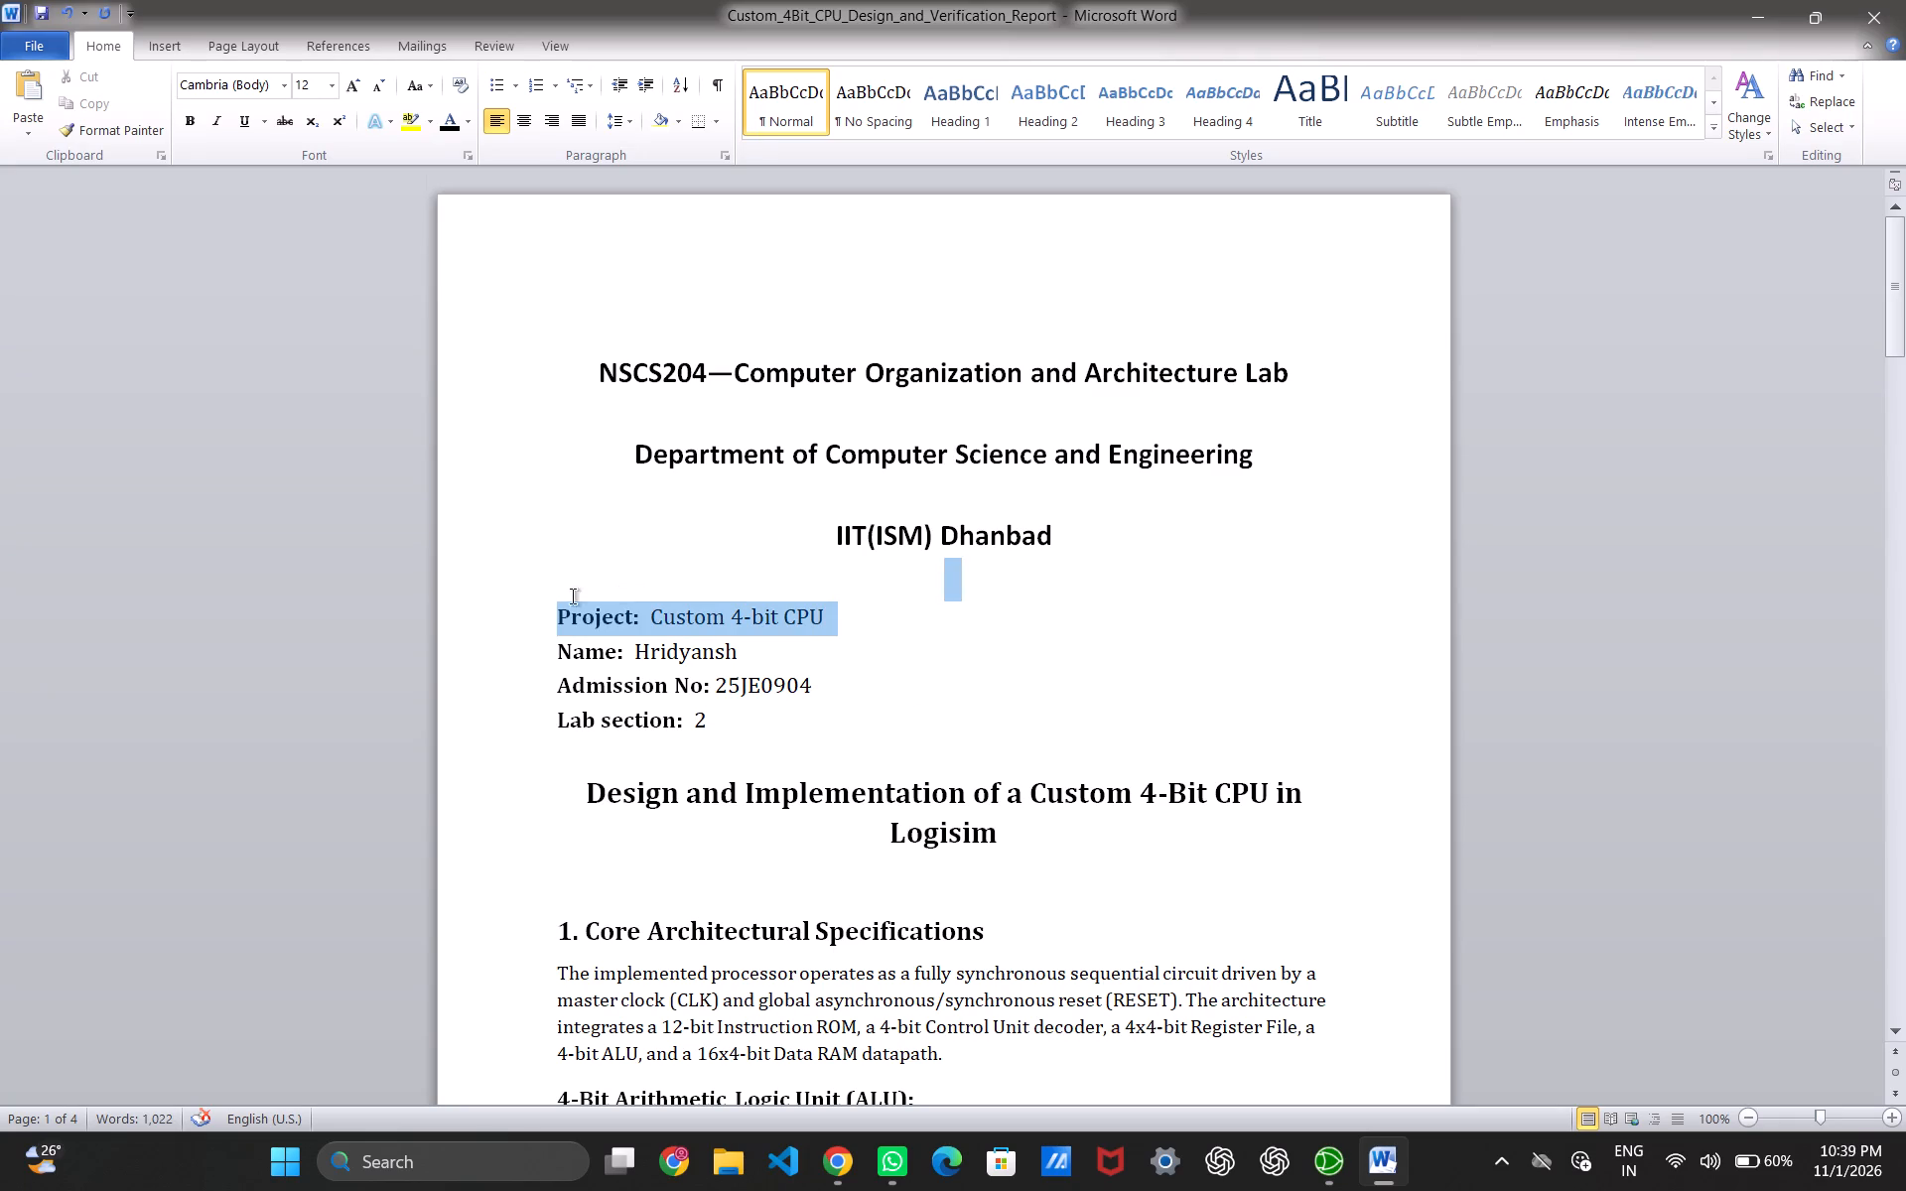
{"action": "left_click_drag", "start_coordinate": [573, 596], "coordinate": [532, 607]}
{"action": "key", "text": "BackSpace"}
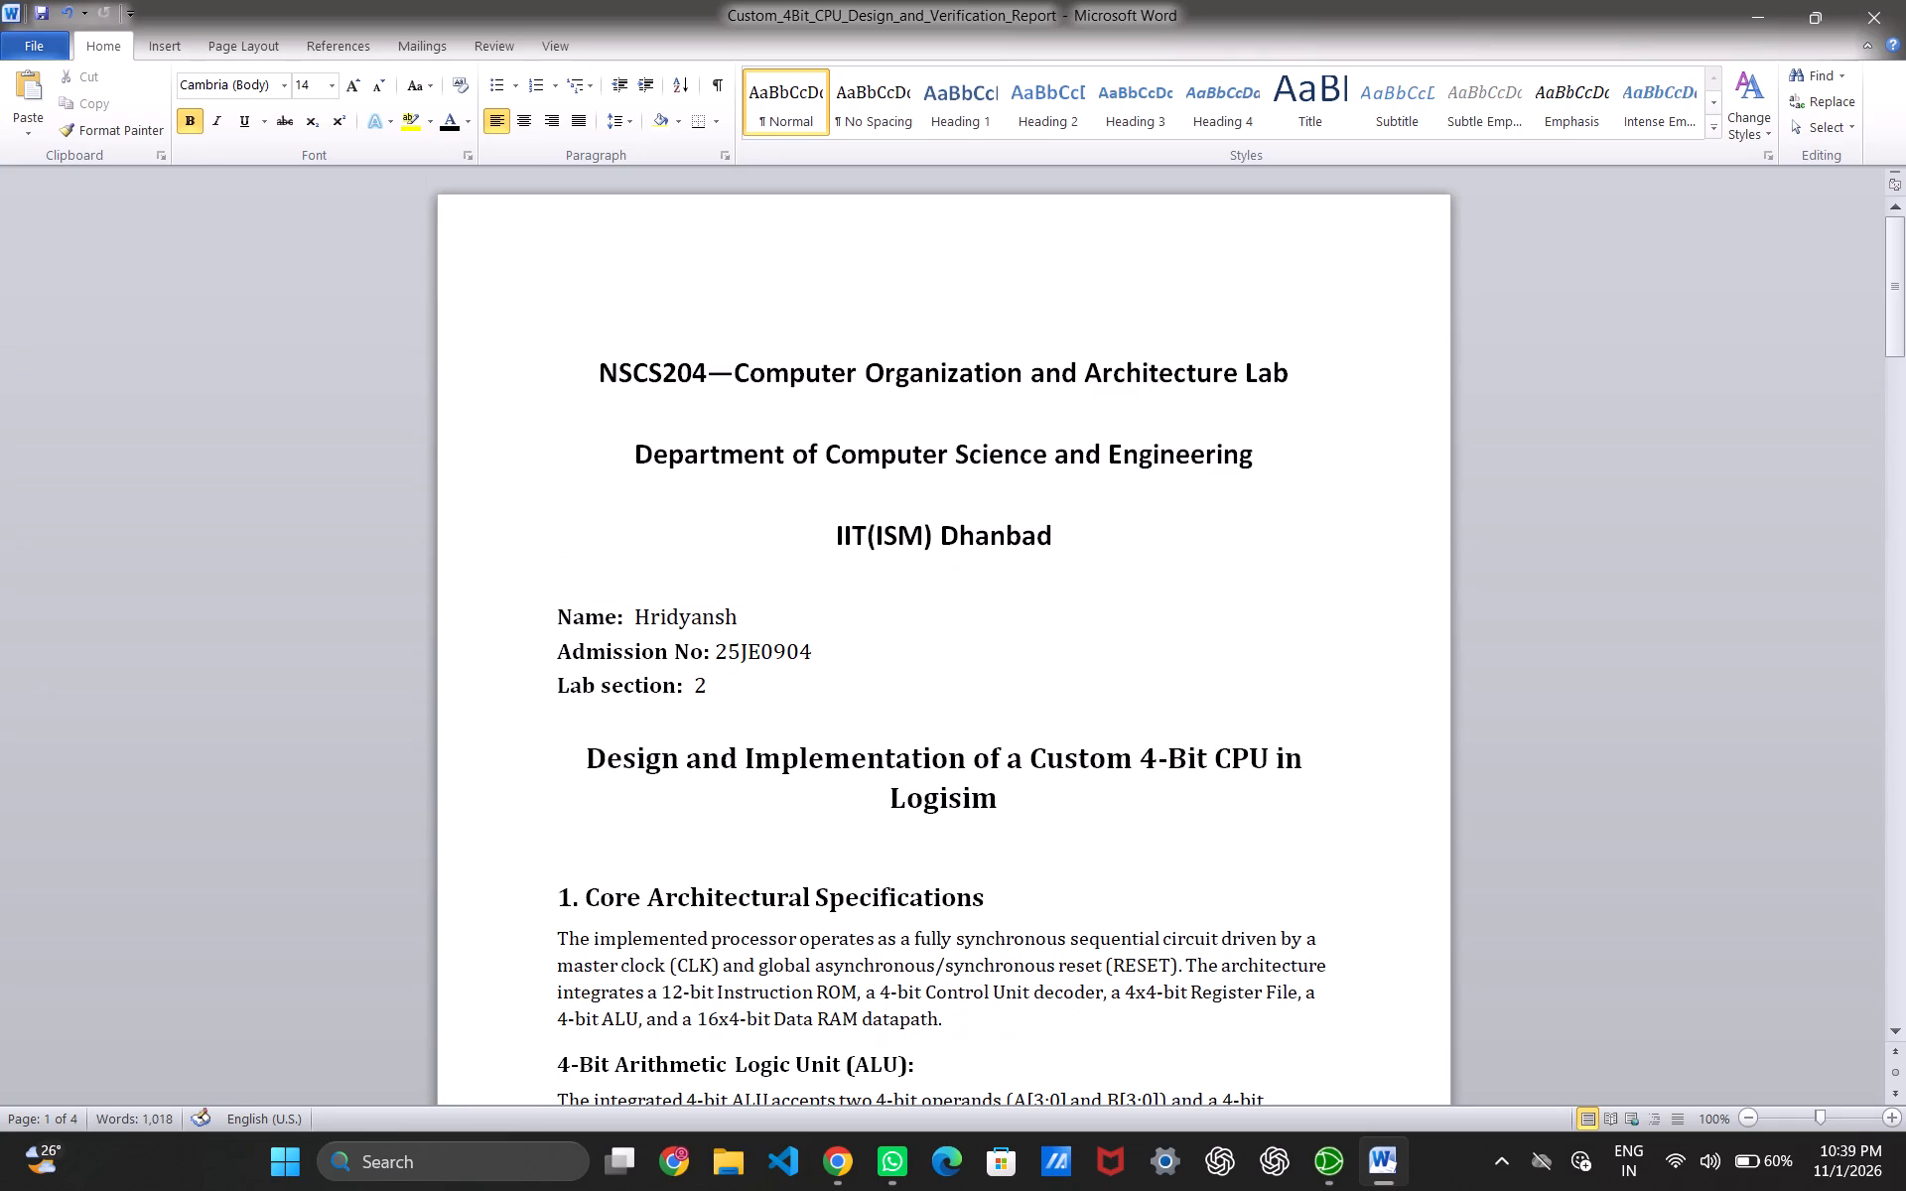
Set the Name, Admission No and Lab section lines on the first page to font size 16.
{"action": "left_click_drag", "start_coordinate": [730, 681], "coordinate": [566, 612]}
{"action": "left_click_drag", "start_coordinate": [677, 545], "coordinate": [664, 694]}
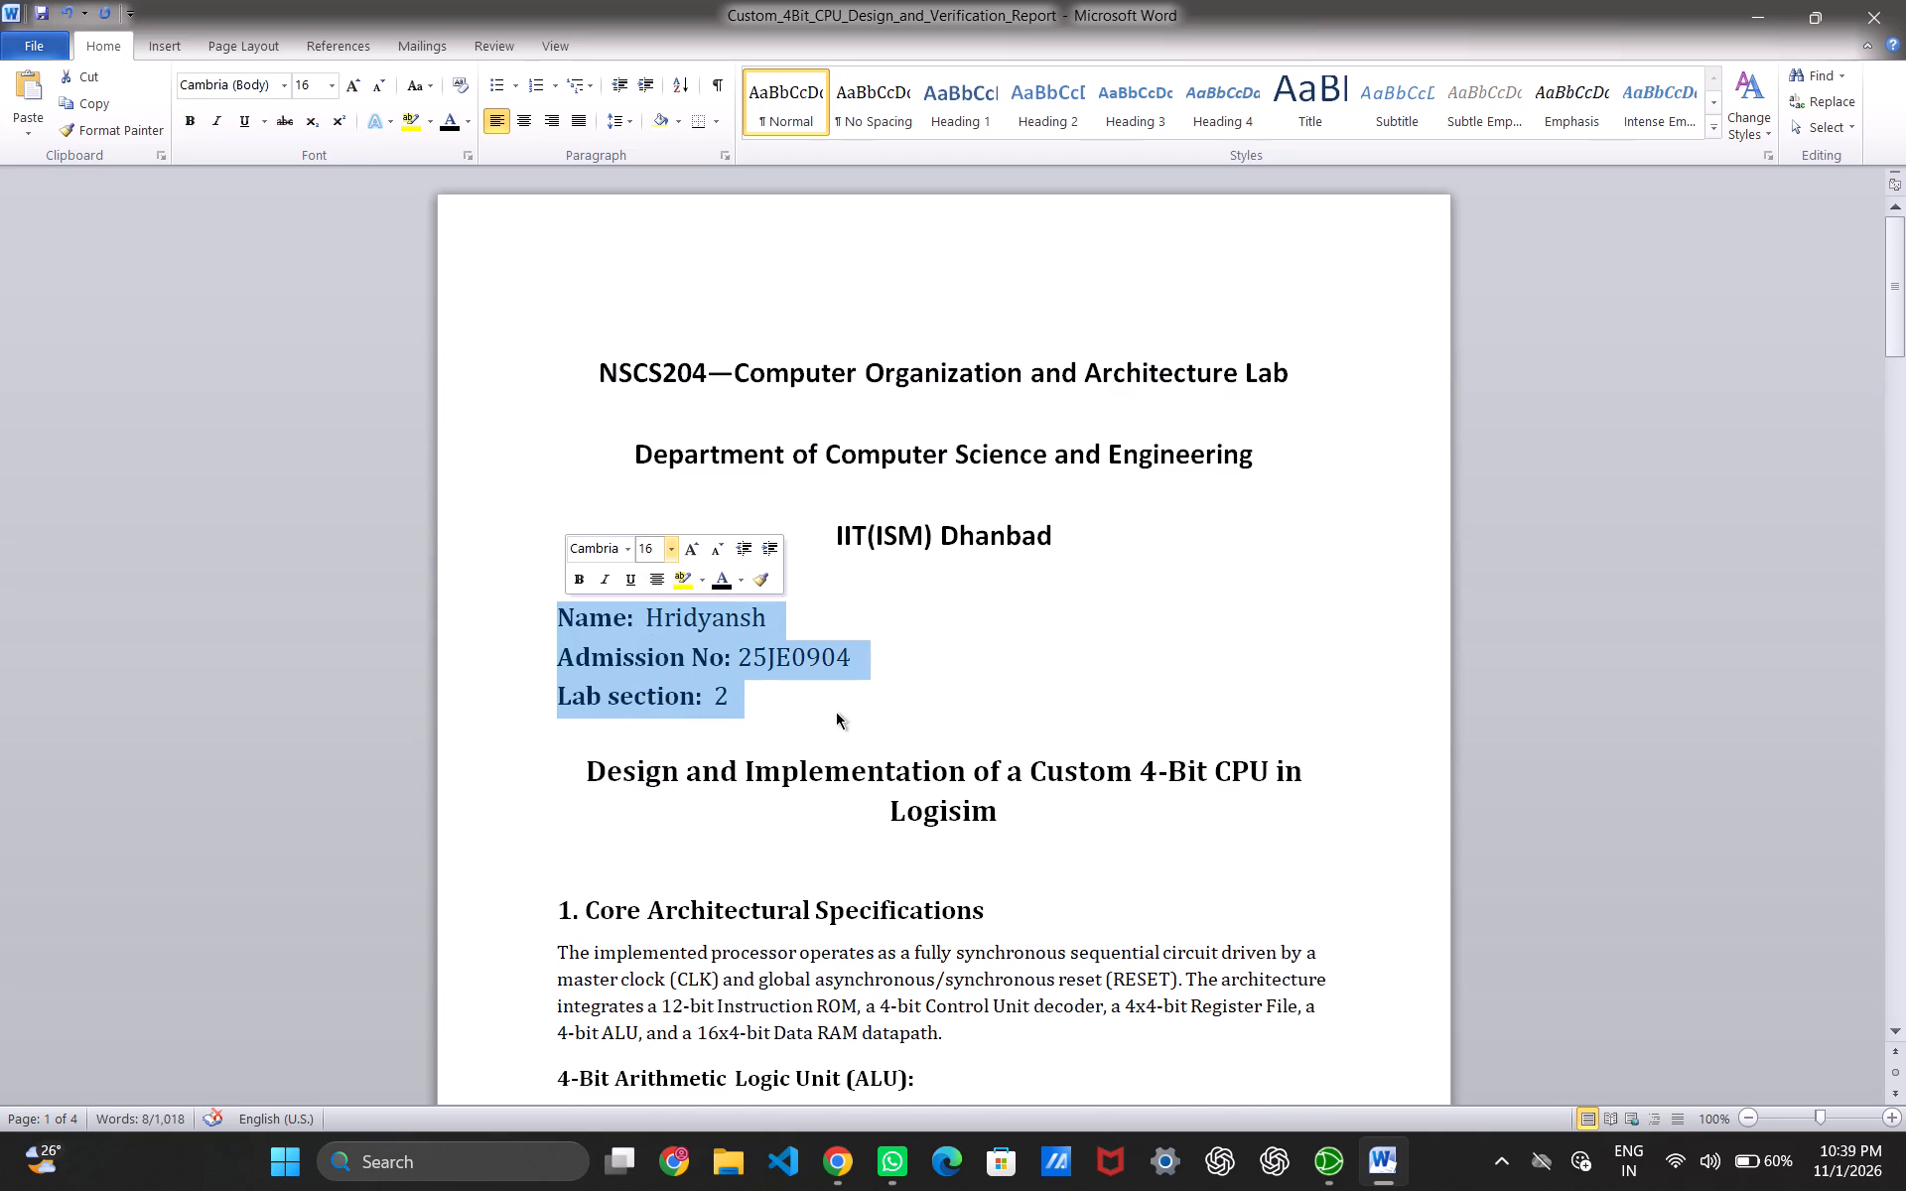
{"action": "left_click", "coordinate": [836, 712]}
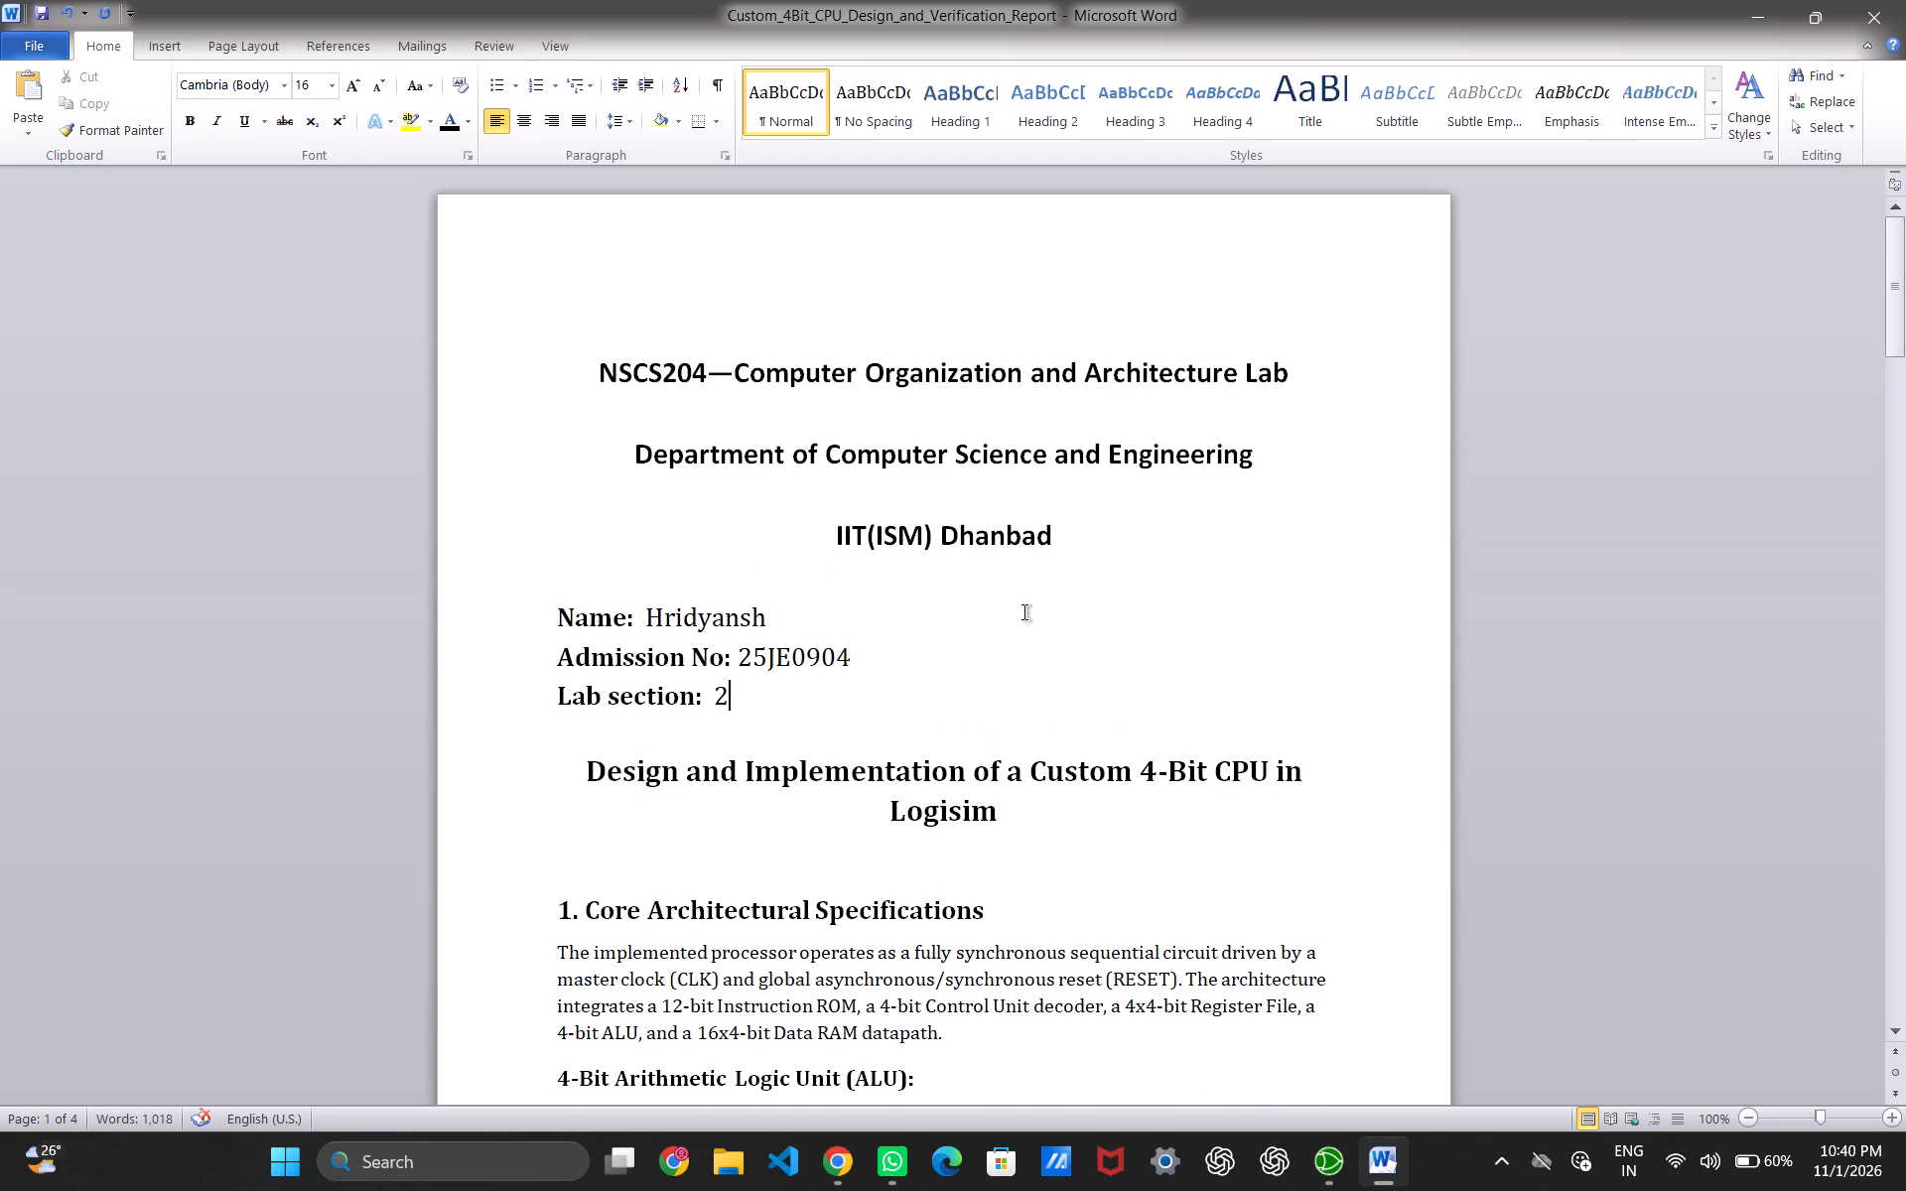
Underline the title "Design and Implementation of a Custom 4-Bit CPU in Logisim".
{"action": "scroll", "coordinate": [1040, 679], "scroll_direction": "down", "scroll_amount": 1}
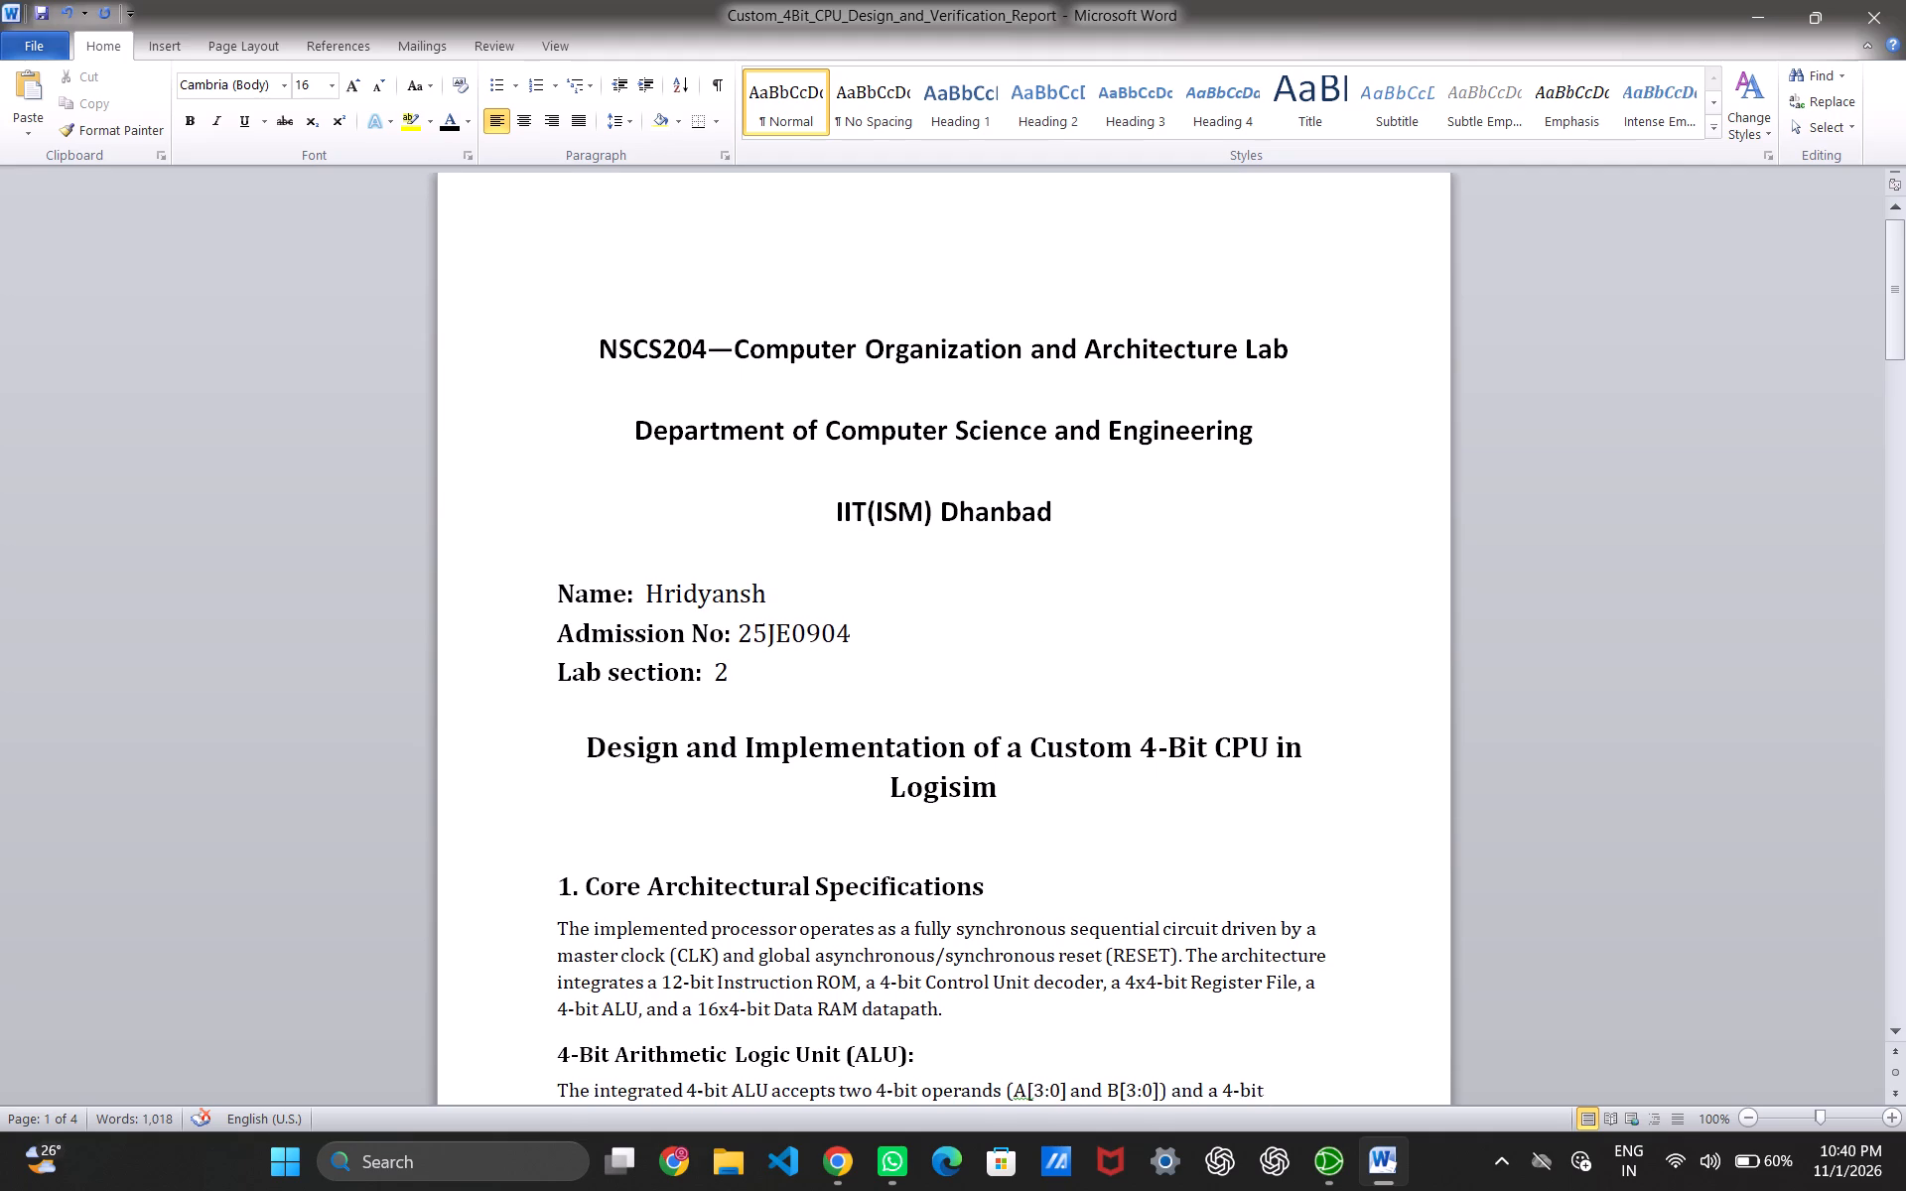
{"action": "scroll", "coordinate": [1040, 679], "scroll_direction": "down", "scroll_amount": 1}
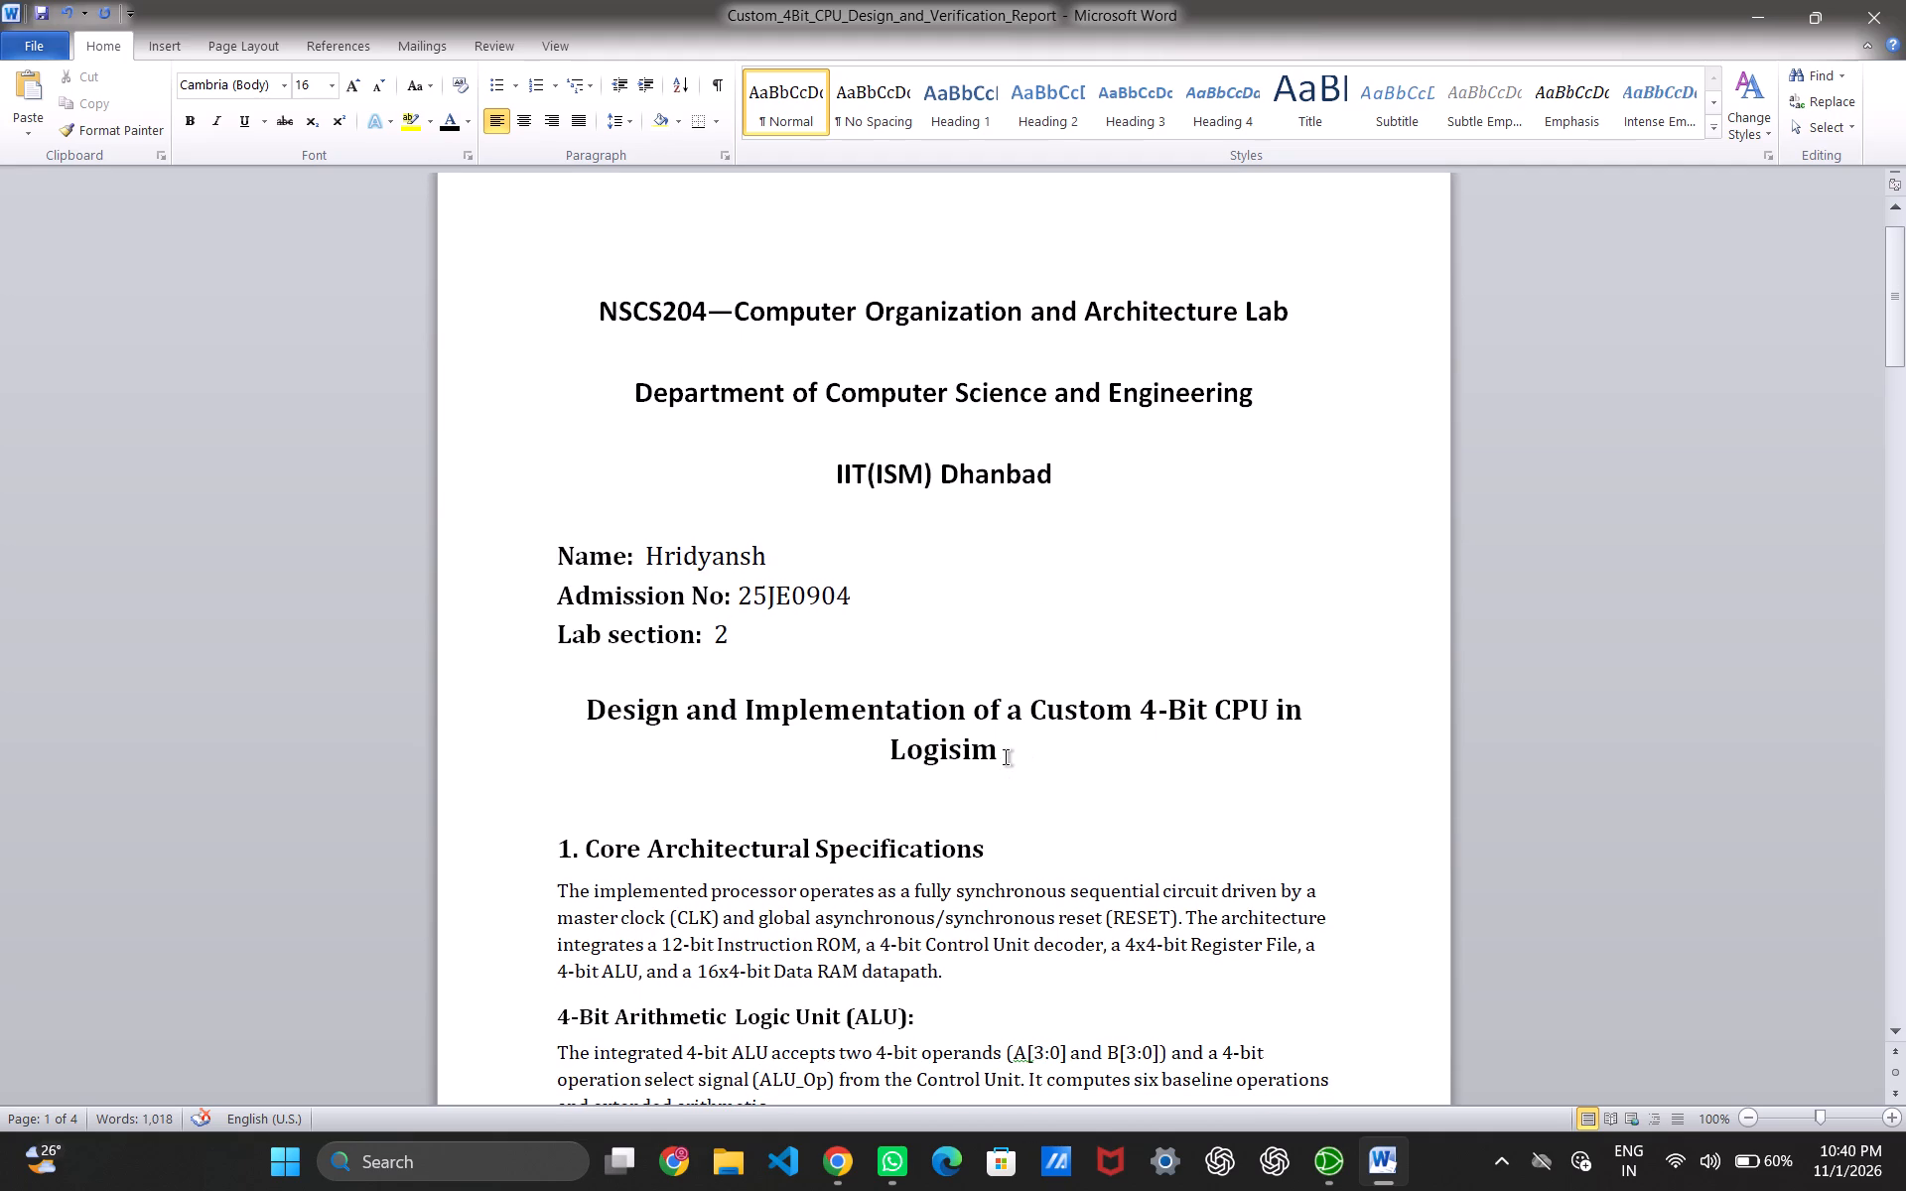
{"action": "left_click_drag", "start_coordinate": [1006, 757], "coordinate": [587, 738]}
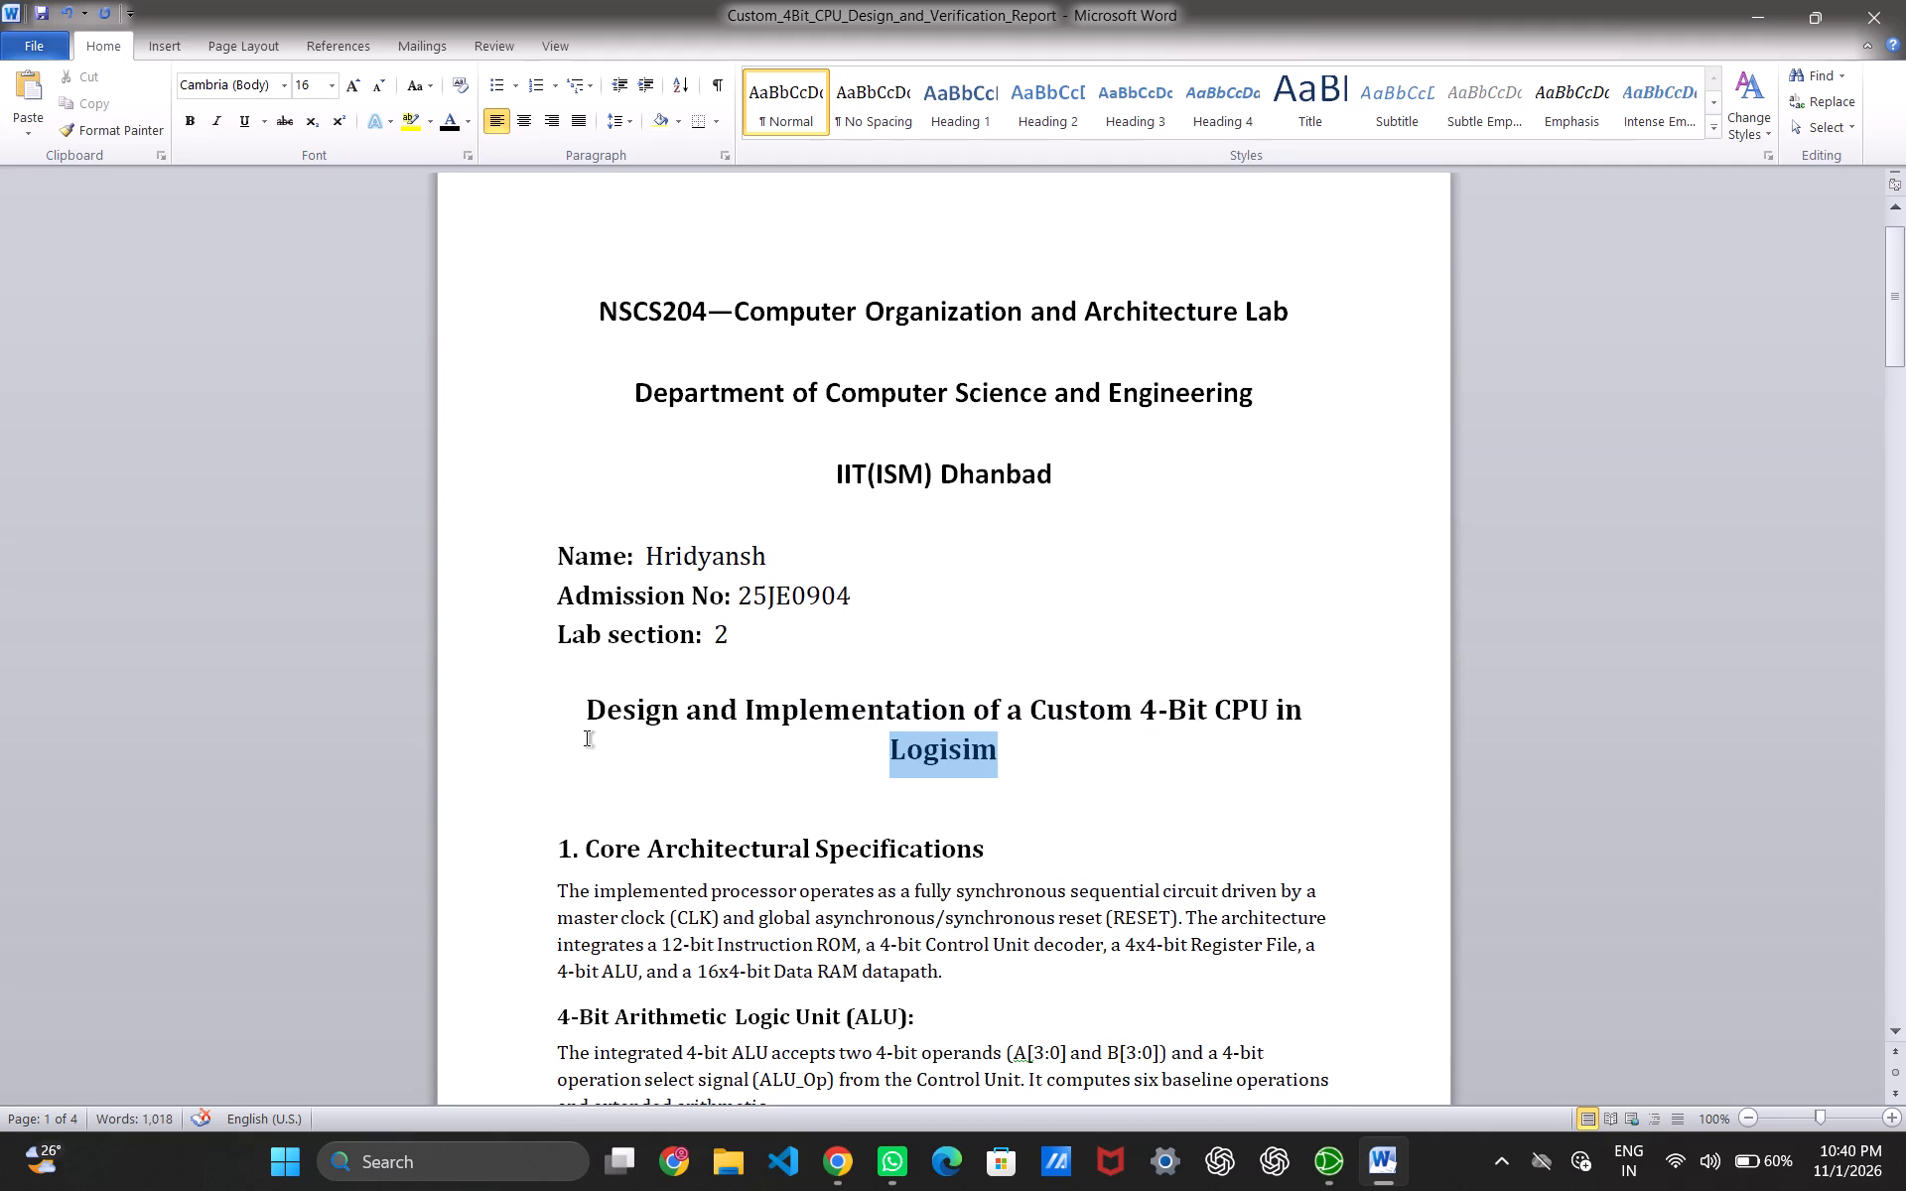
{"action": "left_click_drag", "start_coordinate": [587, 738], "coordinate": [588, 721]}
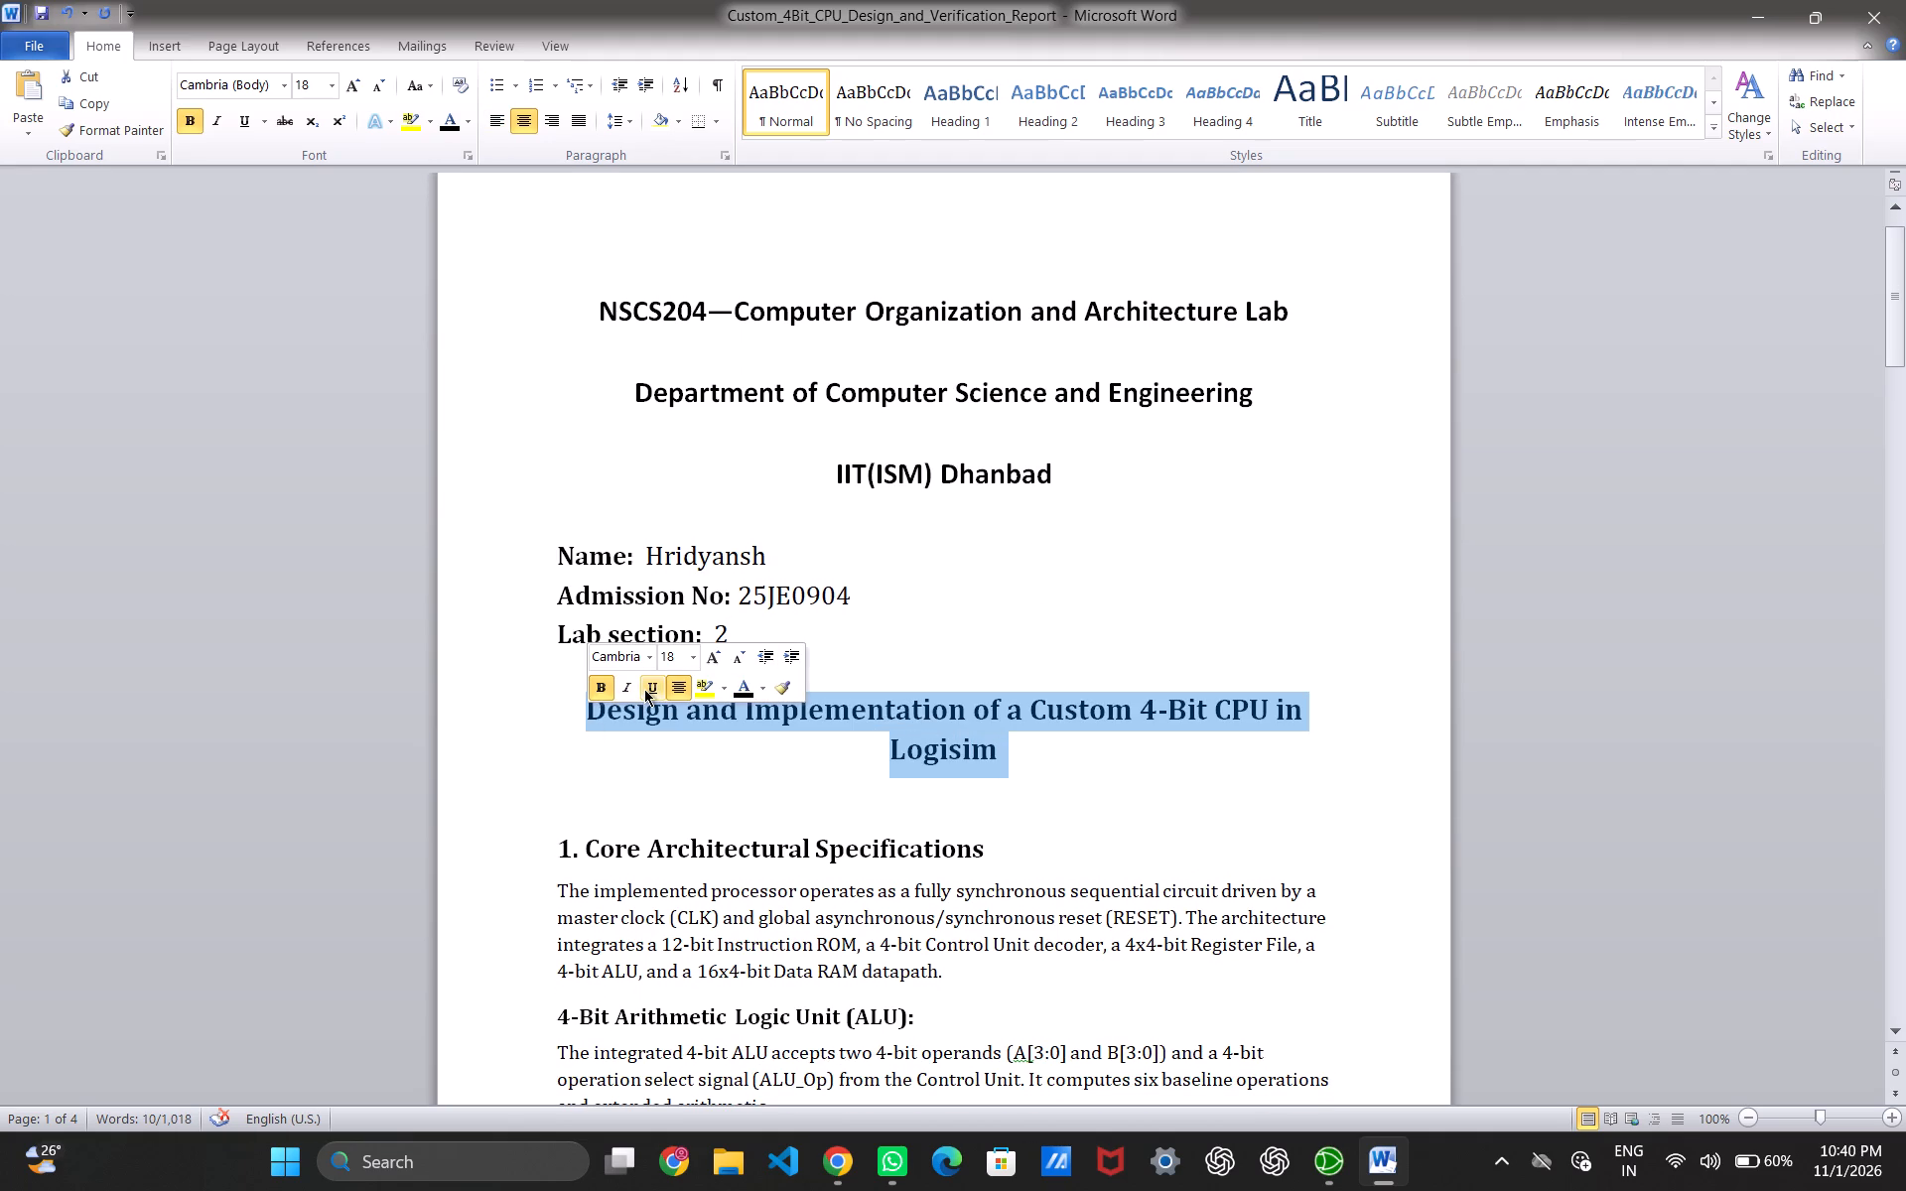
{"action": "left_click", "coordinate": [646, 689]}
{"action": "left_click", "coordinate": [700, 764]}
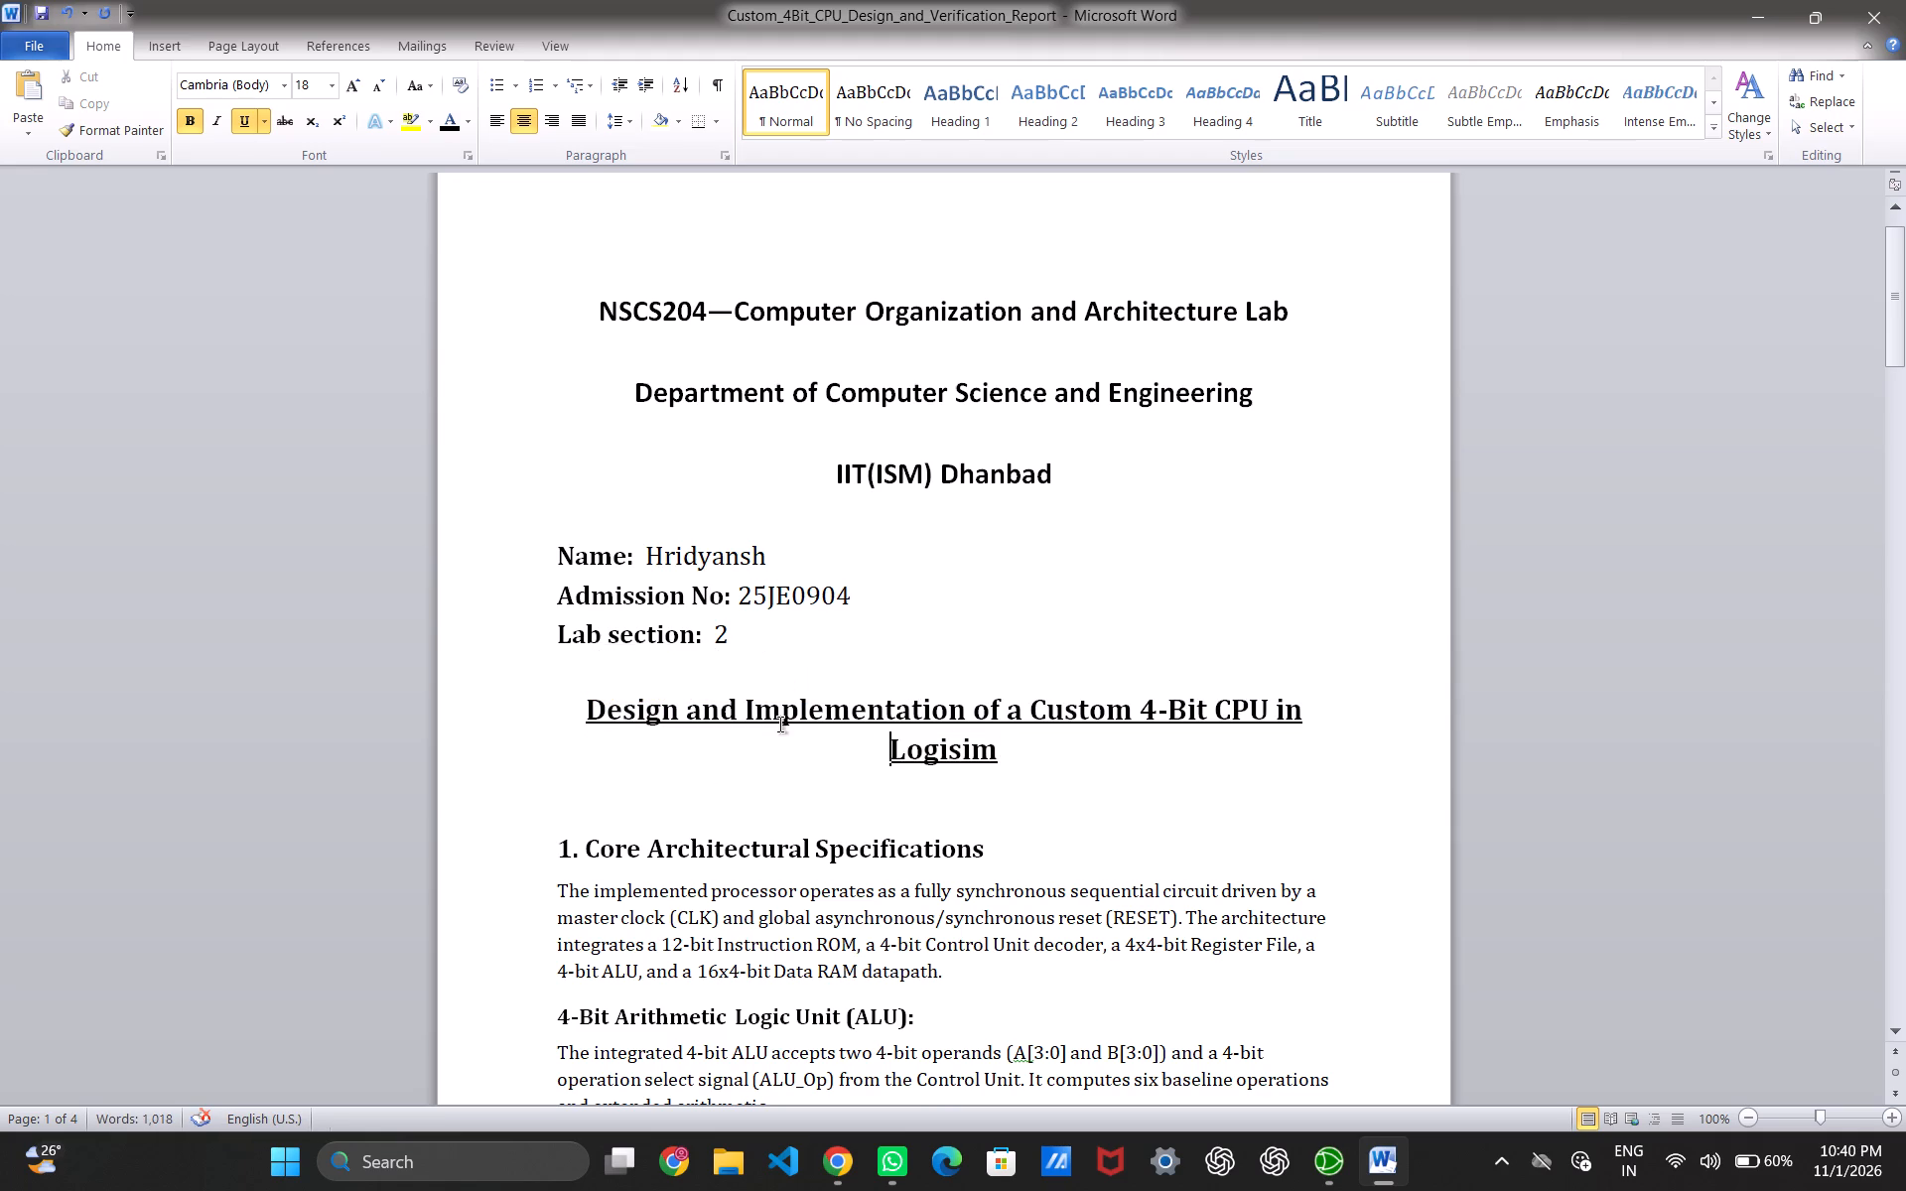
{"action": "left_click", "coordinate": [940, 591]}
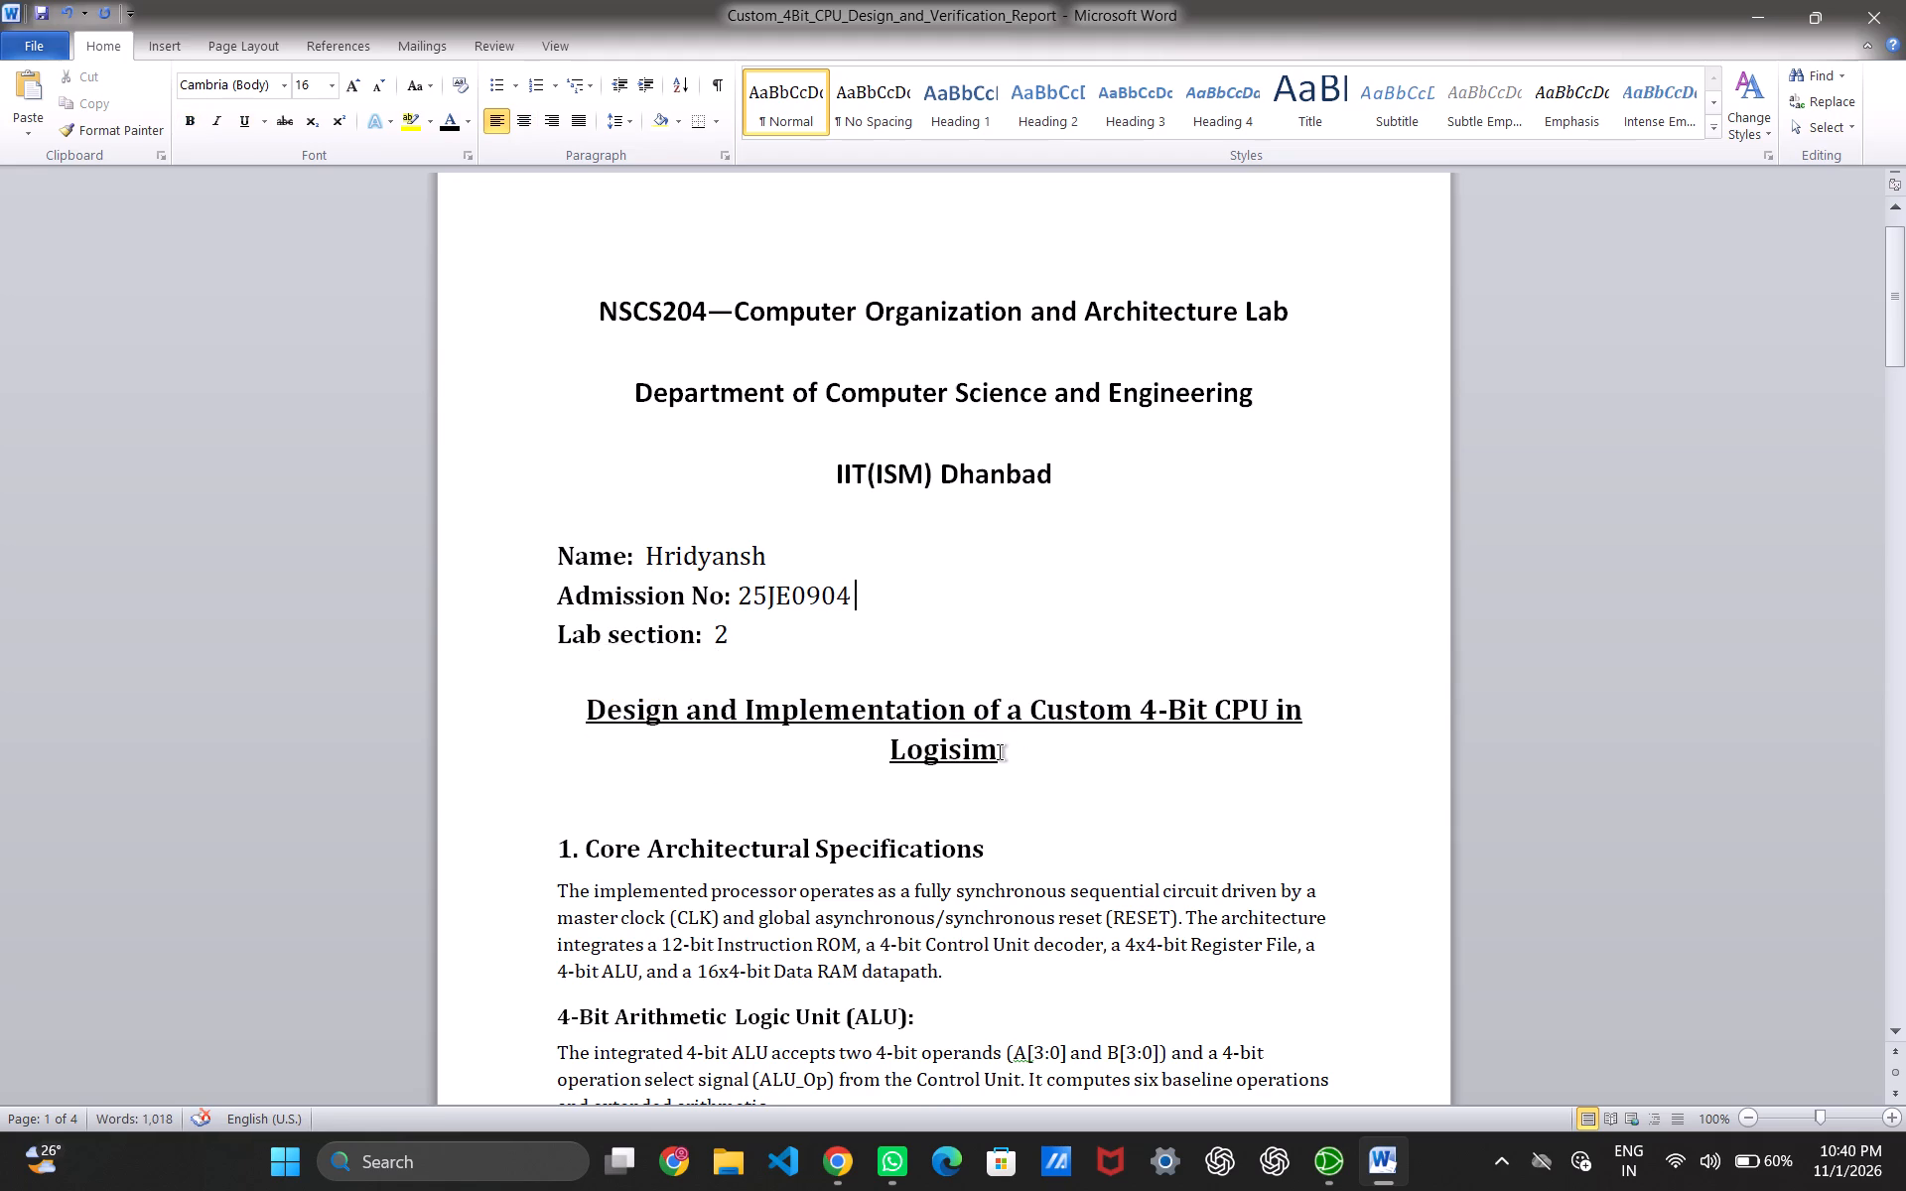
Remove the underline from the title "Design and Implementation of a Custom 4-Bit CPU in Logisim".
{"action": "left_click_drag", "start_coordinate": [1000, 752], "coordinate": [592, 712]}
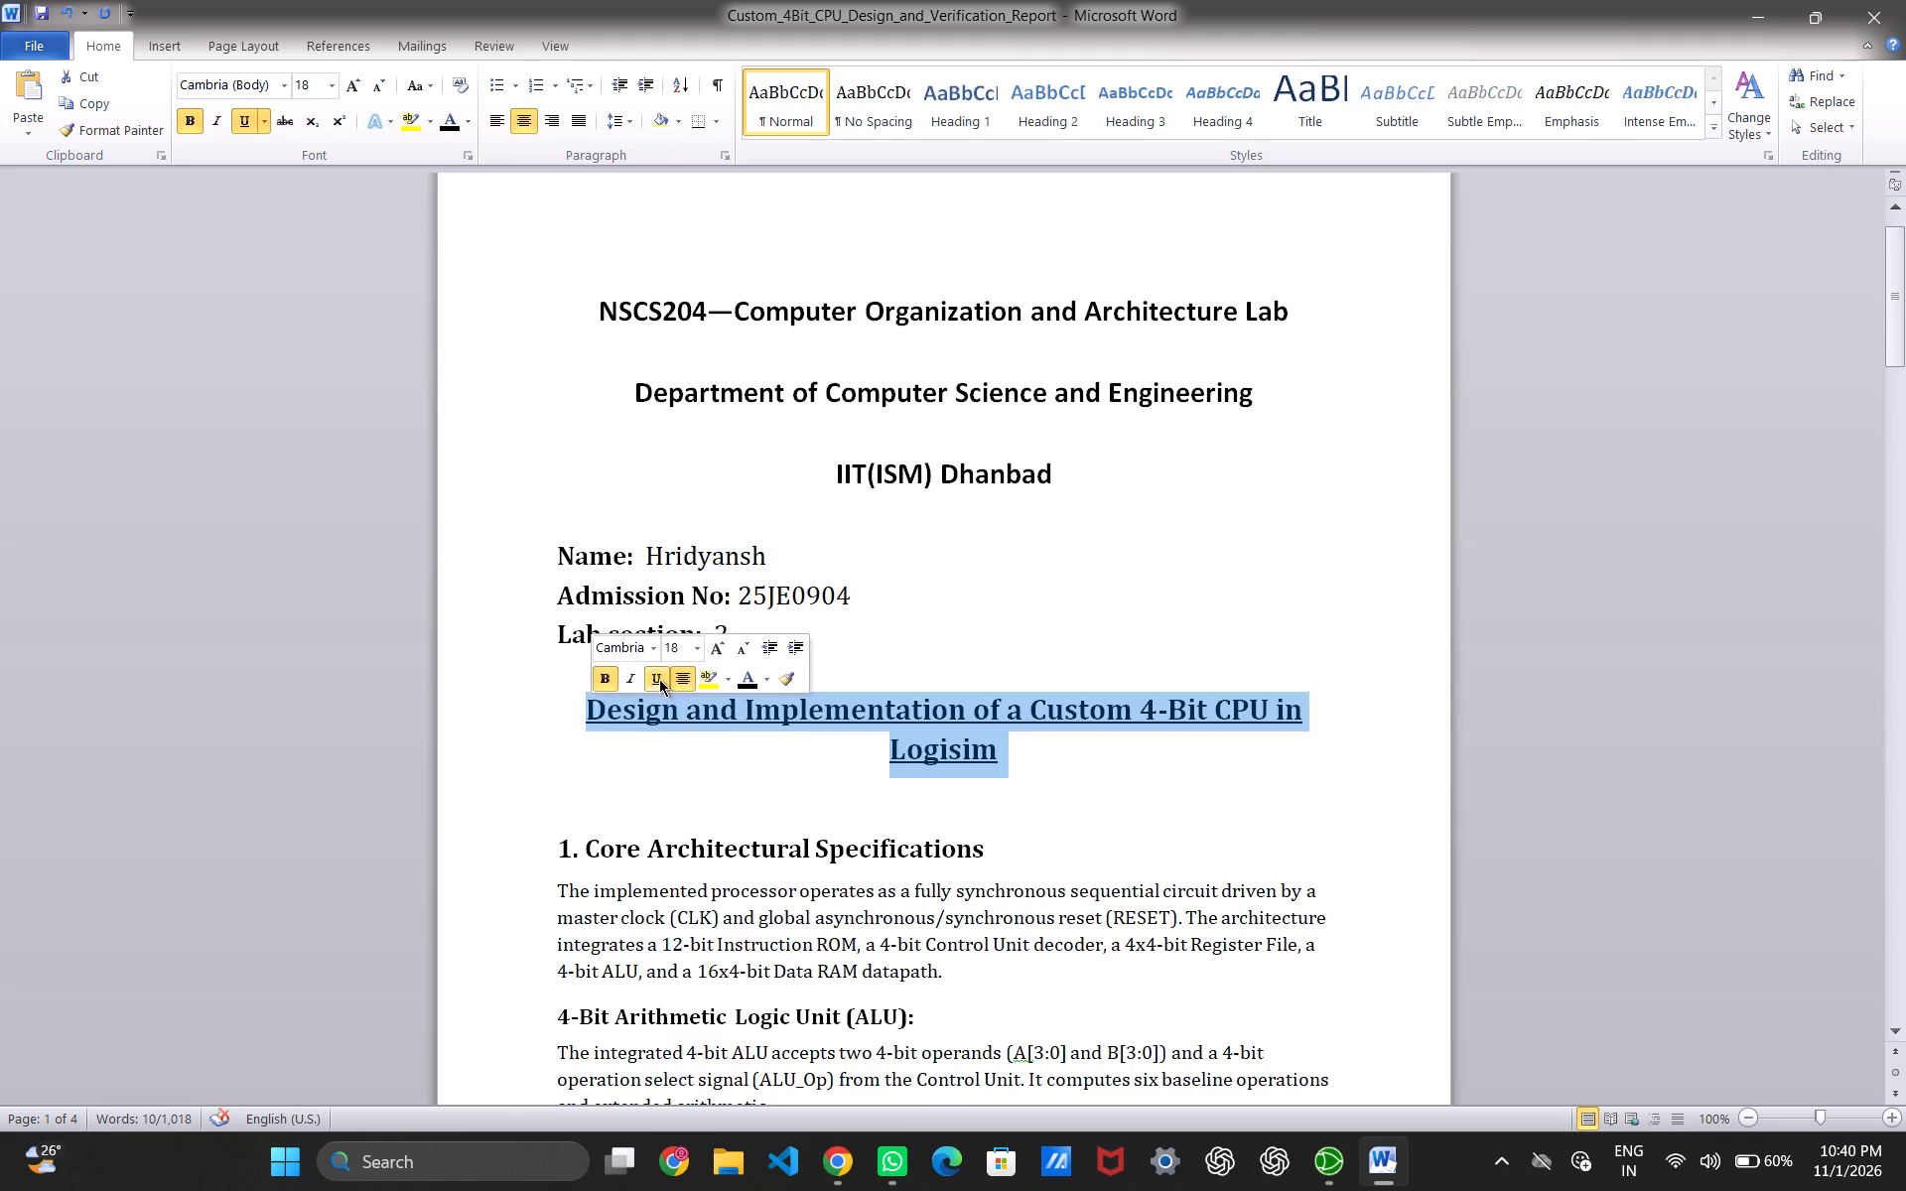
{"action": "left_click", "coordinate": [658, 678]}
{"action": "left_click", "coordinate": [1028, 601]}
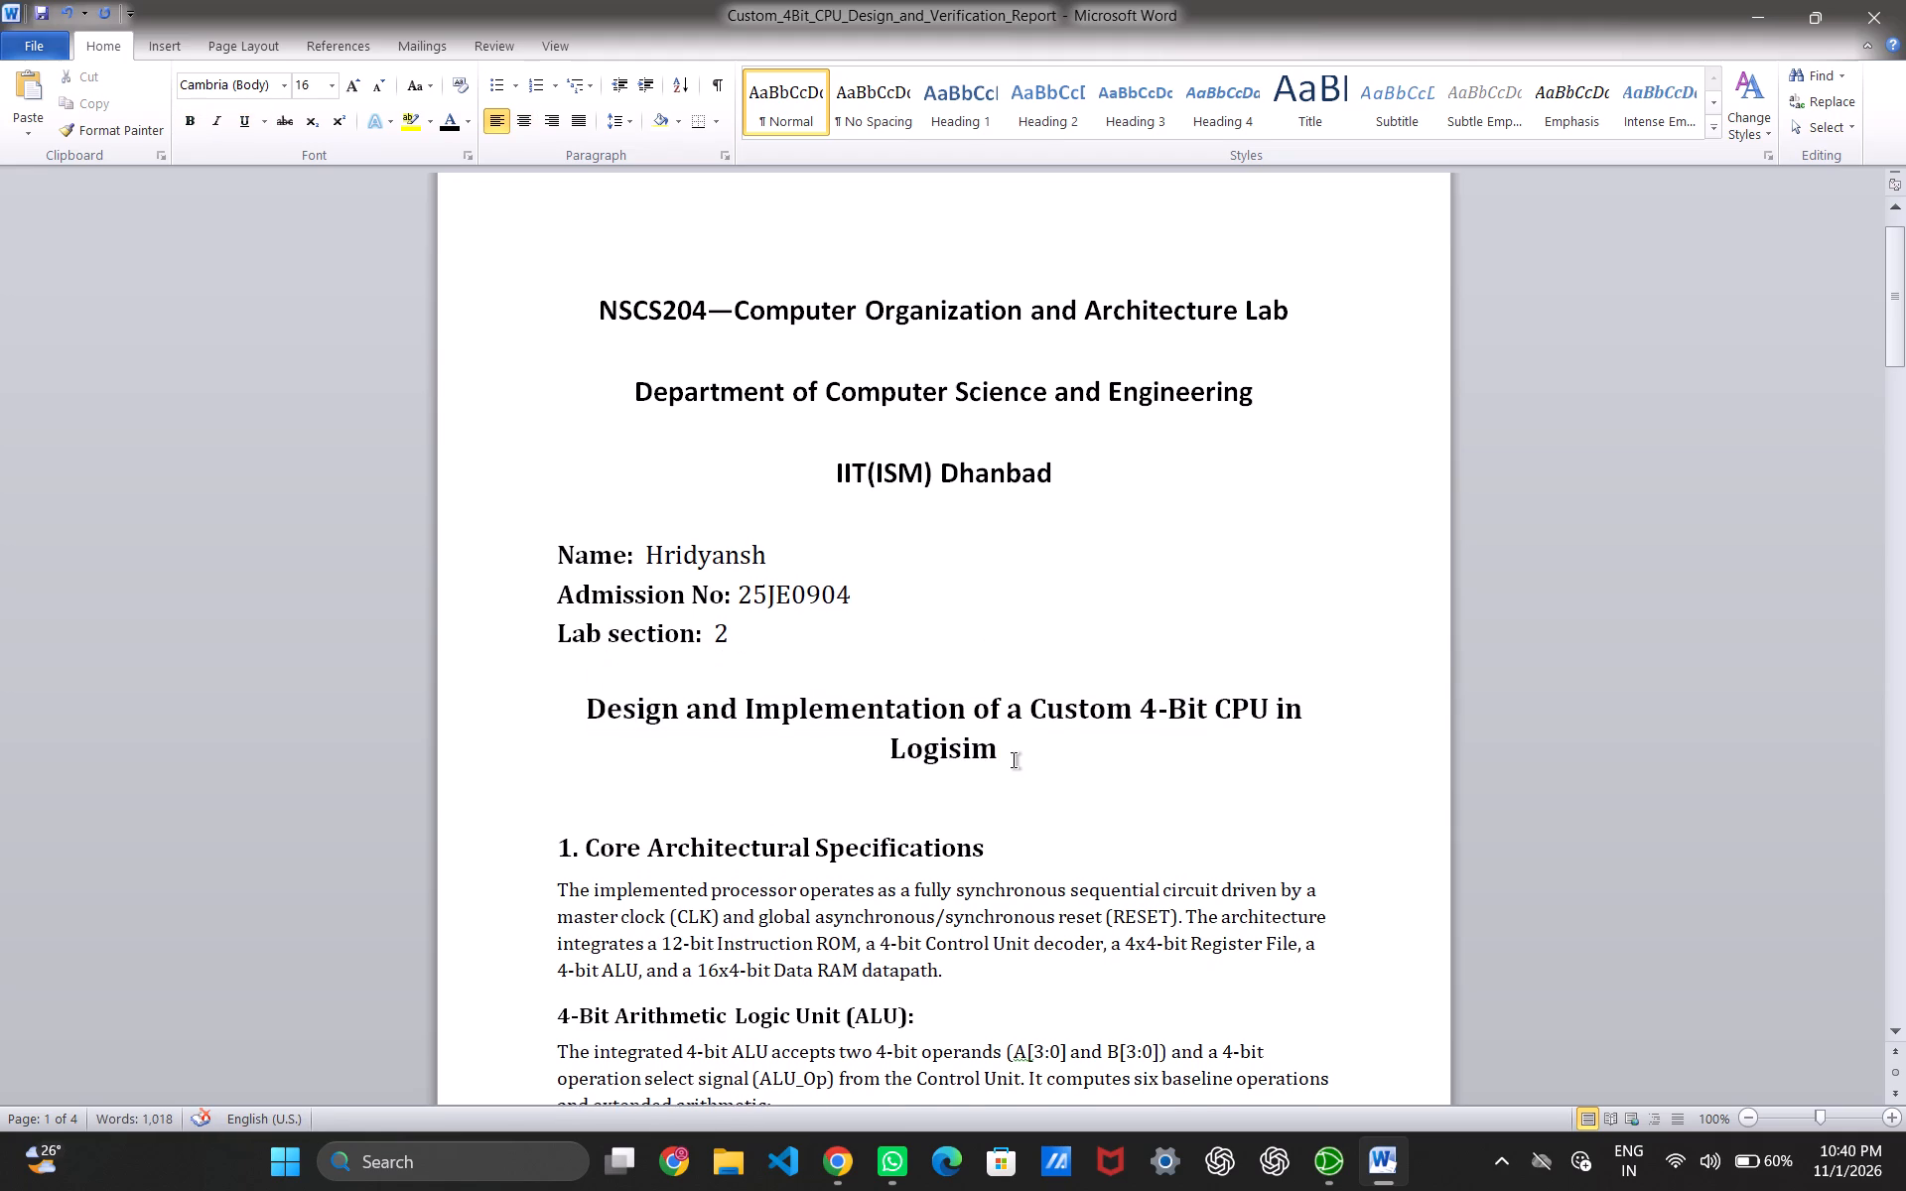
Add "# " in front of the "4-Bit Arithmetic Logic Unit (ALU):" subheading in section 1.
{"action": "scroll", "coordinate": [934, 673], "scroll_direction": "down", "scroll_amount": 1}
{"action": "scroll", "coordinate": [946, 780], "scroll_direction": "down", "scroll_amount": 1}
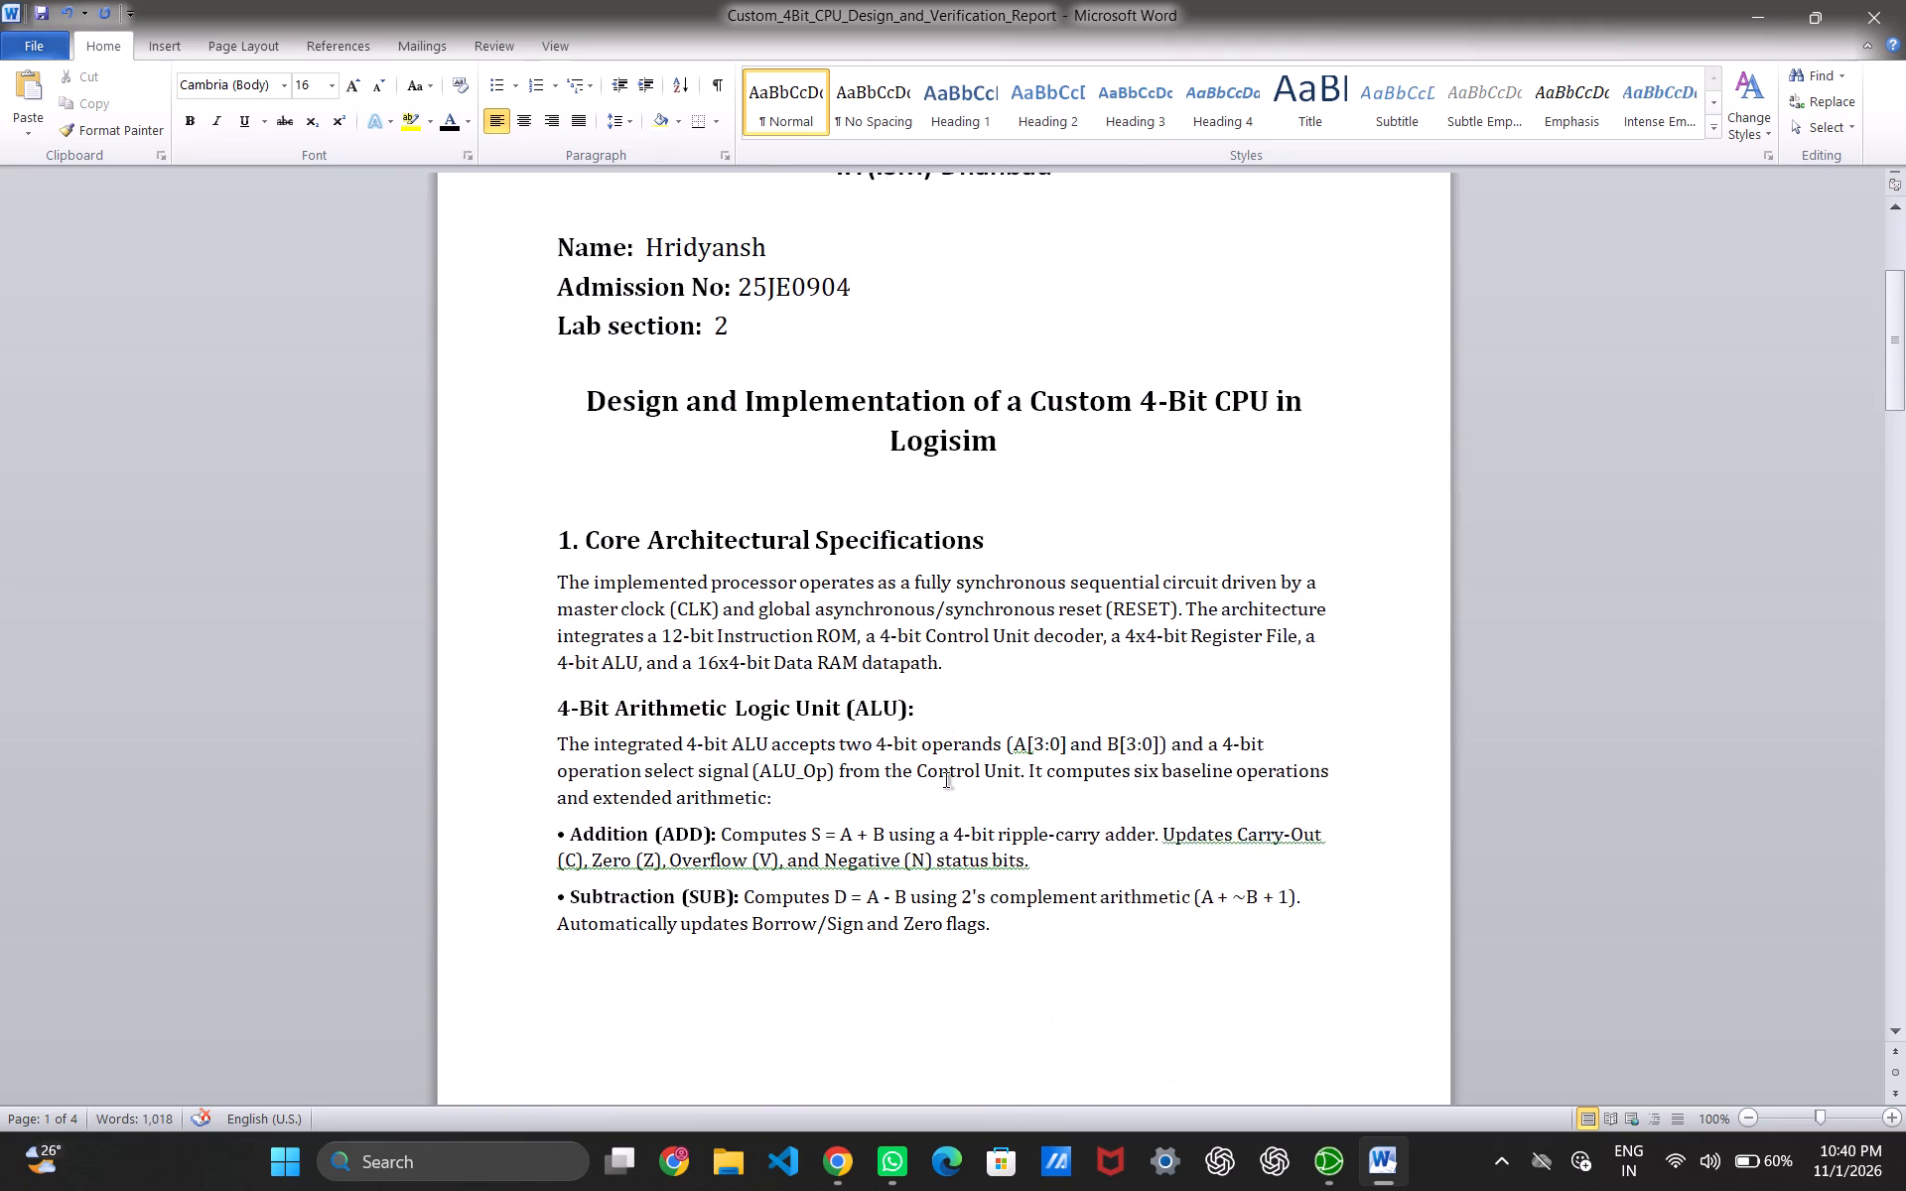
{"action": "scroll", "coordinate": [946, 780], "scroll_direction": "down", "scroll_amount": 1}
{"action": "scroll", "coordinate": [852, 720], "scroll_direction": "down", "scroll_amount": 1}
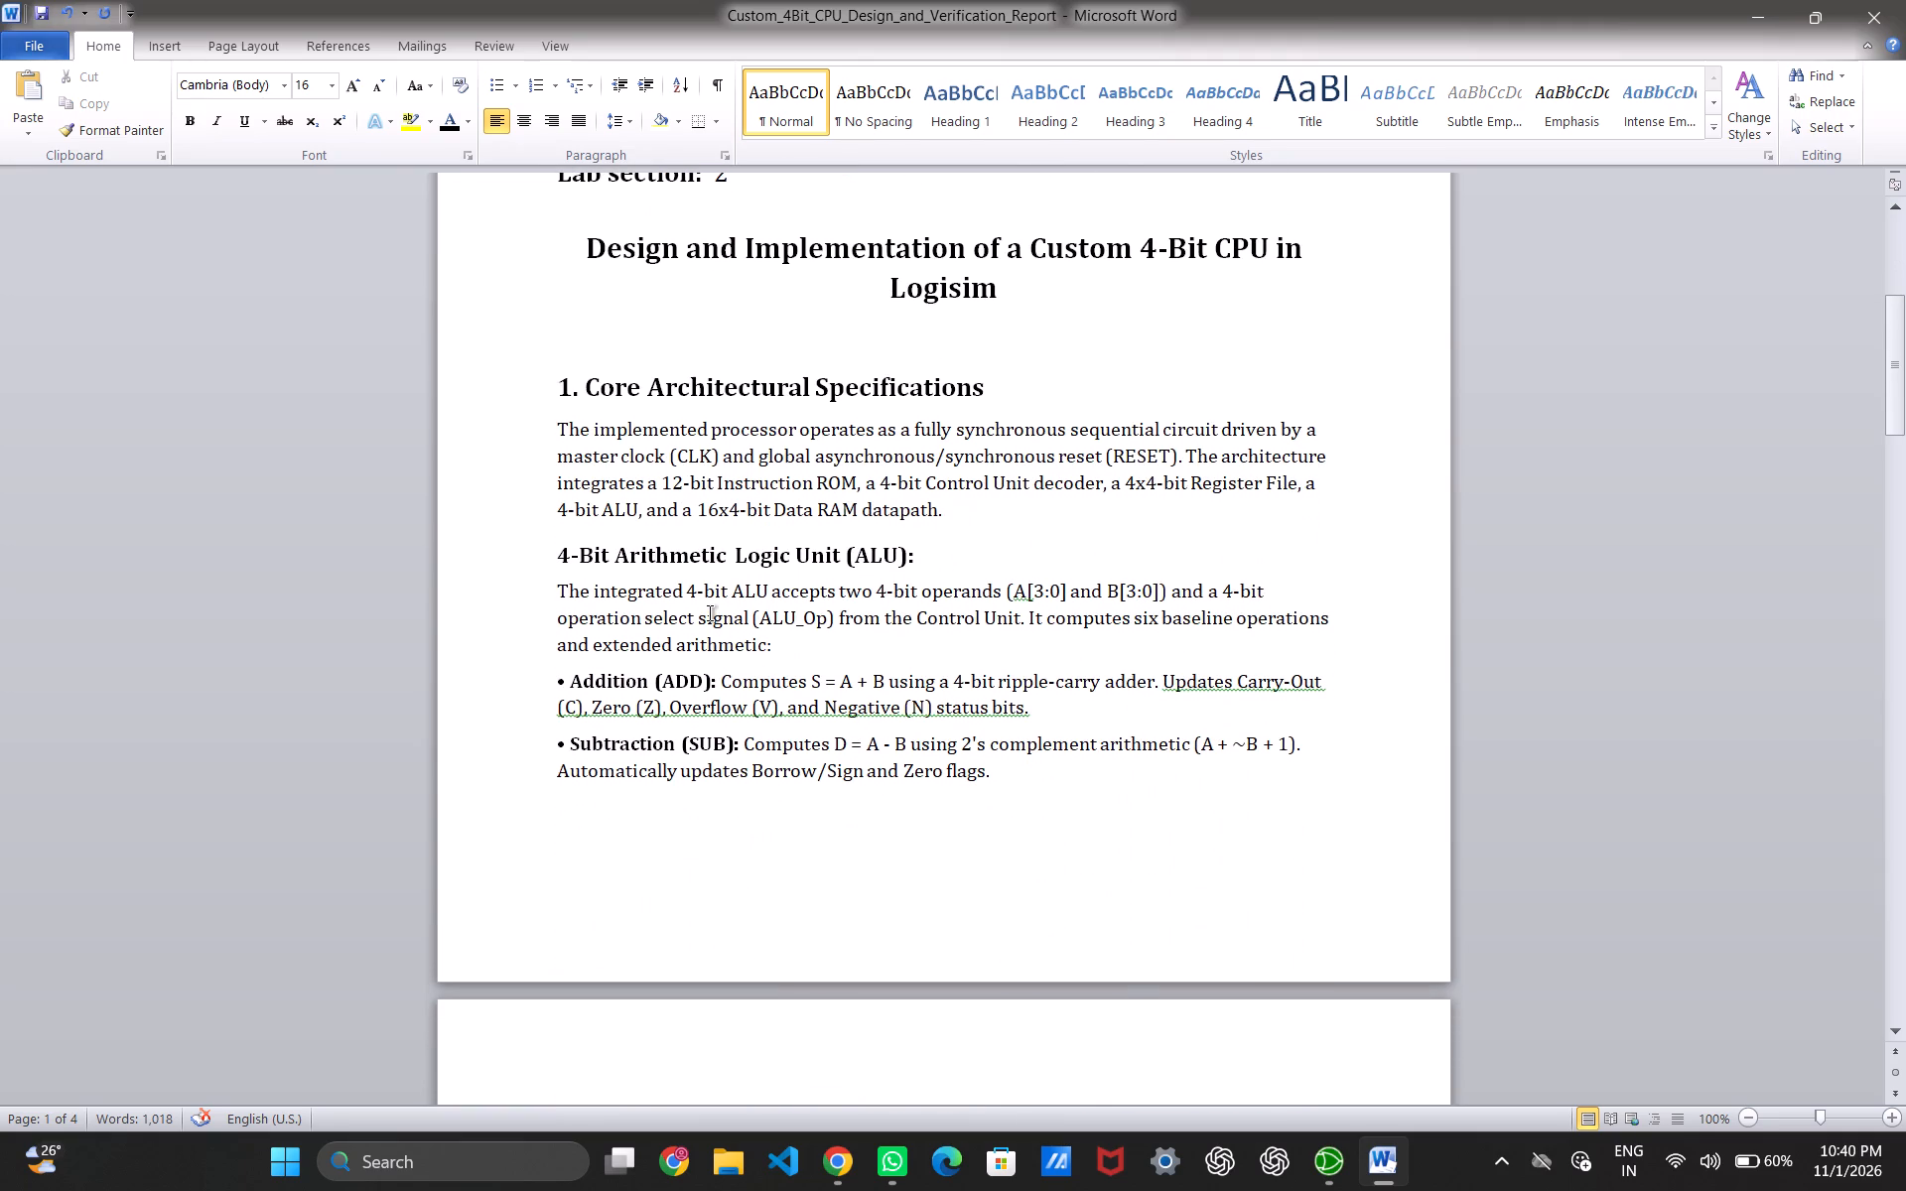
{"action": "scroll", "coordinate": [710, 613], "scroll_direction": "down", "scroll_amount": 1}
{"action": "left_click", "coordinate": [557, 521]}
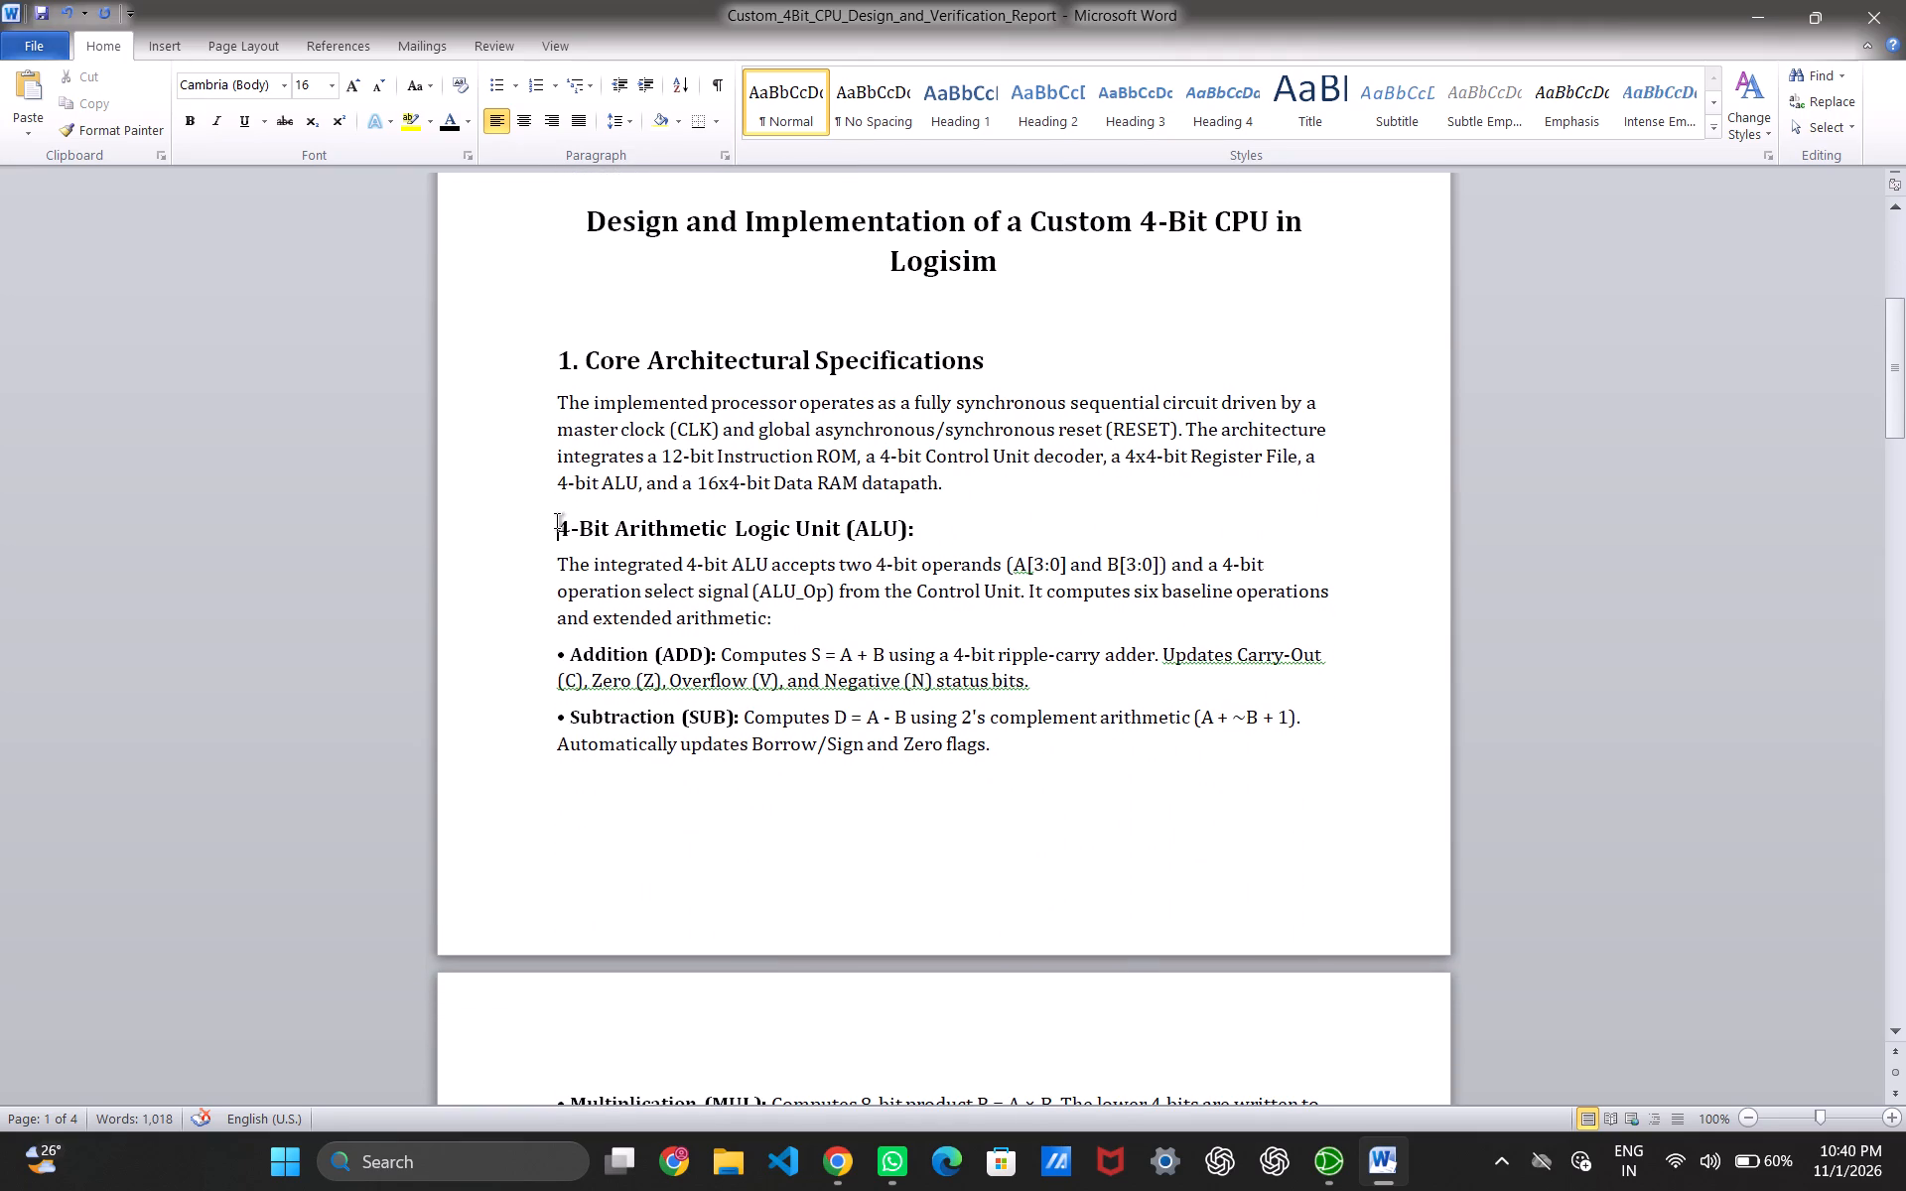
{"action": "key", "text": "shift+numbersign"}
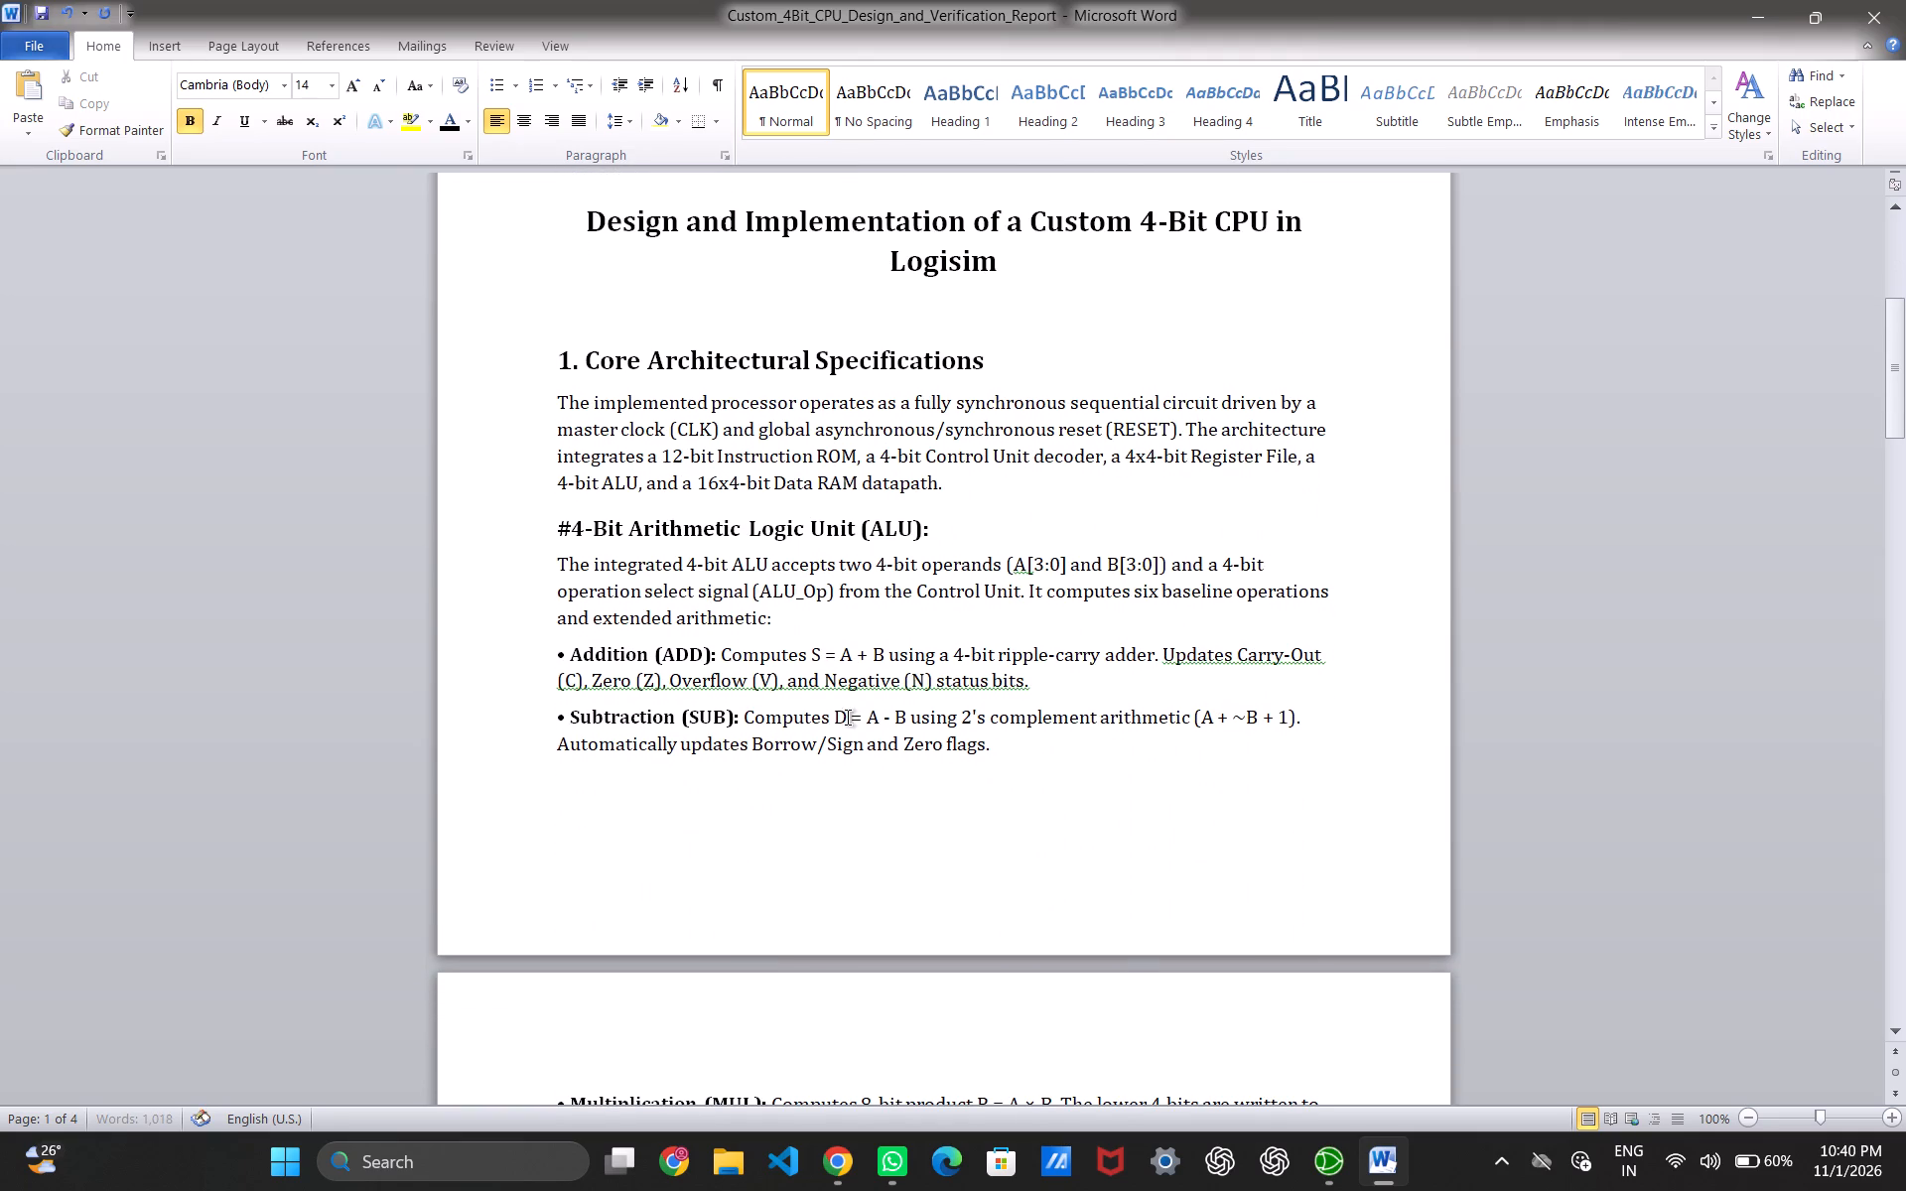
{"action": "key", "text": "space"}
{"action": "left_click", "coordinate": [805, 813]}
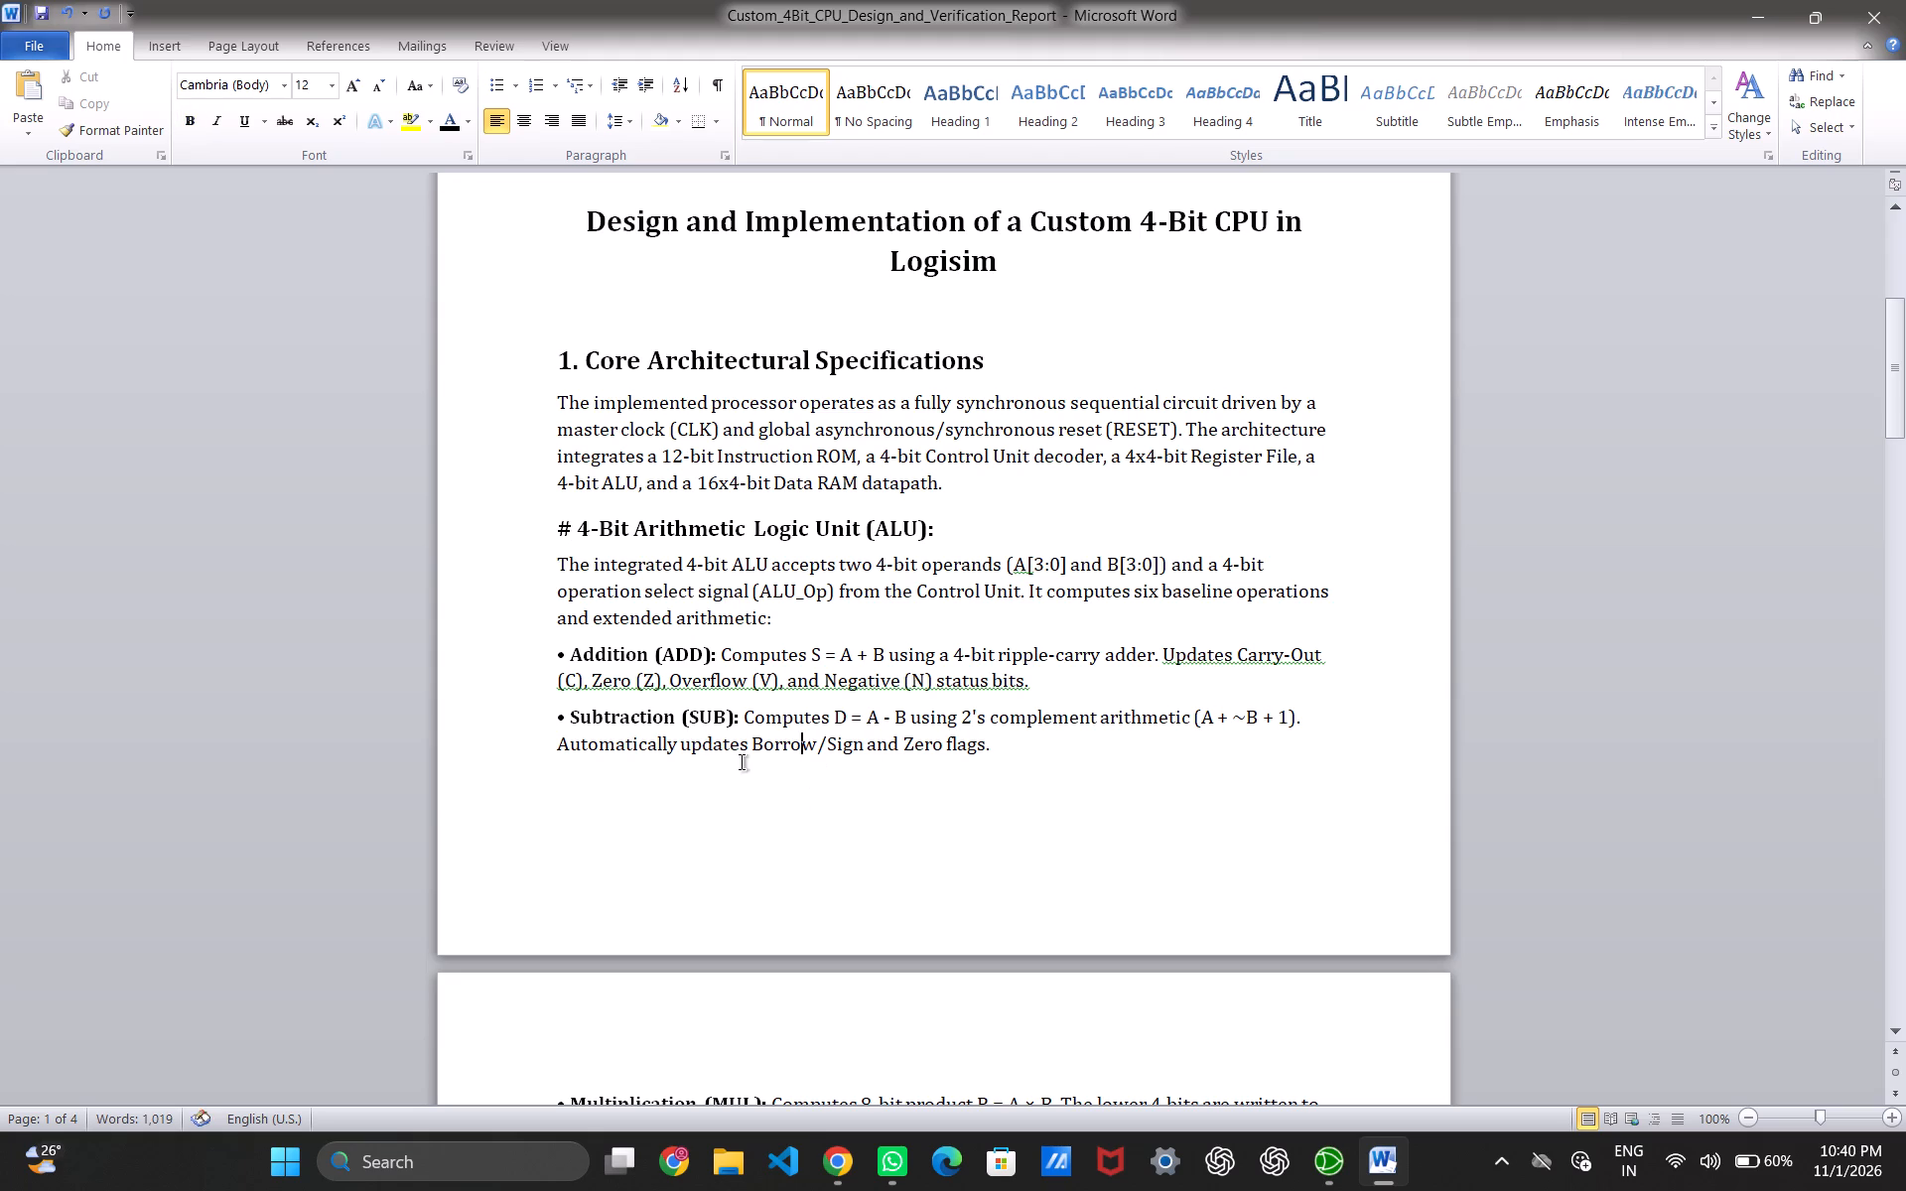
Add "# " in front of the "Local CPU Registers (Scratchpad & Special Purpose):" subheading.
{"action": "scroll", "coordinate": [832, 799], "scroll_direction": "down", "scroll_amount": 1}
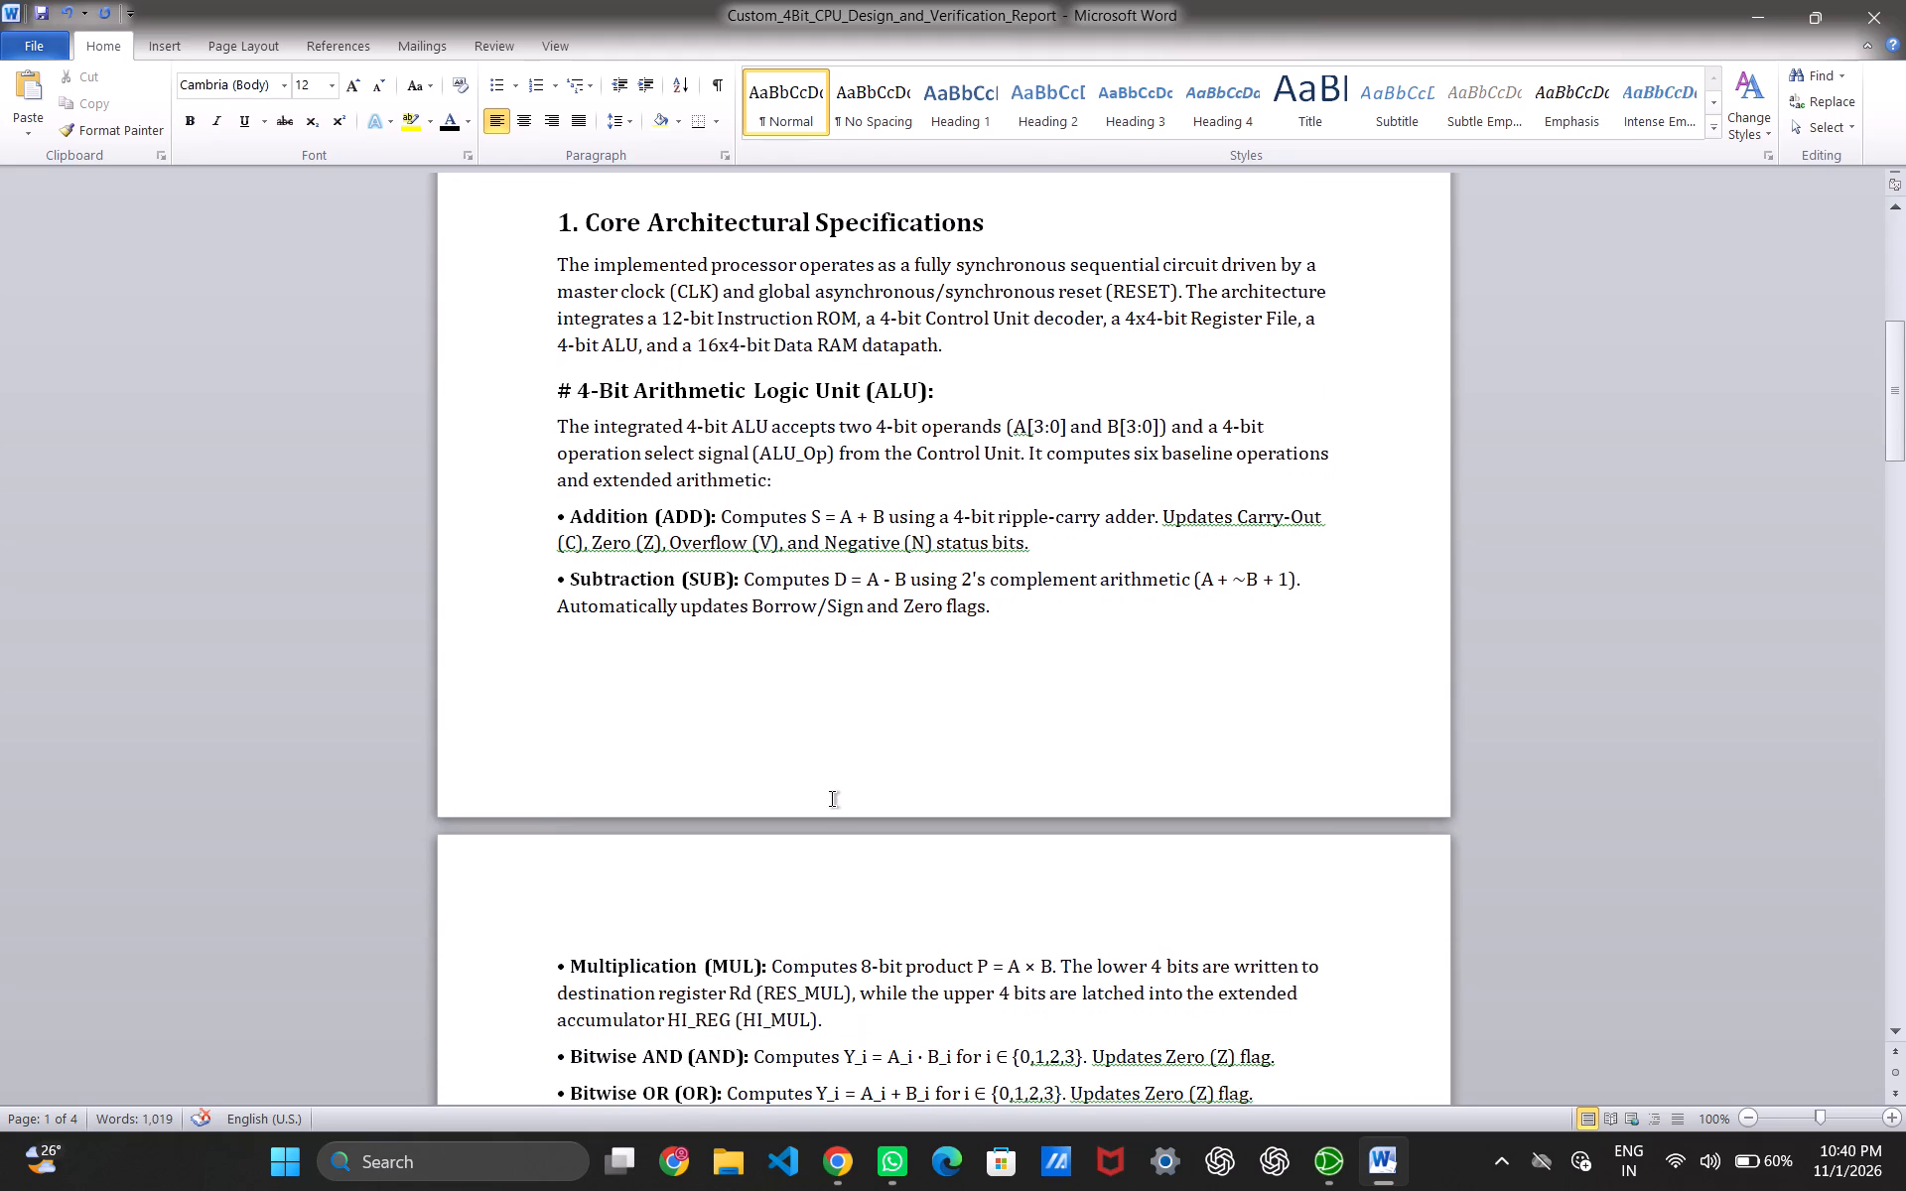
{"action": "scroll", "coordinate": [832, 799], "scroll_direction": "down", "scroll_amount": 1}
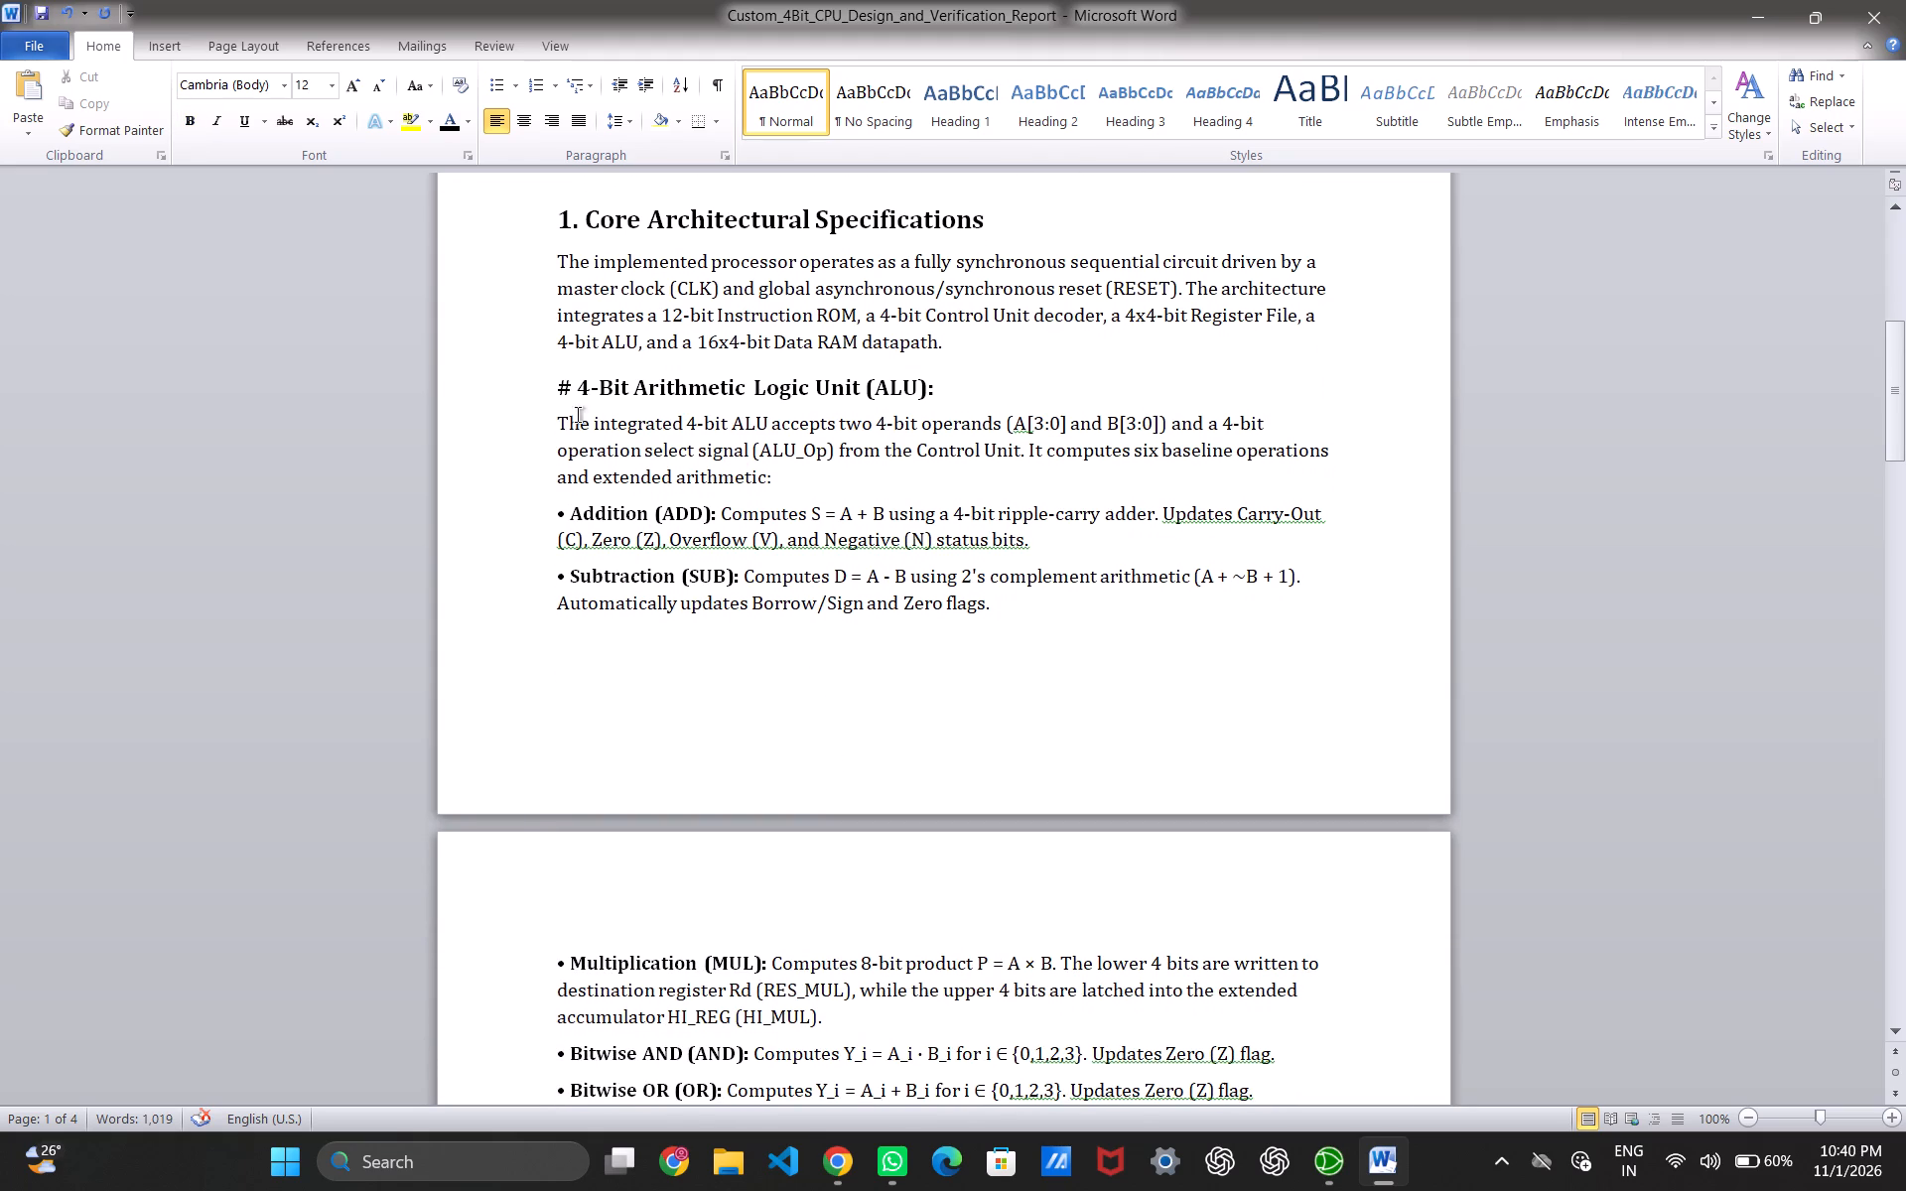
{"action": "scroll", "coordinate": [631, 636], "scroll_direction": "down", "scroll_amount": 2}
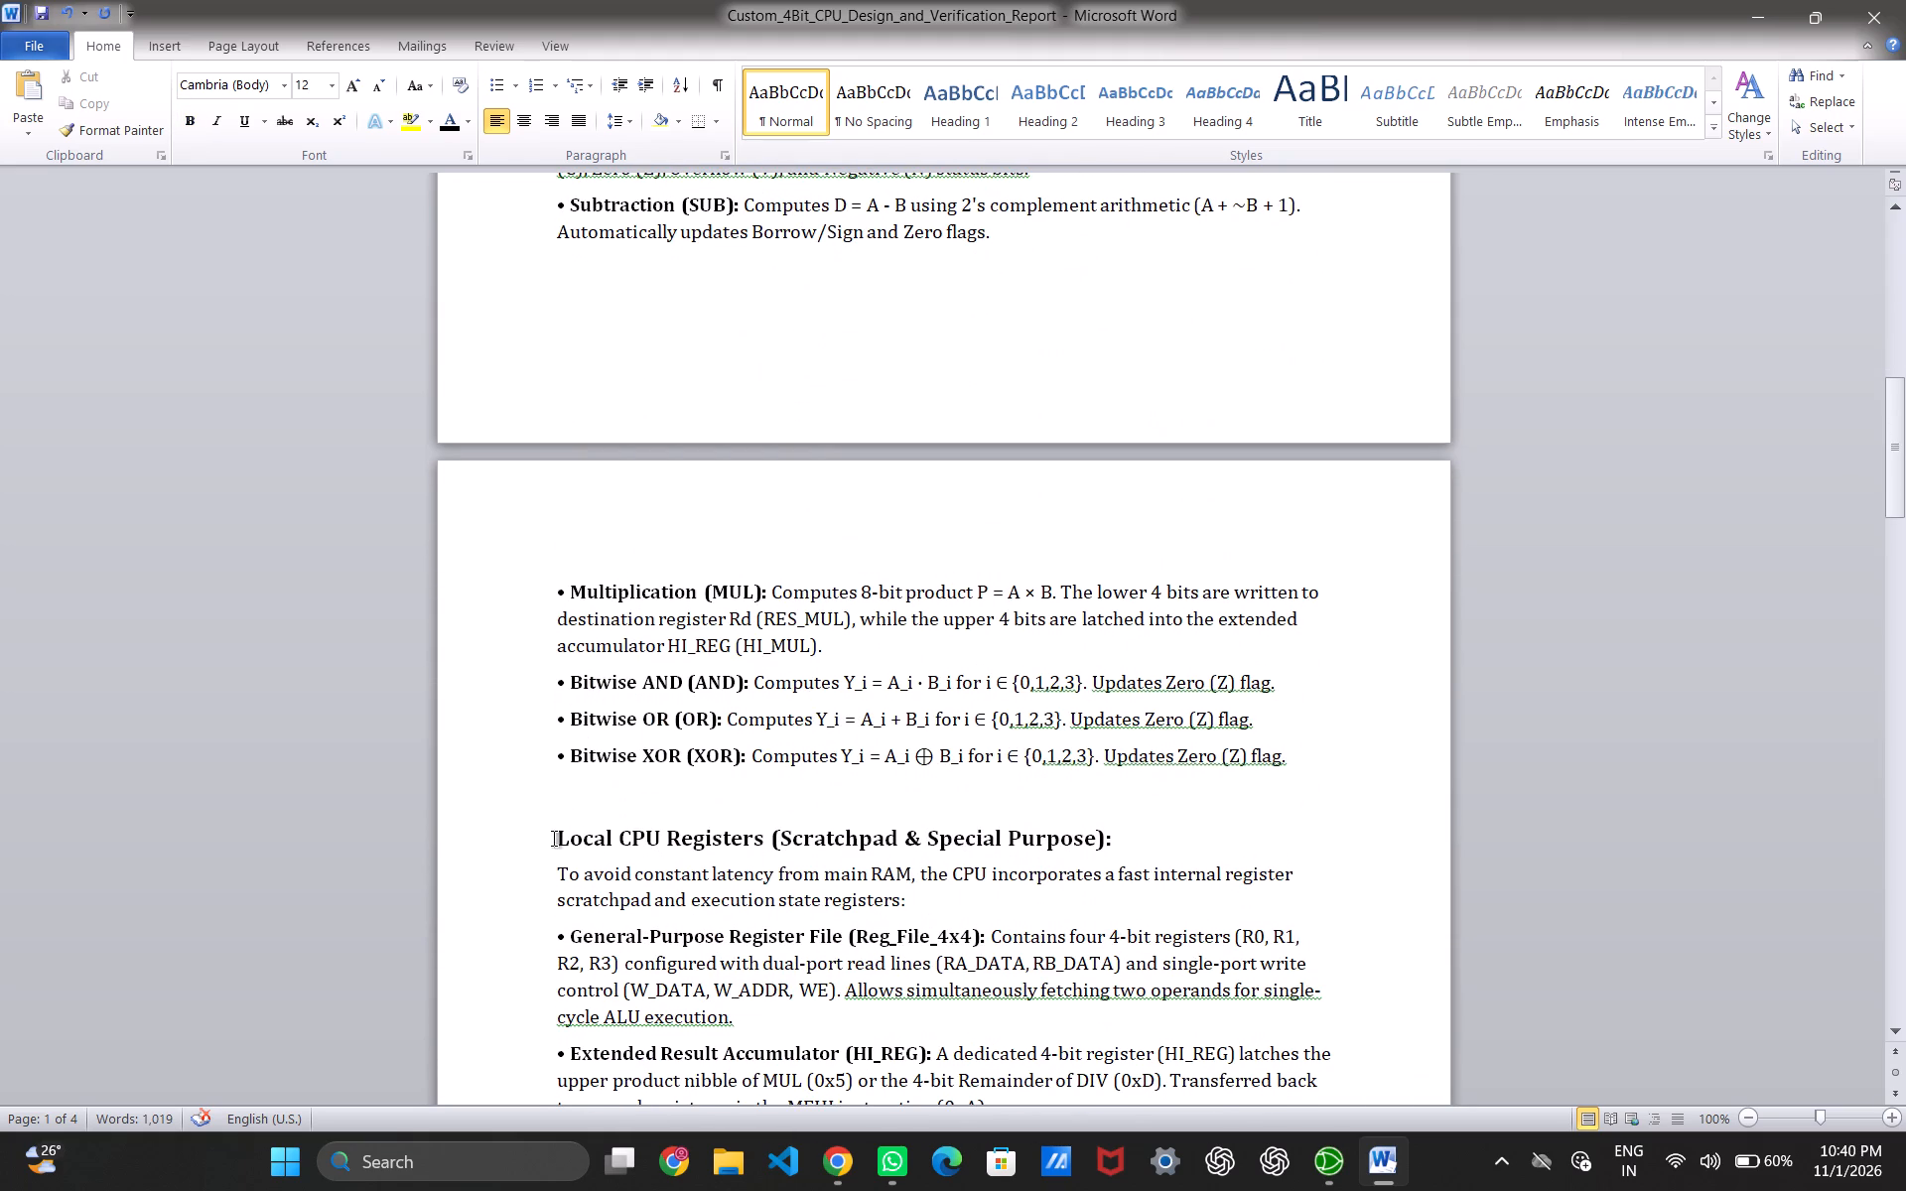
{"action": "left_click", "coordinate": [553, 839]}
{"action": "type", "text": "#"}
{"action": "key", "text": "space"}
Add "# " in front of the "16 × 4-Bit Data RAM Configuration:" subheading.
{"action": "scroll", "coordinate": [670, 850], "scroll_direction": "down", "scroll_amount": 1}
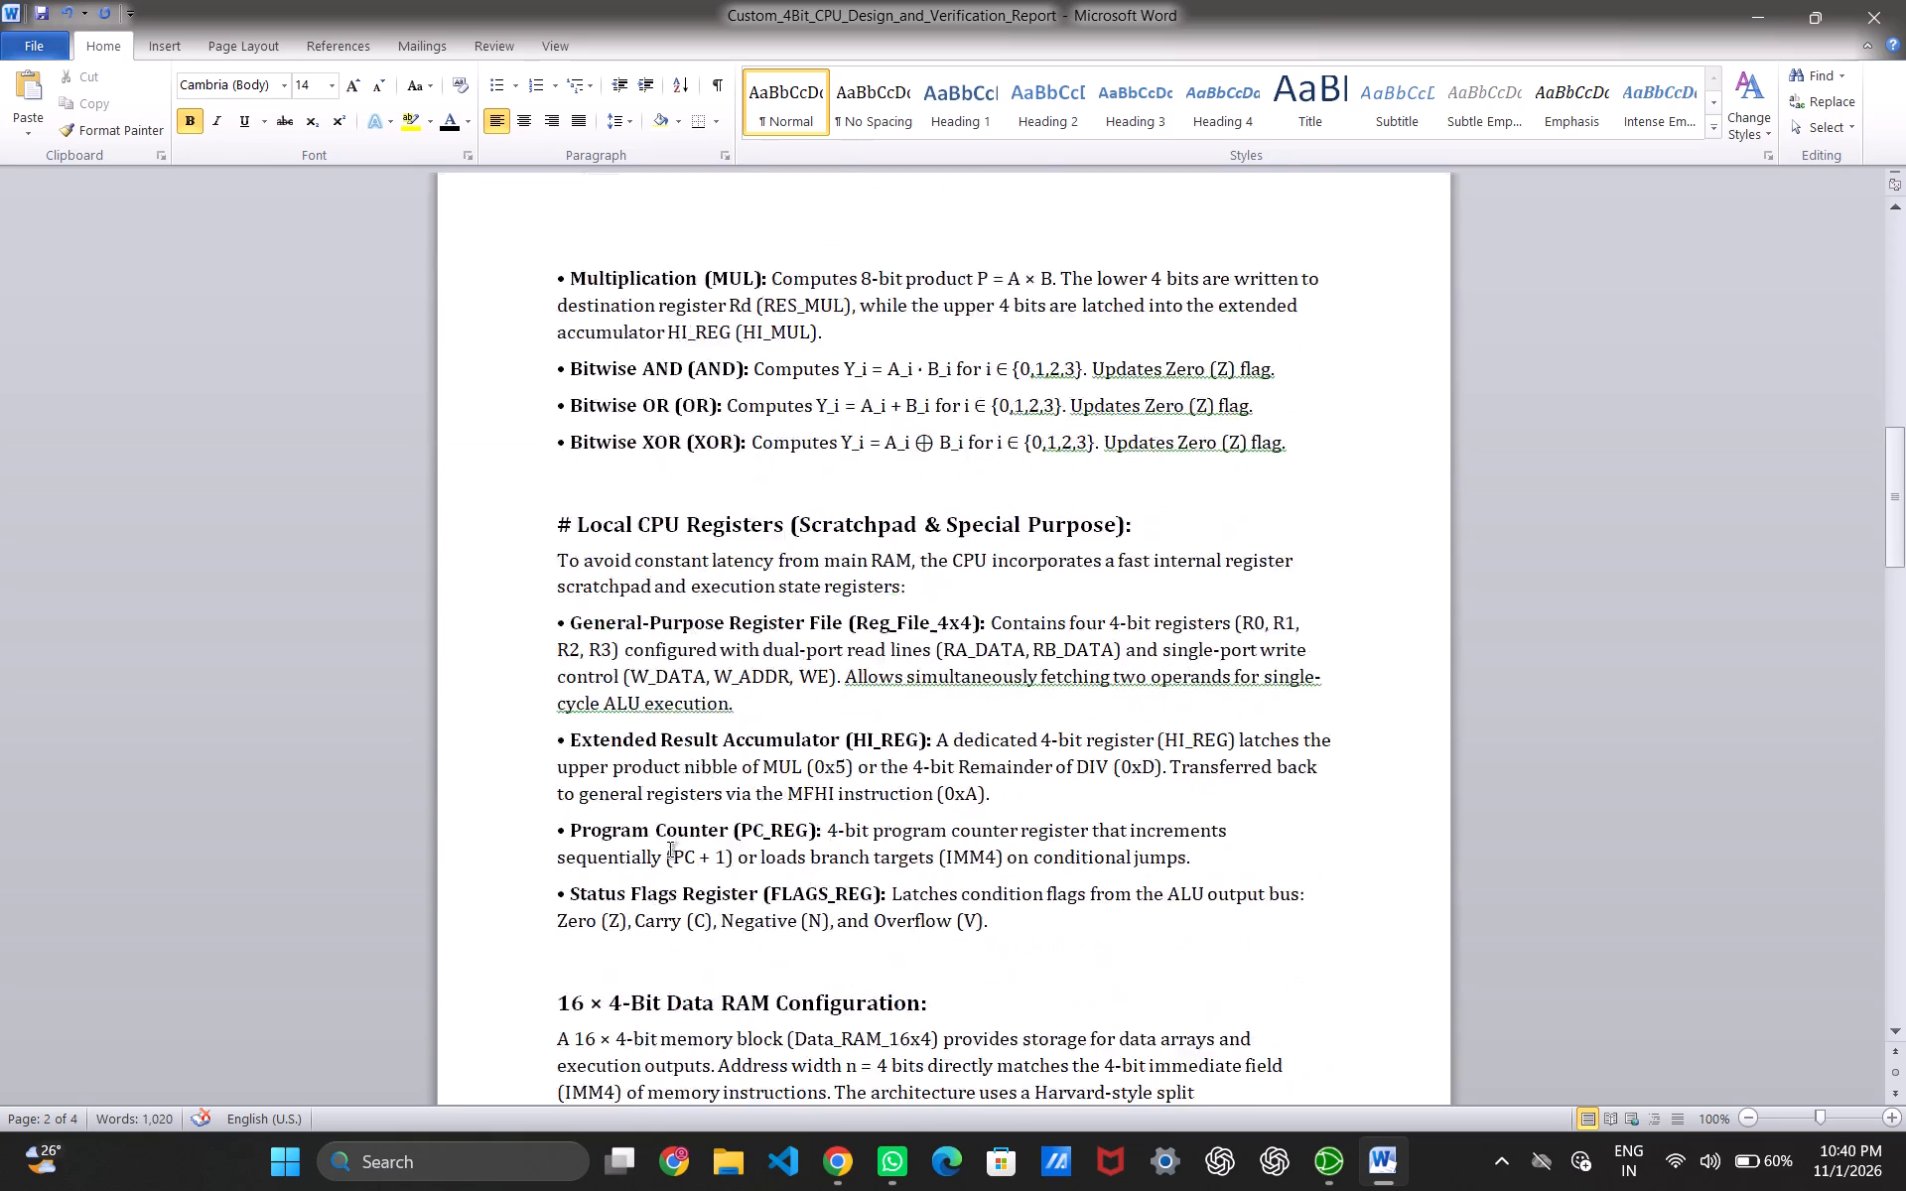
{"action": "scroll", "coordinate": [670, 850], "scroll_direction": "down", "scroll_amount": 1}
{"action": "left_click", "coordinate": [560, 845]}
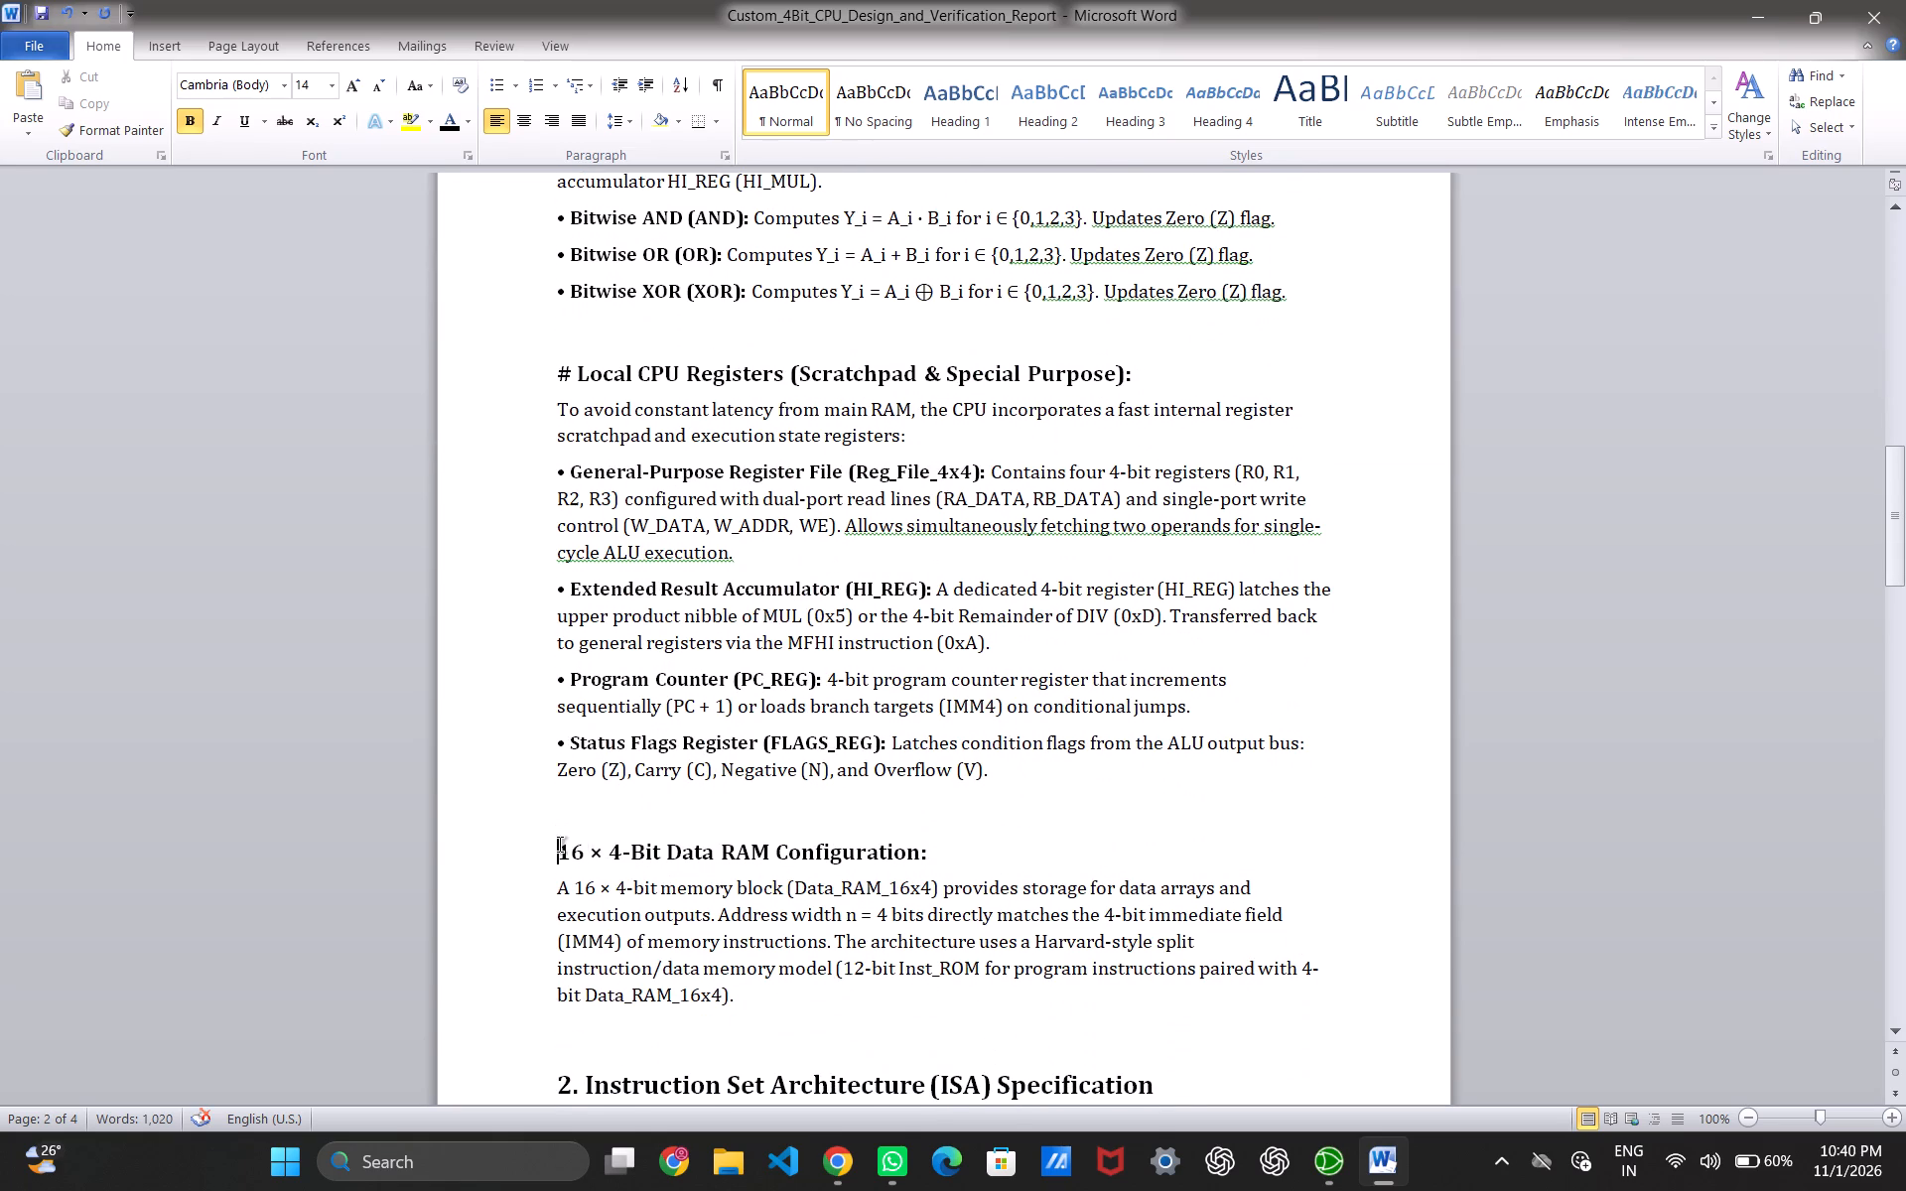
{"action": "type", "text": "#"}
{"action": "key", "text": "space"}
Insert a blank line between the section 1 introductory paragraph and the "# 4-Bit Arithmetic Logic Unit (ALU):" subheading.
{"action": "scroll", "coordinate": [981, 841], "scroll_direction": "up", "scroll_amount": 1}
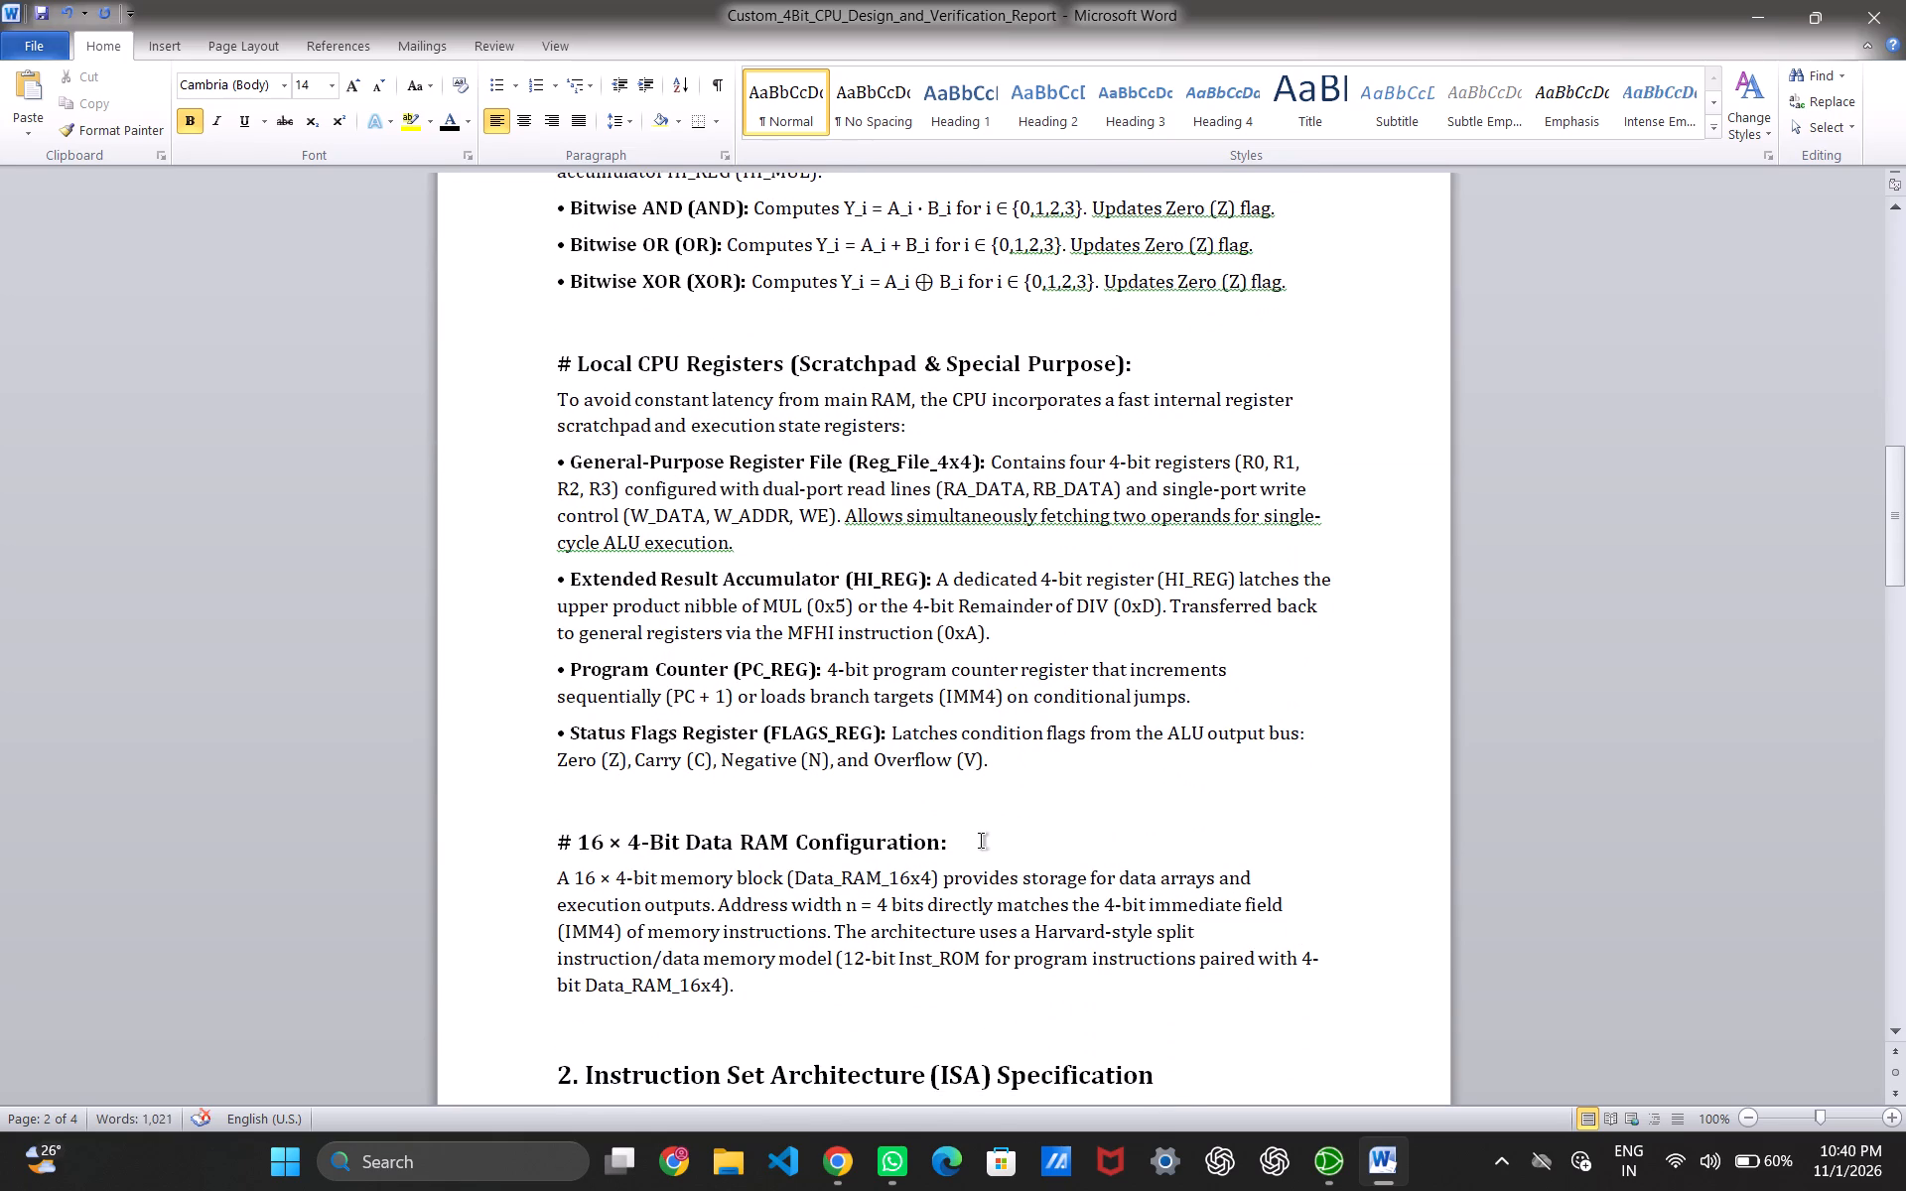
{"action": "scroll", "coordinate": [981, 841], "scroll_direction": "up", "scroll_amount": 3}
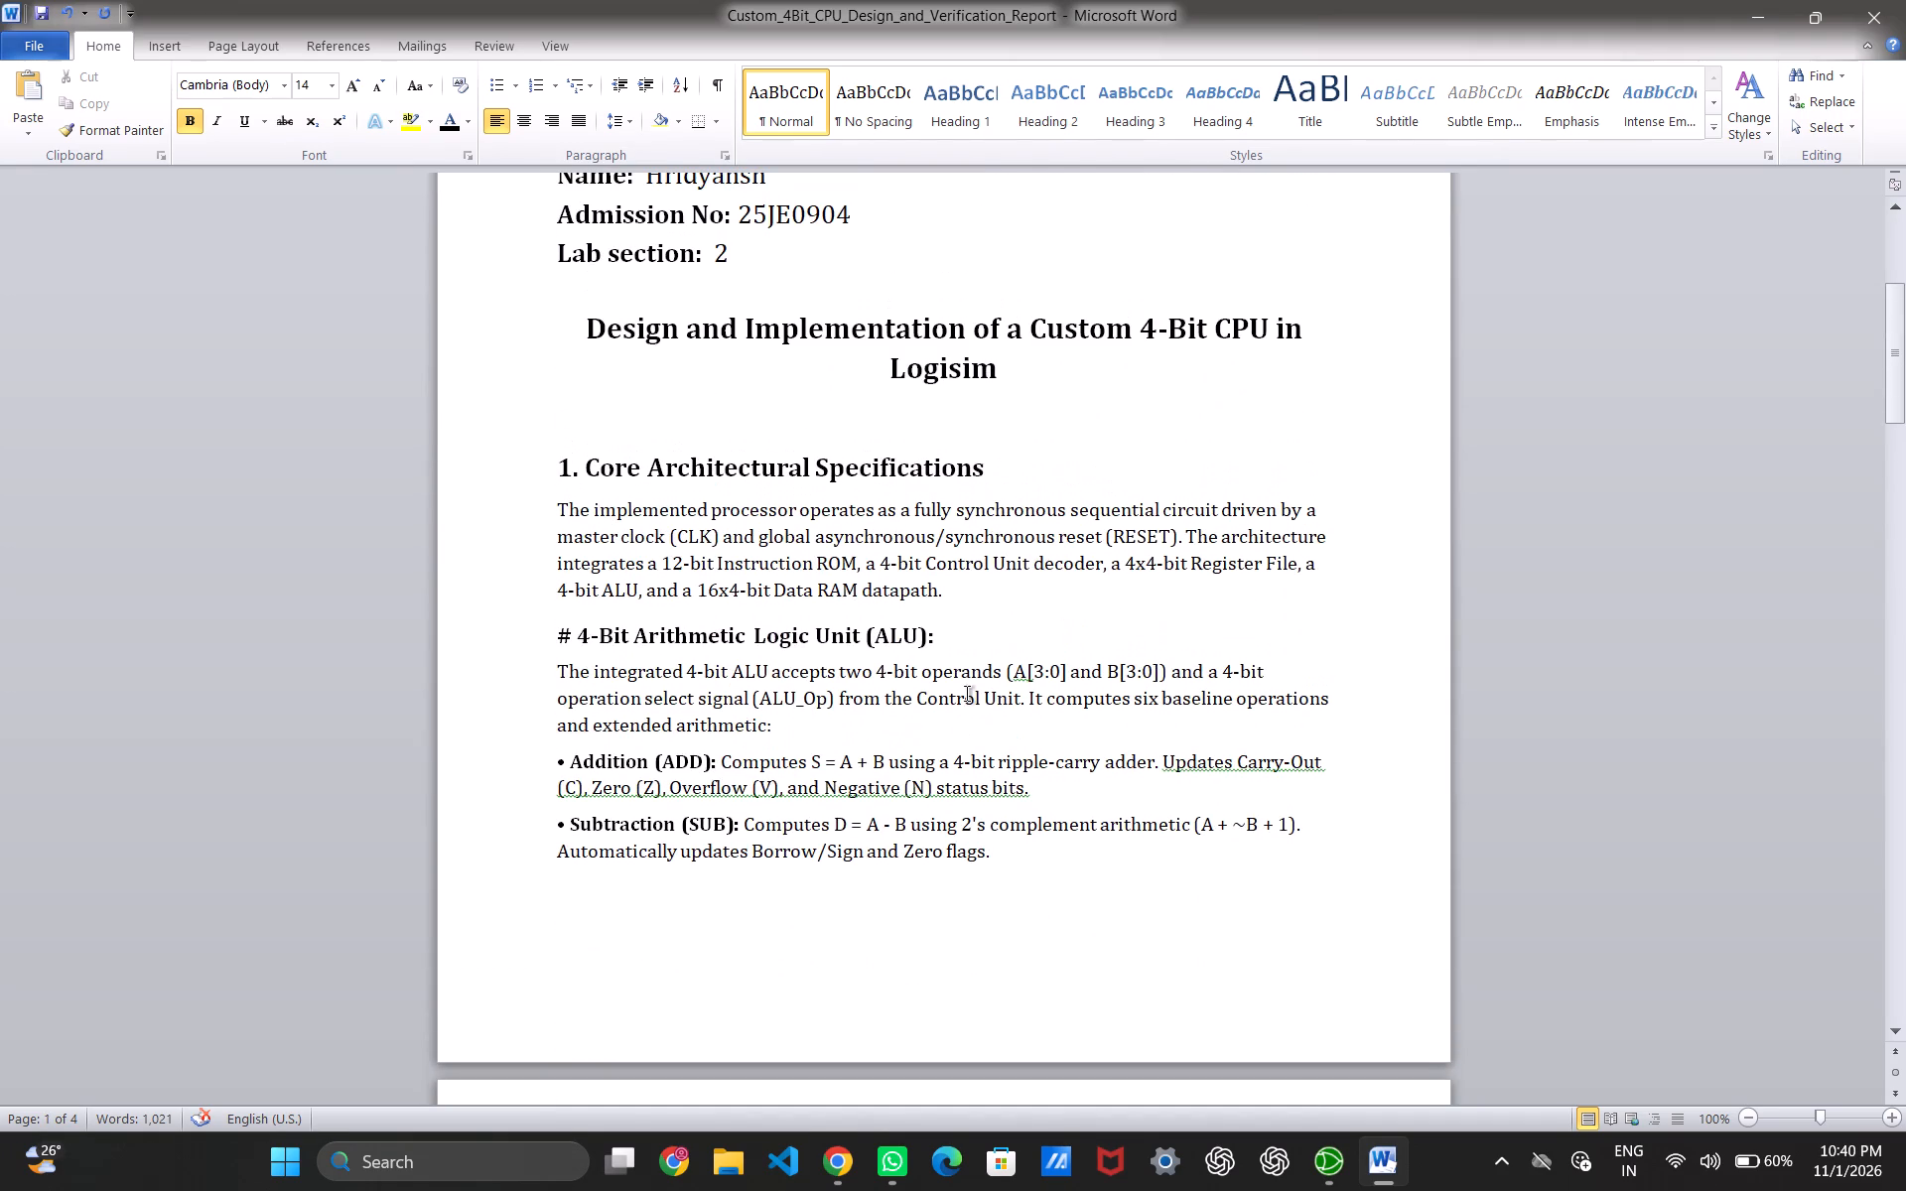
{"action": "scroll", "coordinate": [974, 831], "scroll_direction": "down", "scroll_amount": 1}
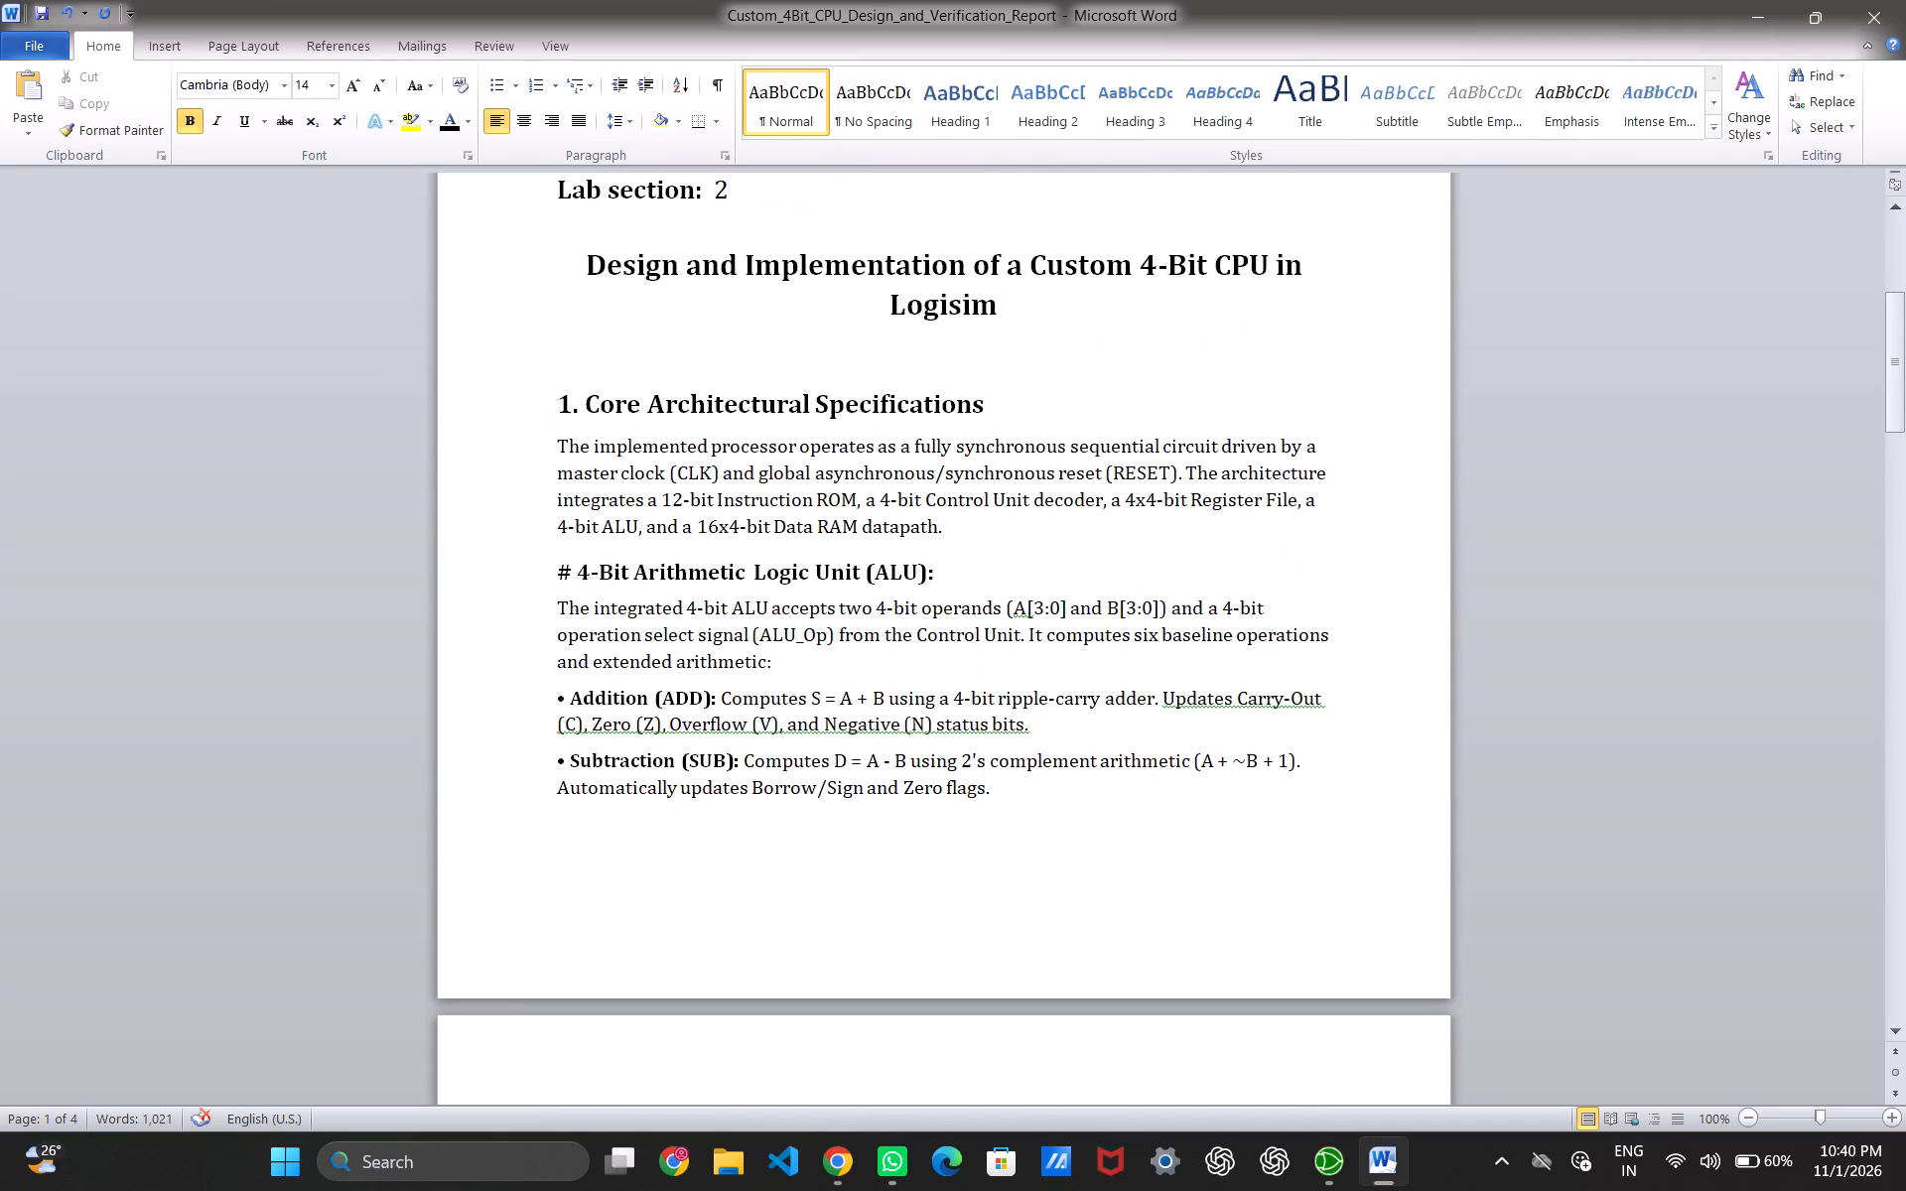
{"action": "scroll", "coordinate": [1072, 834], "scroll_direction": "down", "scroll_amount": 1}
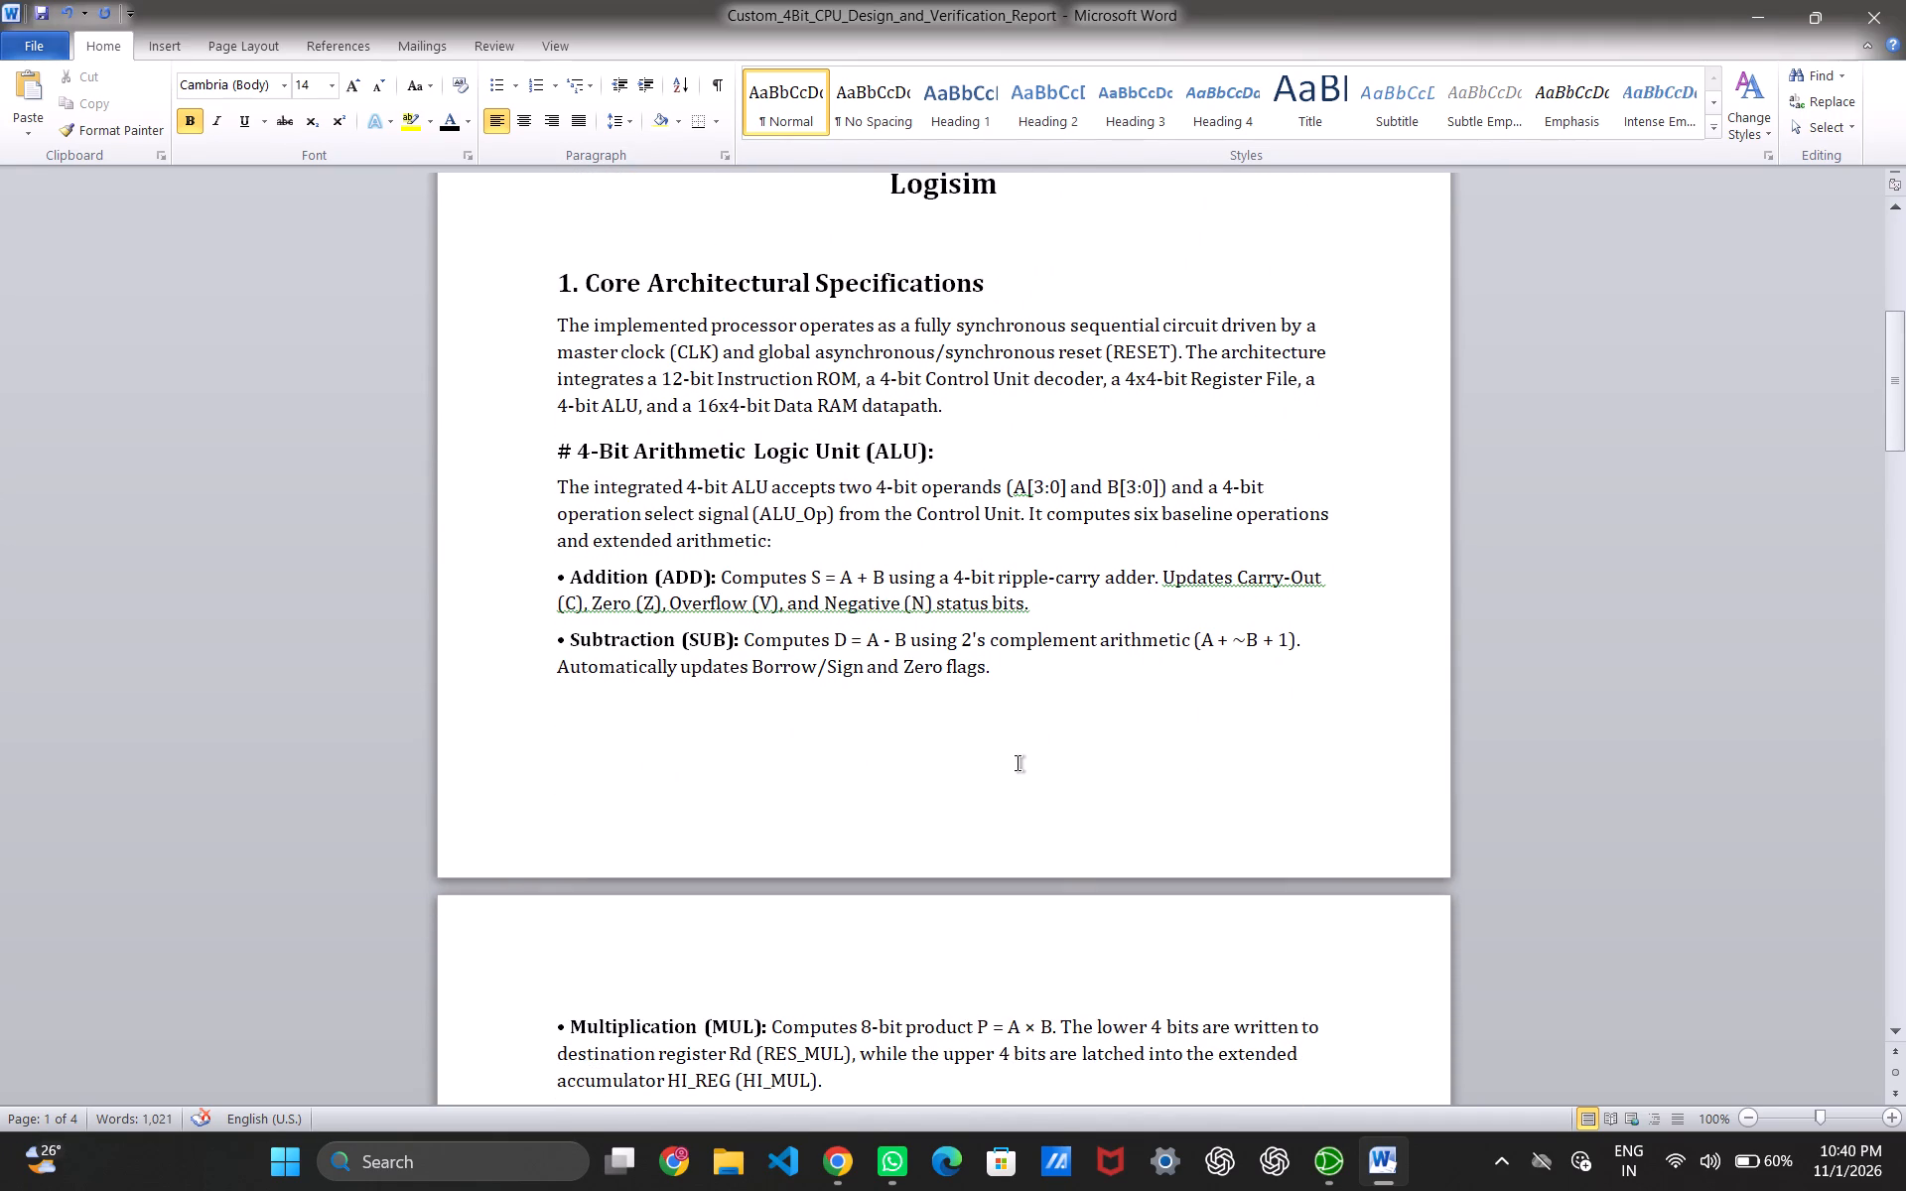
{"action": "scroll", "coordinate": [1018, 763], "scroll_direction": "down", "scroll_amount": 1}
{"action": "scroll", "coordinate": [889, 807], "scroll_direction": "down", "scroll_amount": 2}
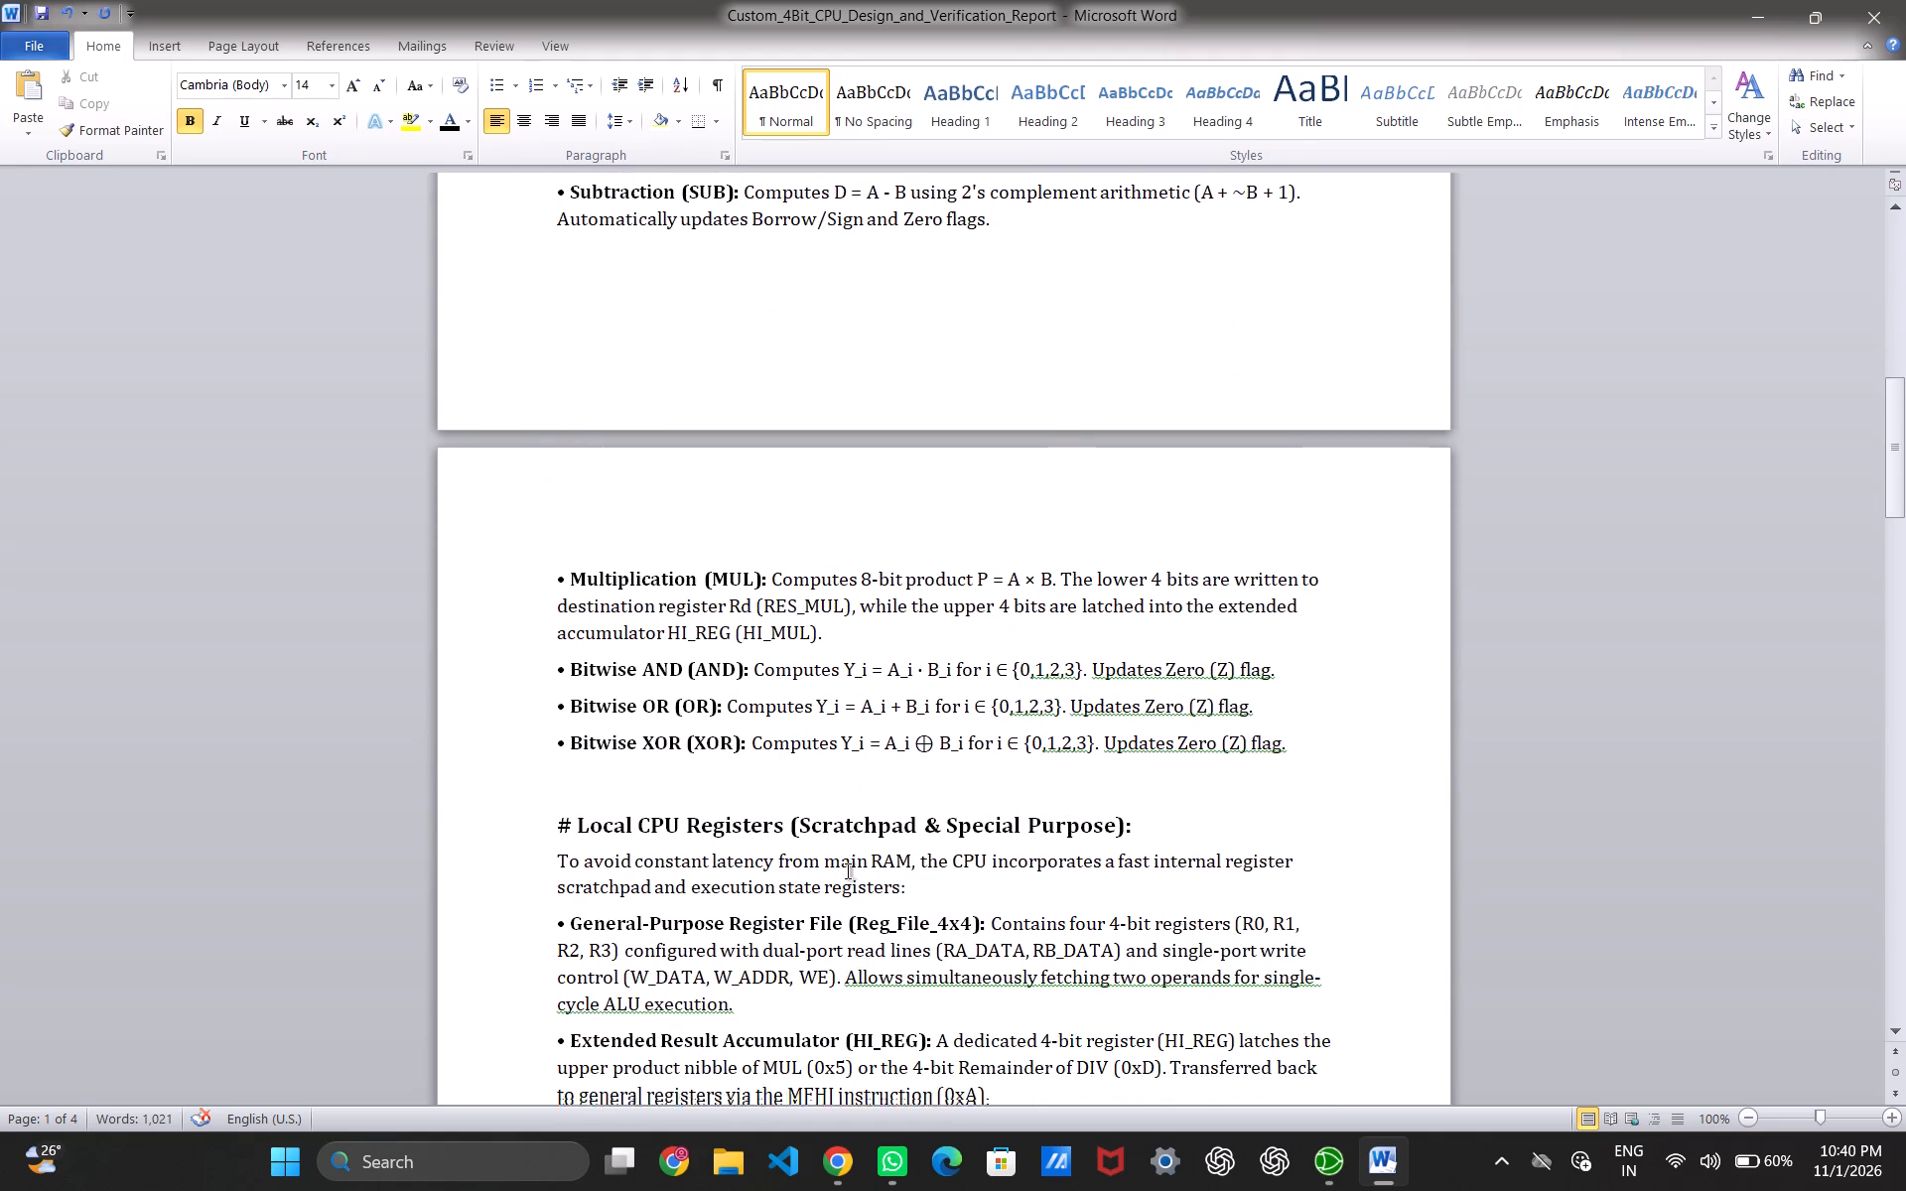
{"action": "scroll", "coordinate": [848, 871], "scroll_direction": "down", "scroll_amount": 1}
{"action": "scroll", "coordinate": [706, 799], "scroll_direction": "down", "scroll_amount": 1}
{"action": "scroll", "coordinate": [626, 814], "scroll_direction": "down", "scroll_amount": 1}
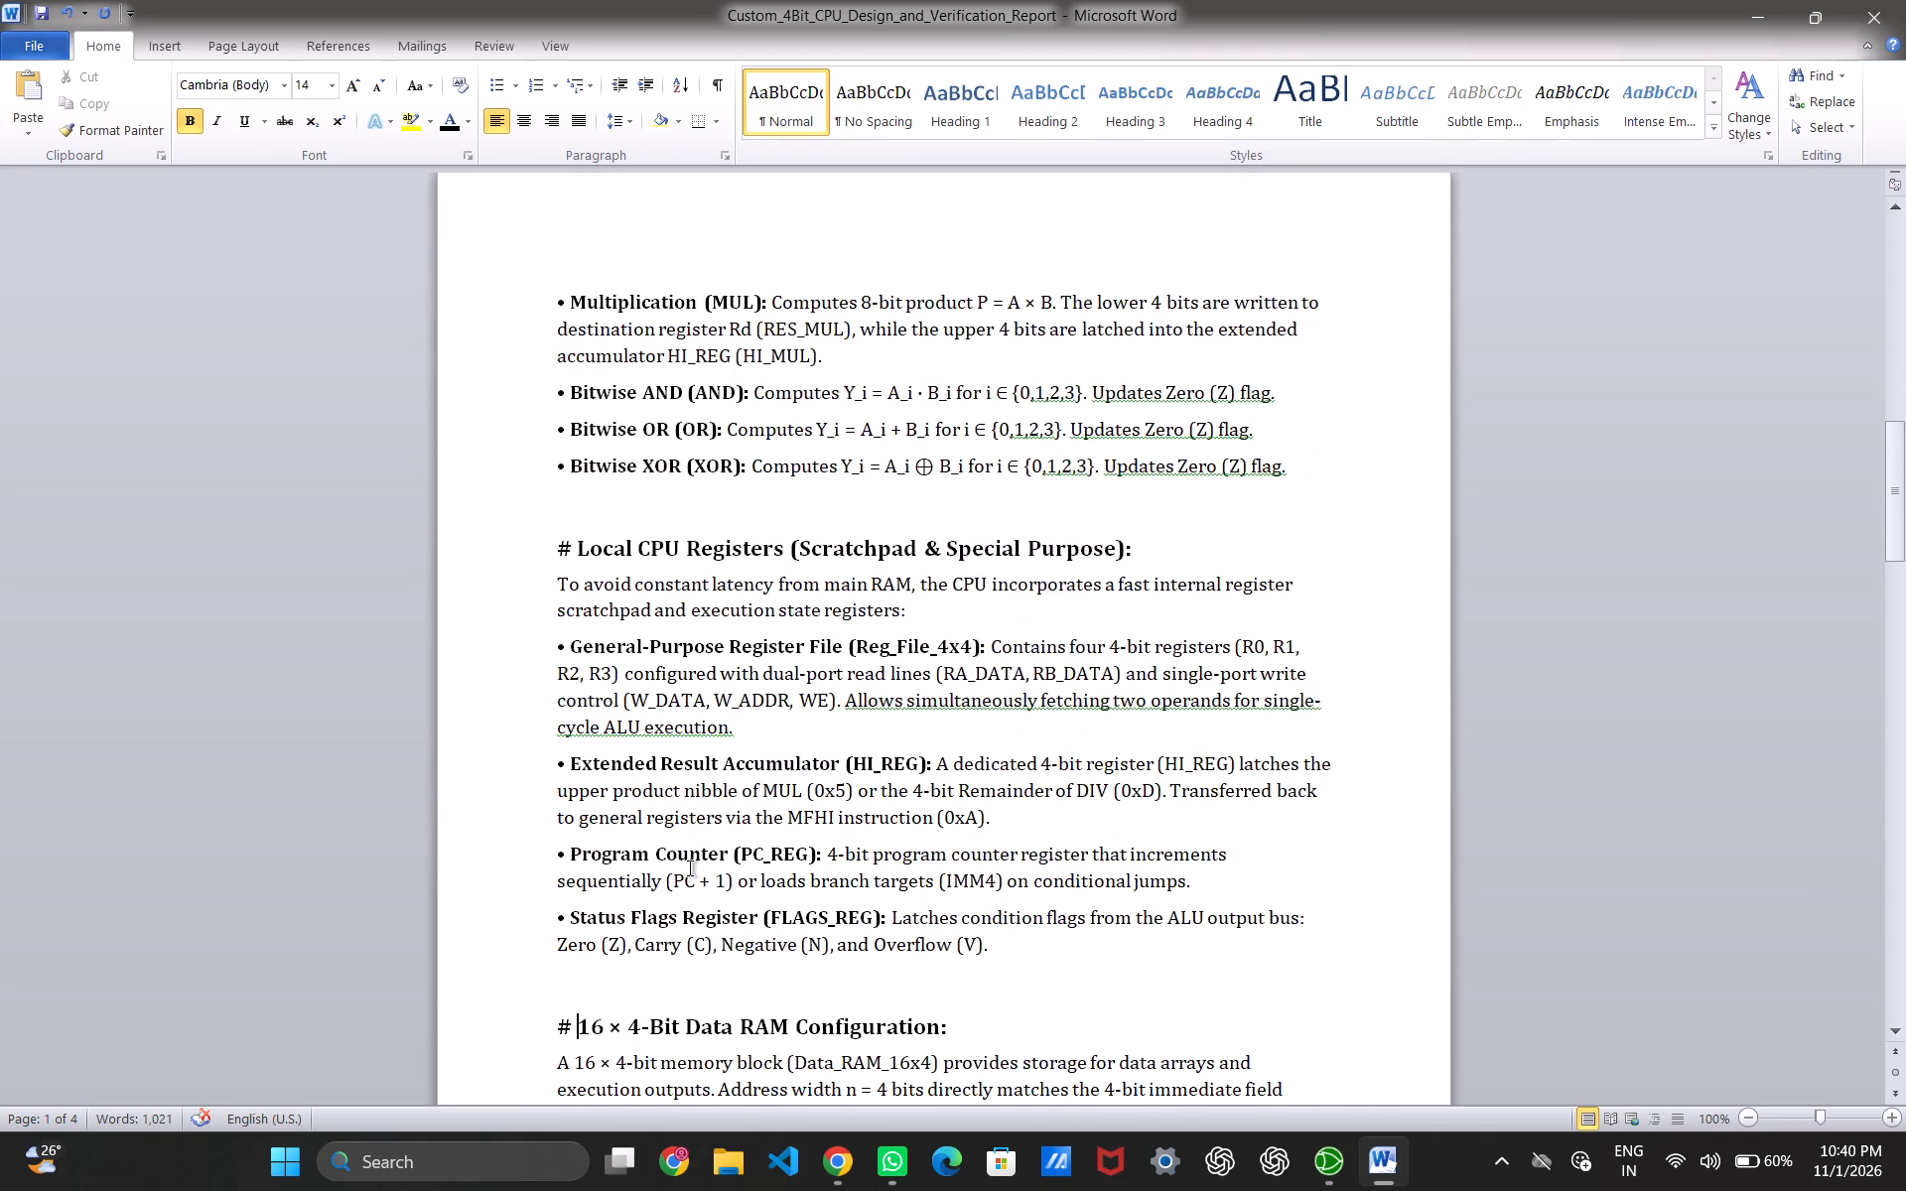
{"action": "scroll", "coordinate": [721, 952], "scroll_direction": "up", "scroll_amount": 3}
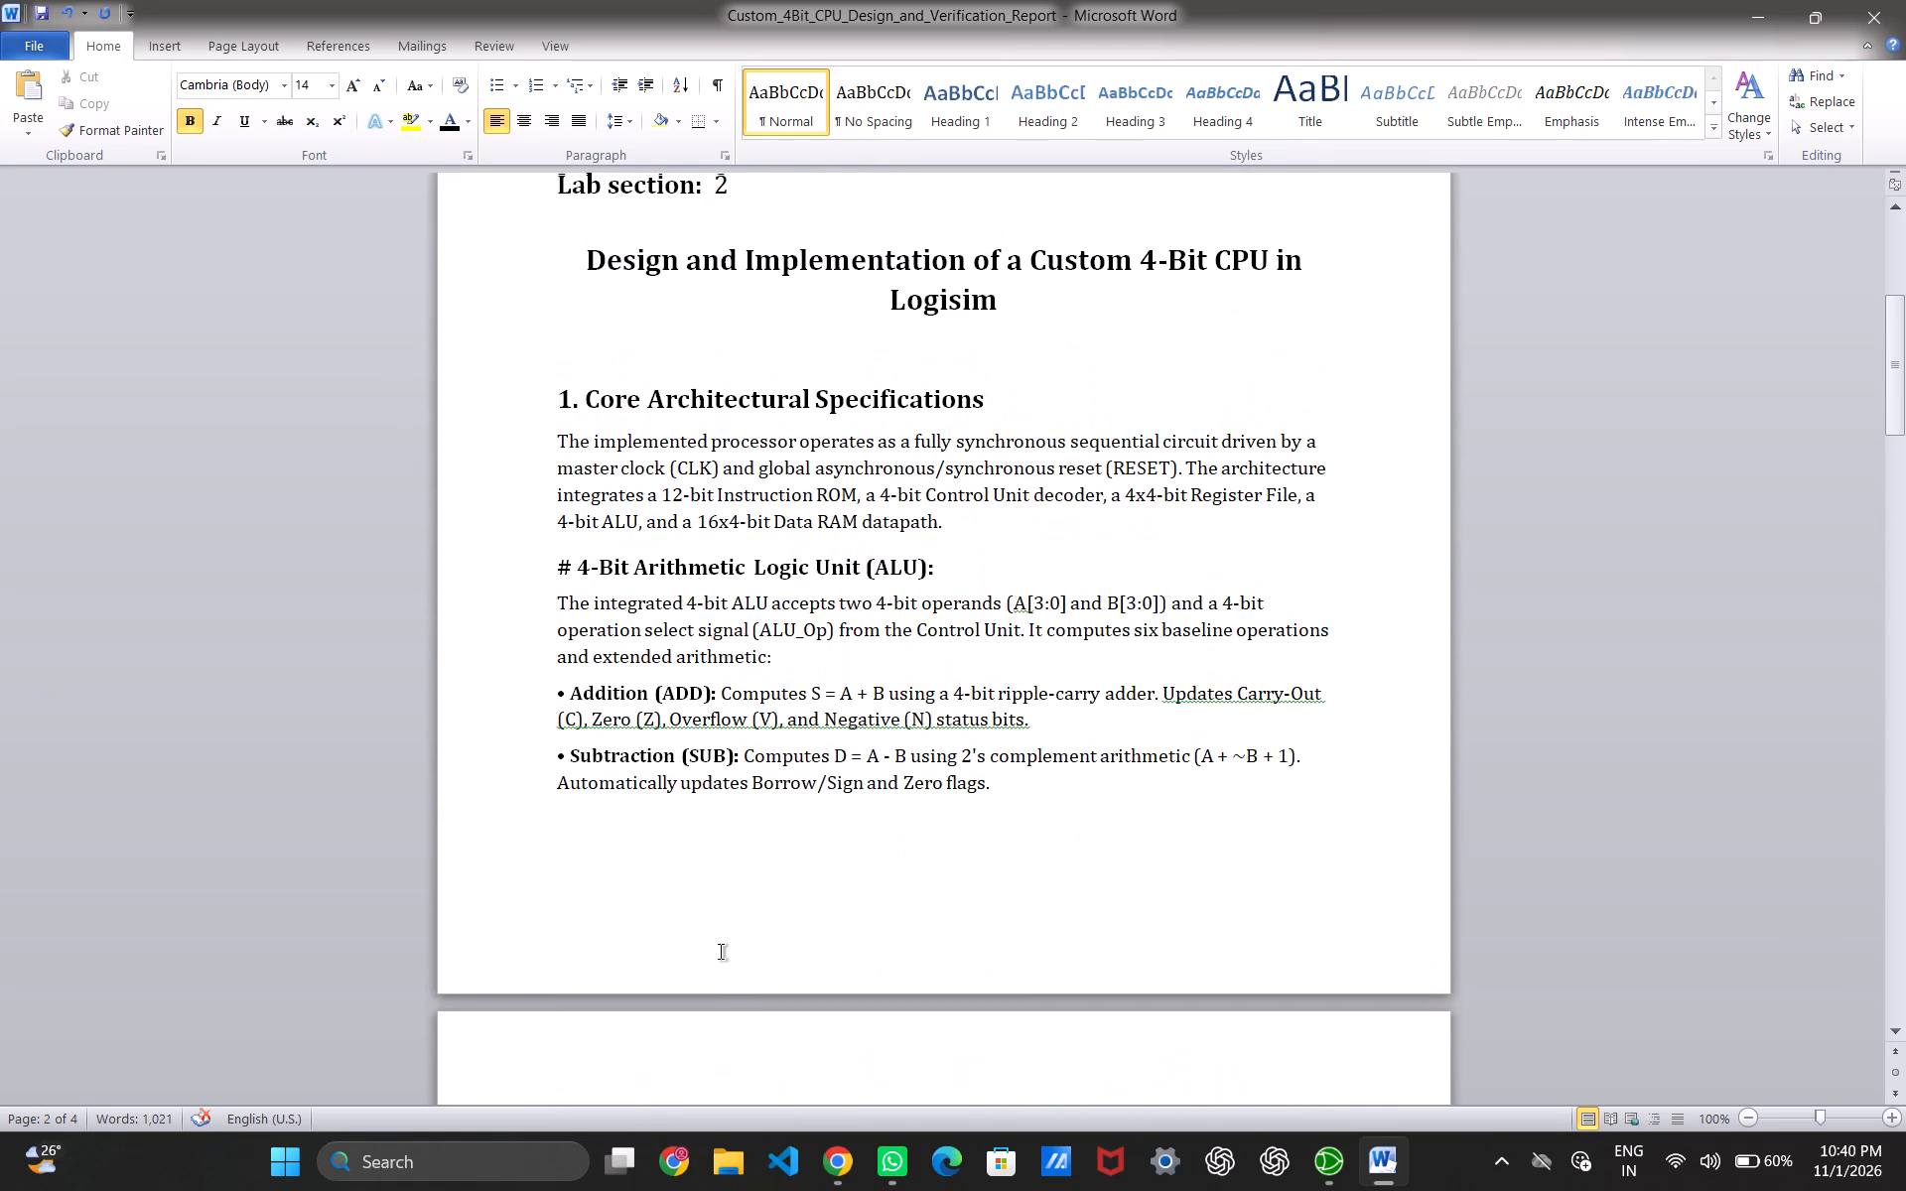
{"action": "left_click", "coordinate": [1002, 530]}
{"action": "key", "text": "Return"}
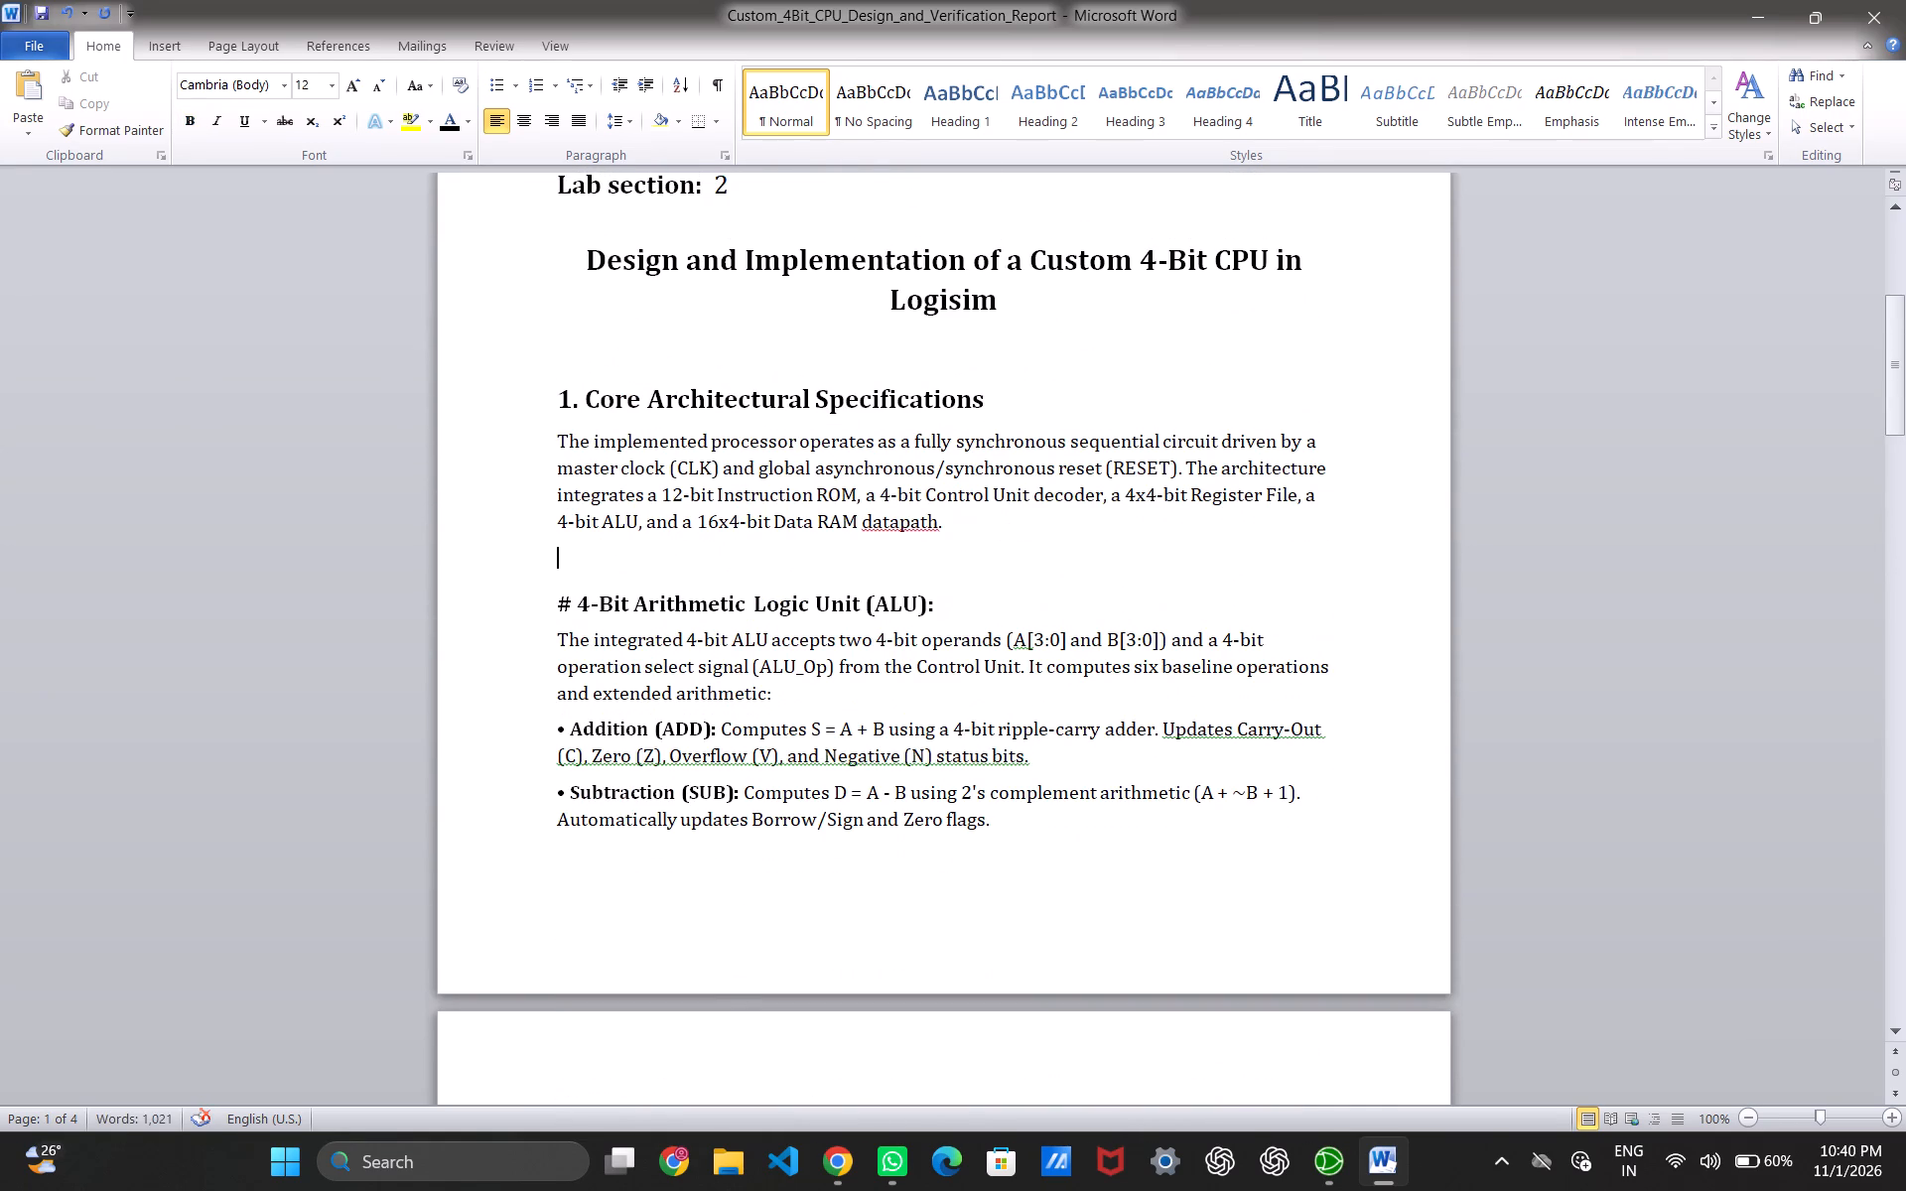
{"action": "left_click", "coordinate": [1079, 422]}
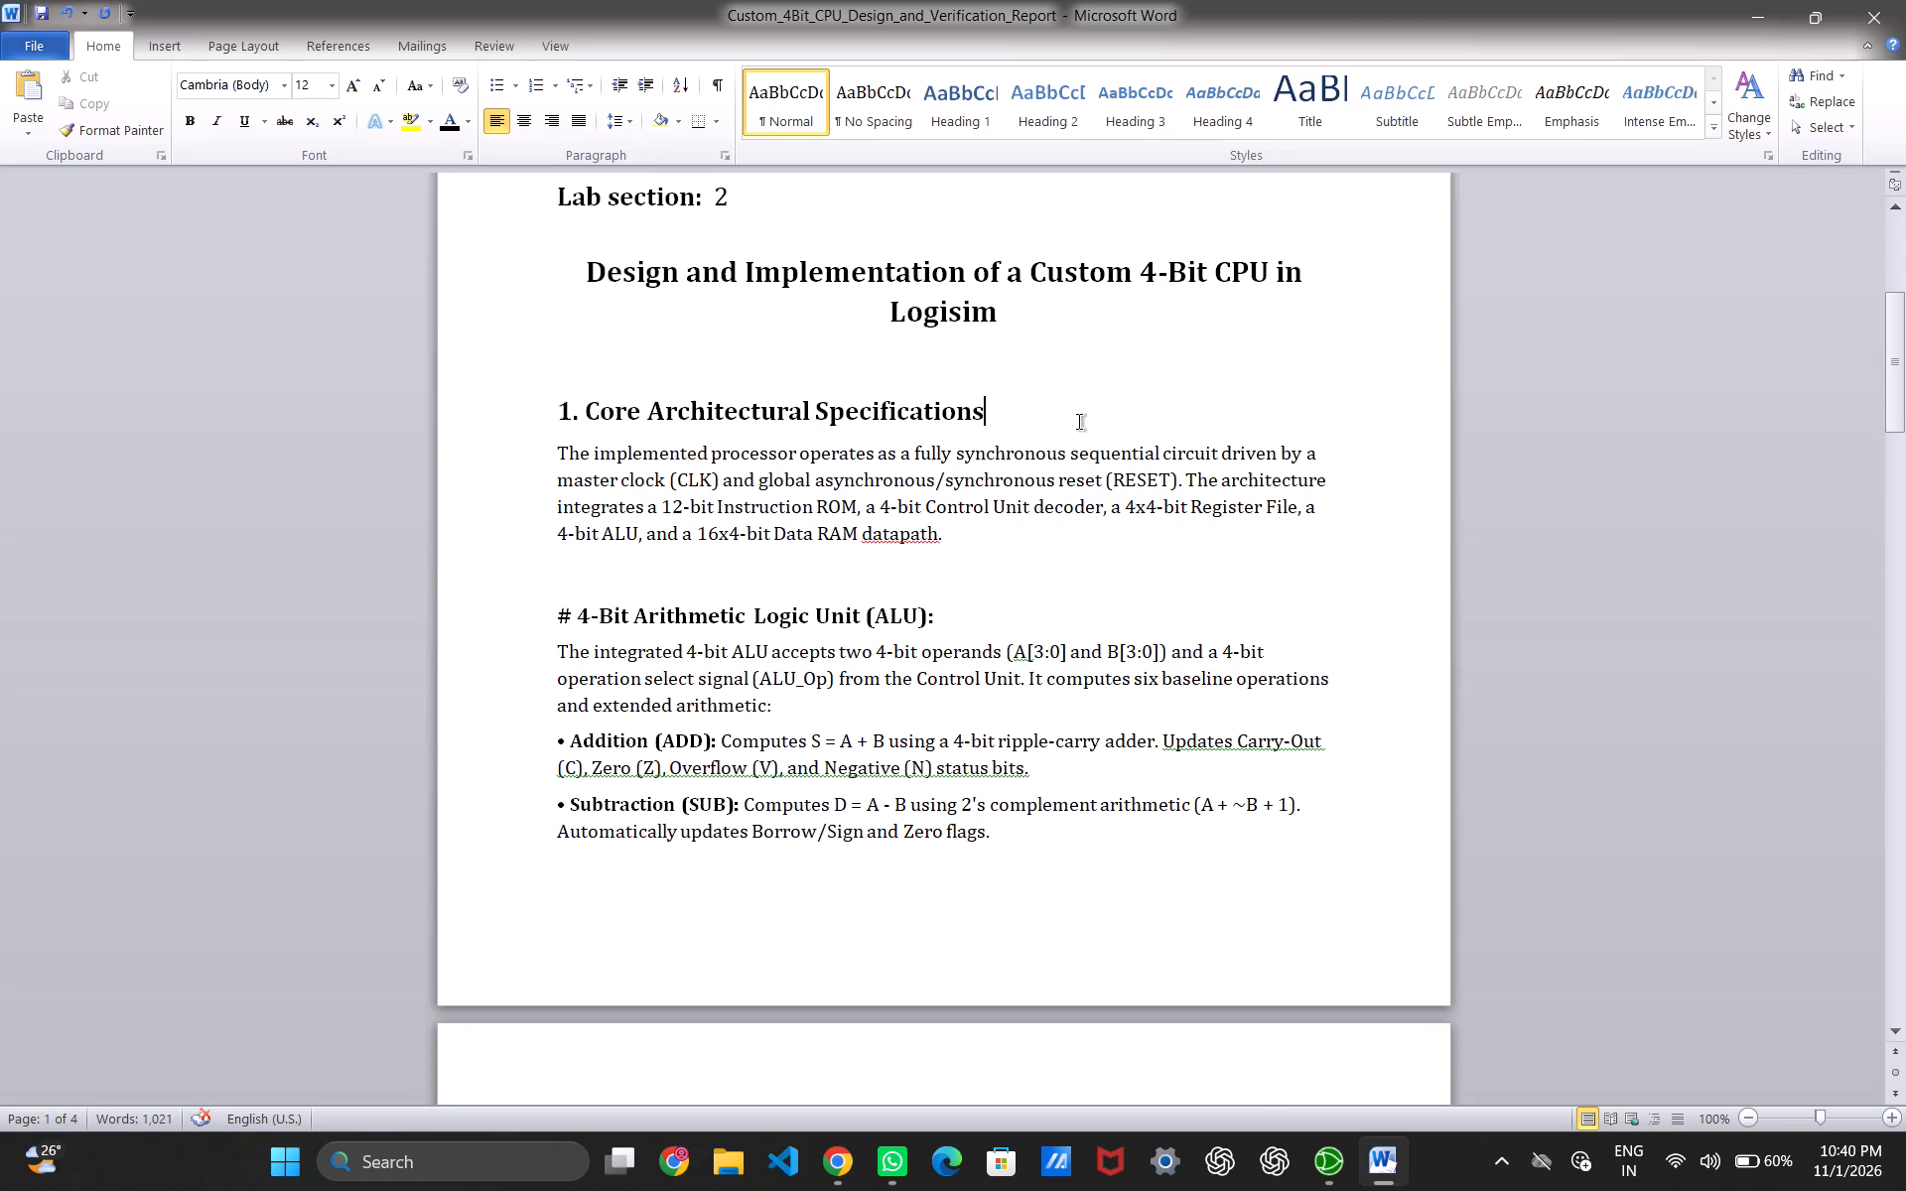
Insert a blank line between the section 3 introductory paragraph and the "1. Hardware Integer Division Unit (DIV & MFHI):" paragraph.
{"action": "scroll", "coordinate": [1079, 422], "scroll_direction": "down", "scroll_amount": 1}
{"action": "scroll", "coordinate": [990, 615], "scroll_direction": "down", "scroll_amount": 1}
{"action": "scroll", "coordinate": [958, 706], "scroll_direction": "down", "scroll_amount": 1}
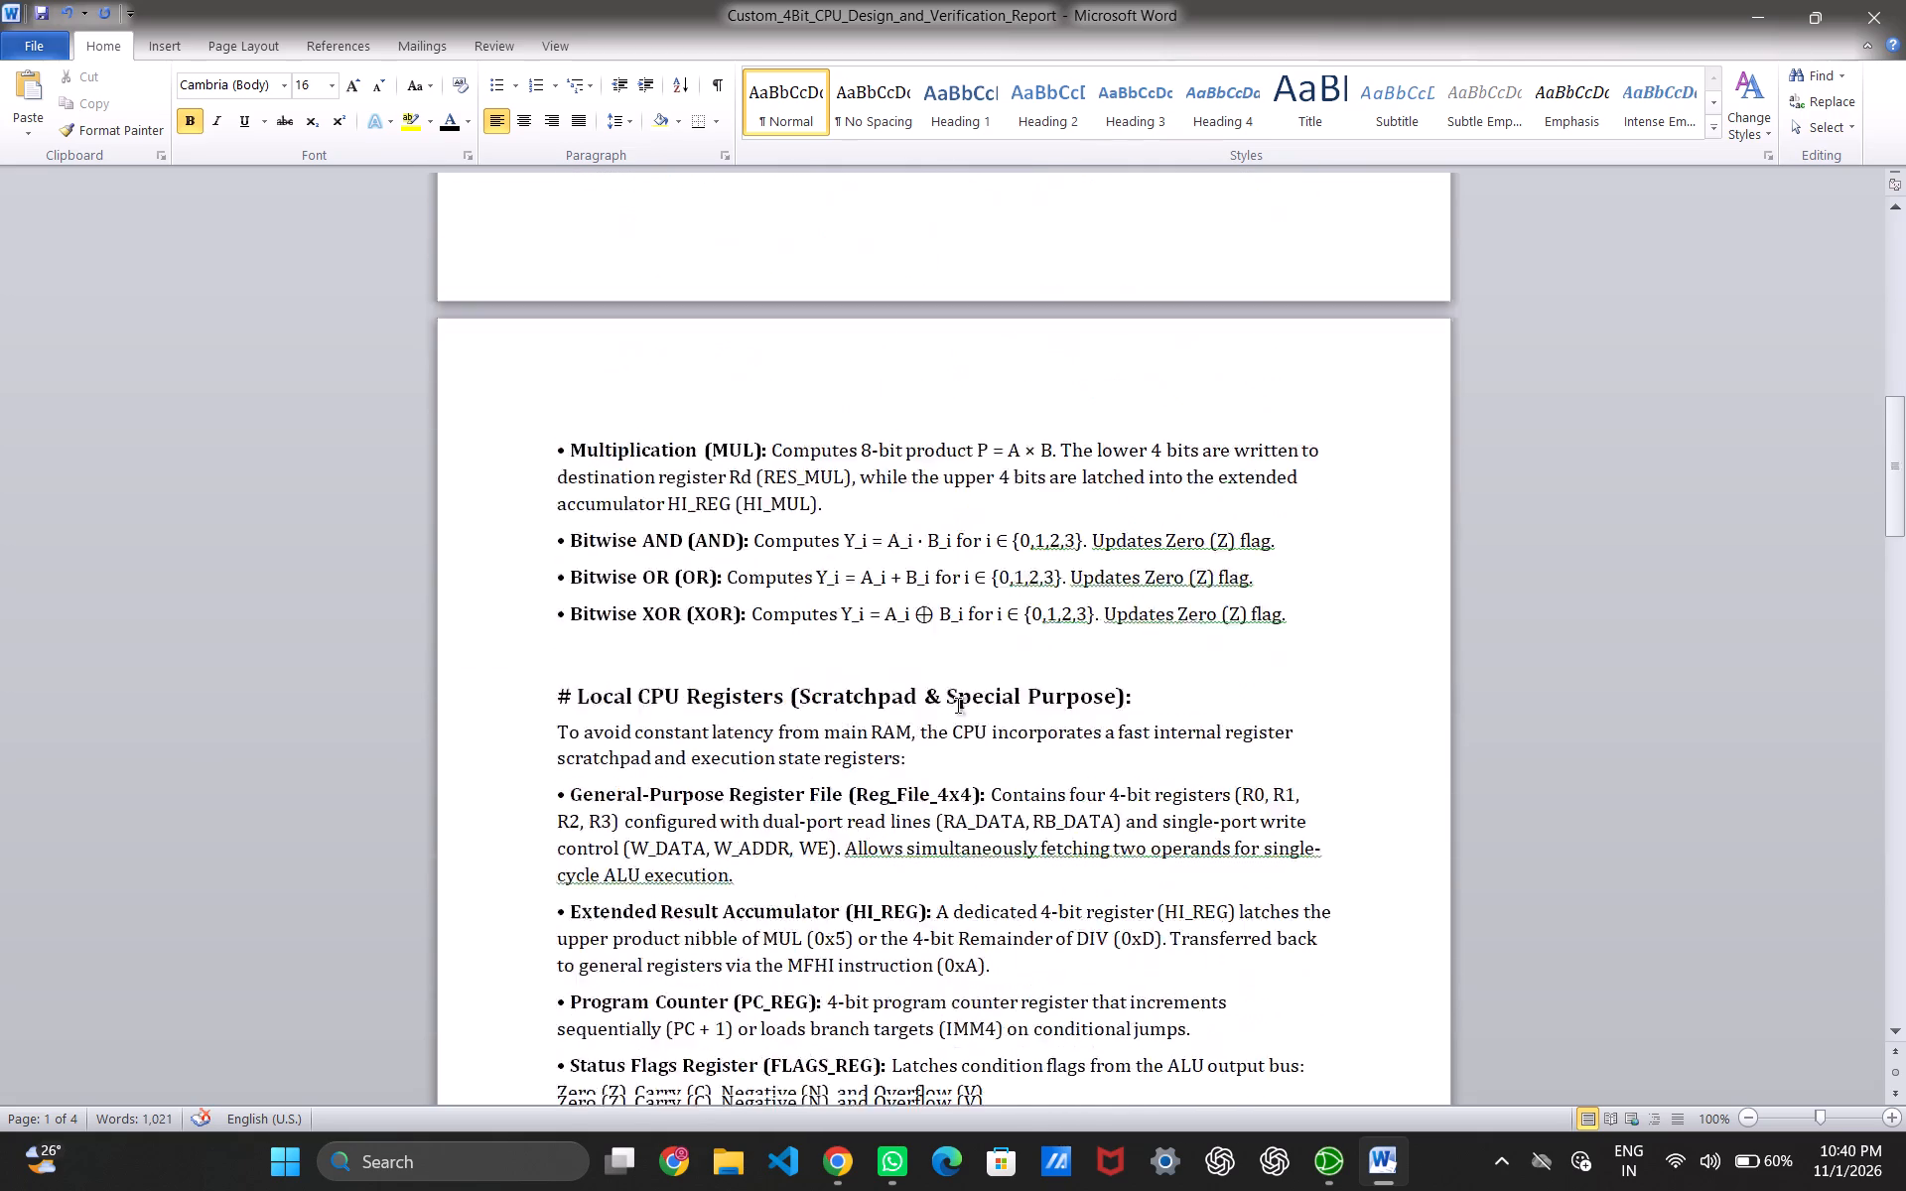
{"action": "scroll", "coordinate": [958, 706], "scroll_direction": "down", "scroll_amount": 1}
{"action": "scroll", "coordinate": [865, 829], "scroll_direction": "down", "scroll_amount": 1}
{"action": "scroll", "coordinate": [775, 861], "scroll_direction": "down", "scroll_amount": 1}
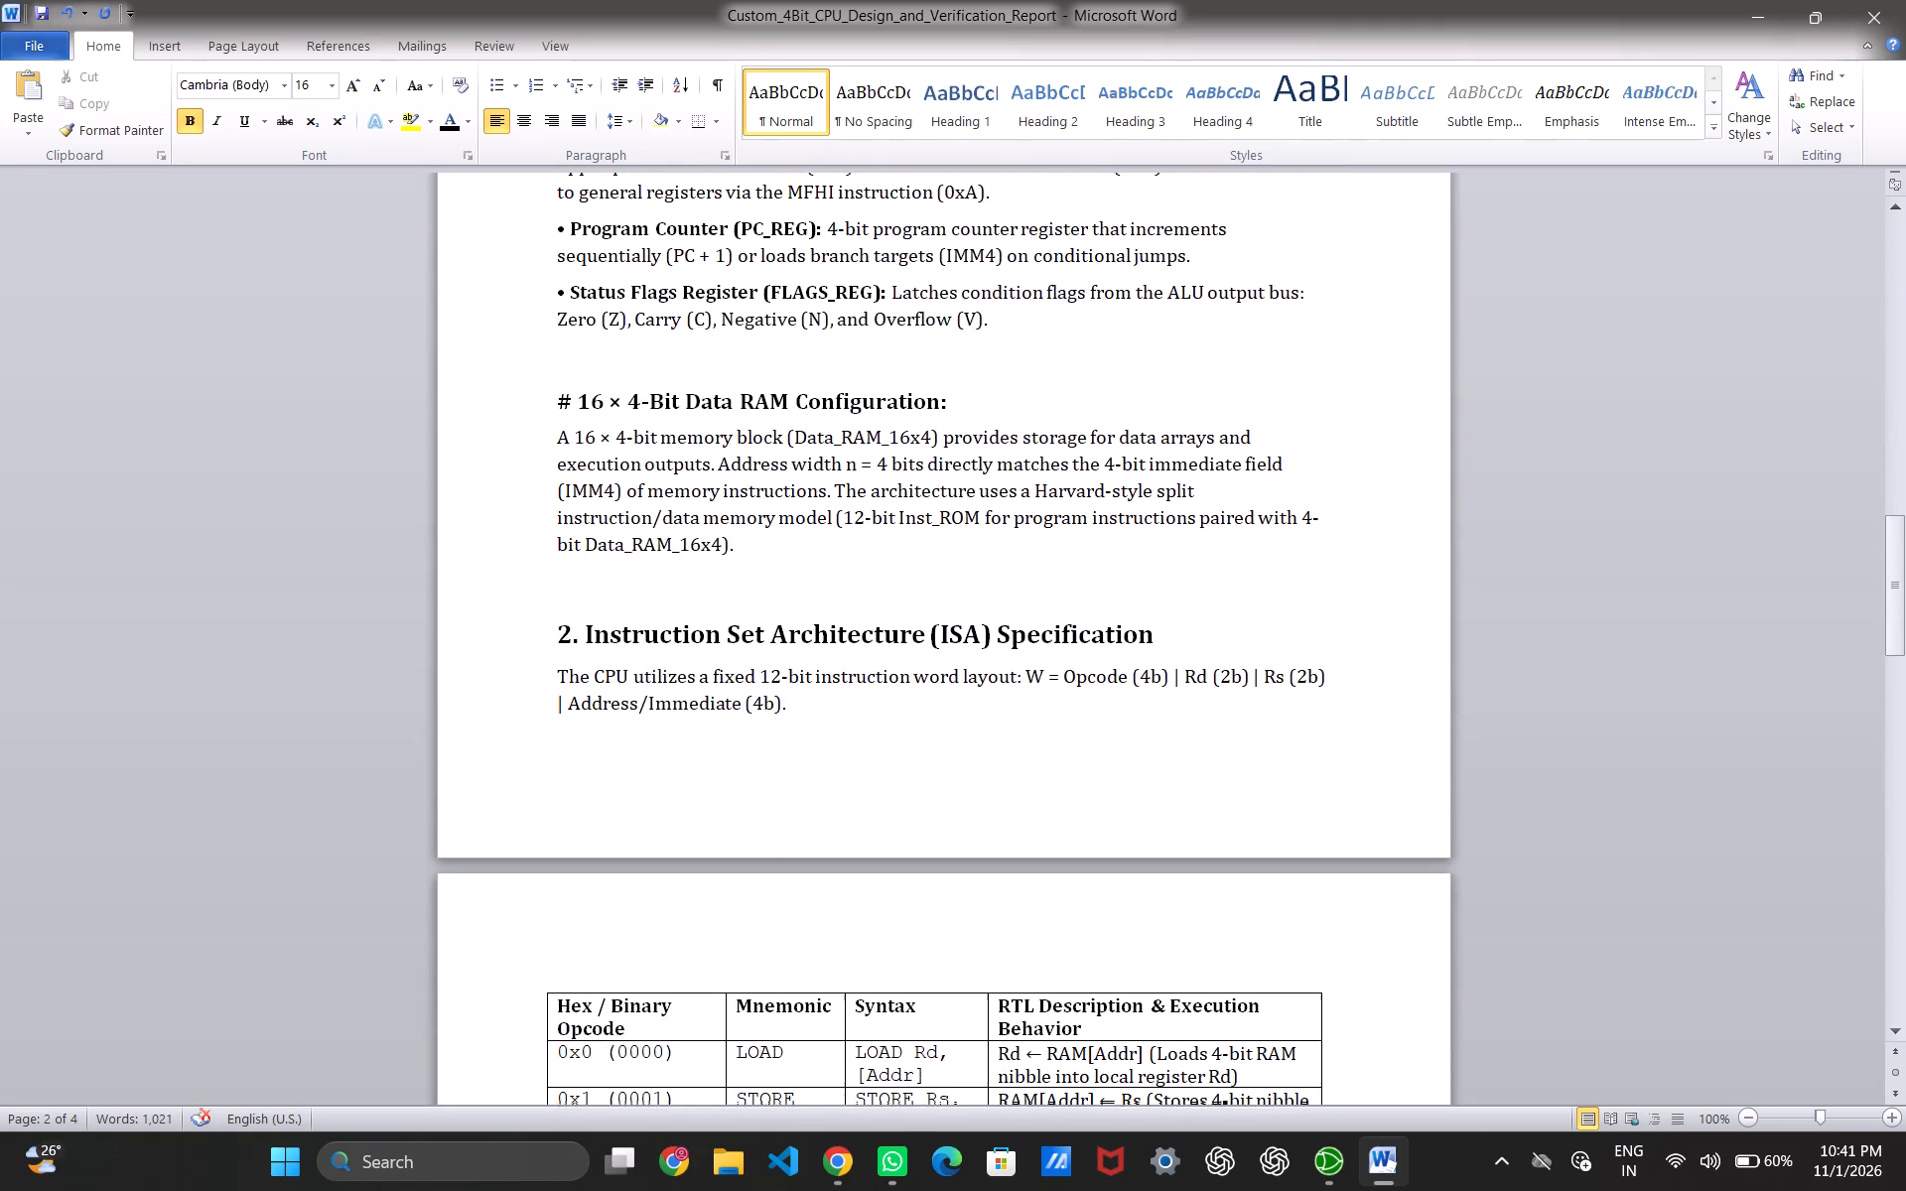
{"action": "scroll", "coordinate": [775, 861], "scroll_direction": "down", "scroll_amount": 1}
{"action": "scroll", "coordinate": [688, 904], "scroll_direction": "down", "scroll_amount": 2}
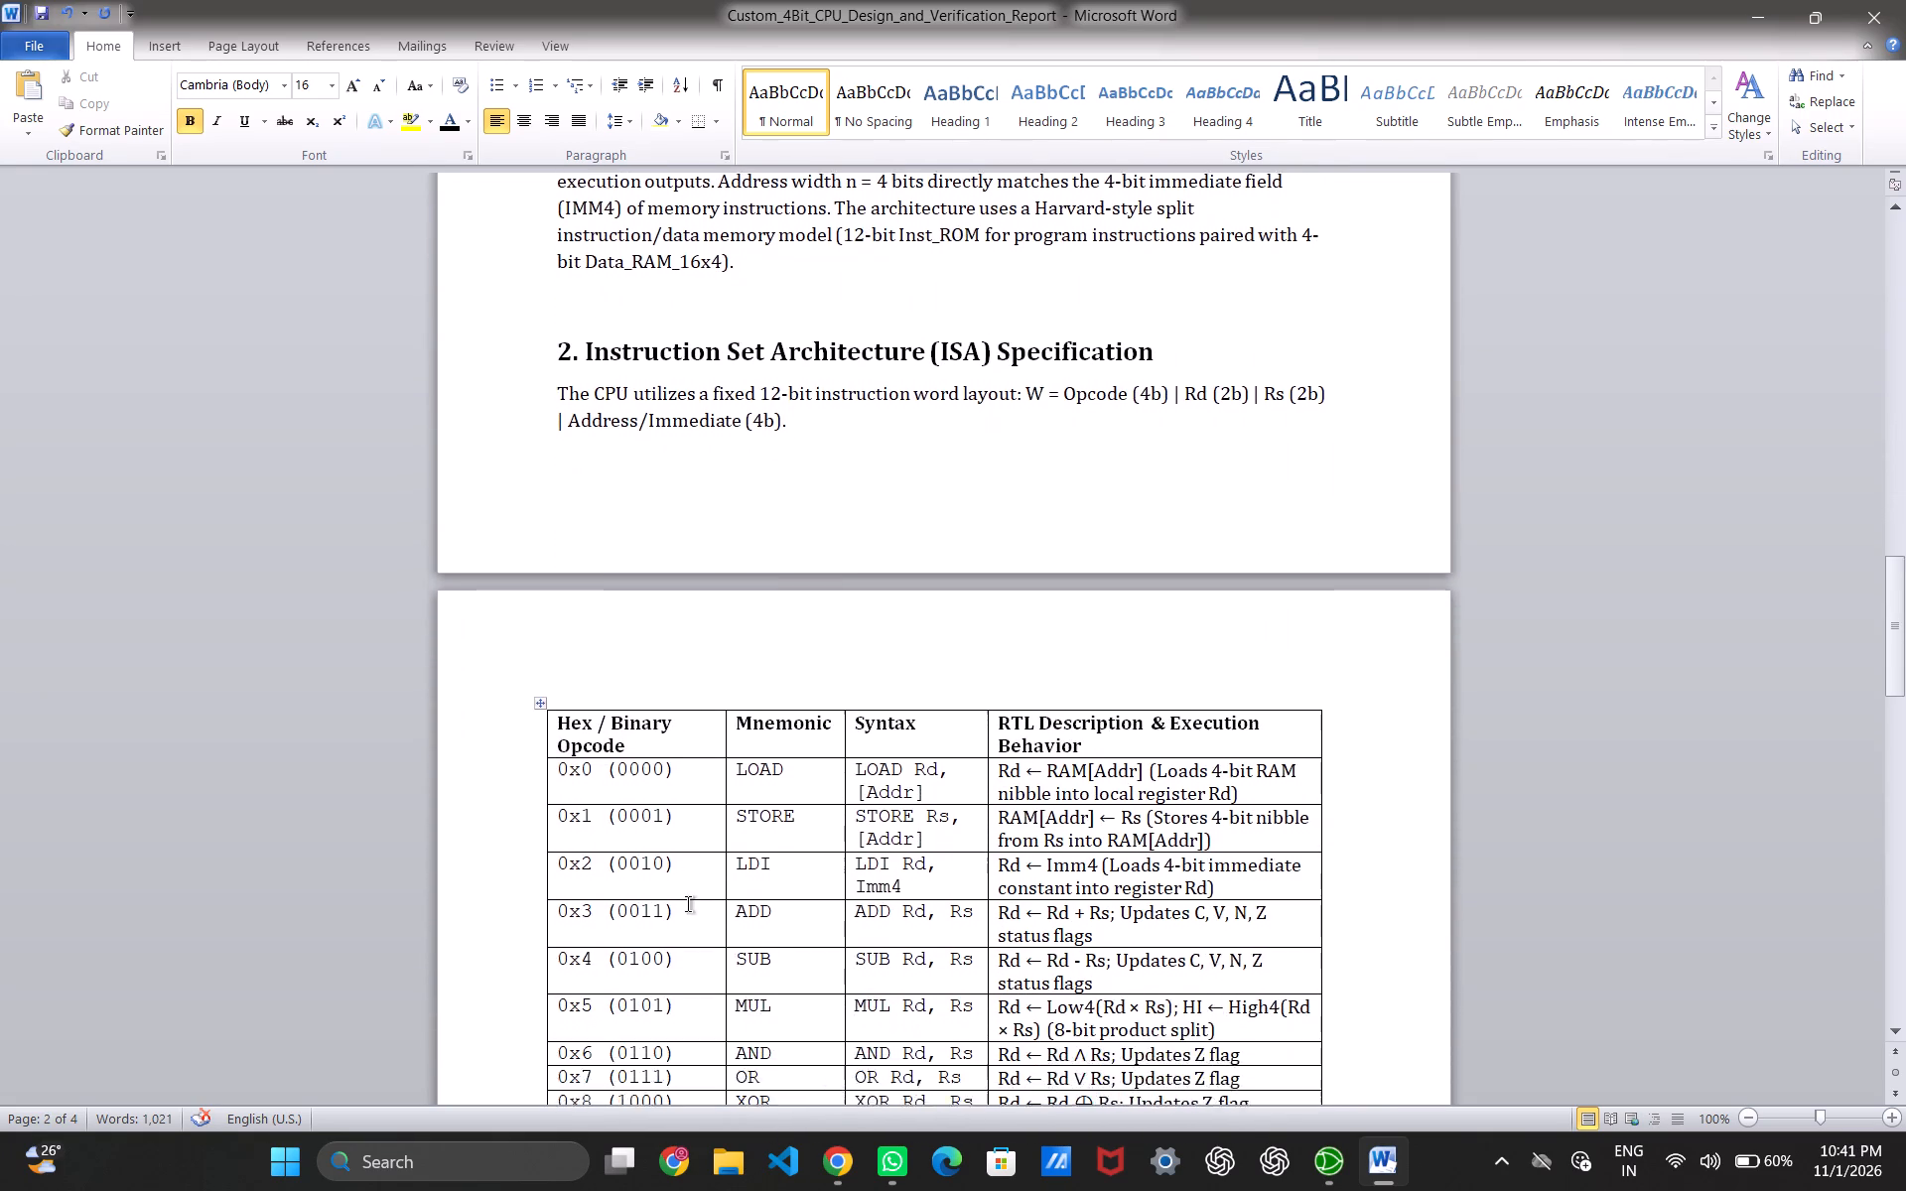
{"action": "scroll", "coordinate": [688, 904], "scroll_direction": "down", "scroll_amount": 1}
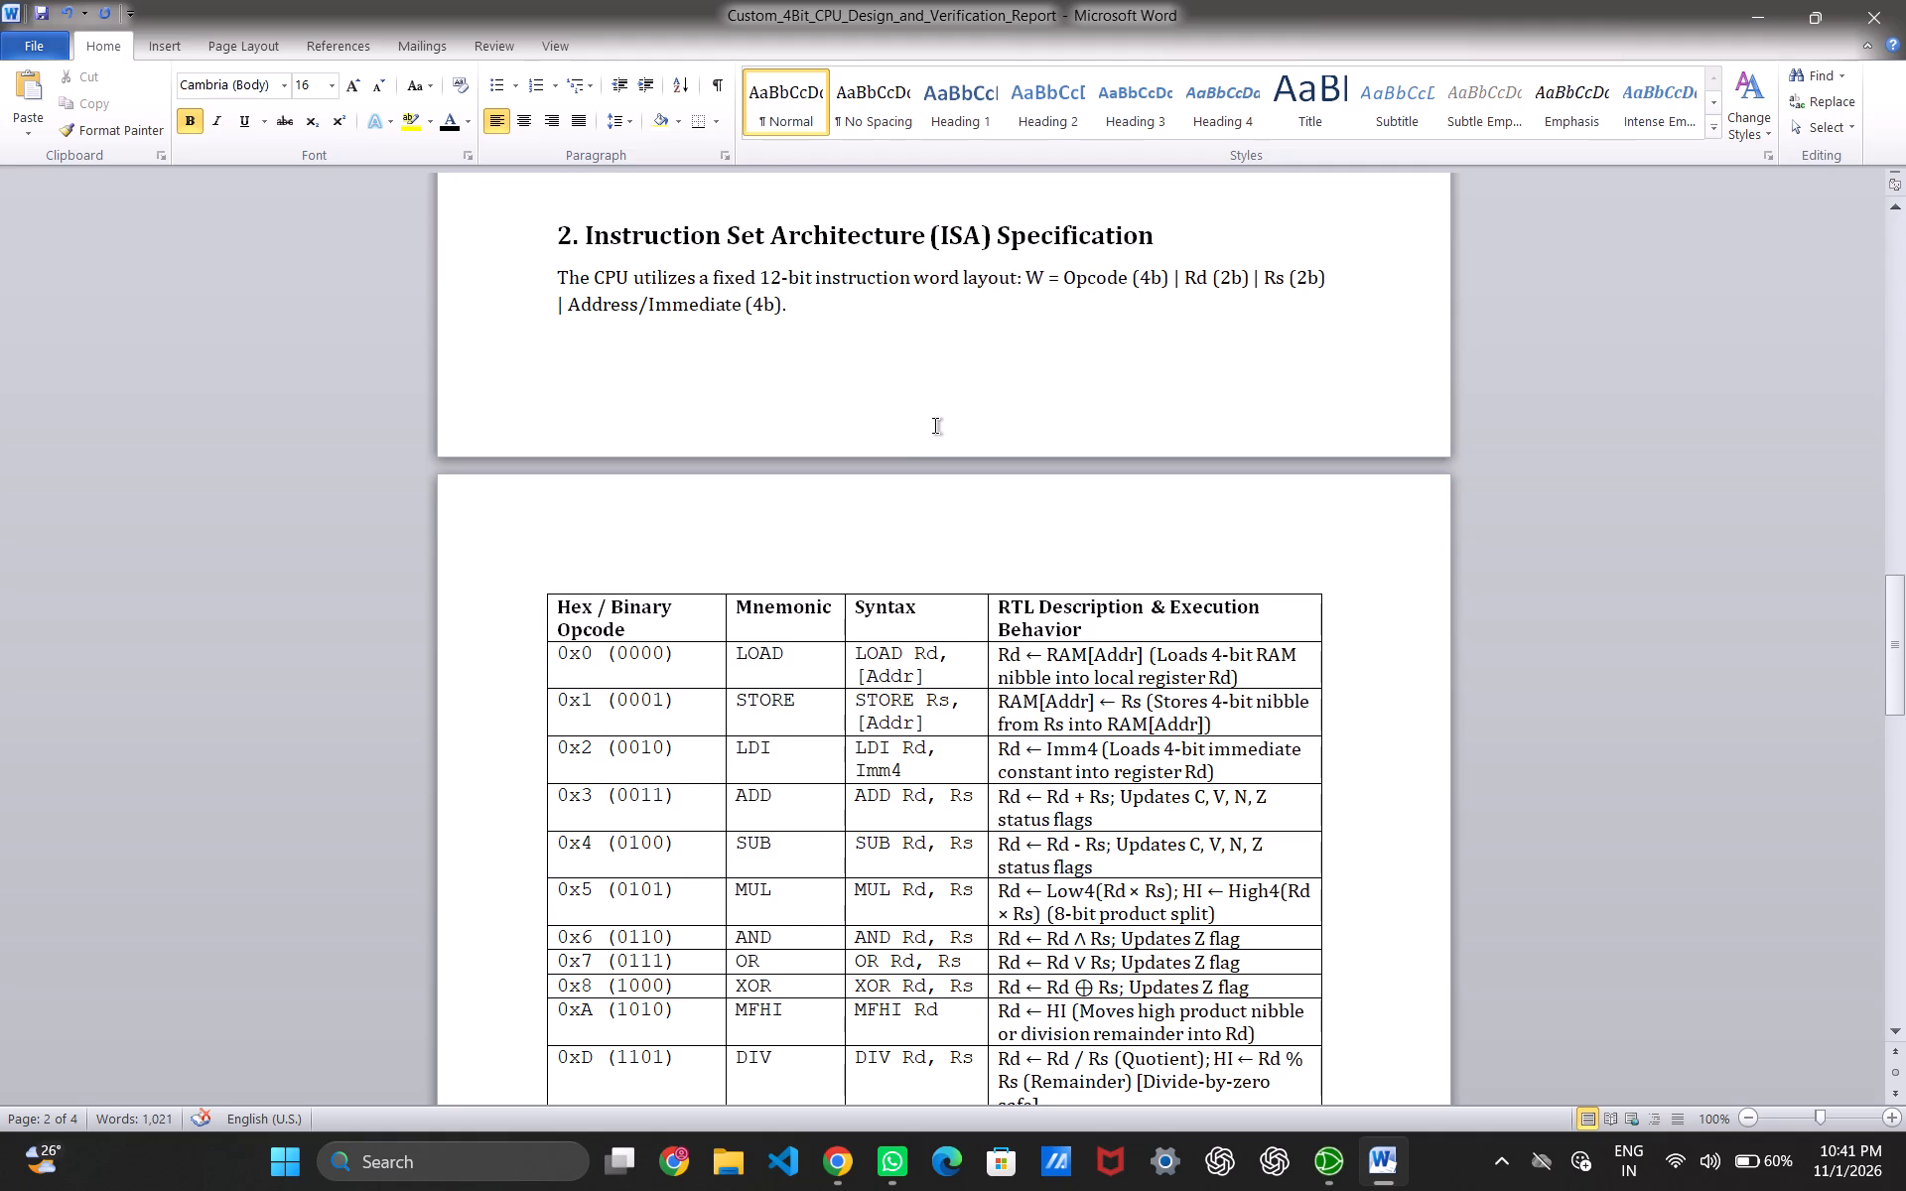
{"action": "left_click", "coordinate": [935, 426]}
{"action": "scroll", "coordinate": [935, 426], "scroll_direction": "down", "scroll_amount": 2}
{"action": "scroll", "coordinate": [891, 570], "scroll_direction": "down", "scroll_amount": 1}
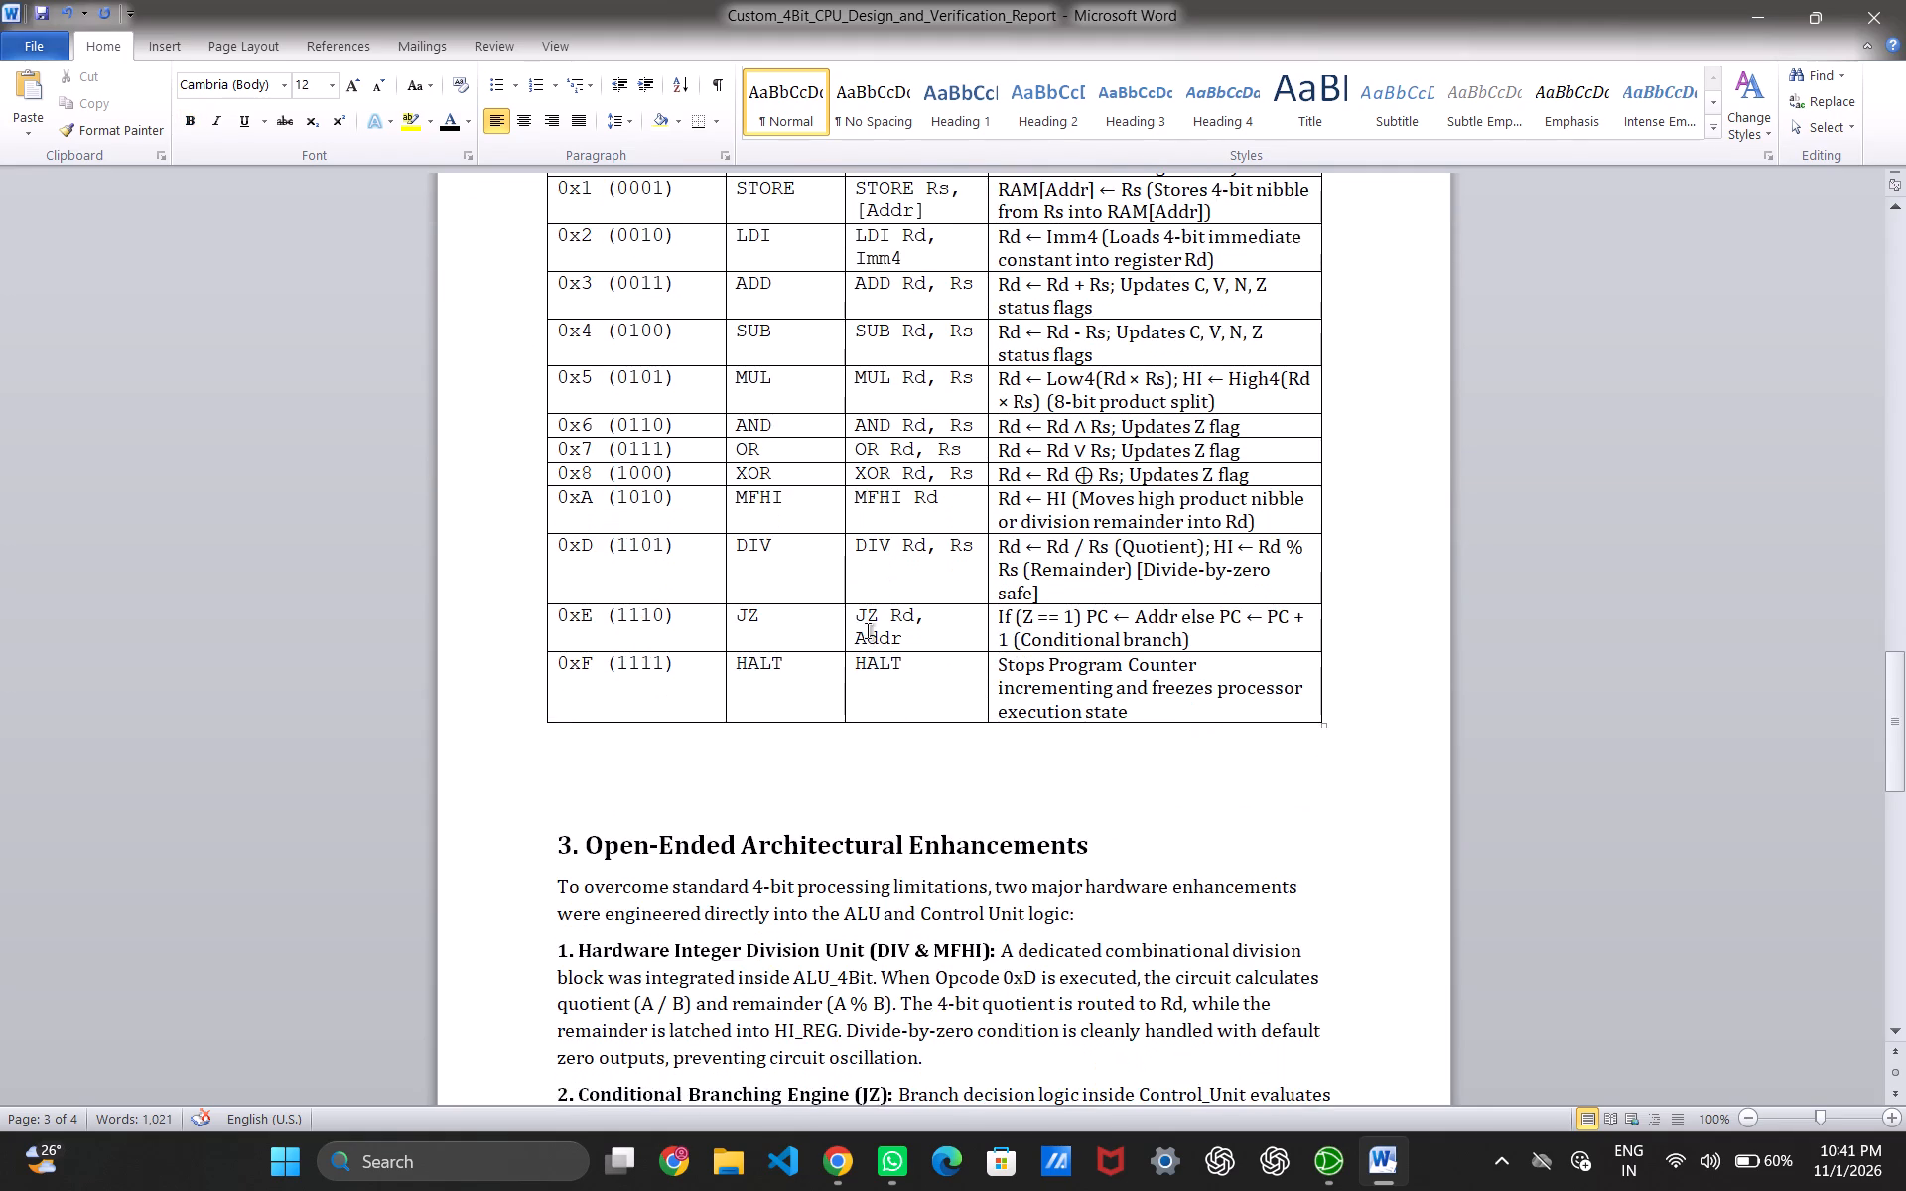
{"action": "scroll", "coordinate": [846, 682], "scroll_direction": "down", "scroll_amount": 1}
{"action": "scroll", "coordinate": [732, 731], "scroll_direction": "down", "scroll_amount": 1}
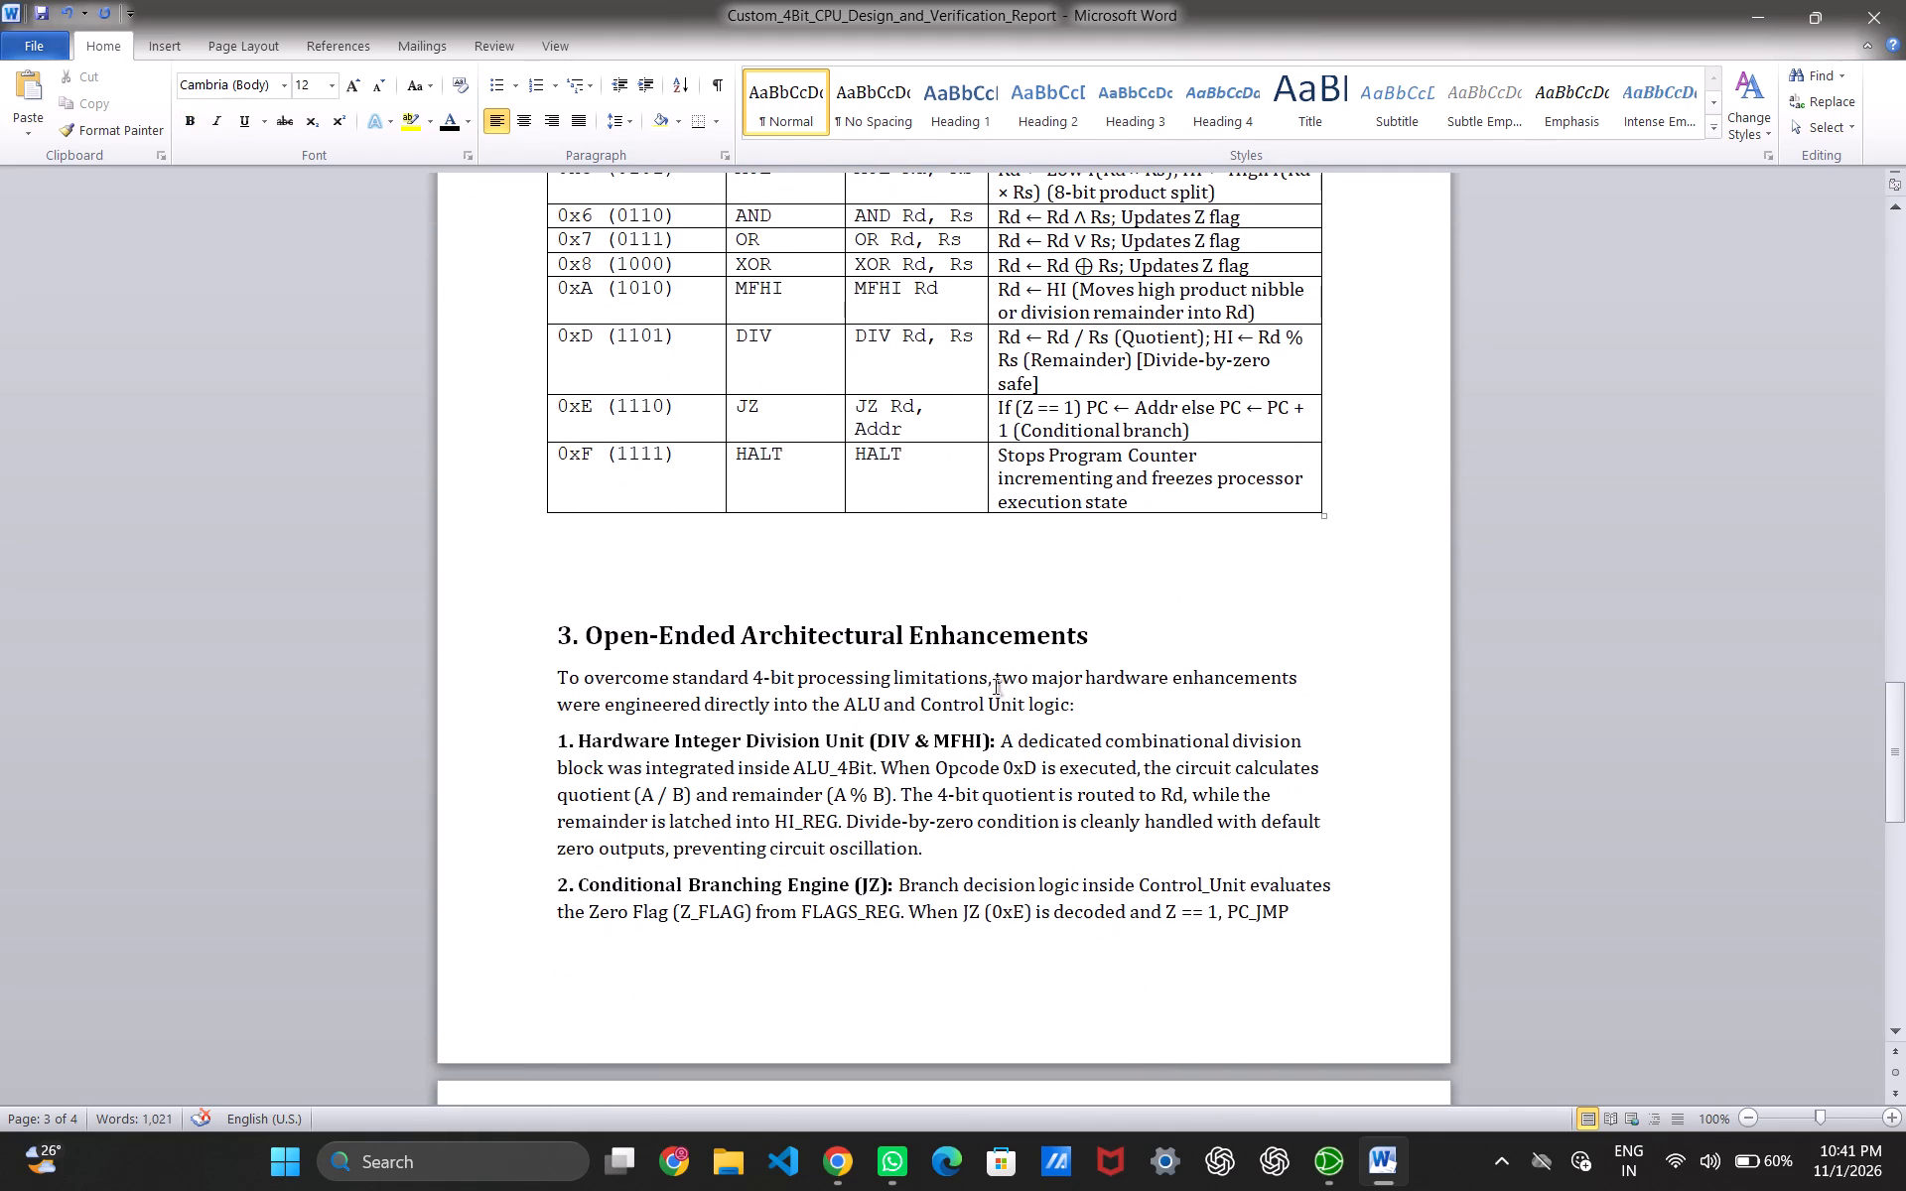
{"action": "left_click", "coordinate": [1090, 701]}
{"action": "scroll", "coordinate": [1090, 701], "scroll_direction": "down", "scroll_amount": 1}
{"action": "key", "text": "Return"}
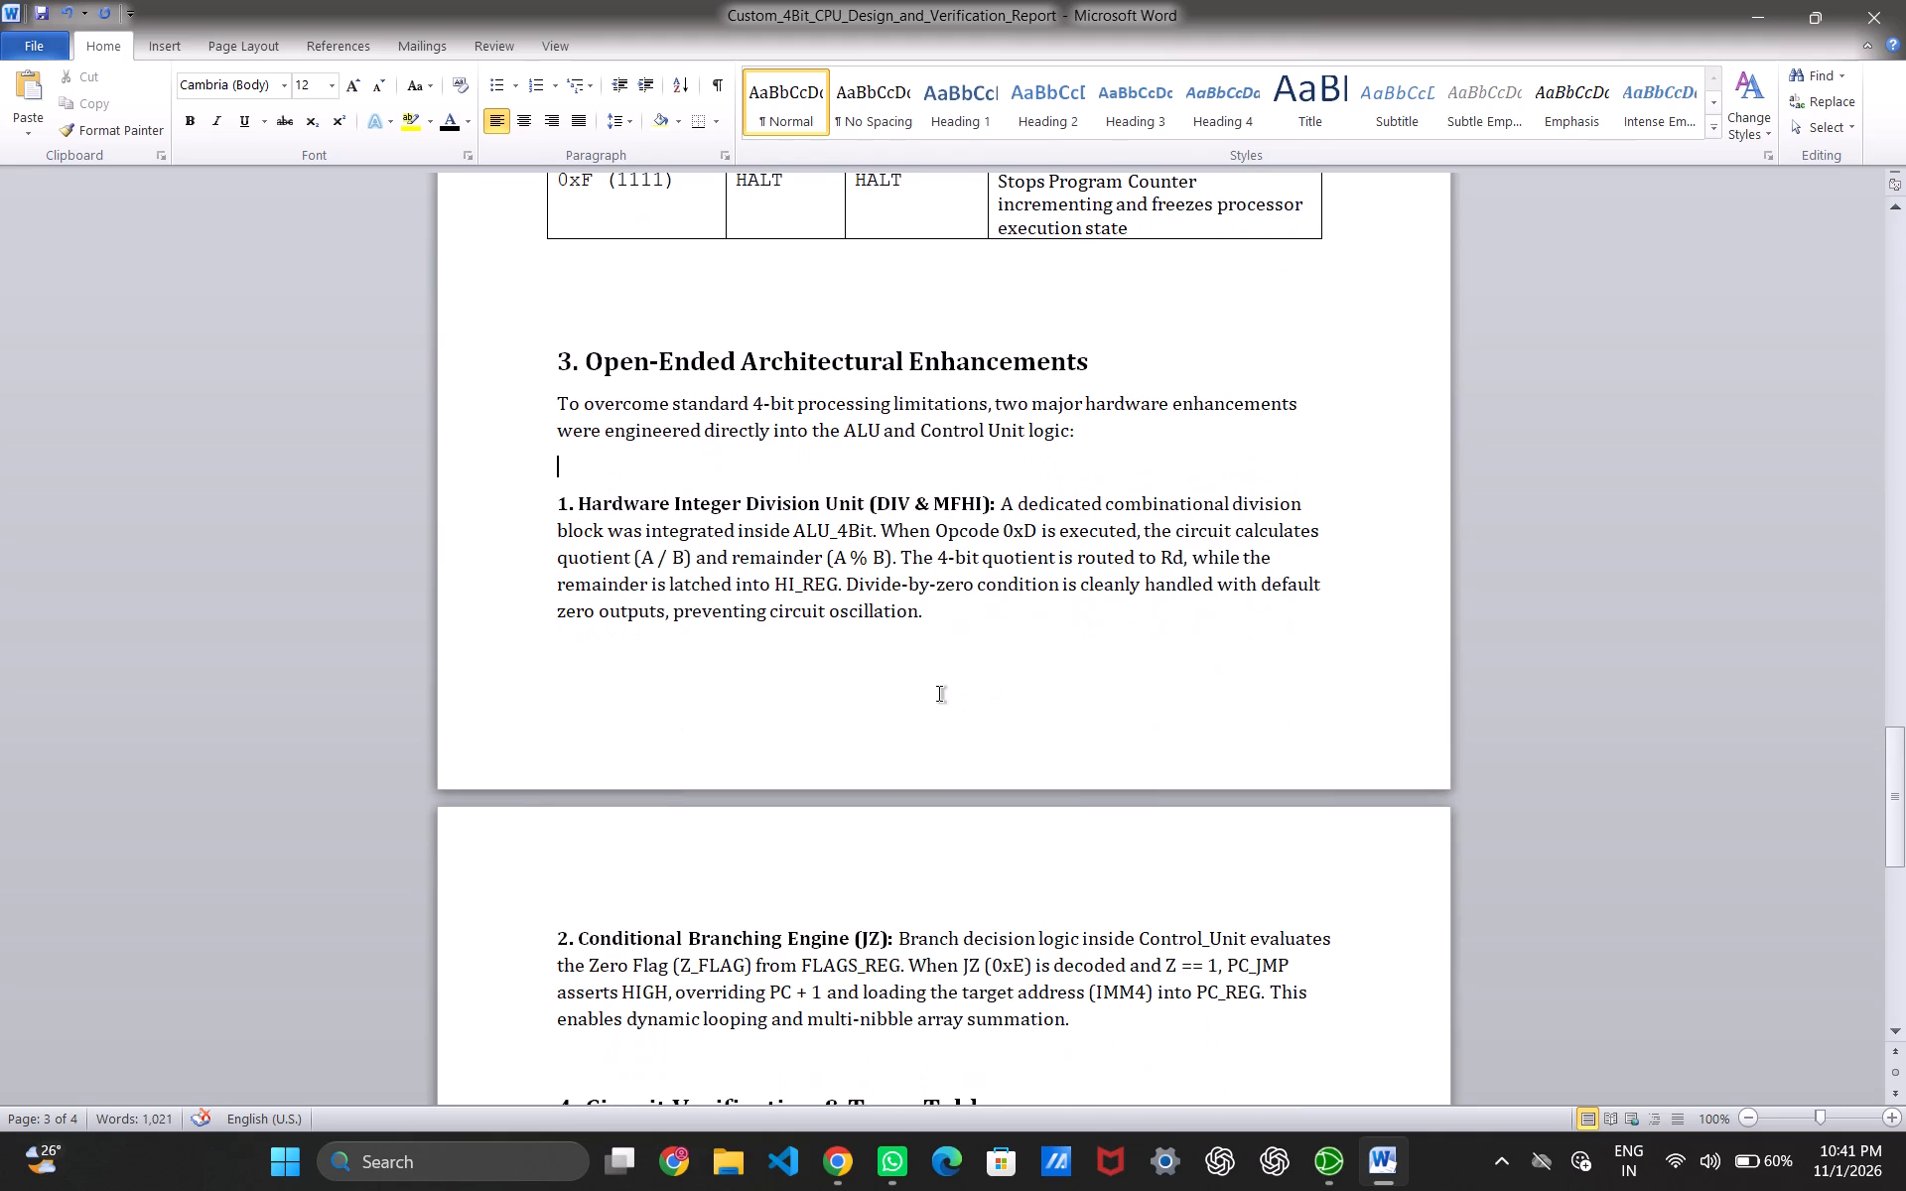
Review the rest of the report, from the Conditional Branching Engine paragraph through the trace table to the Verification Conclusion.
{"action": "scroll", "coordinate": [1025, 359], "scroll_direction": "down", "scroll_amount": 1}
{"action": "scroll", "coordinate": [965, 523], "scroll_direction": "down", "scroll_amount": 1}
{"action": "scroll", "coordinate": [889, 638], "scroll_direction": "down", "scroll_amount": 1}
{"action": "scroll", "coordinate": [861, 714], "scroll_direction": "down", "scroll_amount": 1}
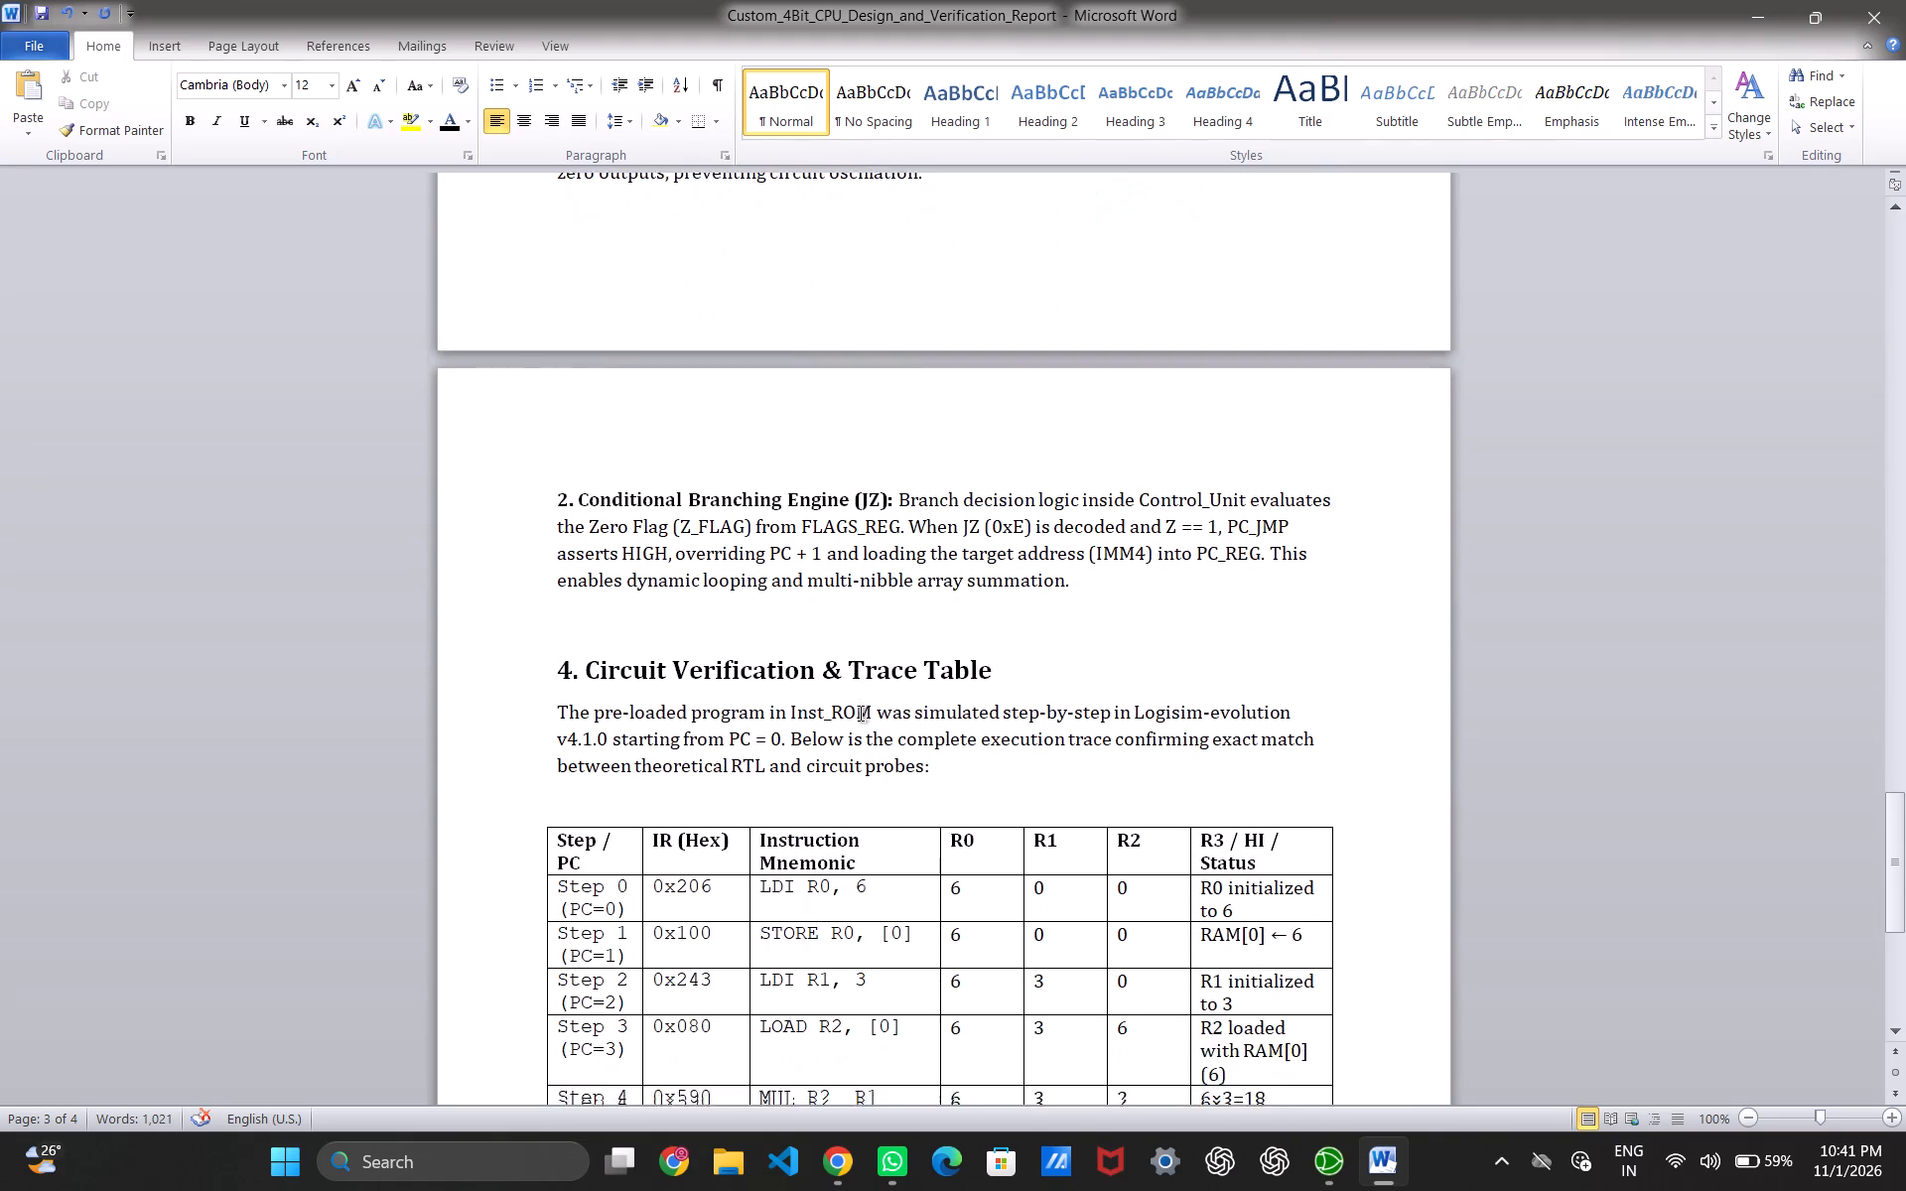
{"action": "scroll", "coordinate": [861, 714], "scroll_direction": "down", "scroll_amount": 1}
{"action": "scroll", "coordinate": [790, 839], "scroll_direction": "down", "scroll_amount": 2}
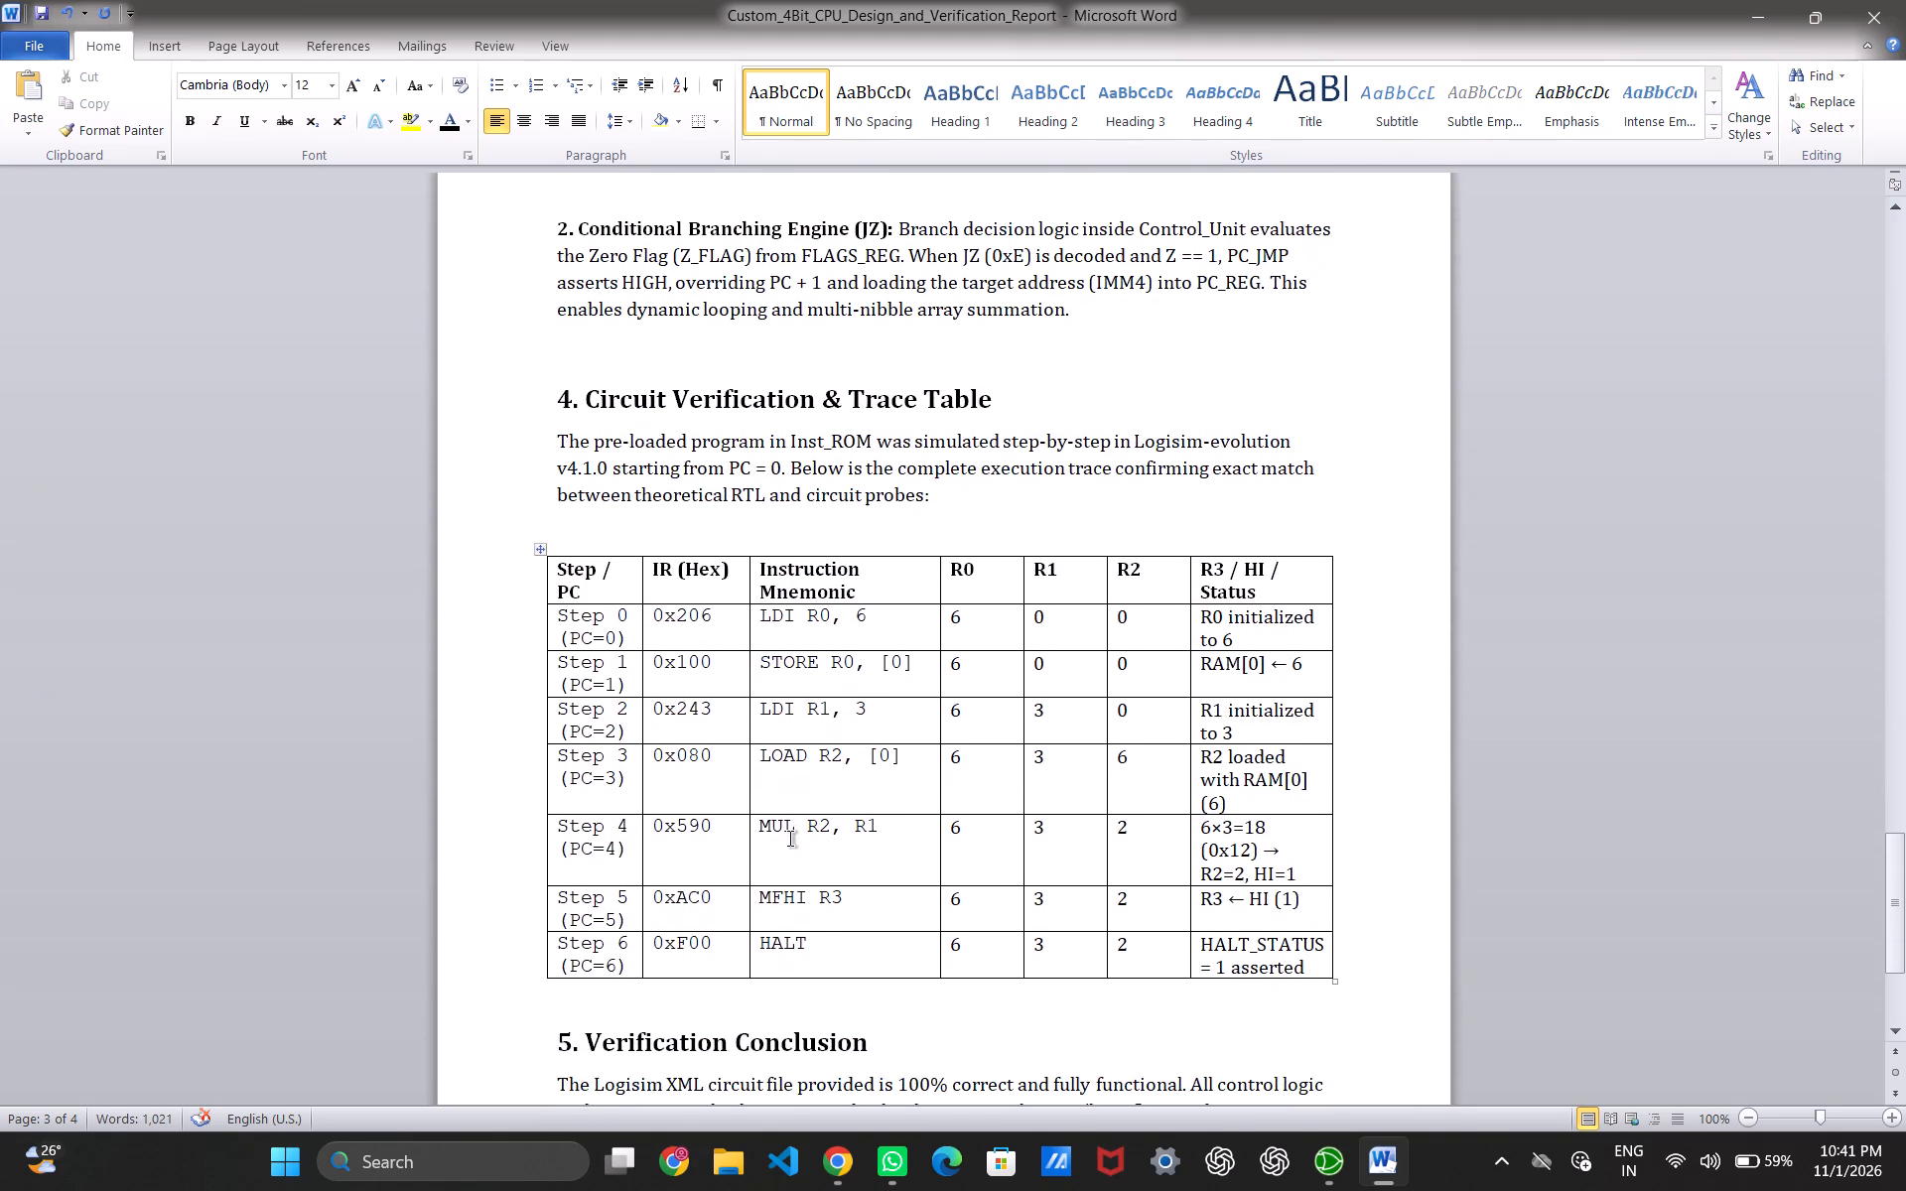
{"action": "scroll", "coordinate": [790, 839], "scroll_direction": "down", "scroll_amount": 1}
{"action": "scroll", "coordinate": [777, 940], "scroll_direction": "down", "scroll_amount": 2}
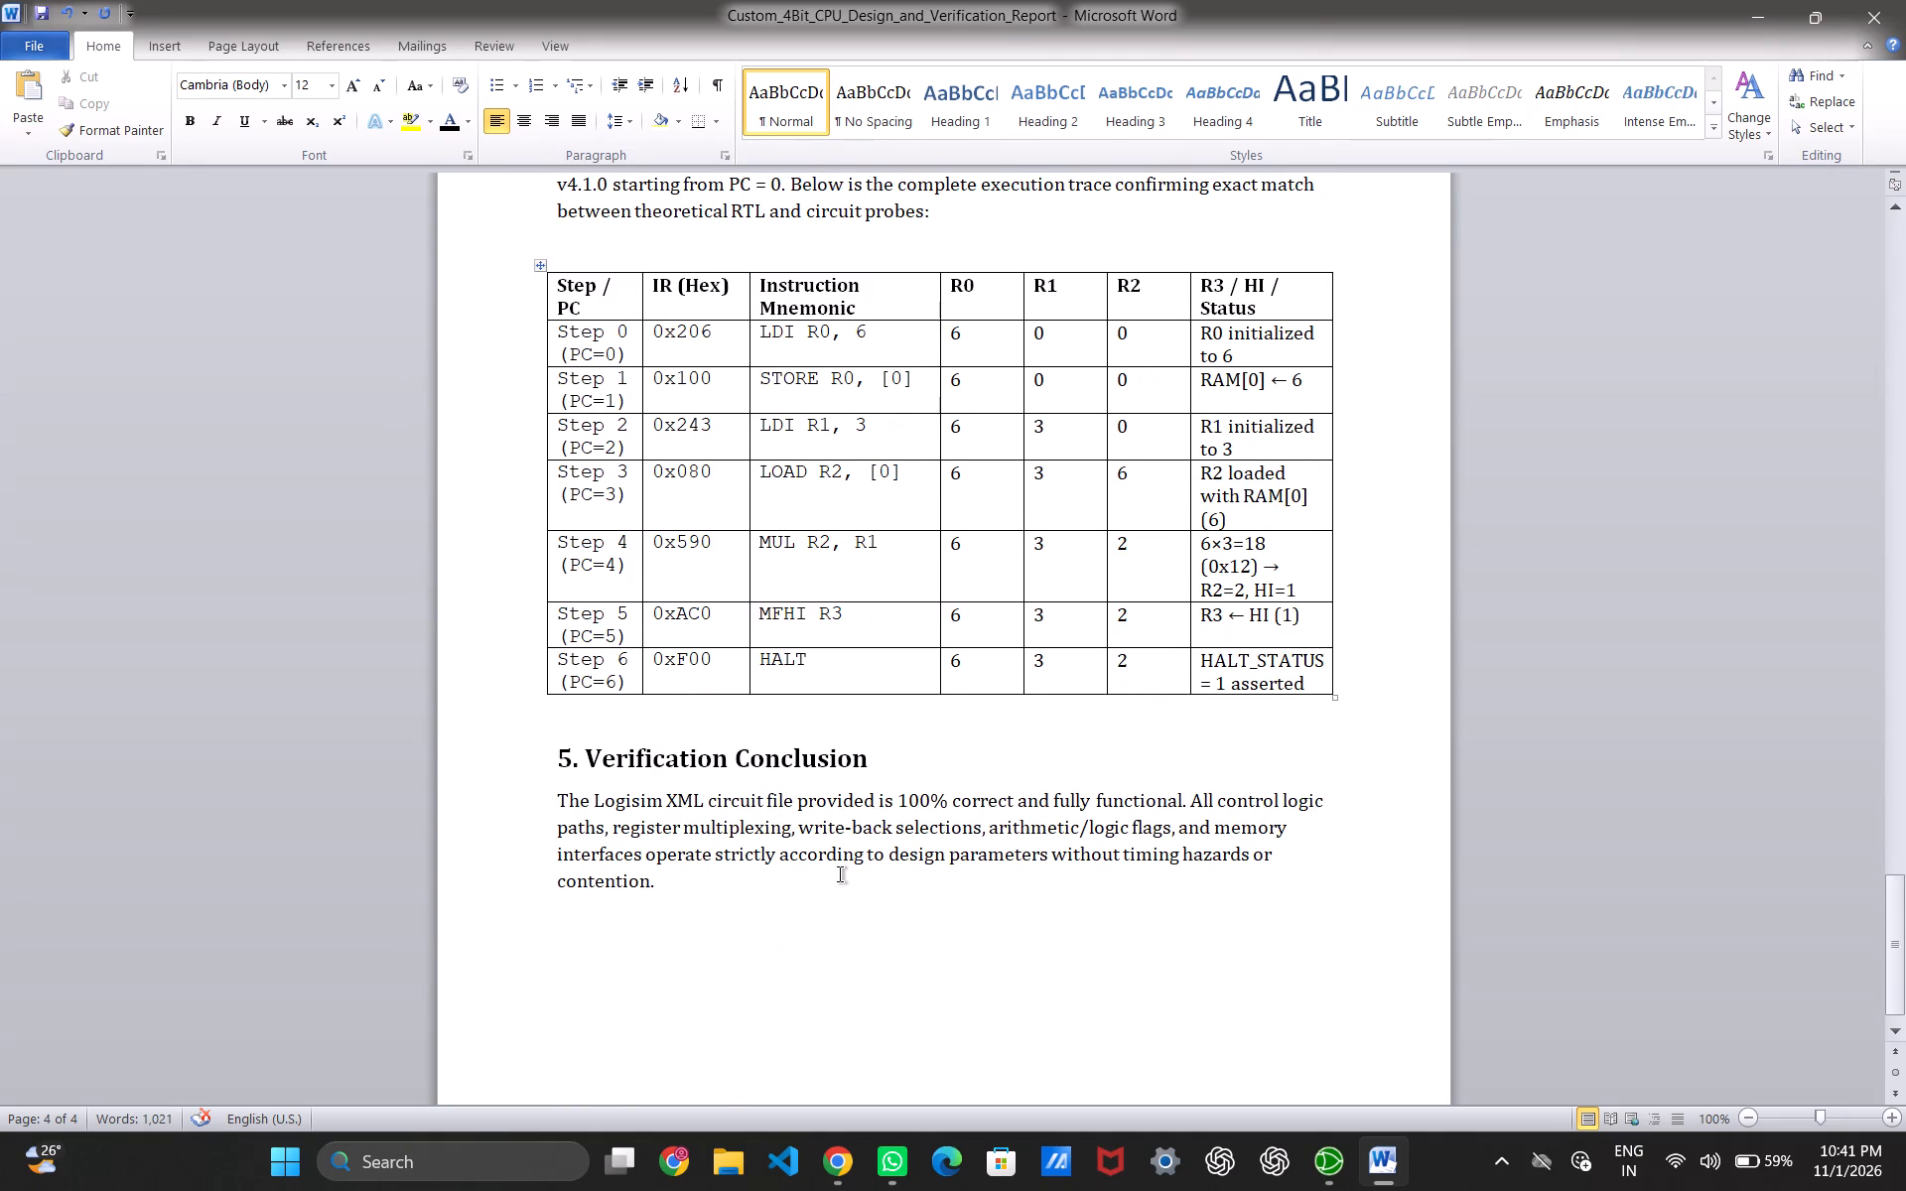
Save the report document.
{"action": "key", "text": "ctrl+s"}
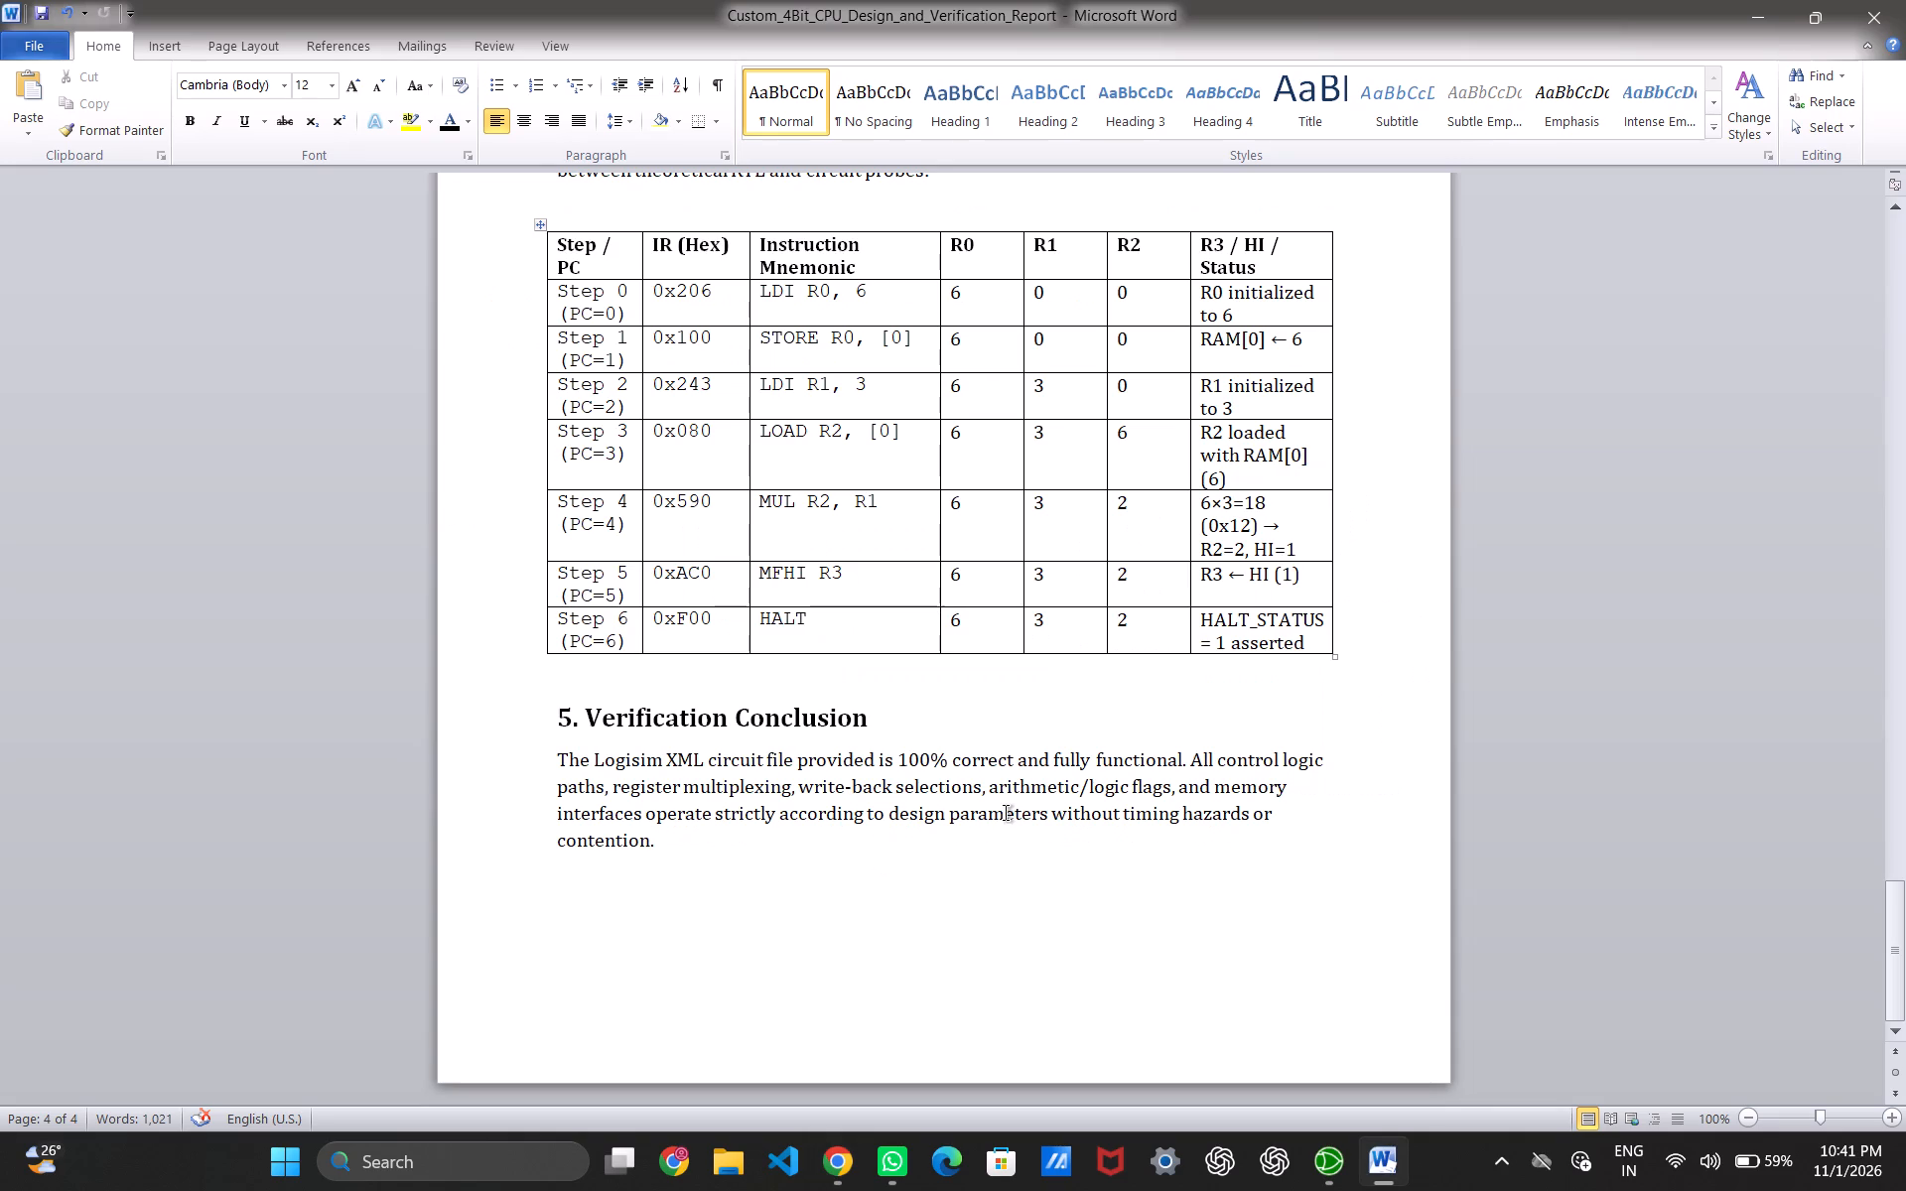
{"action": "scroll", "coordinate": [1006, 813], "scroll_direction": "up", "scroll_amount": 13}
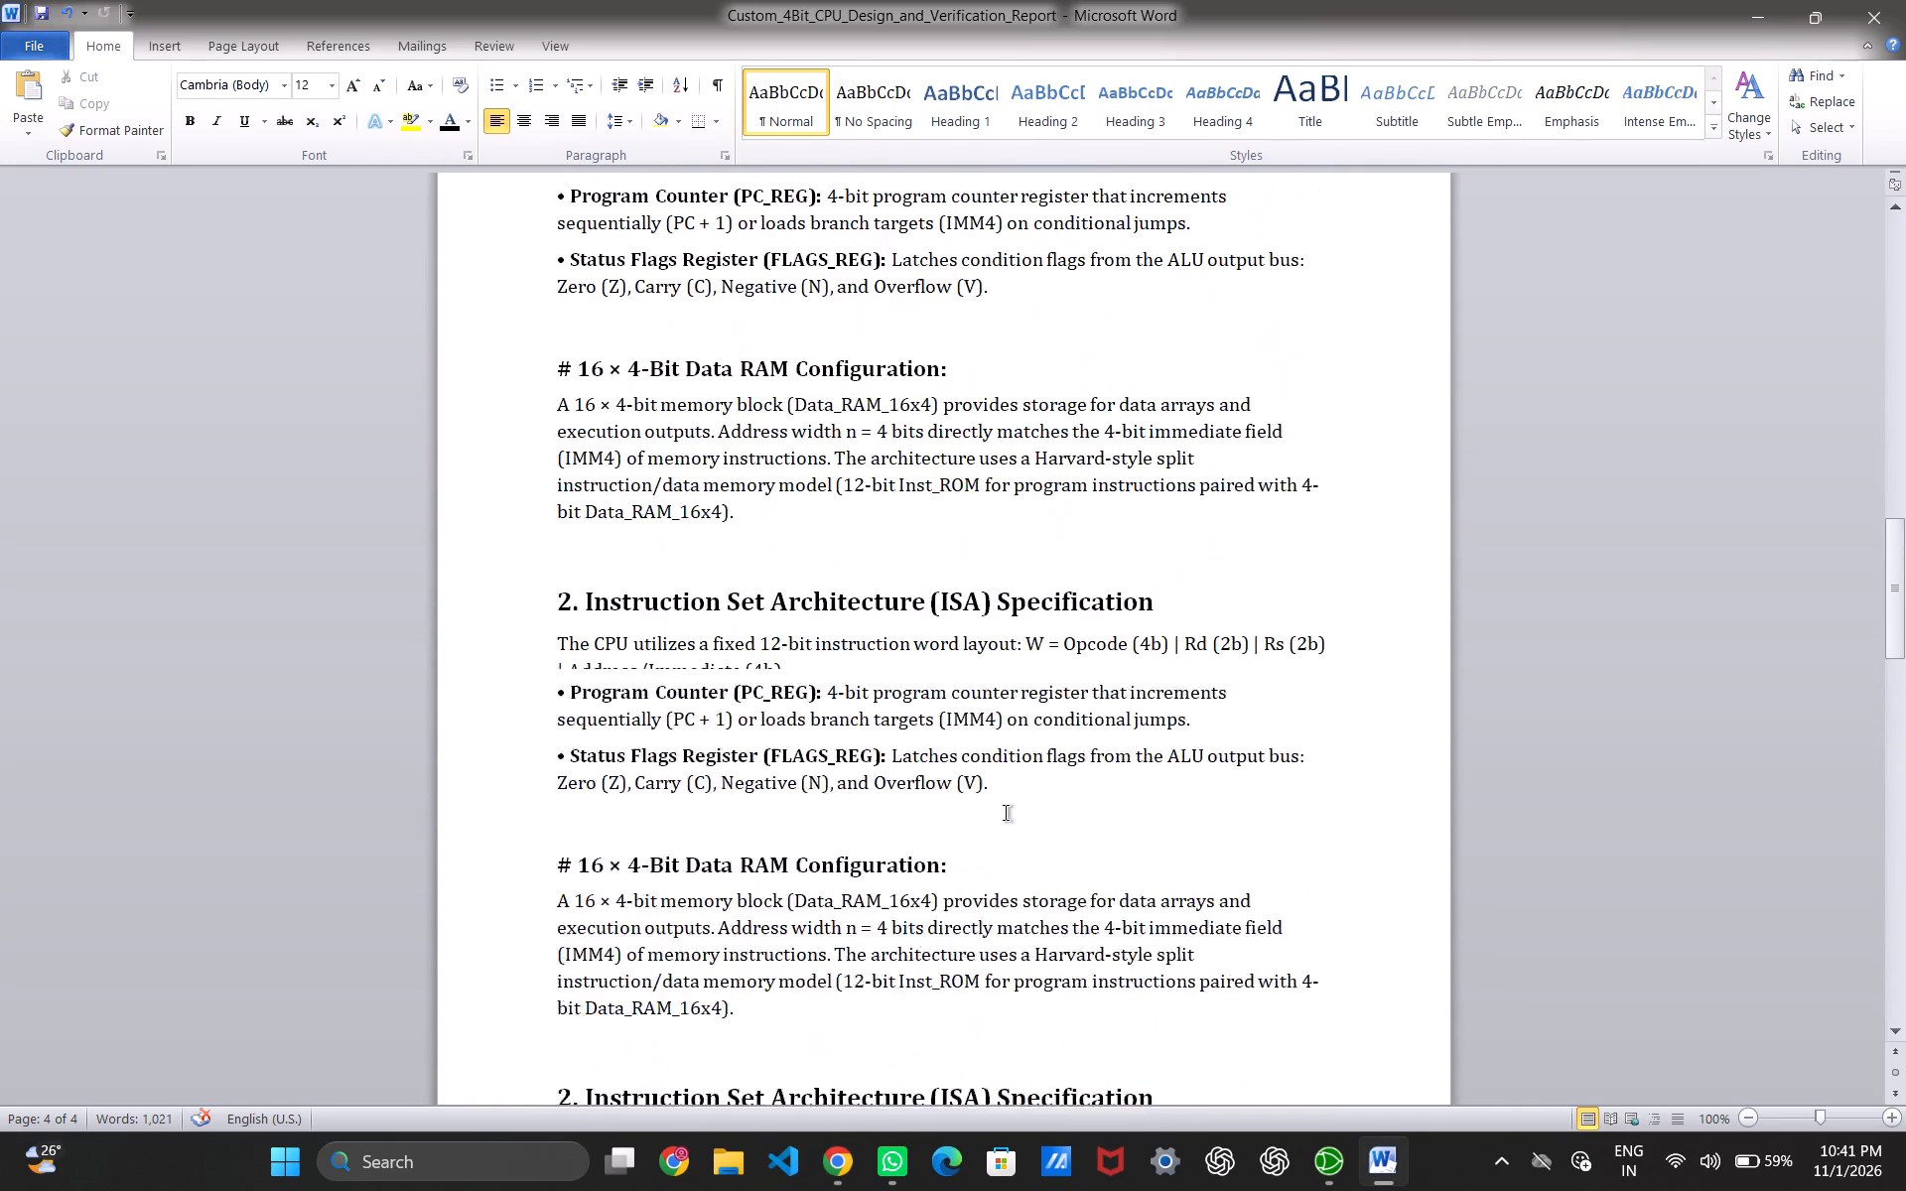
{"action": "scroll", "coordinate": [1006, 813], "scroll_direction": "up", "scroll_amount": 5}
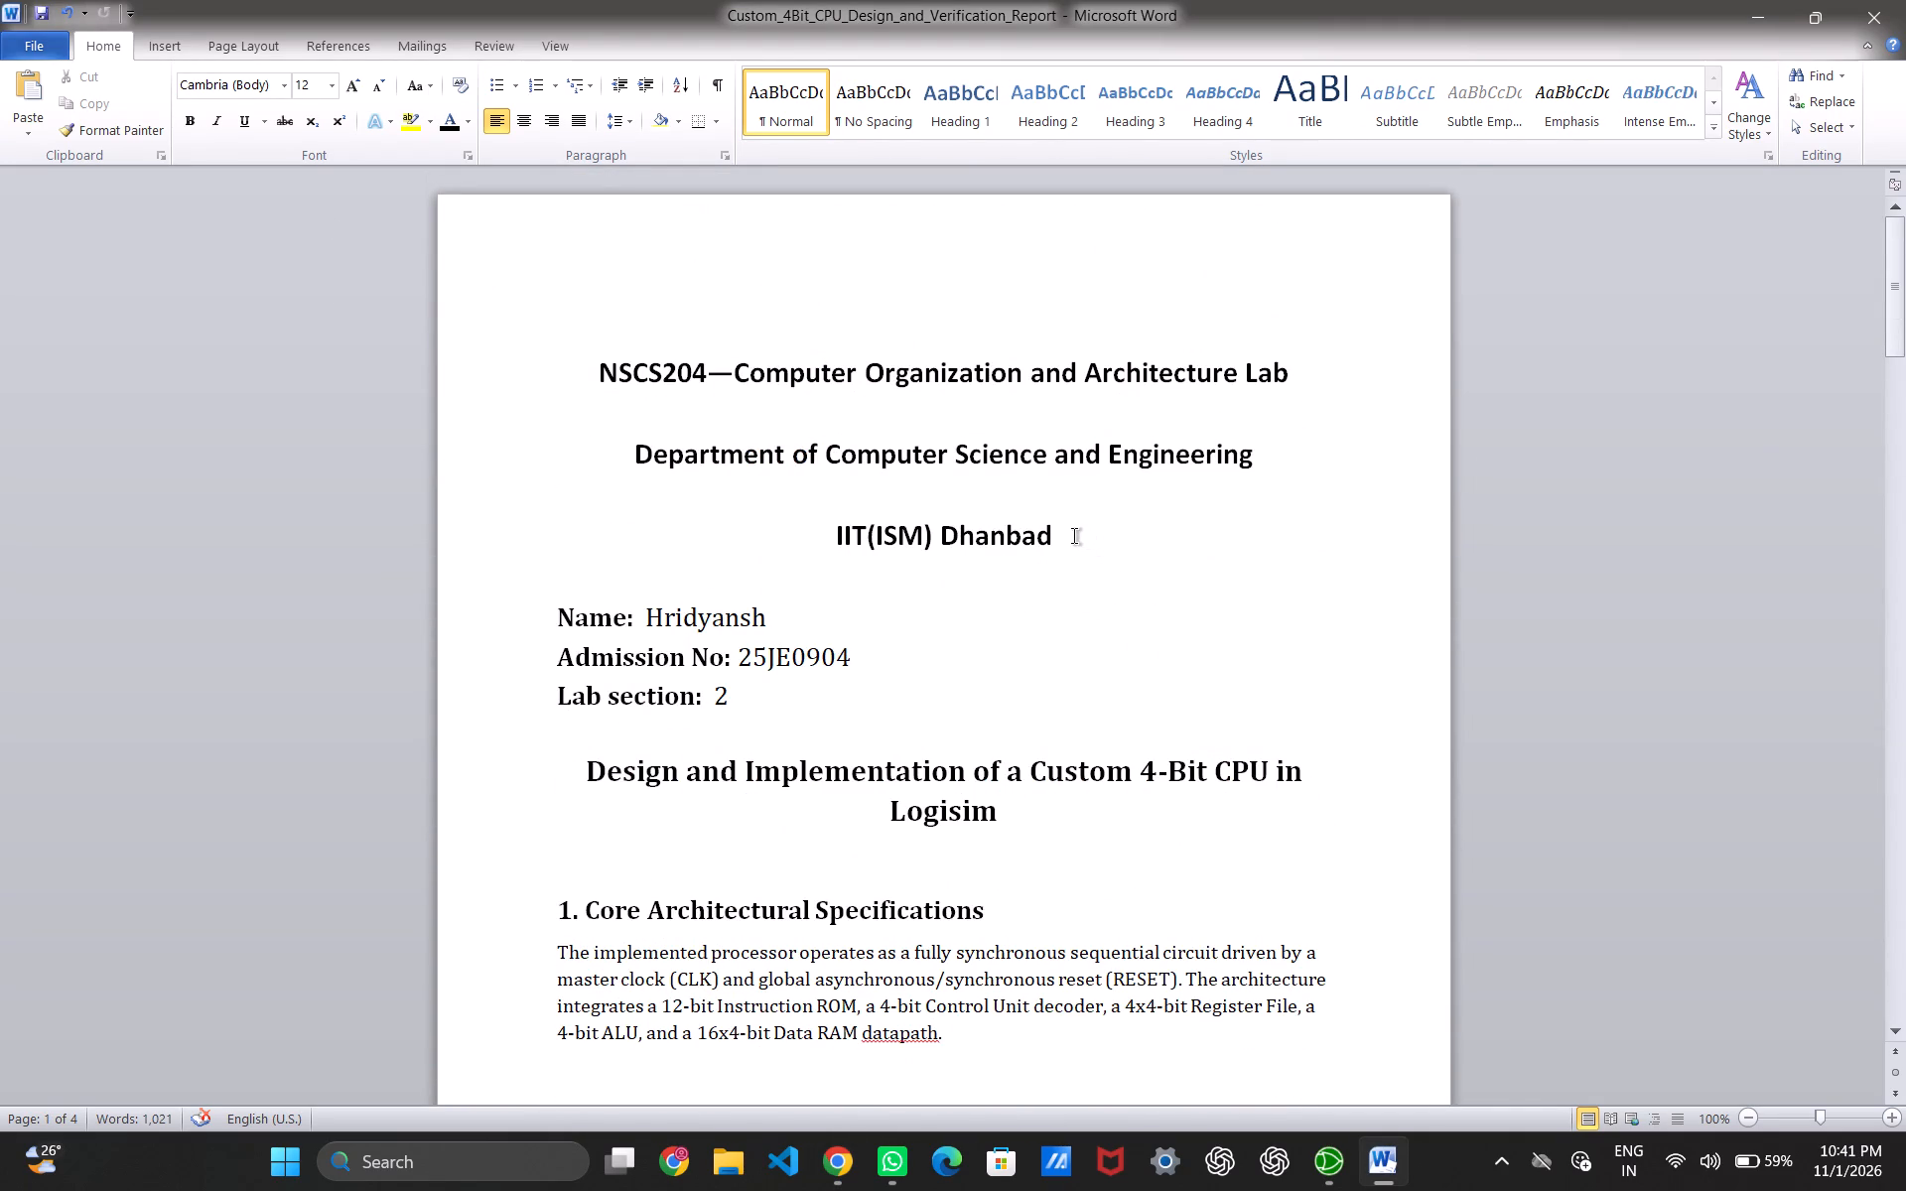
Switch to CPU design.pdf in Chrome and look back through the assignment requirements from the ISA table toward page 1.
{"action": "scroll", "coordinate": [1074, 536], "scroll_direction": "up", "scroll_amount": 7}
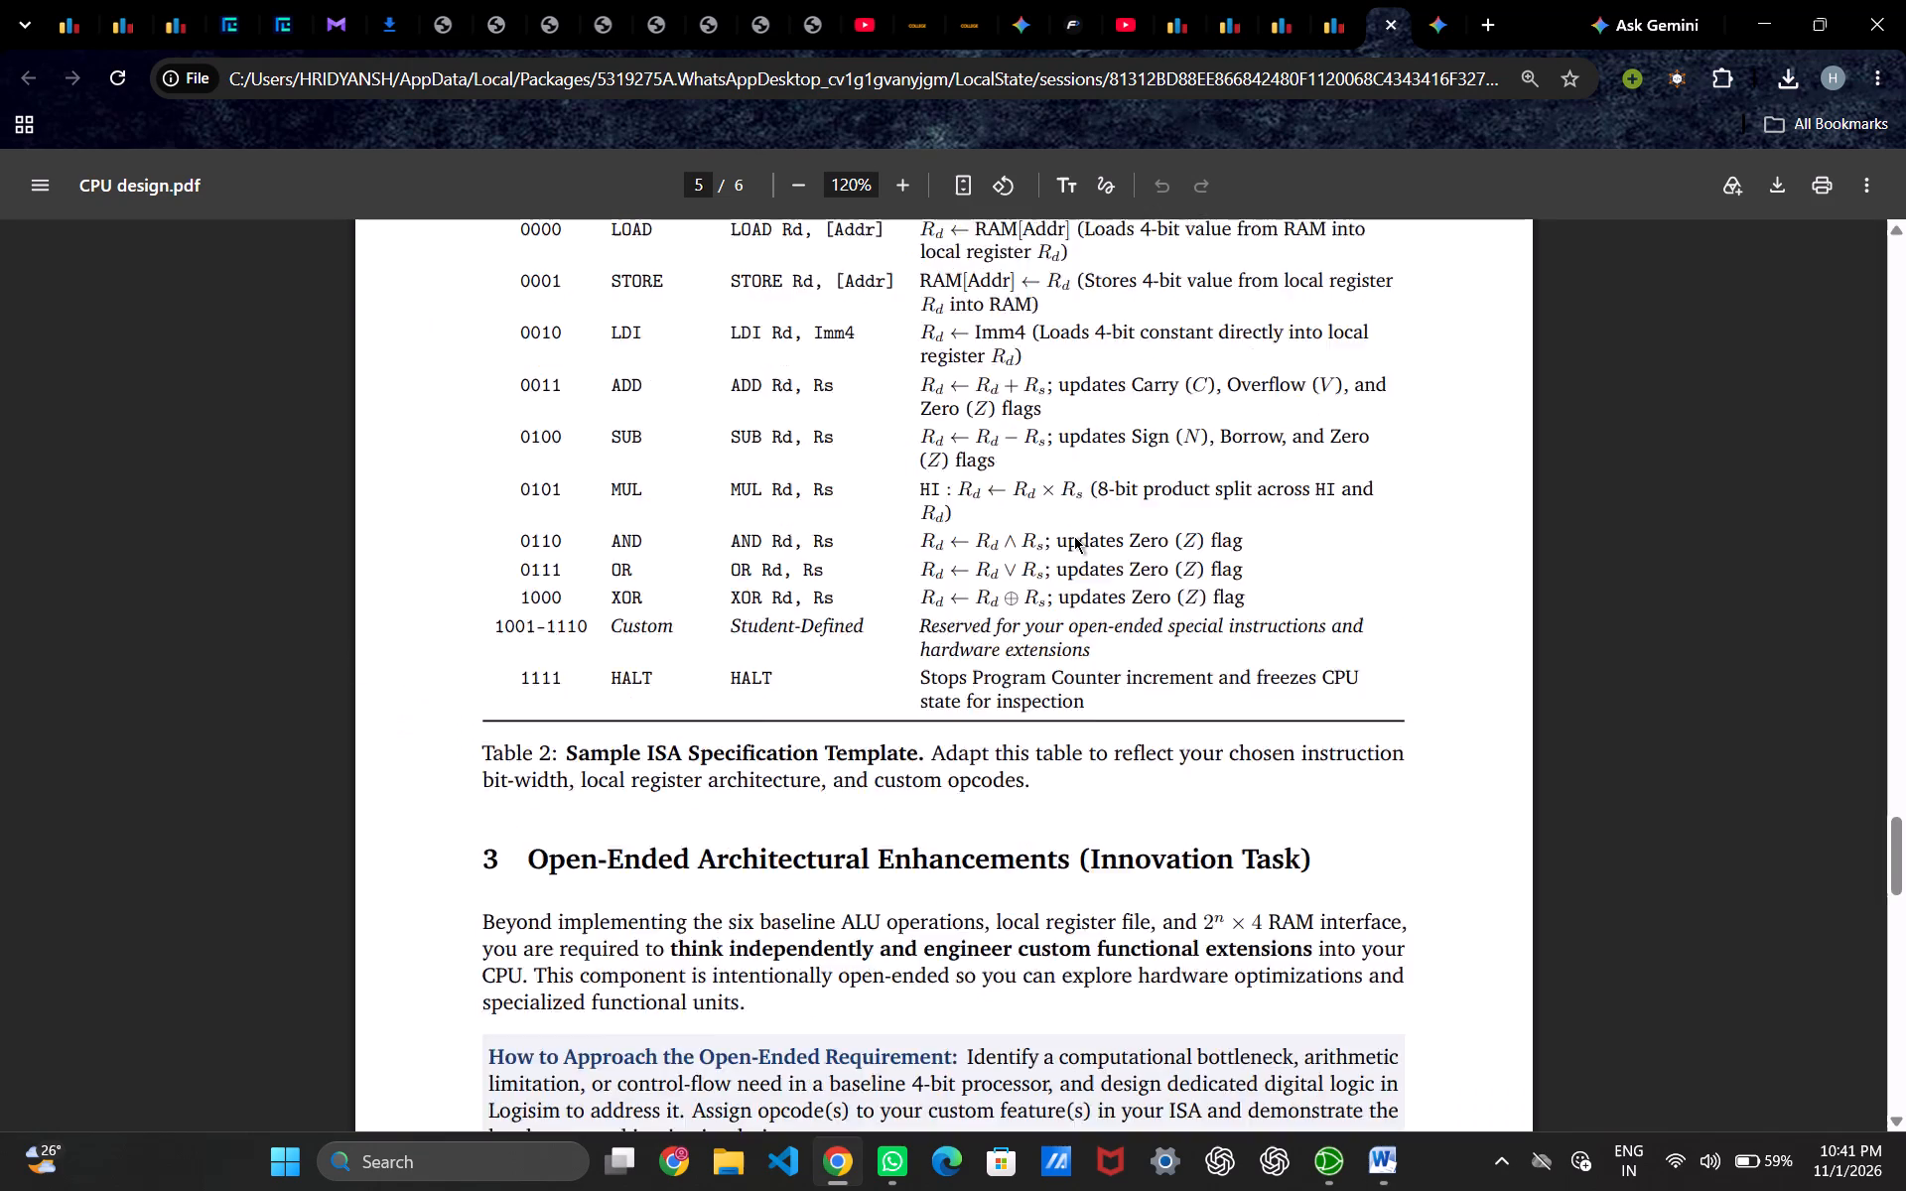
{"action": "scroll", "coordinate": [1074, 536], "scroll_direction": "up", "scroll_amount": 17}
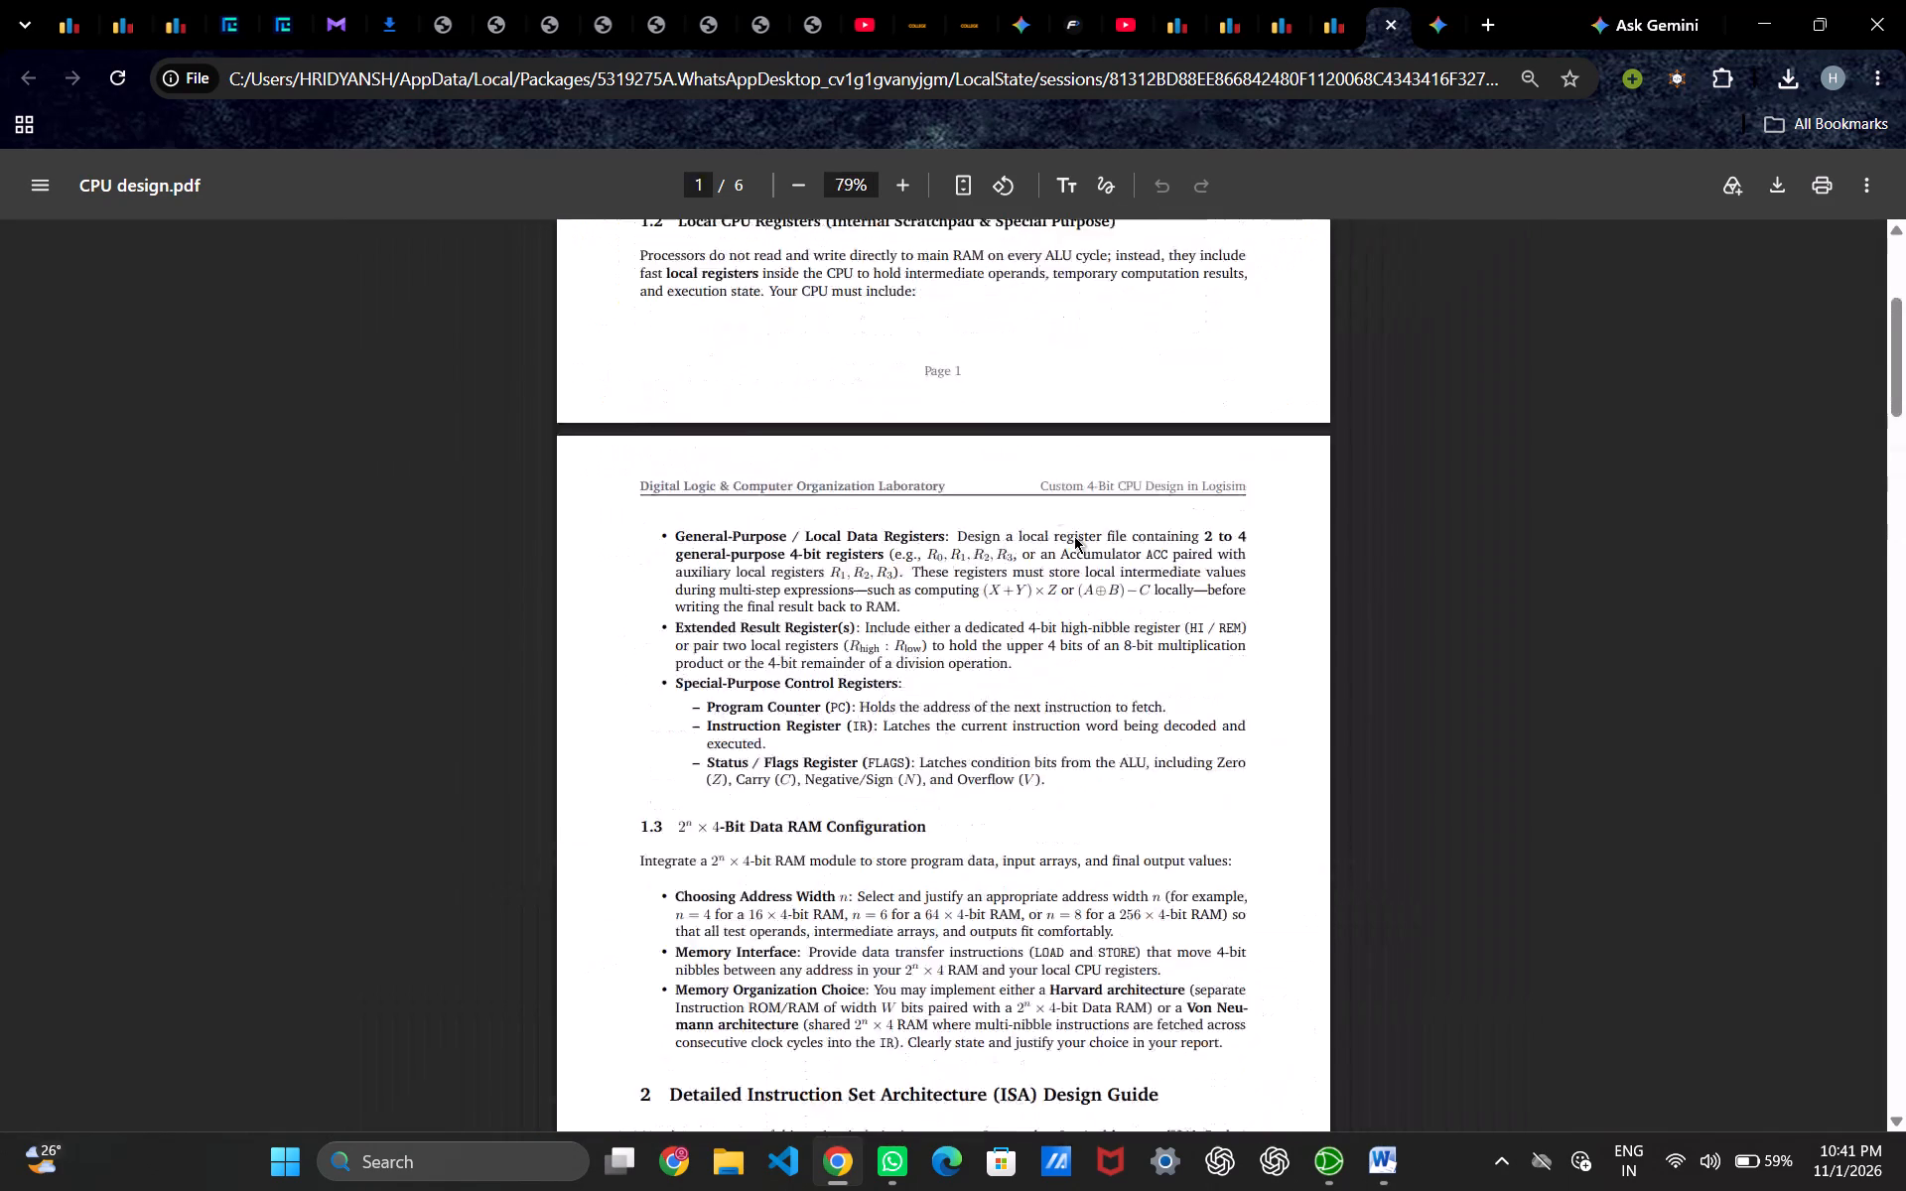
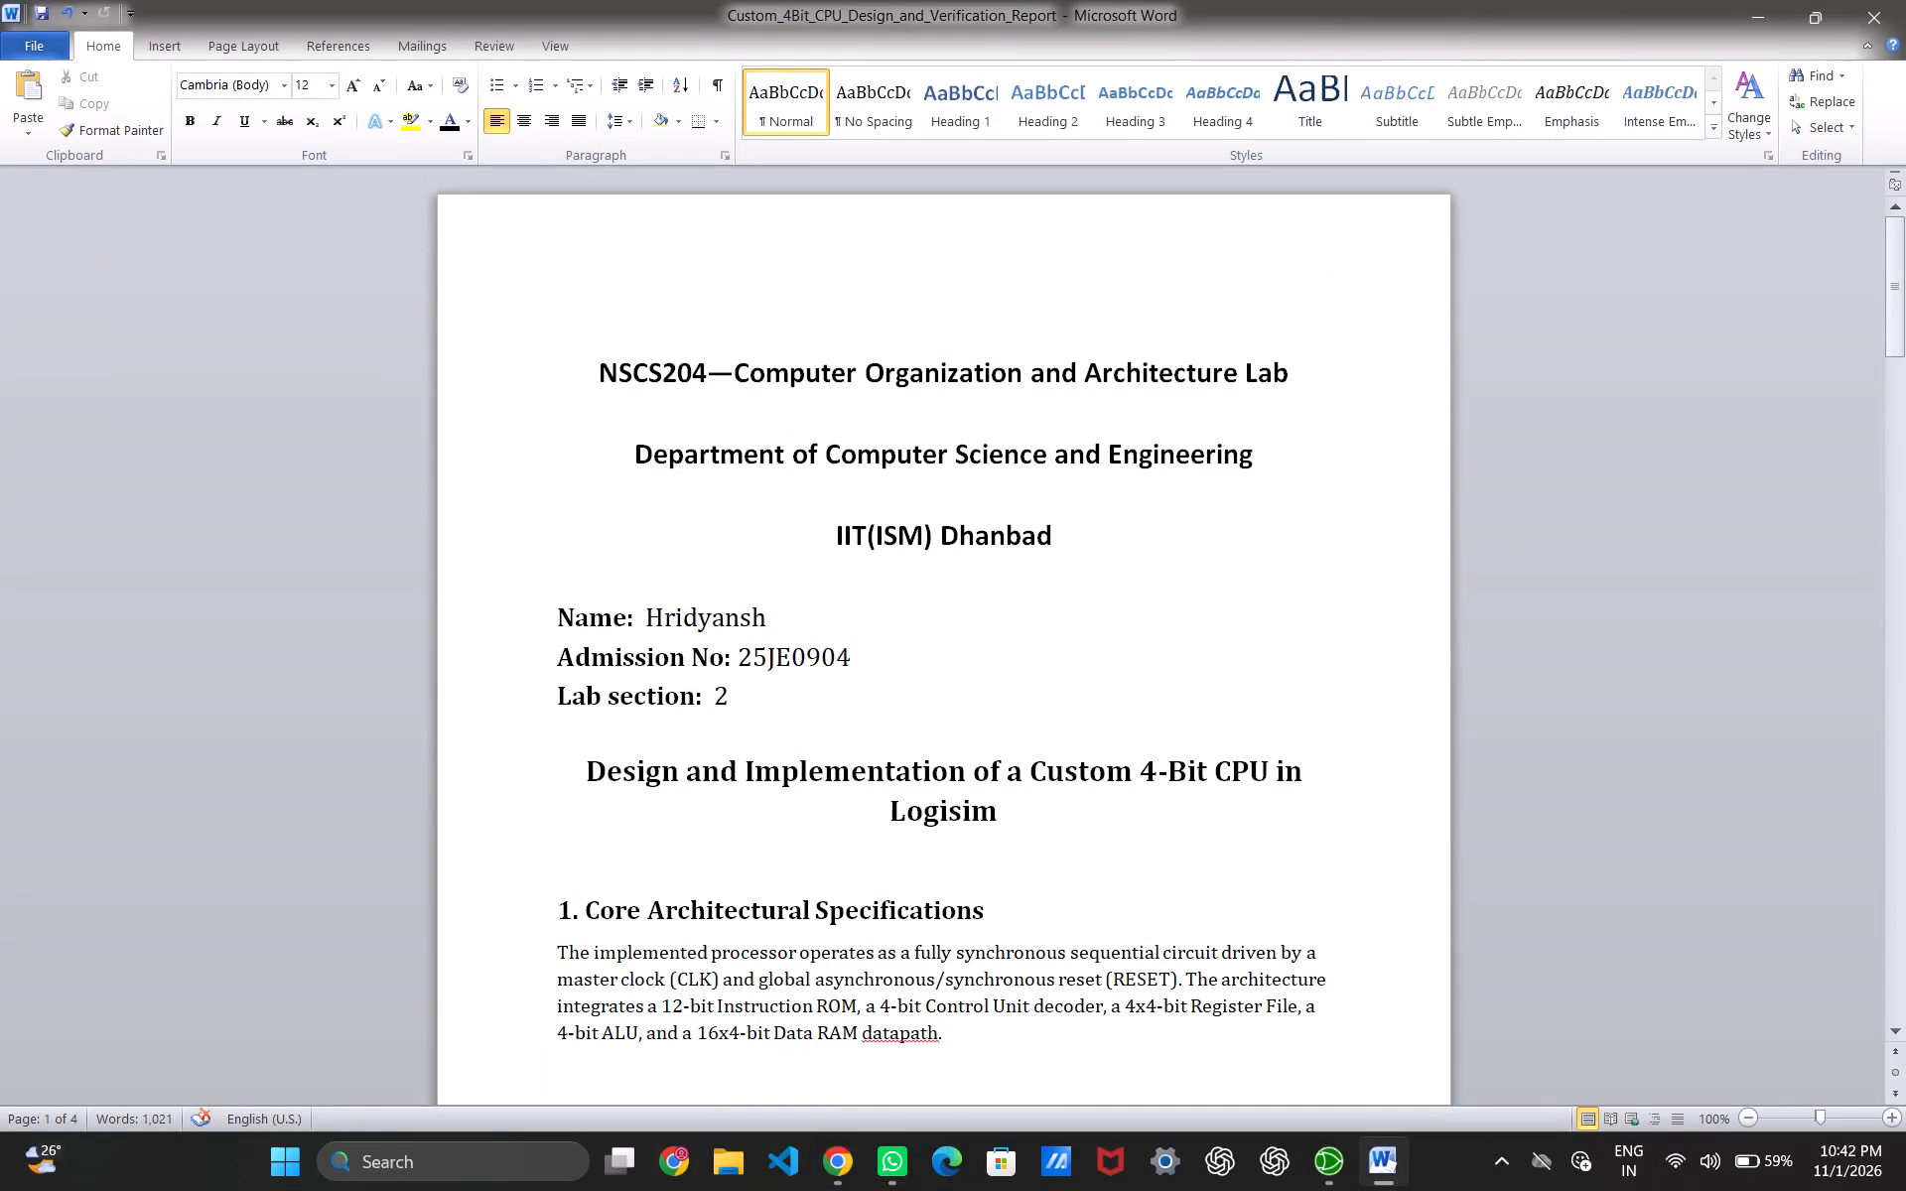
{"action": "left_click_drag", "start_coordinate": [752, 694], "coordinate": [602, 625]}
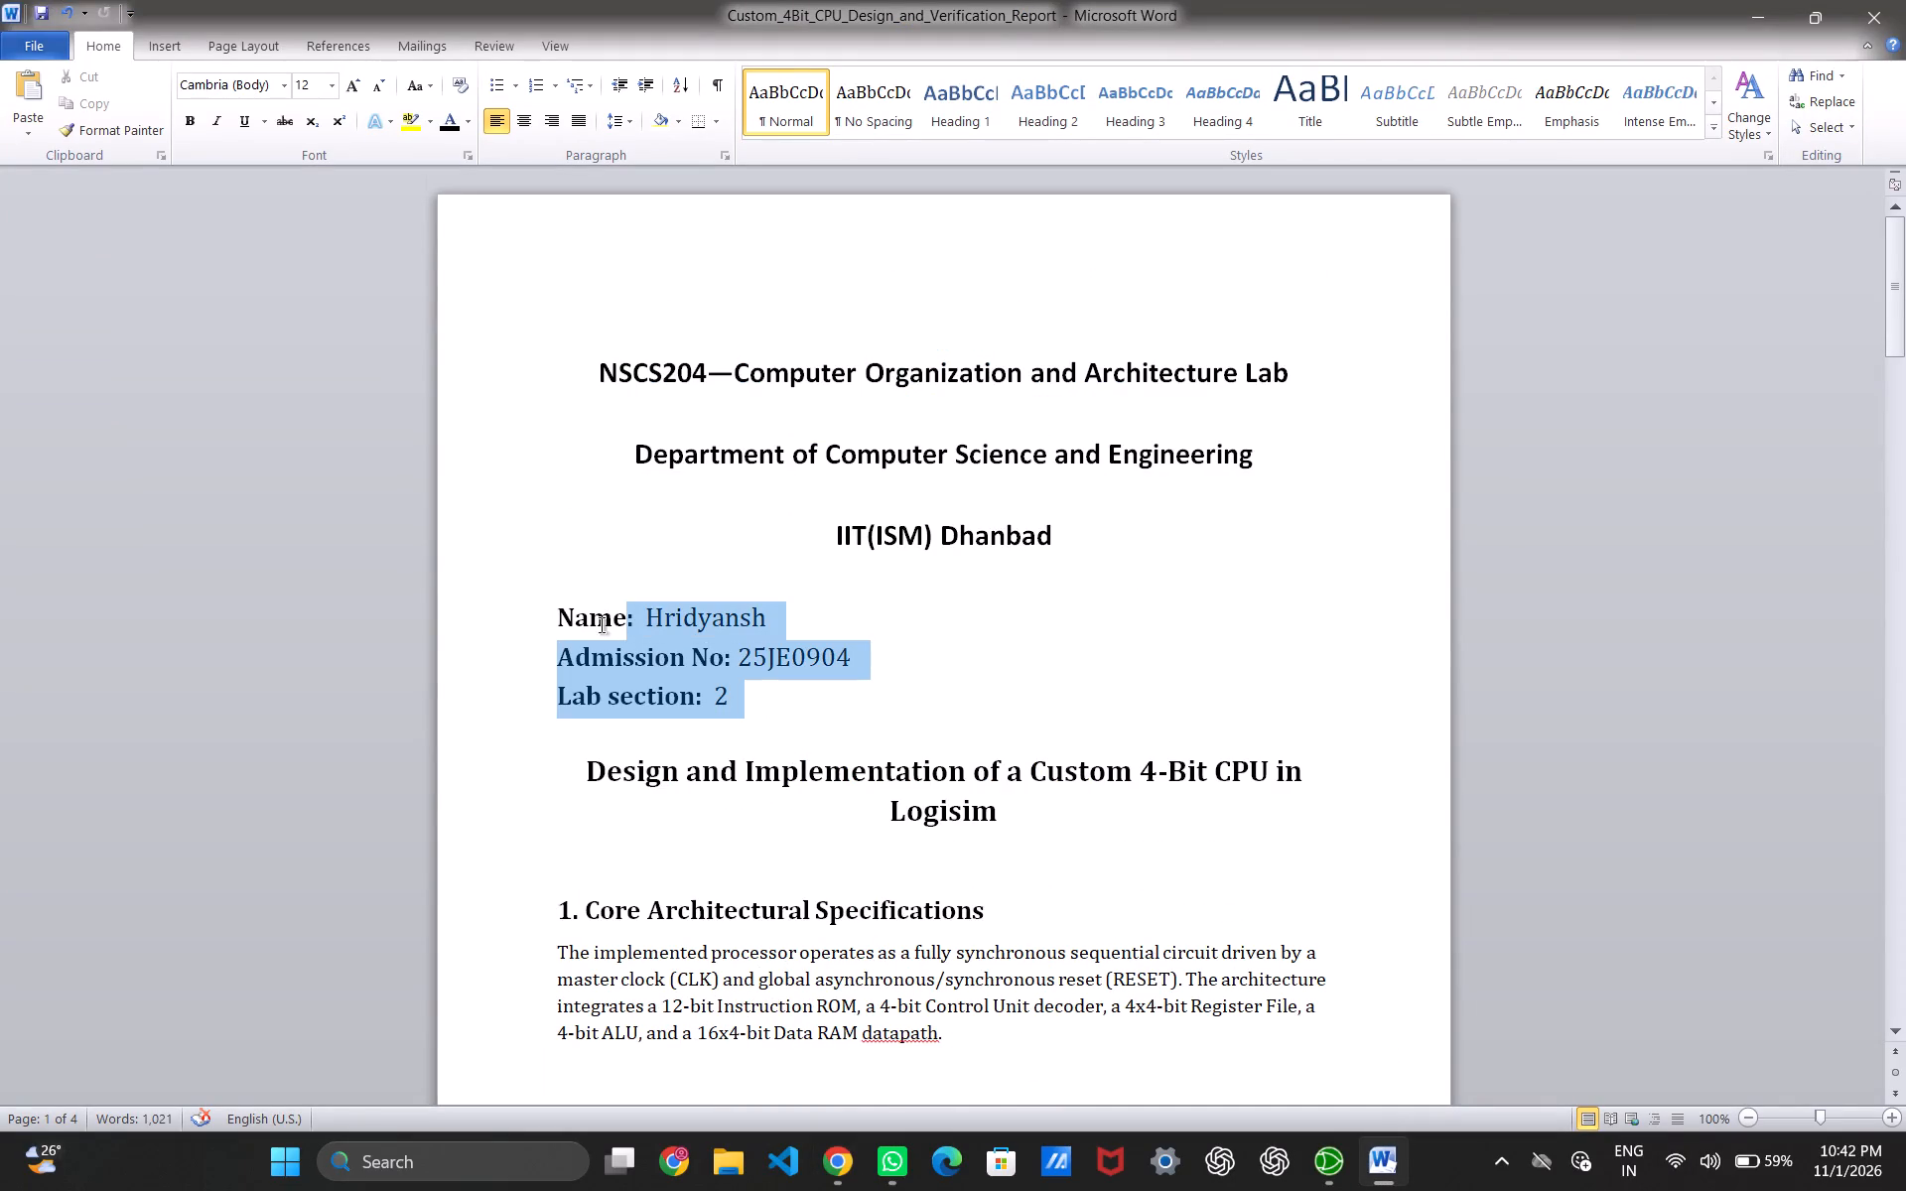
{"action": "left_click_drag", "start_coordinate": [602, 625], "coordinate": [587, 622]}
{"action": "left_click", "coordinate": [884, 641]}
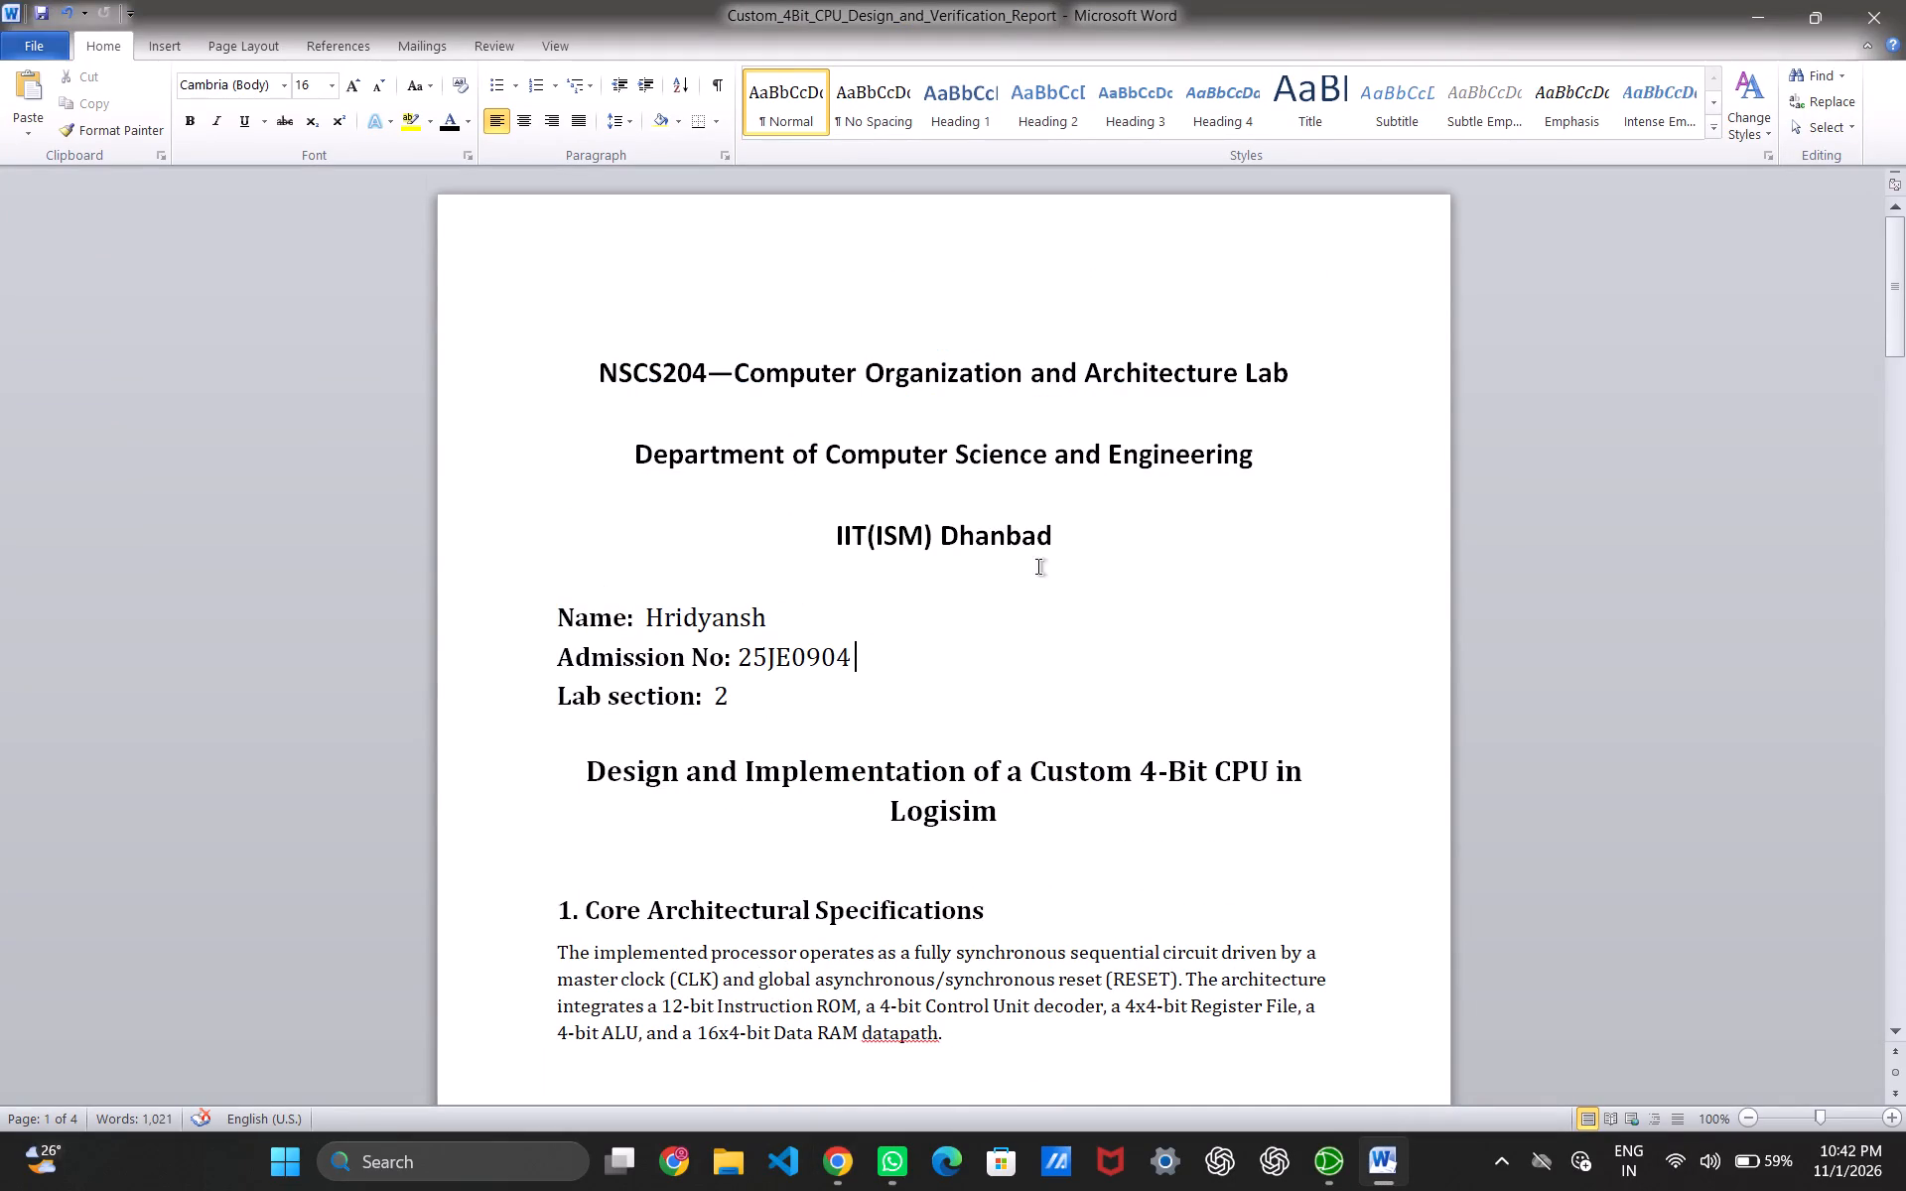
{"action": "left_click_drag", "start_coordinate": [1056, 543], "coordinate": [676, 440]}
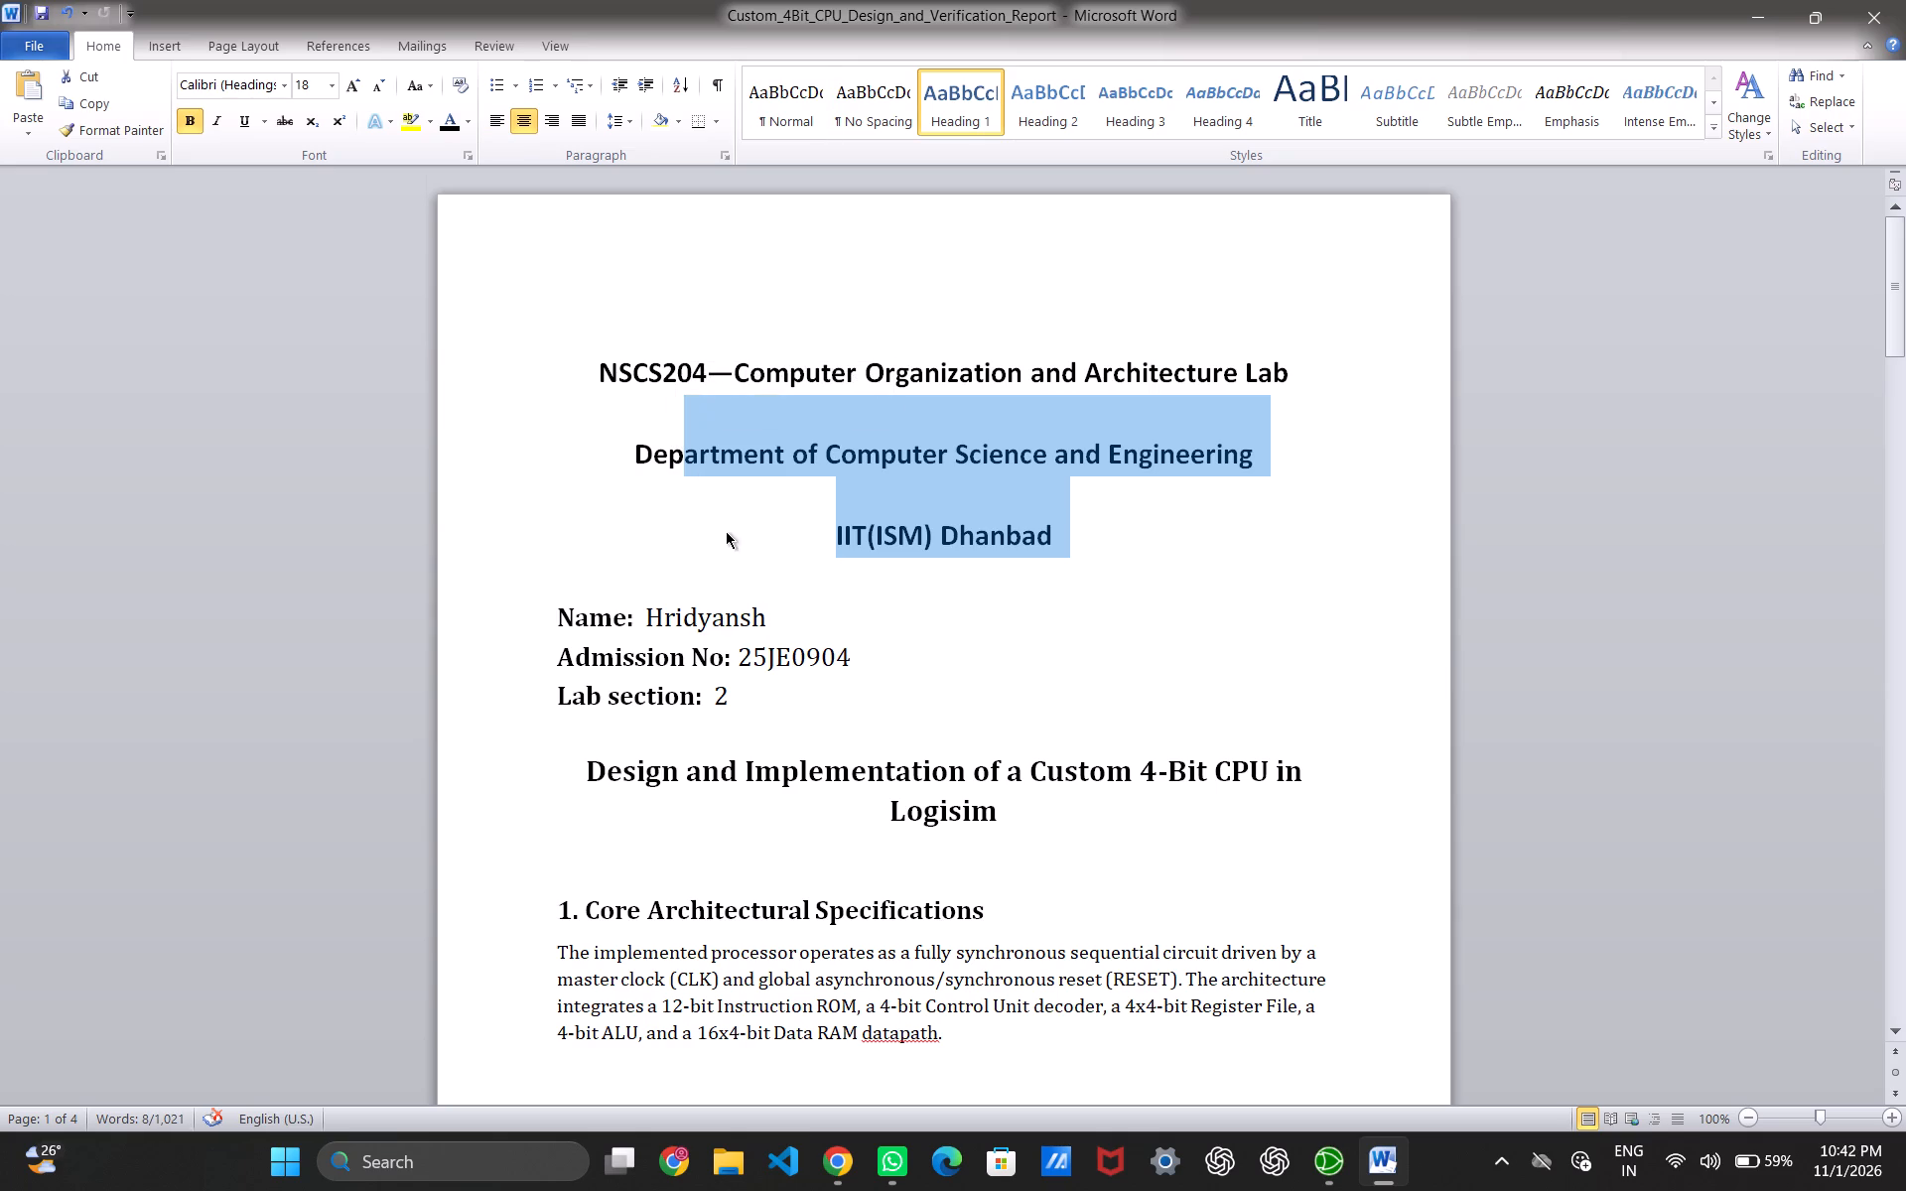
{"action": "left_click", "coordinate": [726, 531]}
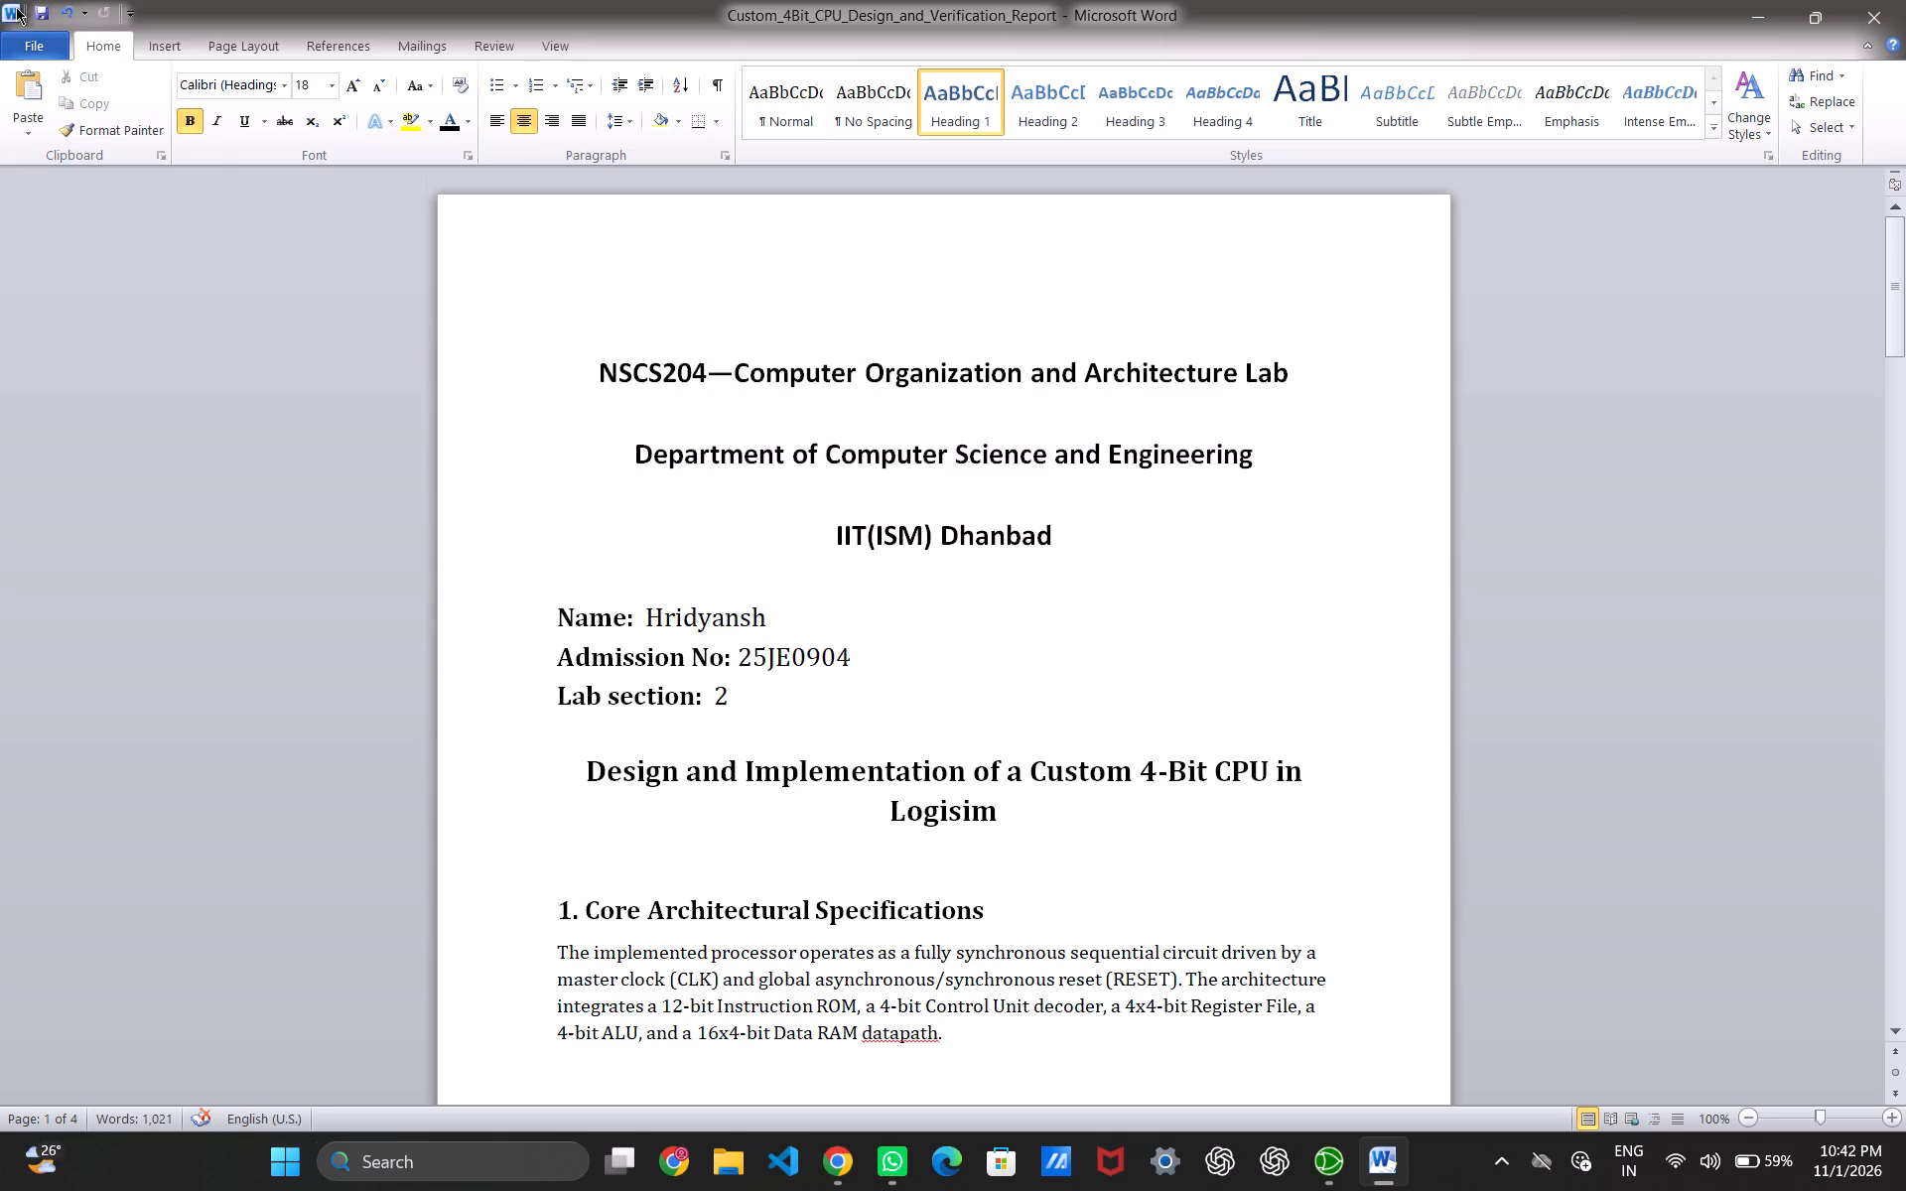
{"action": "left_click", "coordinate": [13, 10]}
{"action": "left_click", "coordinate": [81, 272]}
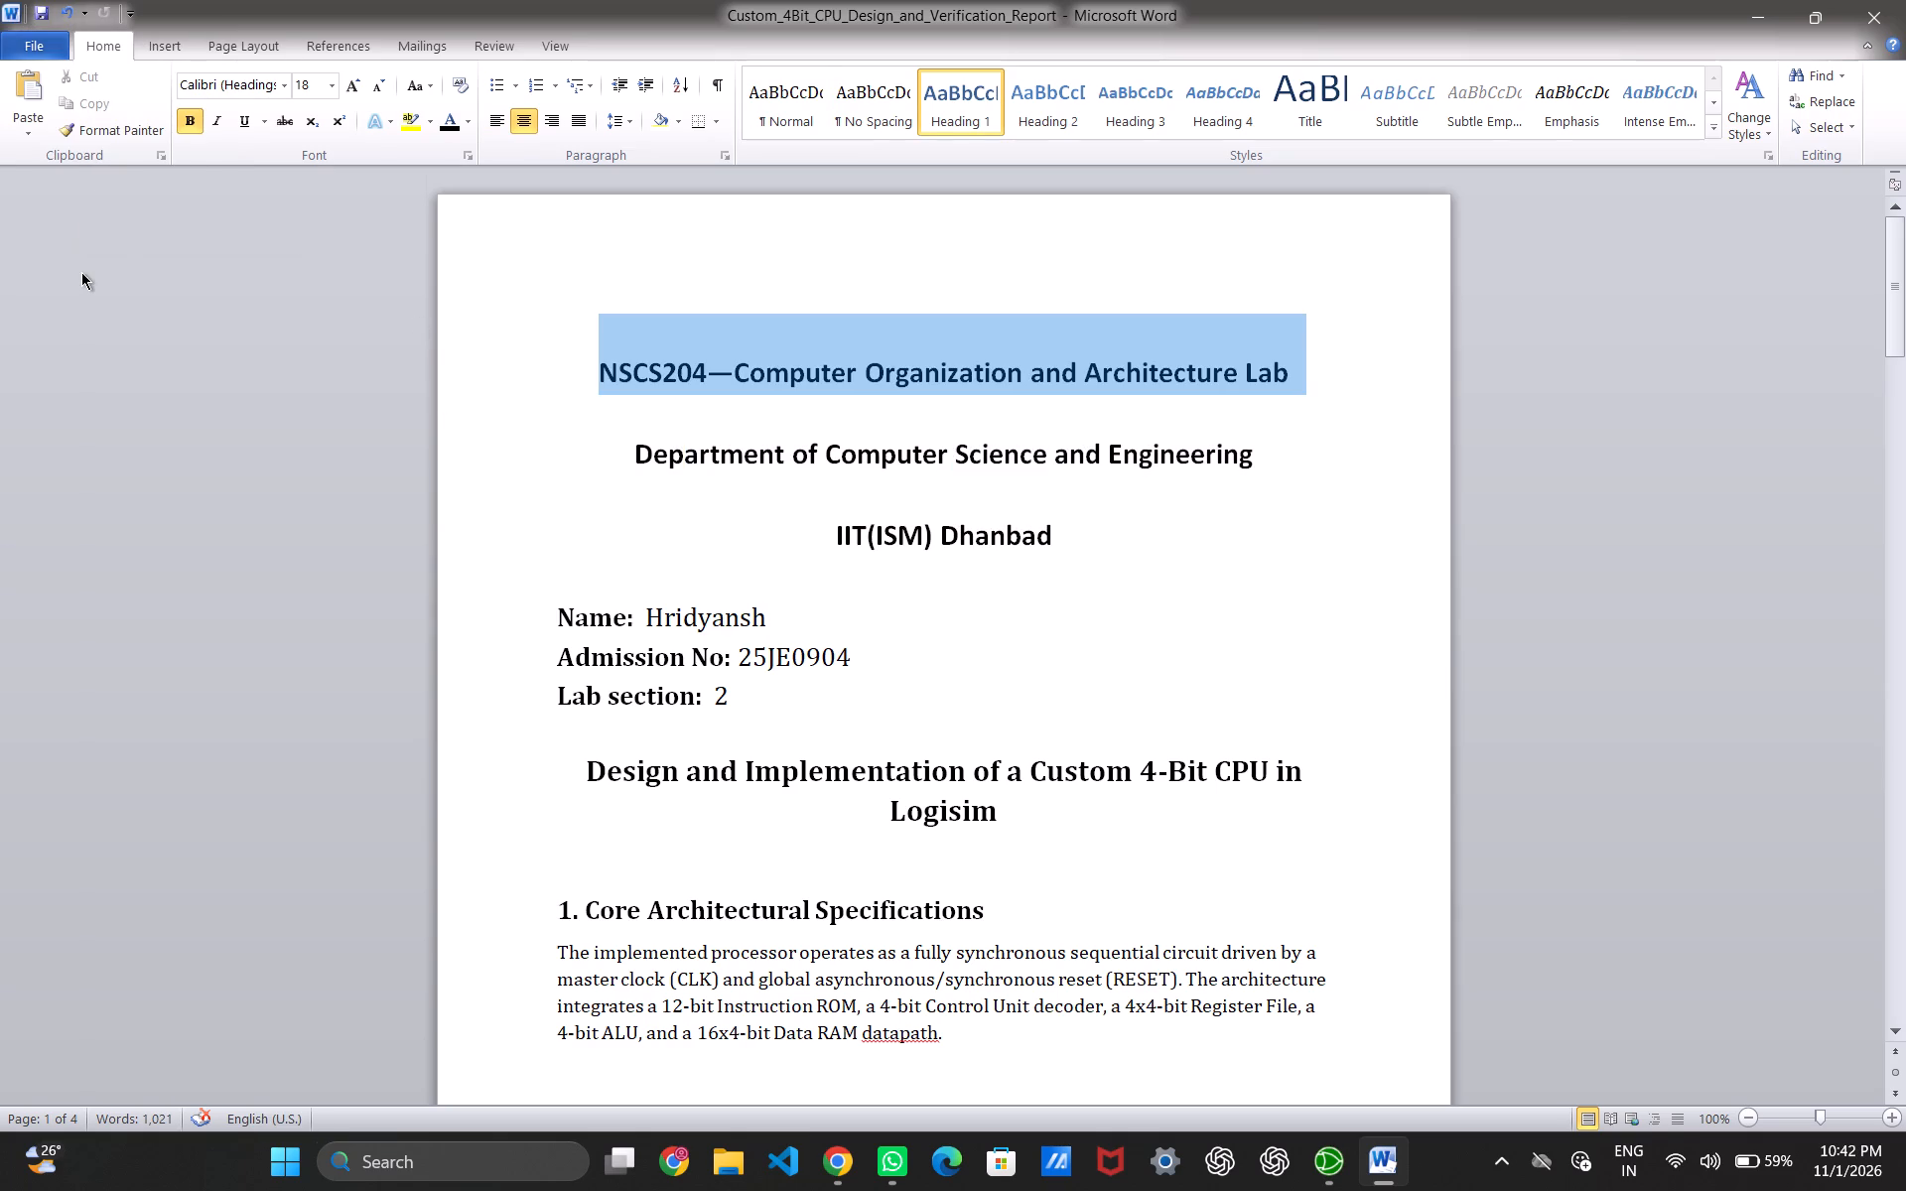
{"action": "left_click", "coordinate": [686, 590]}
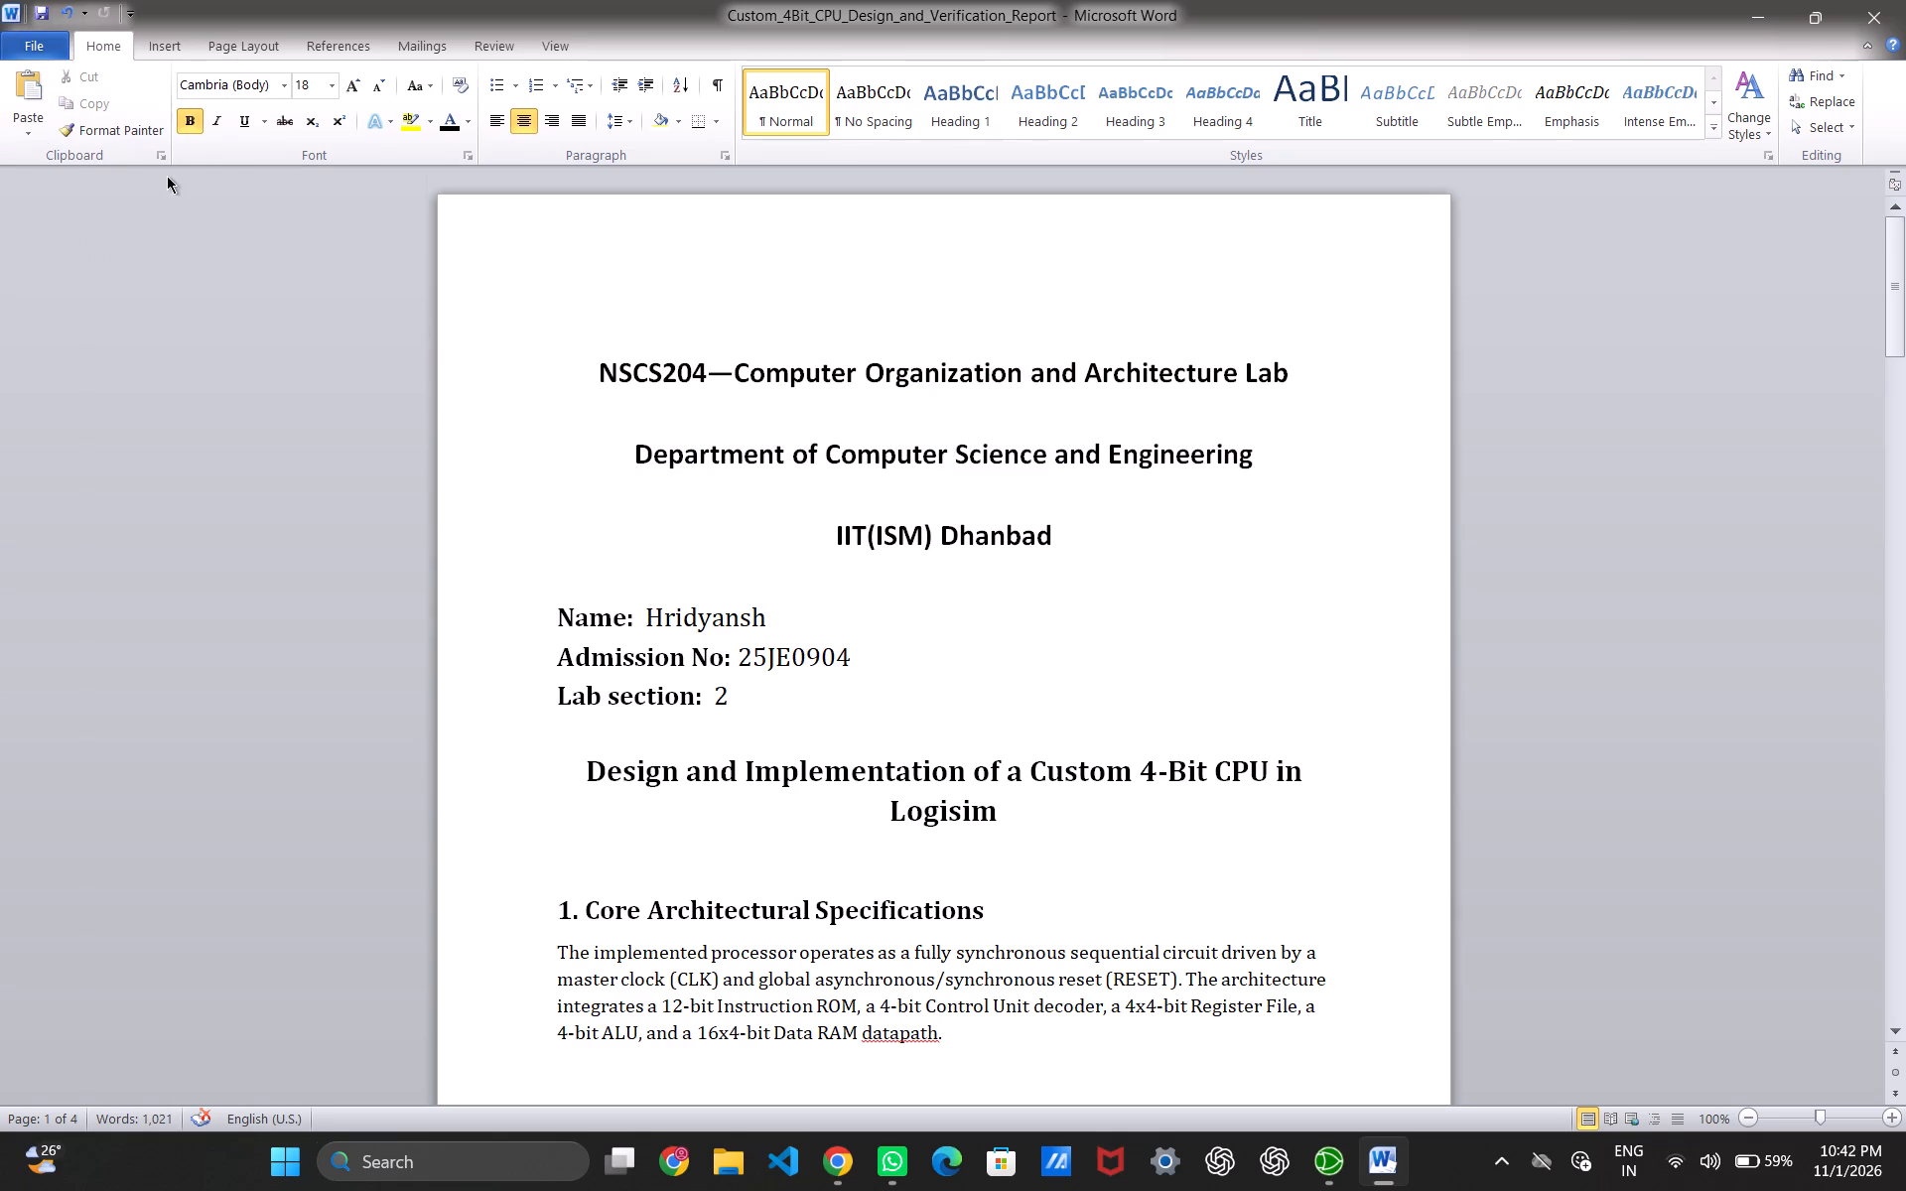
Start saving a copy of the report in Downloads with PDF as the file type.
{"action": "left_click", "coordinate": [42, 42]}
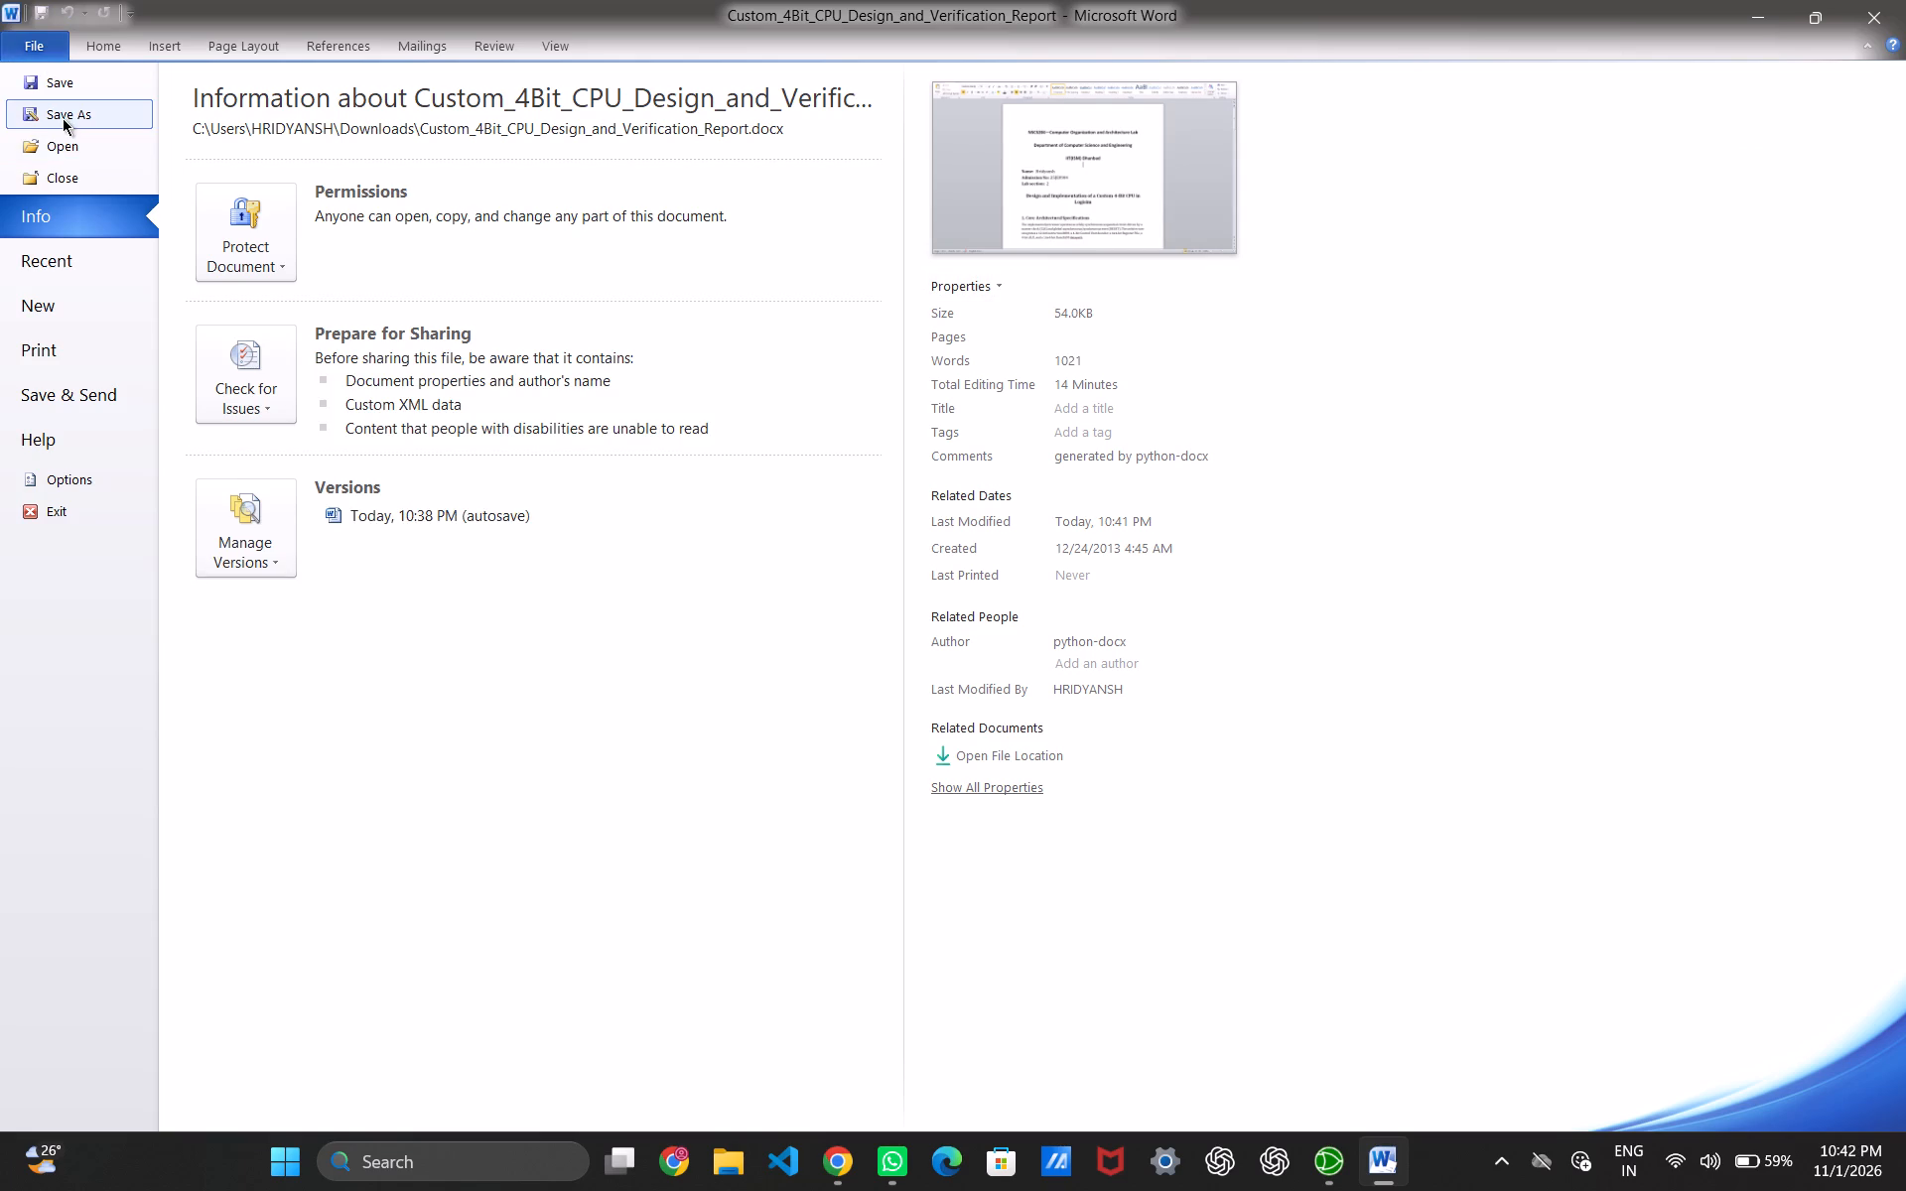
{"action": "left_click", "coordinate": [63, 118]}
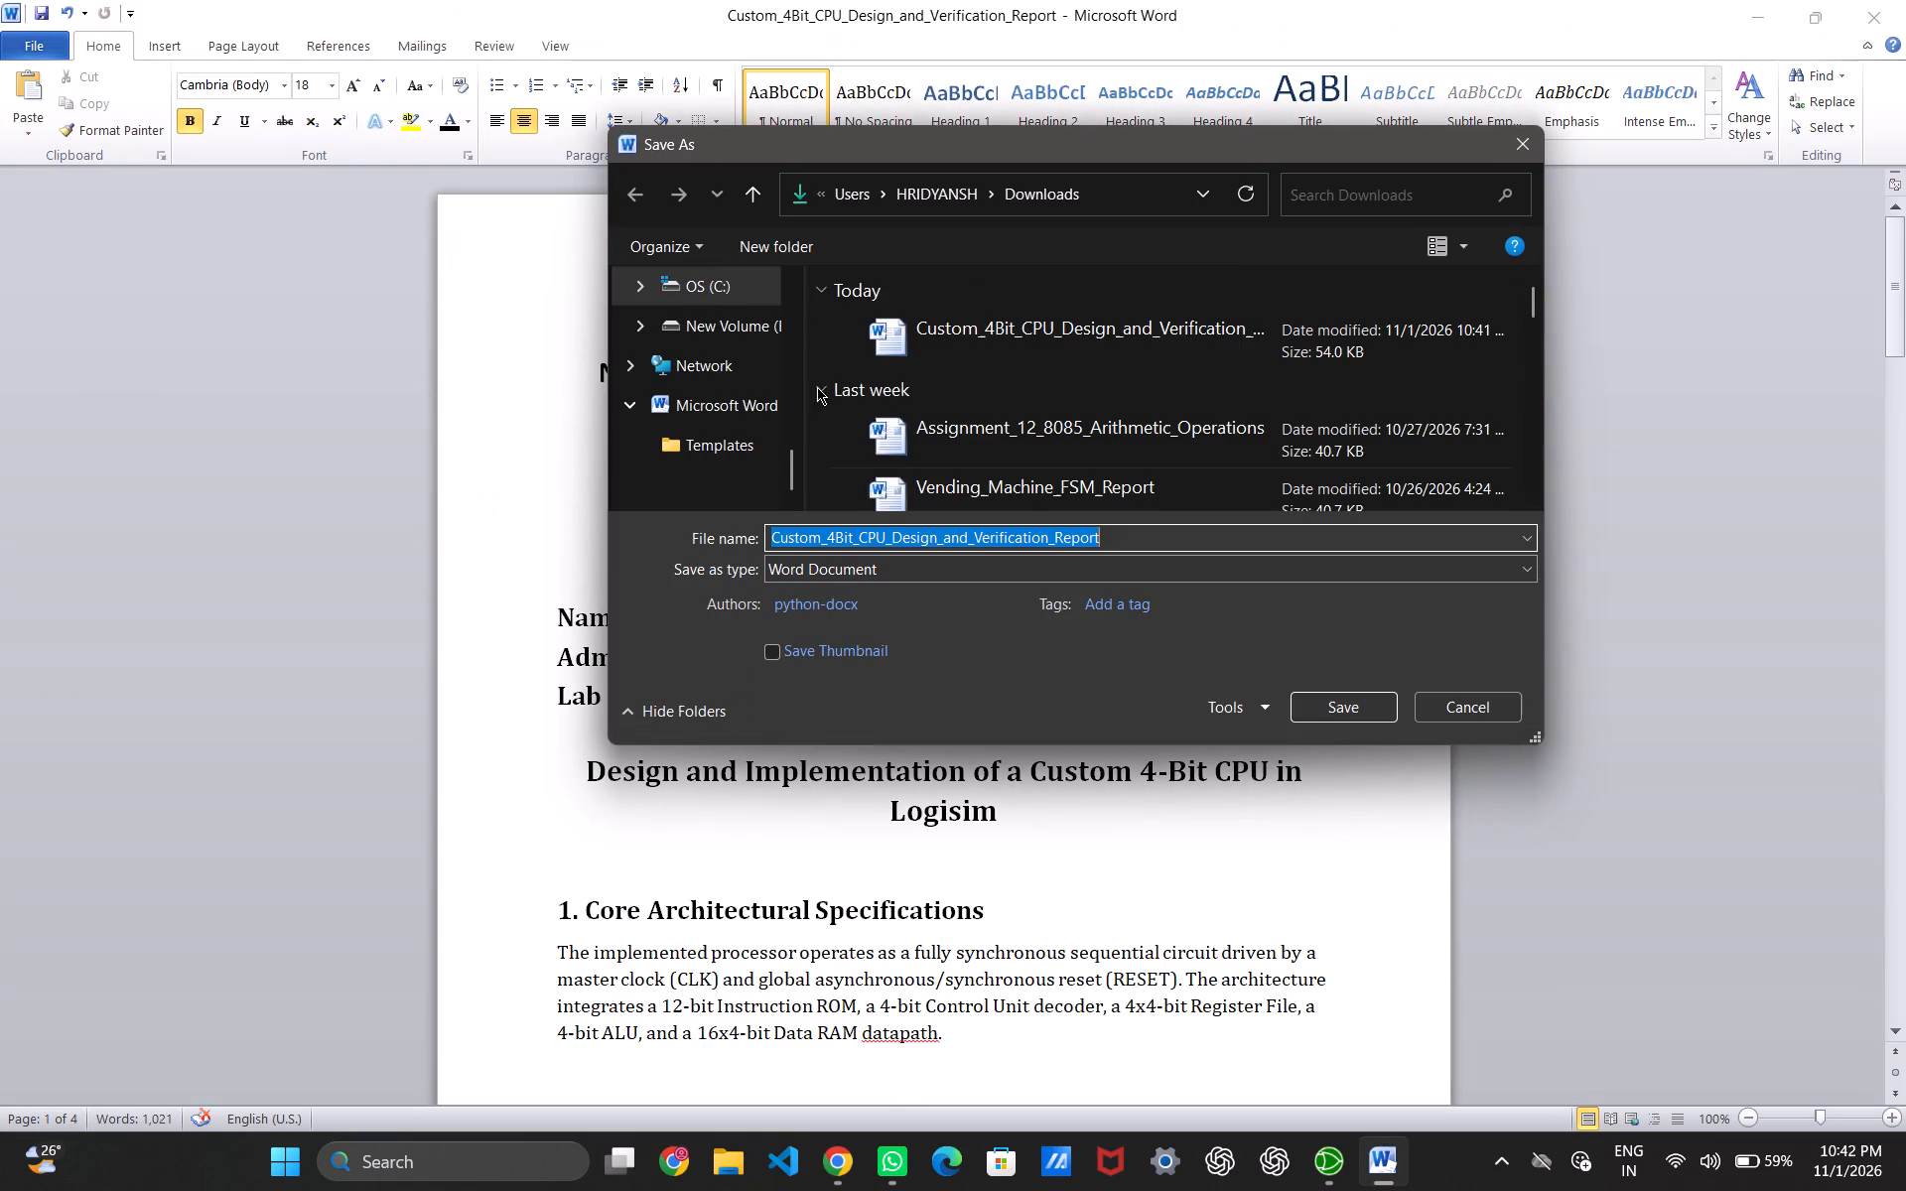
{"action": "left_click", "coordinate": [842, 575]}
{"action": "left_click", "coordinate": [821, 723]}
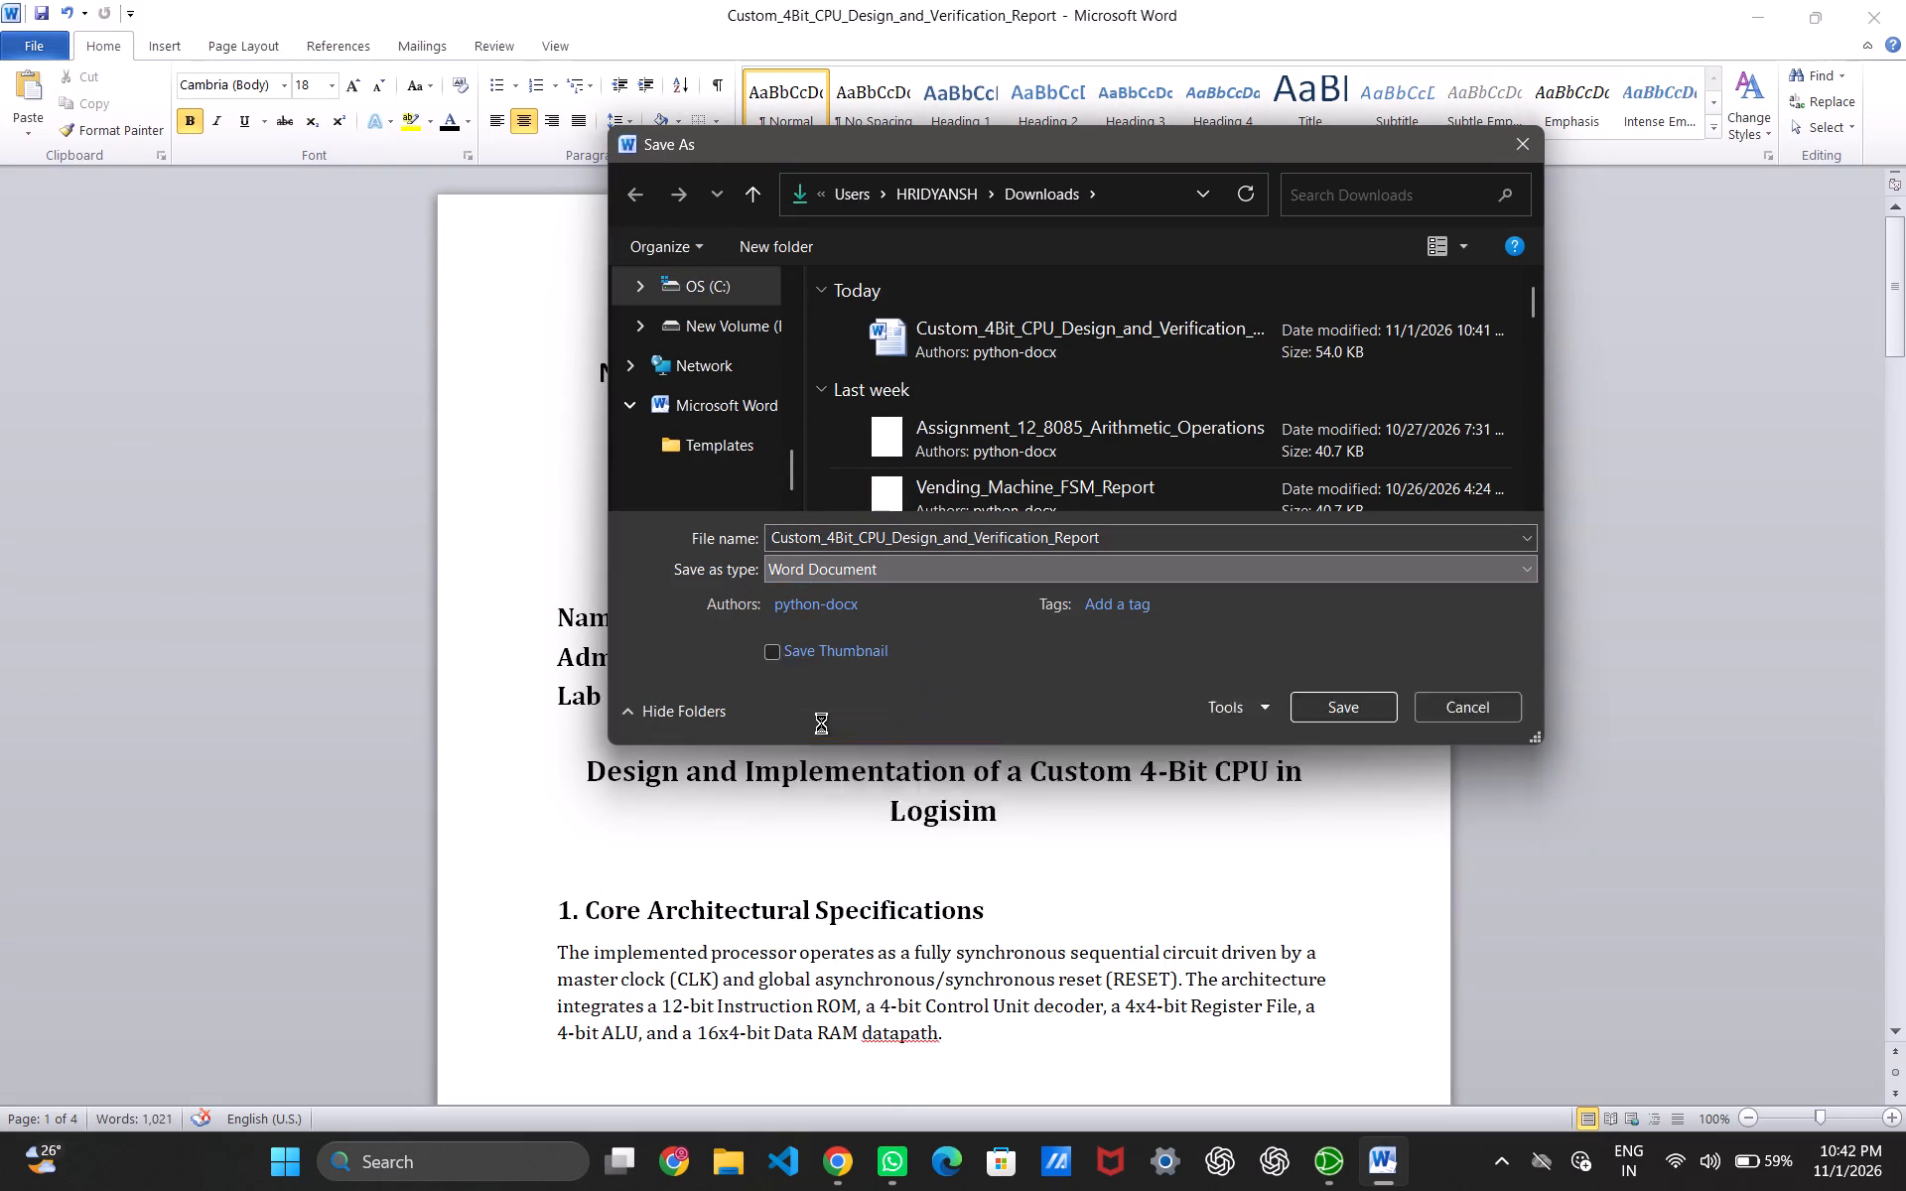
{"action": "left_click_drag", "start_coordinate": [855, 575], "coordinate": [836, 710]}
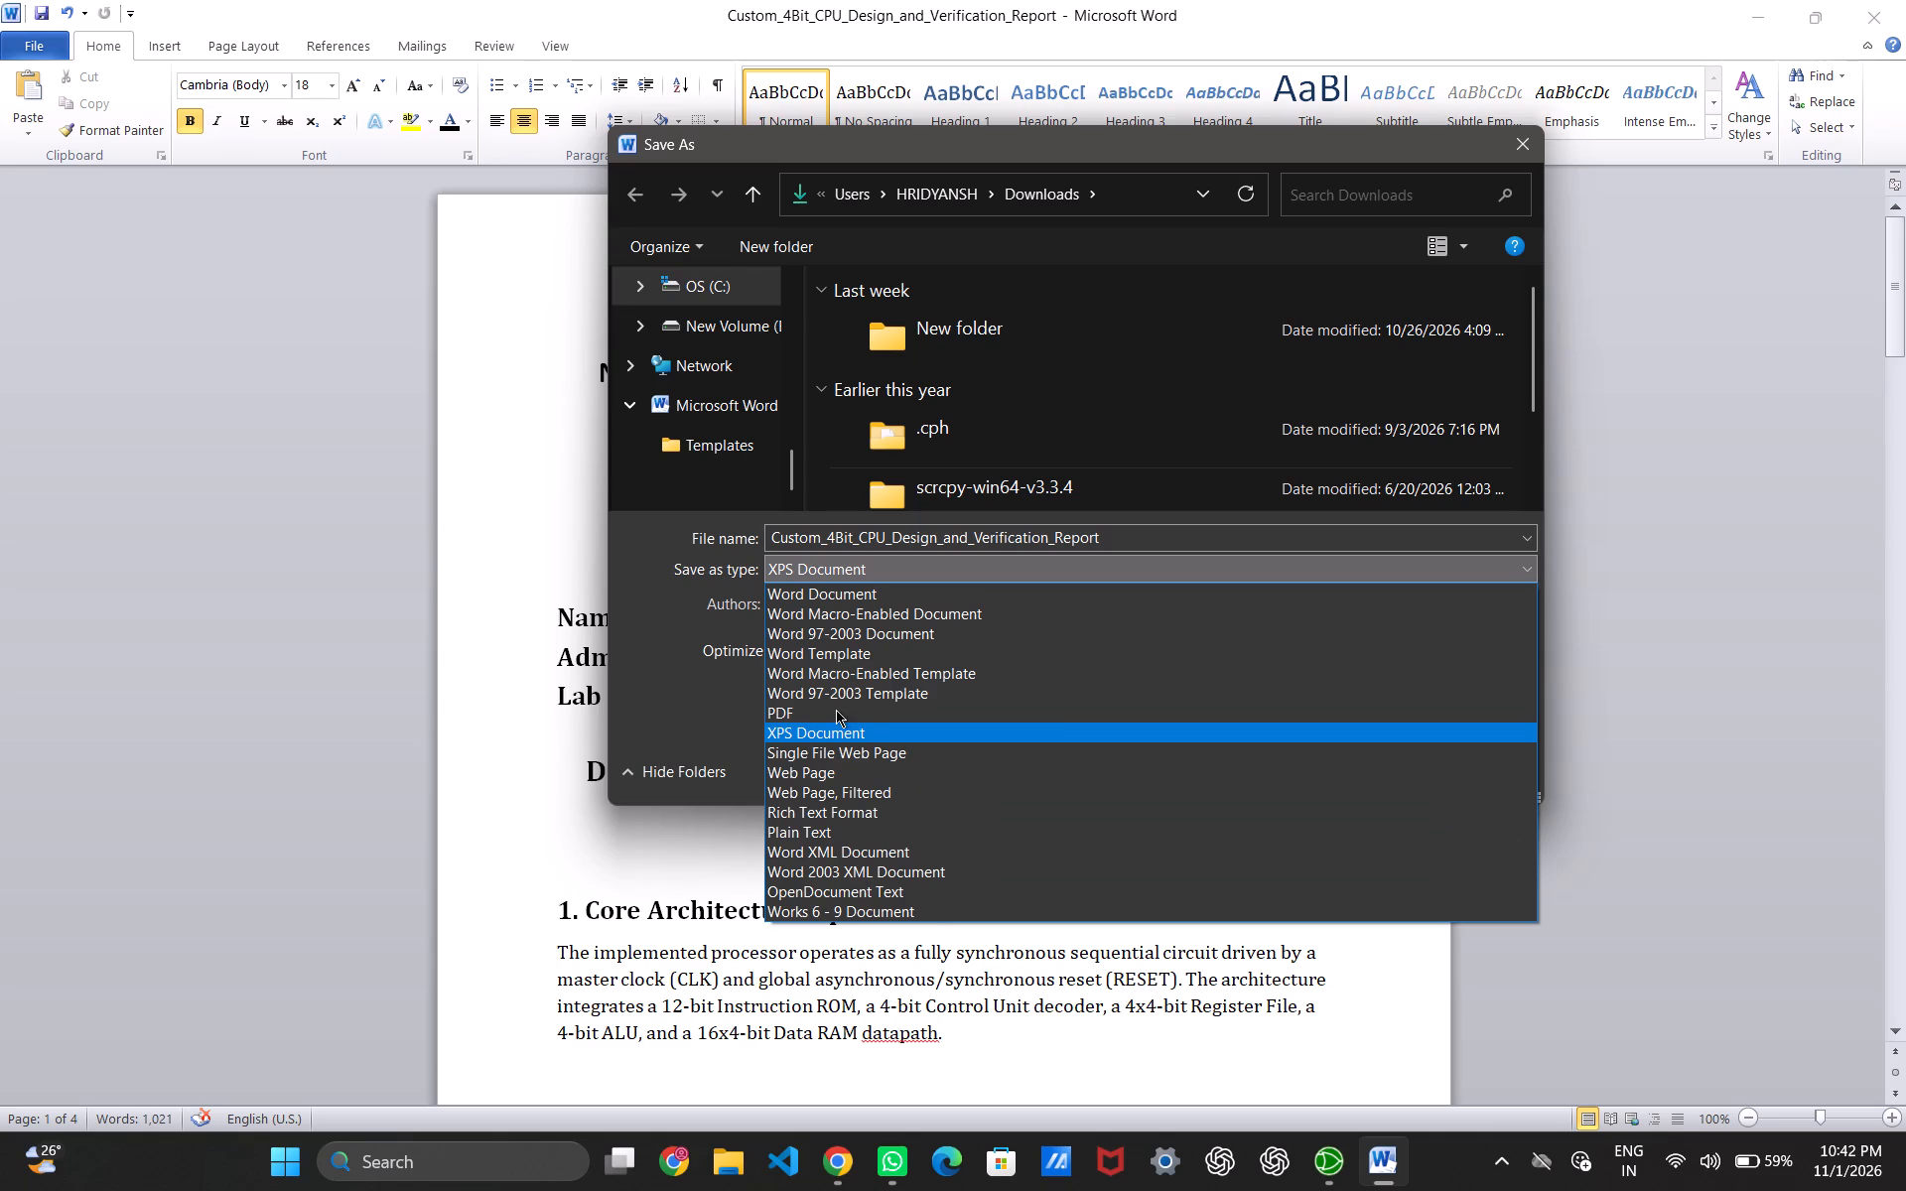
{"action": "left_click", "coordinate": [836, 710]}
Open the Authors property of the PDF copy for editing.
{"action": "double_click", "coordinate": [880, 610]}
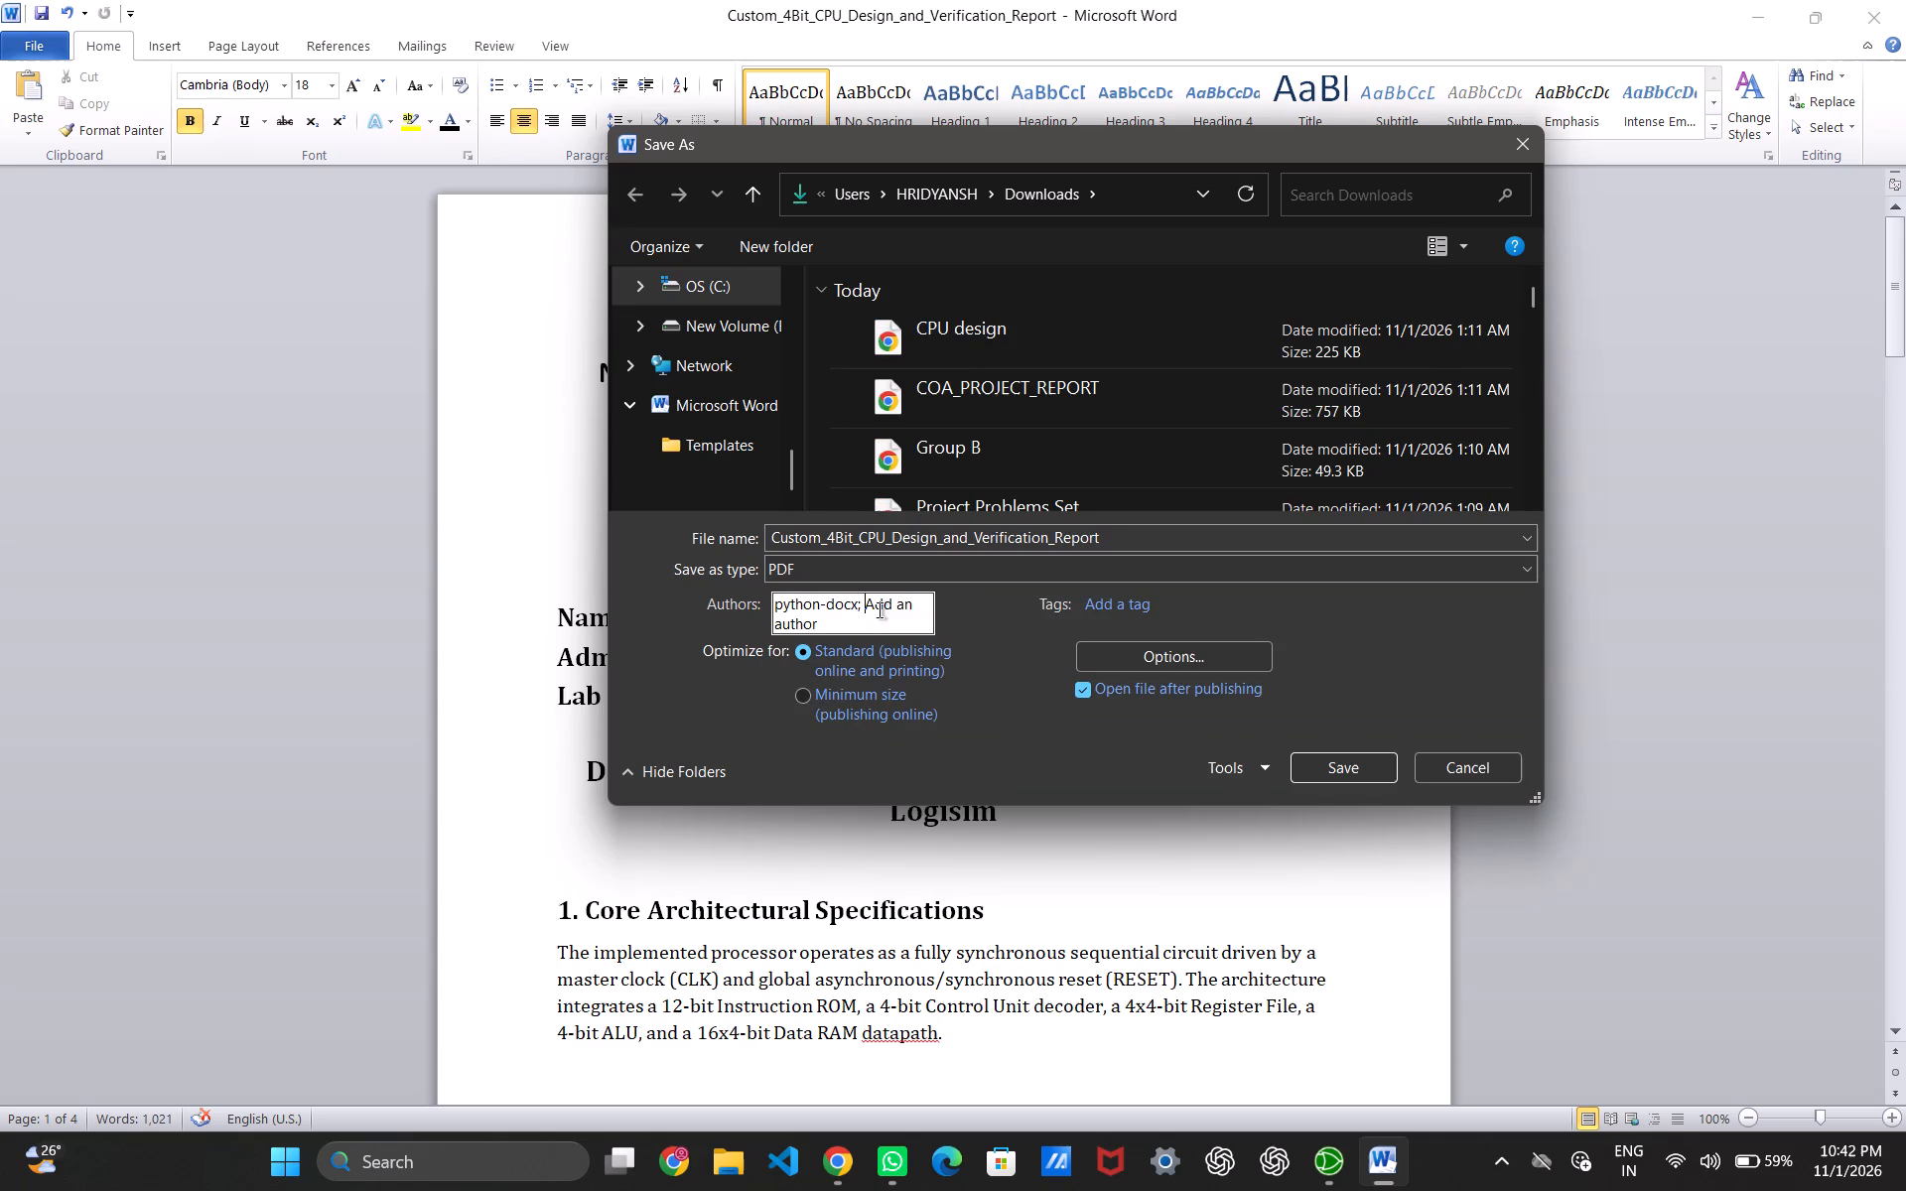
Replace the default author of the PDF copy with the student's first name in lowercase.
{"action": "key", "text": "BackSpace"}
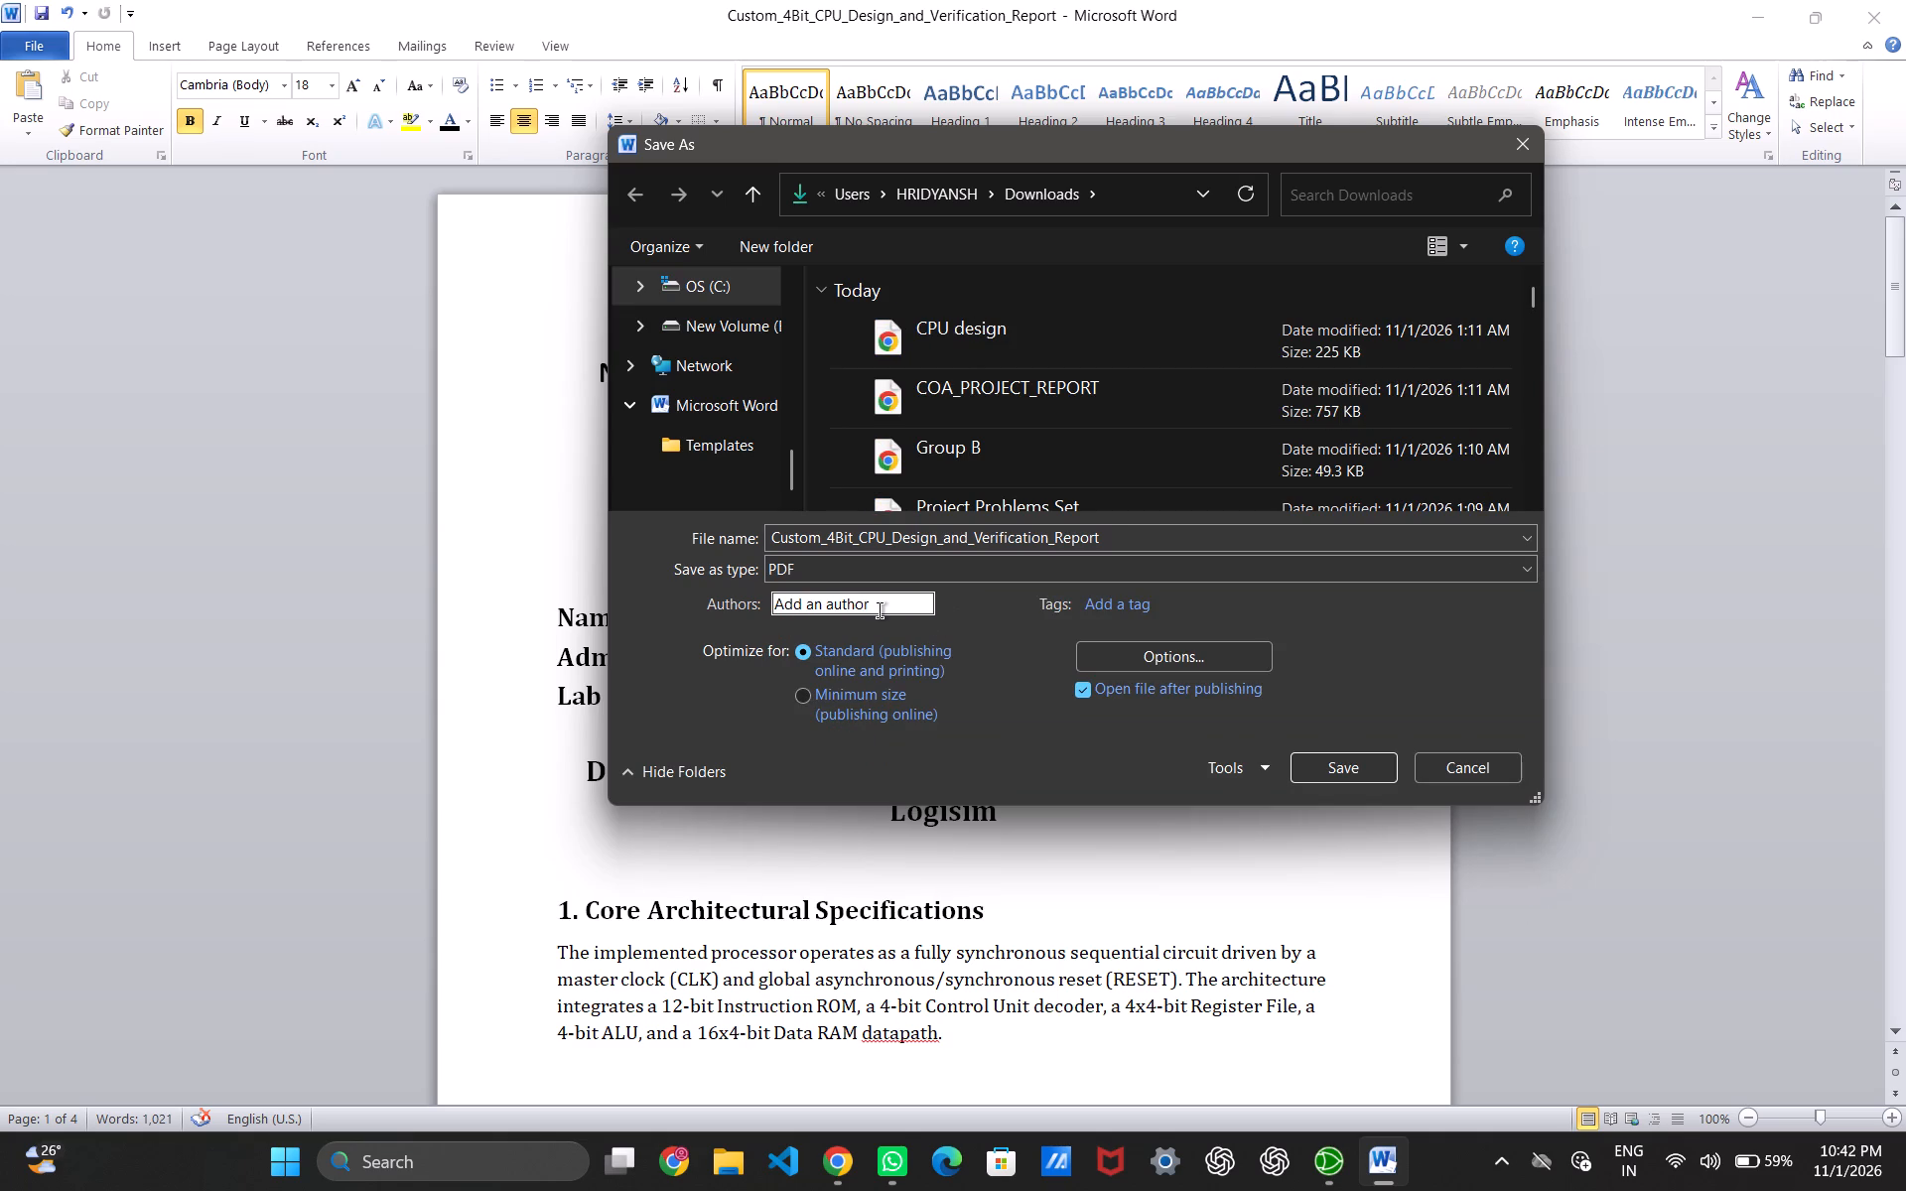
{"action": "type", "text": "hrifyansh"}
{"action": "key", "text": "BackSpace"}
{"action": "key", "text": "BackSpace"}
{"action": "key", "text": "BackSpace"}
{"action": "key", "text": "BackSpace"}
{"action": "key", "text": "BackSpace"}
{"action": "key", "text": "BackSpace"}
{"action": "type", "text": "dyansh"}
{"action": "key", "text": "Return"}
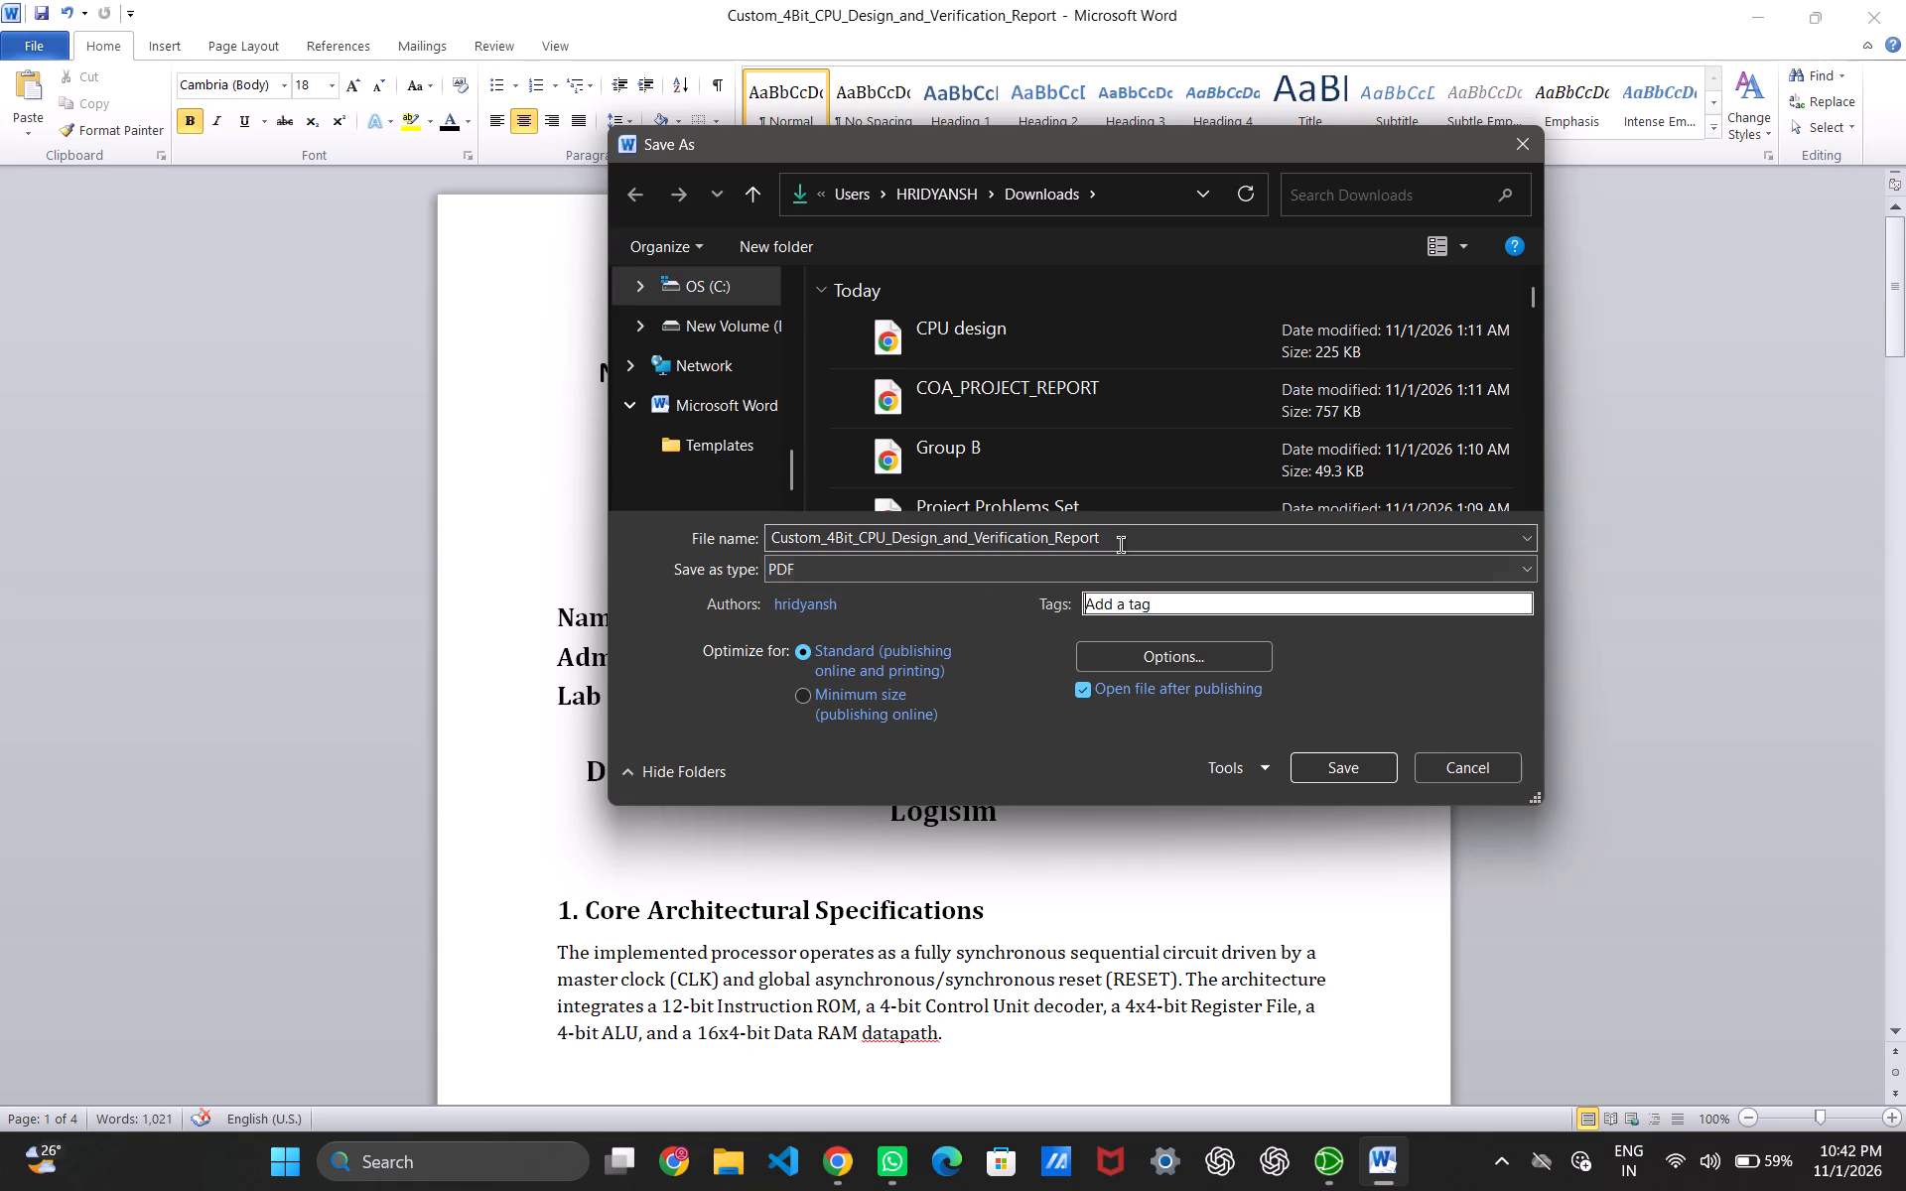
Clear the suggested file name of the PDF copy.
{"action": "left_click", "coordinate": [1121, 540]}
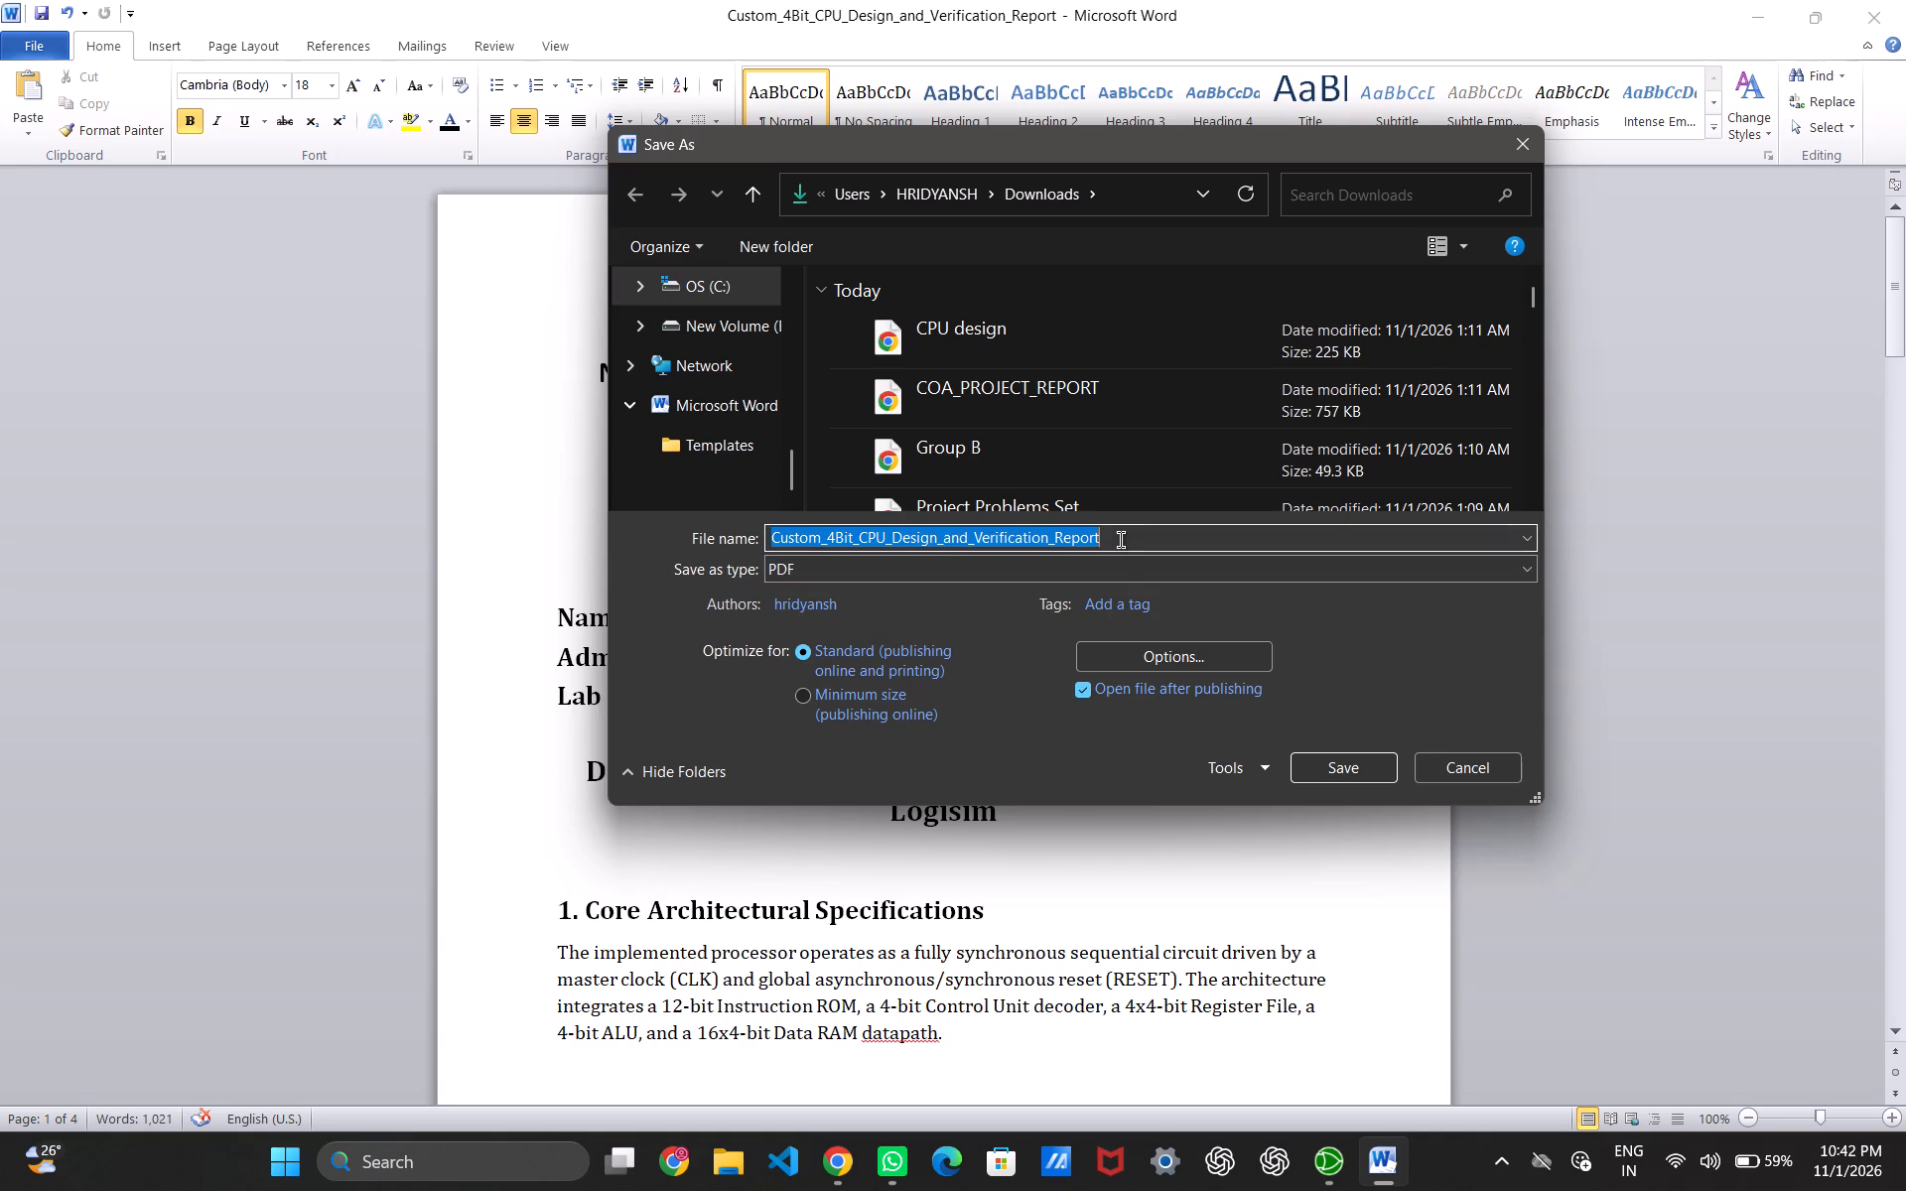
{"action": "key", "text": "BackSpace"}
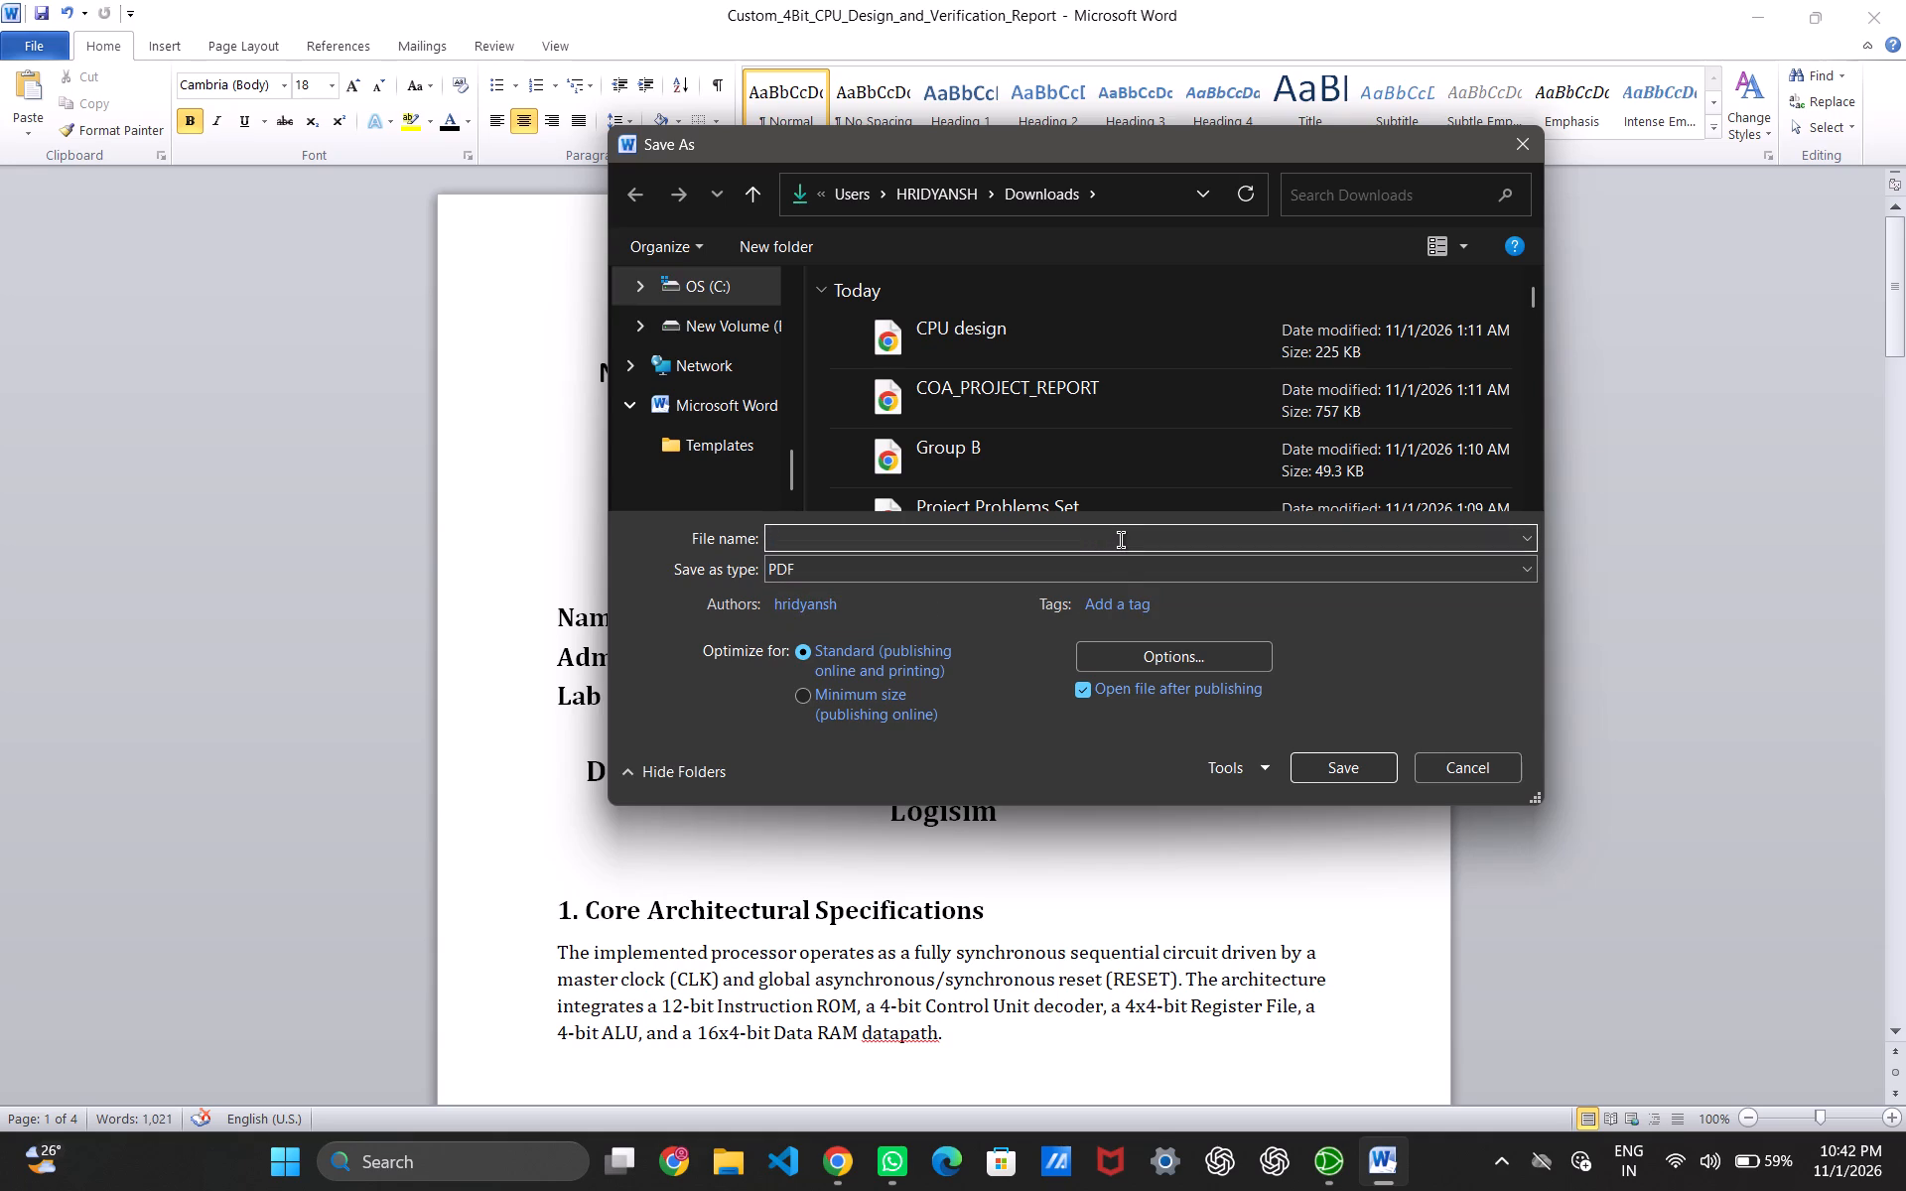
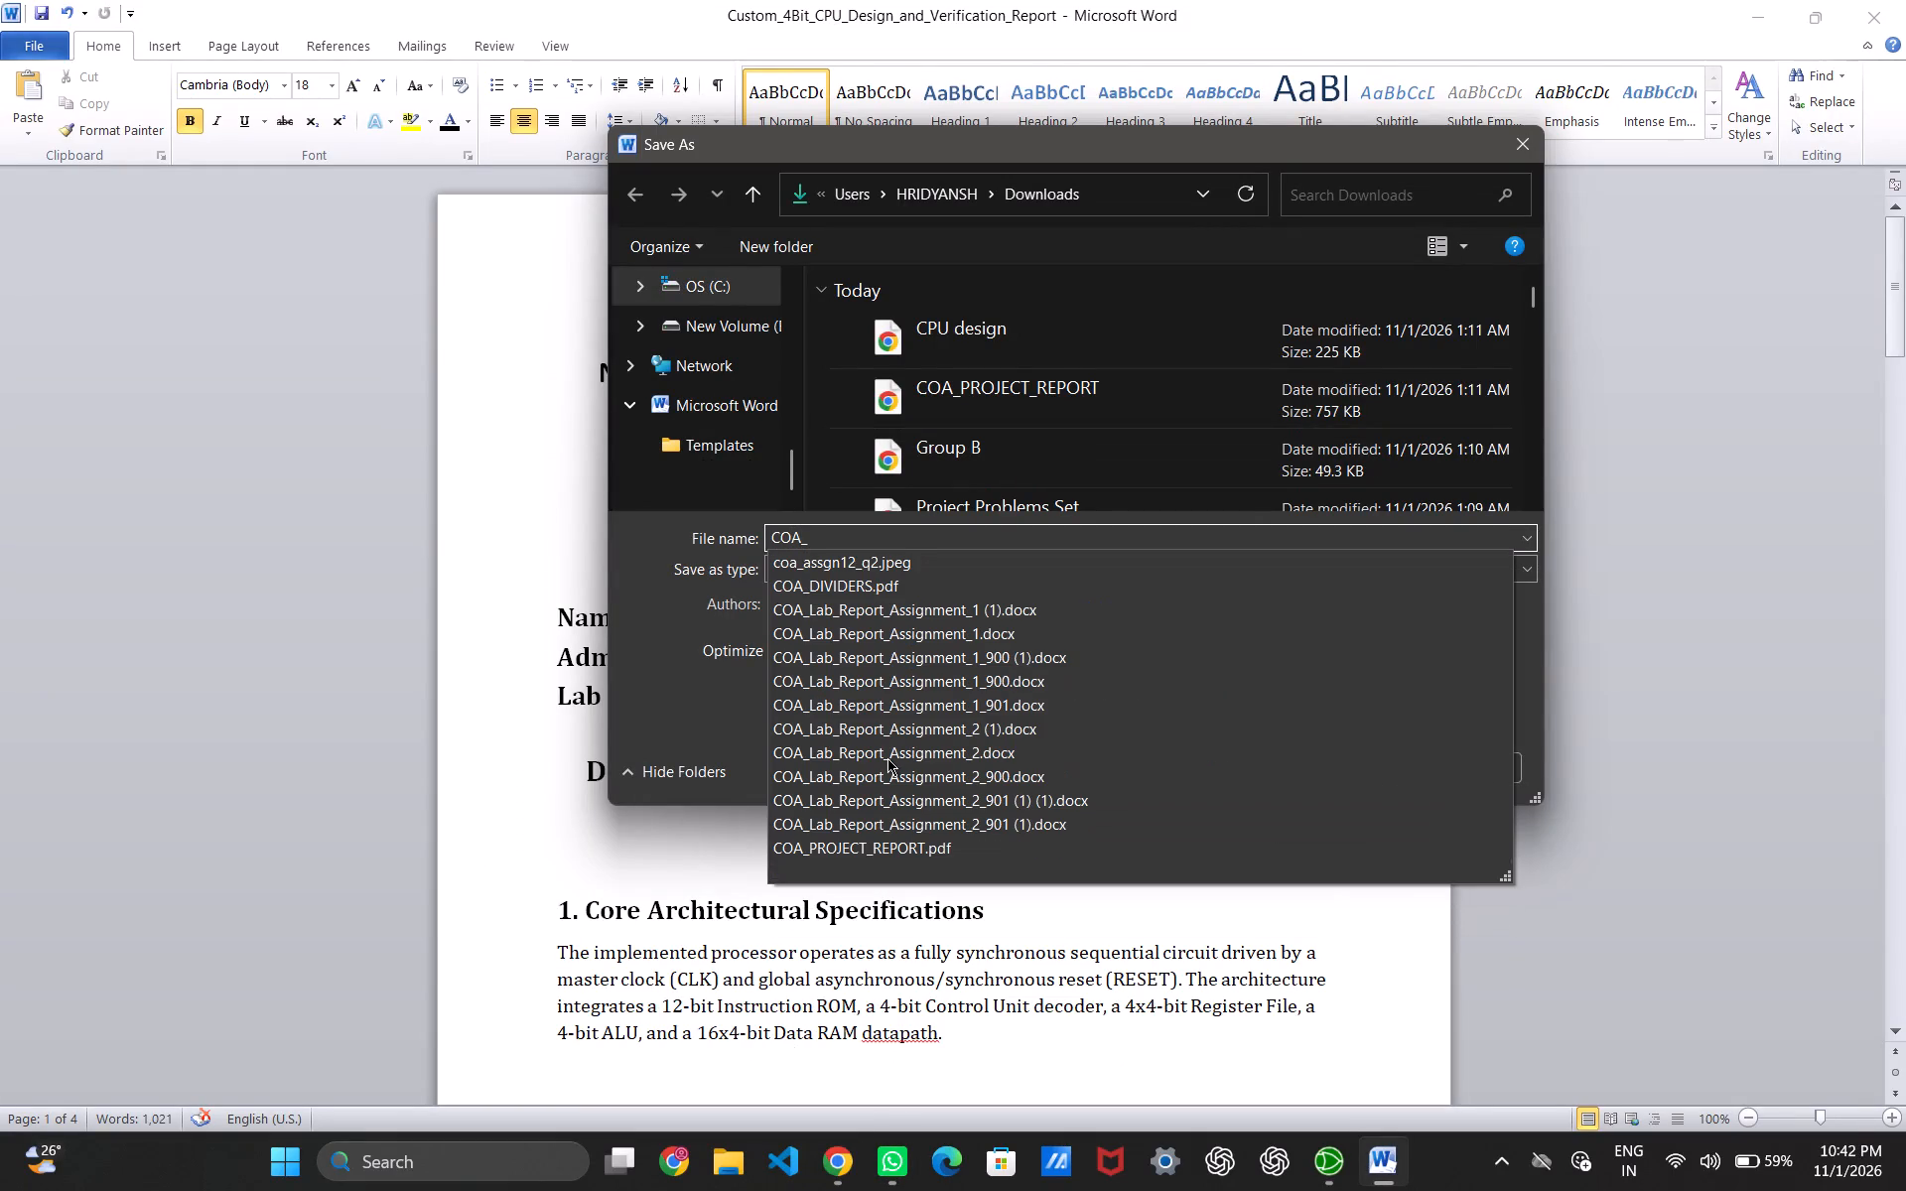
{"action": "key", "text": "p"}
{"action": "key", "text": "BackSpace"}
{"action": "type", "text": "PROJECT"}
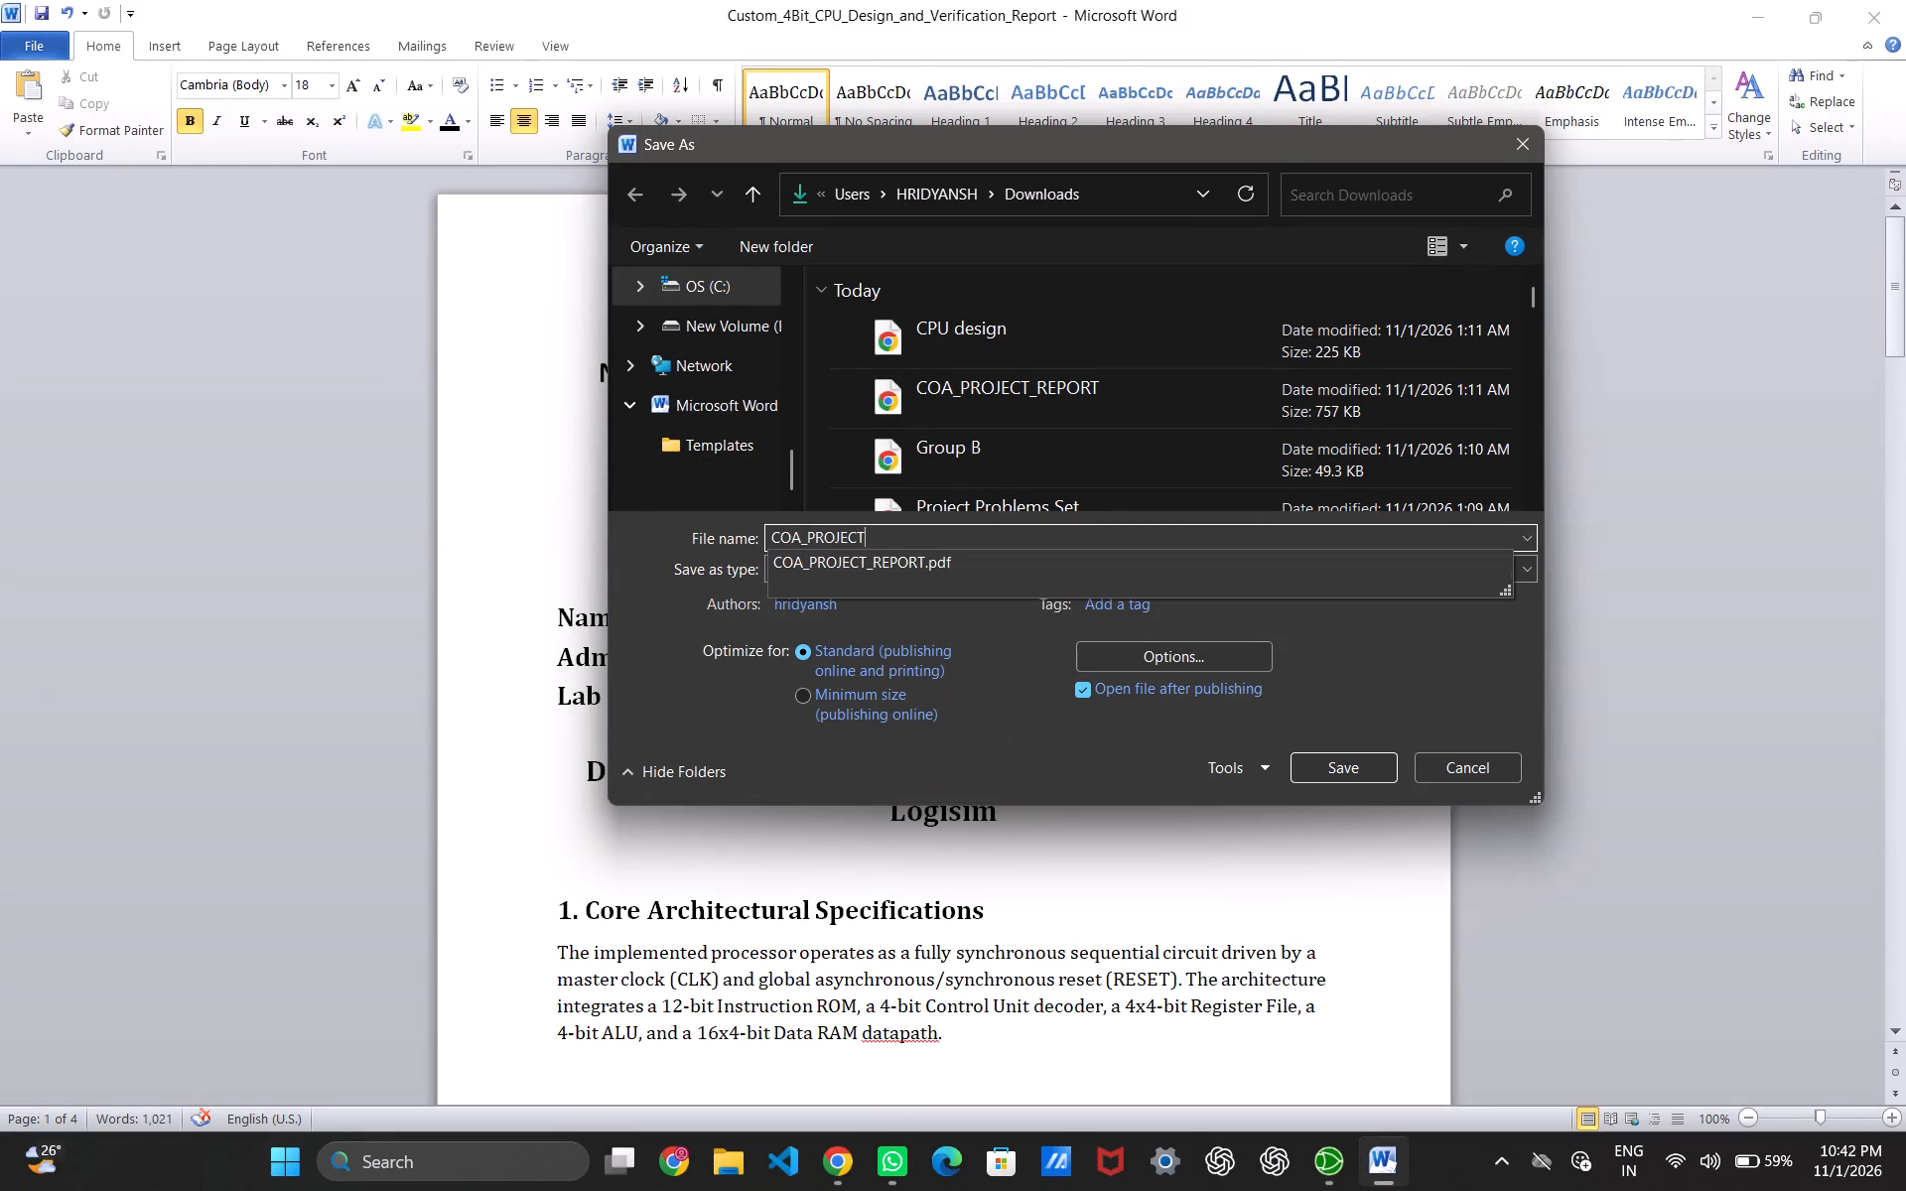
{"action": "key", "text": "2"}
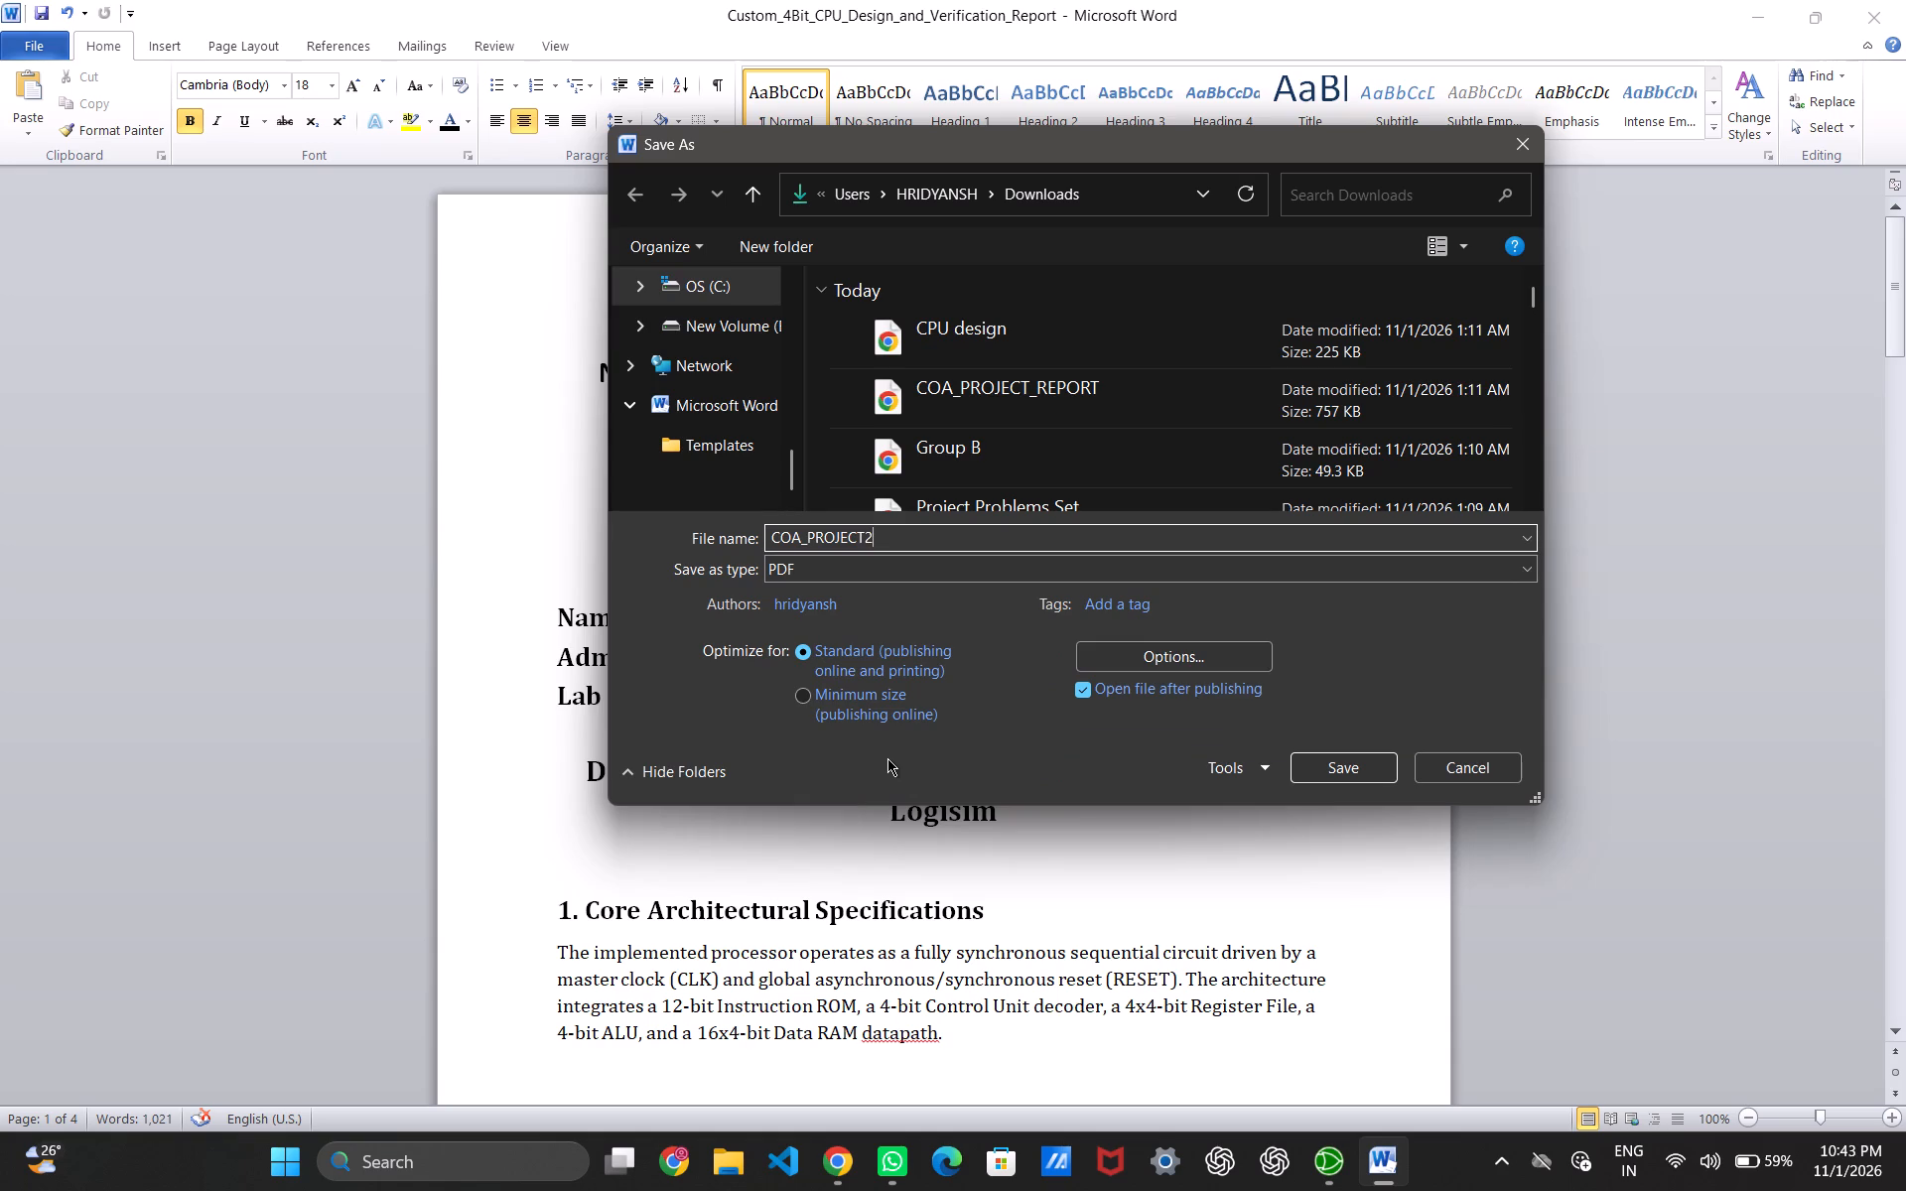
Name the PDF copy CPU_PROJECT_REPORT_COA.
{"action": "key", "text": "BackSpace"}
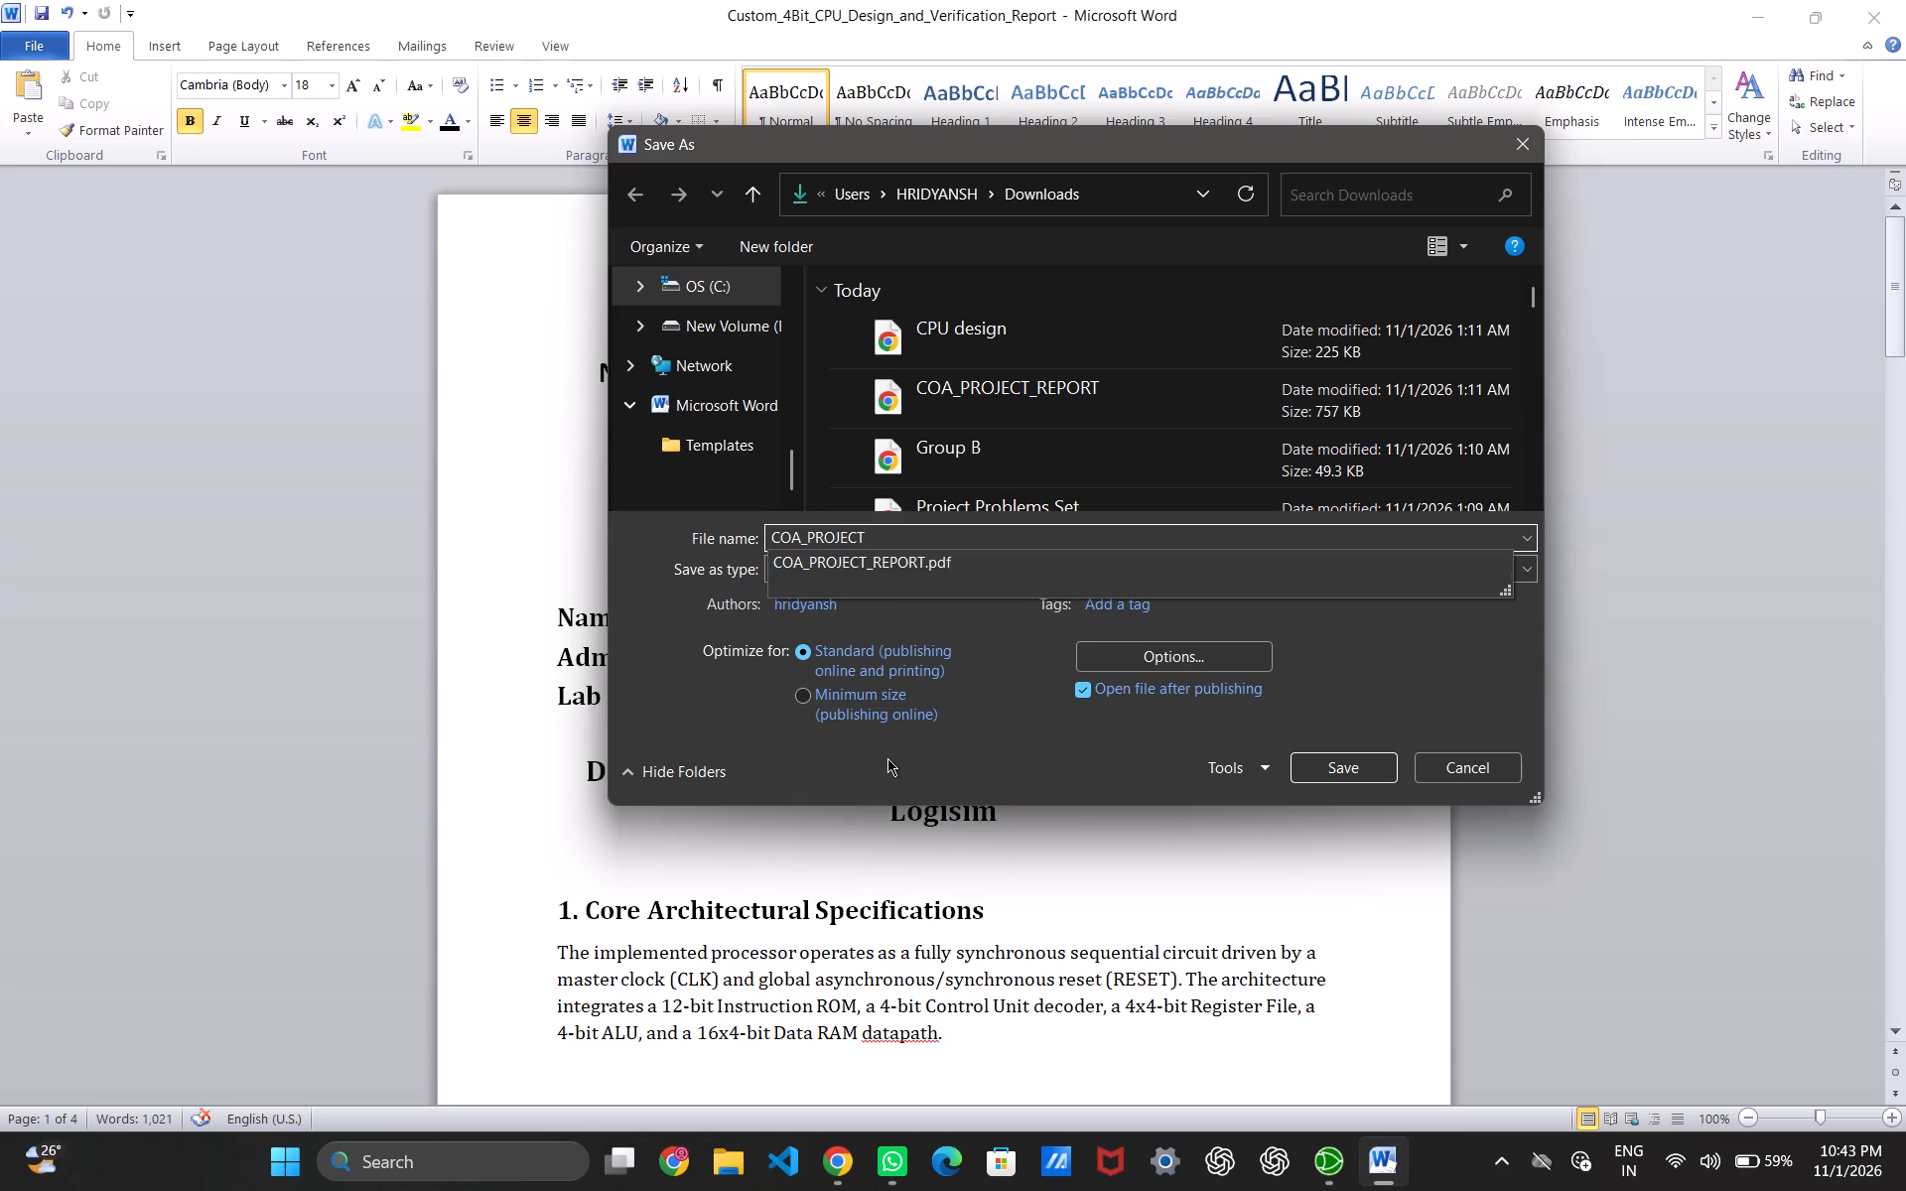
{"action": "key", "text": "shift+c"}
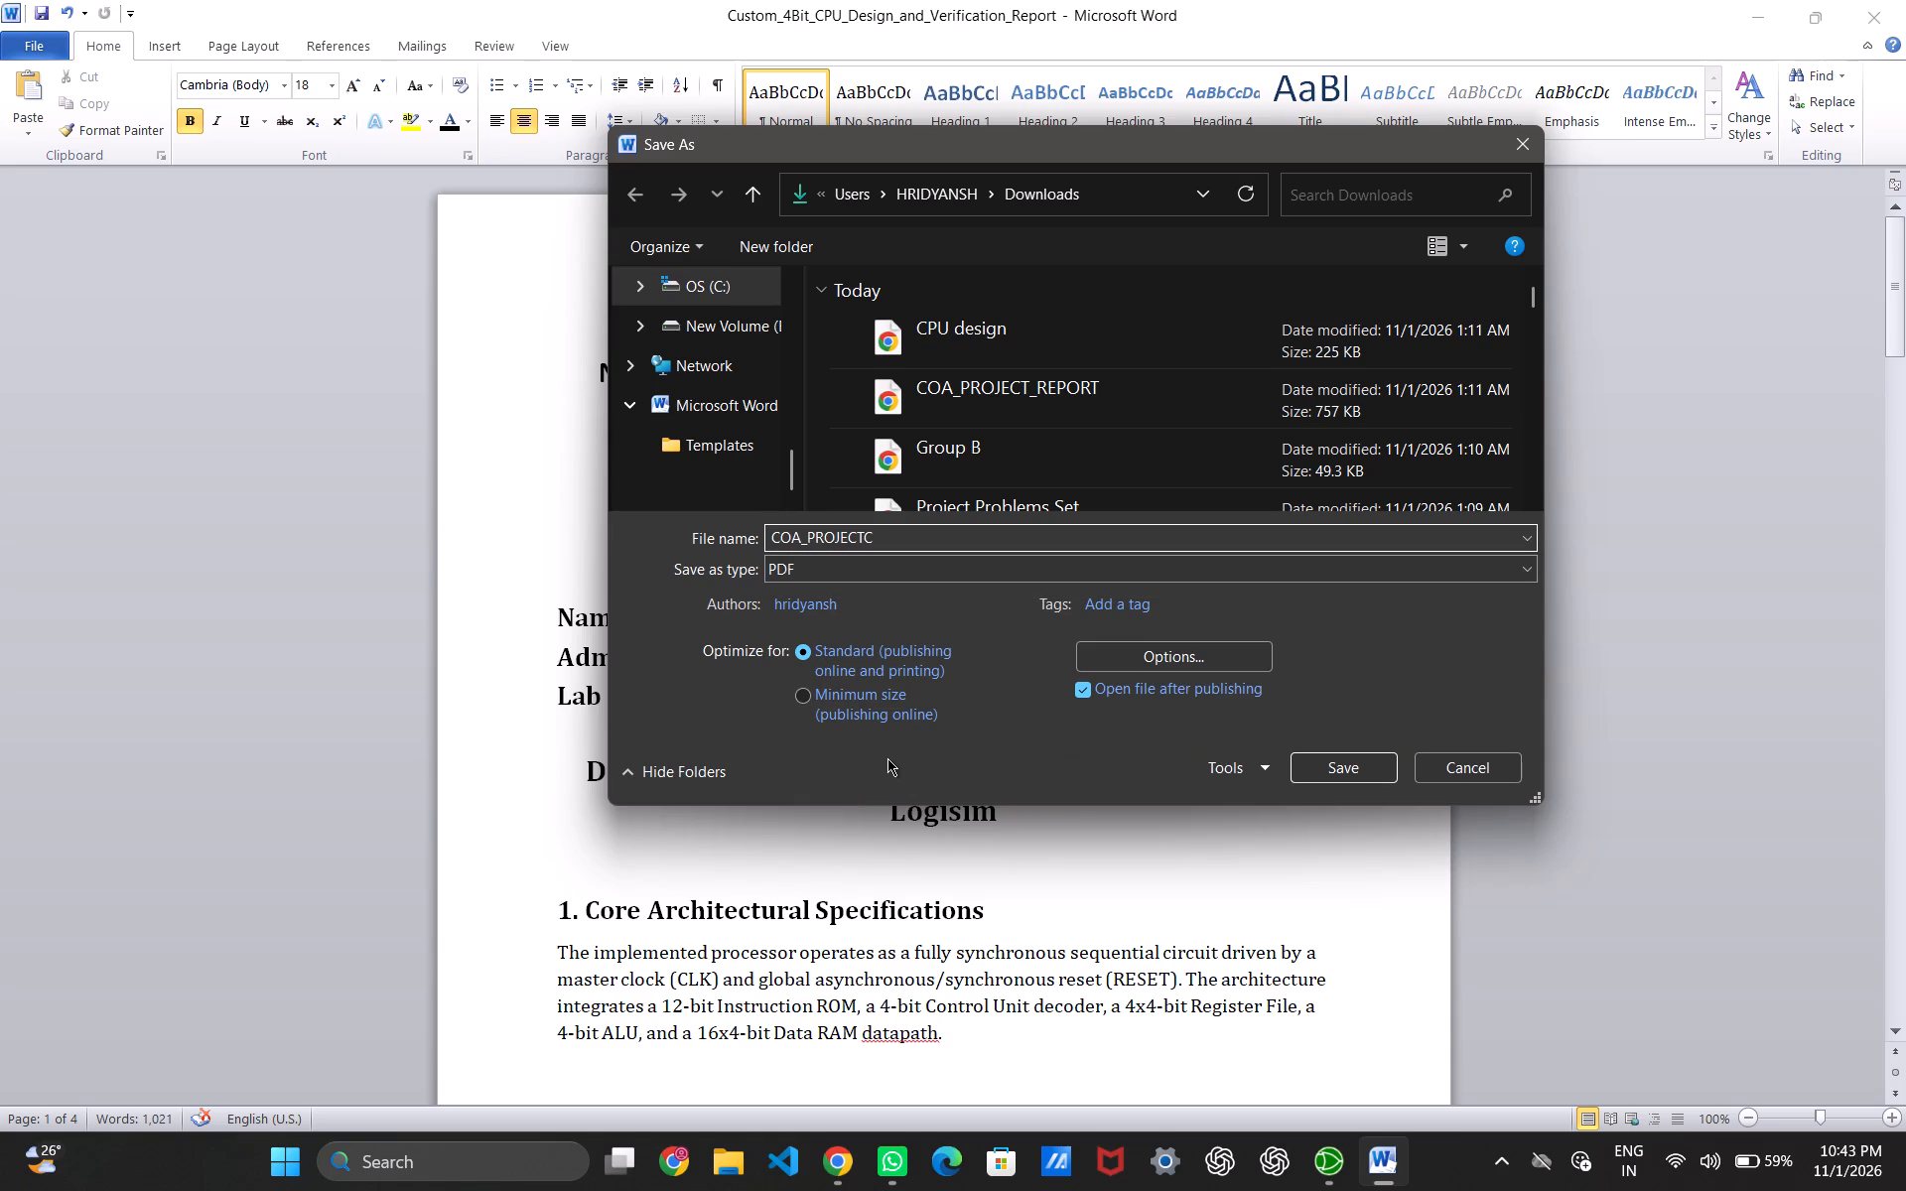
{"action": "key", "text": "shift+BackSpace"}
{"action": "type", "text": "_C{"}
{"action": "key", "text": "shift+BackSpace"}
{"action": "type", "text": "PU"}
{"action": "key", "text": "Left"}
{"action": "key", "text": "Left"}
{"action": "key", "text": "Left"}
{"action": "key", "text": "Left"}
{"action": "key", "text": "Left"}
{"action": "key", "text": "Left"}
{"action": "key", "text": "Left"}
{"action": "key", "text": "Left"}
{"action": "key", "text": "Left"}
{"action": "key", "text": "Left"}
{"action": "key", "text": "Left"}
{"action": "key", "text": "Left"}
{"action": "key", "text": "BackSpace"}
{"action": "key", "text": "BackSpace"}
{"action": "type", "text": "PU"}
{"action": "key", "text": "Right"}
{"action": "key", "text": "Right"}
{"action": "key", "text": "Right"}
{"action": "key", "text": "Right"}
{"action": "key", "text": "Right"}
{"action": "key", "text": "Right"}
{"action": "key", "text": "Right"}
{"action": "key", "text": "Right"}
{"action": "key", "text": "Right"}
{"action": "key", "text": "Right"}
{"action": "key", "text": "Right"}
{"action": "key", "text": "Right"}
{"action": "key", "text": "Right"}
{"action": "key", "text": "Right"}
{"action": "key", "text": "Right"}
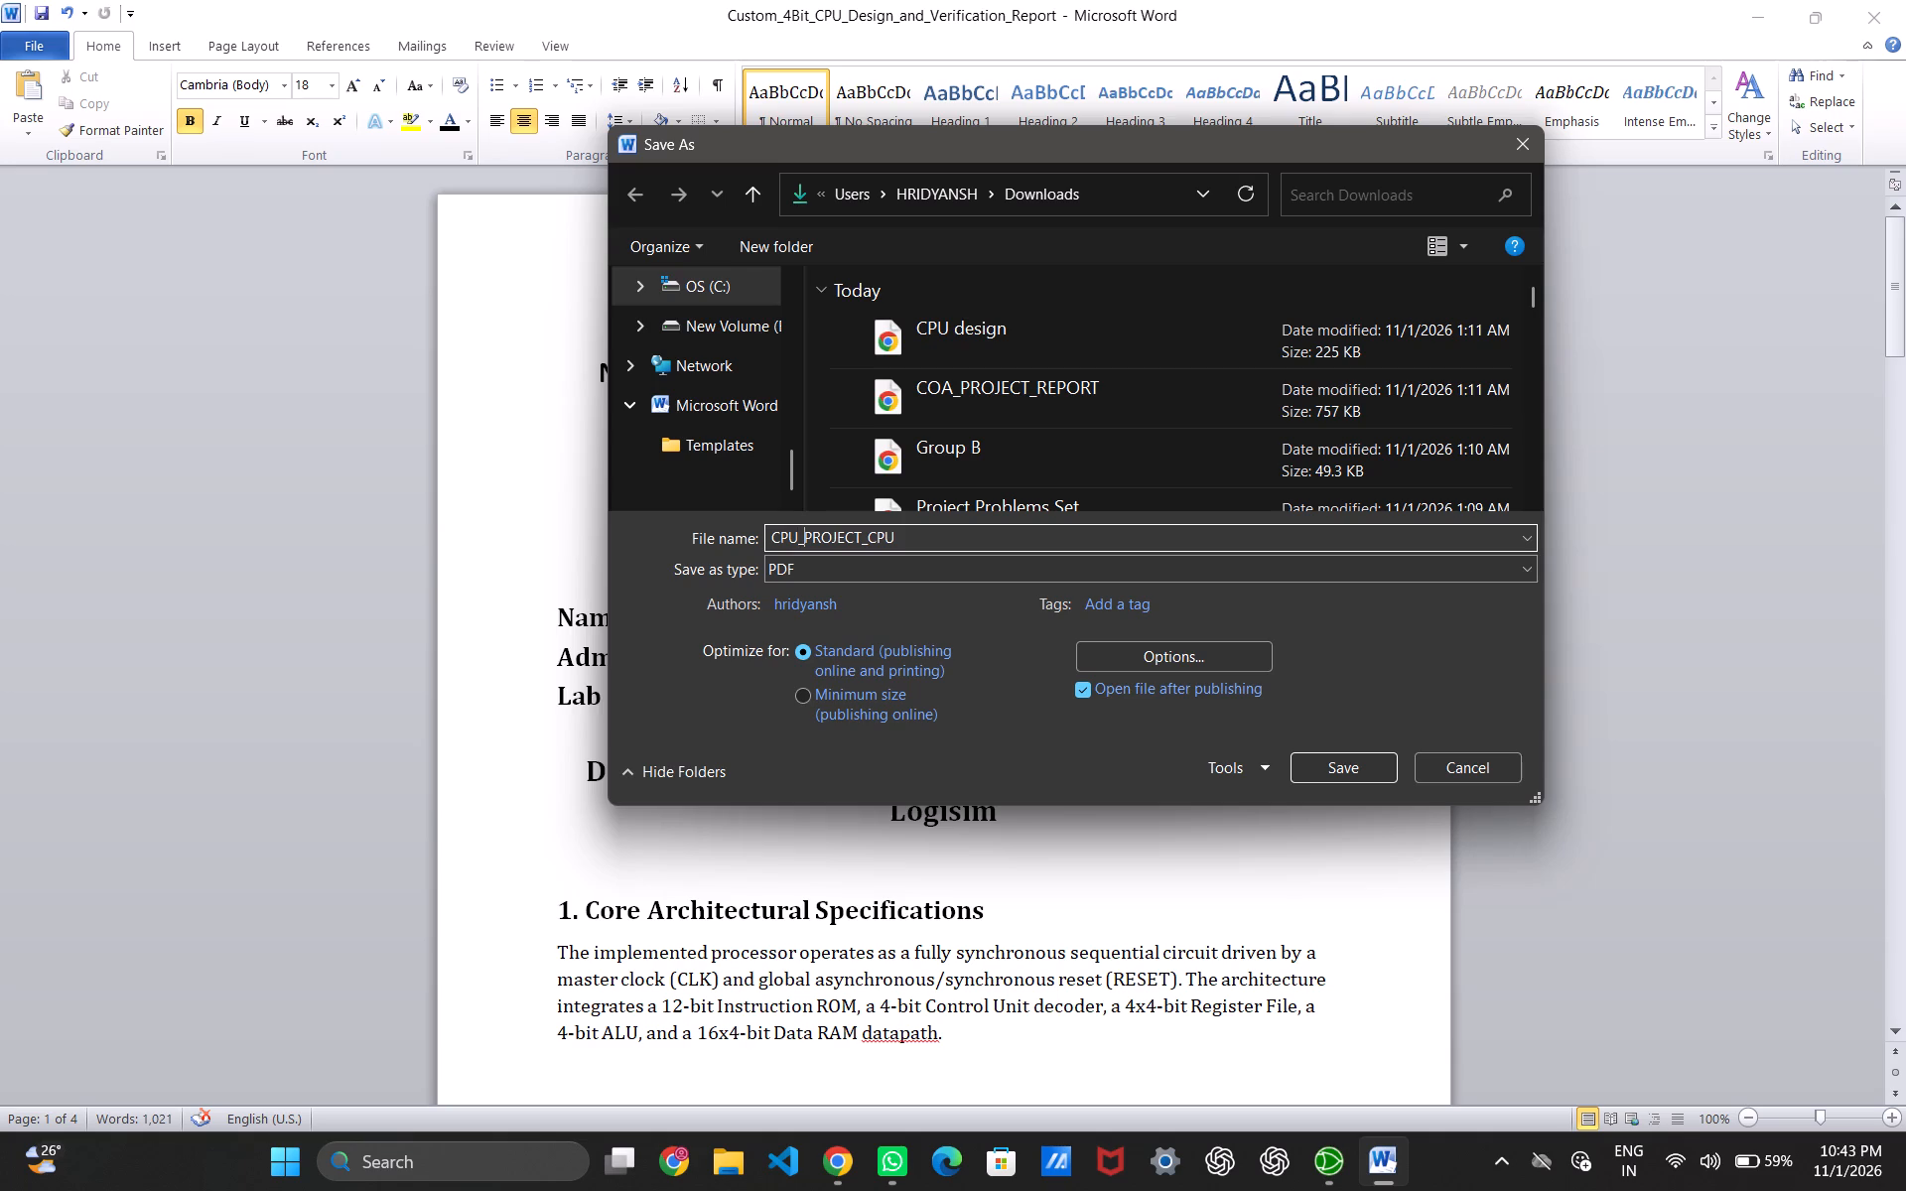
{"action": "key", "text": "BackSpace"}
{"action": "key", "text": "BackSpace"}
{"action": "key", "text": "BackSpace"}
{"action": "type", "text": "REPORT"}
{"action": "type", "text": "_COA"}
Choose the Documents folder as the destination and save the PDF copy there.
{"action": "scroll", "coordinate": [753, 351], "scroll_direction": "up", "scroll_amount": 7}
{"action": "left_click", "coordinate": [703, 271]}
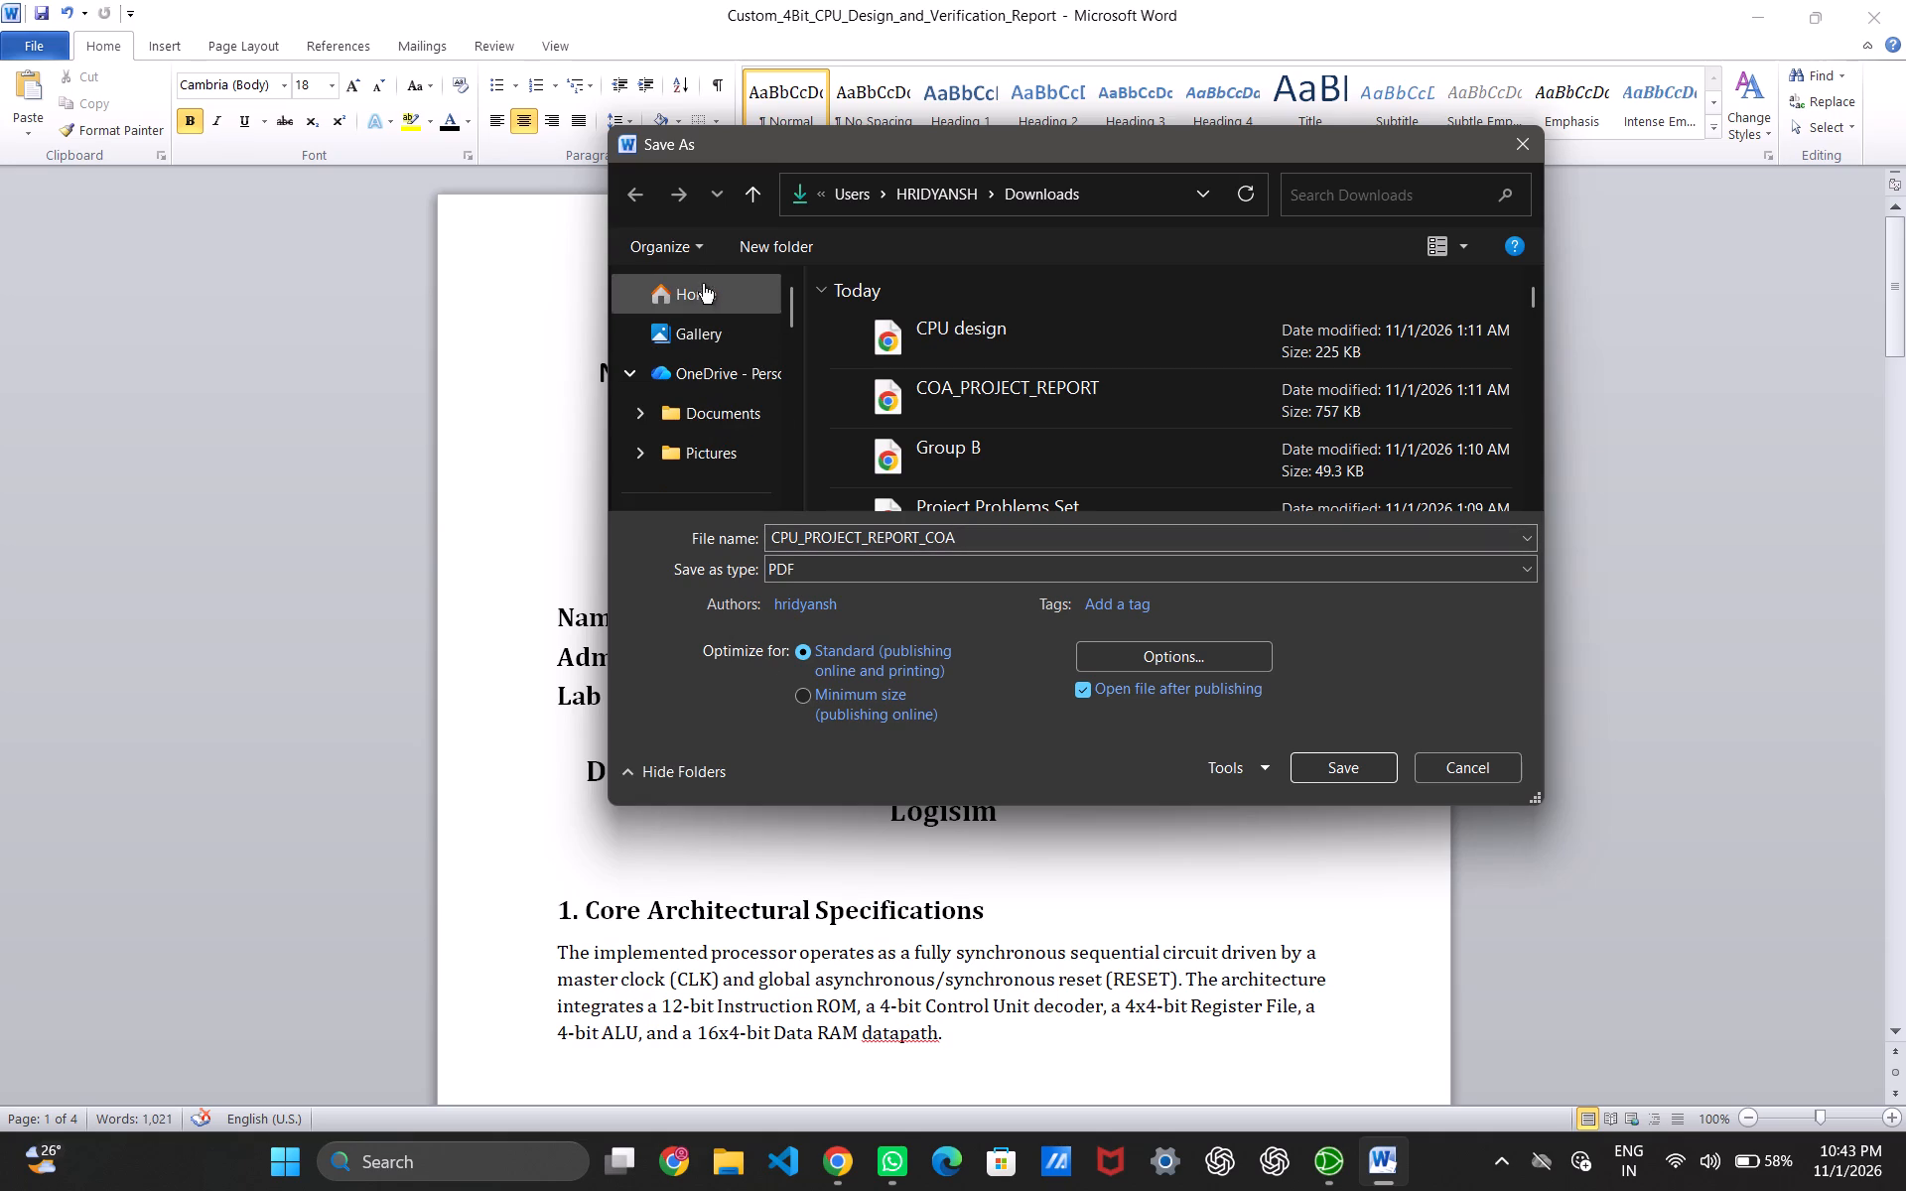
{"action": "double_click", "coordinate": [703, 293]}
{"action": "double_click", "coordinate": [946, 417]}
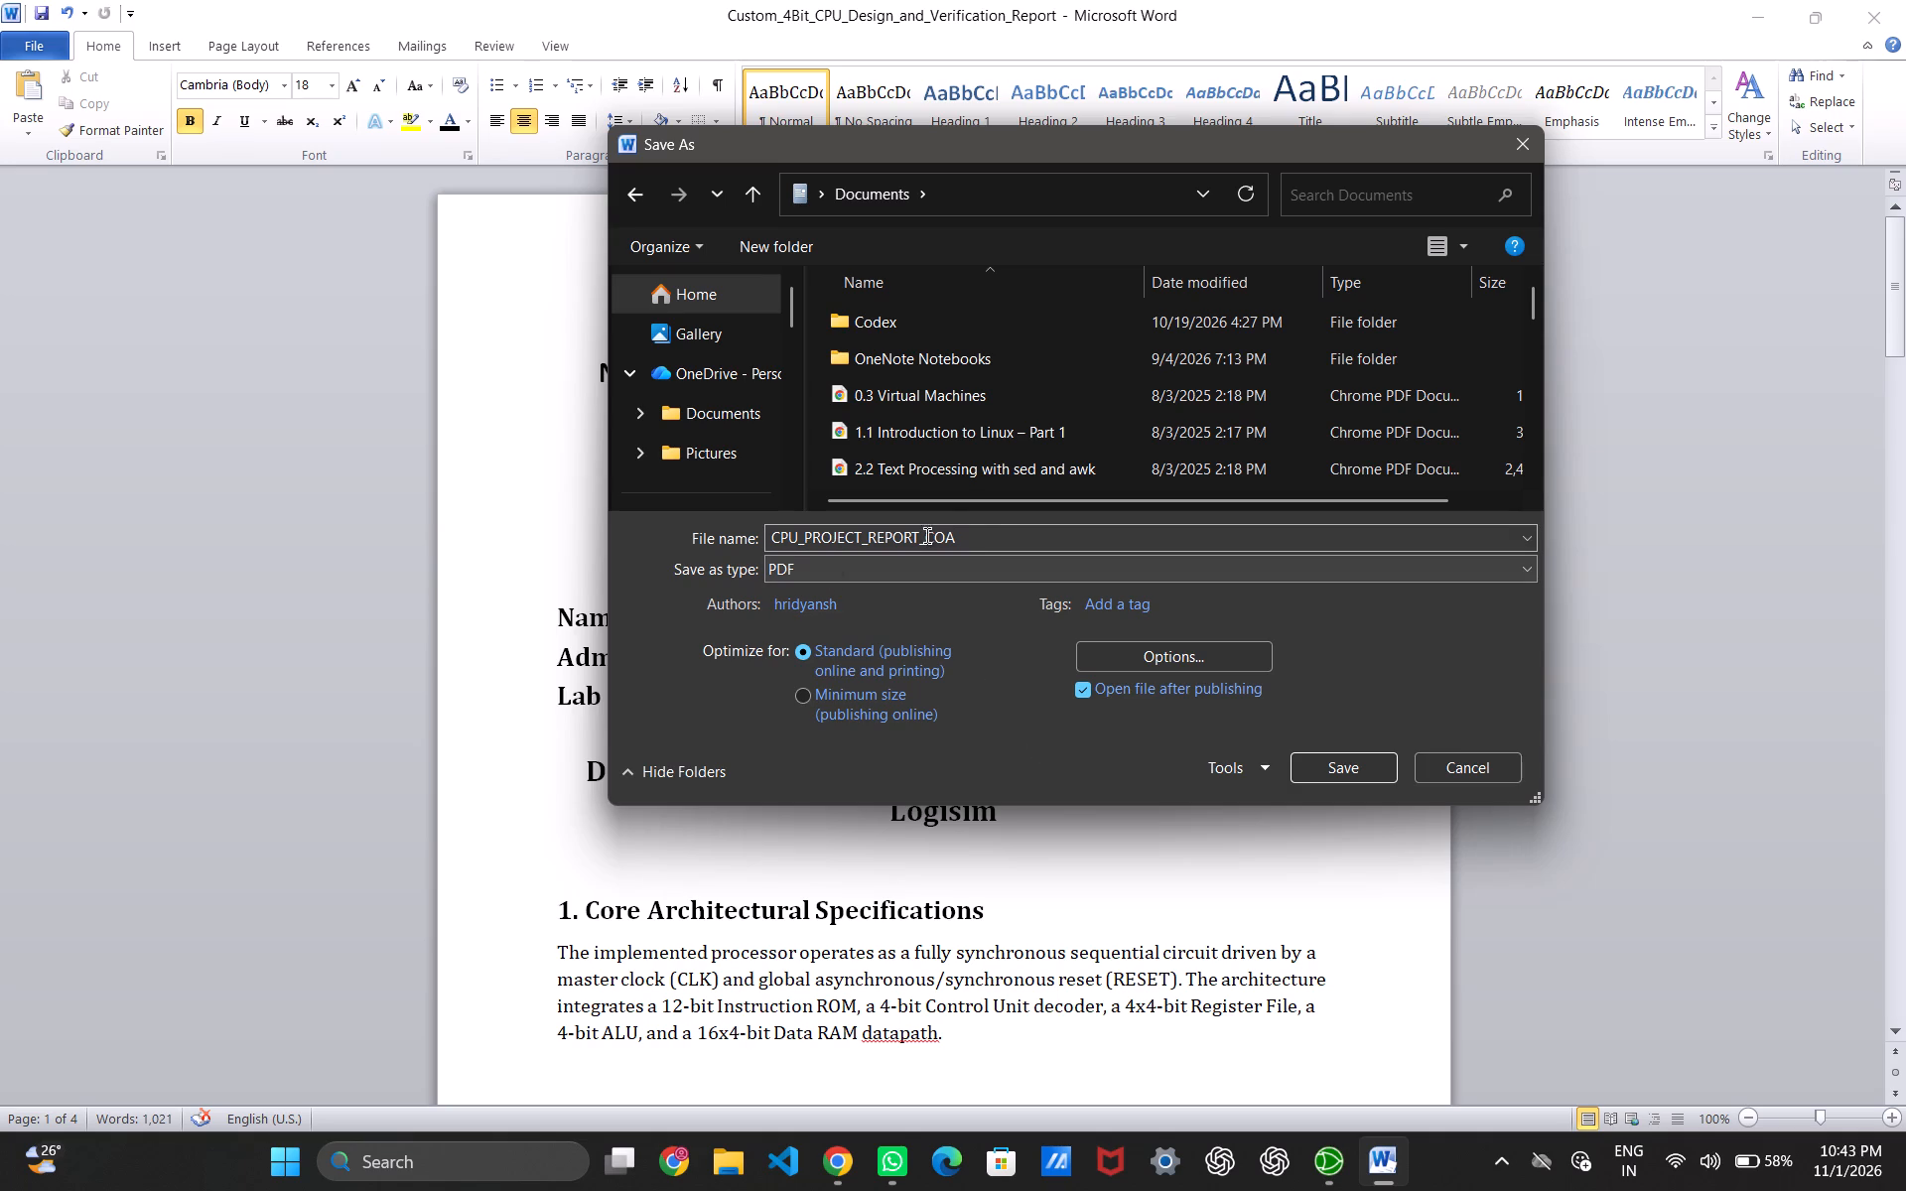
{"action": "left_click", "coordinate": [1333, 766]}
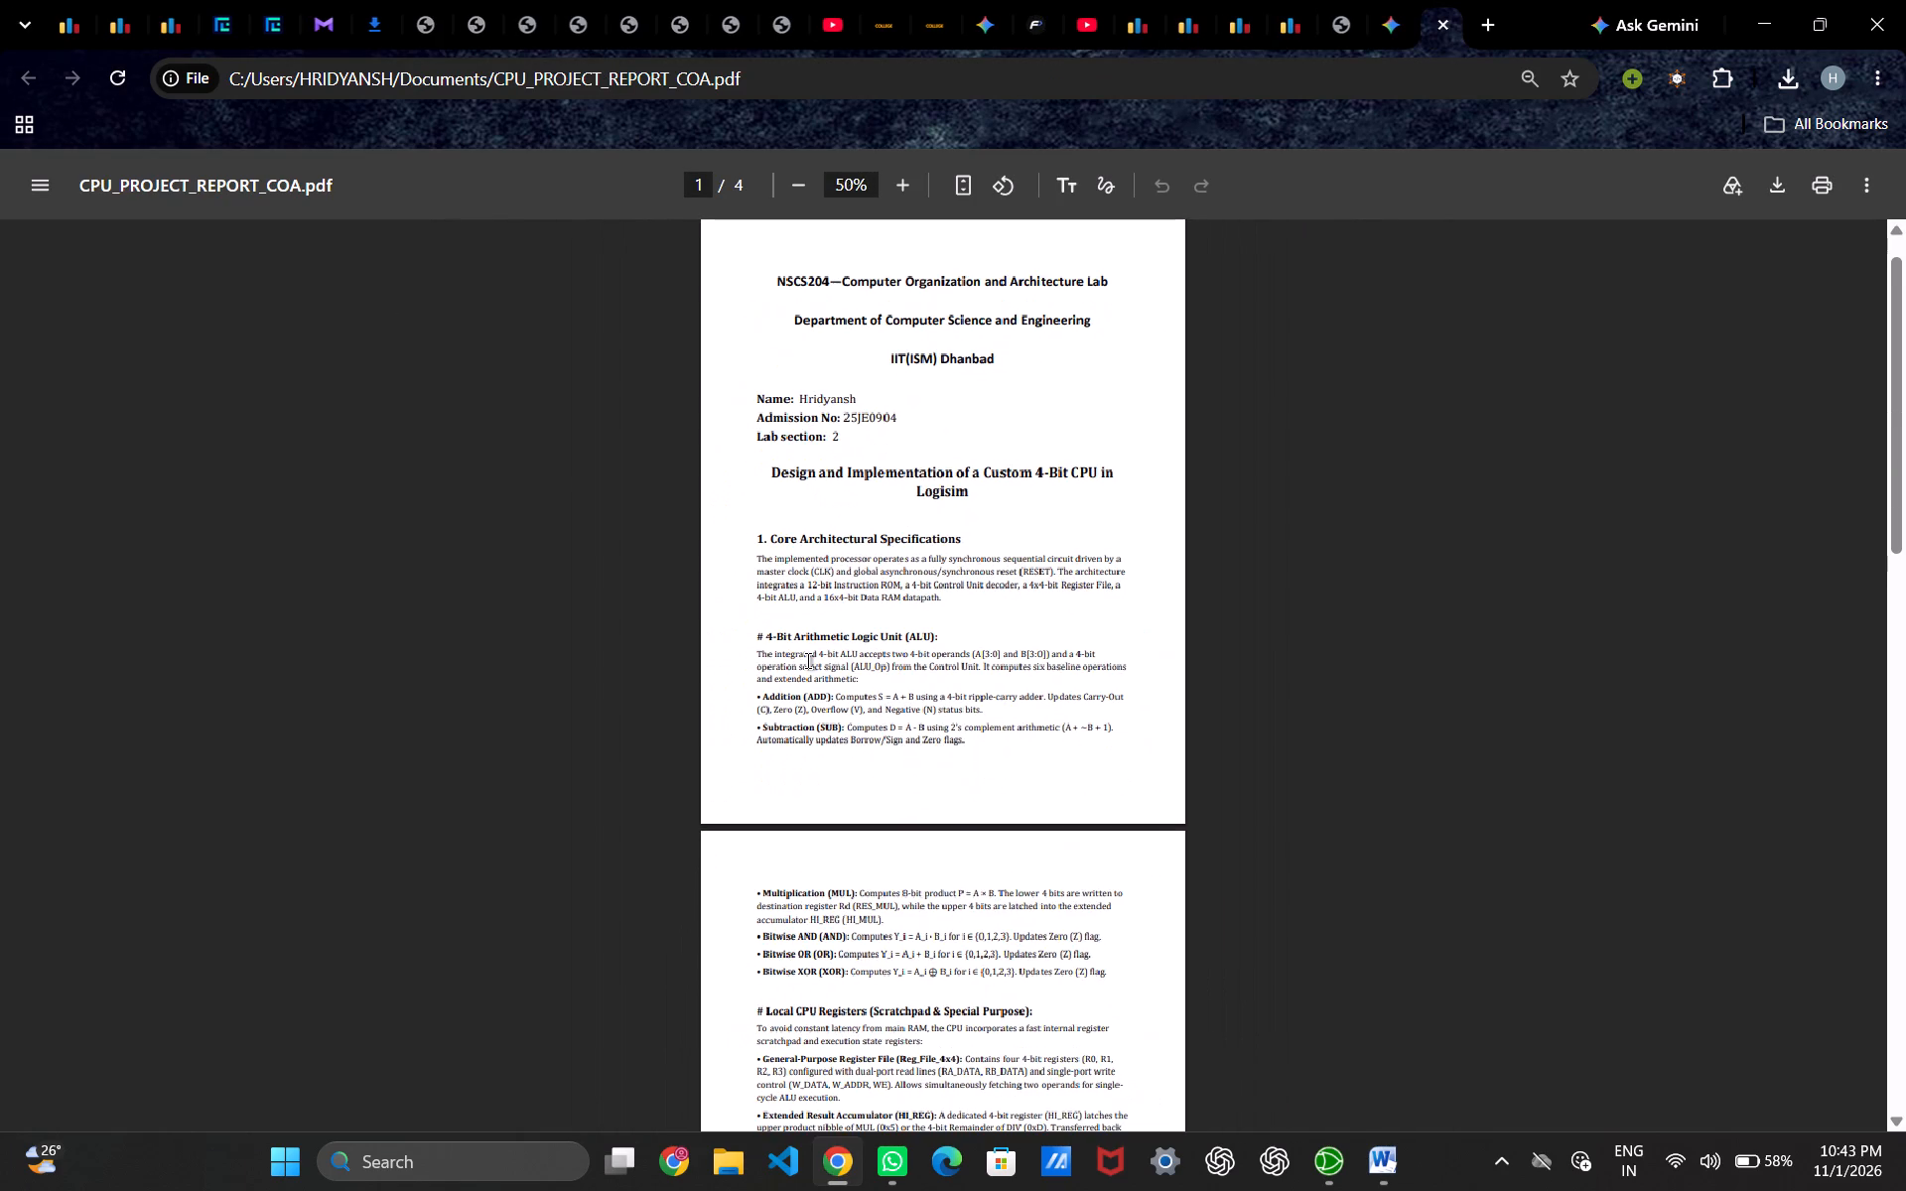
Review all pages of the exported CPU_PROJECT_REPORT_COA PDF, checking the layout and the fonts in the tables.
{"action": "scroll", "coordinate": [808, 661], "scroll_direction": "up", "scroll_amount": 2}
{"action": "scroll", "coordinate": [808, 661], "scroll_direction": "down", "scroll_amount": 1}
{"action": "scroll", "coordinate": [778, 767], "scroll_direction": "up", "scroll_amount": 1}
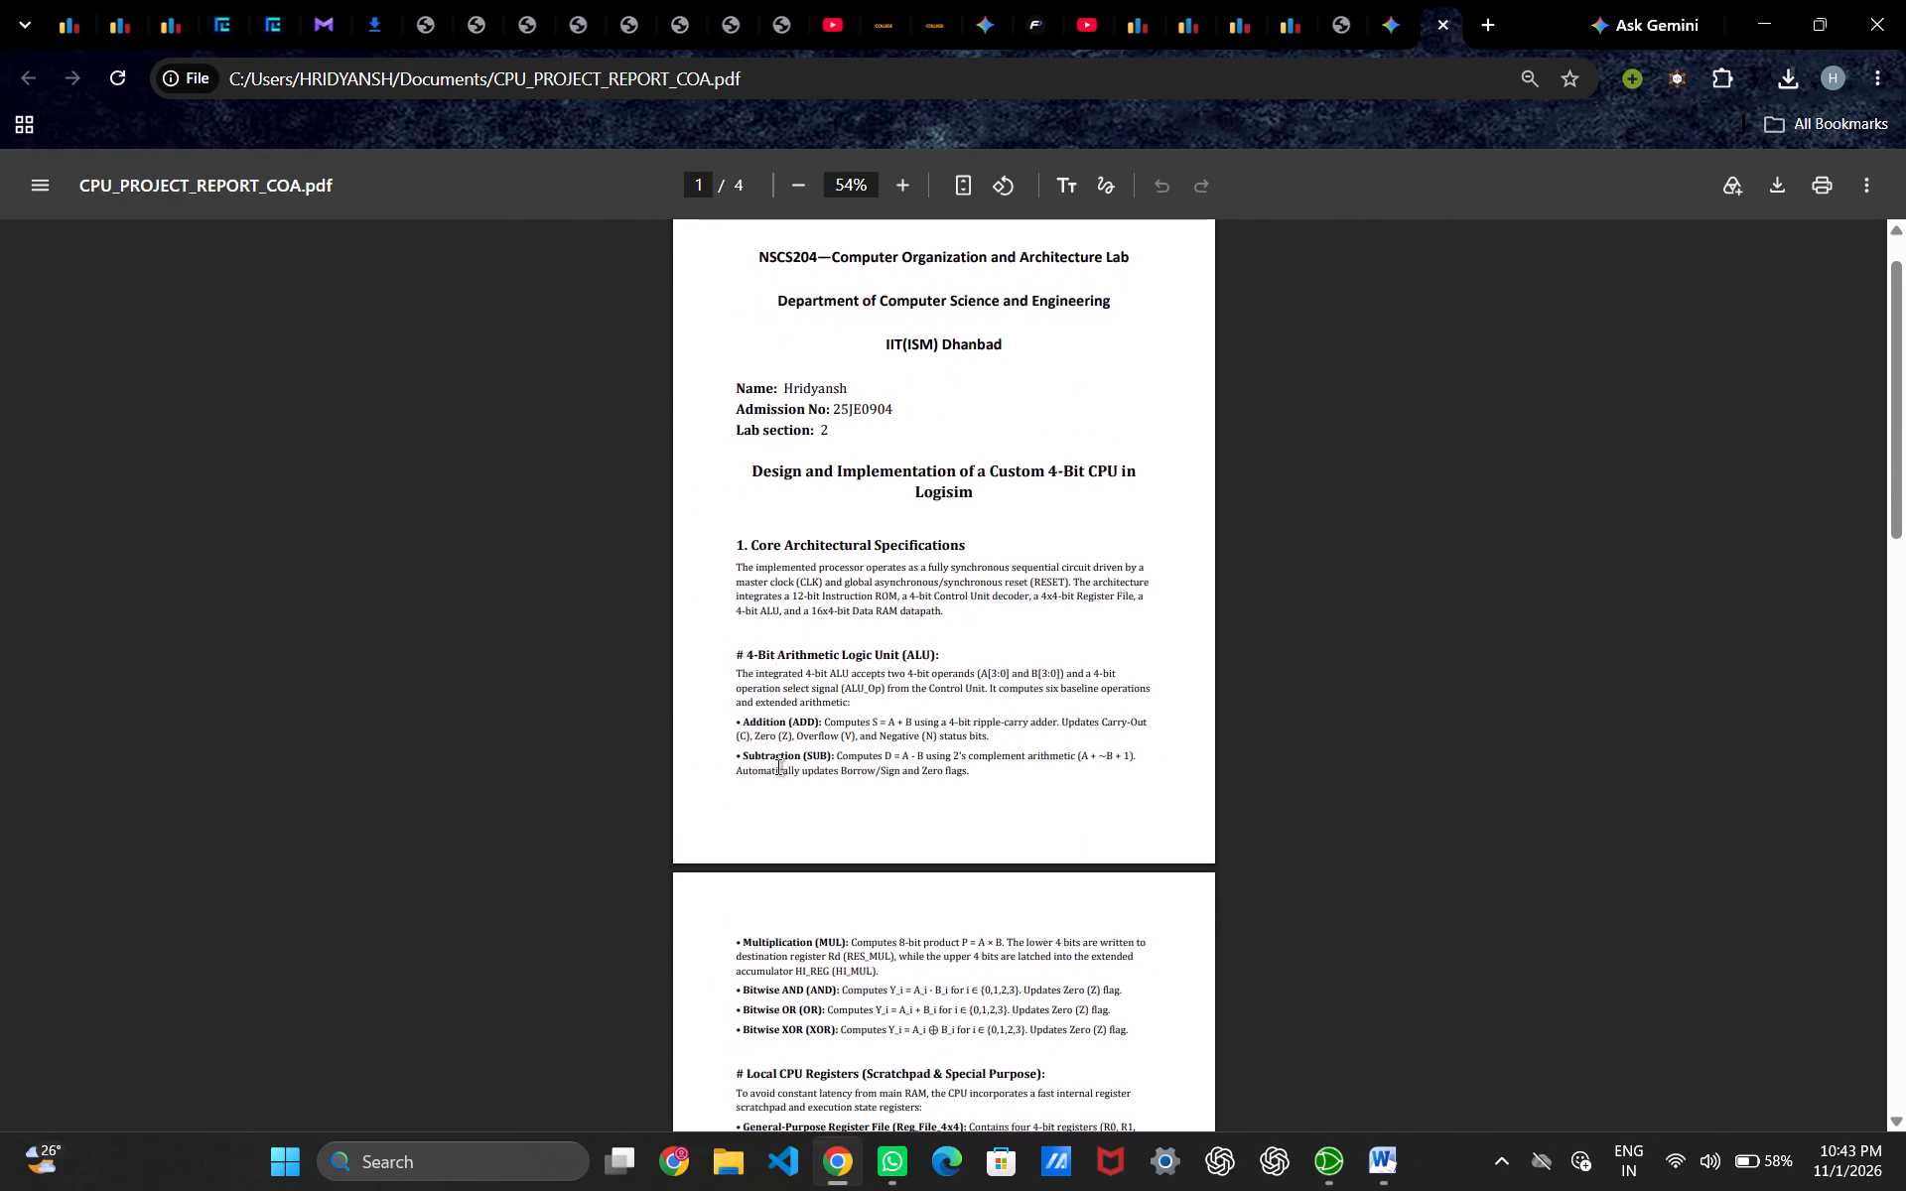
{"action": "scroll", "coordinate": [778, 767], "scroll_direction": "up", "scroll_amount": 1}
{"action": "scroll", "coordinate": [888, 688], "scroll_direction": "down", "scroll_amount": 1}
{"action": "scroll", "coordinate": [847, 788], "scroll_direction": "up", "scroll_amount": 1}
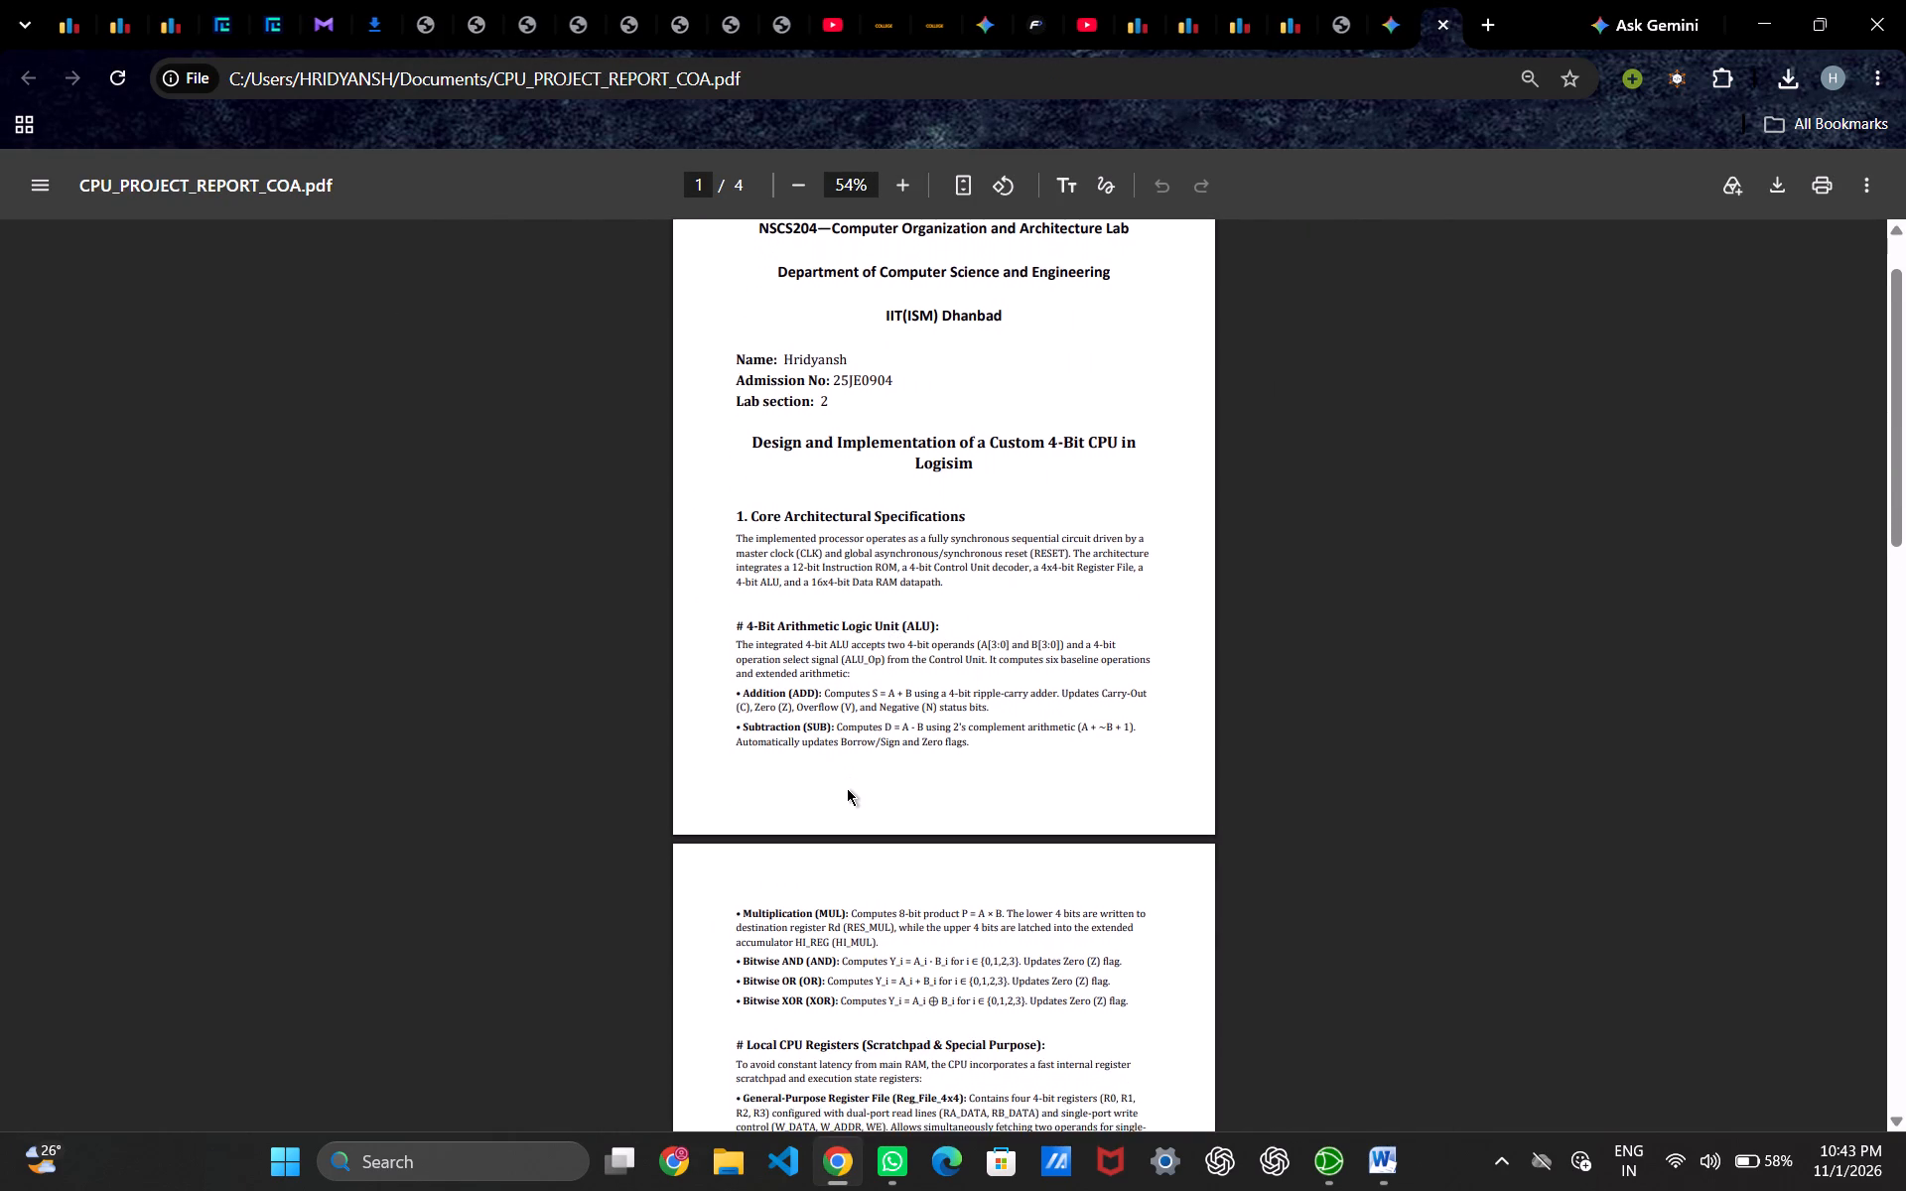
{"action": "scroll", "coordinate": [847, 788], "scroll_direction": "up", "scroll_amount": 1}
{"action": "scroll", "coordinate": [847, 788], "scroll_direction": "down", "scroll_amount": 4}
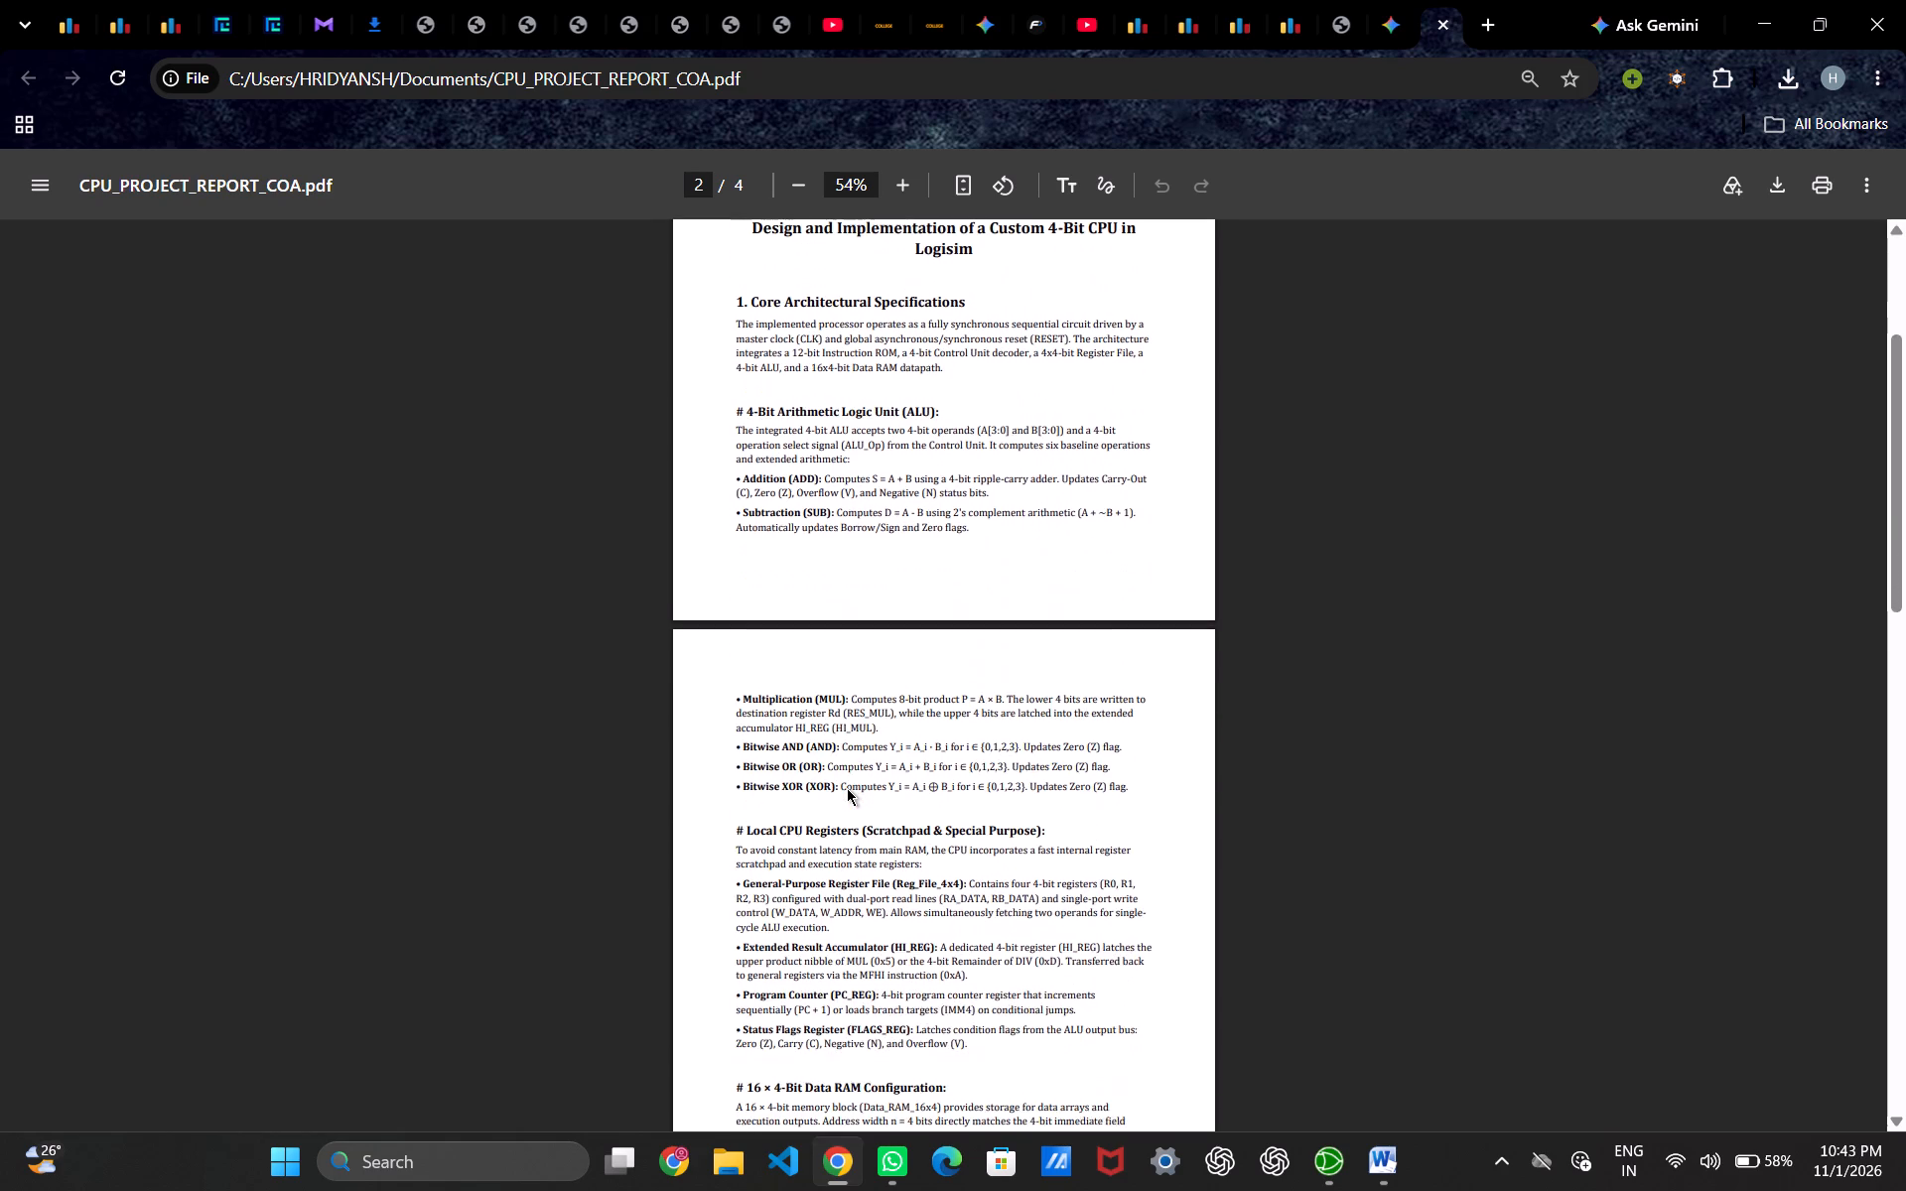
{"action": "scroll", "coordinate": [847, 788], "scroll_direction": "down", "scroll_amount": 5}
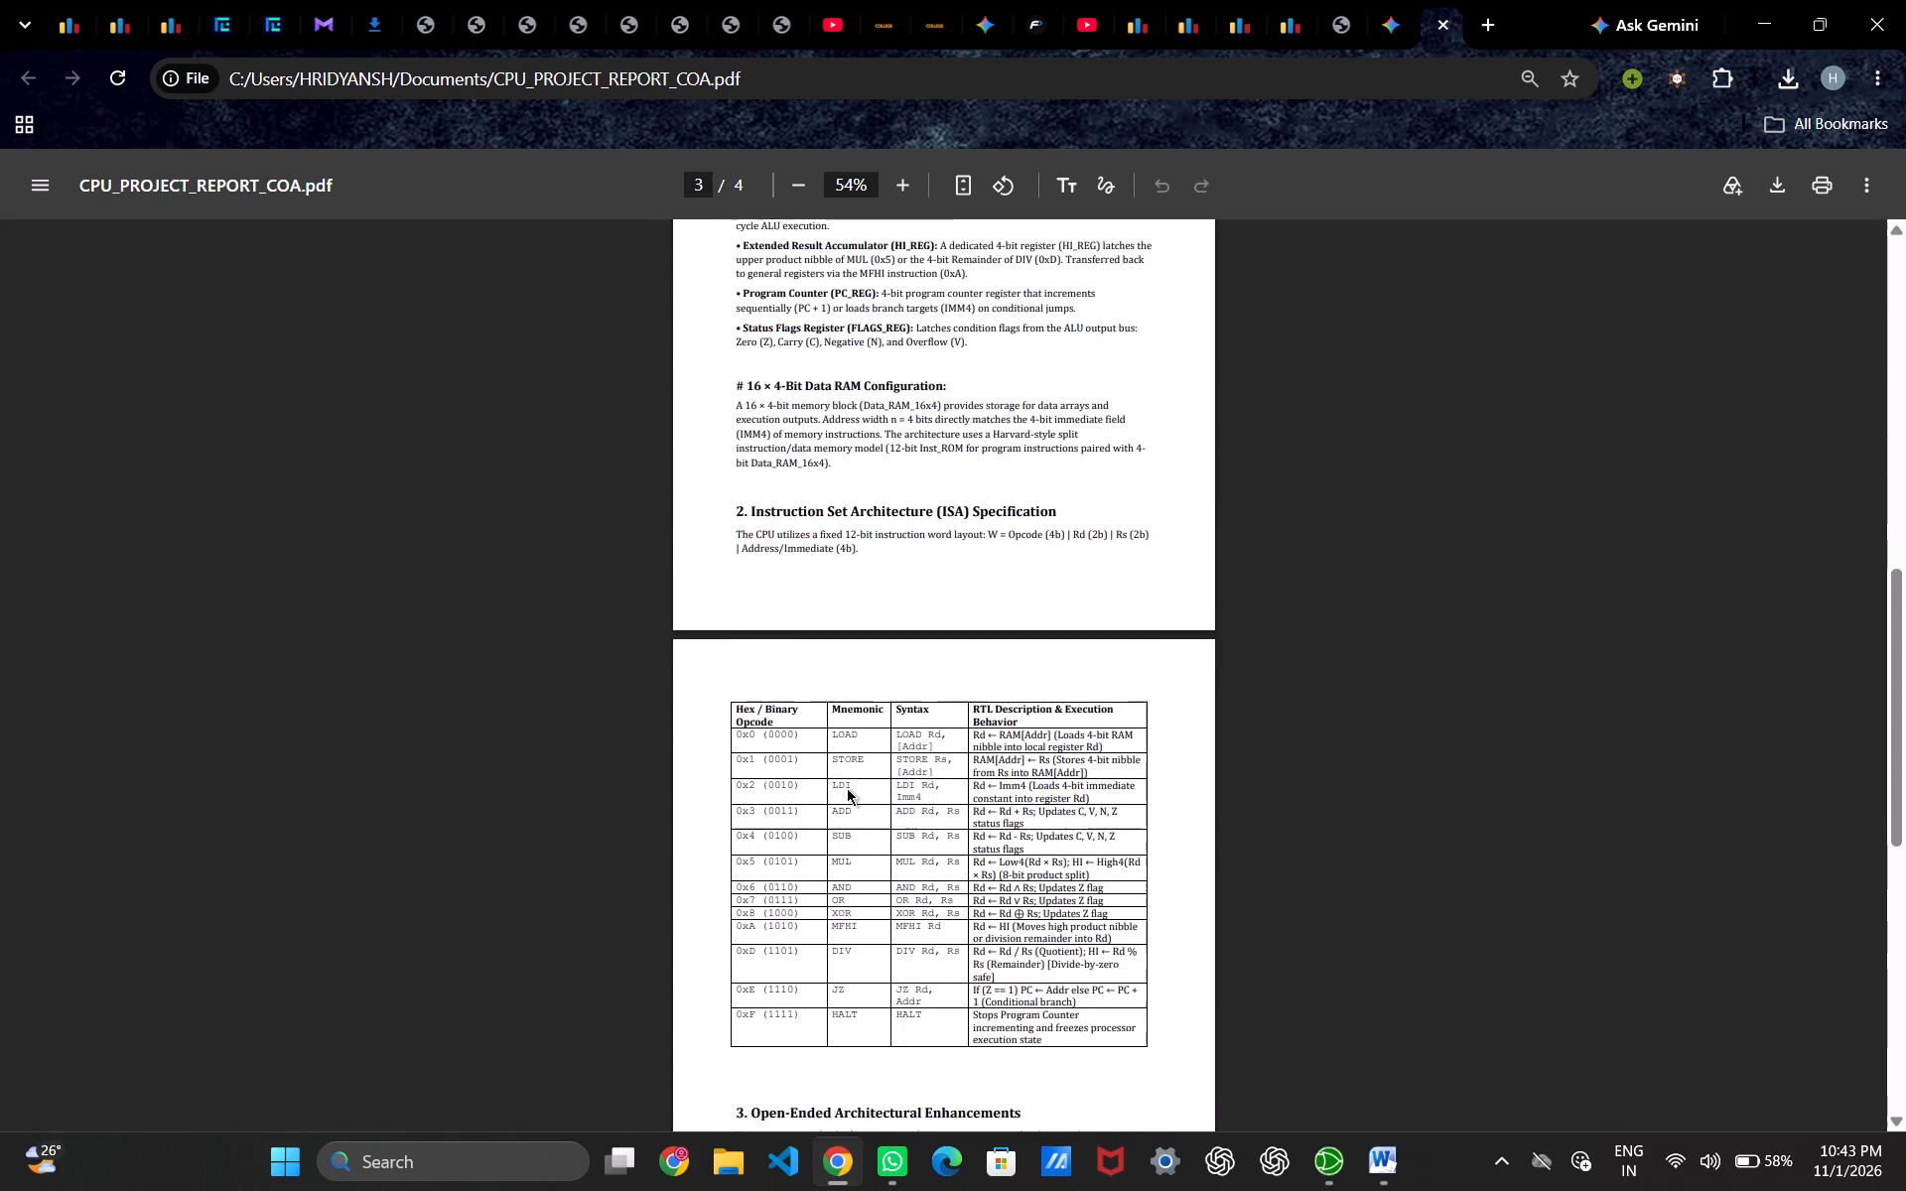
{"action": "scroll", "coordinate": [847, 788], "scroll_direction": "down", "scroll_amount": 5}
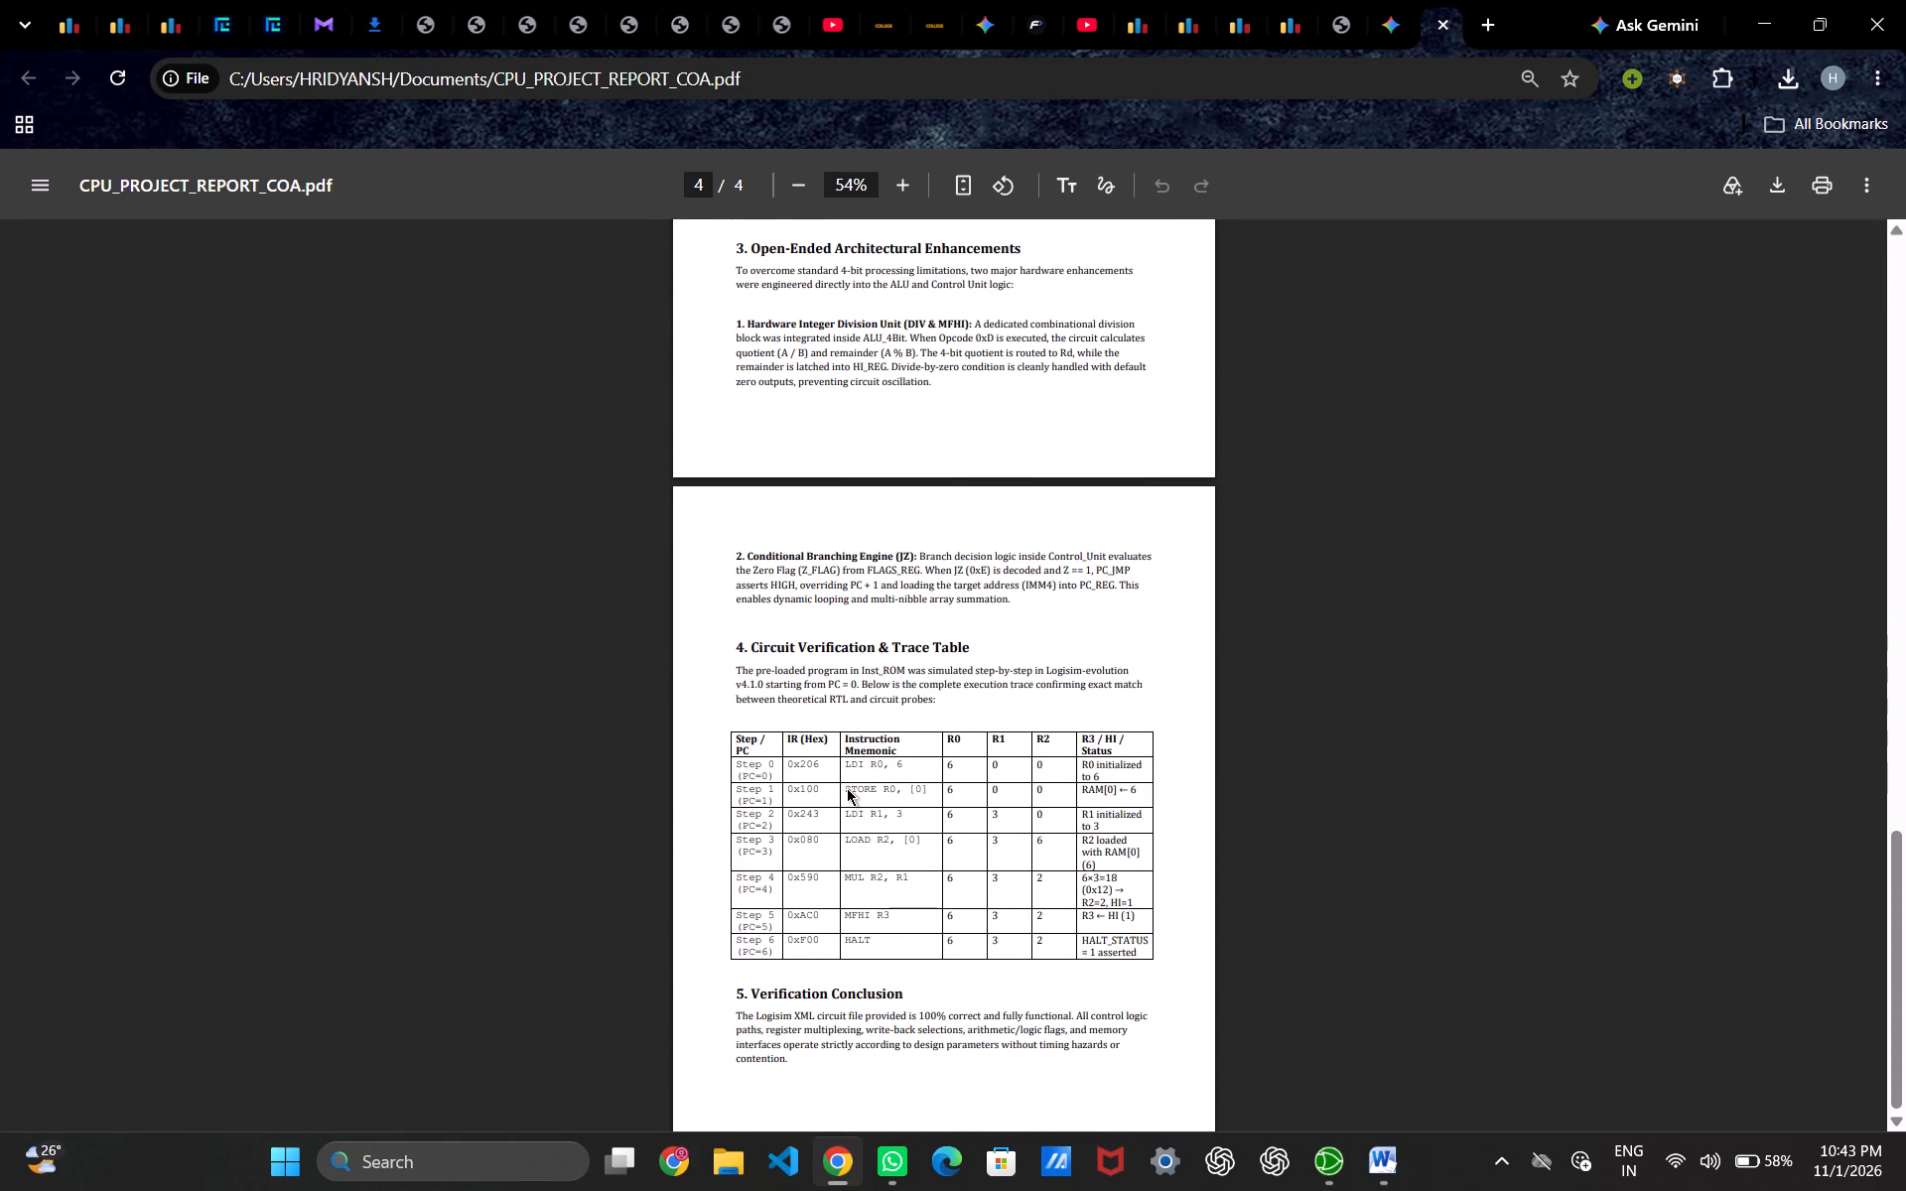
{"action": "scroll", "coordinate": [847, 788], "scroll_direction": "up", "scroll_amount": 2}
{"action": "scroll", "coordinate": [889, 465], "scroll_direction": "up", "scroll_amount": 2}
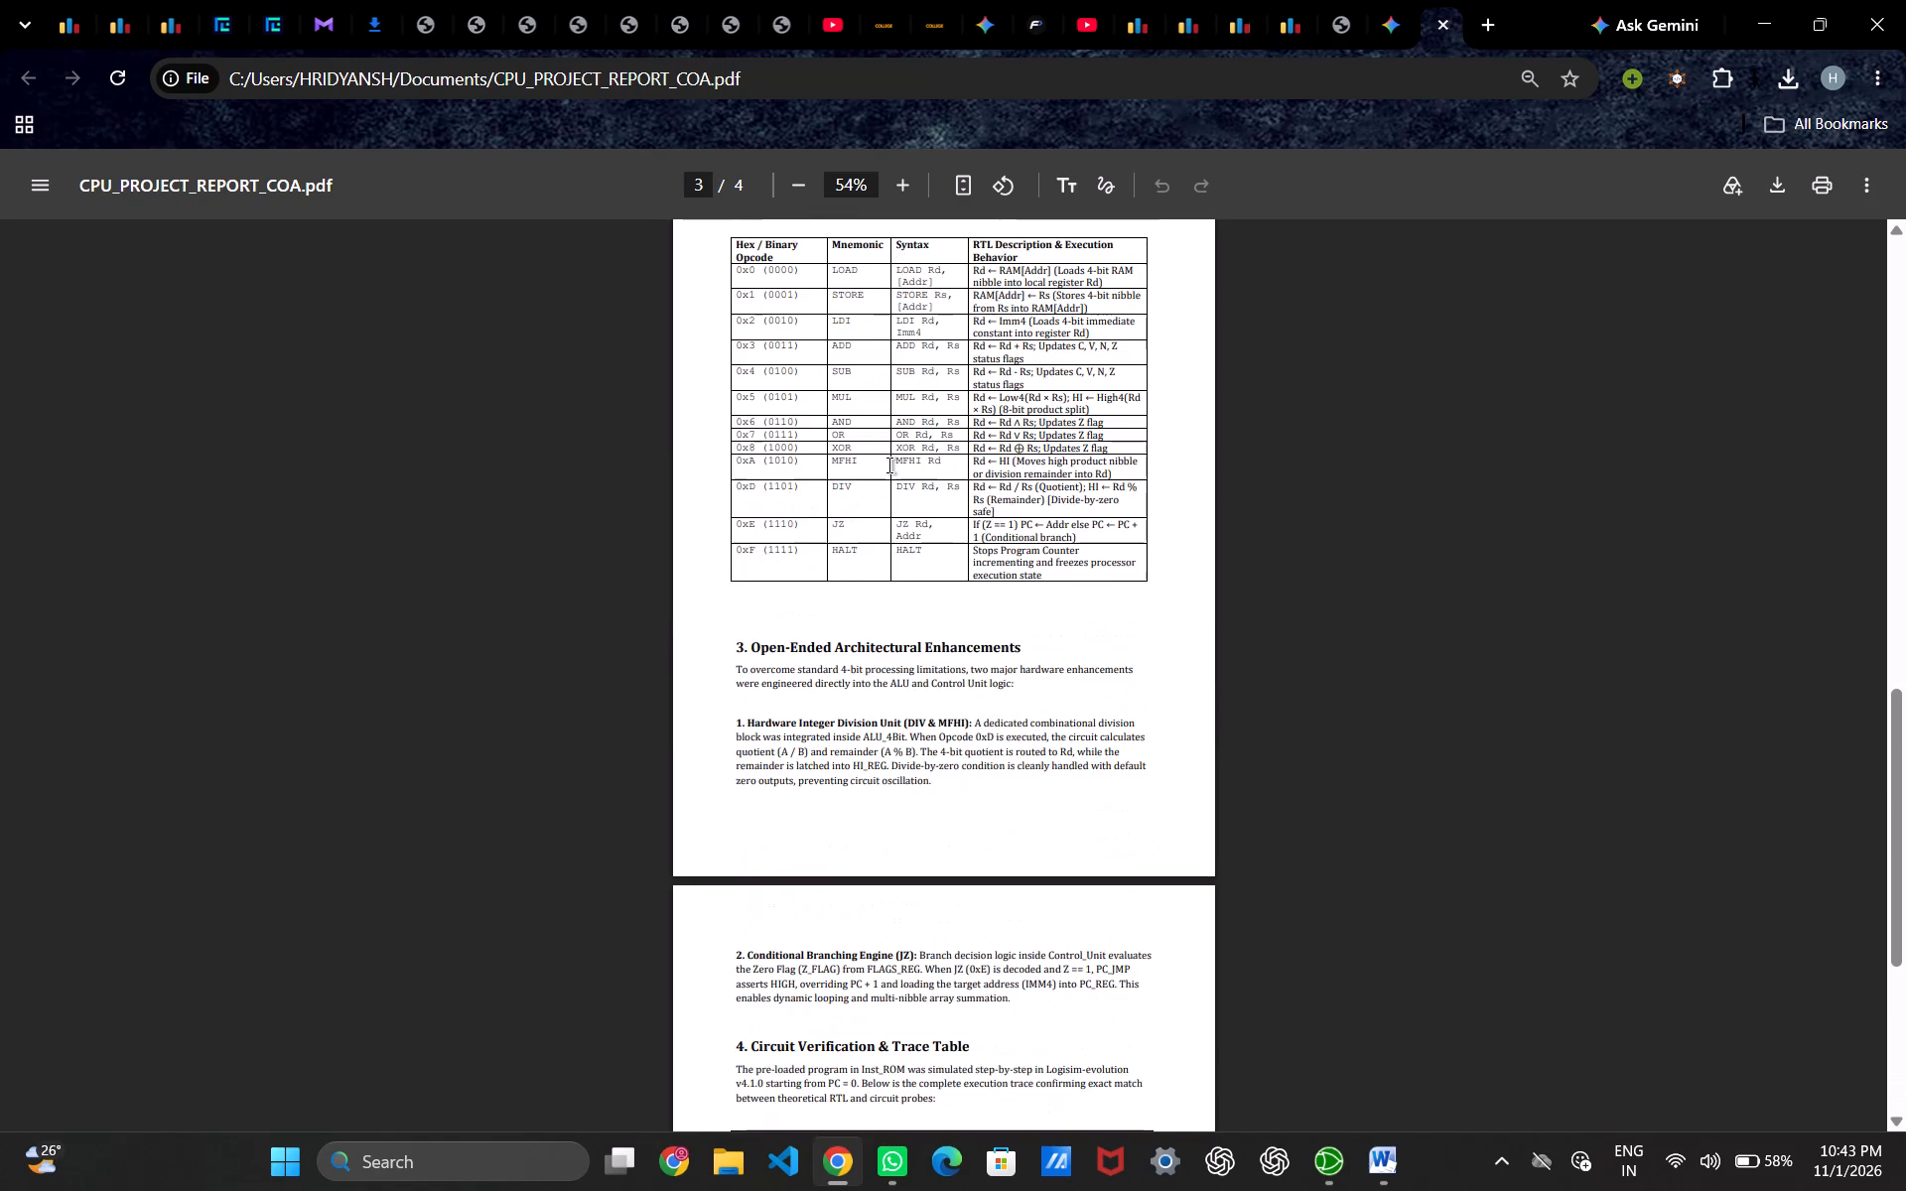
{"action": "scroll", "coordinate": [807, 397], "scroll_direction": "up", "scroll_amount": 1}
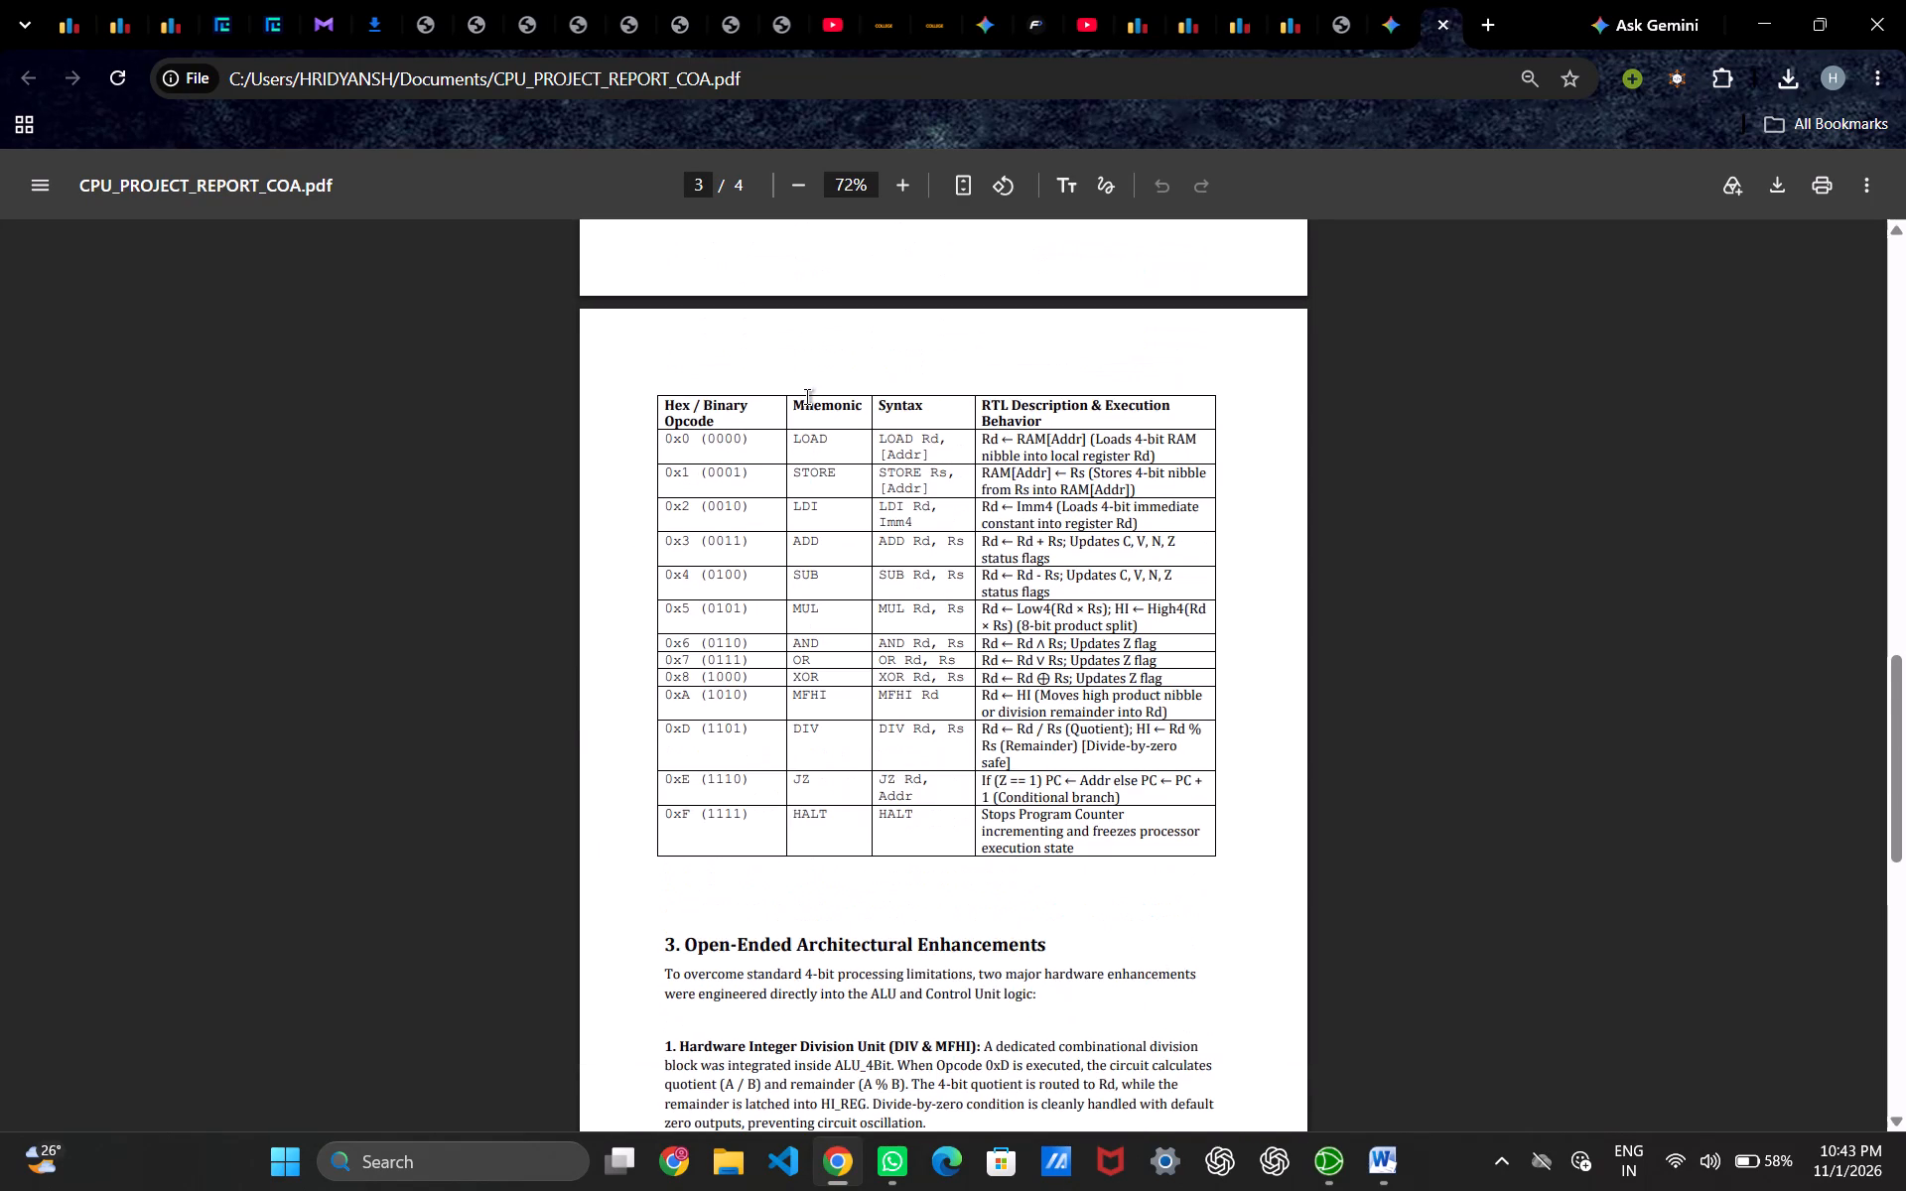
{"action": "scroll", "coordinate": [807, 397], "scroll_direction": "up", "scroll_amount": 7}
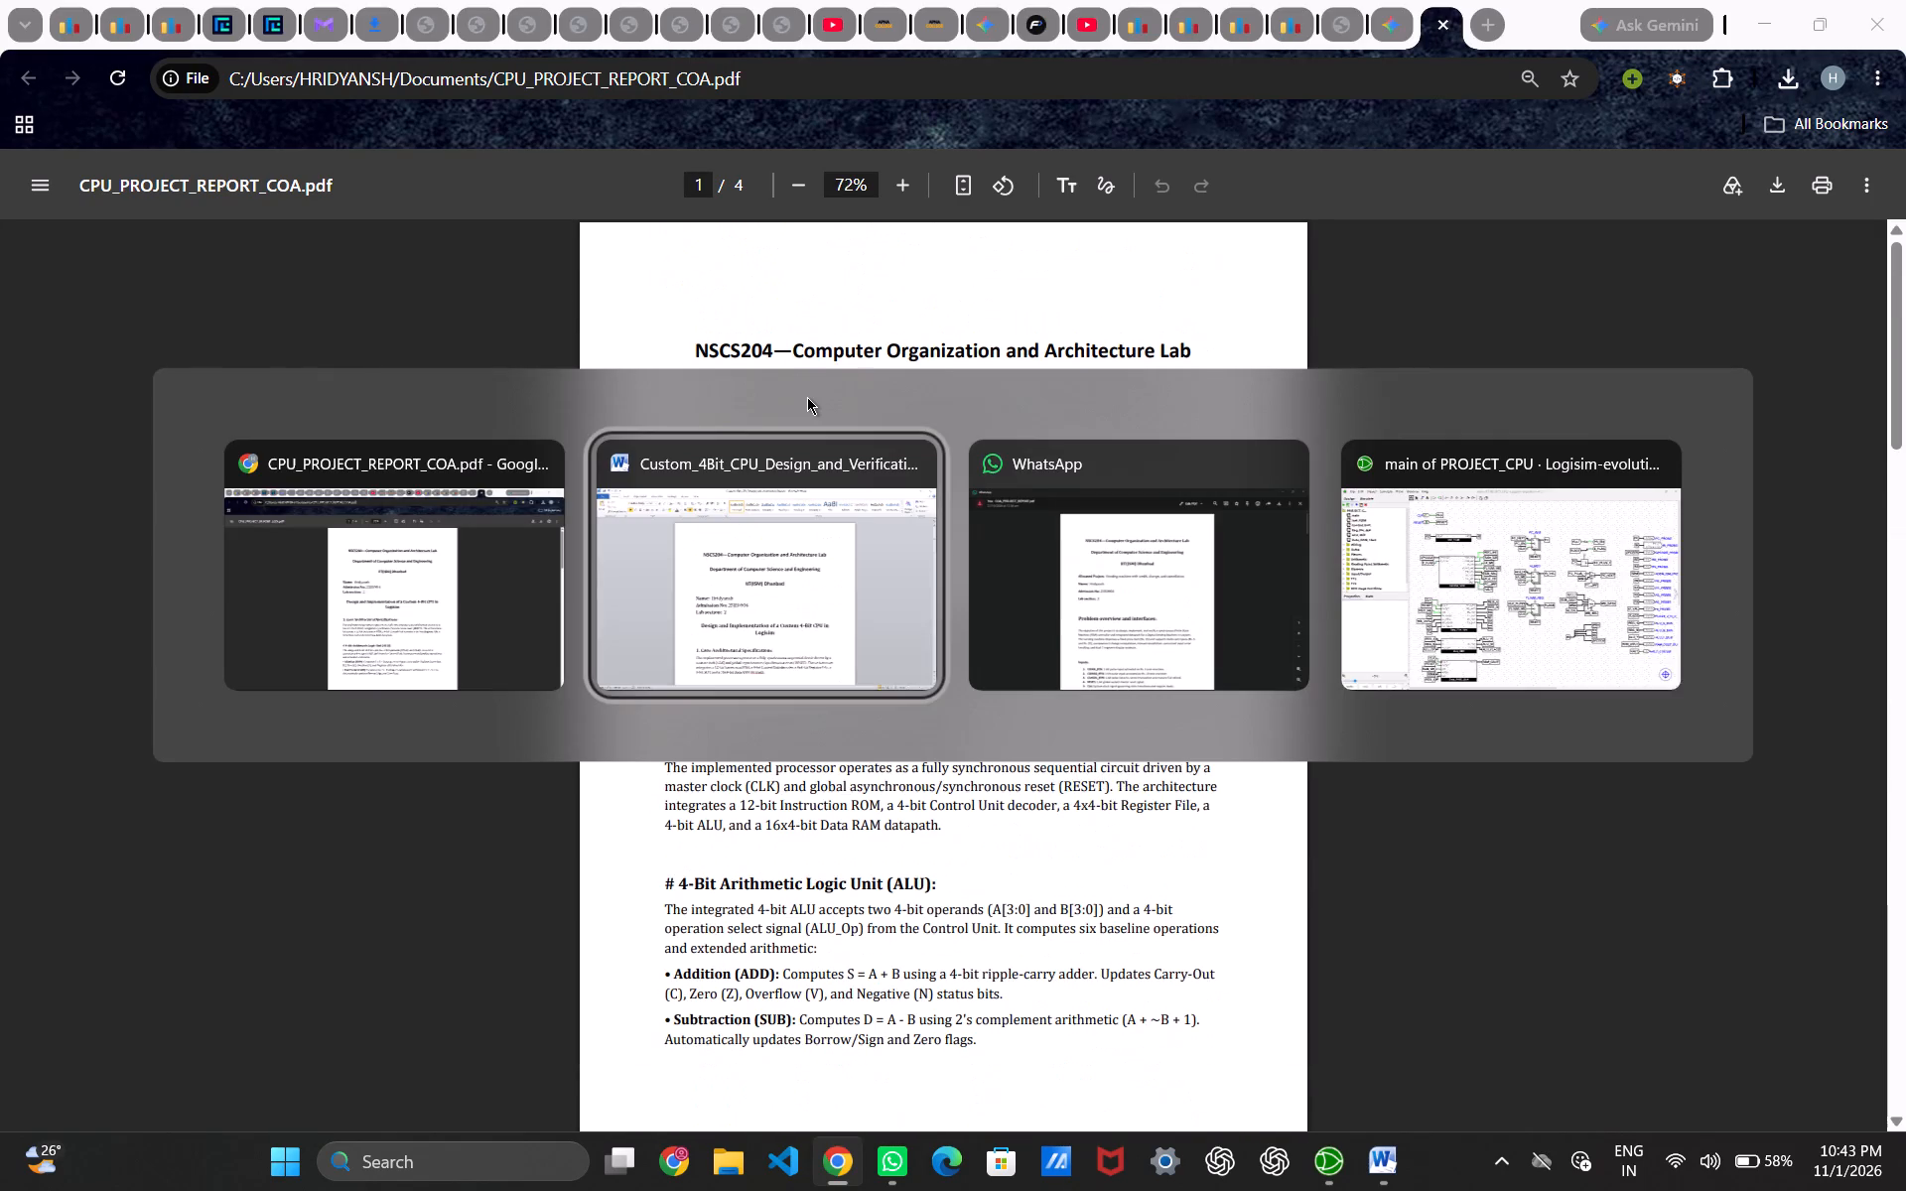
Switch back to the Word report and set the opcode, mnemonic and syntax entries of the instruction set table to Cambria.
{"action": "scroll", "coordinate": [821, 710], "scroll_direction": "down", "scroll_amount": 7}
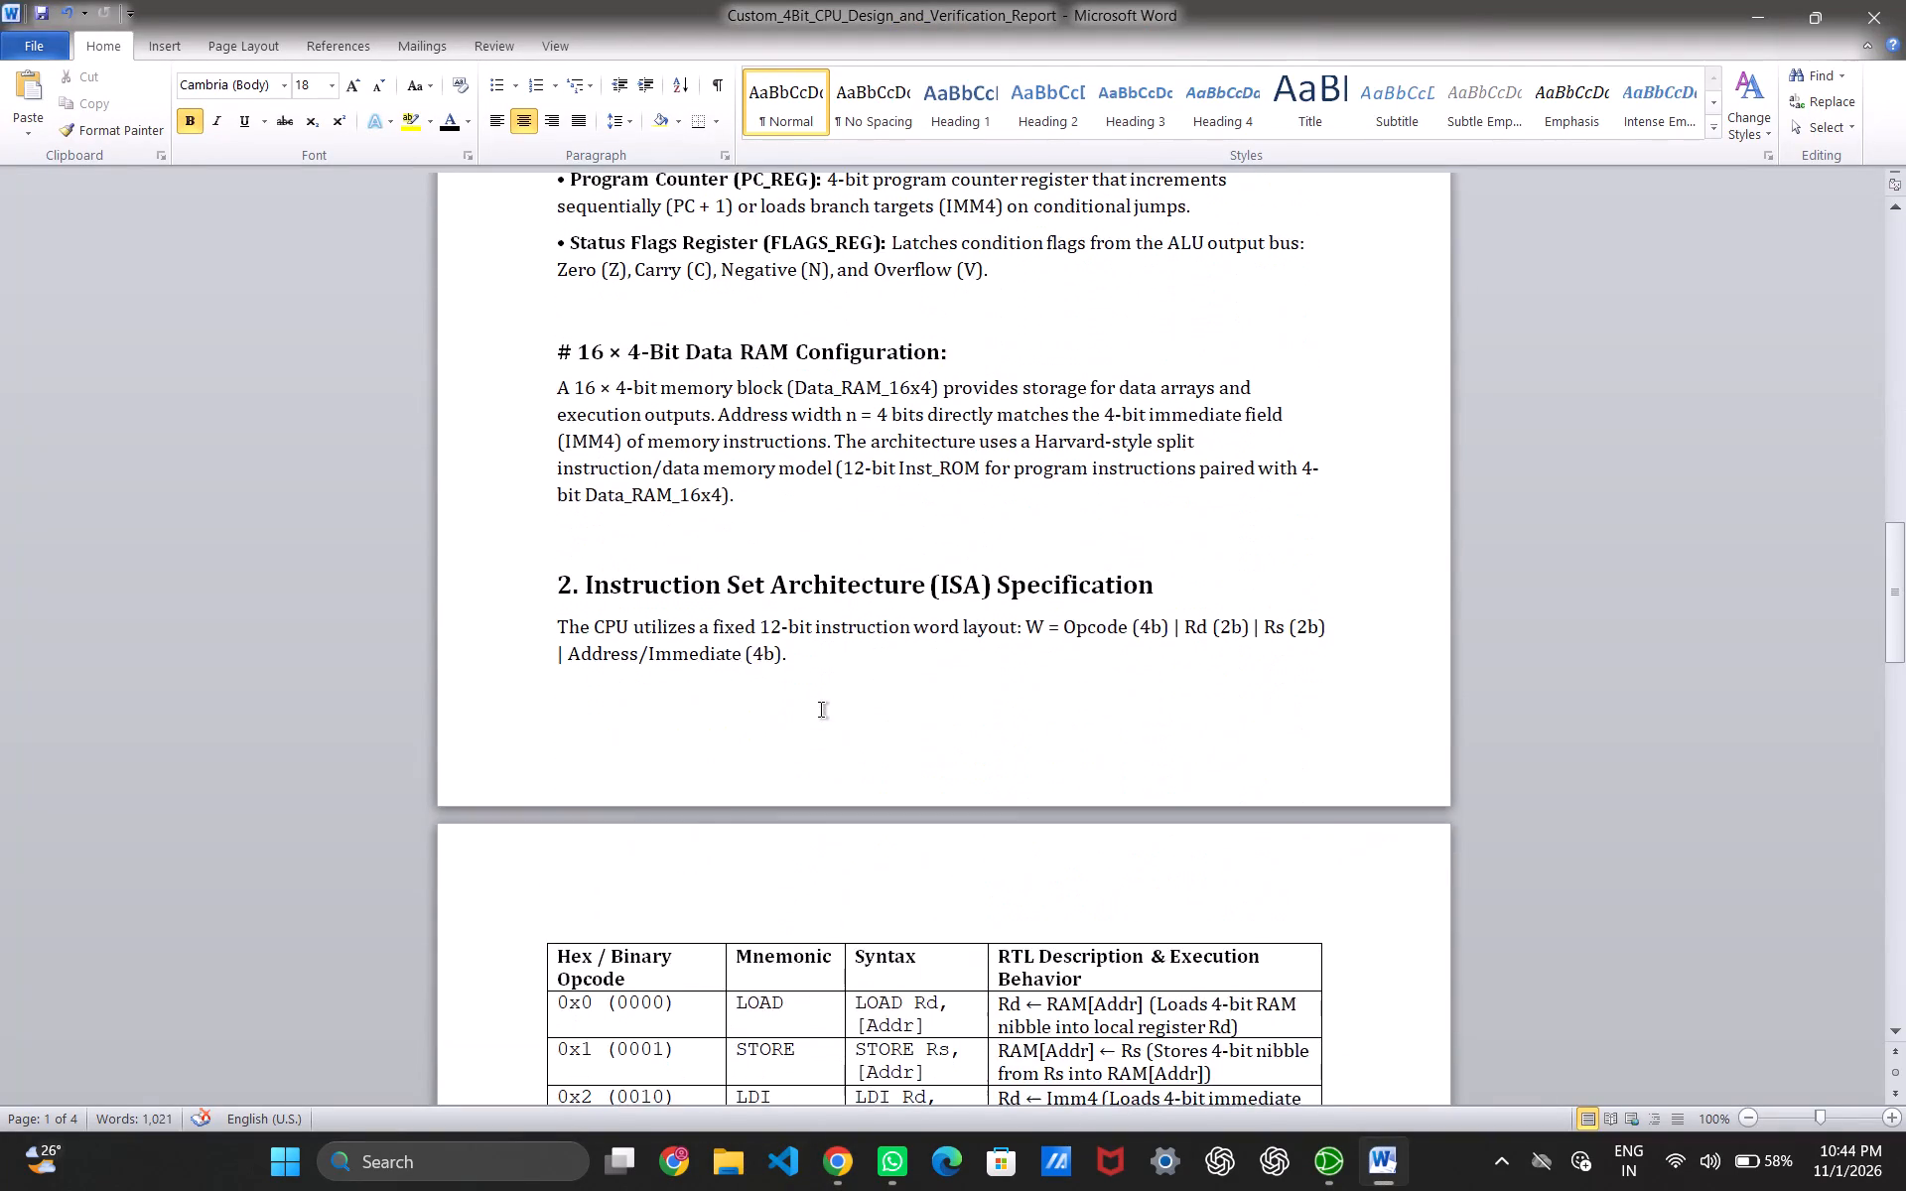
{"action": "scroll", "coordinate": [821, 710], "scroll_direction": "down", "scroll_amount": 2}
{"action": "scroll", "coordinate": [791, 669], "scroll_direction": "up", "scroll_amount": 1}
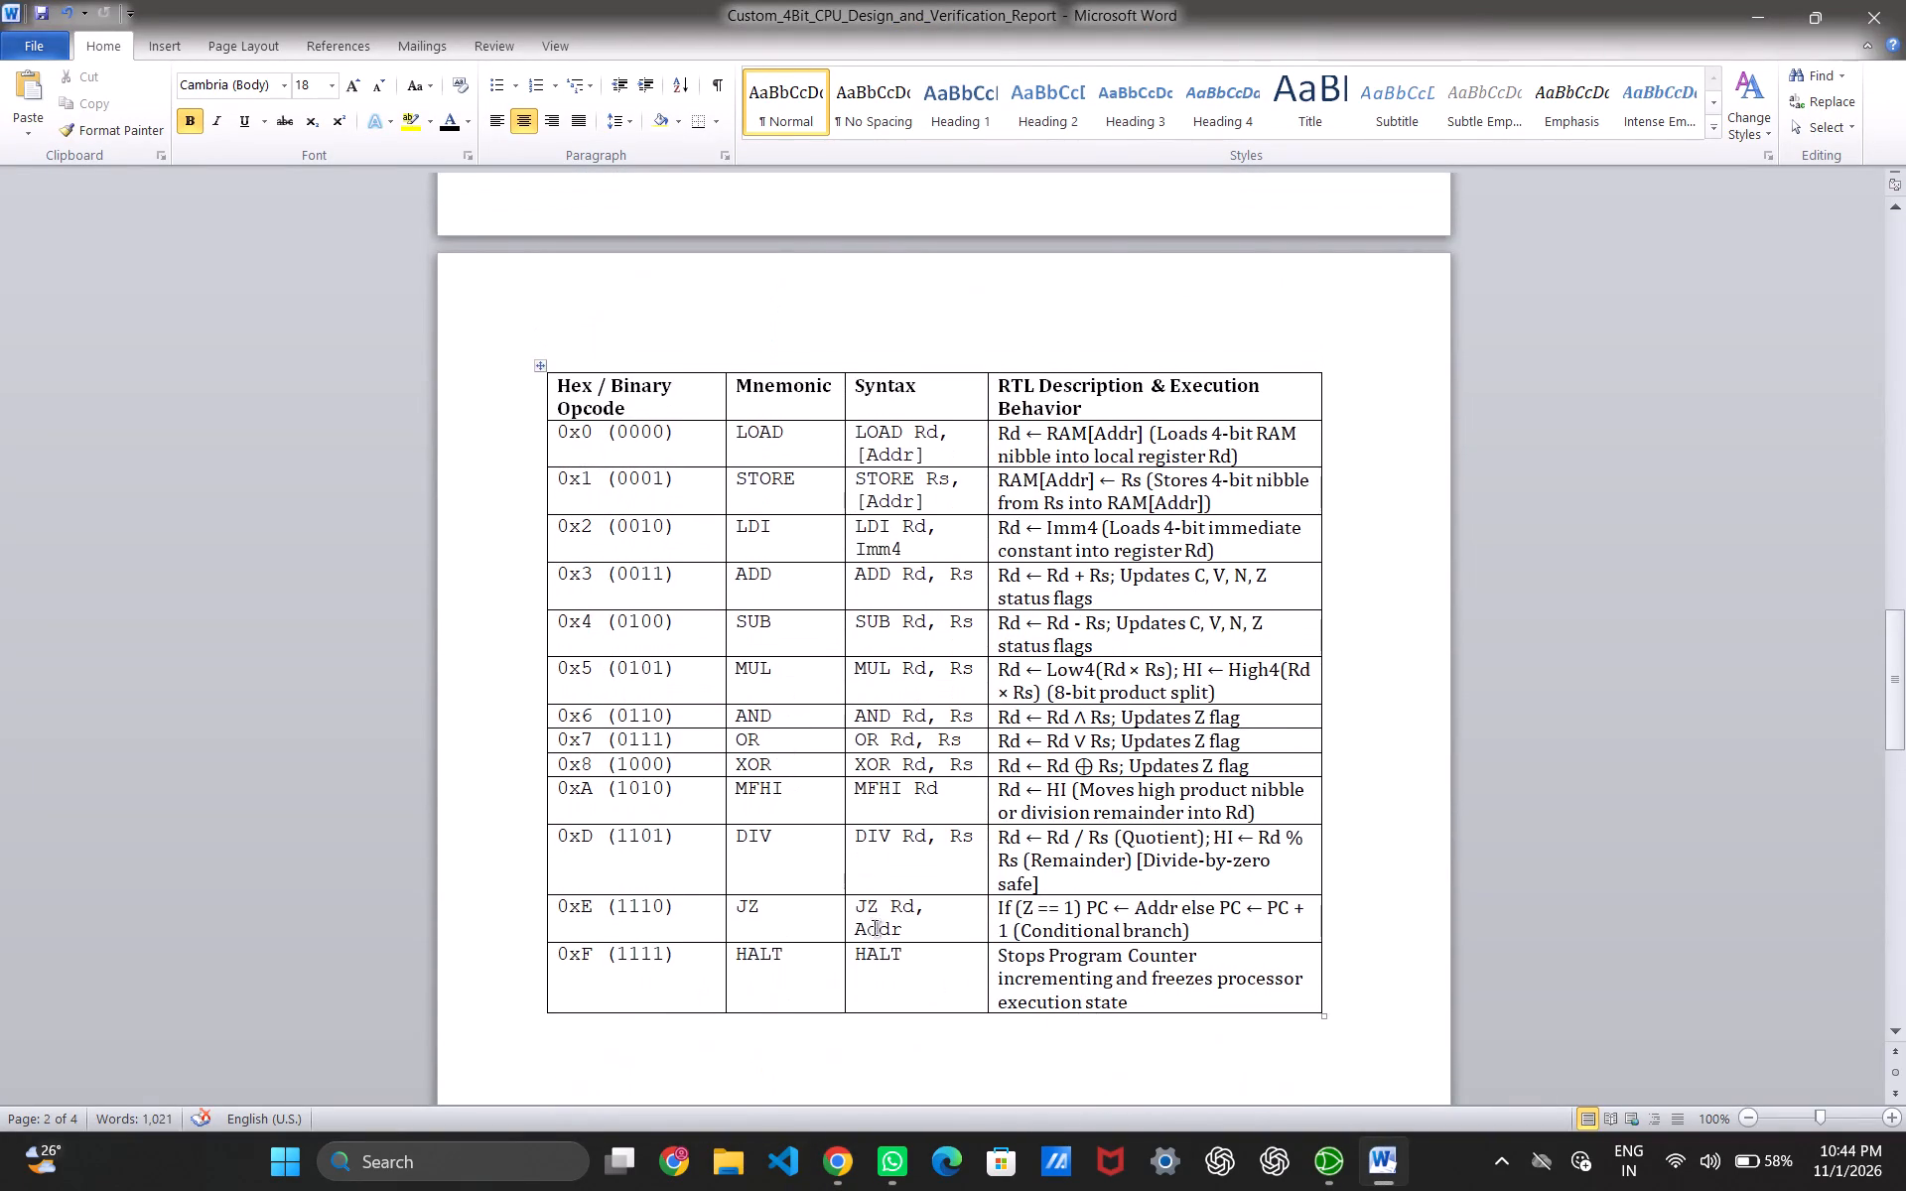
{"action": "left_click_drag", "start_coordinate": [907, 951], "coordinate": [569, 456]}
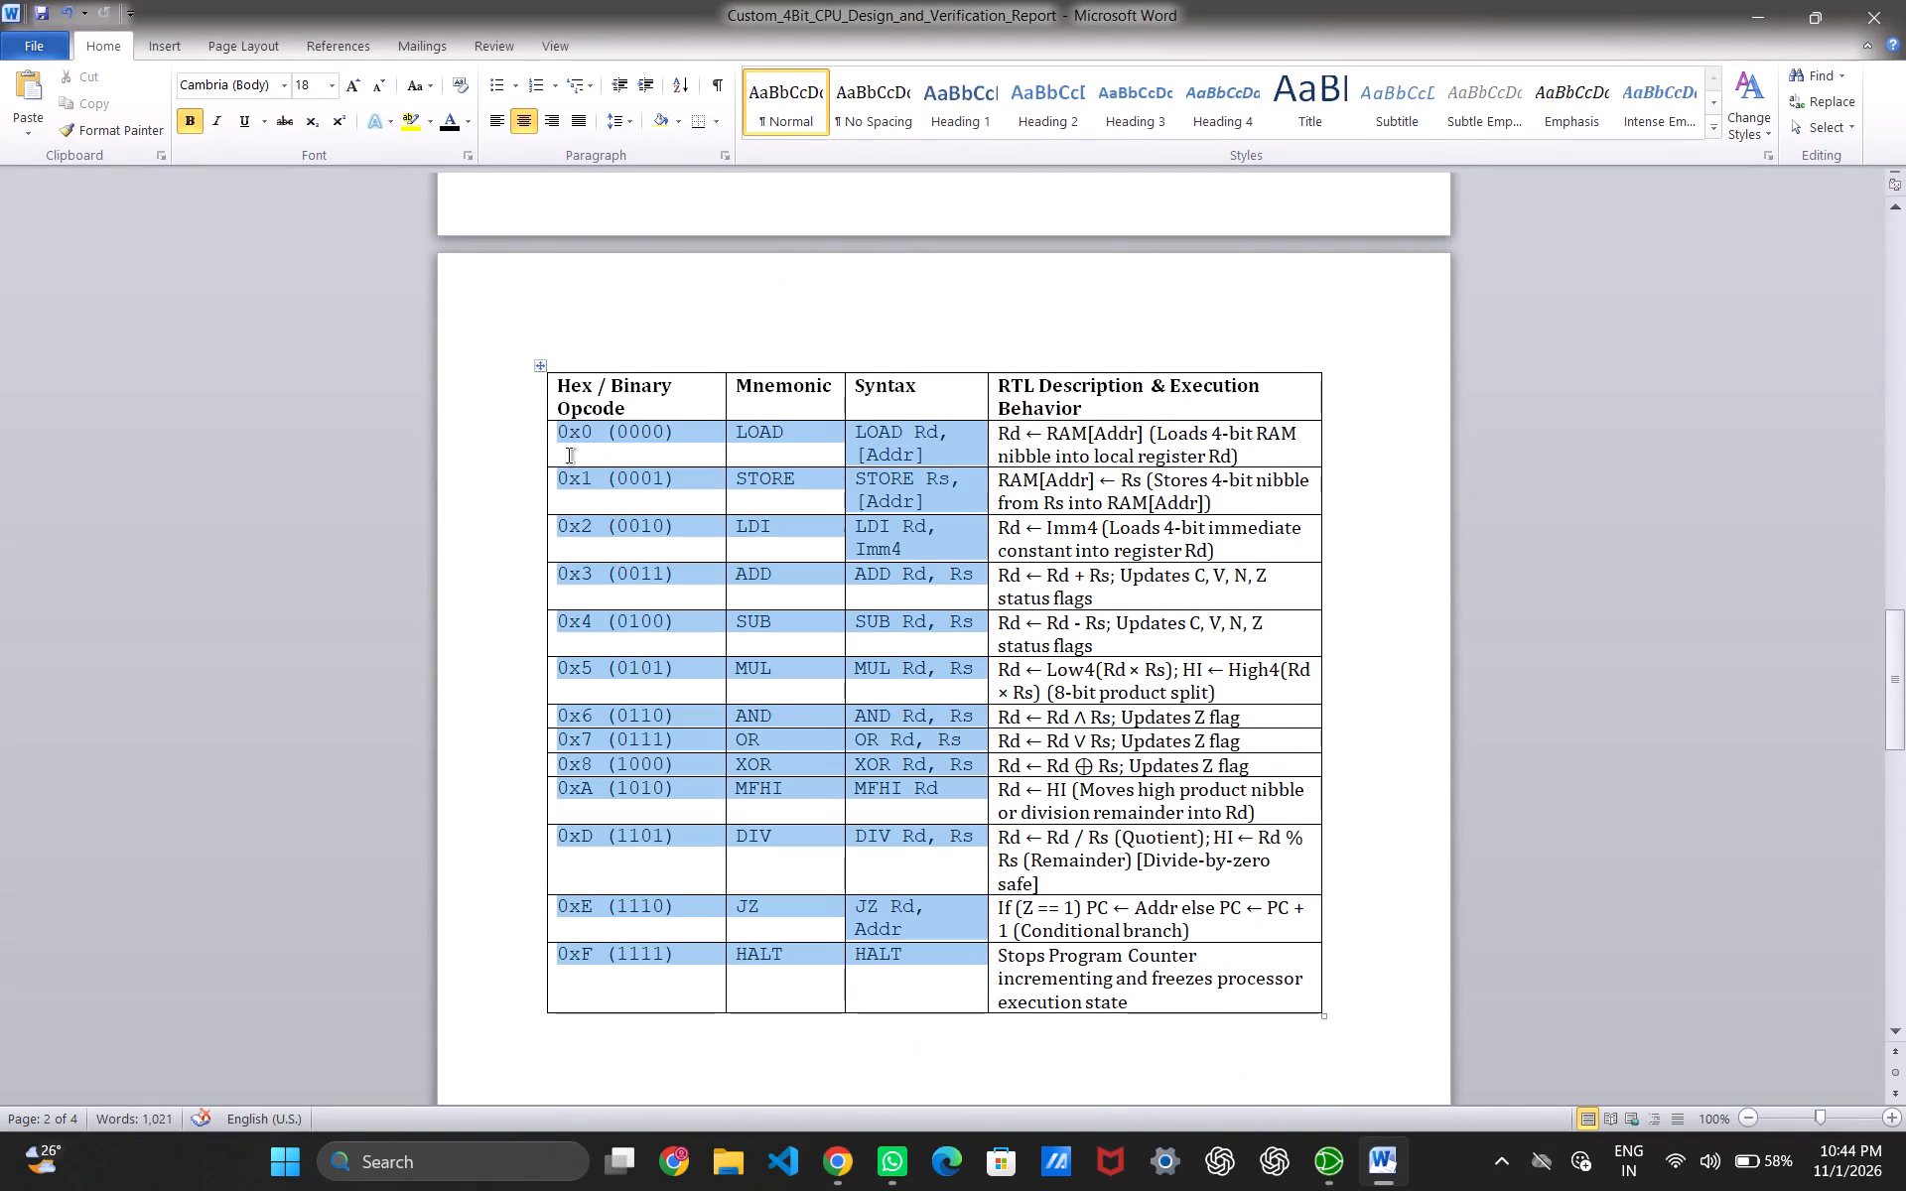
{"action": "left_click_drag", "start_coordinate": [569, 456], "coordinate": [567, 455]}
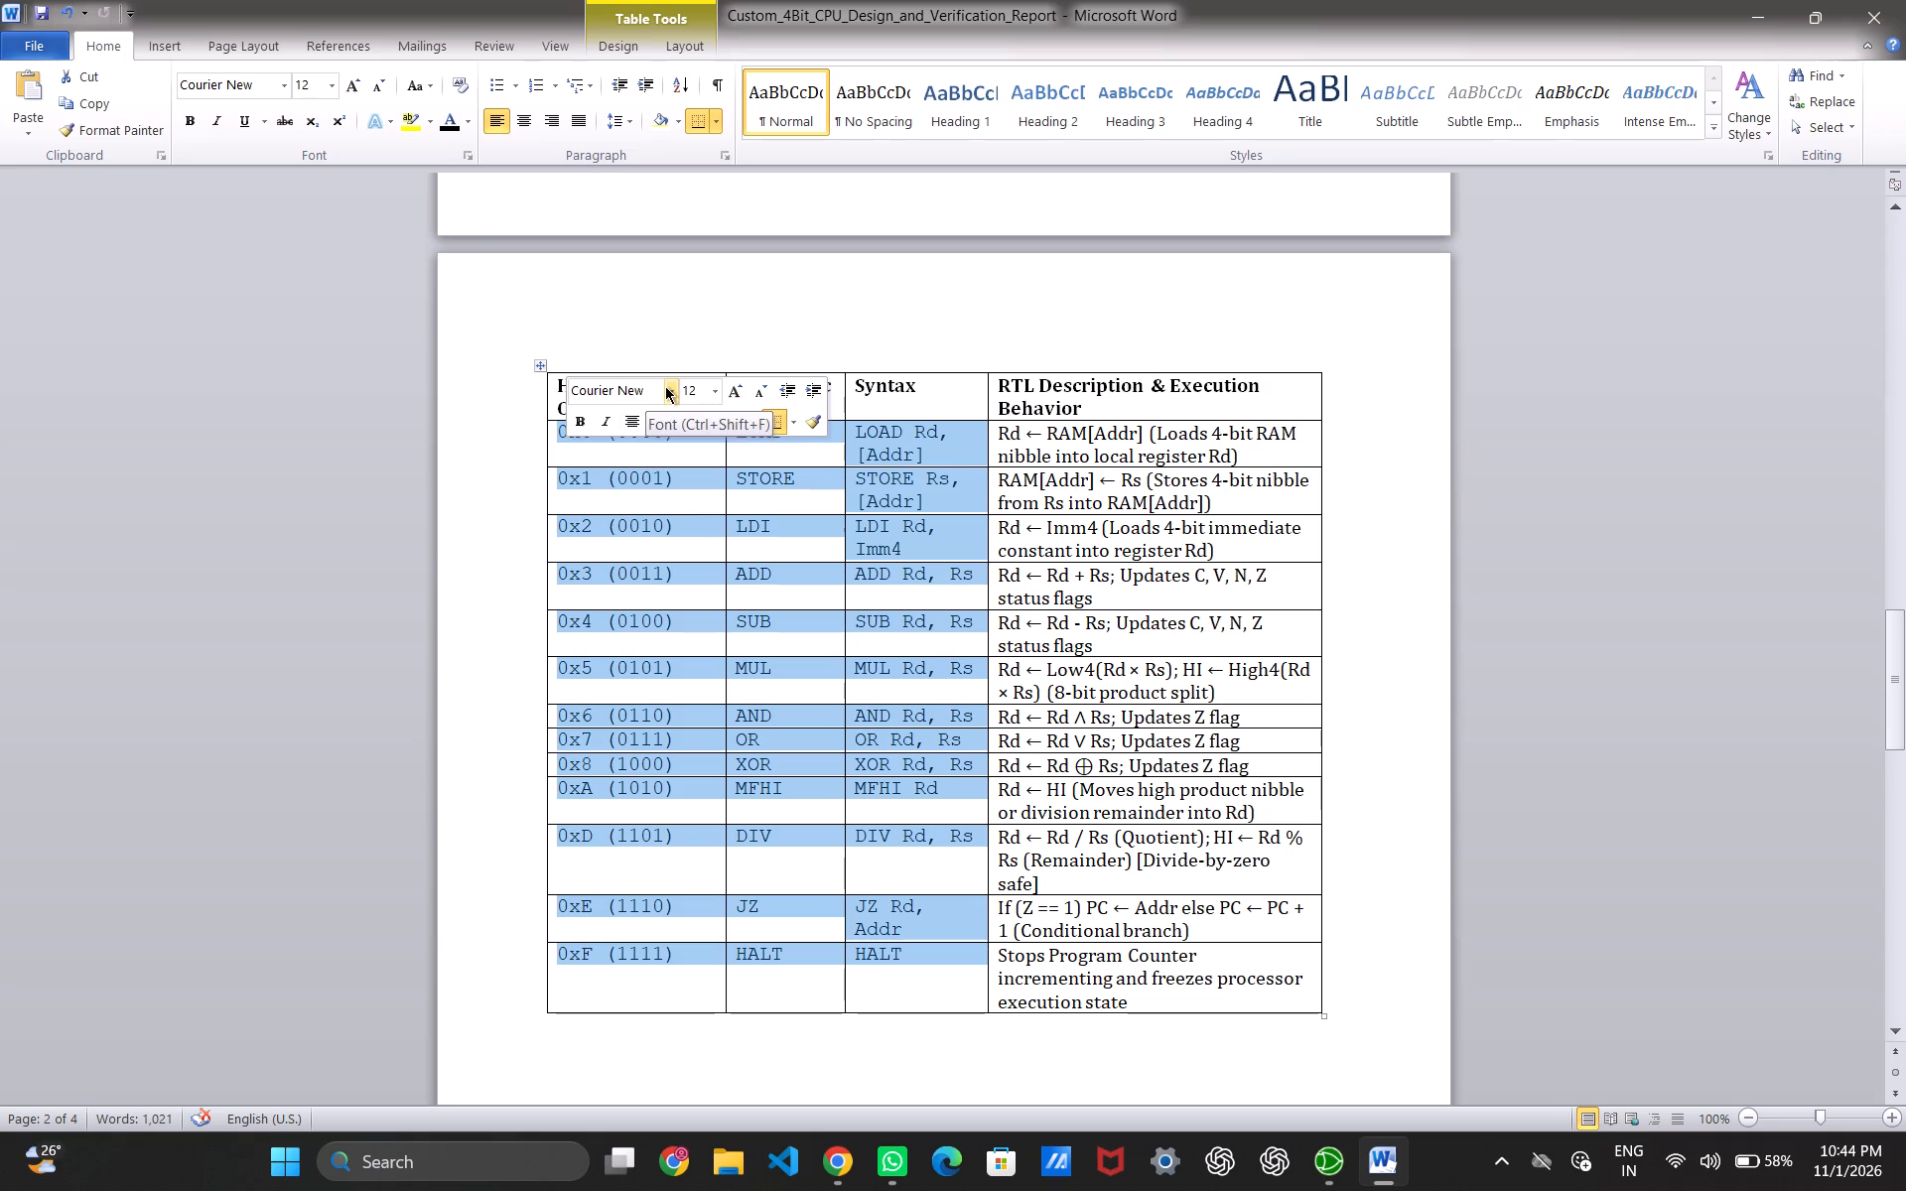
{"action": "left_click", "coordinate": [1190, 660]}
{"action": "left_click_drag", "start_coordinate": [1190, 660], "coordinate": [1118, 603]}
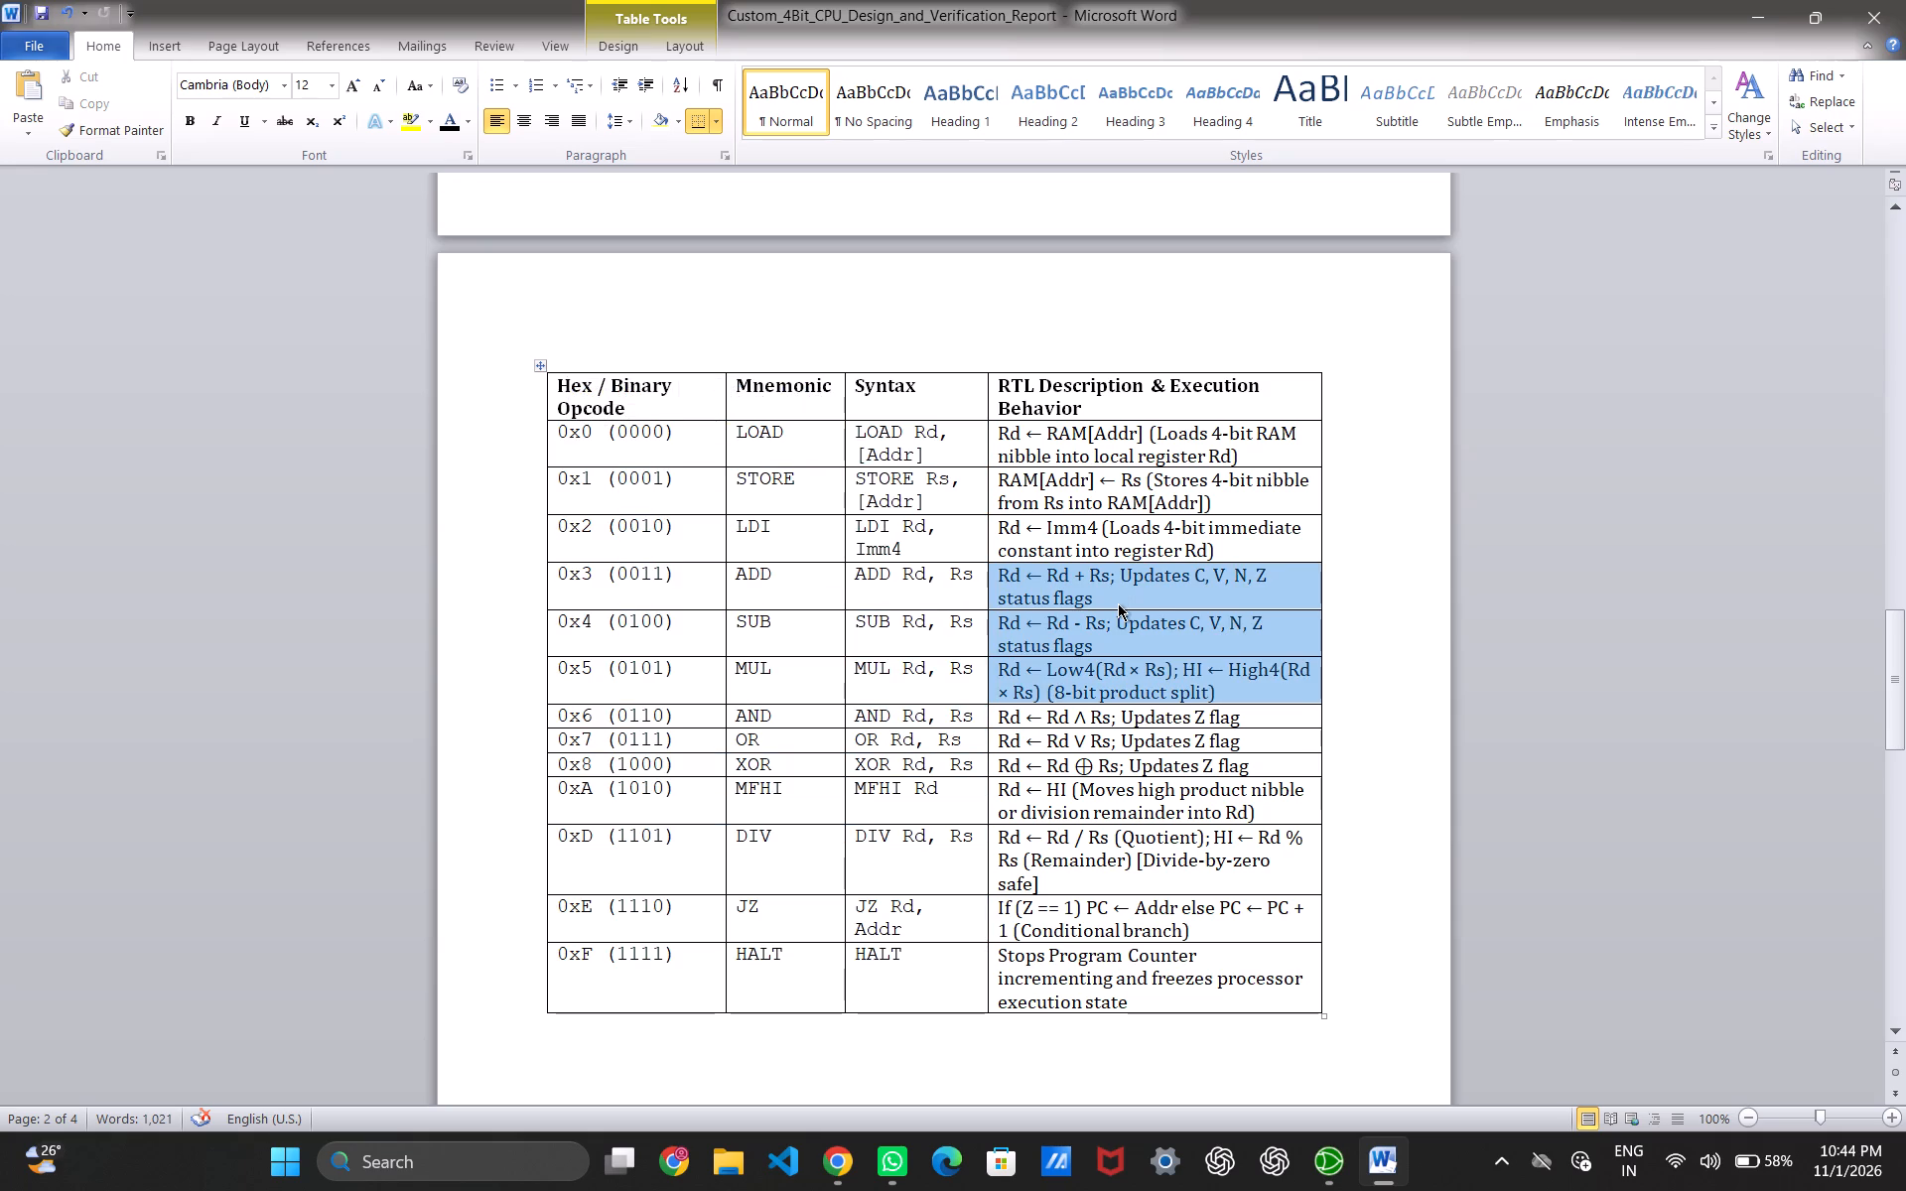
{"action": "left_click", "coordinate": [1082, 491]}
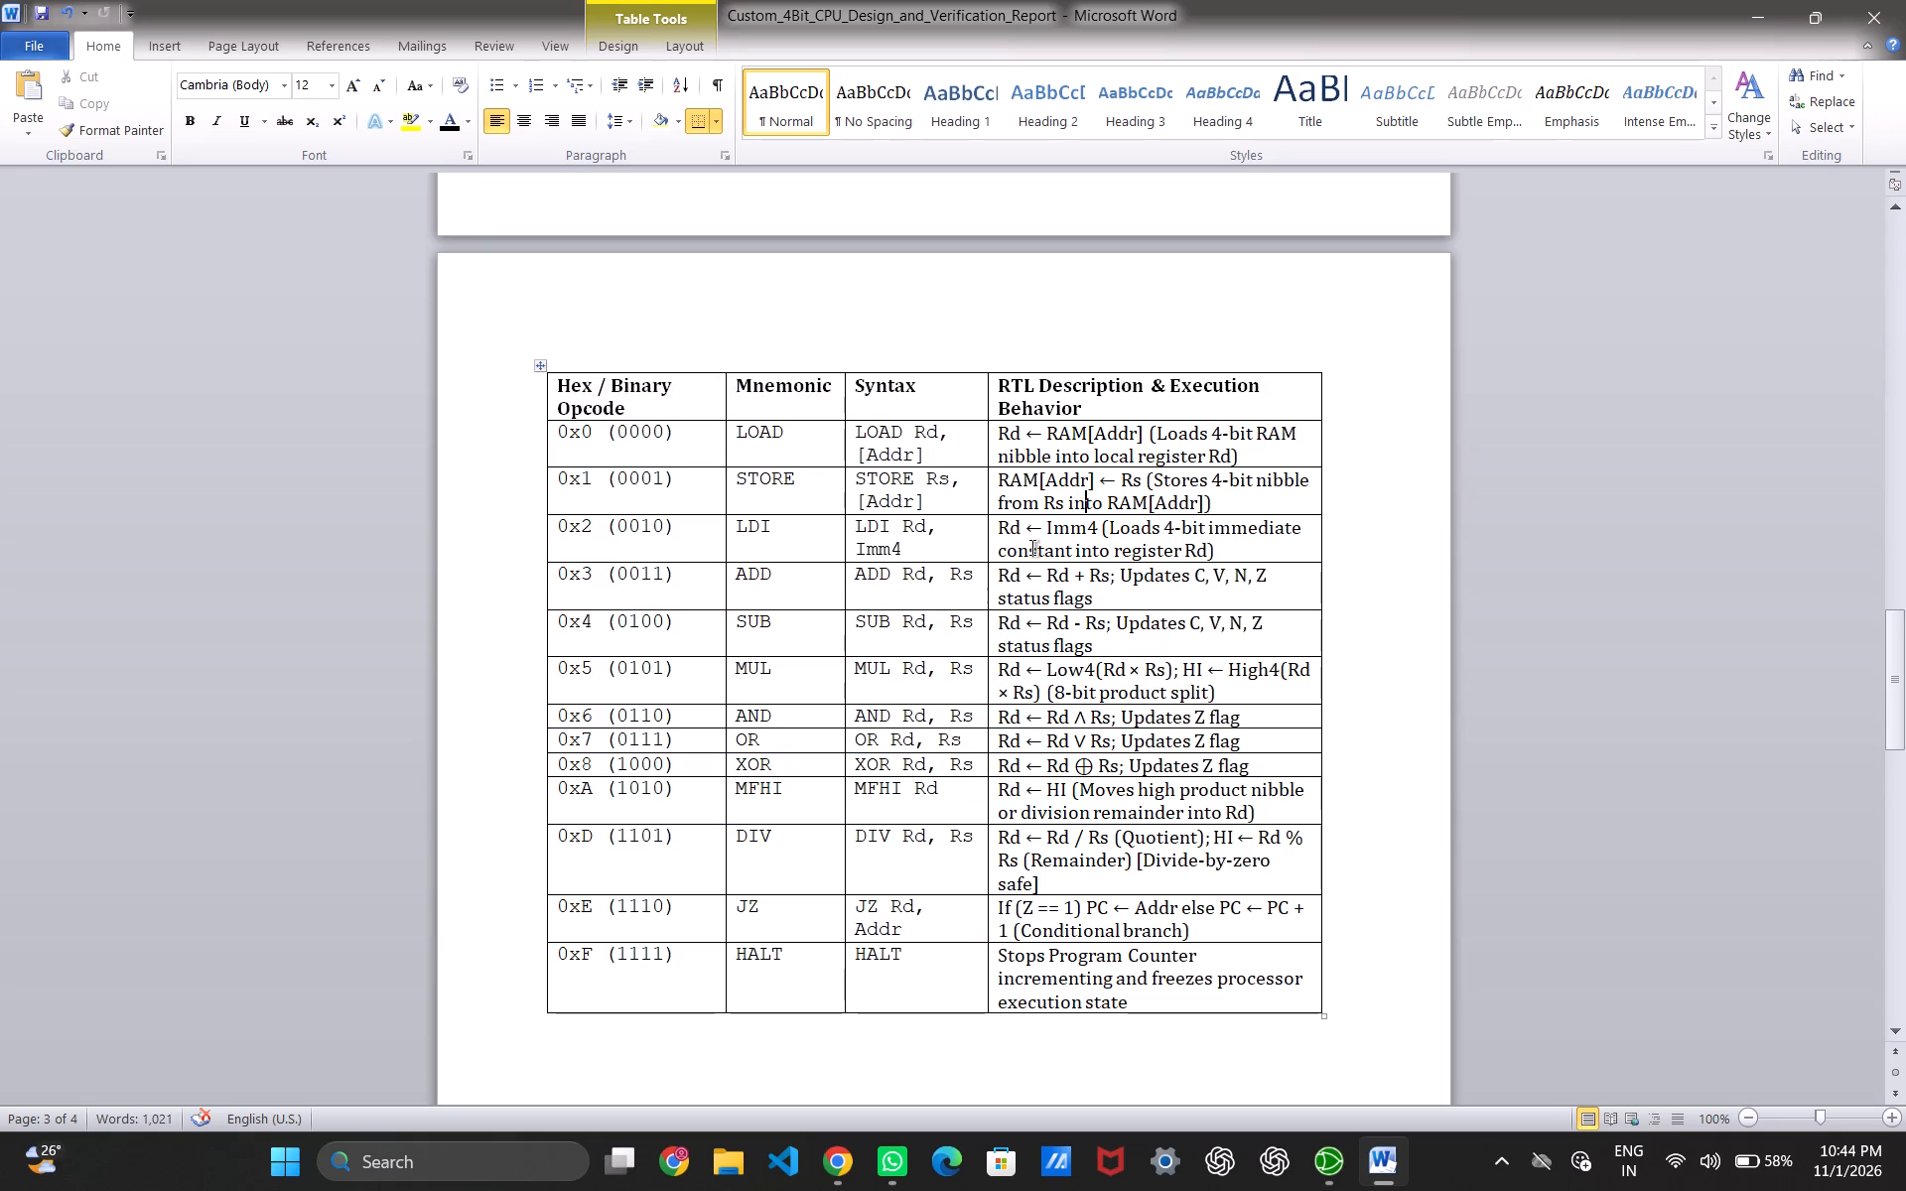
{"action": "left_click_drag", "start_coordinate": [918, 962], "coordinate": [554, 441]}
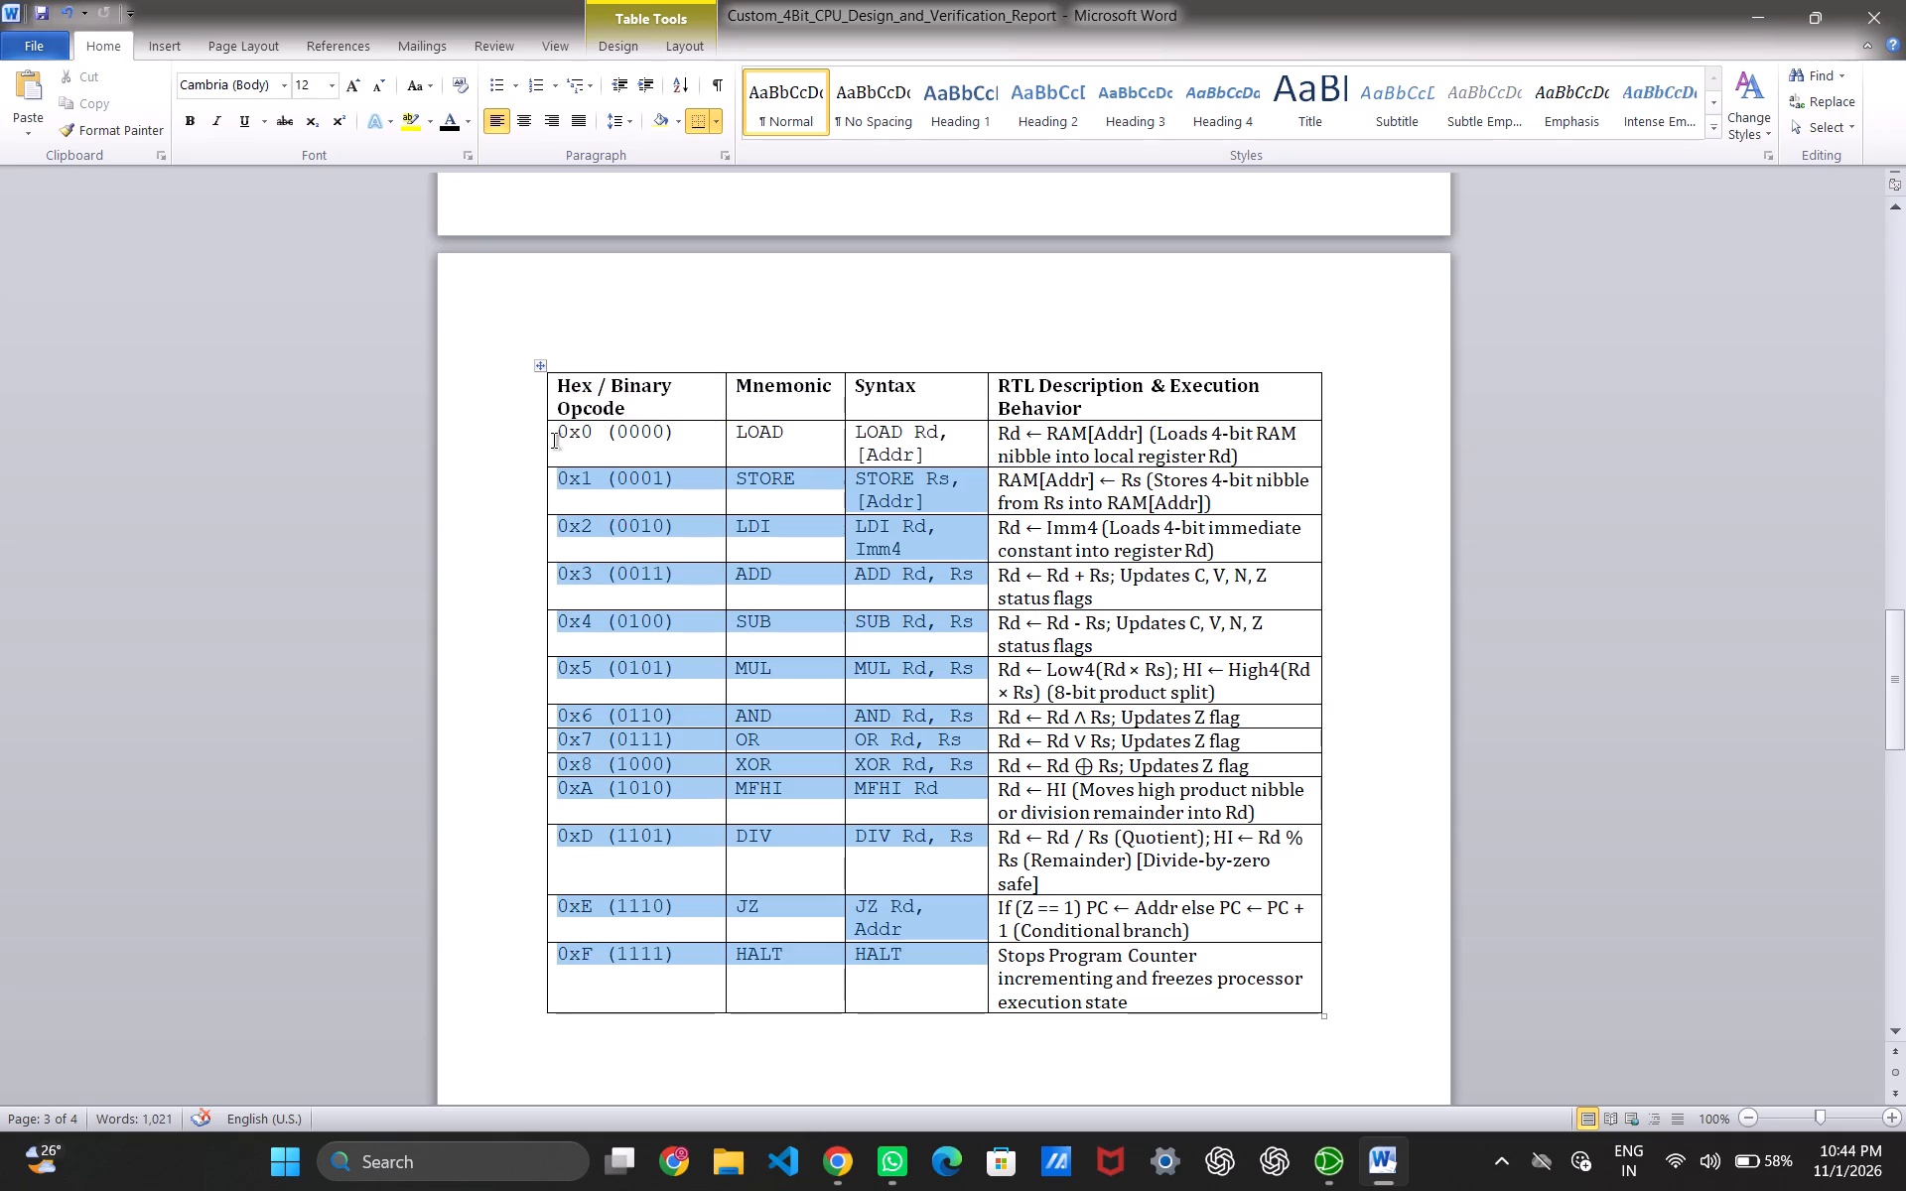
{"action": "left_click_drag", "start_coordinate": [554, 441], "coordinate": [555, 441]}
{"action": "left_click", "coordinate": [654, 380]}
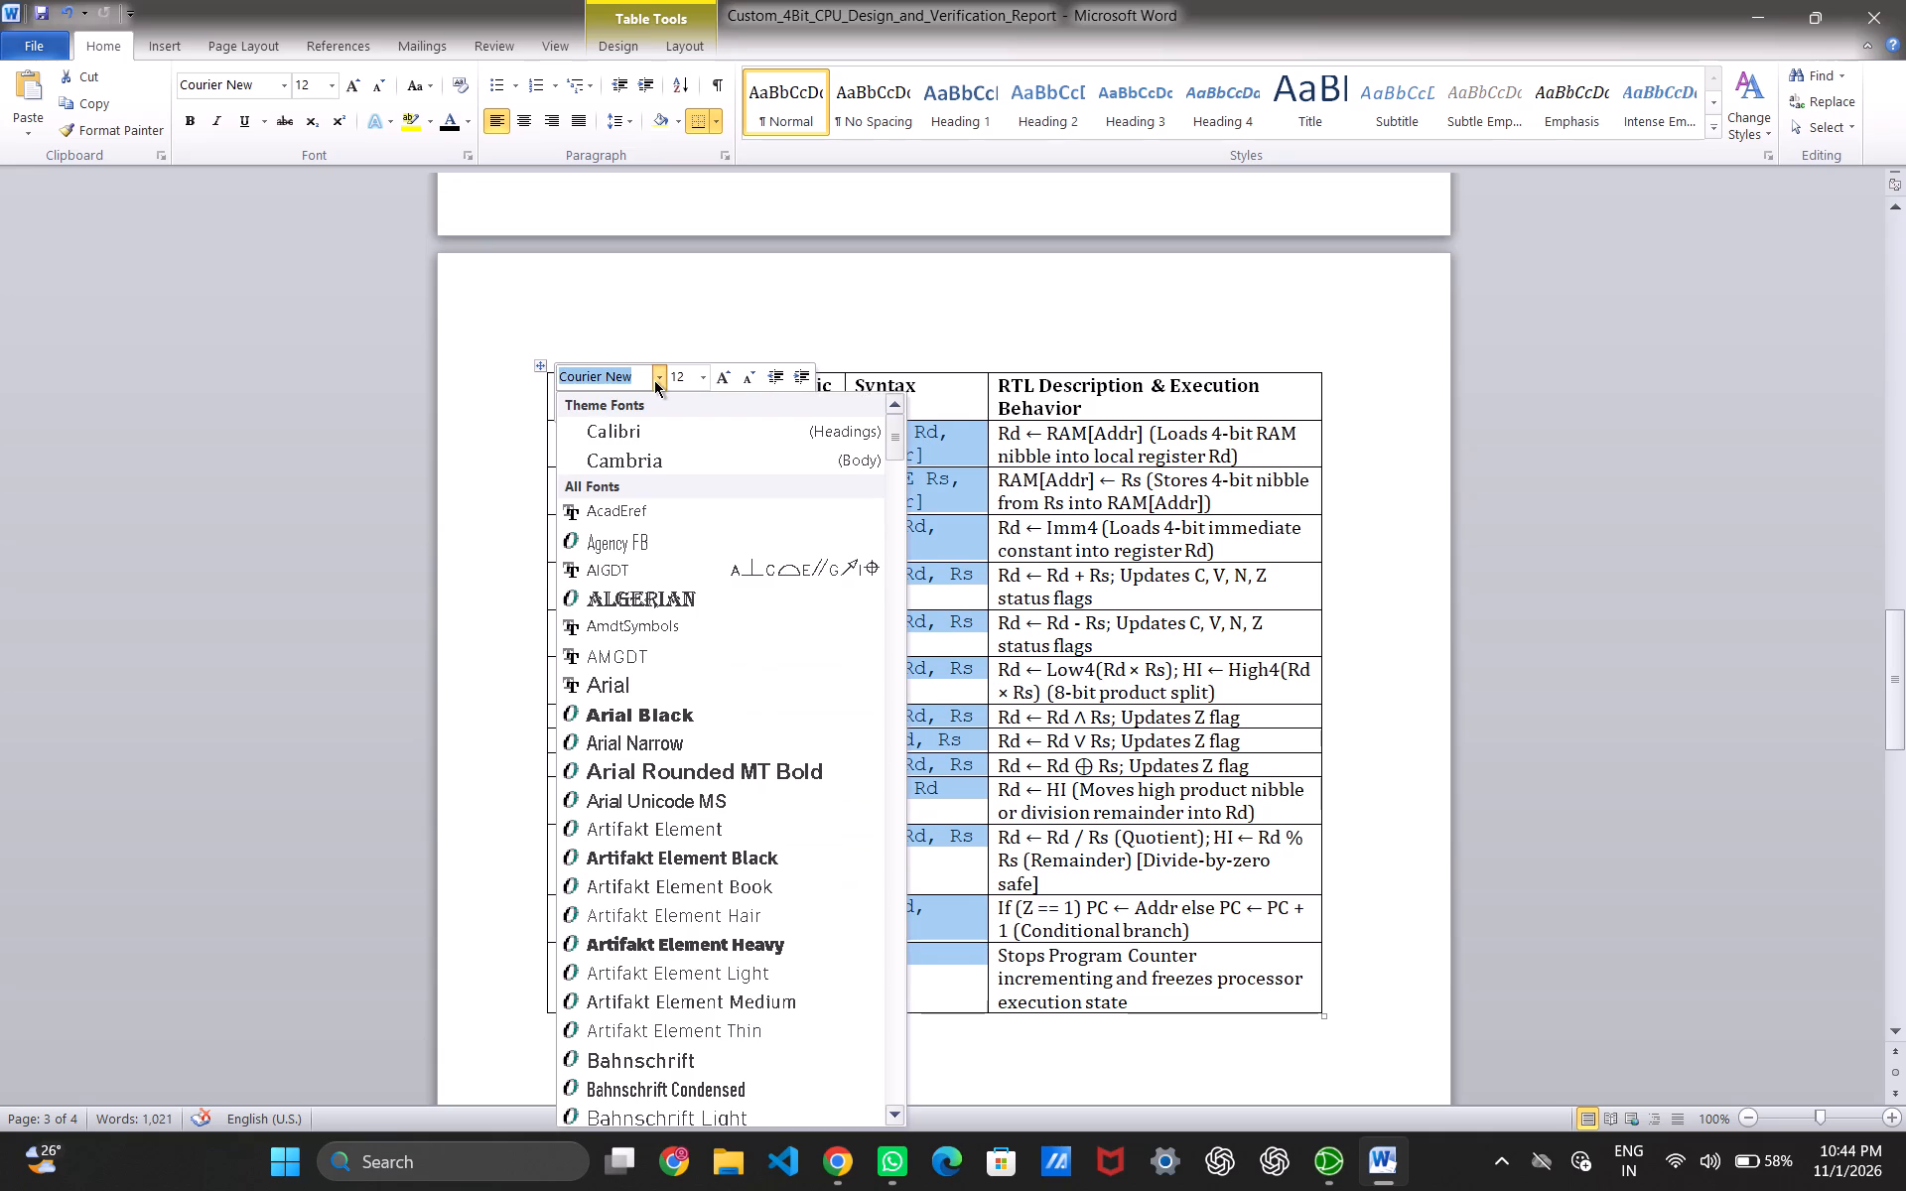
{"action": "type", "text": "cam"}
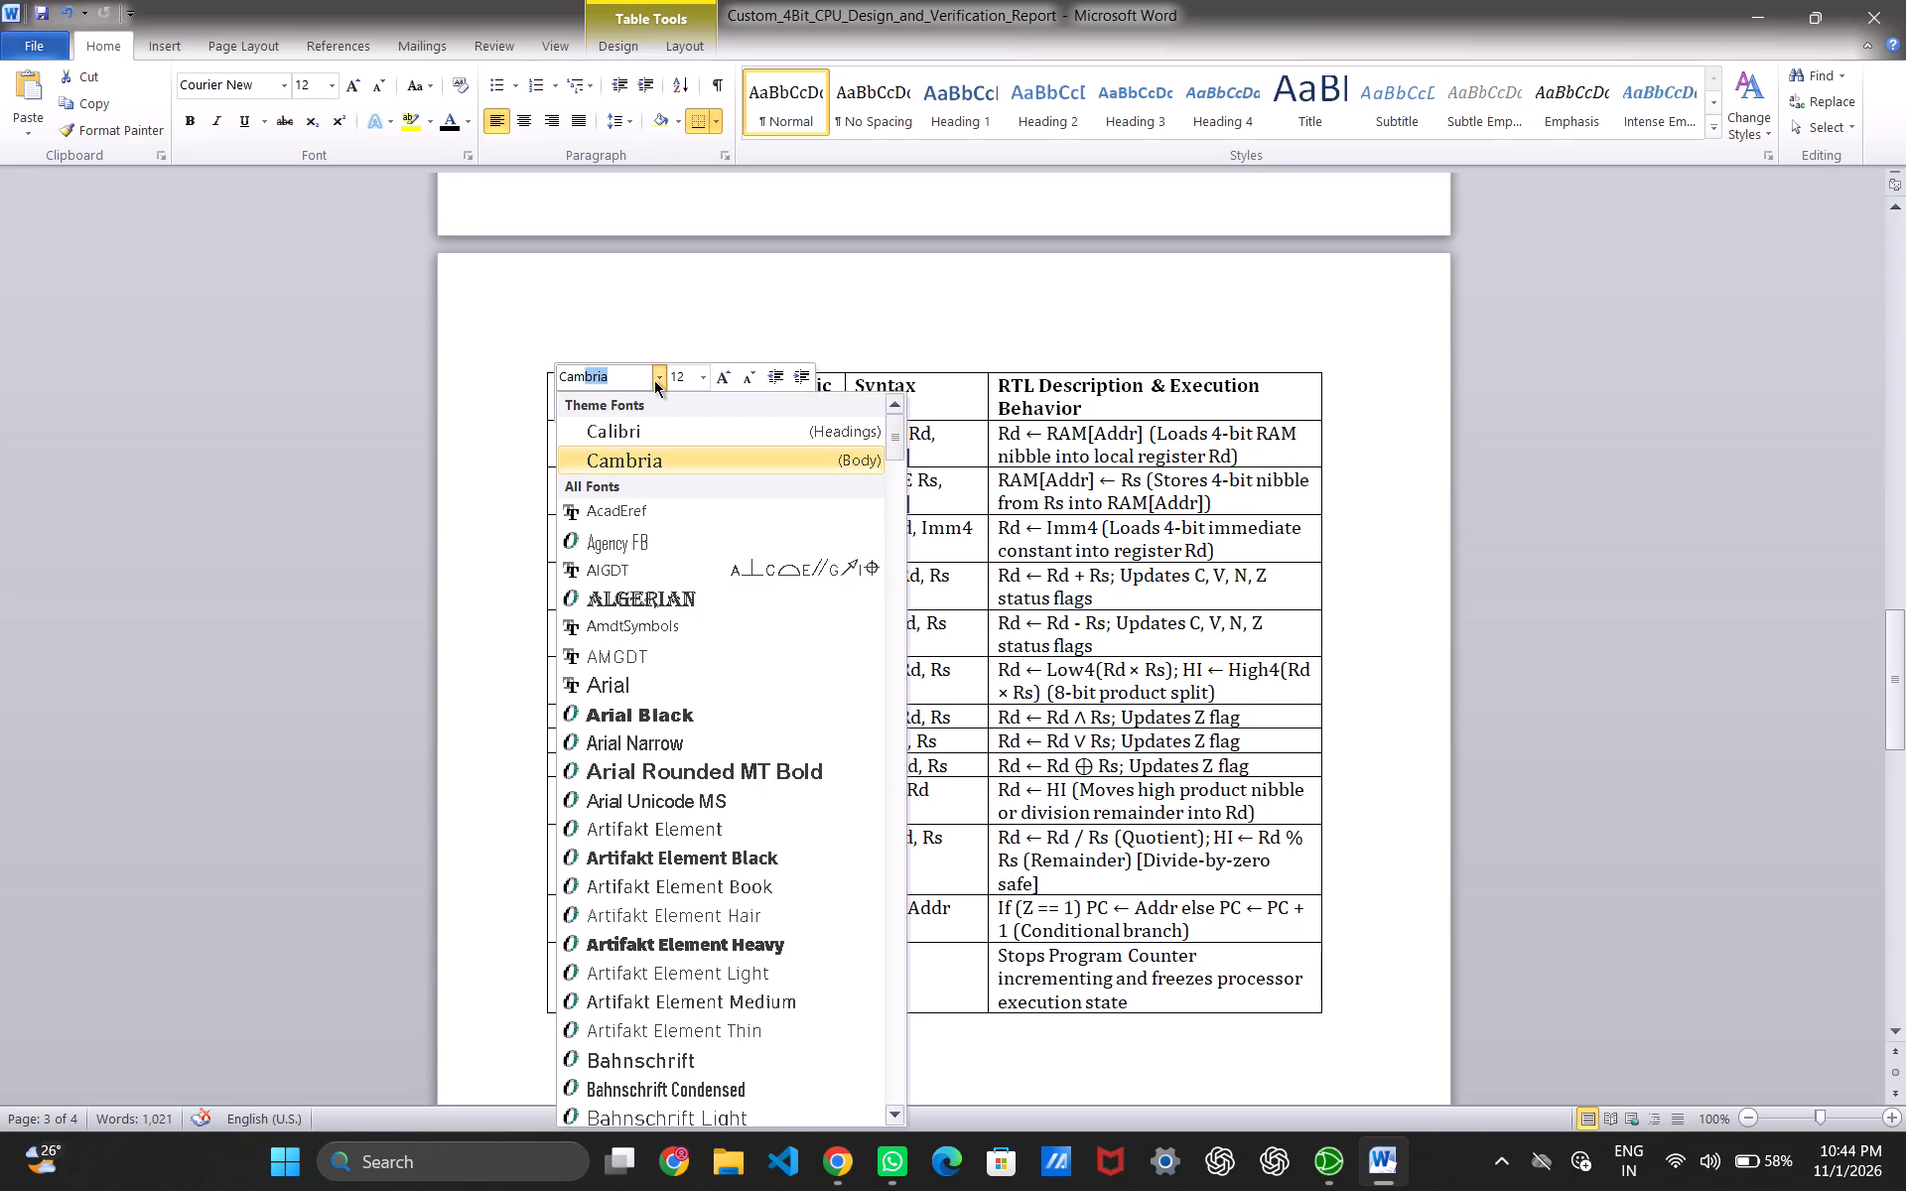
{"action": "key", "text": "Right"}
{"action": "key", "text": "Return"}
{"action": "left_click", "coordinate": [895, 292]}
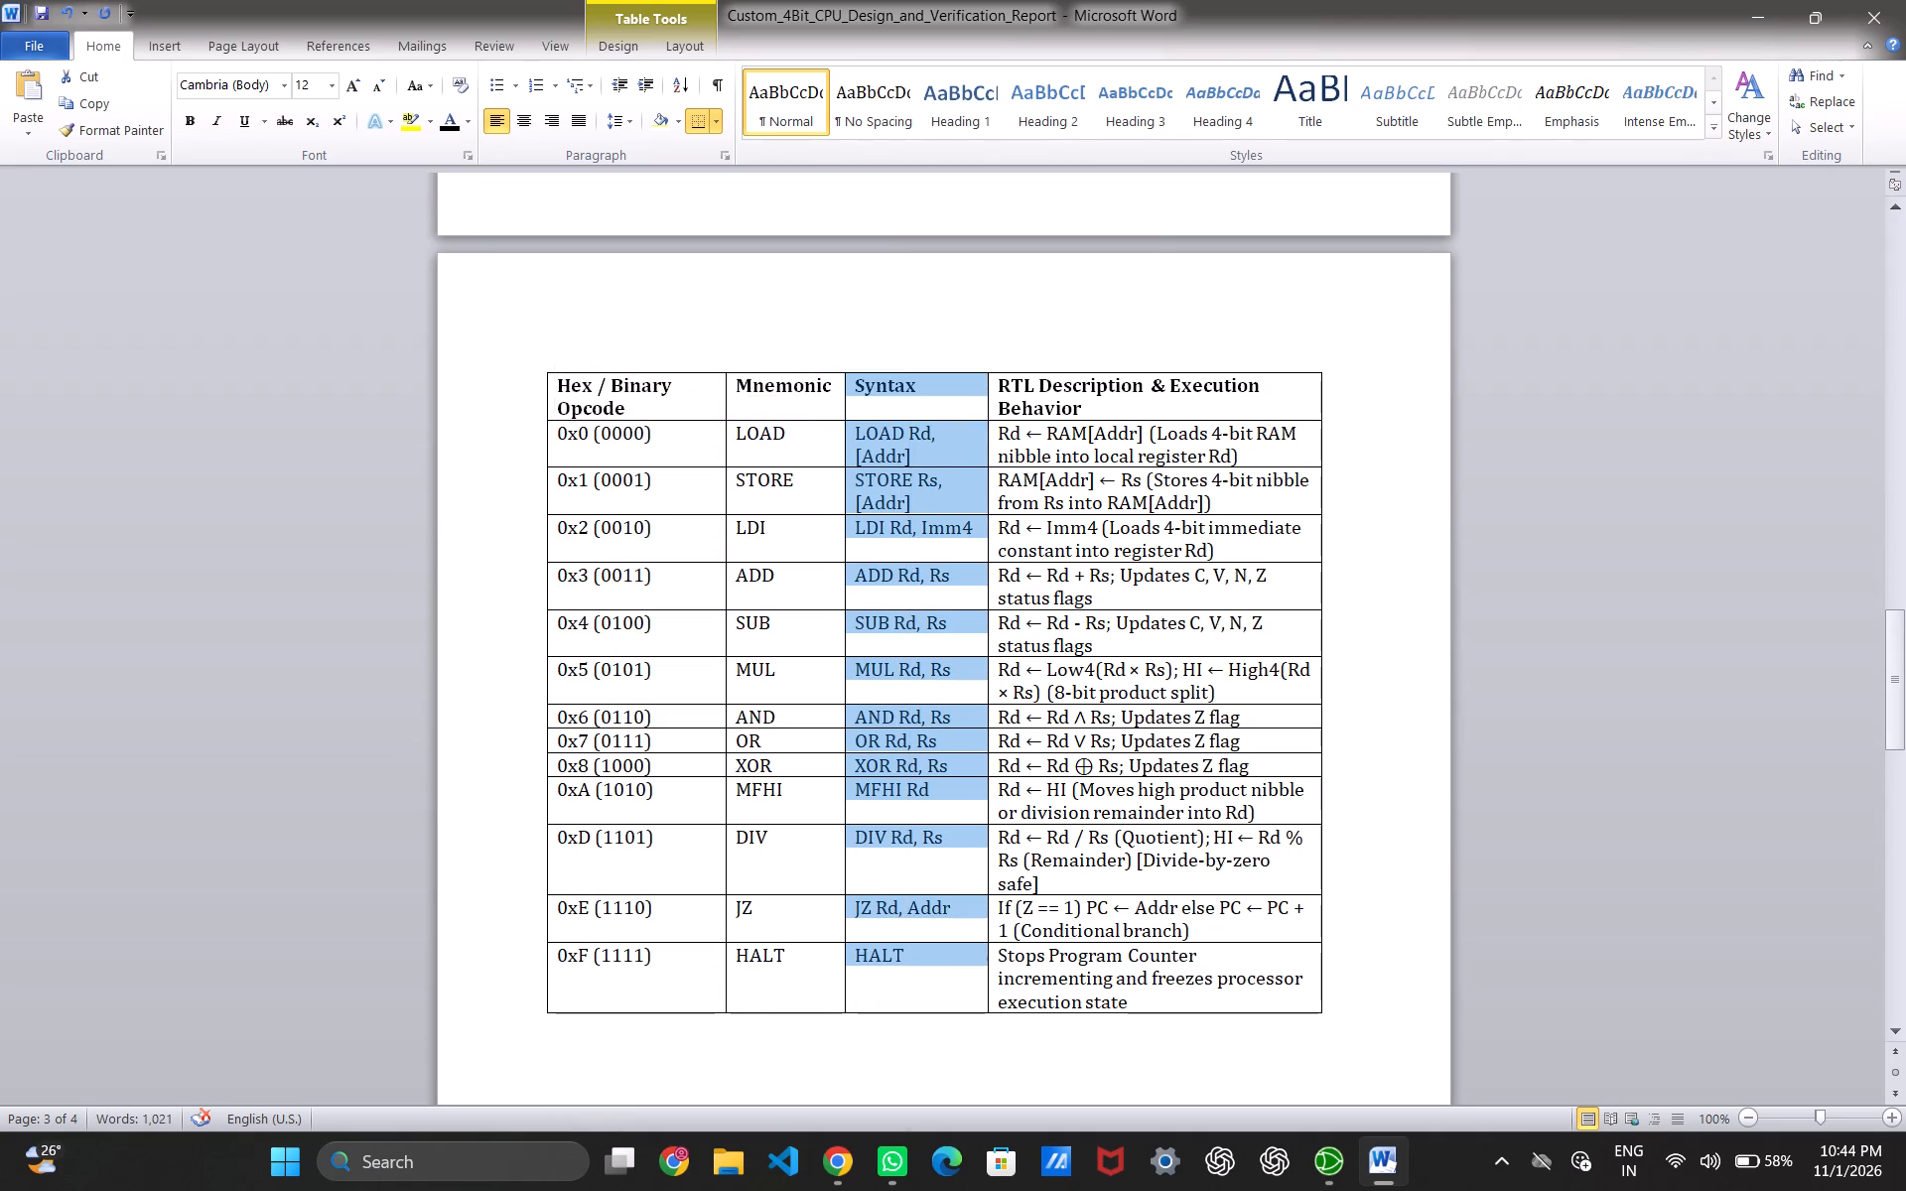
{"action": "left_click", "coordinate": [1092, 399]}
Set the step, IR and instruction mnemonic entries below the header row of the circuit verification trace table to Cambria.
{"action": "scroll", "coordinate": [1137, 595], "scroll_direction": "down", "scroll_amount": 1}
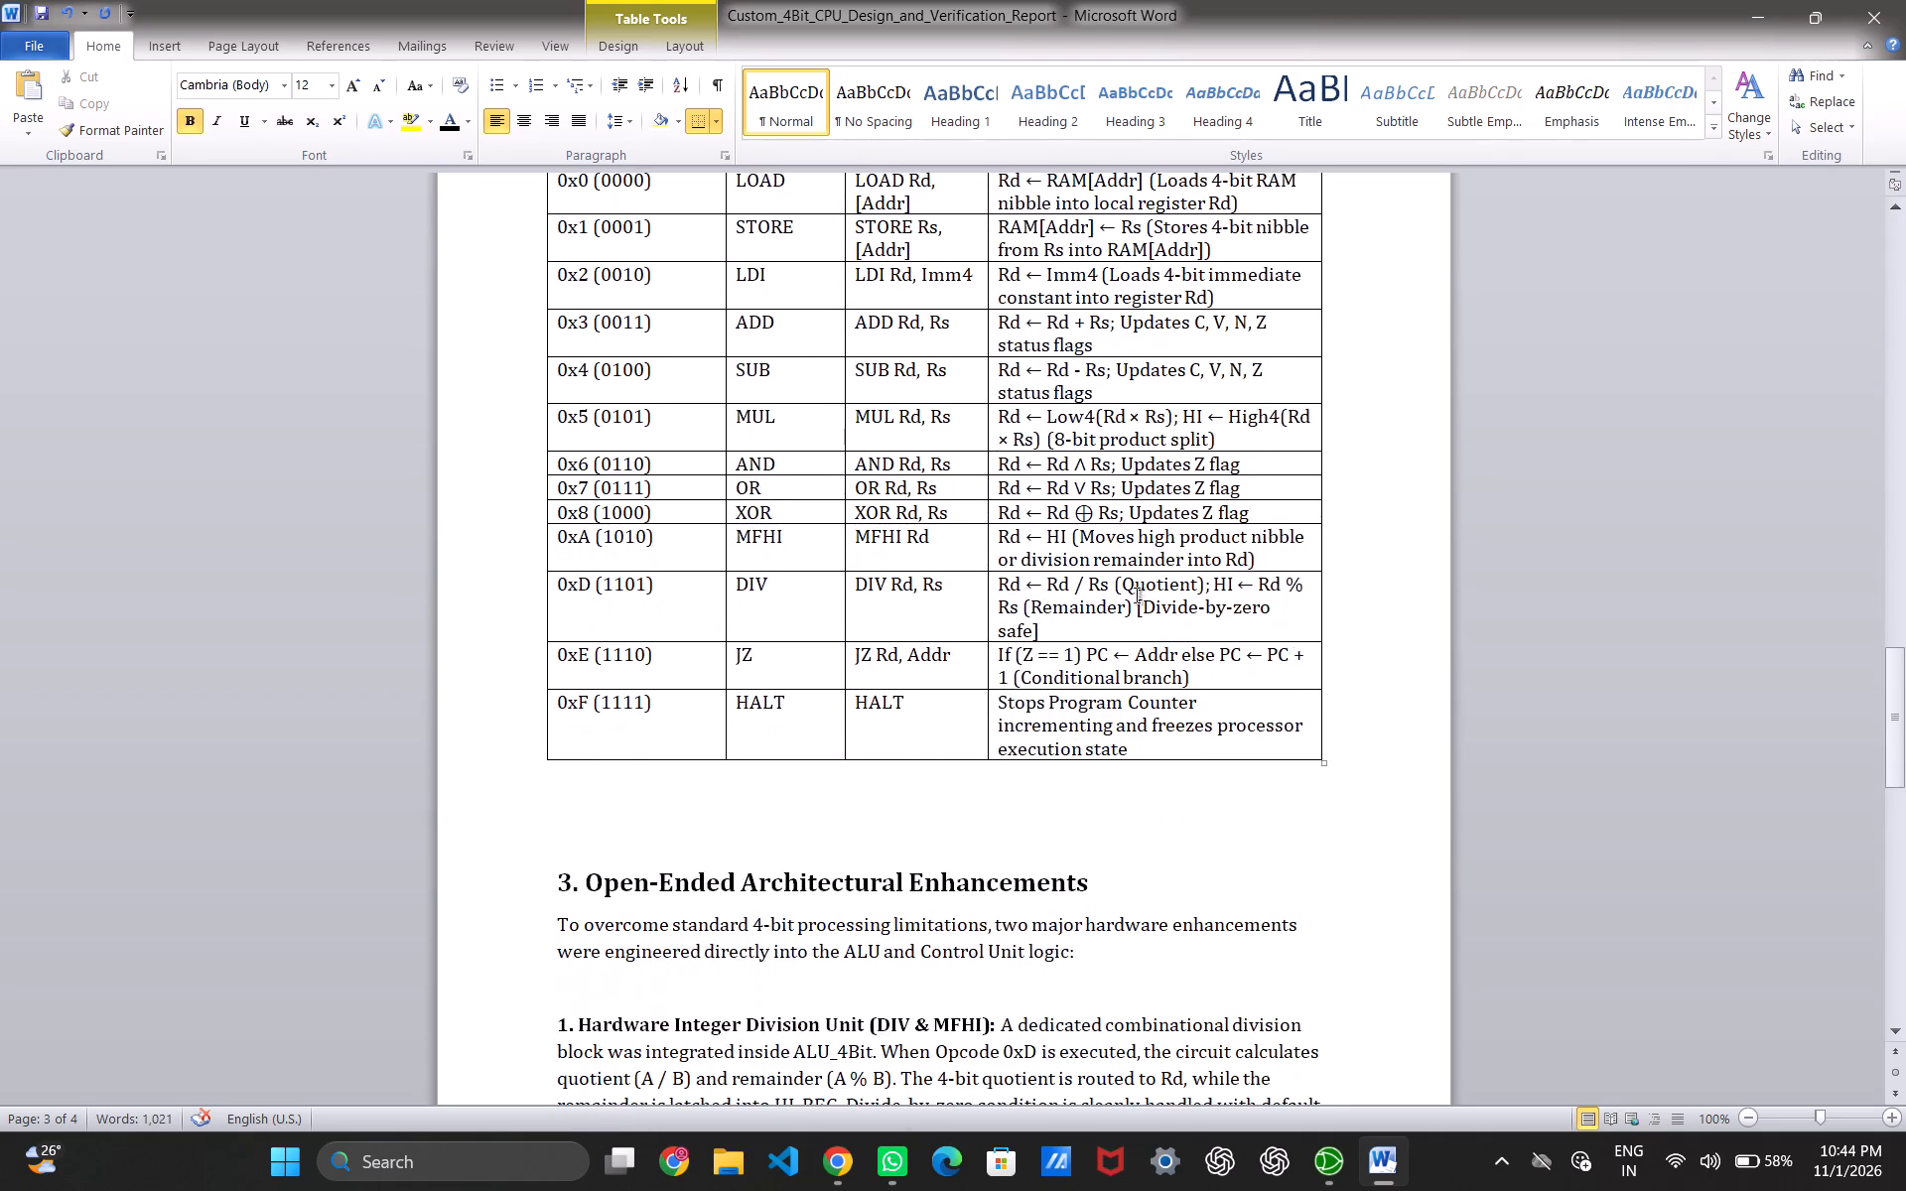
{"action": "scroll", "coordinate": [1061, 755], "scroll_direction": "down", "scroll_amount": 3}
{"action": "scroll", "coordinate": [961, 884], "scroll_direction": "down", "scroll_amount": 2}
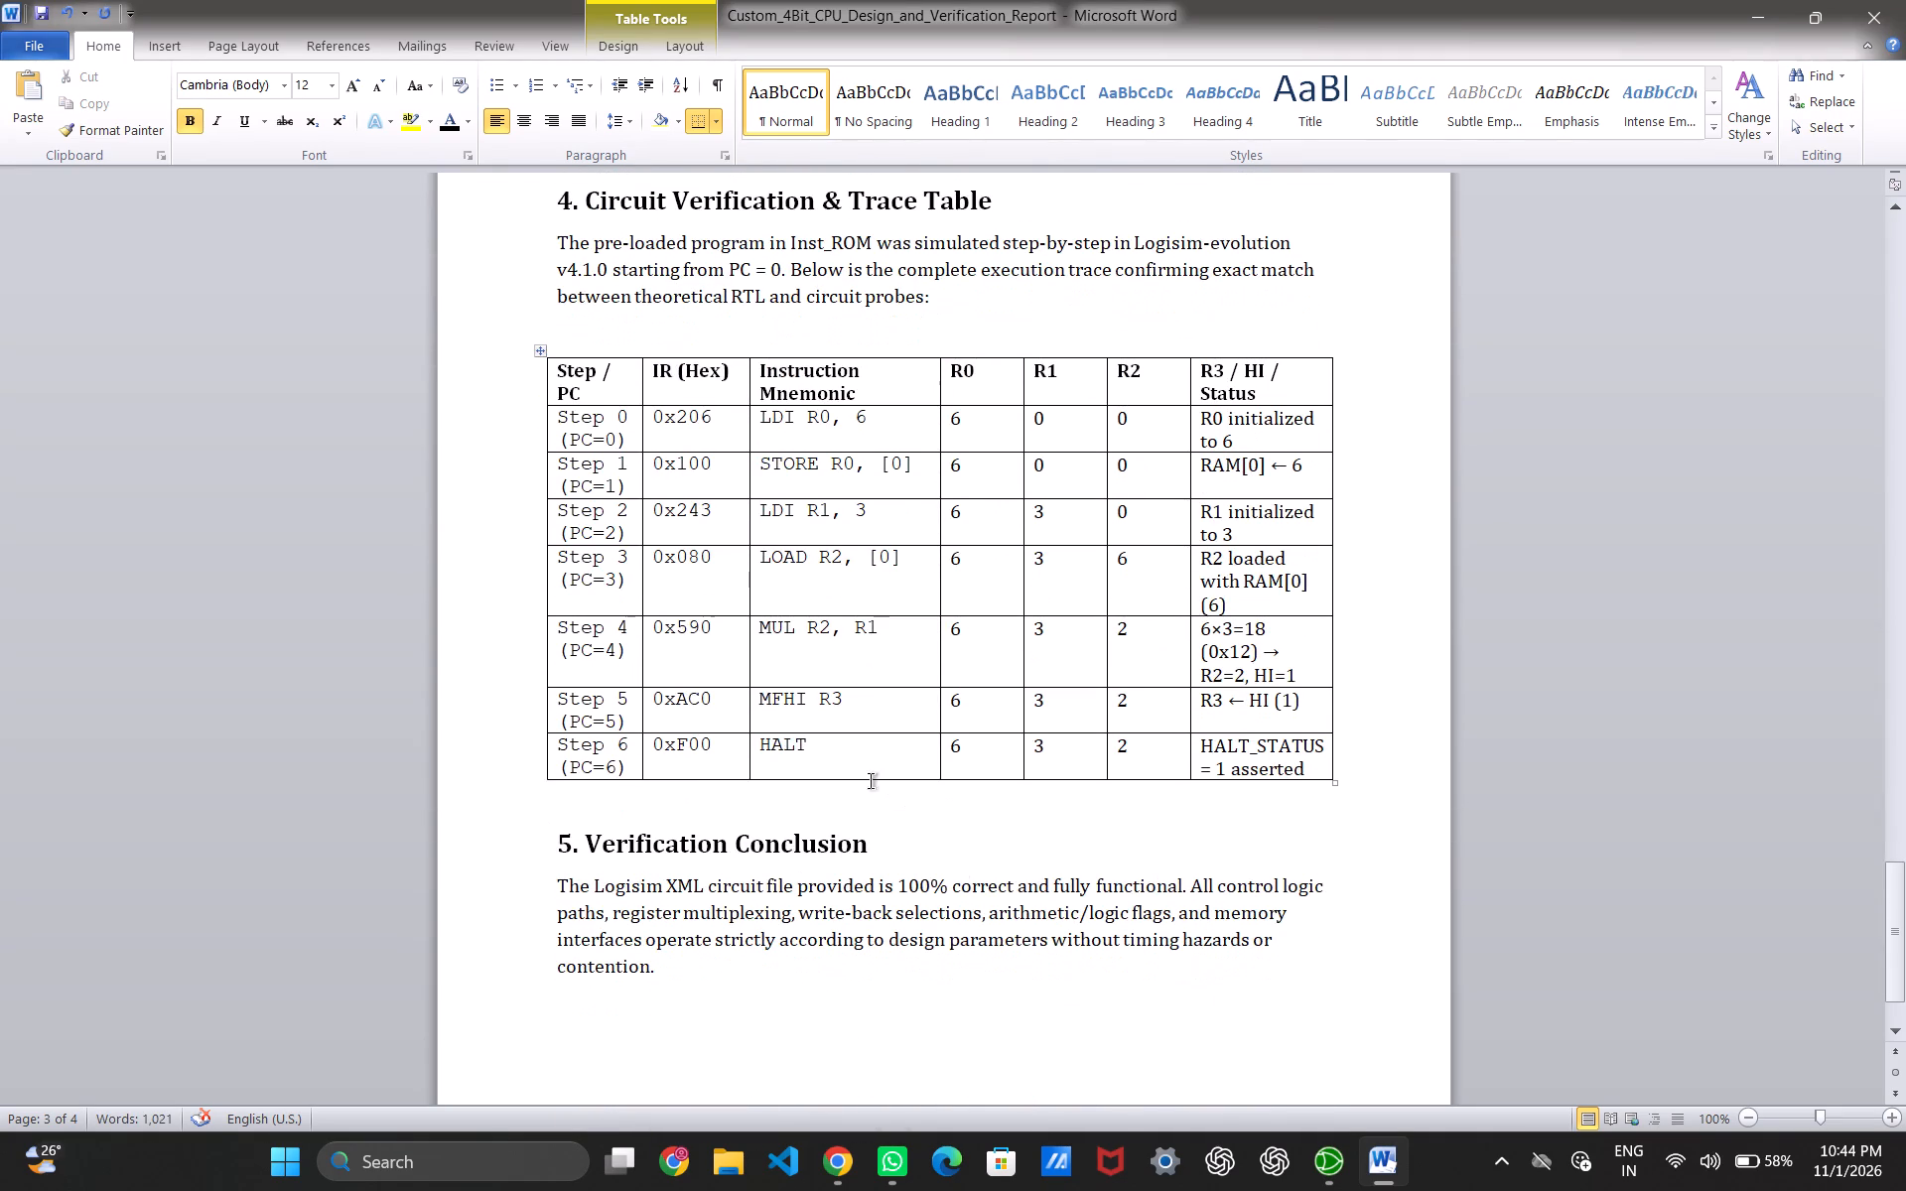
{"action": "left_click_drag", "start_coordinate": [828, 760], "coordinate": [569, 380]}
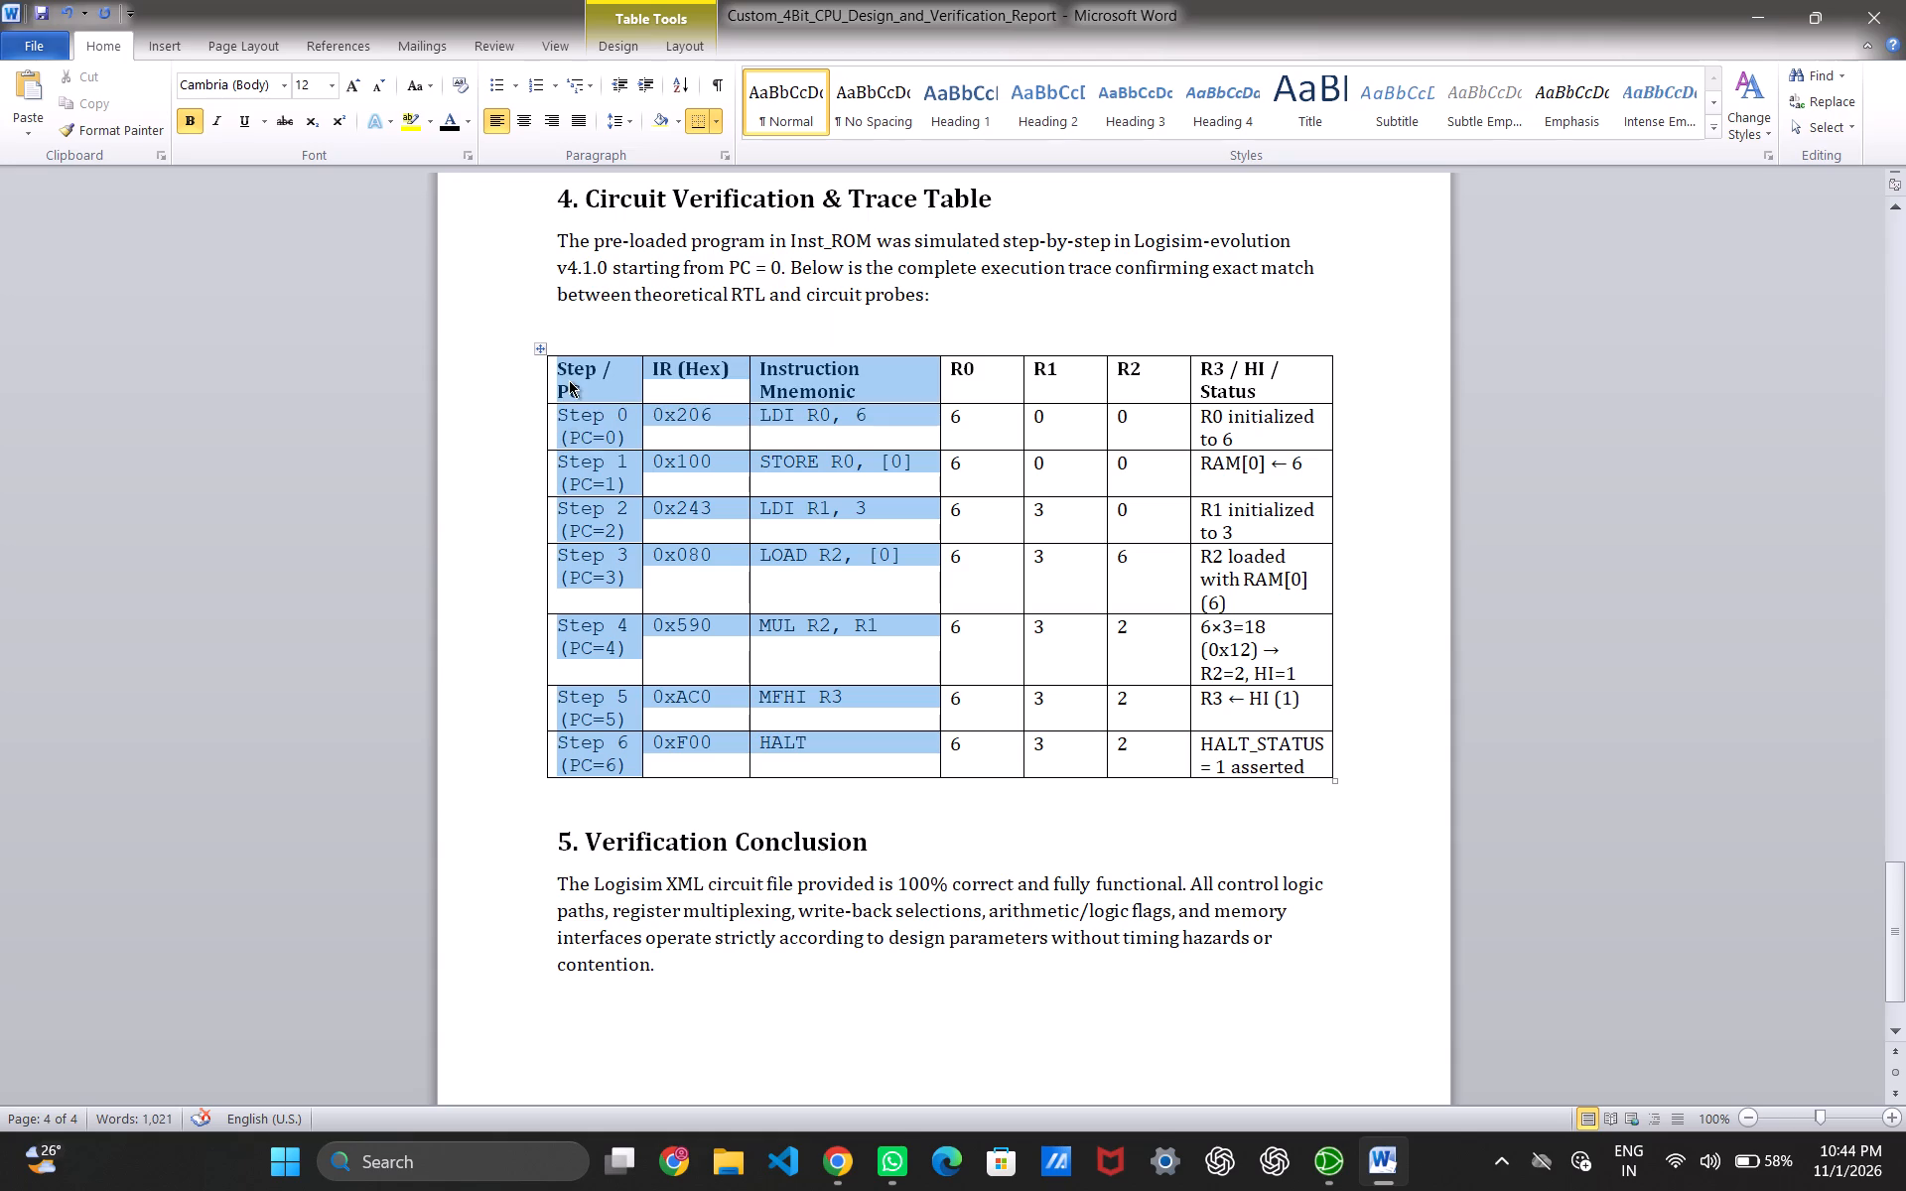
{"action": "left_click", "coordinate": [787, 732]}
{"action": "left_click", "coordinate": [713, 776]}
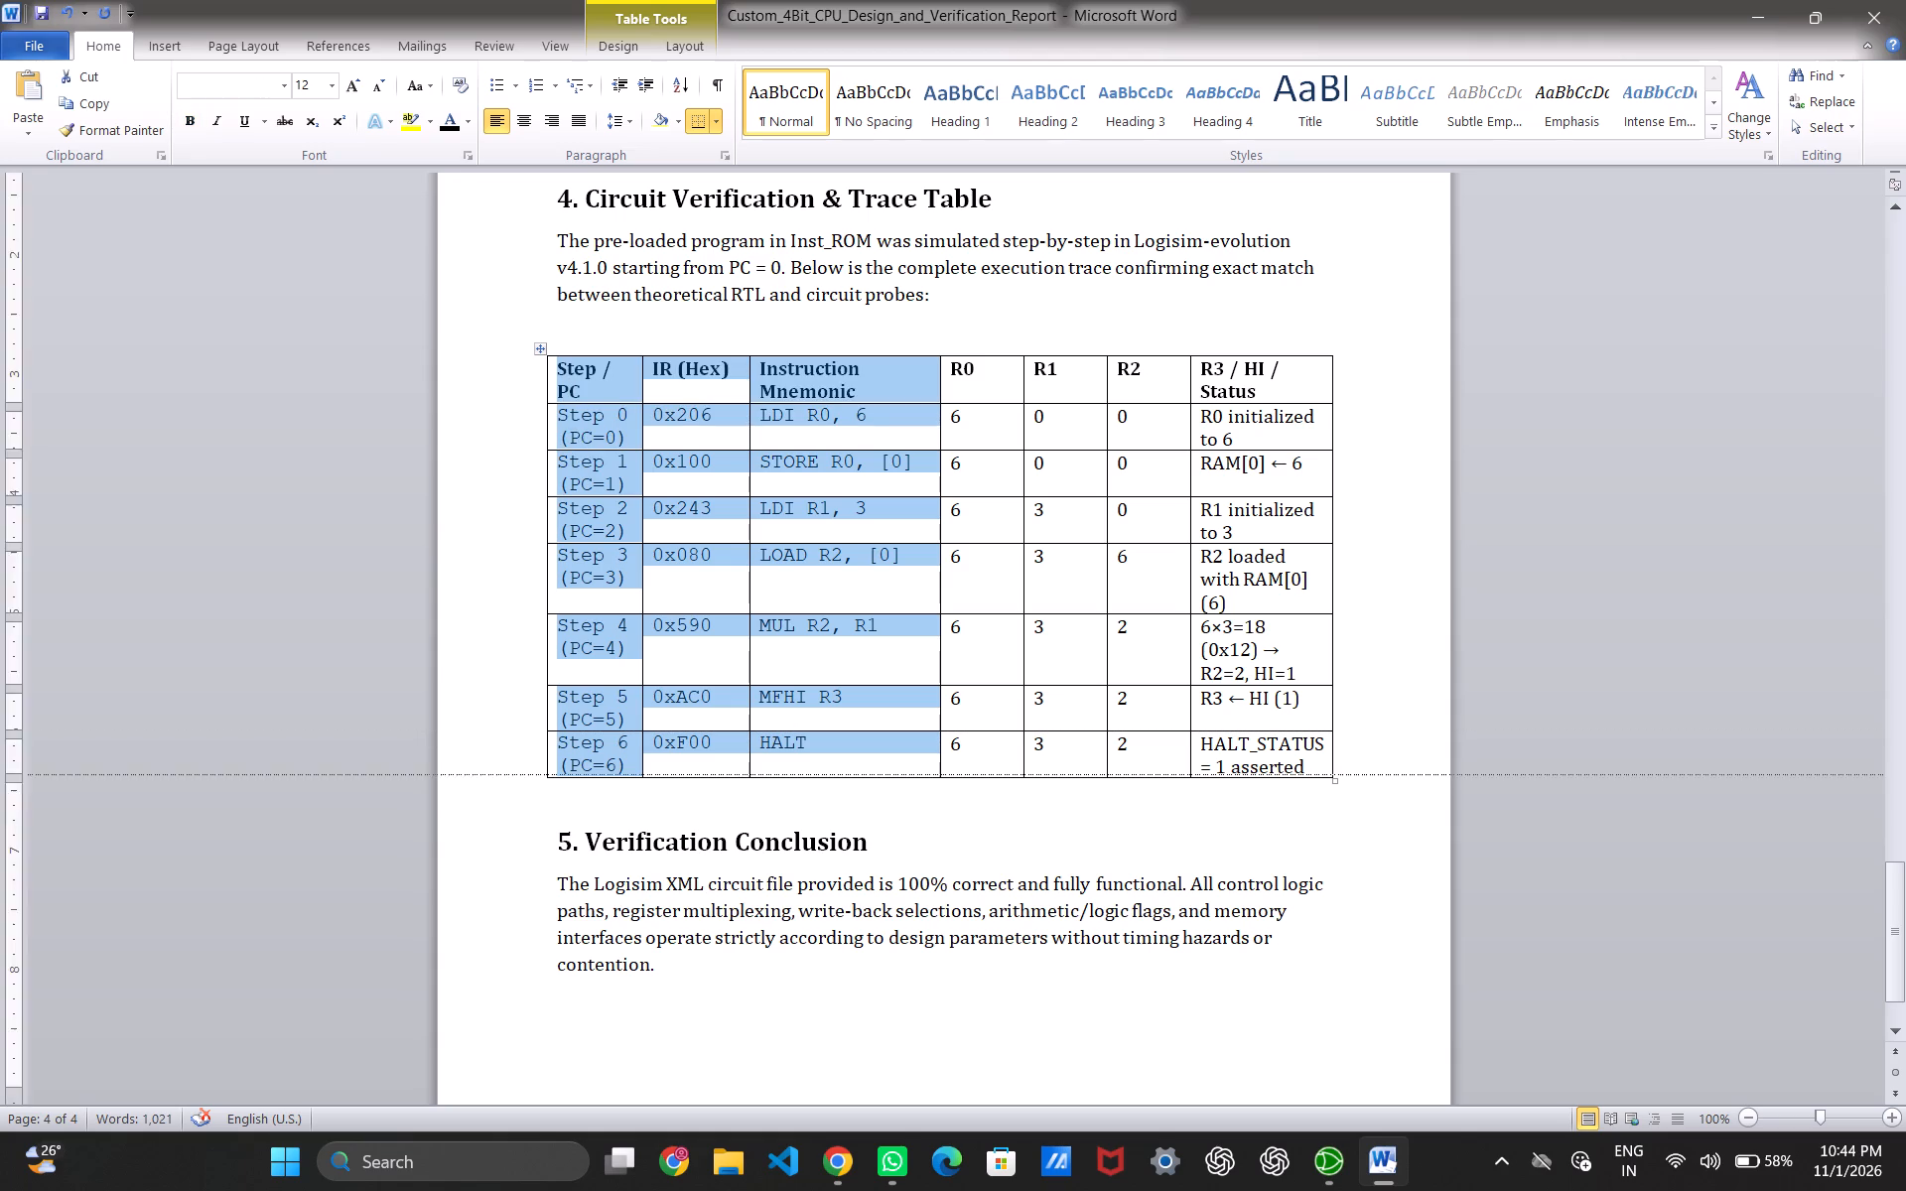
{"action": "left_click", "coordinate": [735, 820]}
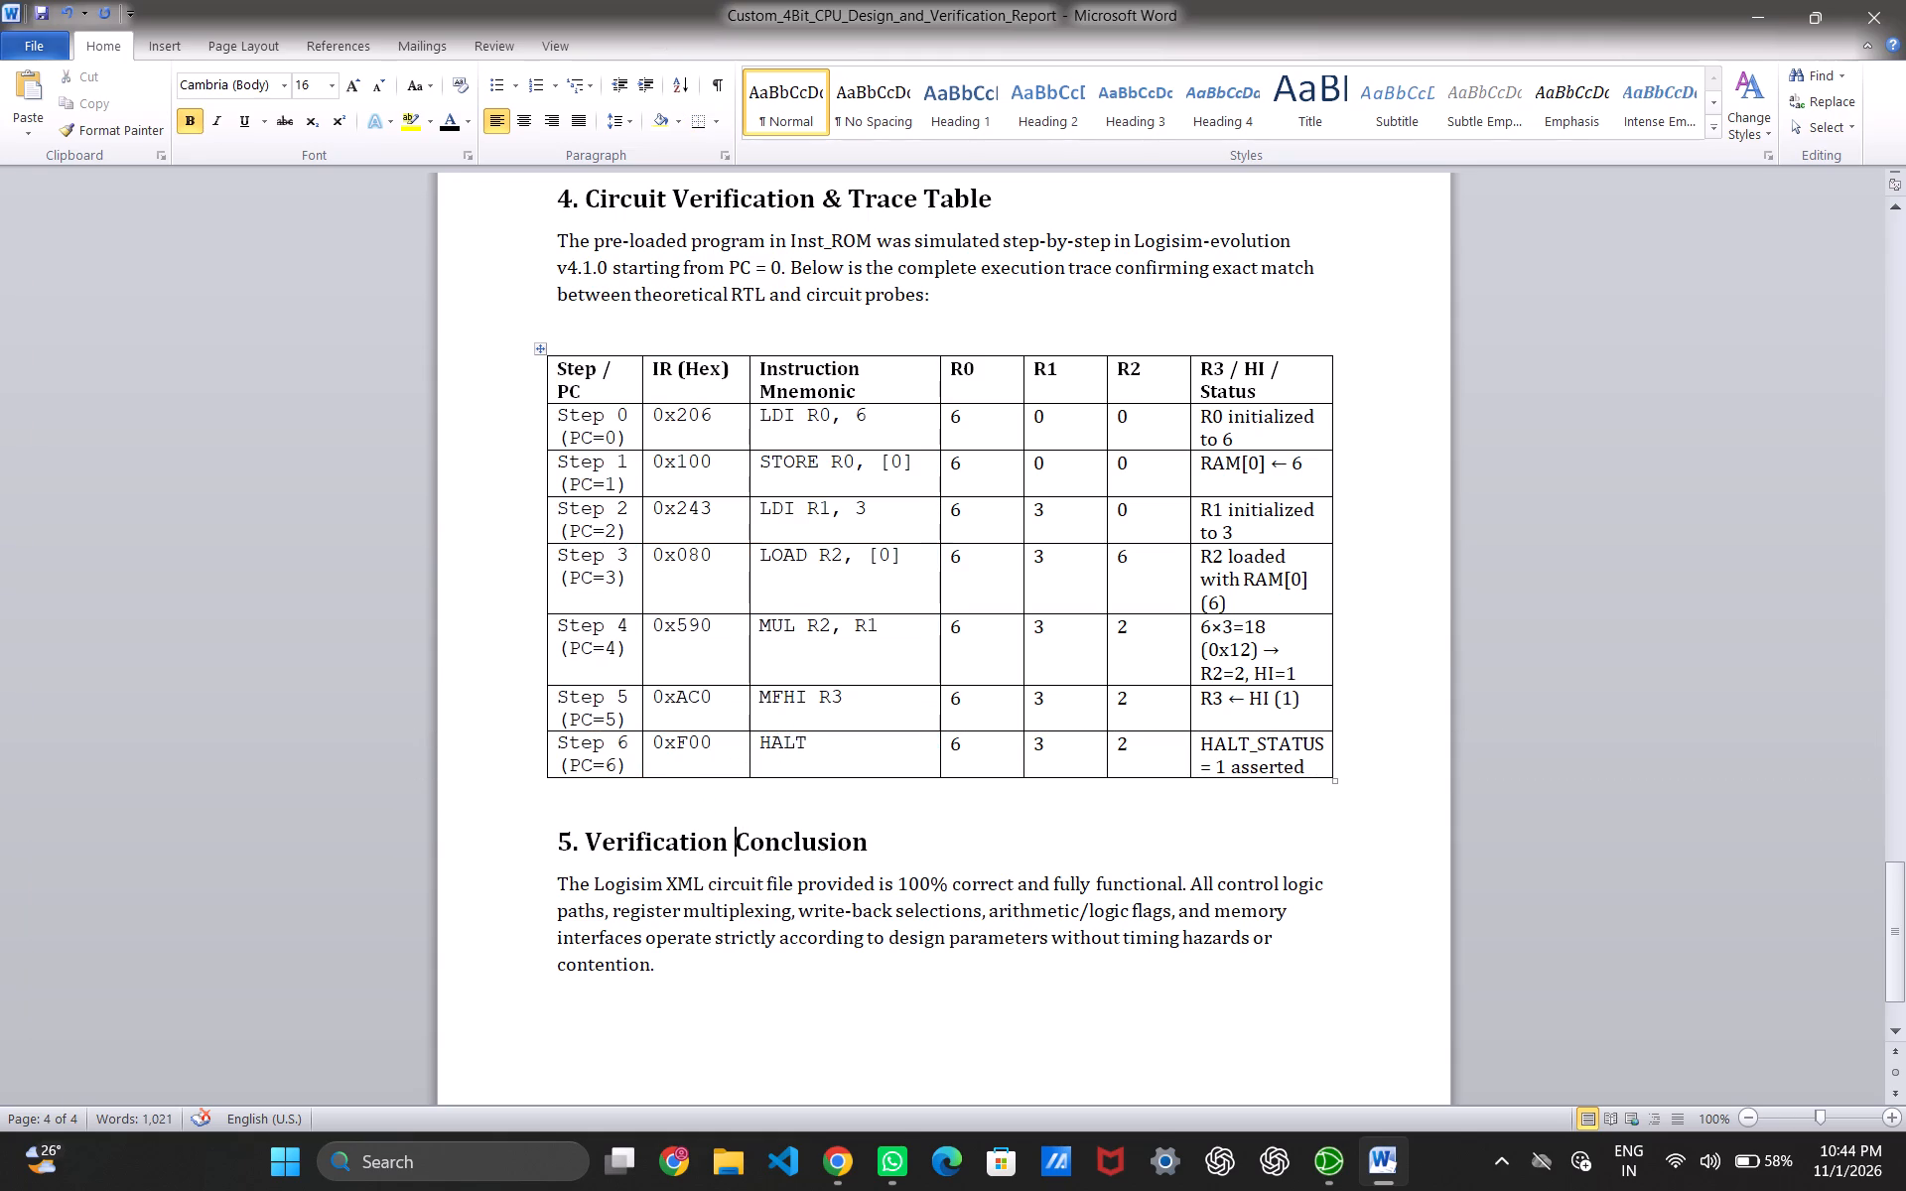
{"action": "left_click_drag", "start_coordinate": [842, 755], "coordinate": [572, 445]}
{"action": "left_click", "coordinate": [681, 389]}
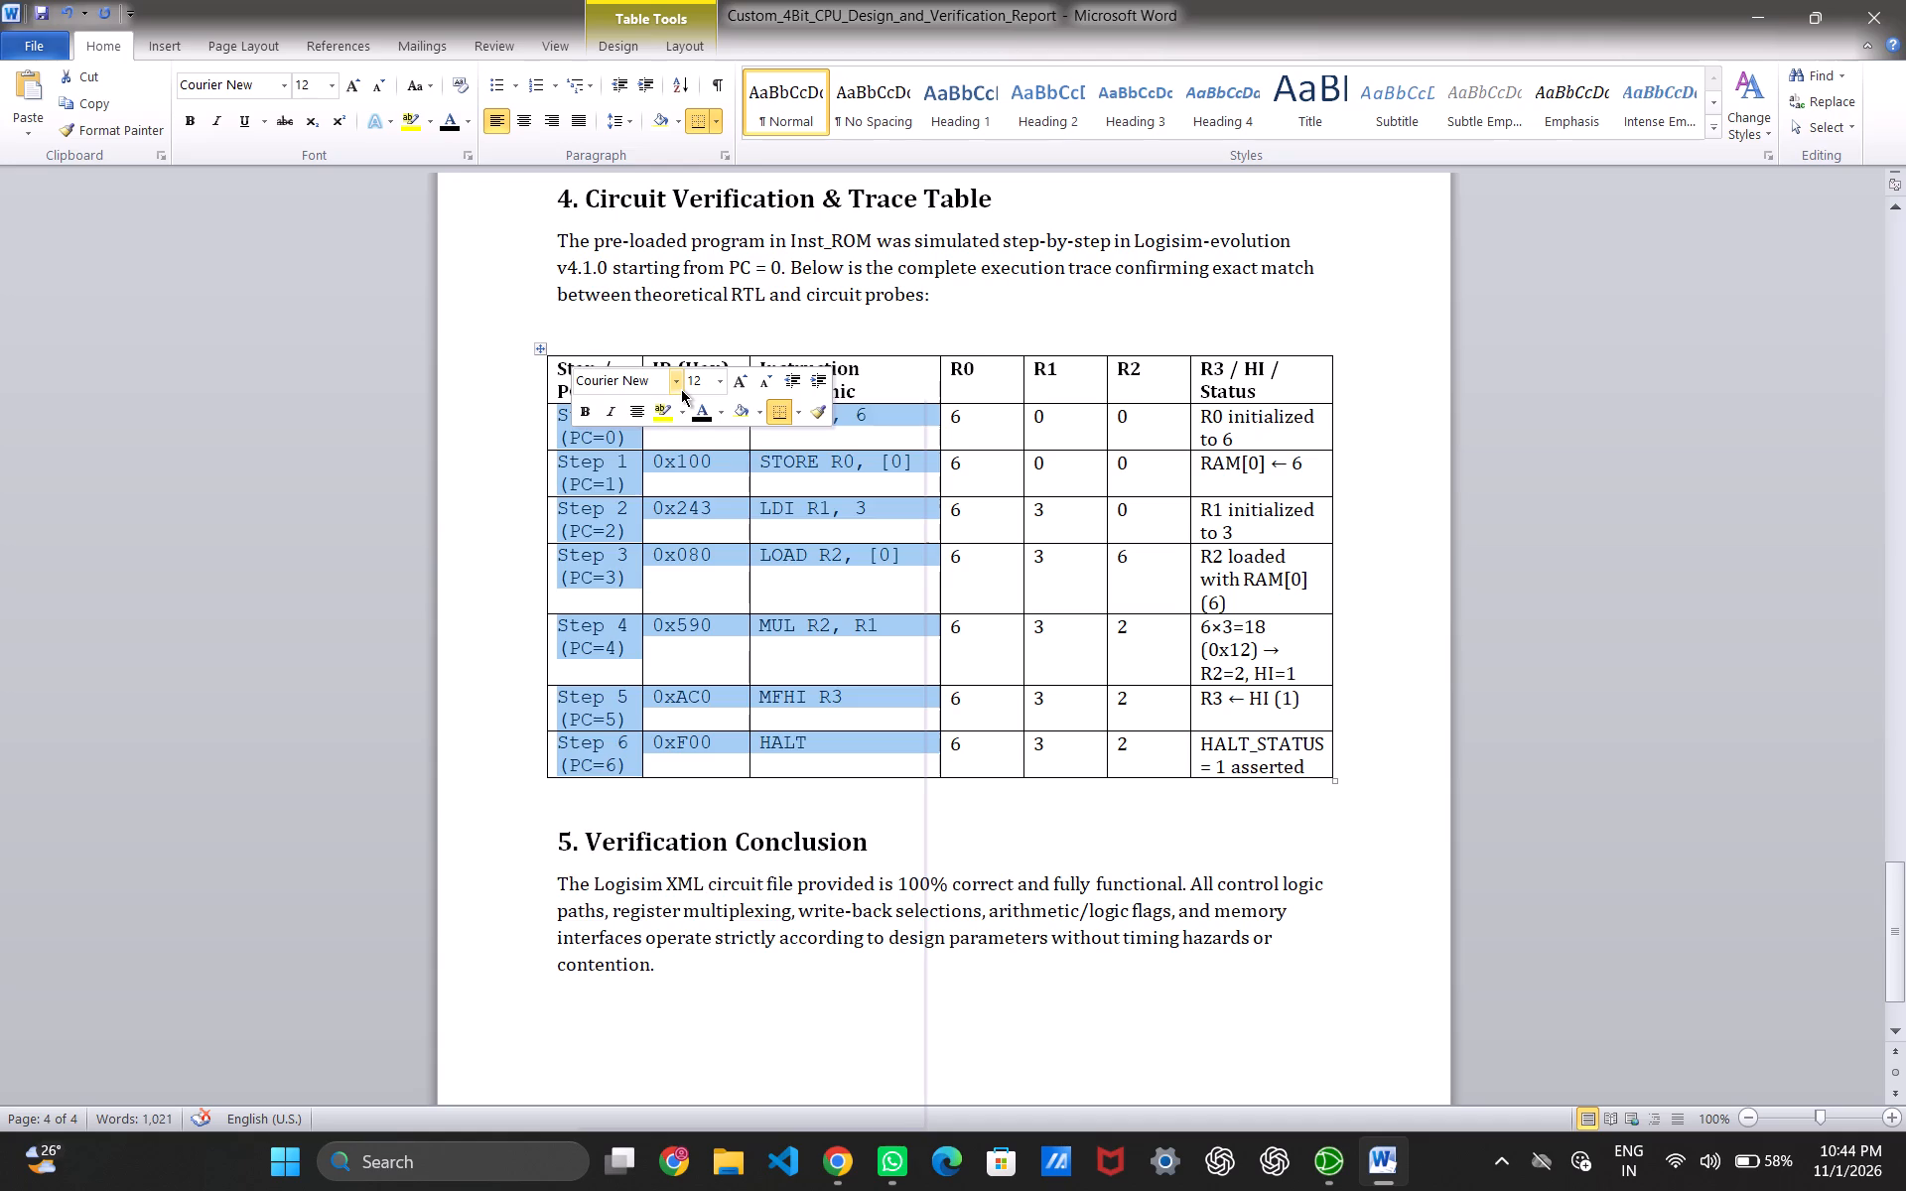
{"action": "left_click", "coordinate": [661, 467]}
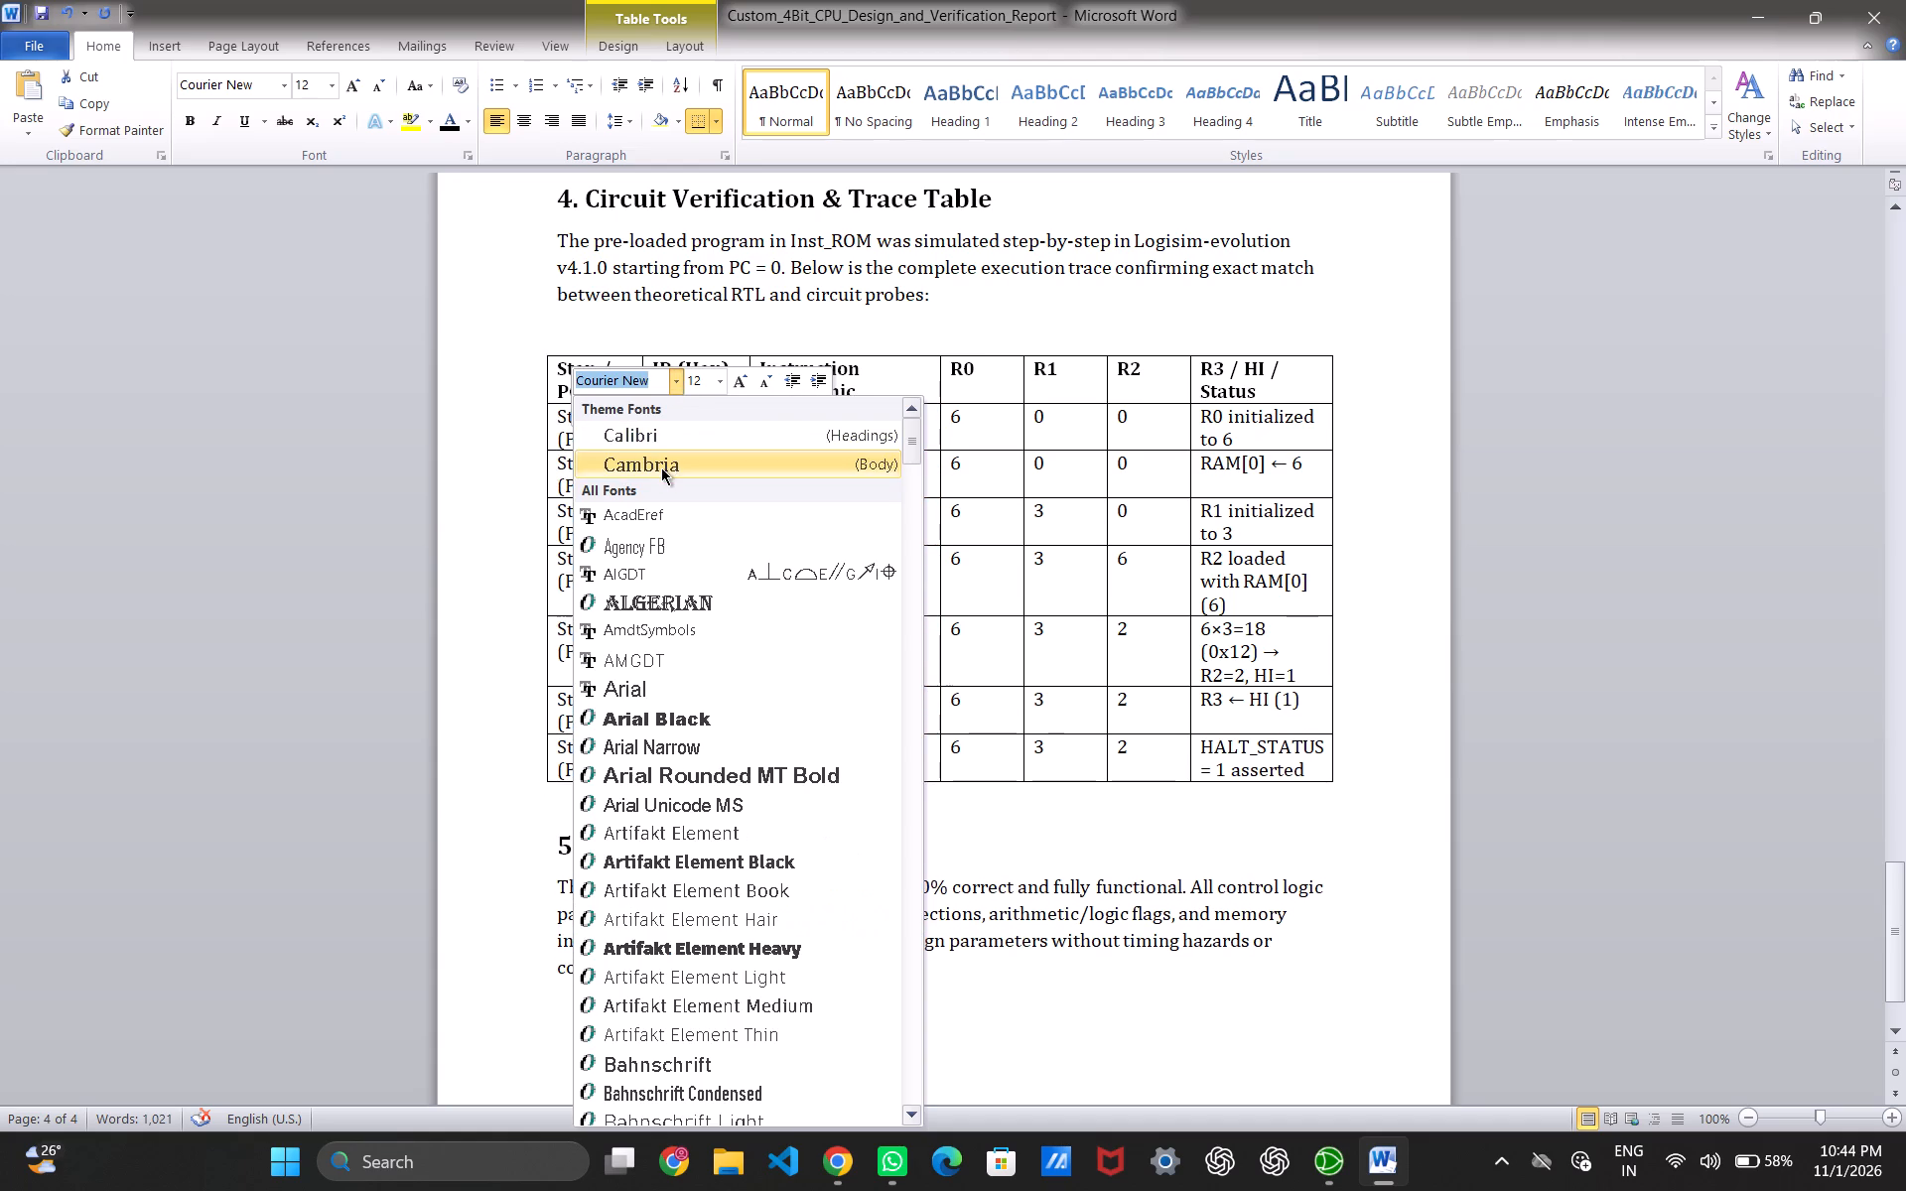
{"action": "left_click", "coordinate": [994, 905]}
Review the whole report from the title page to the verification conclusion, checking the layout and the table fonts.
{"action": "scroll", "coordinate": [994, 905], "scroll_direction": "up", "scroll_amount": 13}
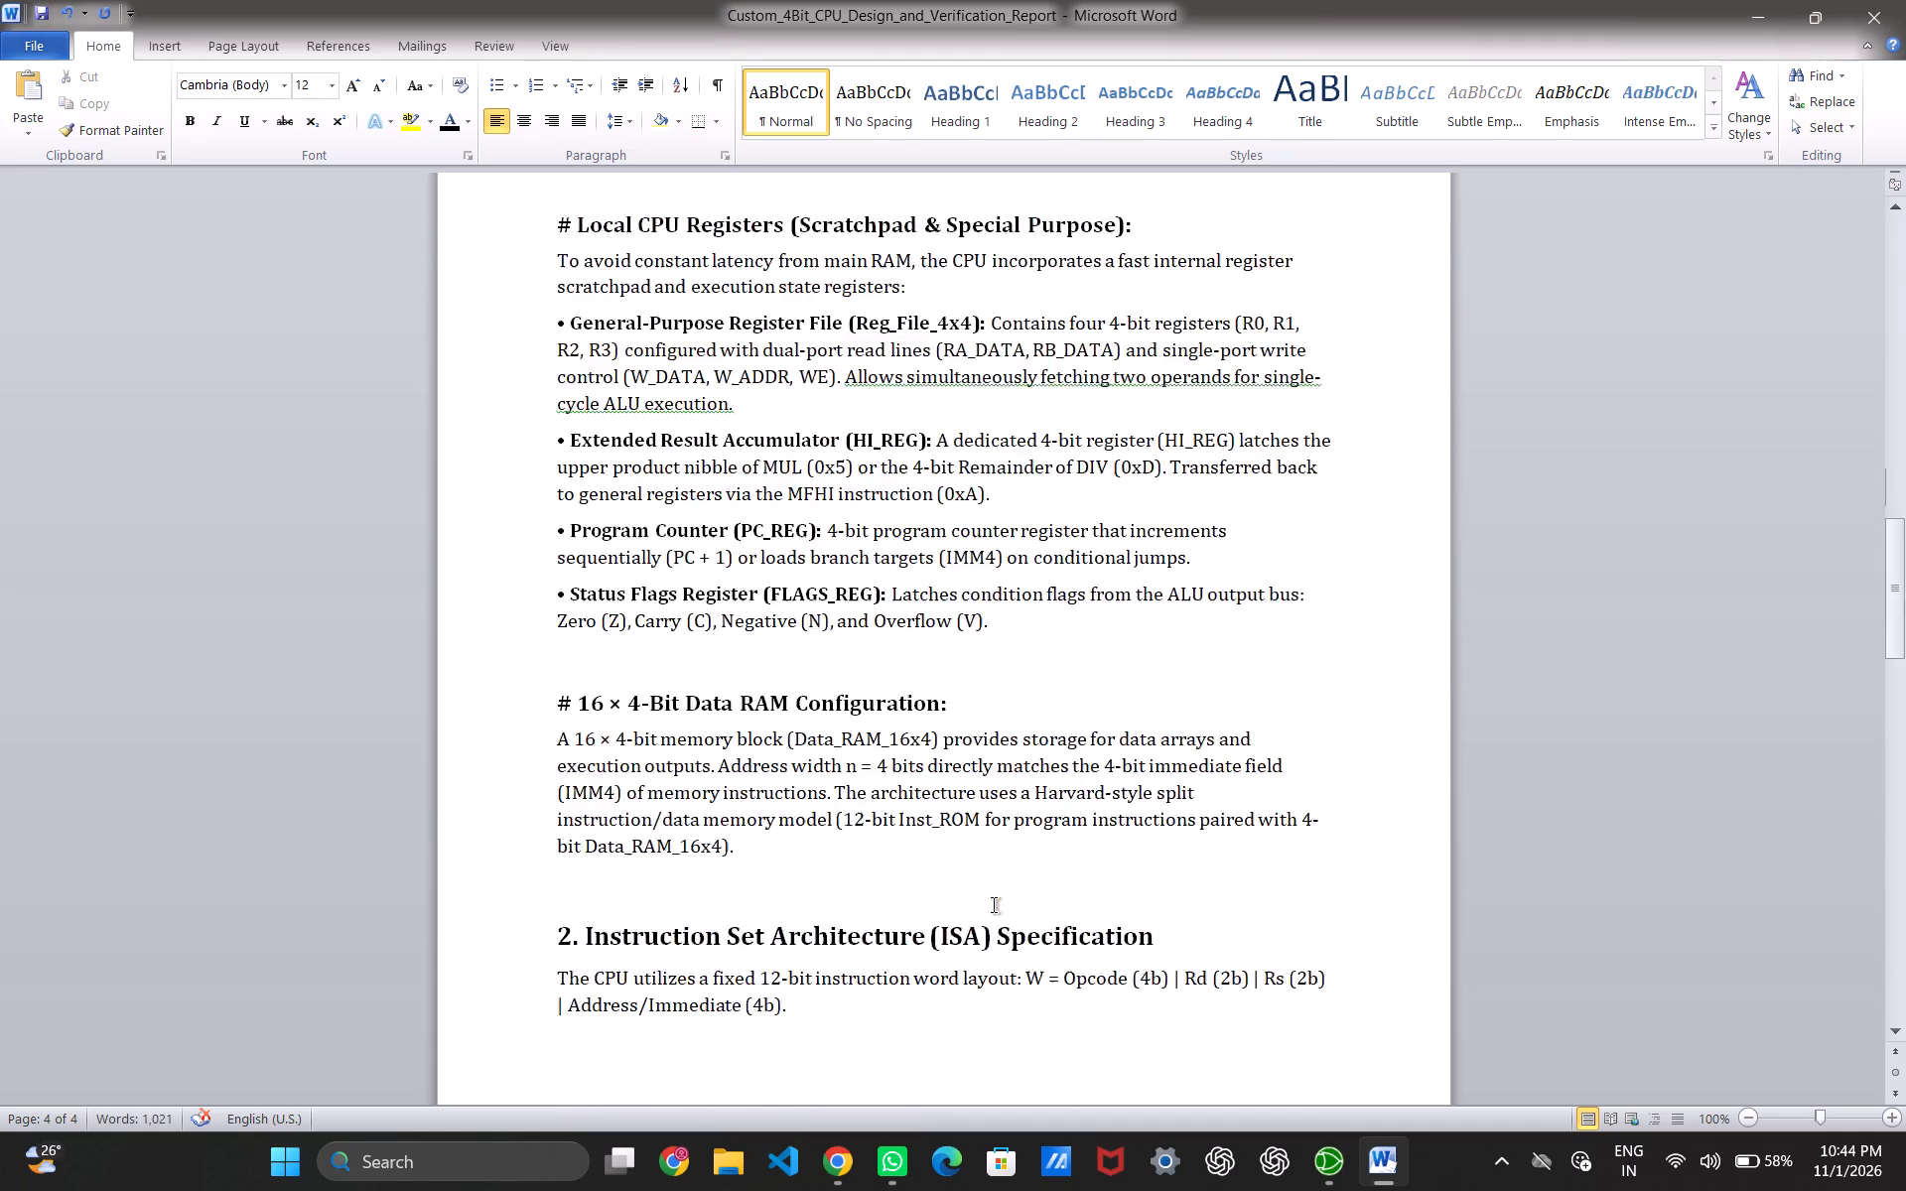
{"action": "scroll", "coordinate": [994, 905], "scroll_direction": "up", "scroll_amount": 3}
{"action": "scroll", "coordinate": [994, 905], "scroll_direction": "down", "scroll_amount": 1}
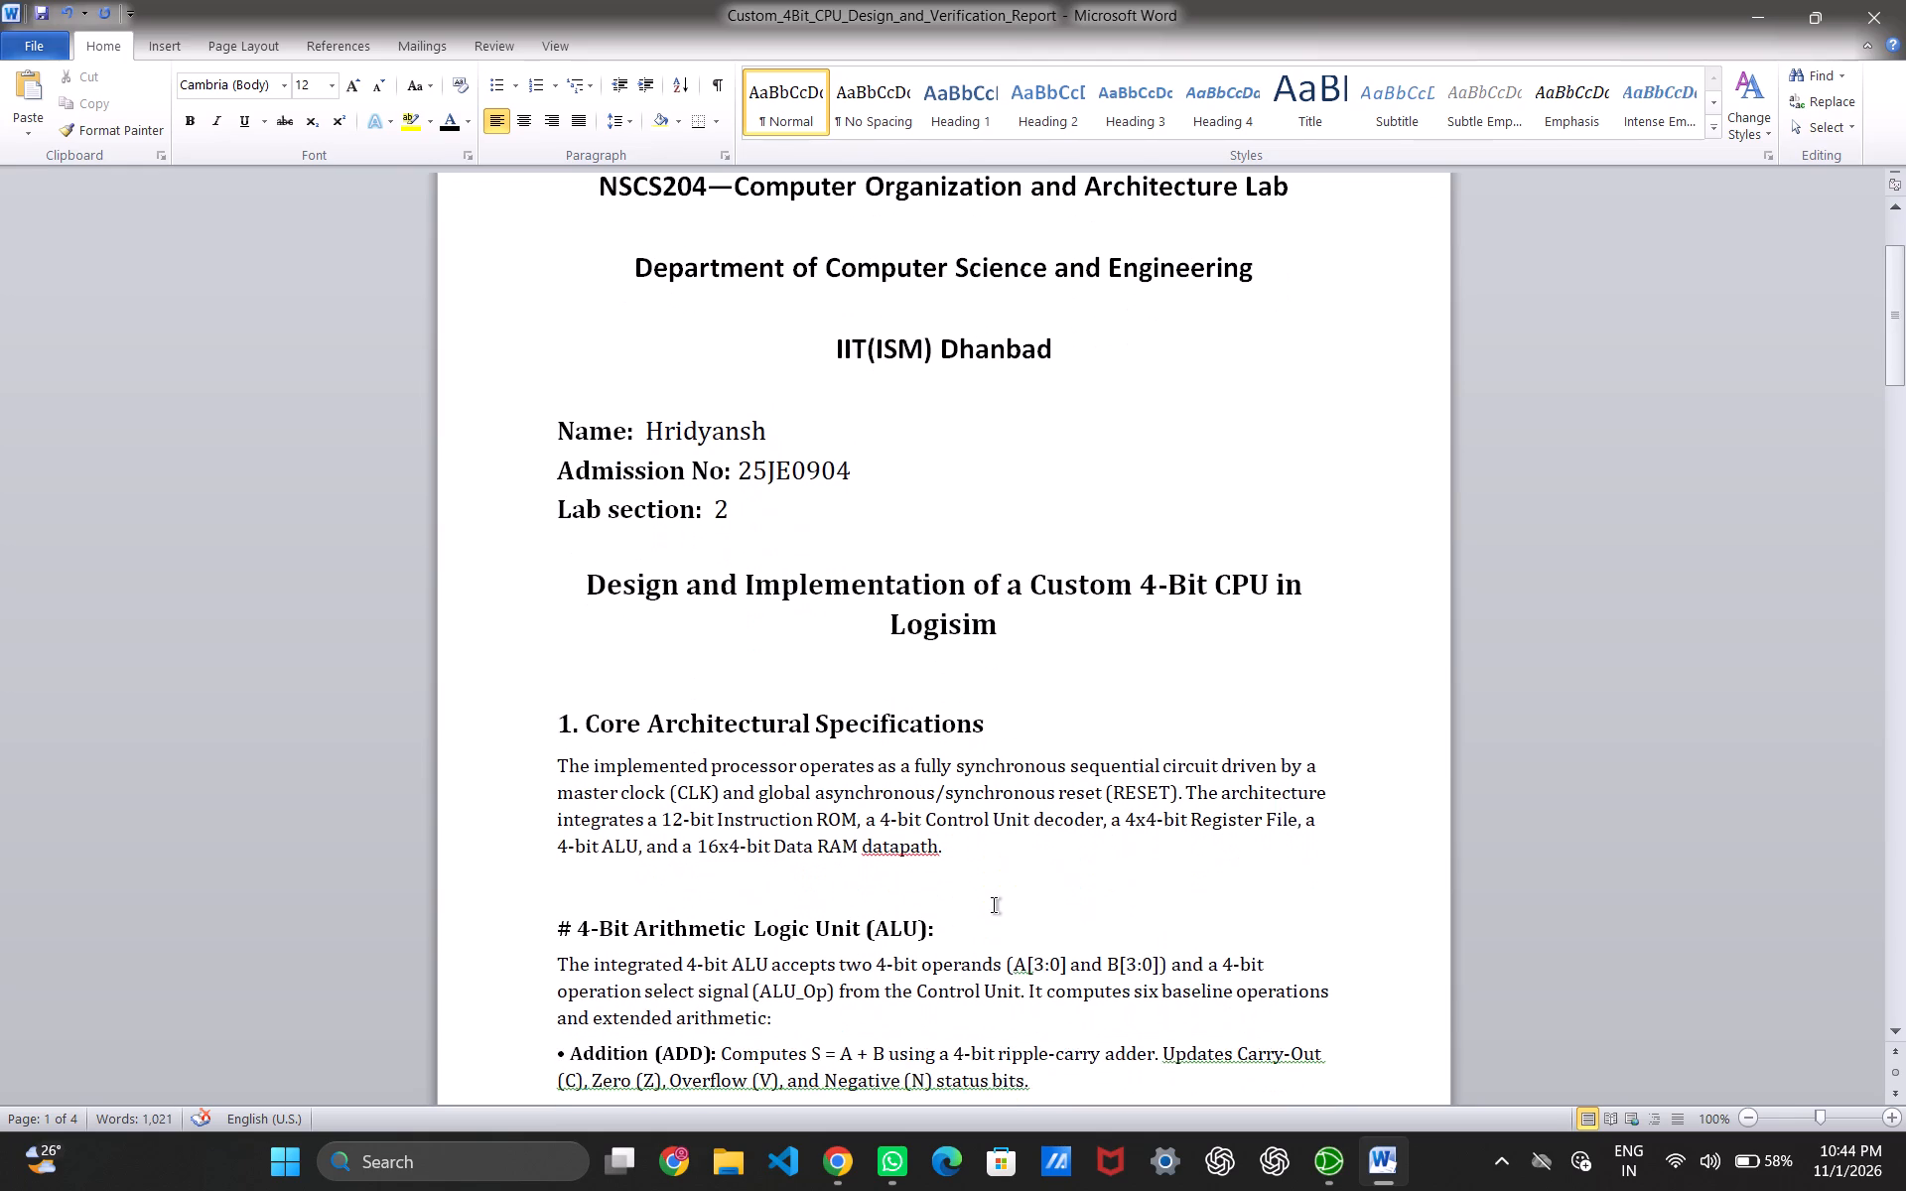
{"action": "scroll", "coordinate": [994, 905], "scroll_direction": "down", "scroll_amount": 1, "text": "ctrl"}
{"action": "scroll", "coordinate": [994, 905], "scroll_direction": "down", "scroll_amount": 3}
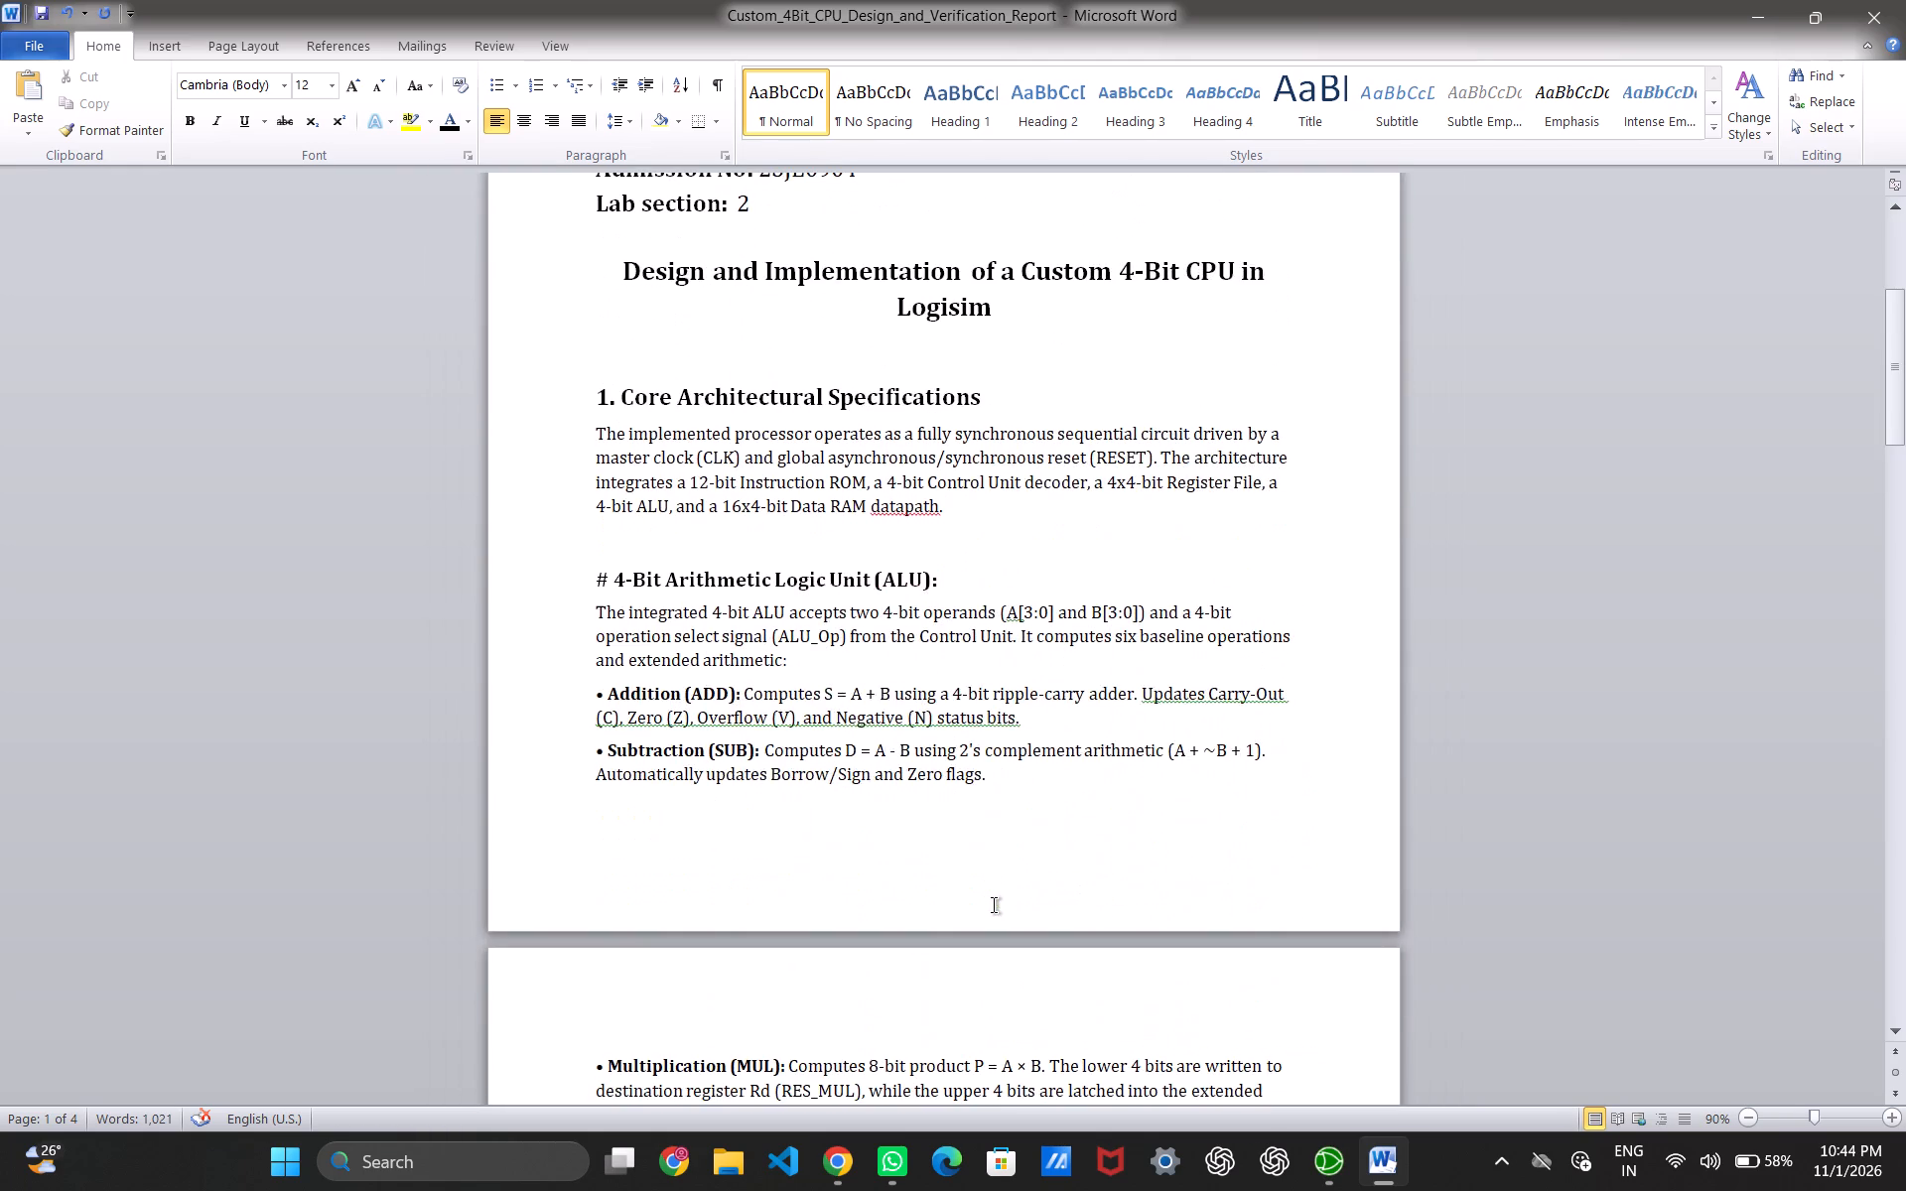
{"action": "scroll", "coordinate": [994, 905], "scroll_direction": "down", "scroll_amount": 3}
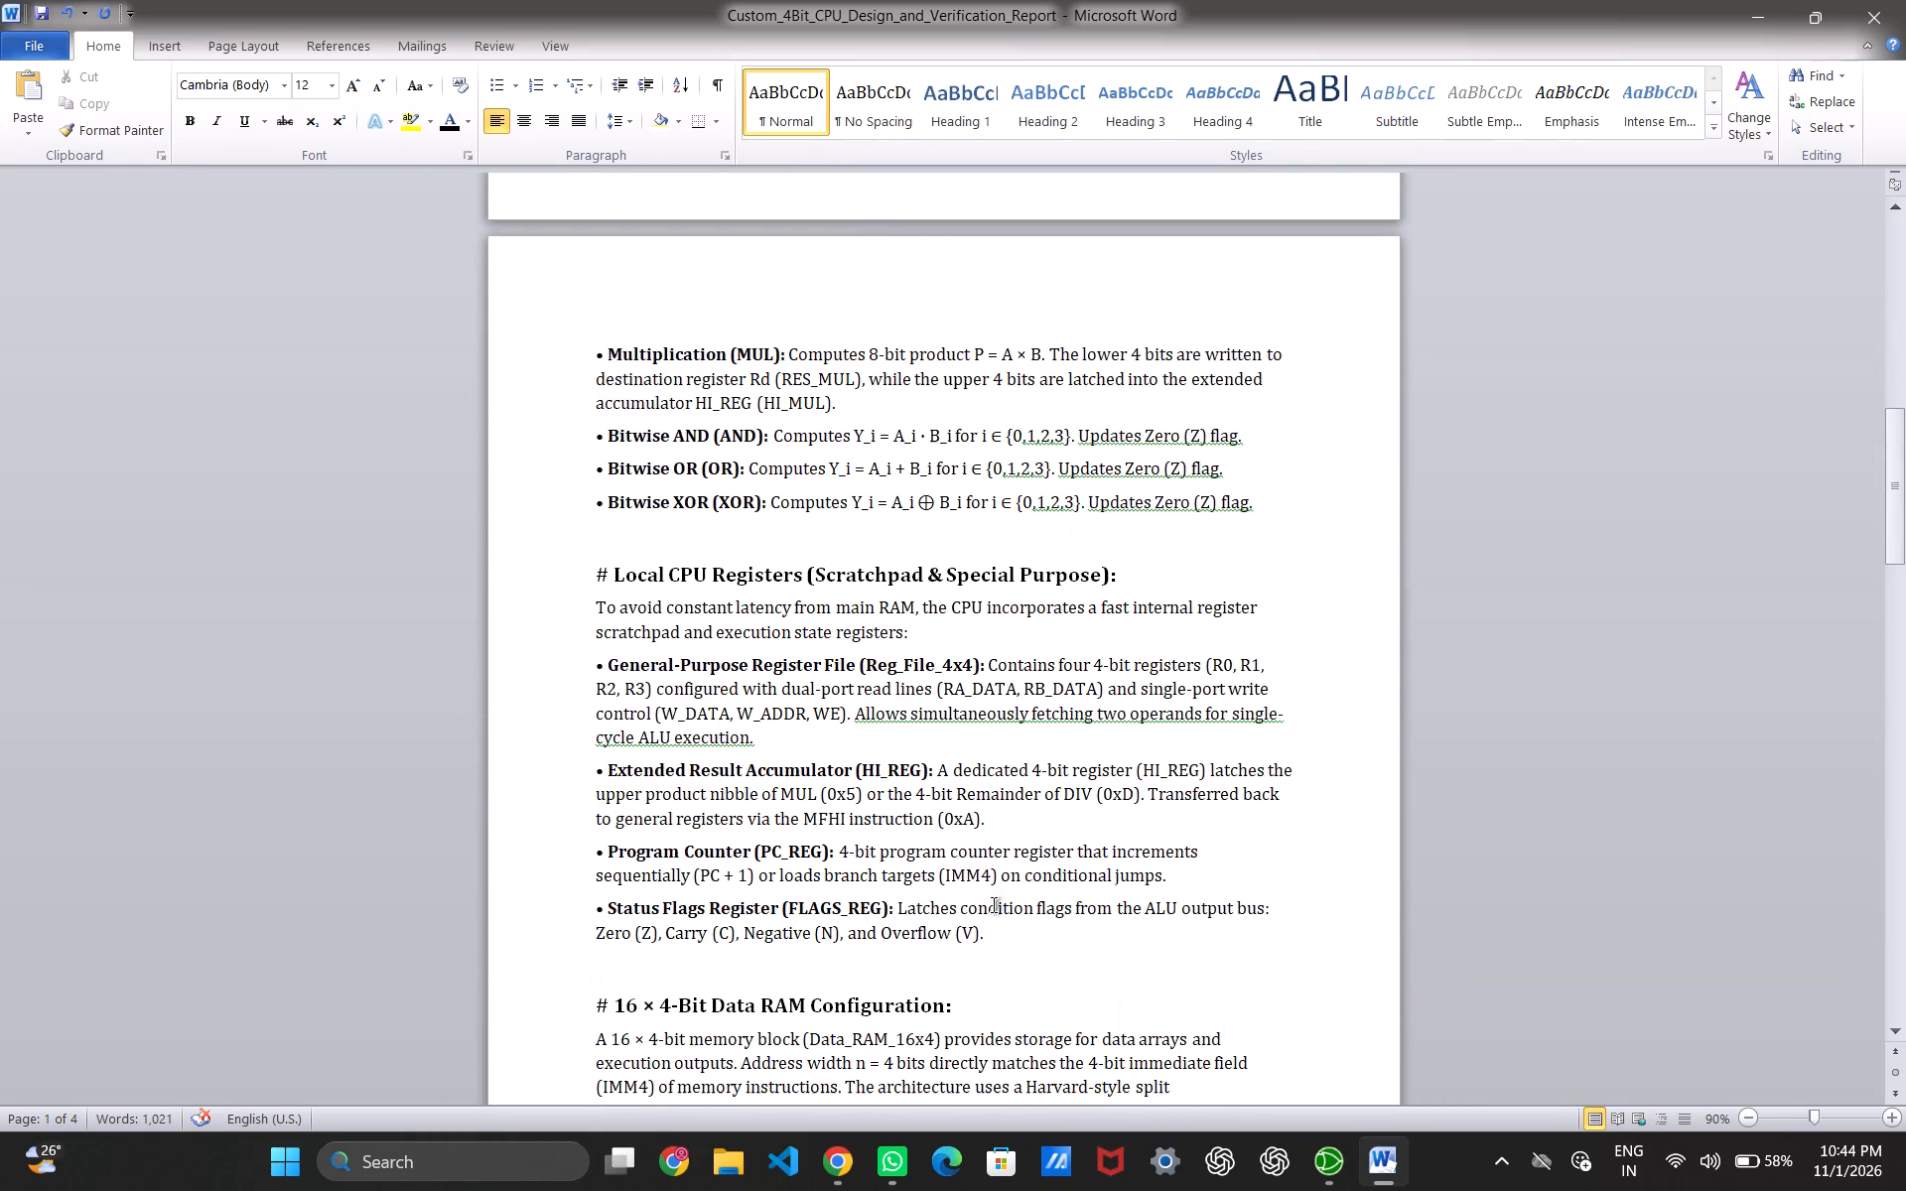
{"action": "scroll", "coordinate": [994, 905], "scroll_direction": "down", "scroll_amount": 1}
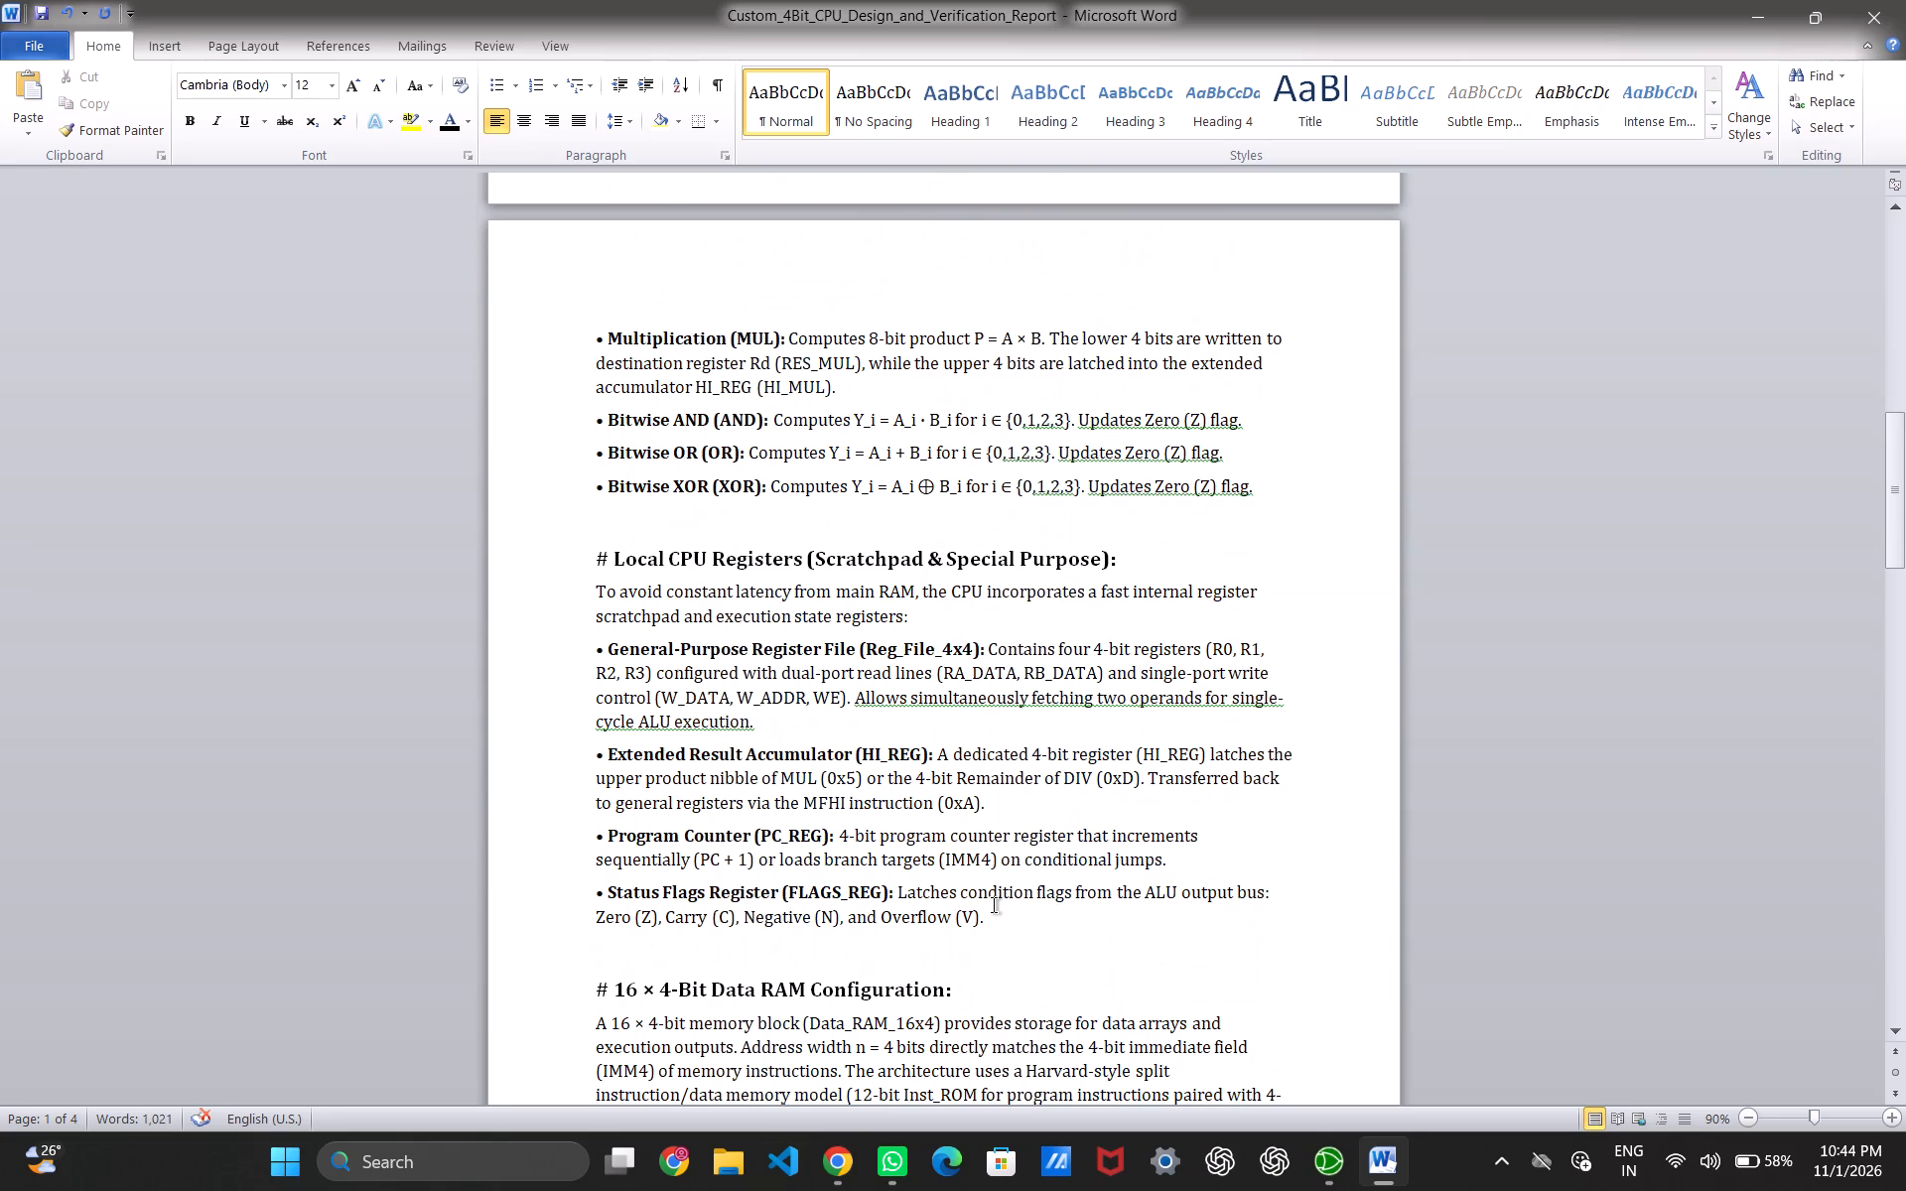
{"action": "scroll", "coordinate": [994, 905], "scroll_direction": "down", "scroll_amount": 1}
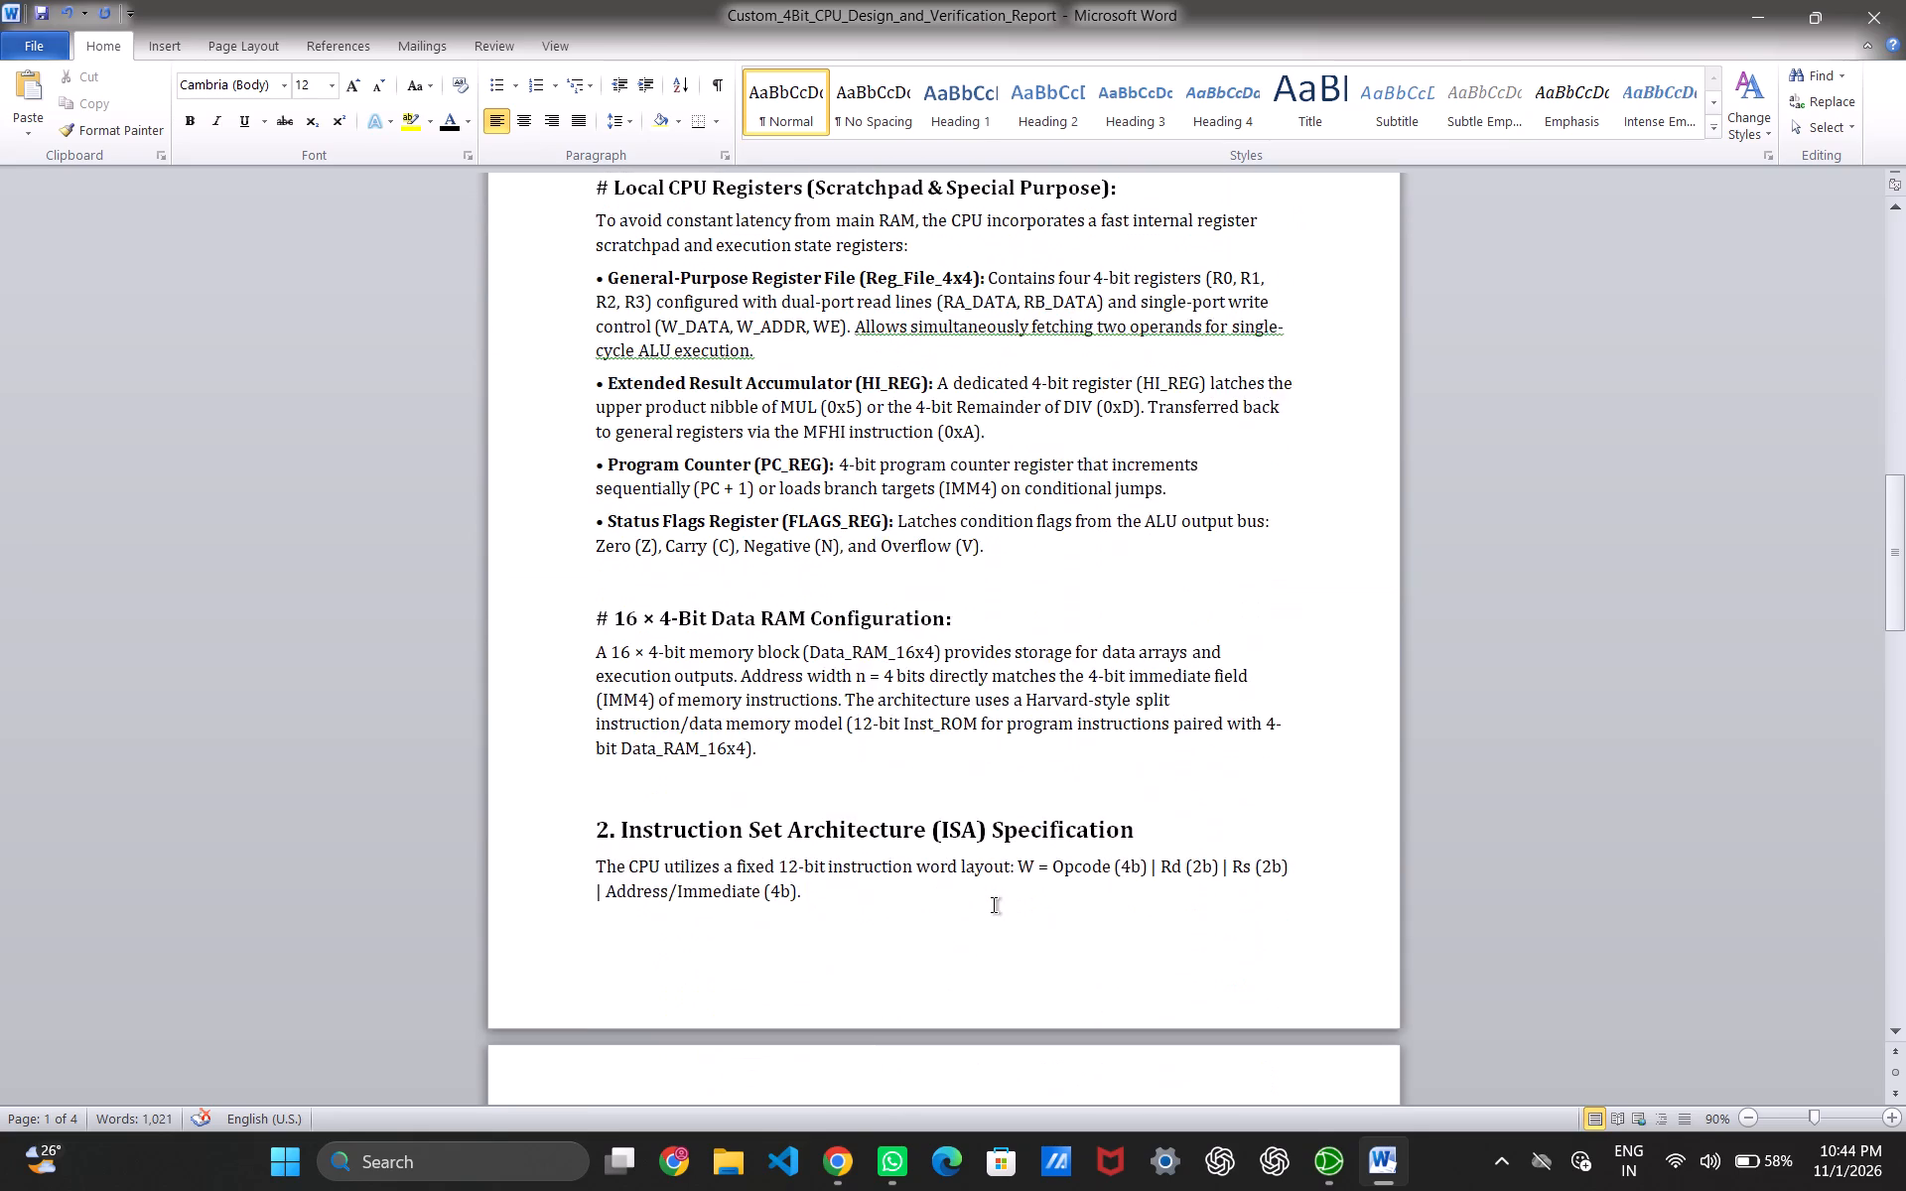
{"action": "scroll", "coordinate": [994, 905], "scroll_direction": "down", "scroll_amount": 4}
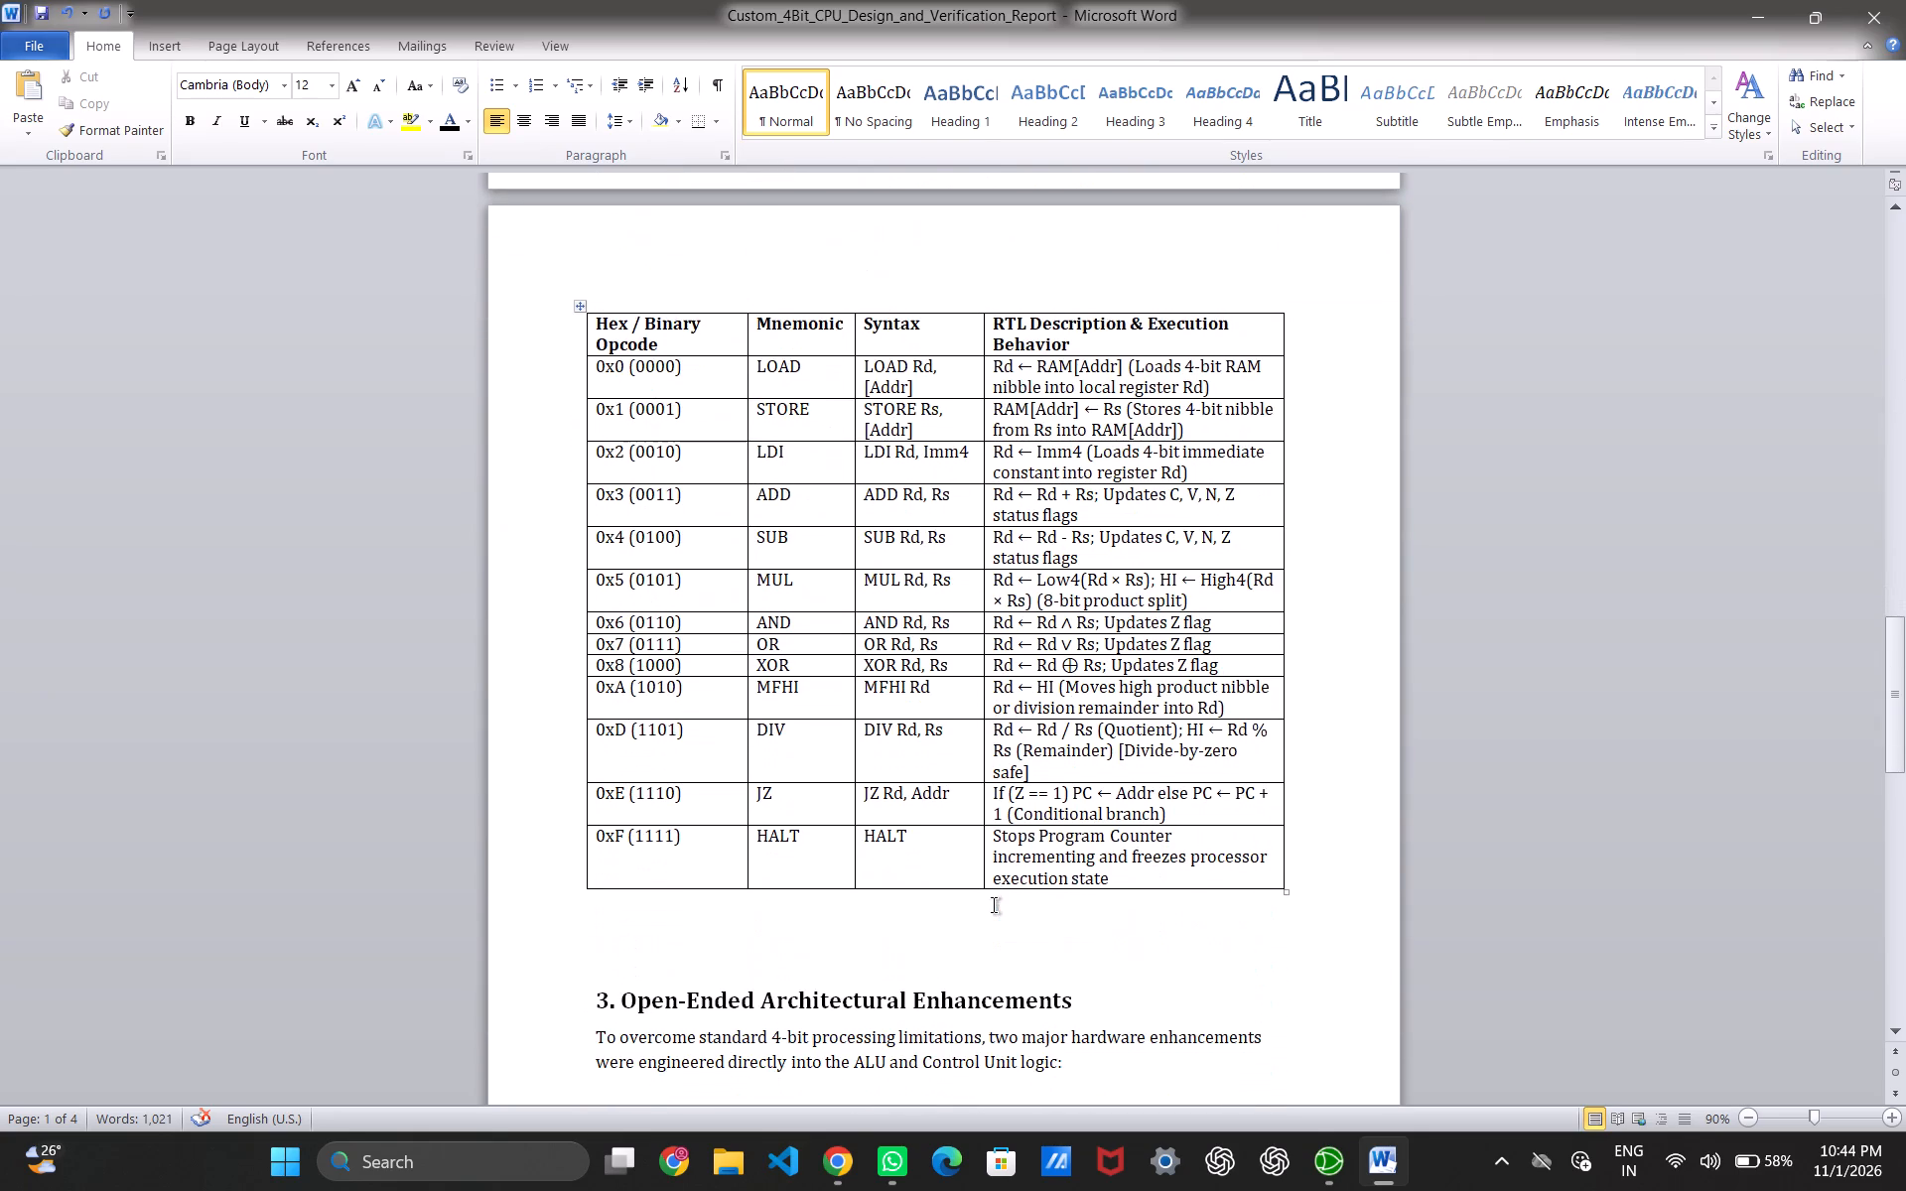
{"action": "scroll", "coordinate": [994, 905], "scroll_direction": "down", "scroll_amount": 1}
{"action": "scroll", "coordinate": [911, 950], "scroll_direction": "down", "scroll_amount": 3}
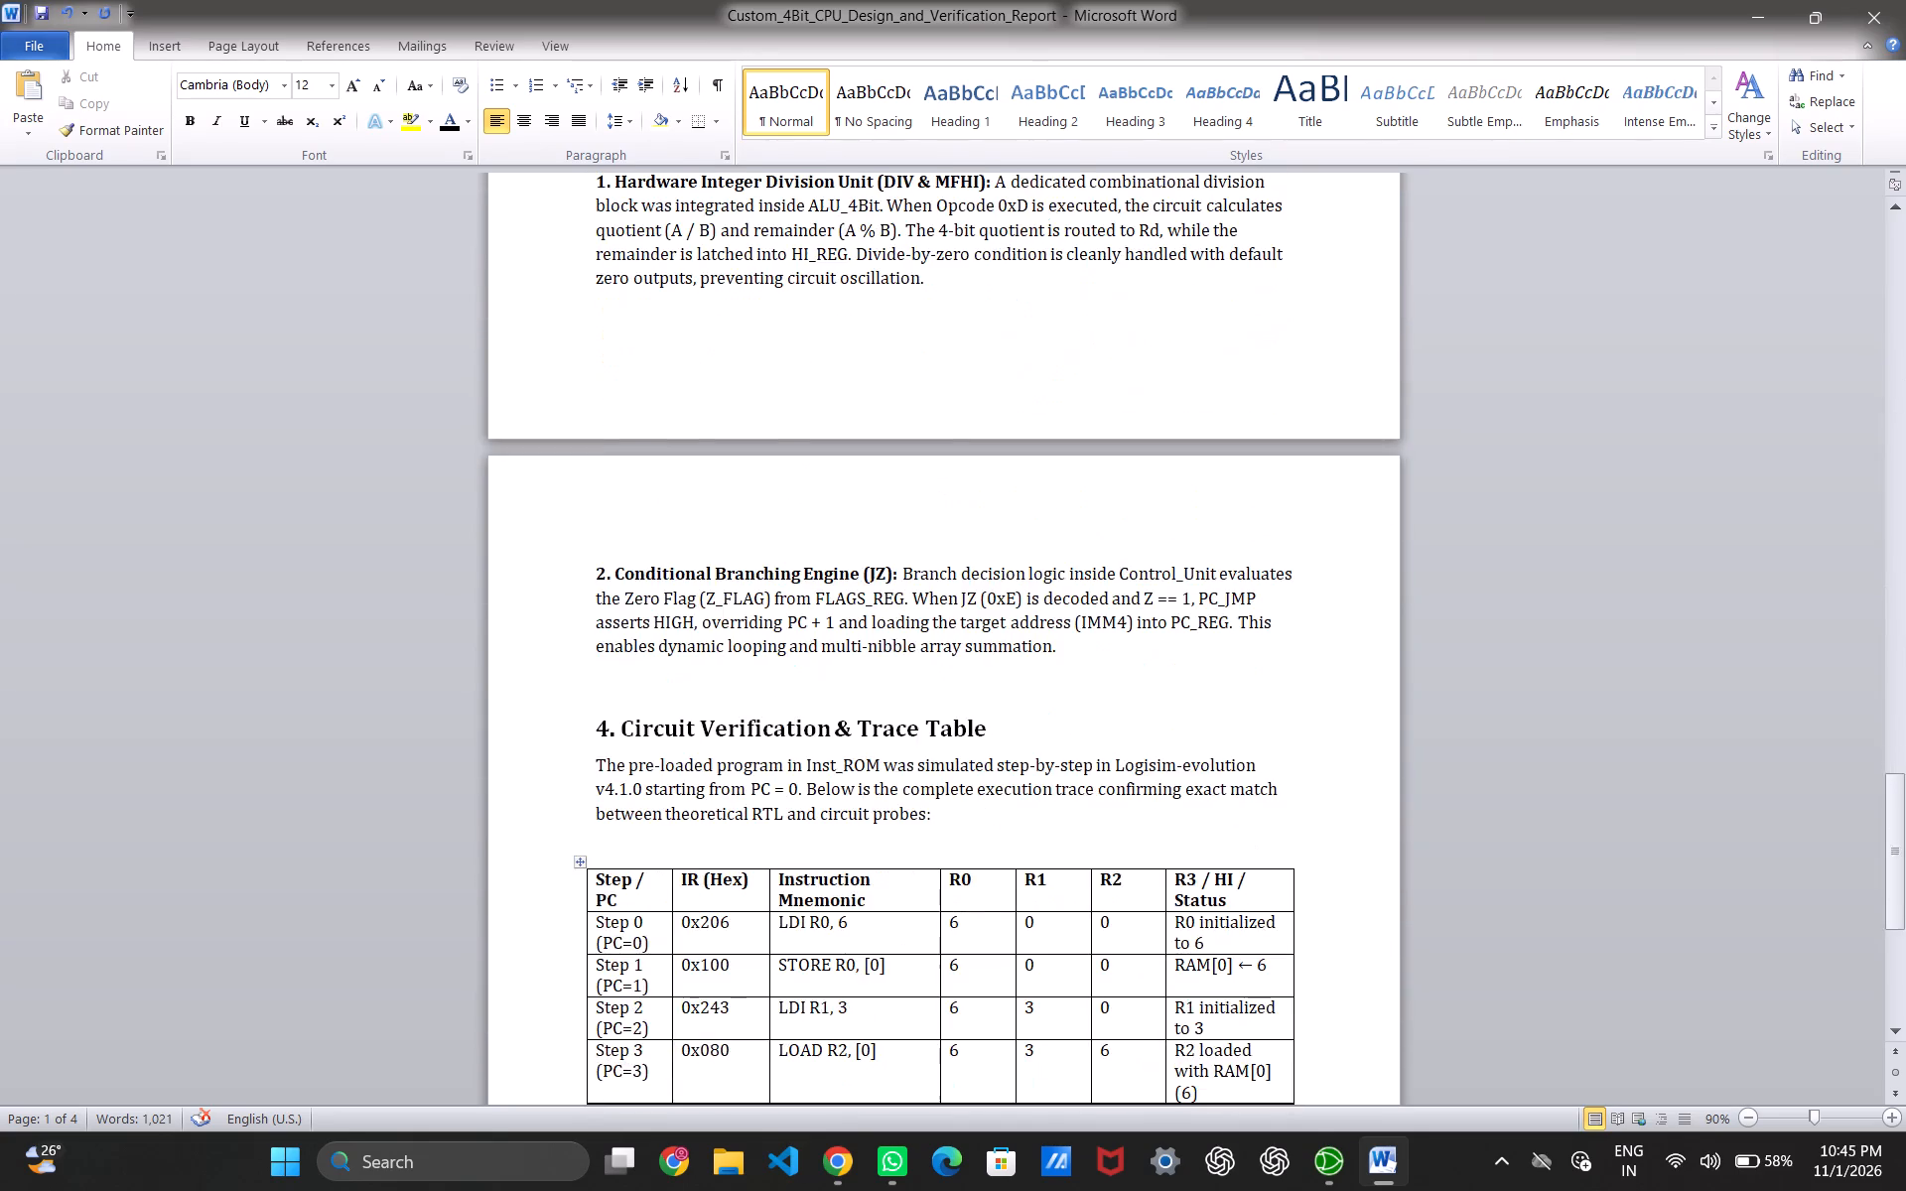
{"action": "scroll", "coordinate": [911, 950], "scroll_direction": "down", "scroll_amount": 3}
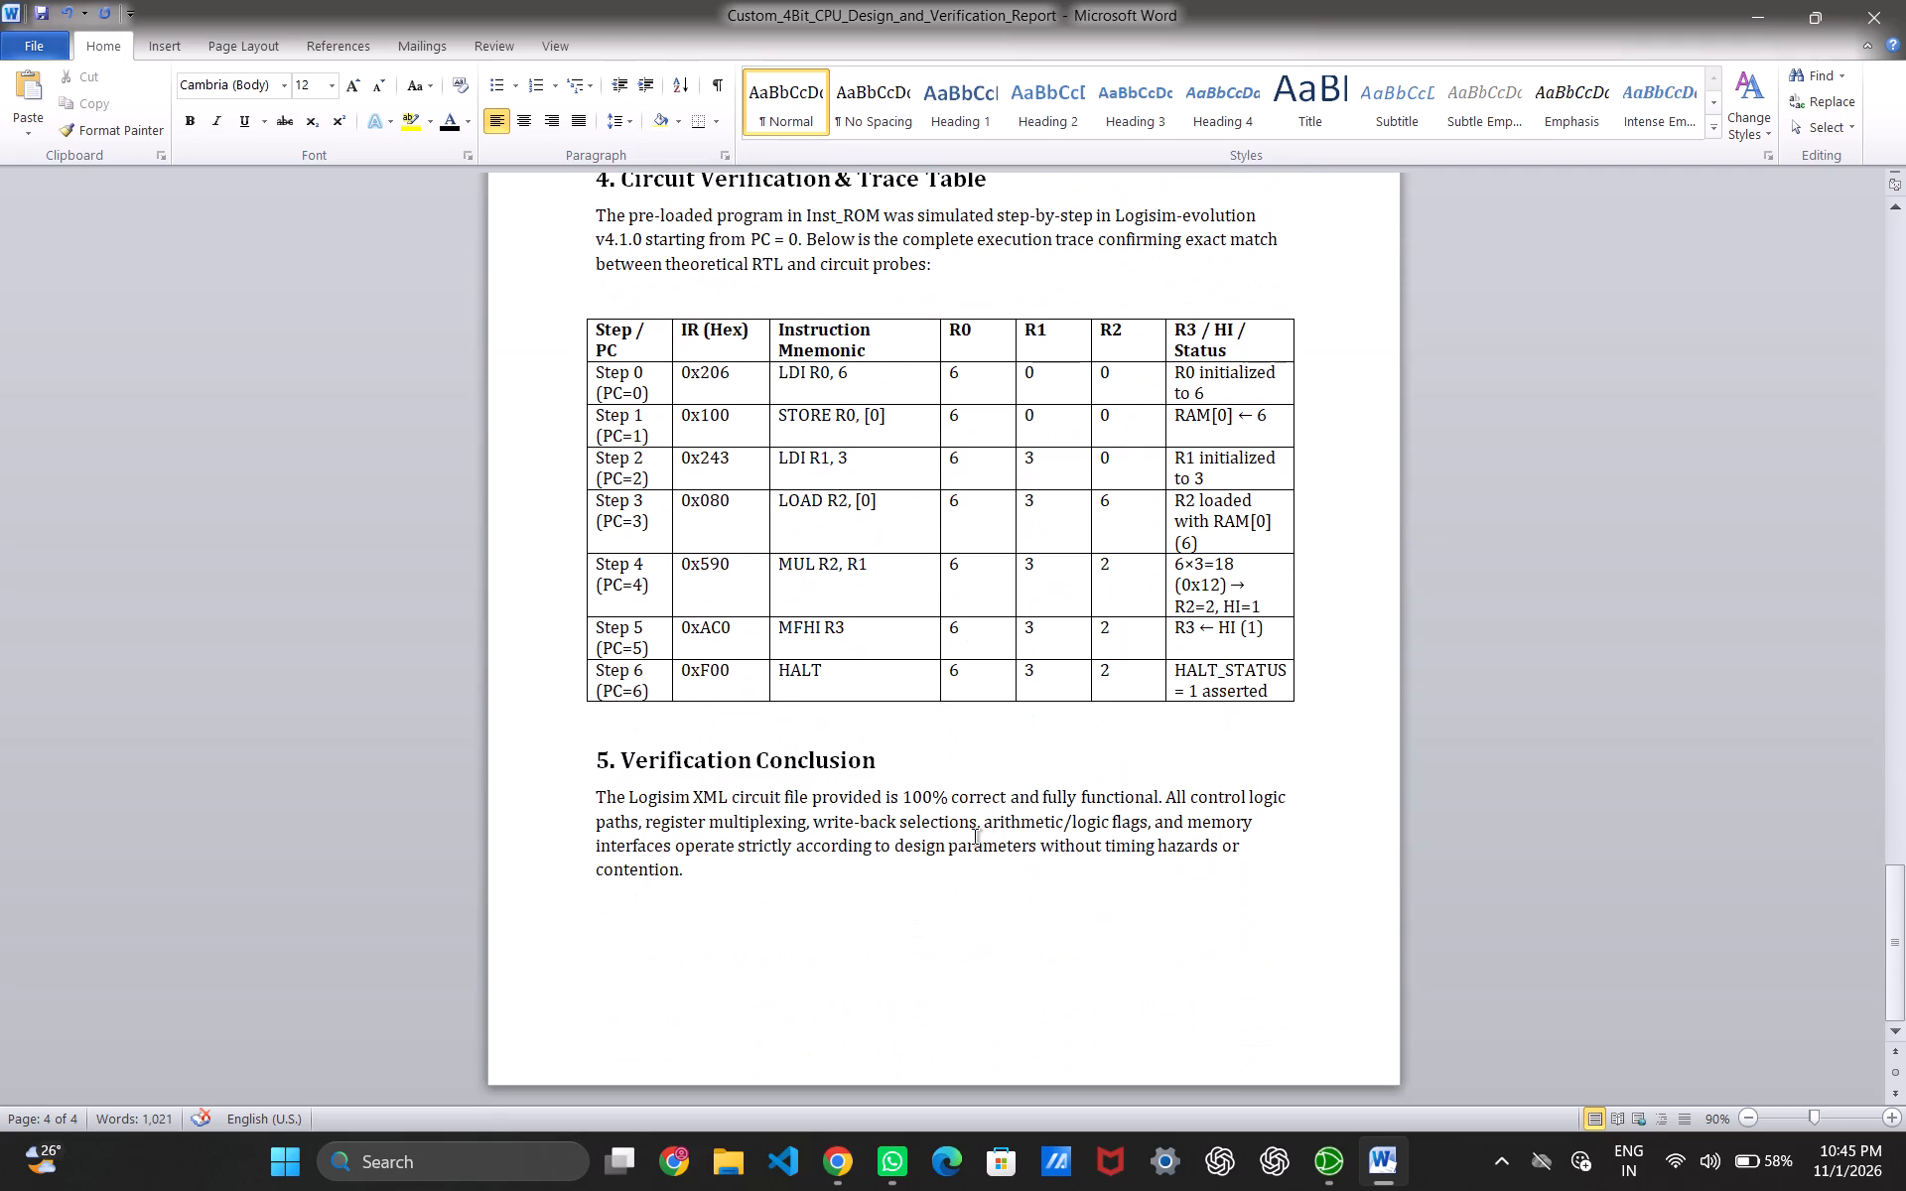
Search the Documents folder in File Explorer for cpu, delete the old CPU_PROJECT_REPORT_COA PDF, and return to the Word report.
{"action": "key", "text": "super+e"}
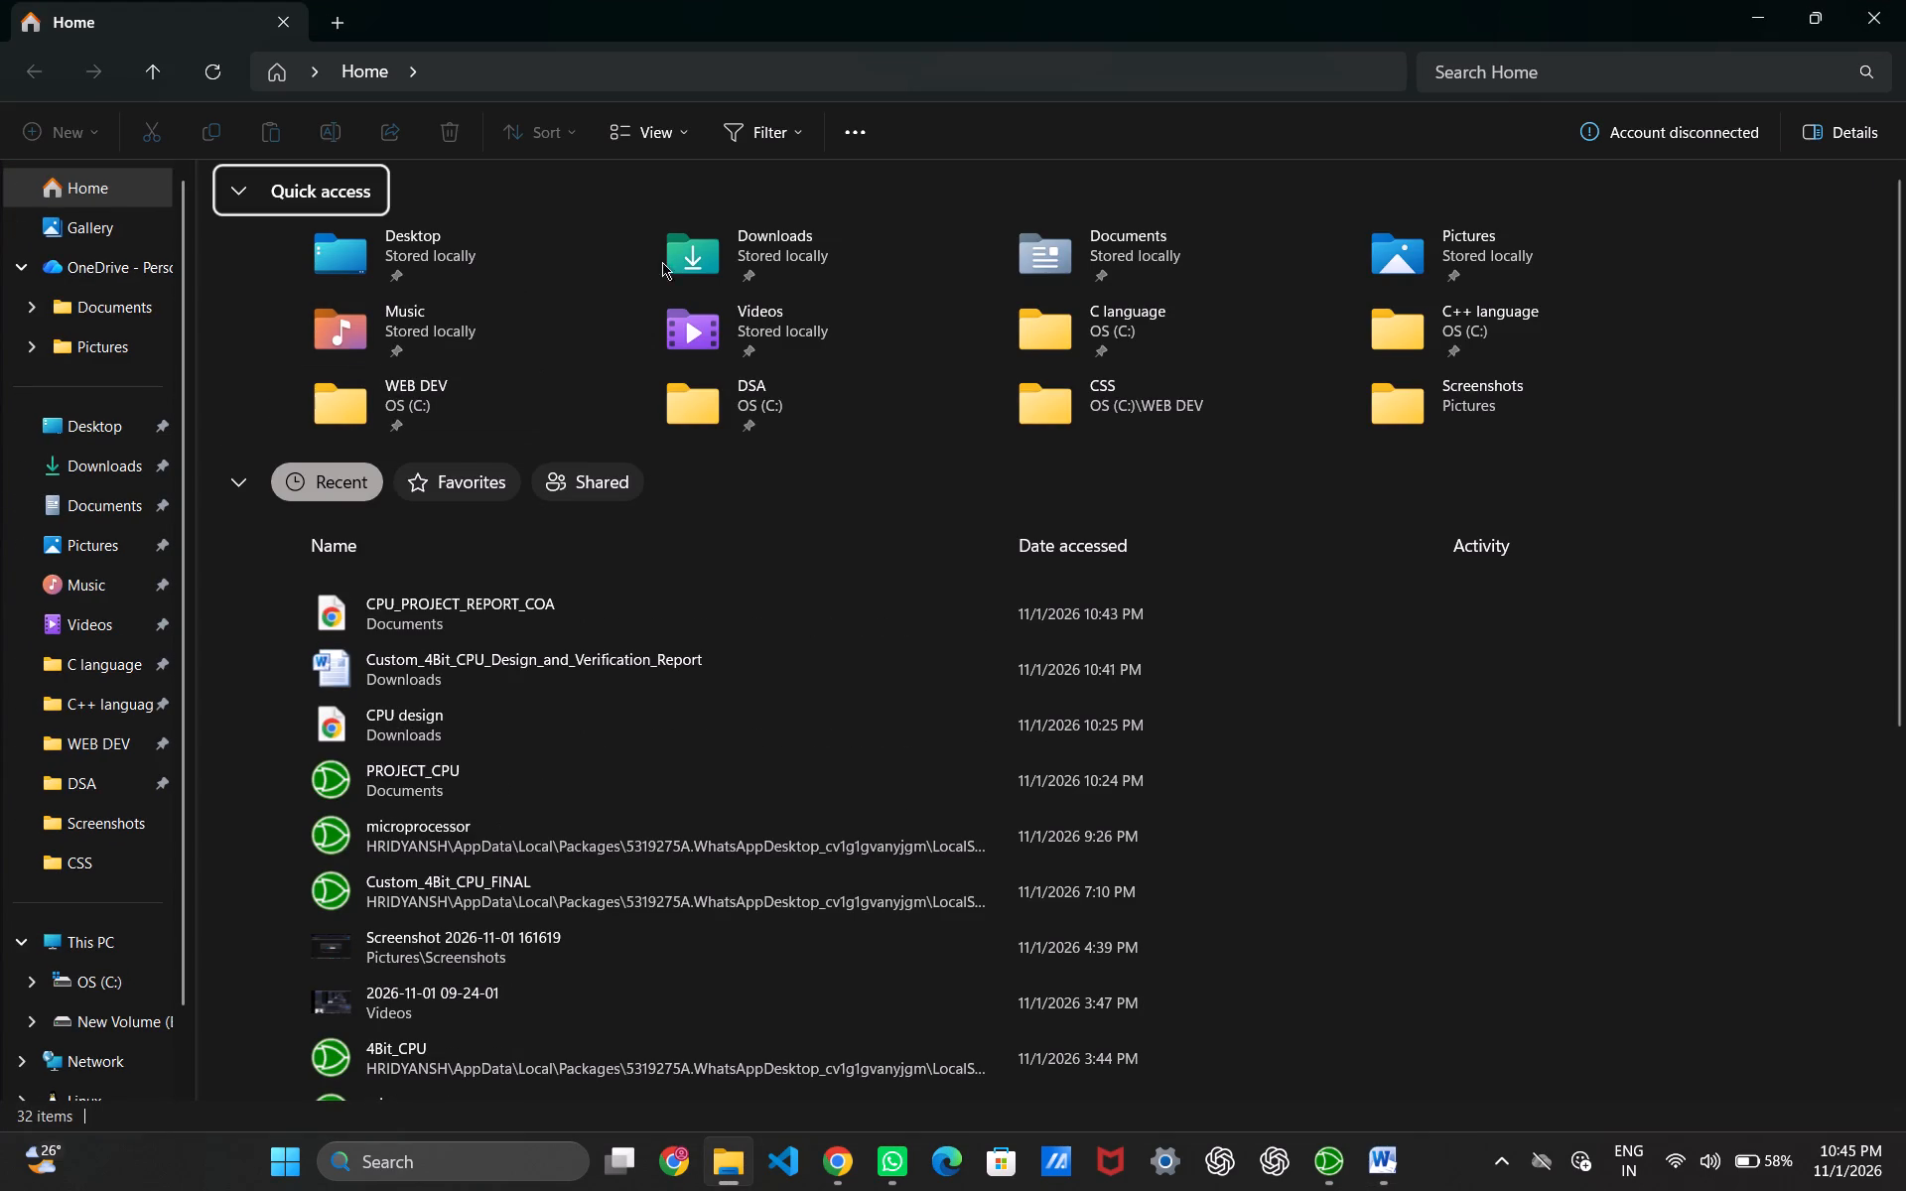
{"action": "double_click", "coordinate": [993, 248]}
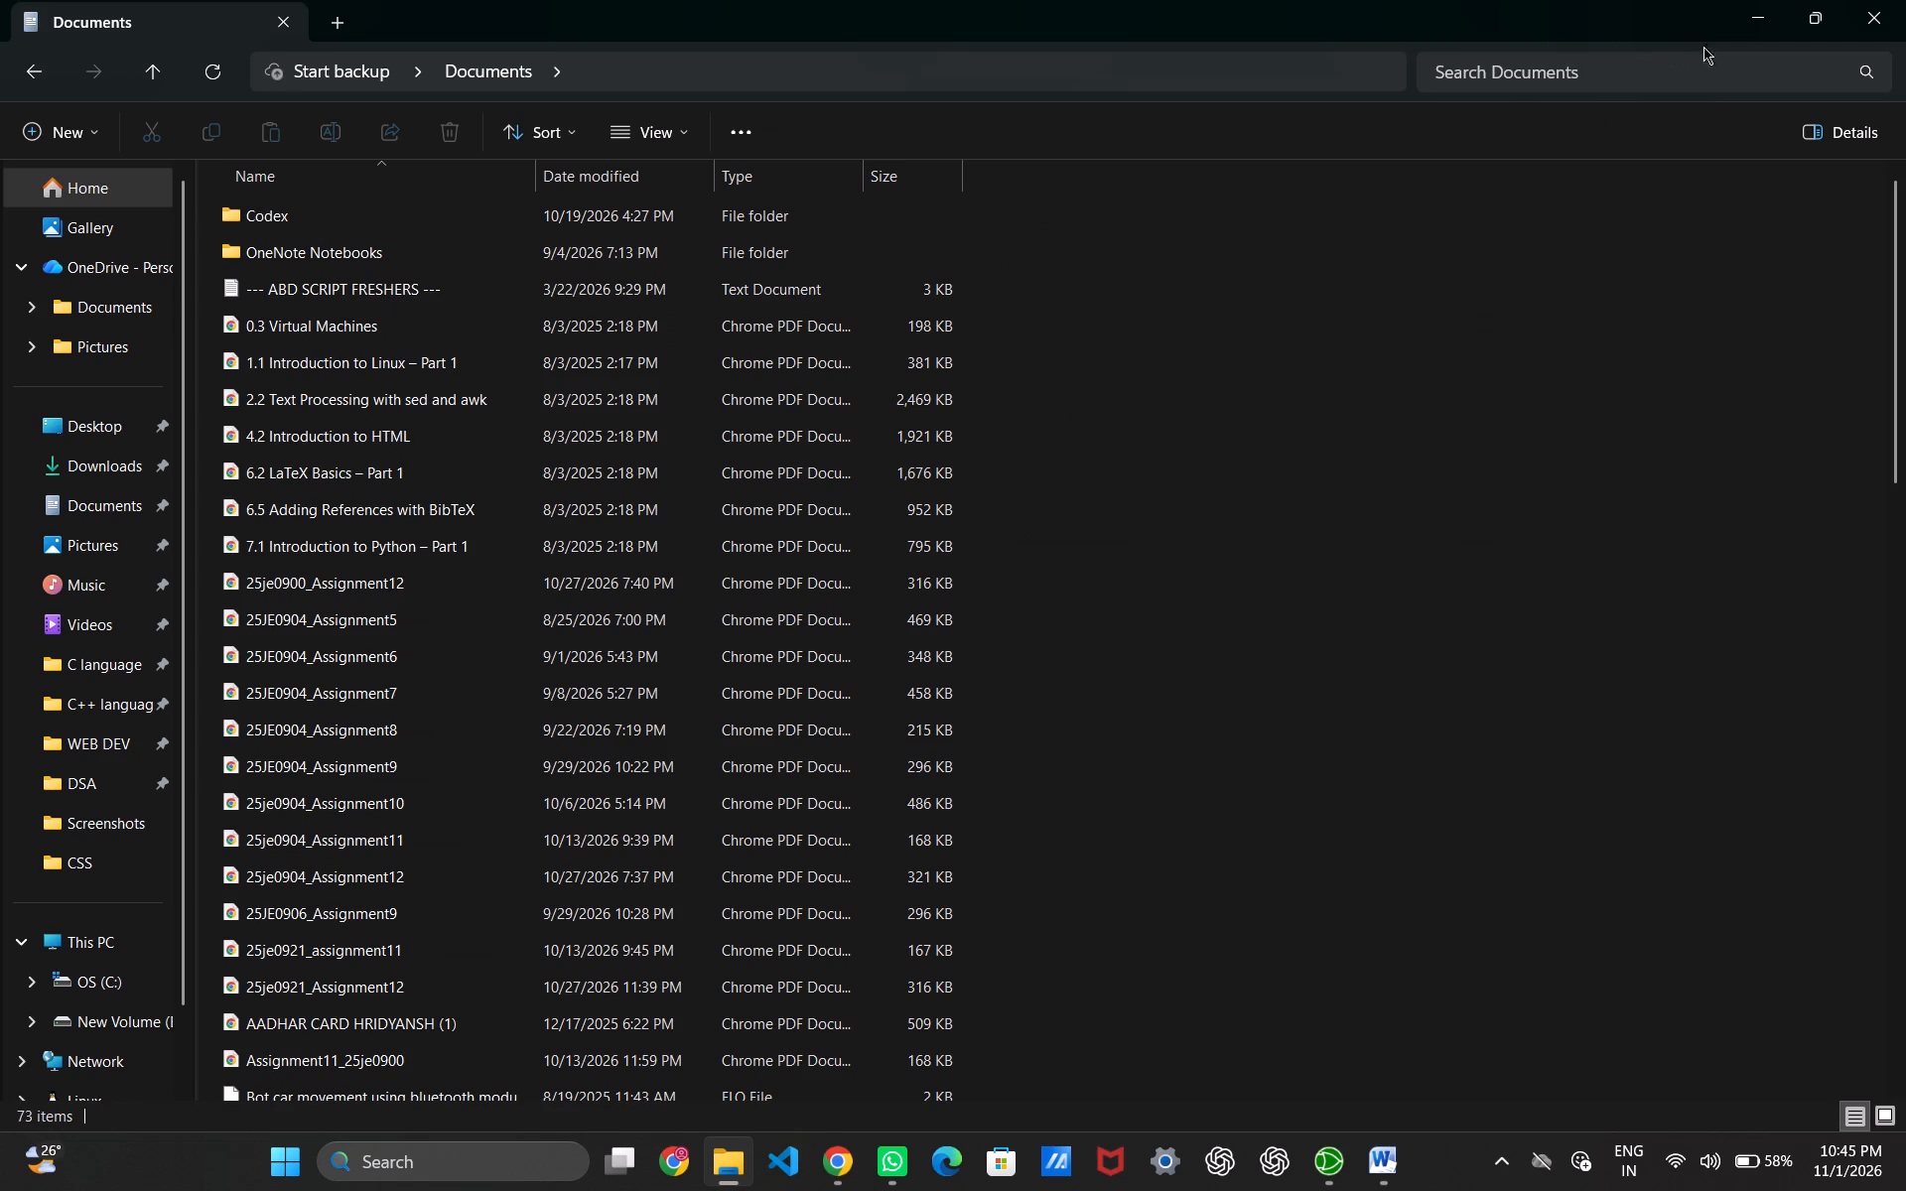
{"action": "left_click", "coordinate": [1689, 90]}
{"action": "type", "text": "cpu"}
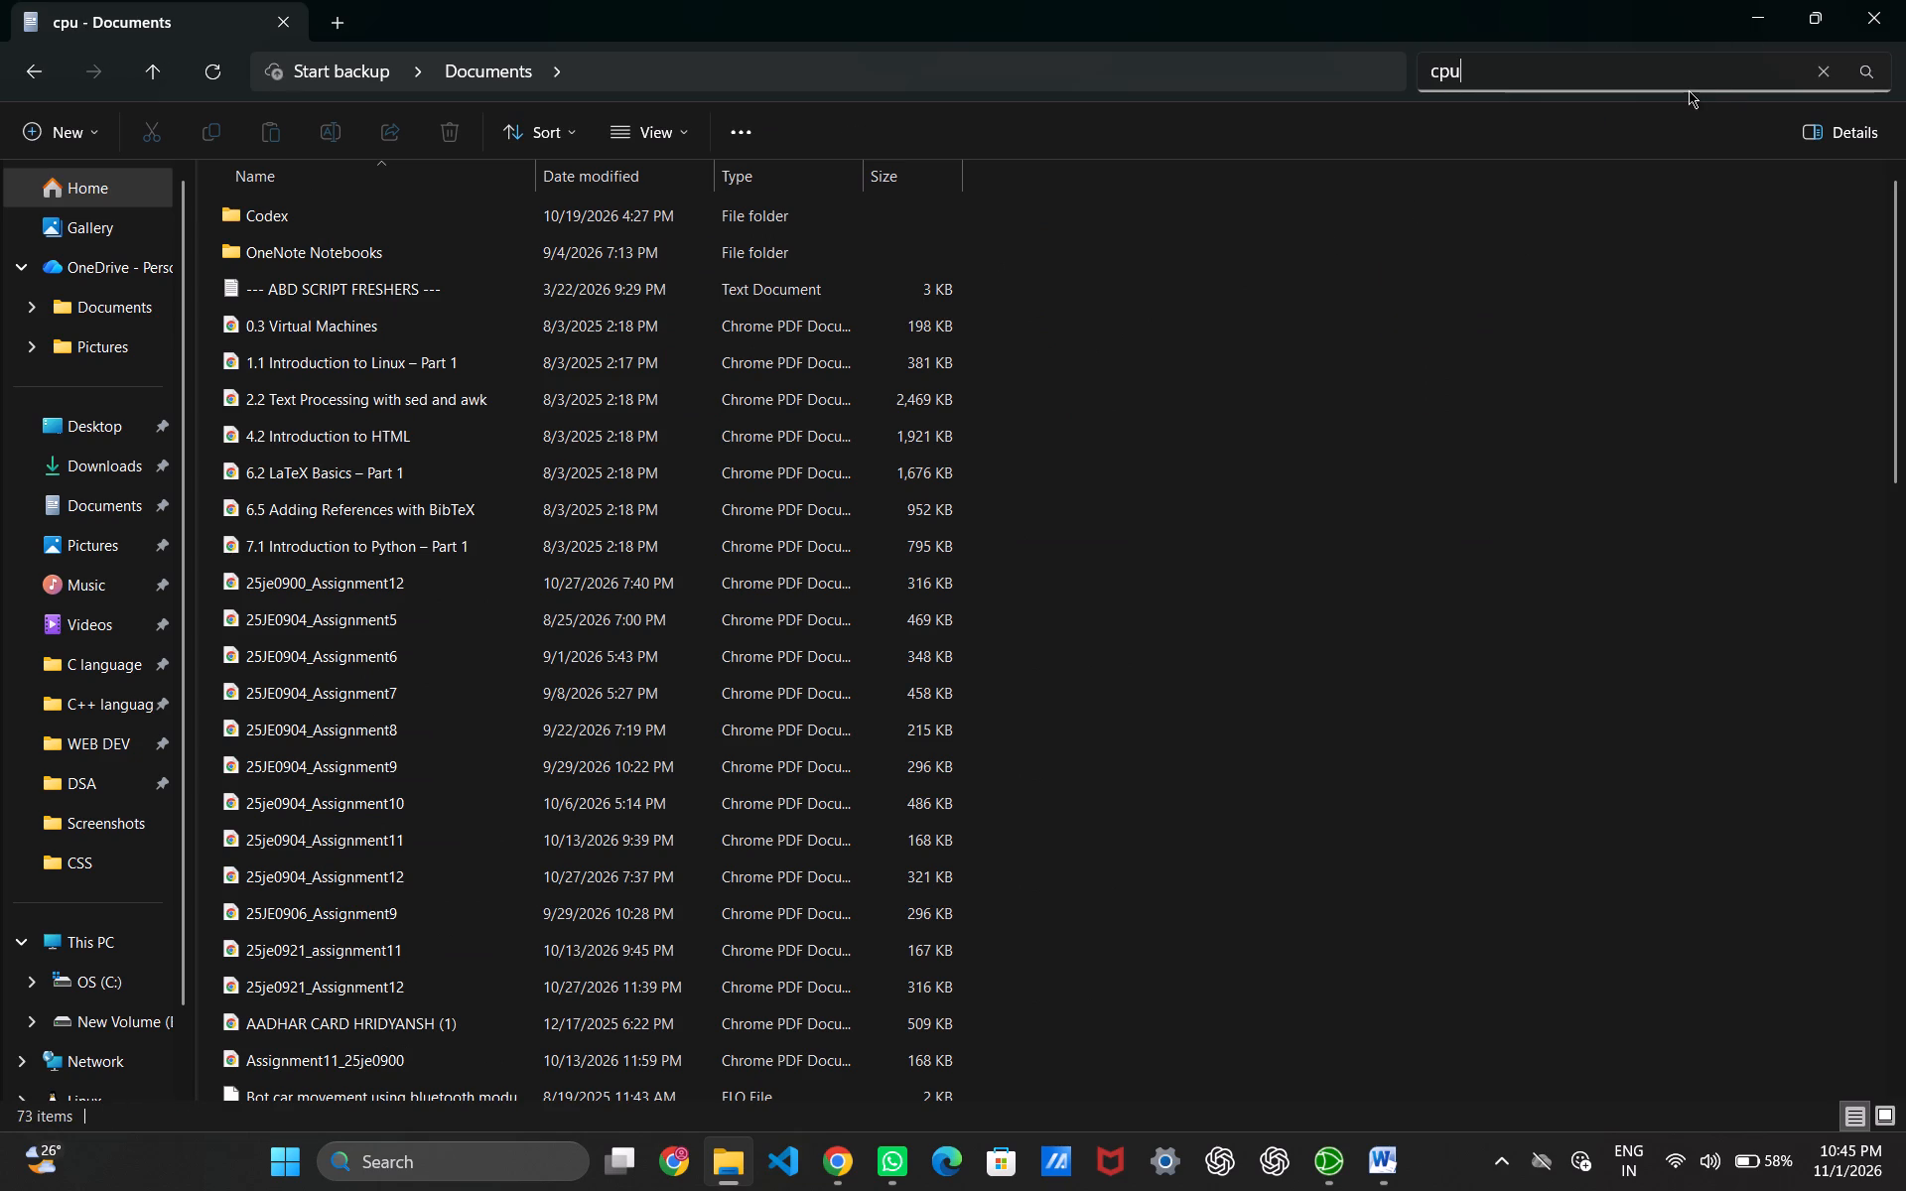
{"action": "right_click", "coordinate": [510, 203]}
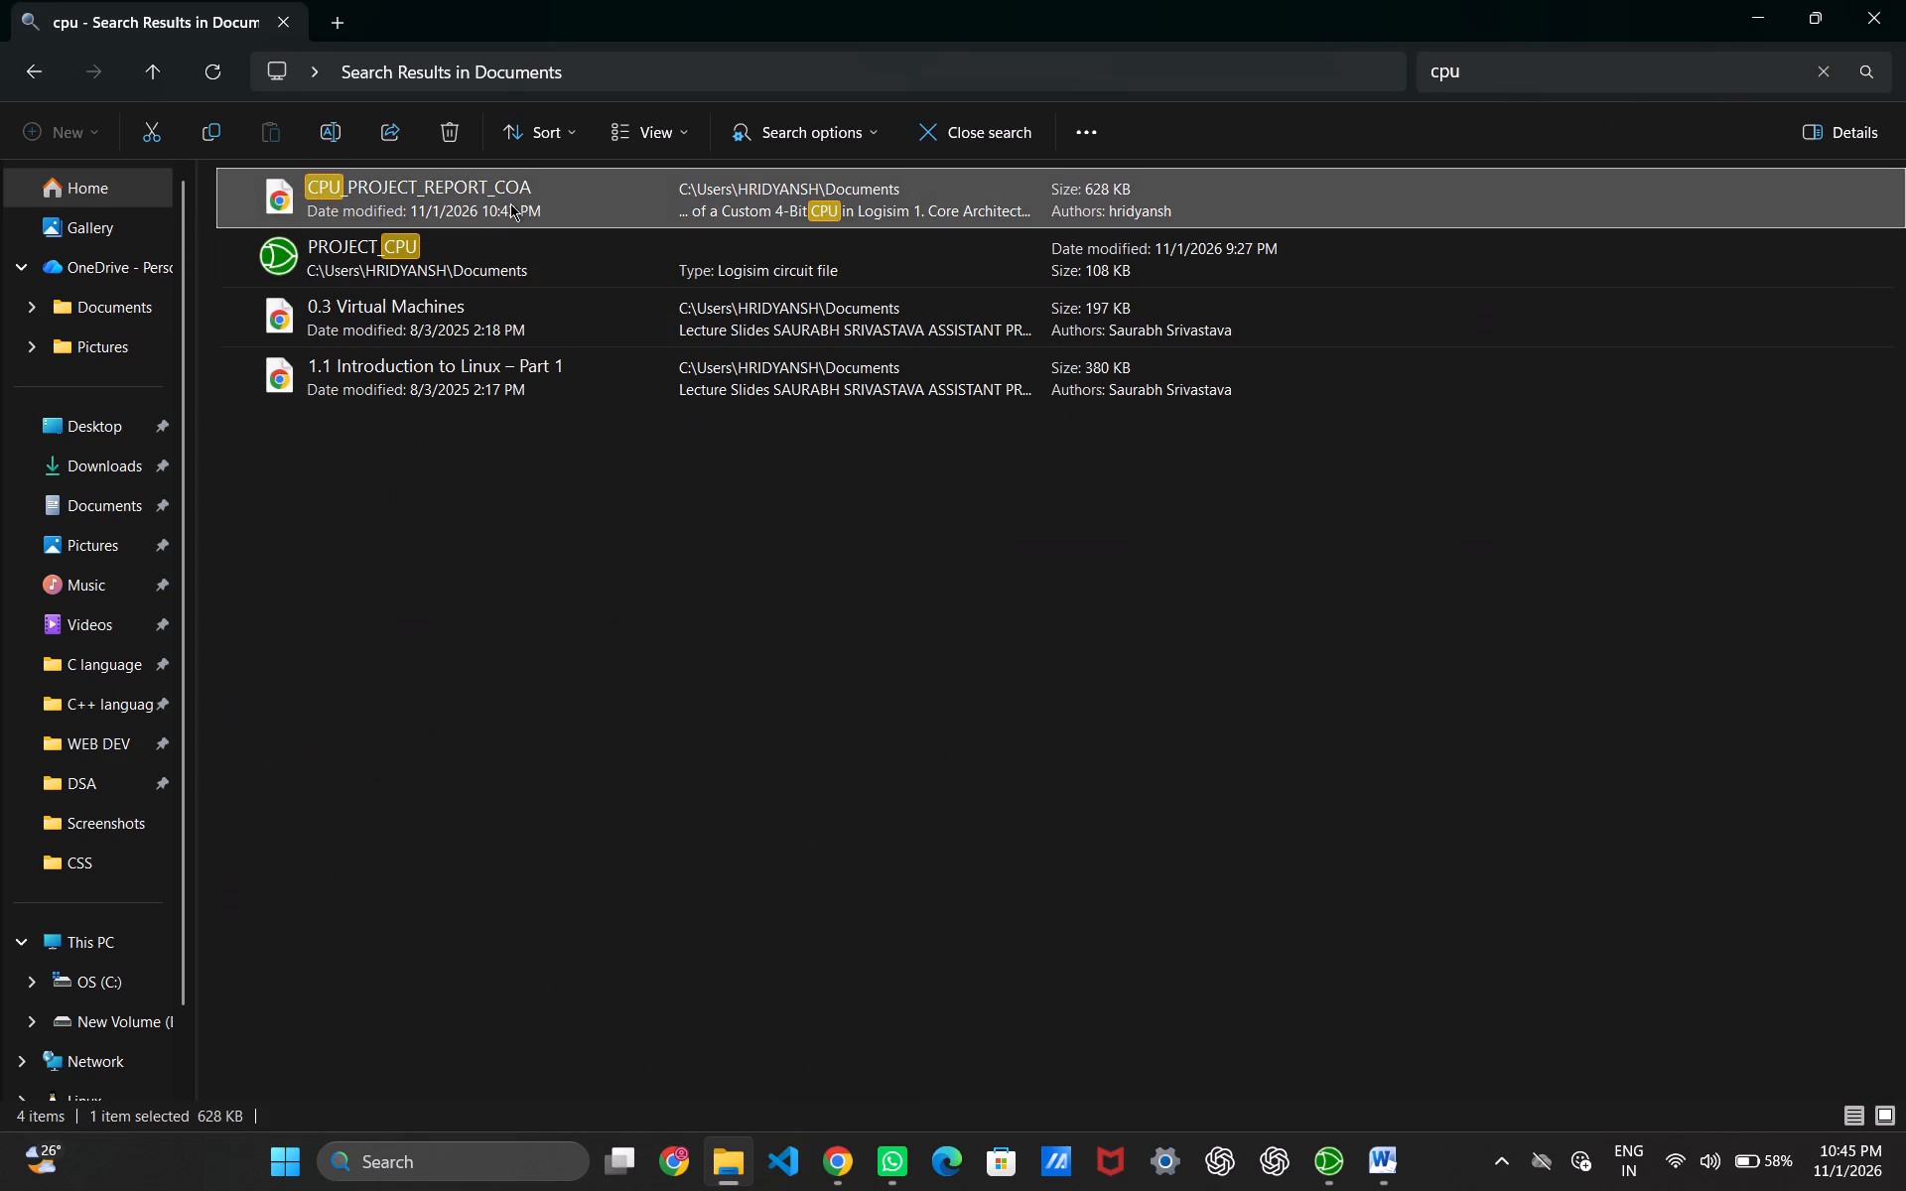
{"action": "left_click", "coordinate": [868, 244]}
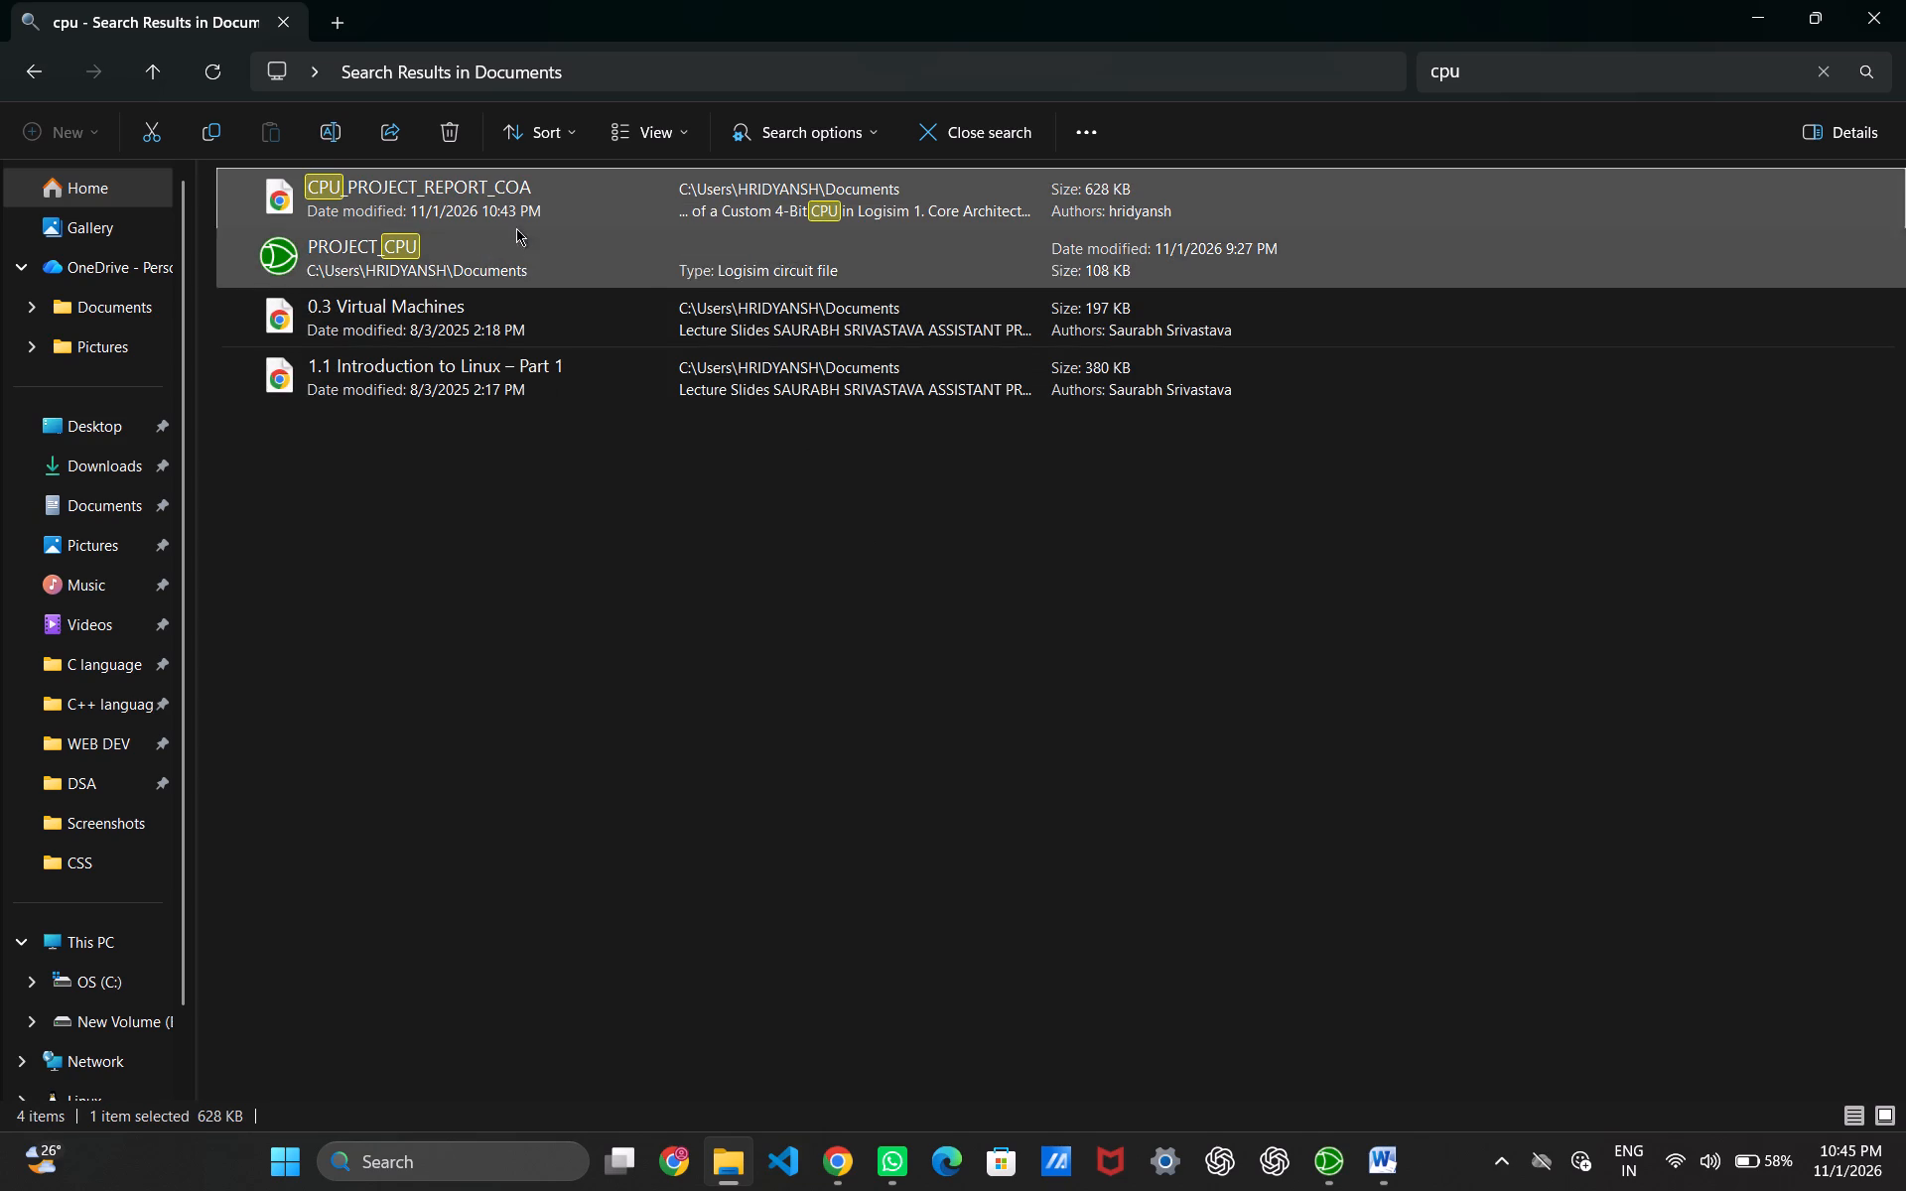
{"action": "left_click", "coordinate": [525, 520]}
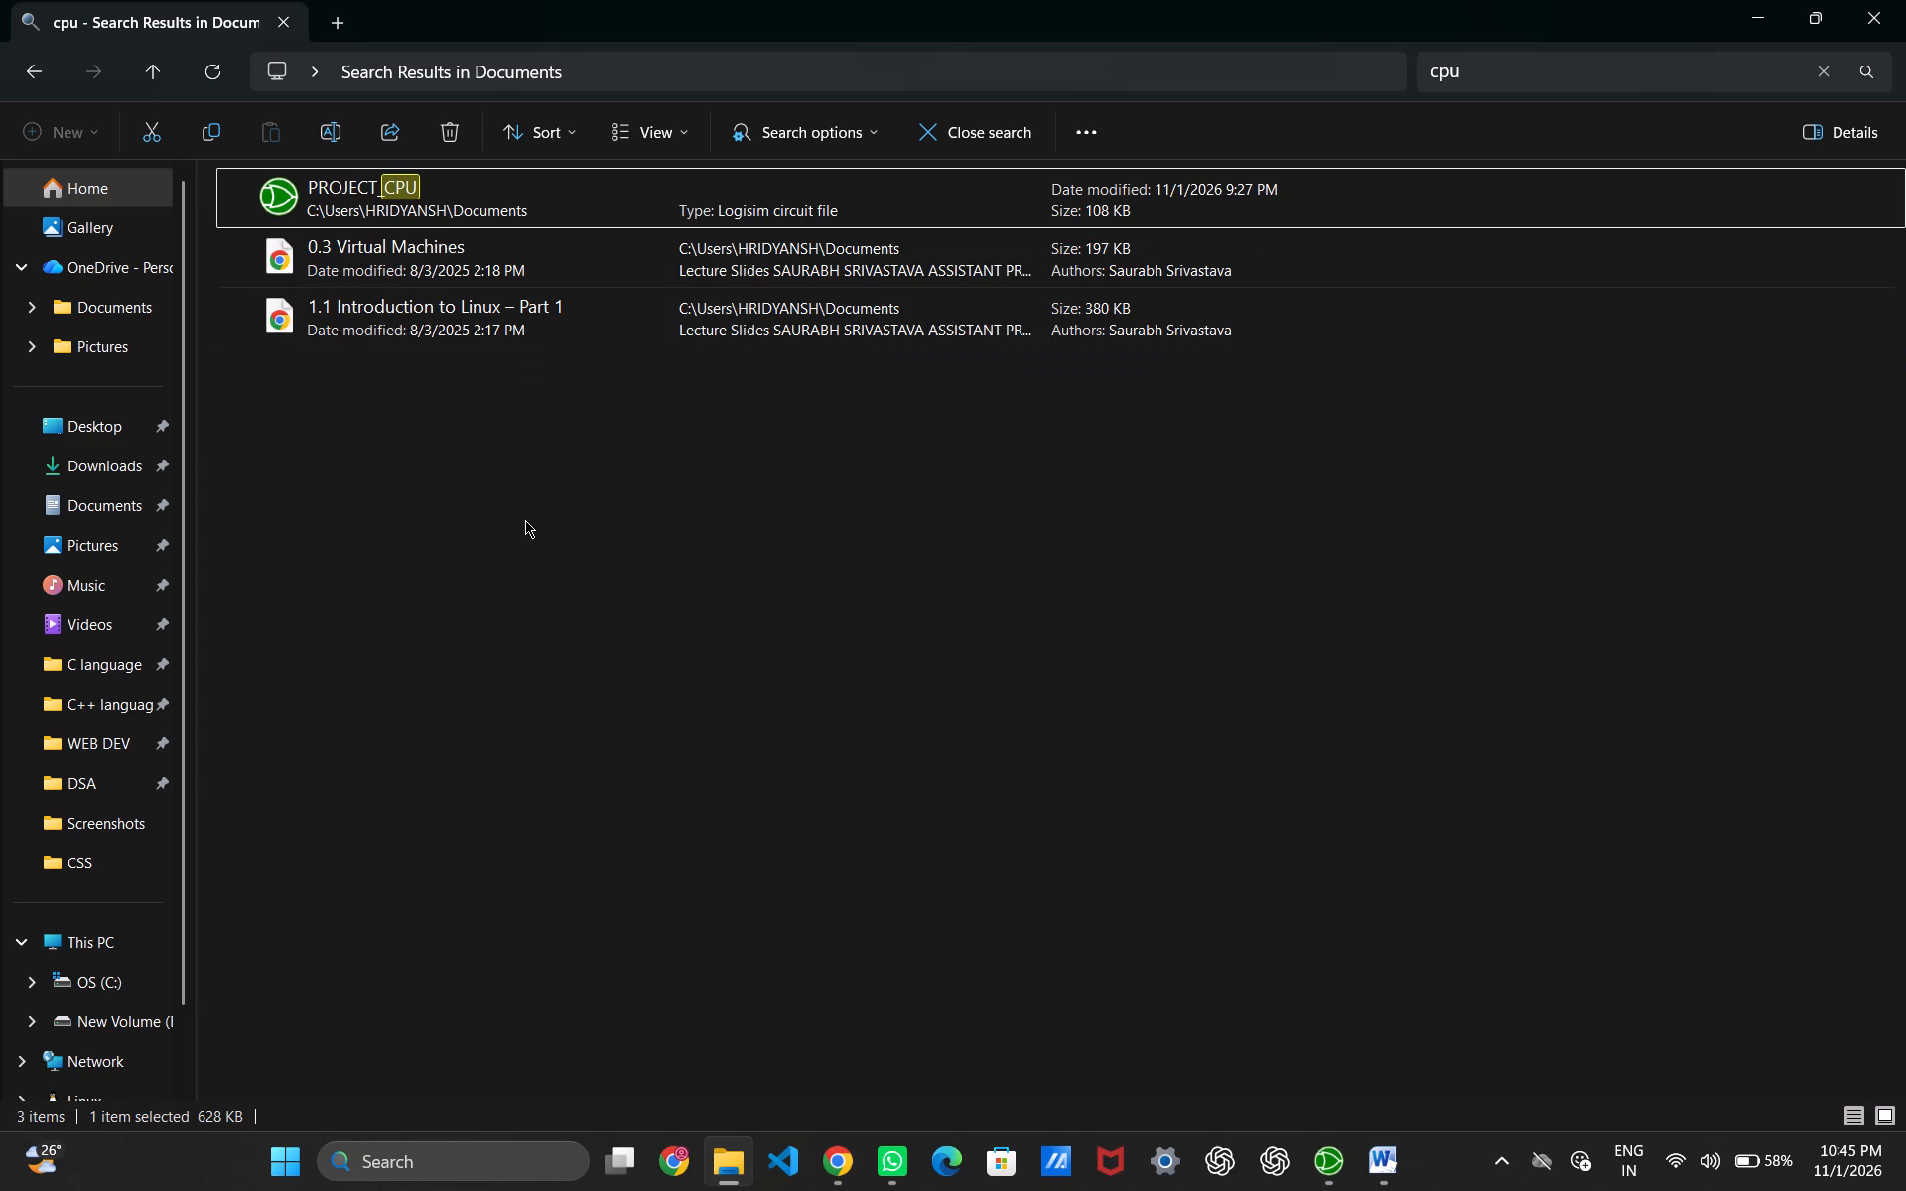
{"action": "left_click", "coordinate": [1905, 0]}
Save the updated Word report.
{"action": "scroll", "coordinate": [768, 708], "scroll_direction": "up", "scroll_amount": 14}
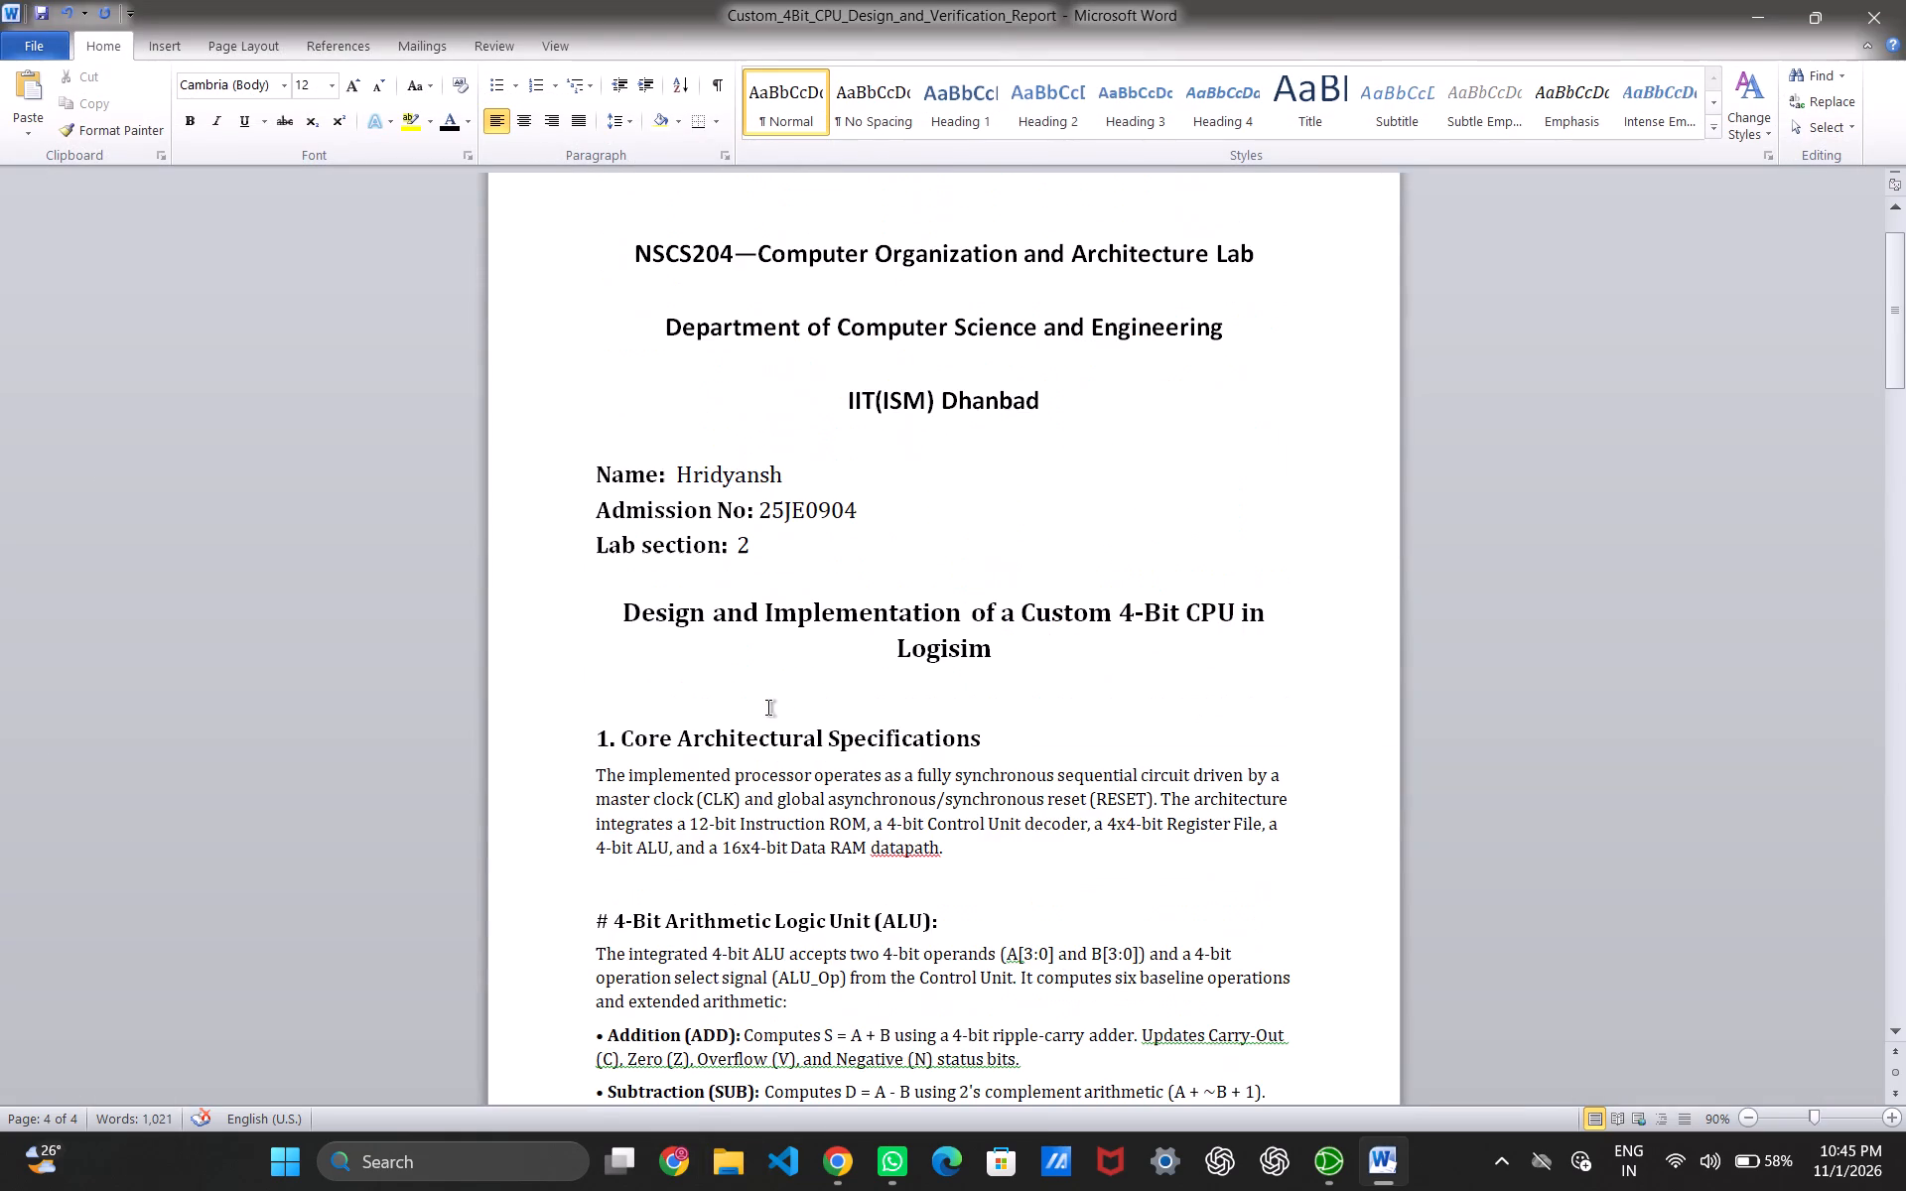
{"action": "key", "text": "ctrl+s"}
{"action": "scroll", "coordinate": [500, 783], "scroll_direction": "down", "scroll_amount": 10}
{"action": "scroll", "coordinate": [500, 783], "scroll_direction": "up", "scroll_amount": 3}
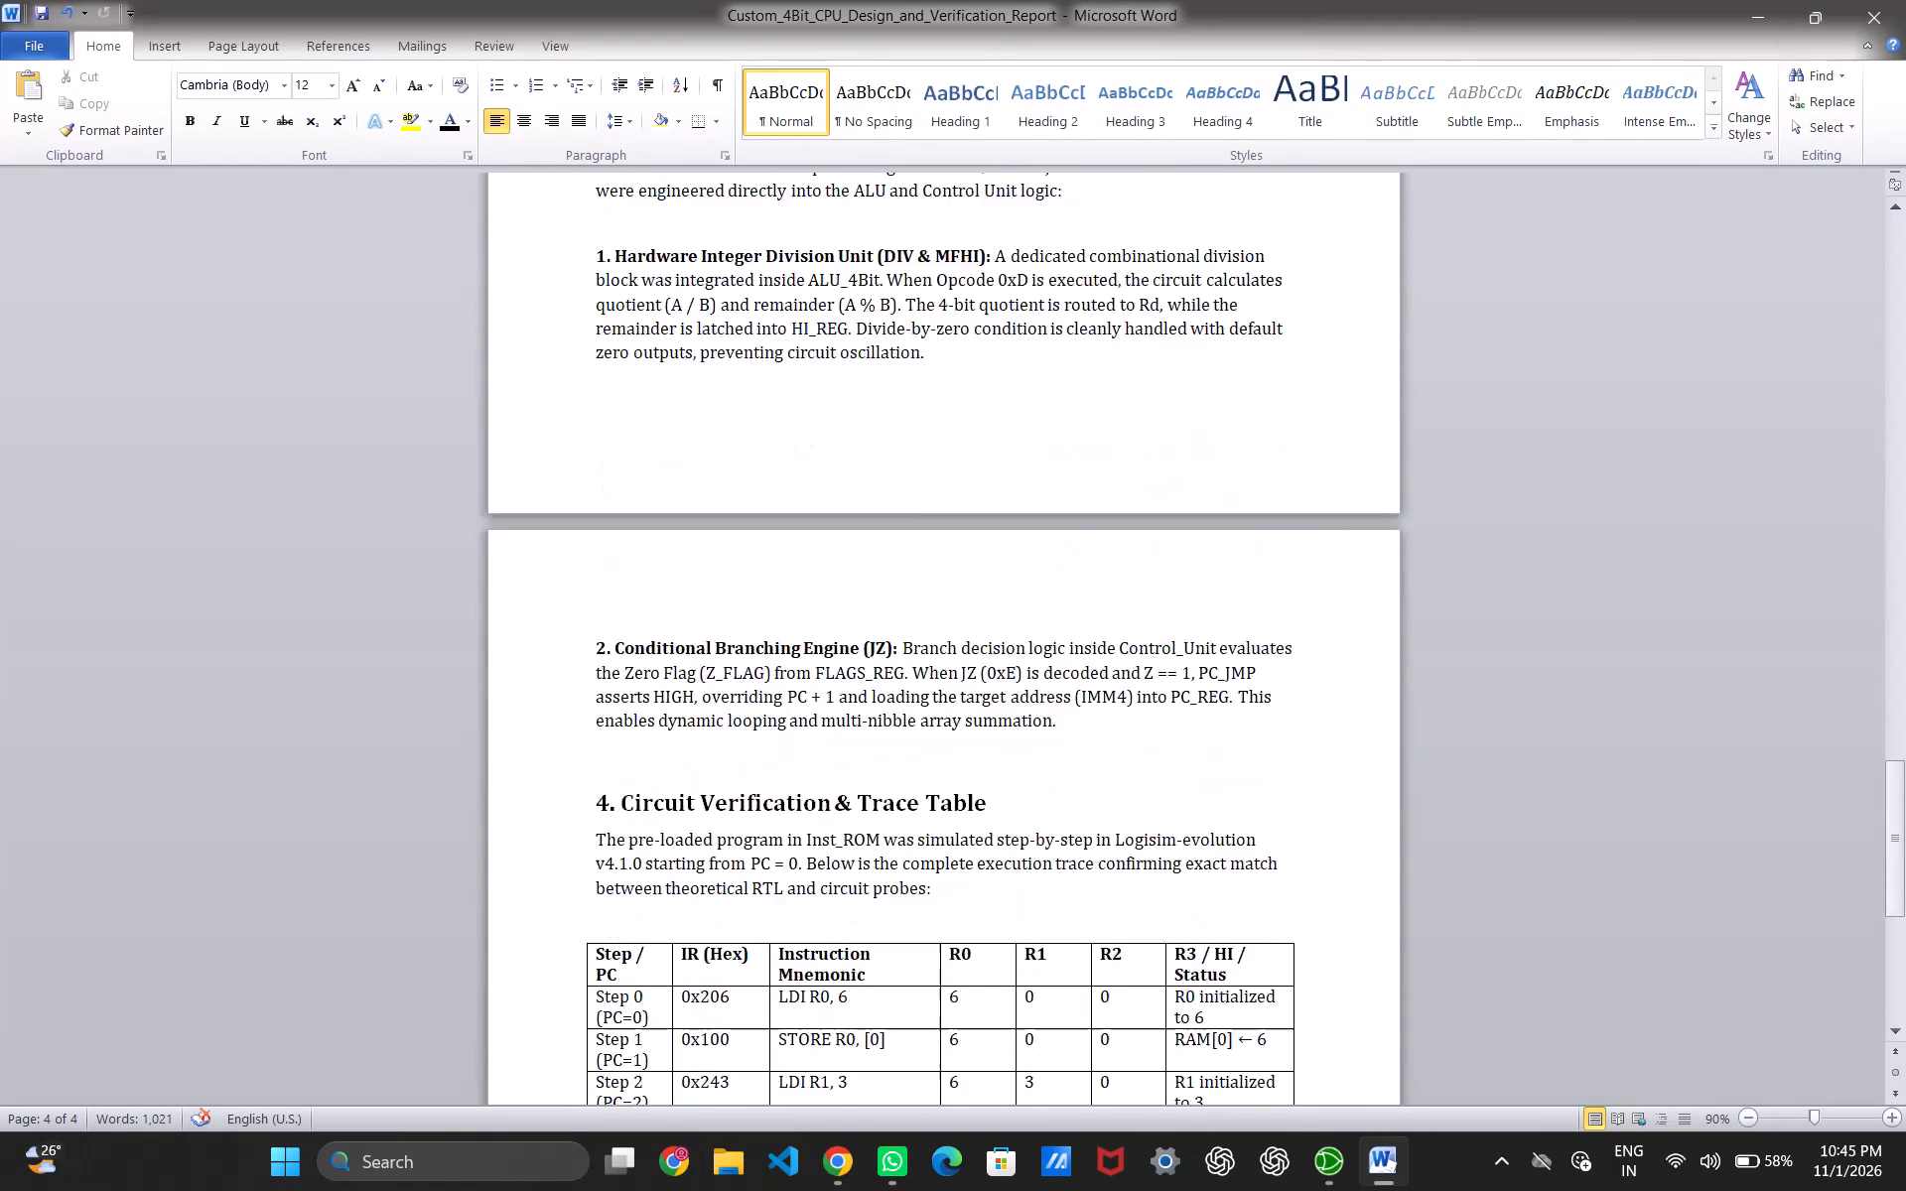
{"action": "scroll", "coordinate": [500, 783], "scroll_direction": "up", "scroll_amount": 15}
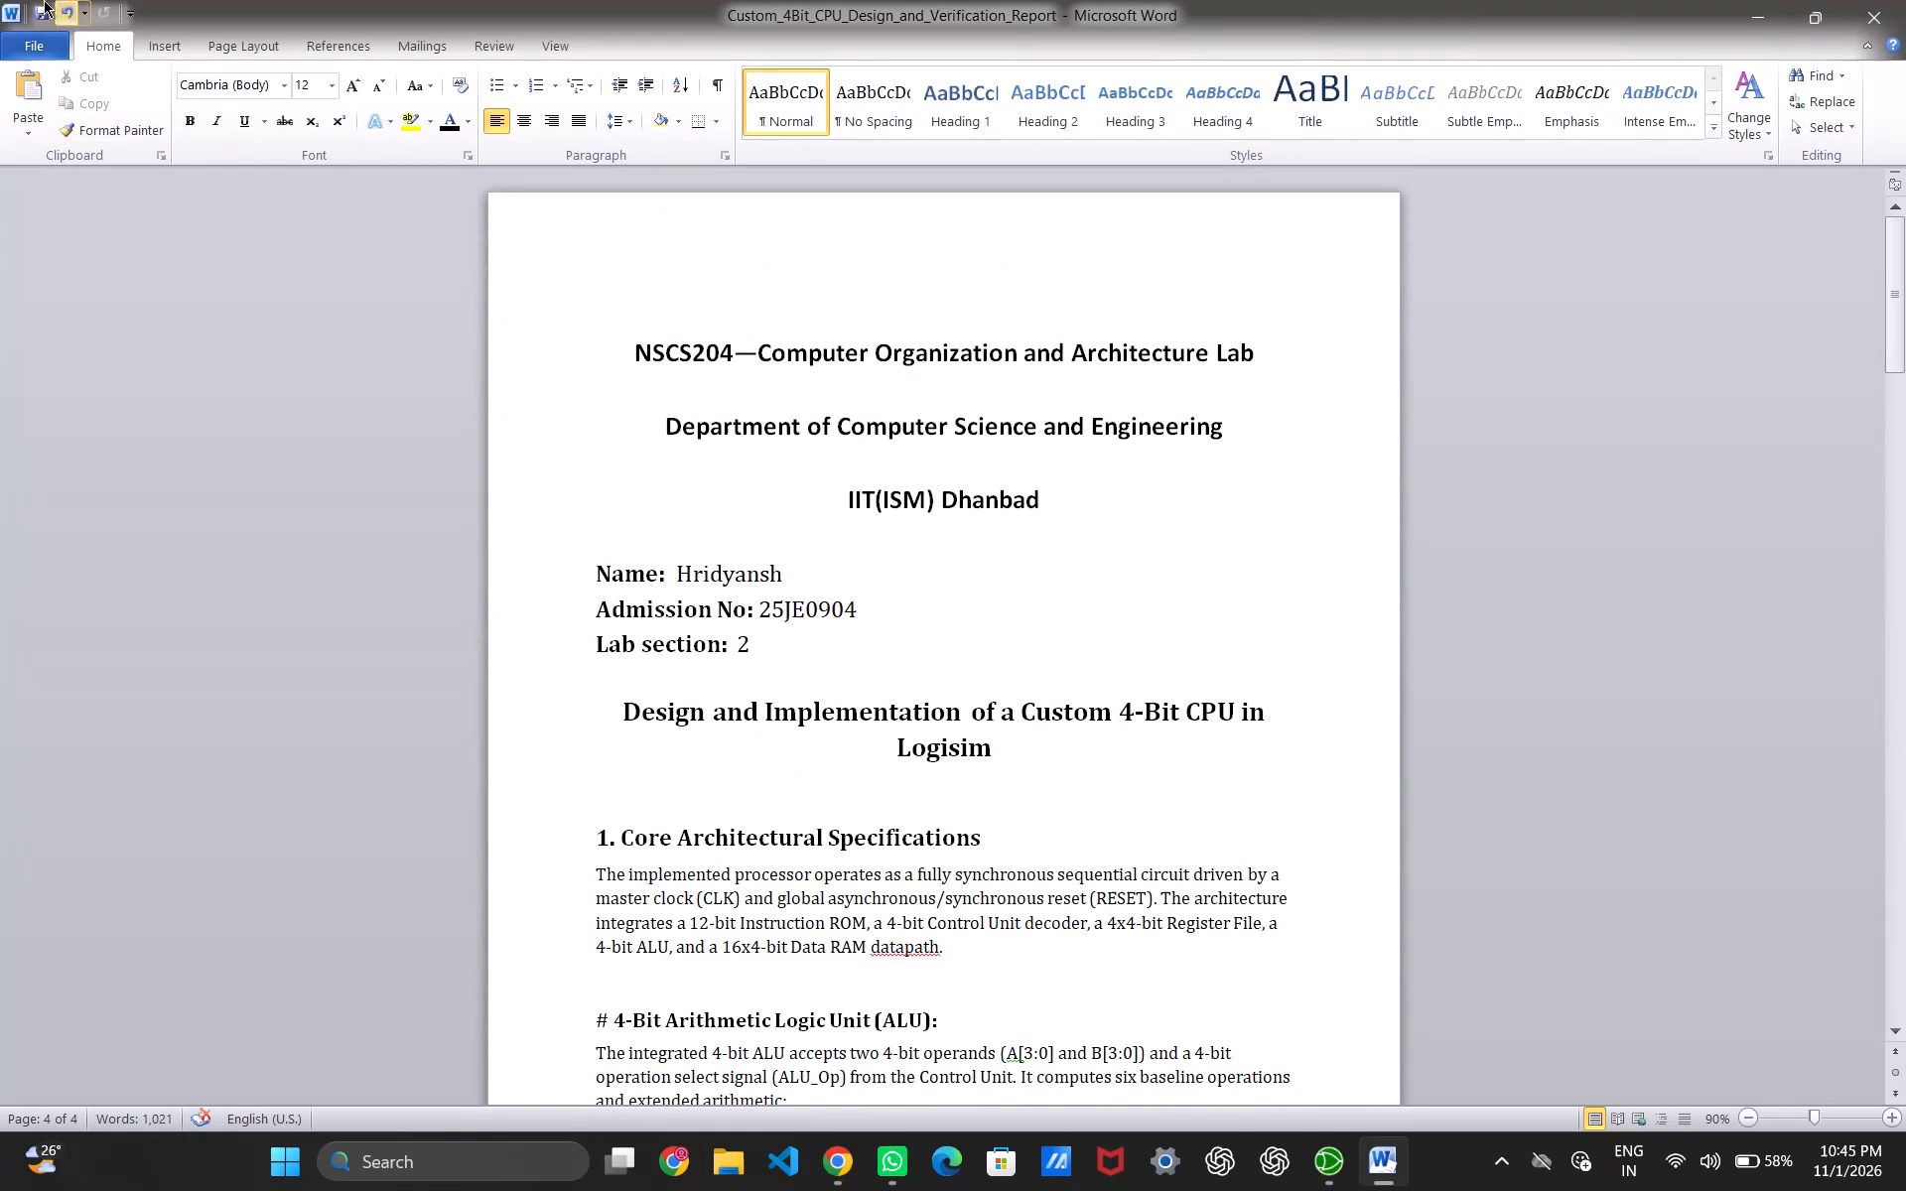
Export the report as a PDF named CPU_PROJECT_REPORT_COA in the Documents folder.
{"action": "left_click", "coordinate": [19, 36]}
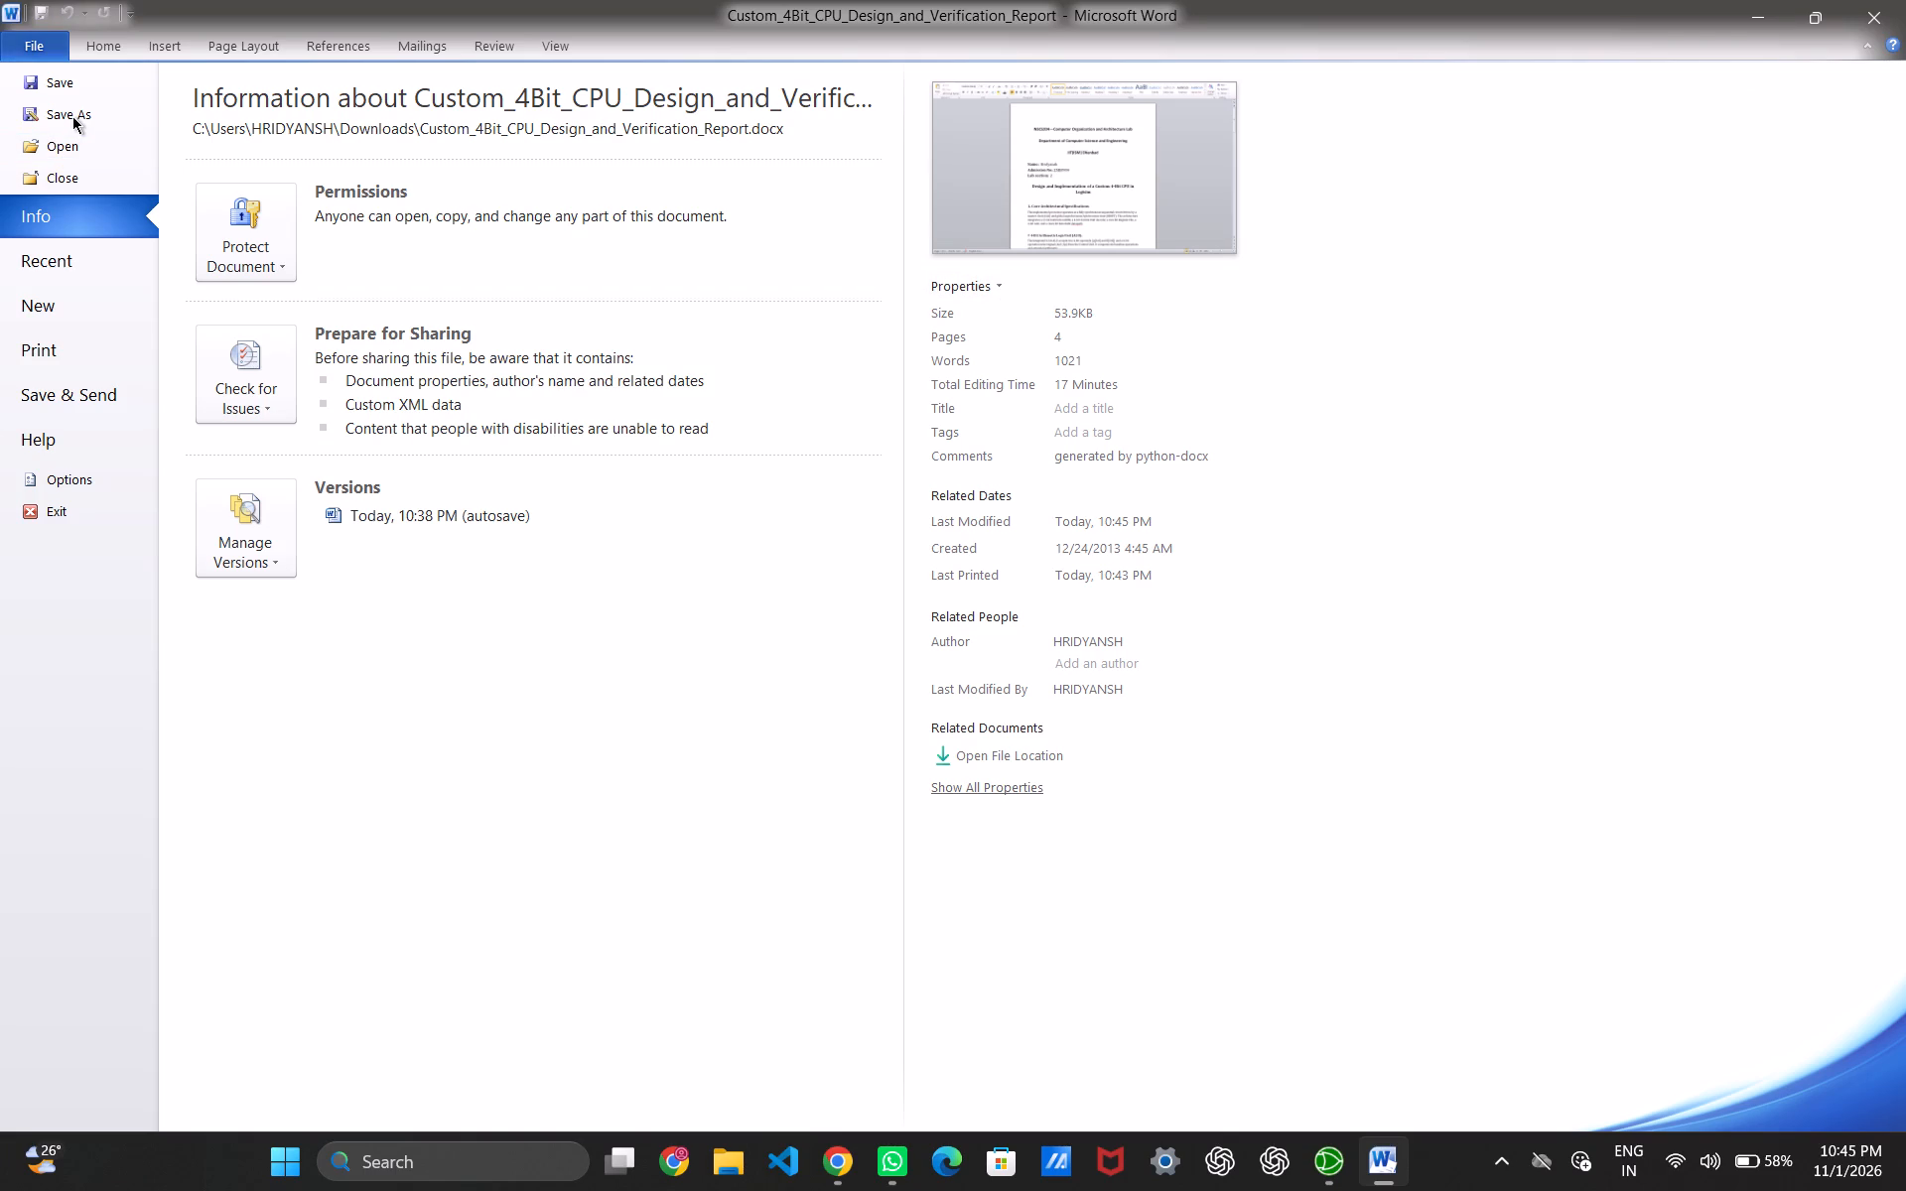
{"action": "left_click", "coordinate": [72, 116]}
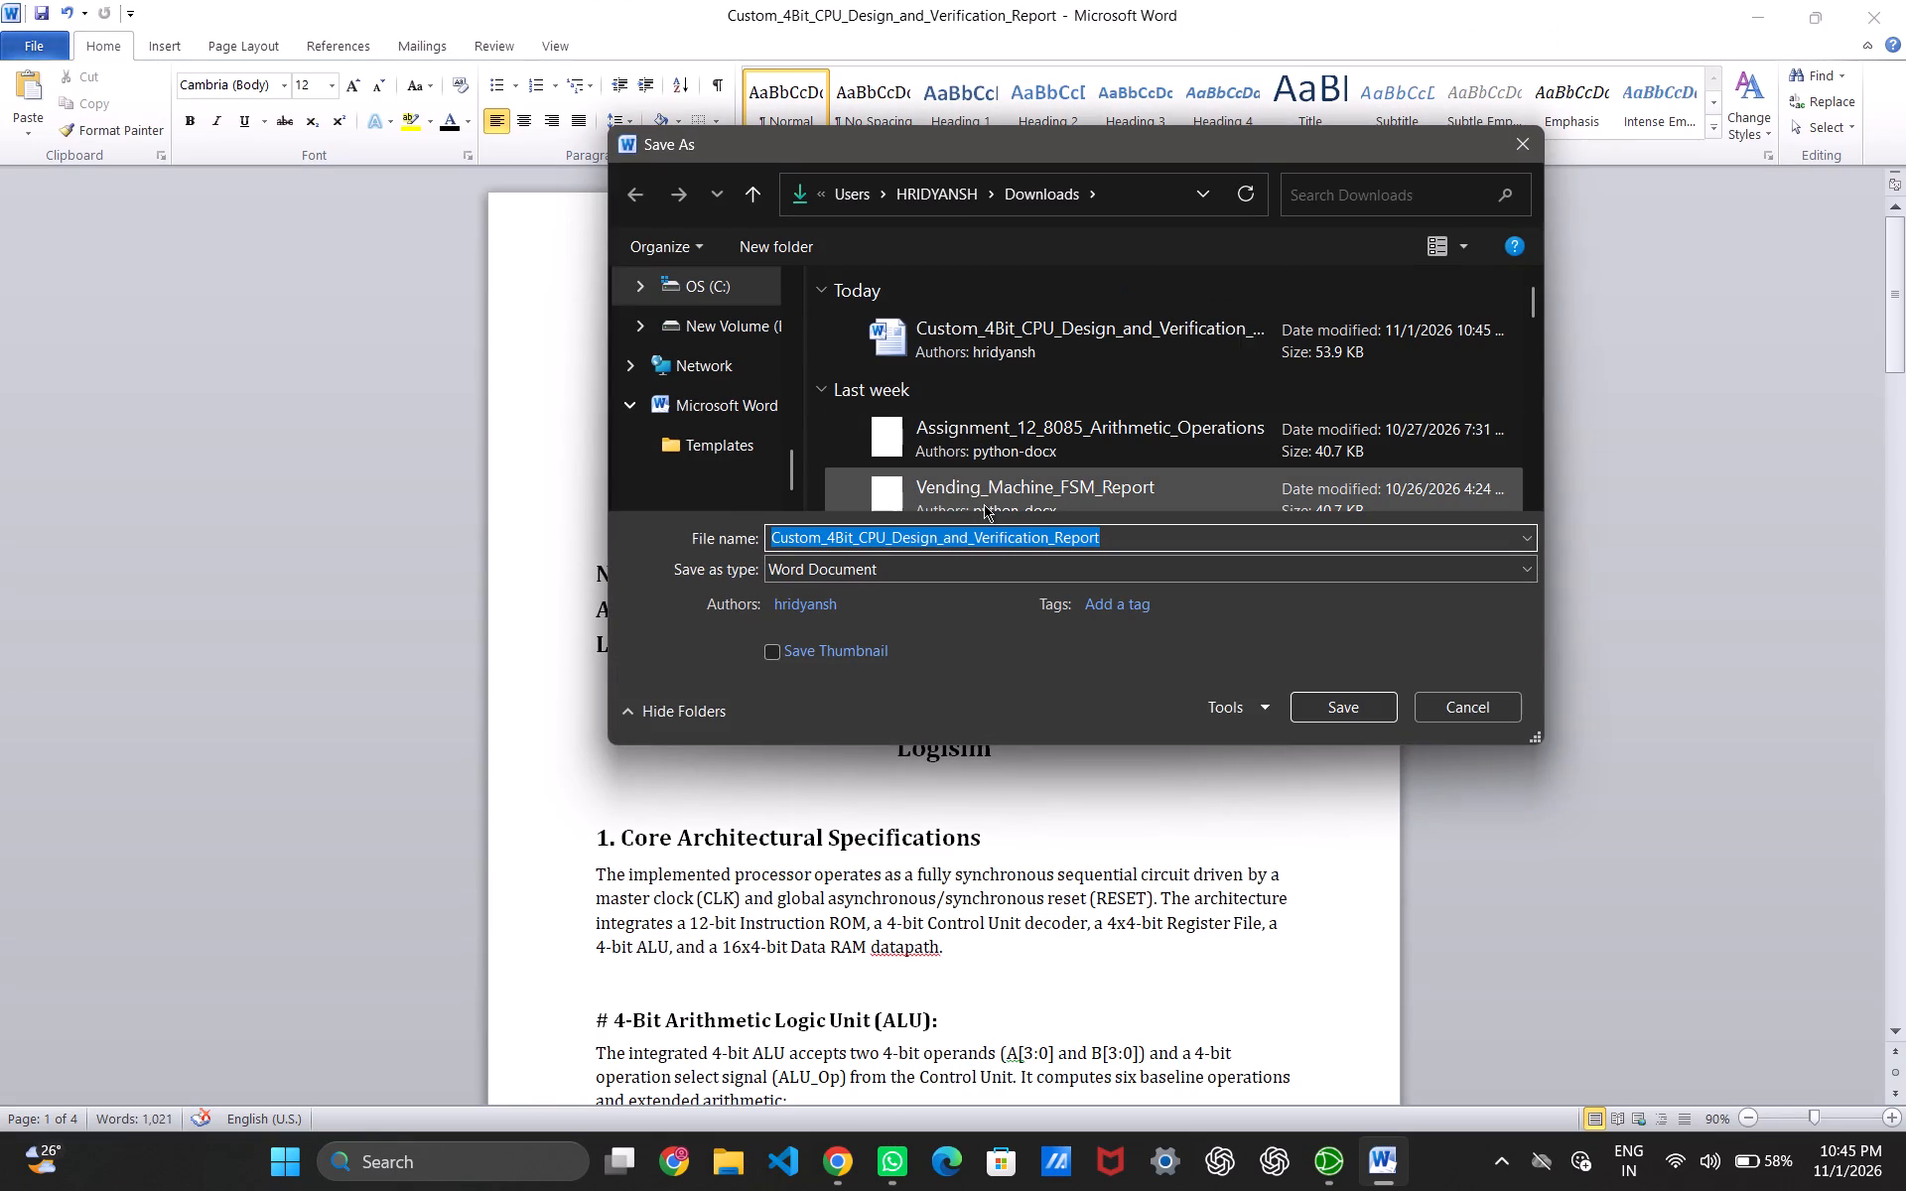
{"action": "left_click", "coordinate": [890, 568]}
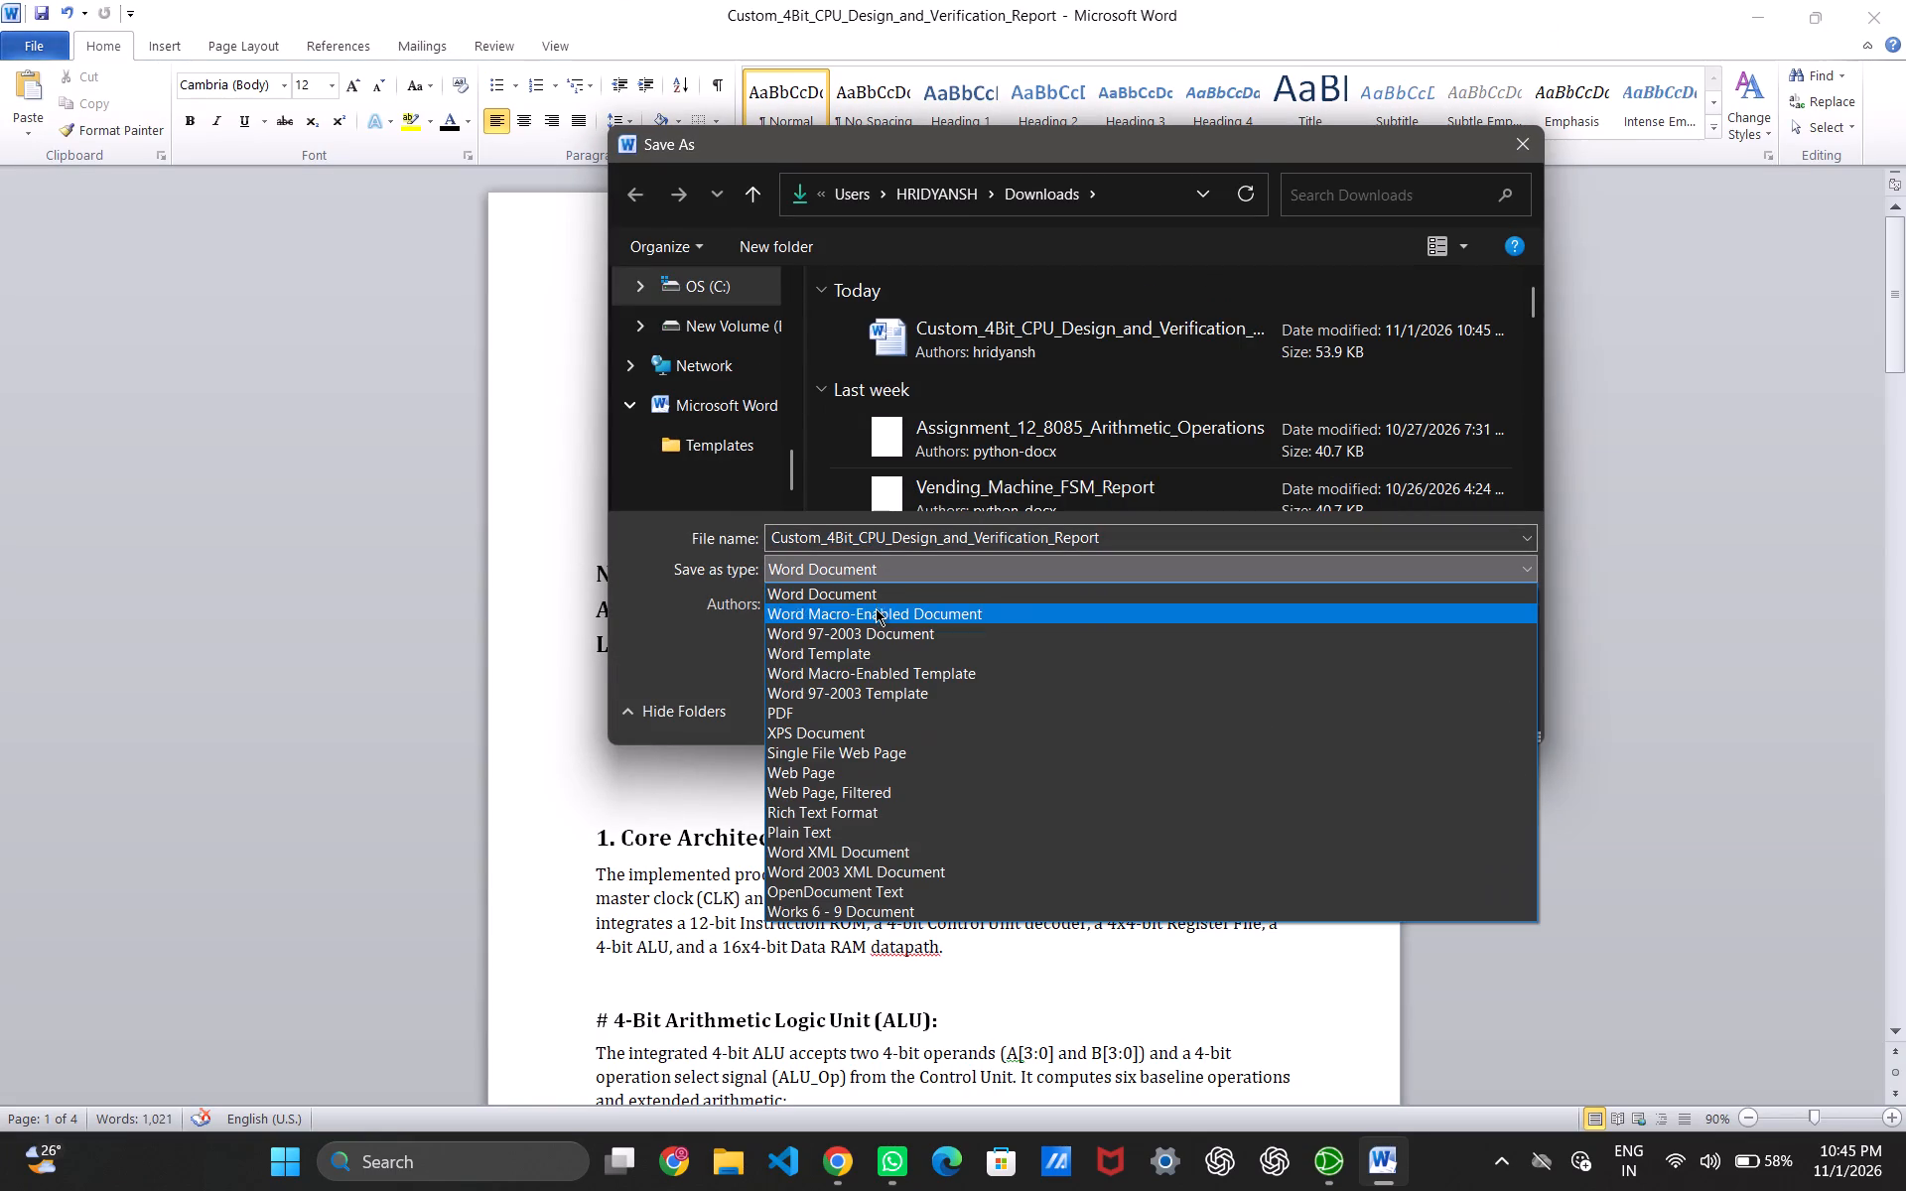
{"action": "left_click", "coordinate": [807, 715]}
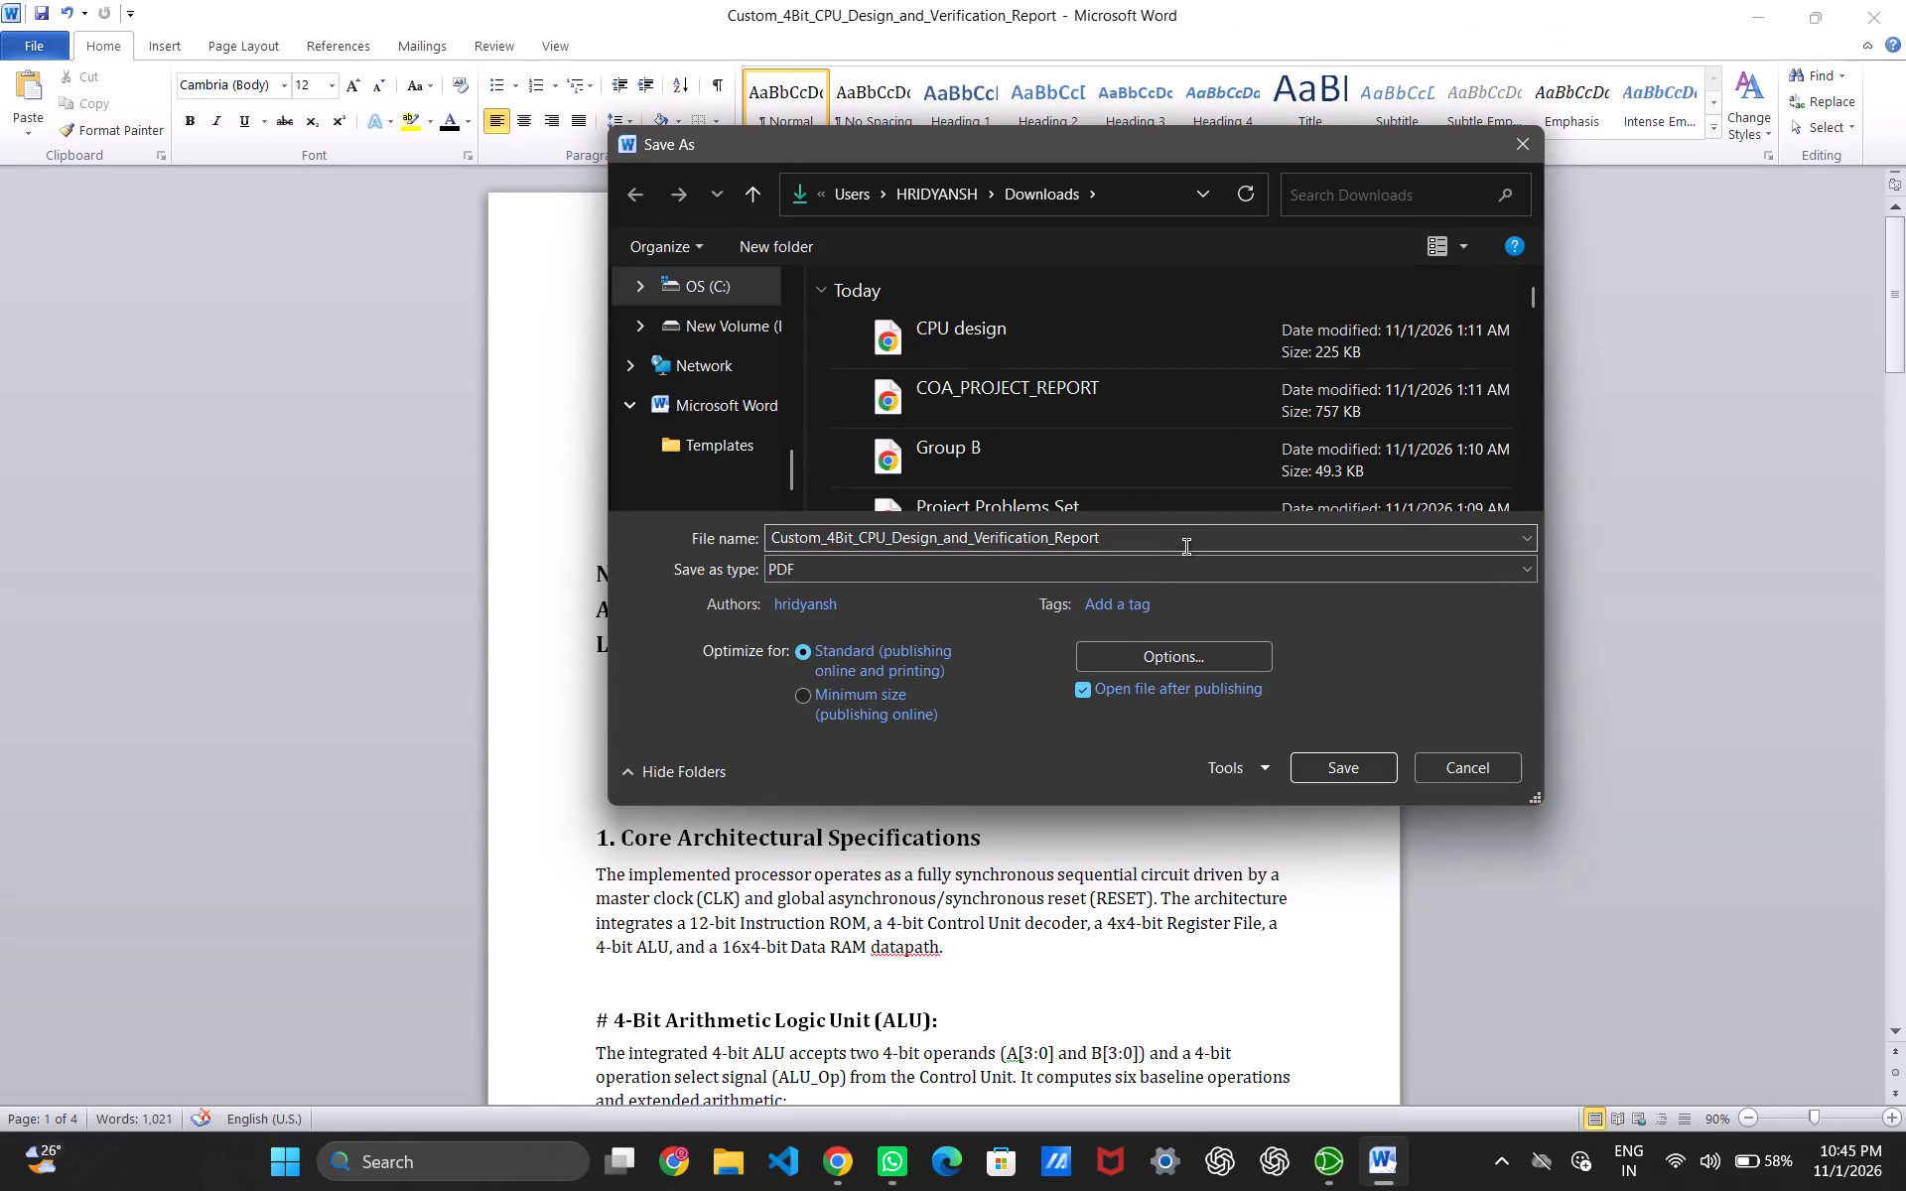
{"action": "left_click_drag", "start_coordinate": [1186, 548], "coordinate": [915, 551]}
{"action": "key", "text": "shift+c"}
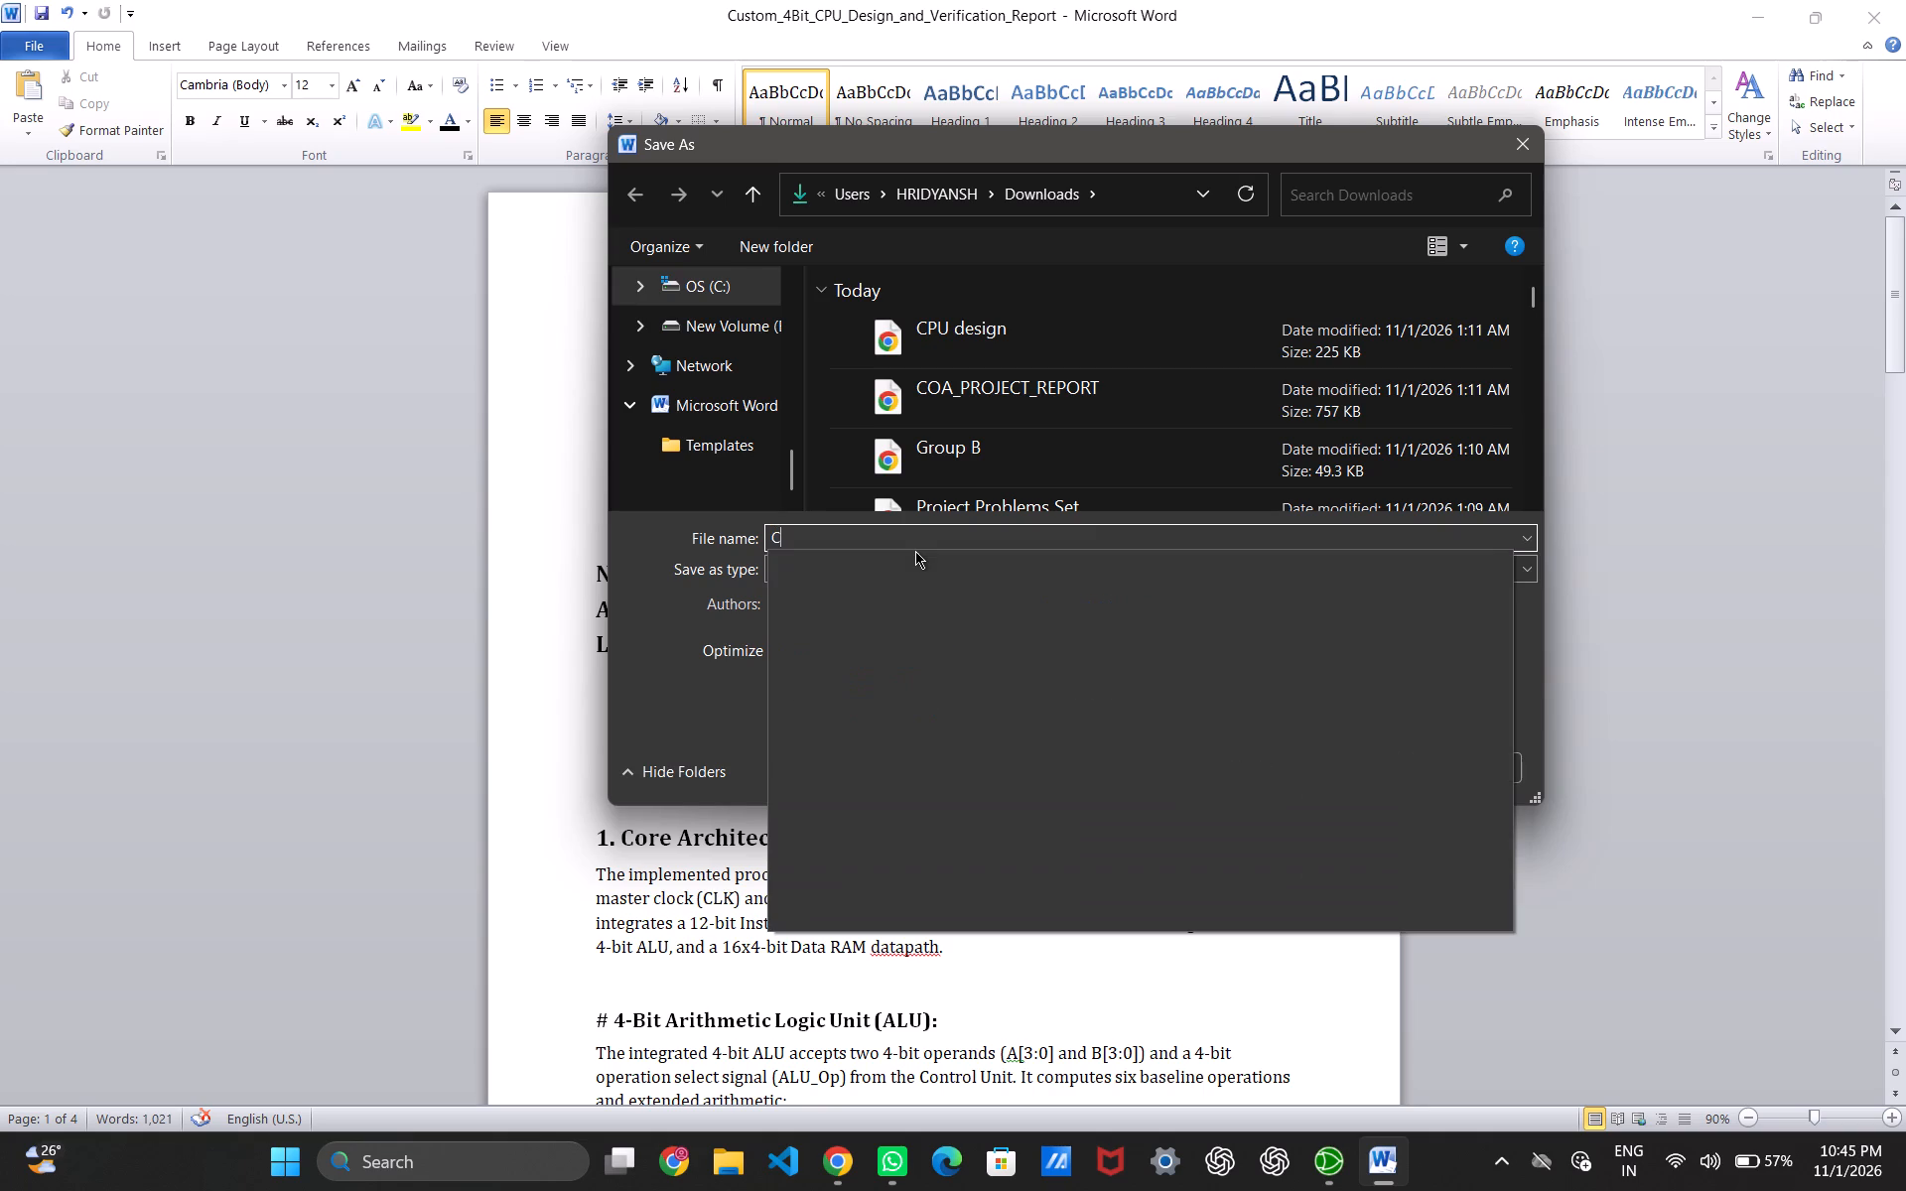
{"action": "type", "text": "PU_"}
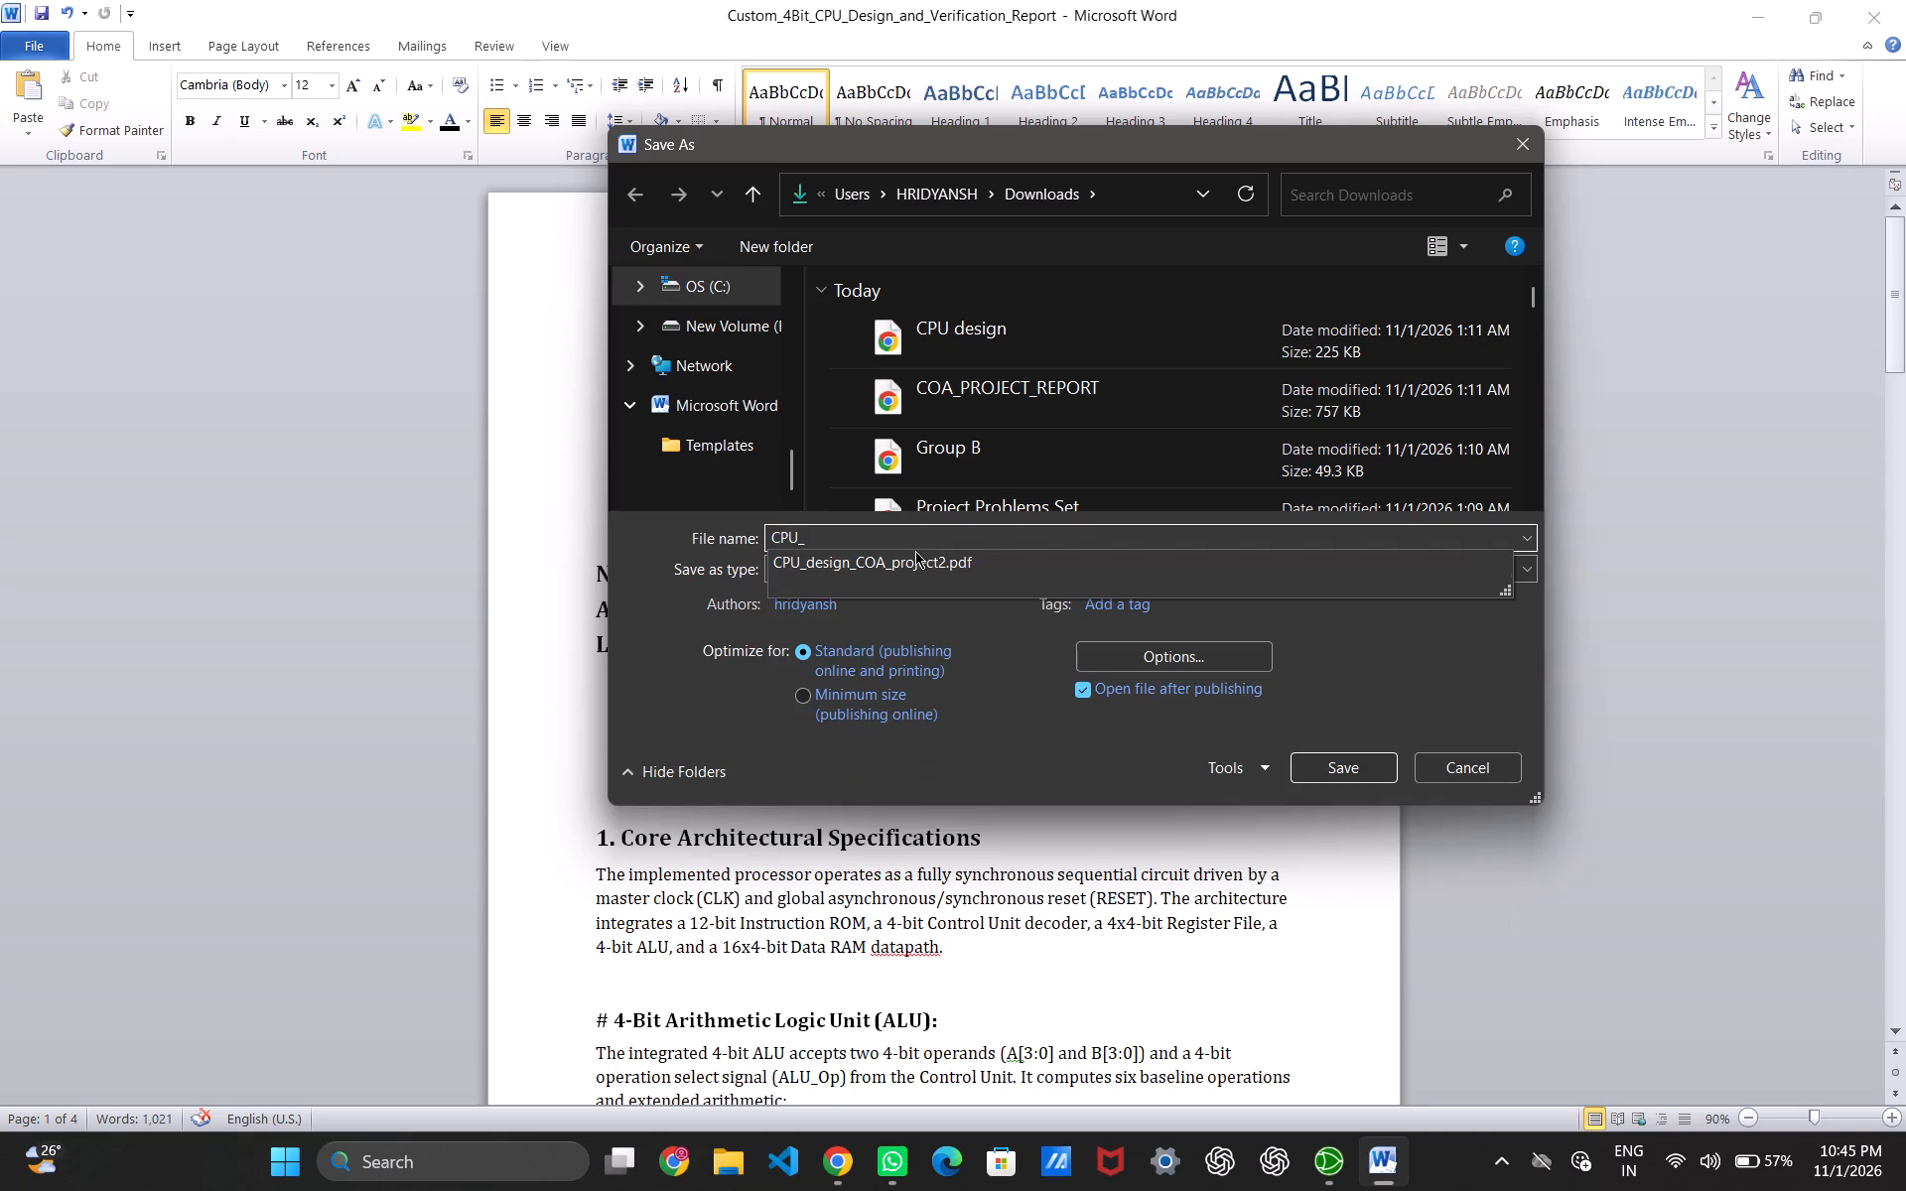
{"action": "type", "text": "PROJECT"}
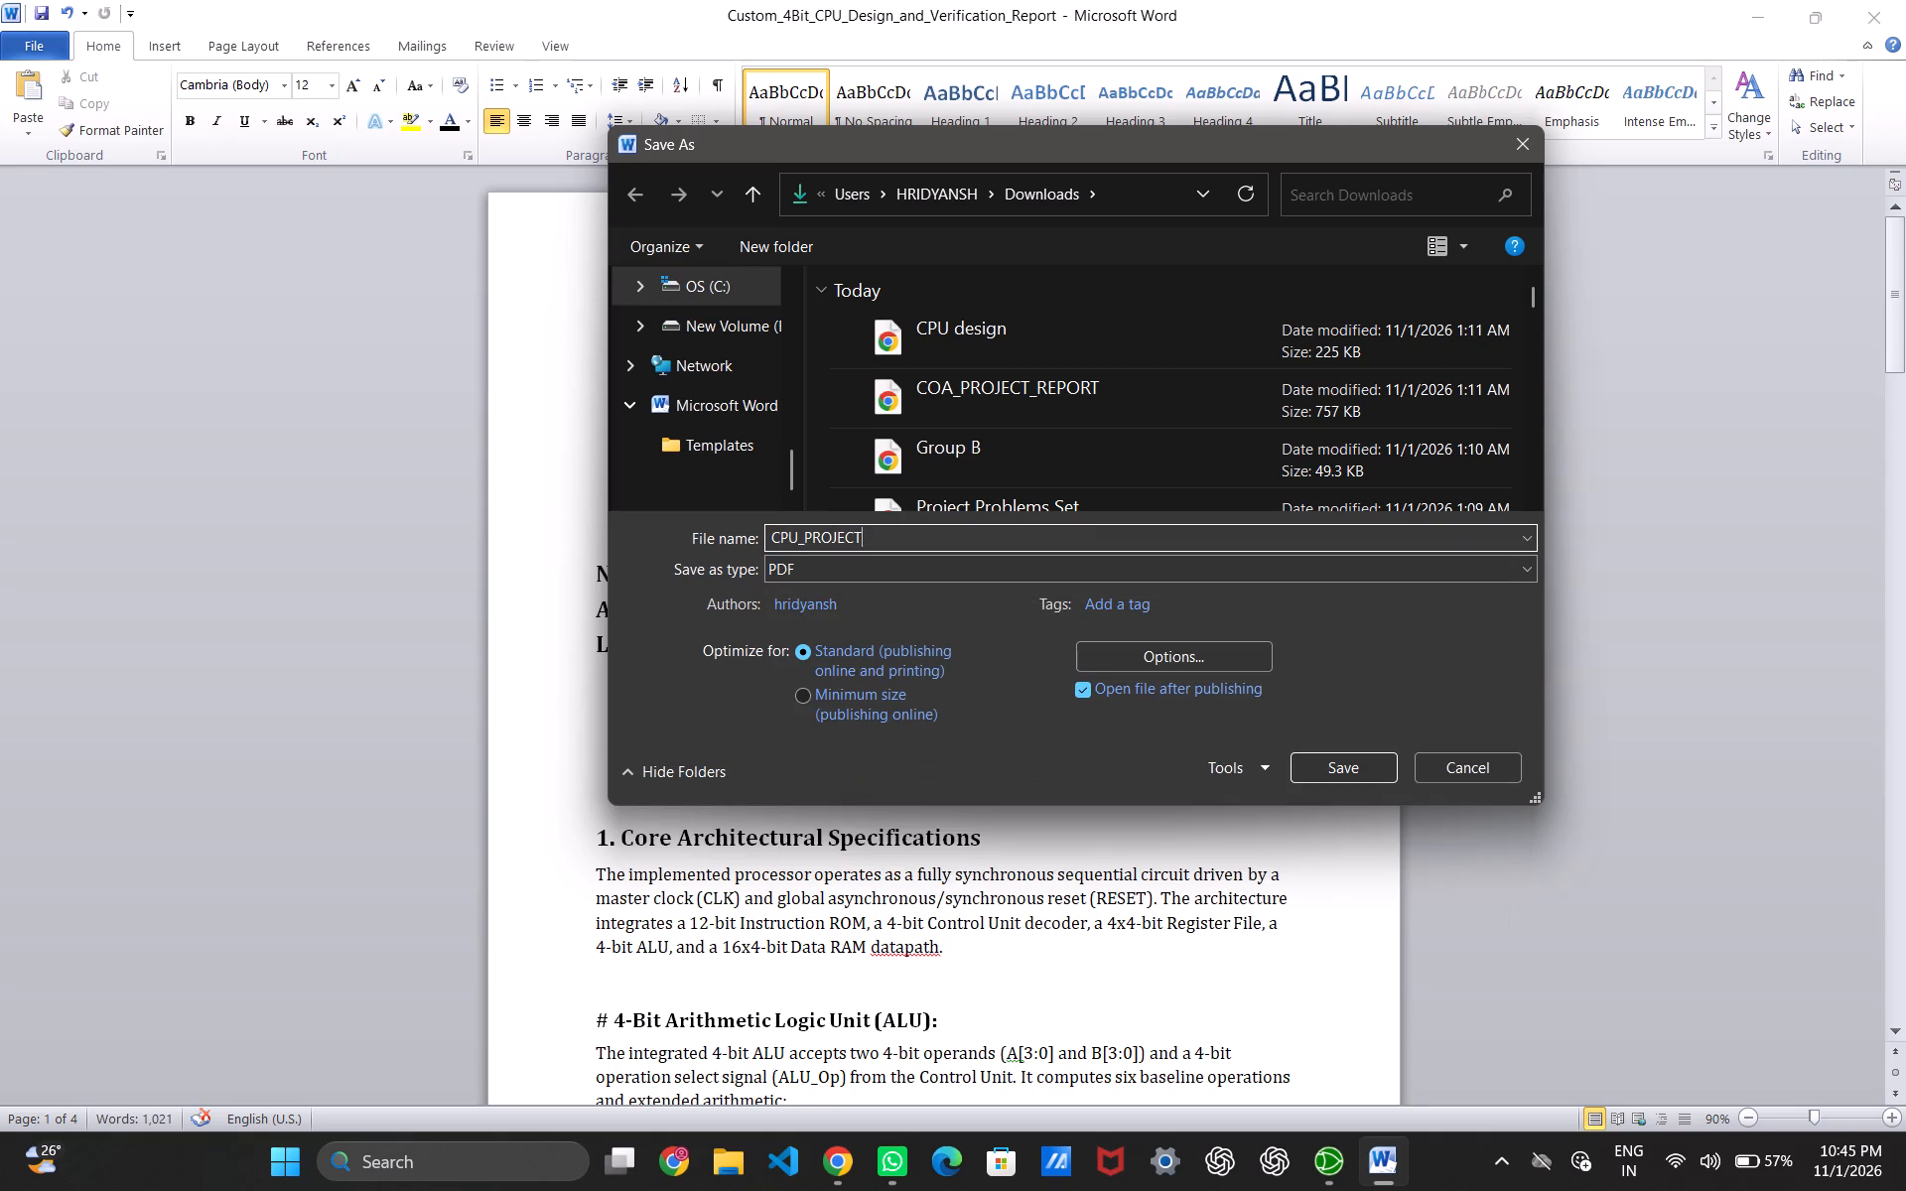
{"action": "type", "text": "_REPORT_COA"}
{"action": "scroll", "coordinate": [746, 318], "scroll_direction": "up", "scroll_amount": 5}
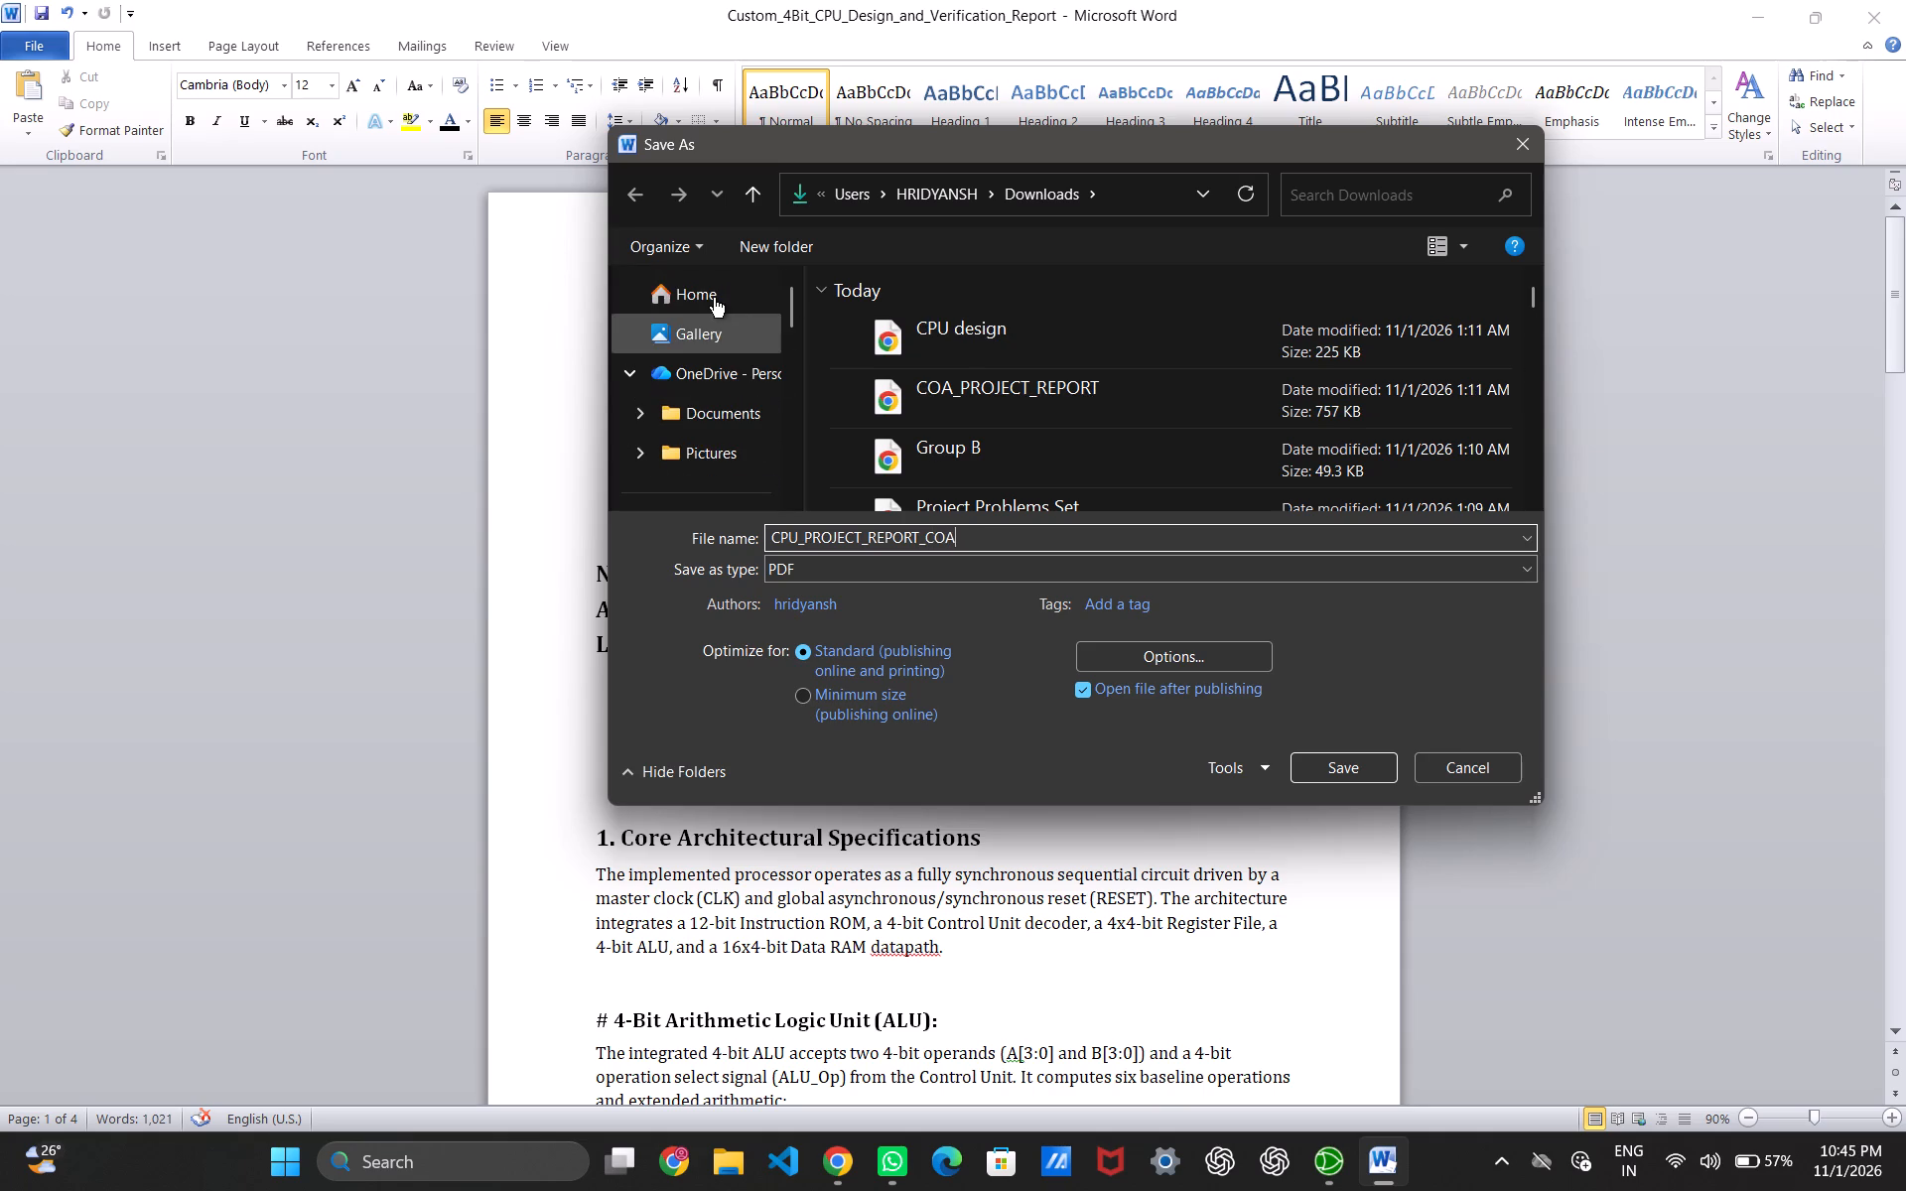
{"action": "double_click", "coordinate": [714, 298]}
{"action": "double_click", "coordinate": [937, 416]}
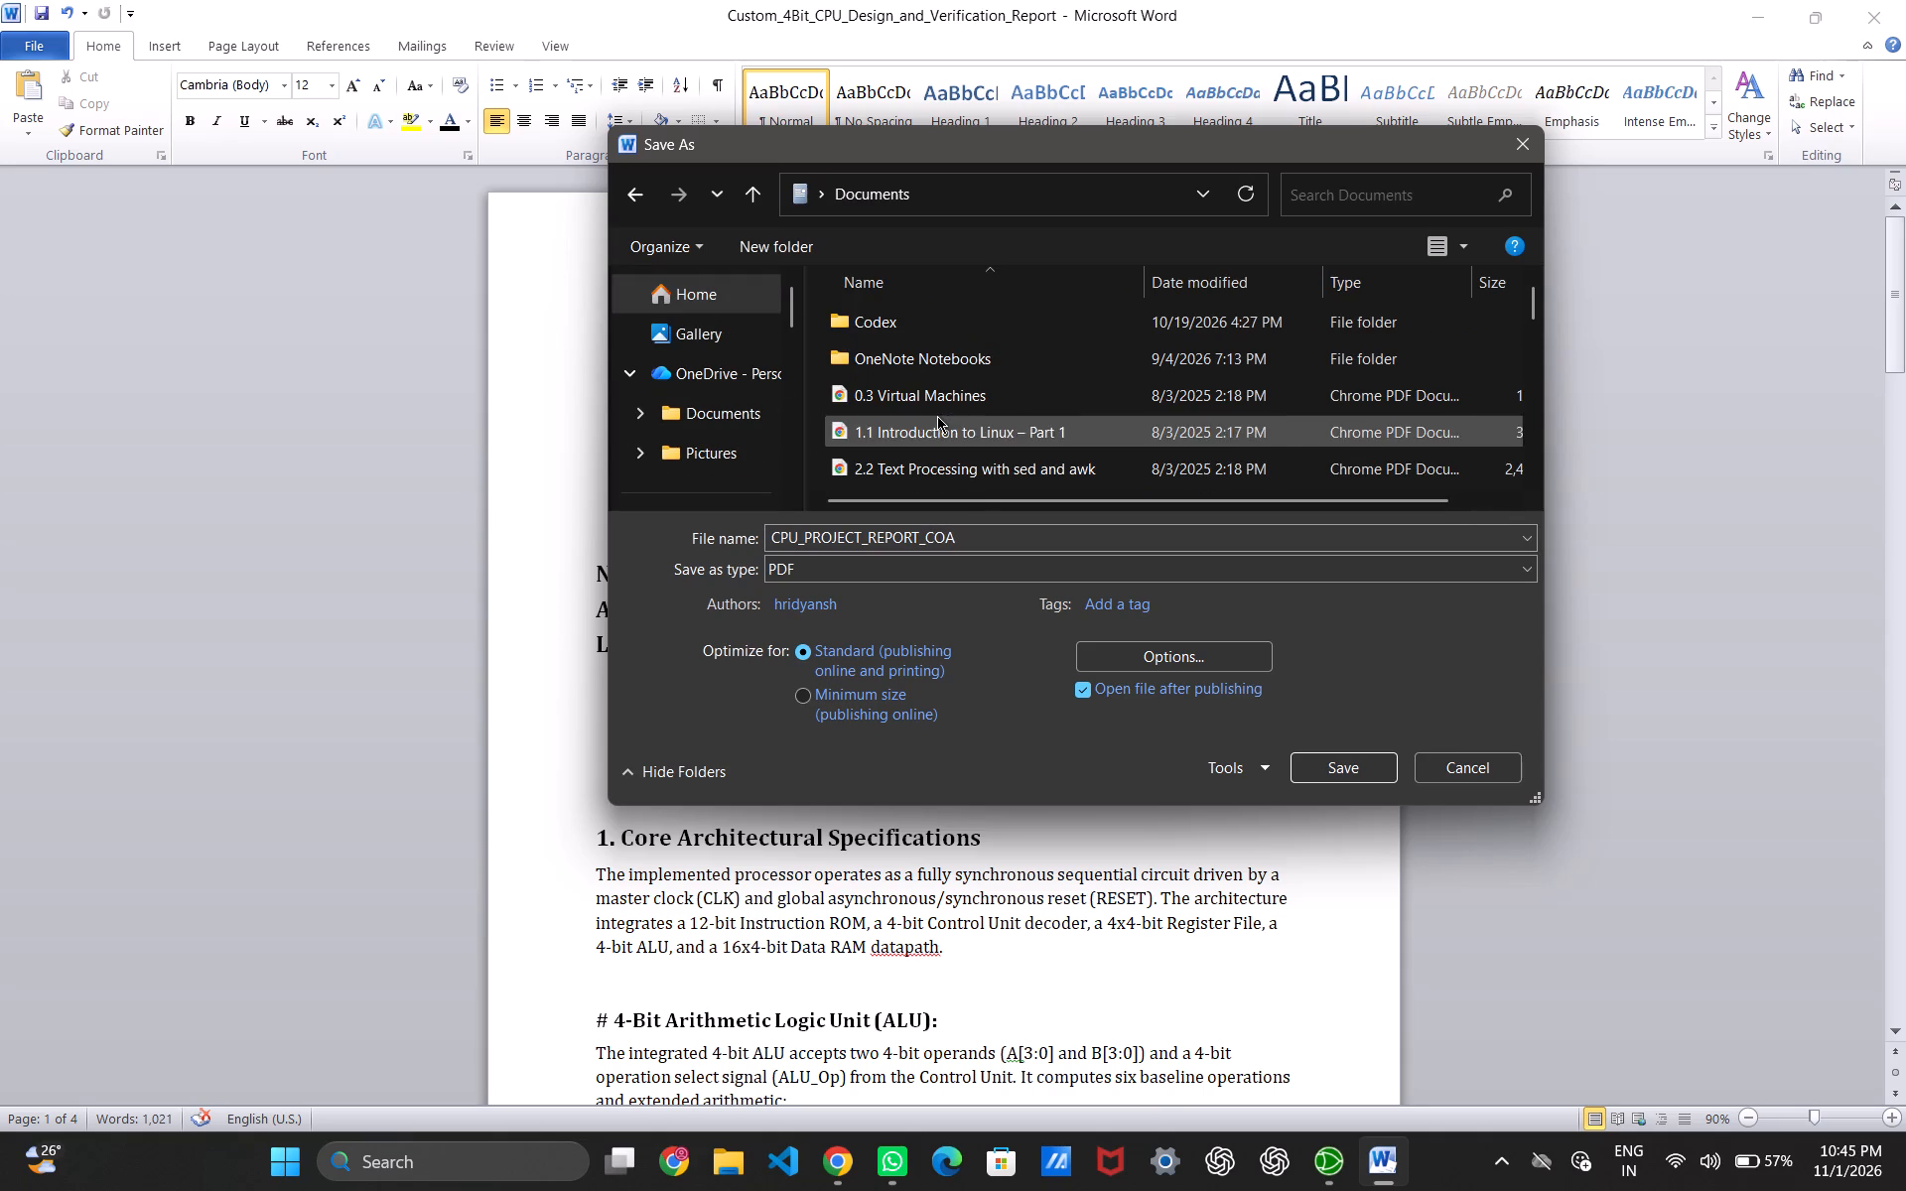
{"action": "left_click", "coordinate": [1348, 766]}
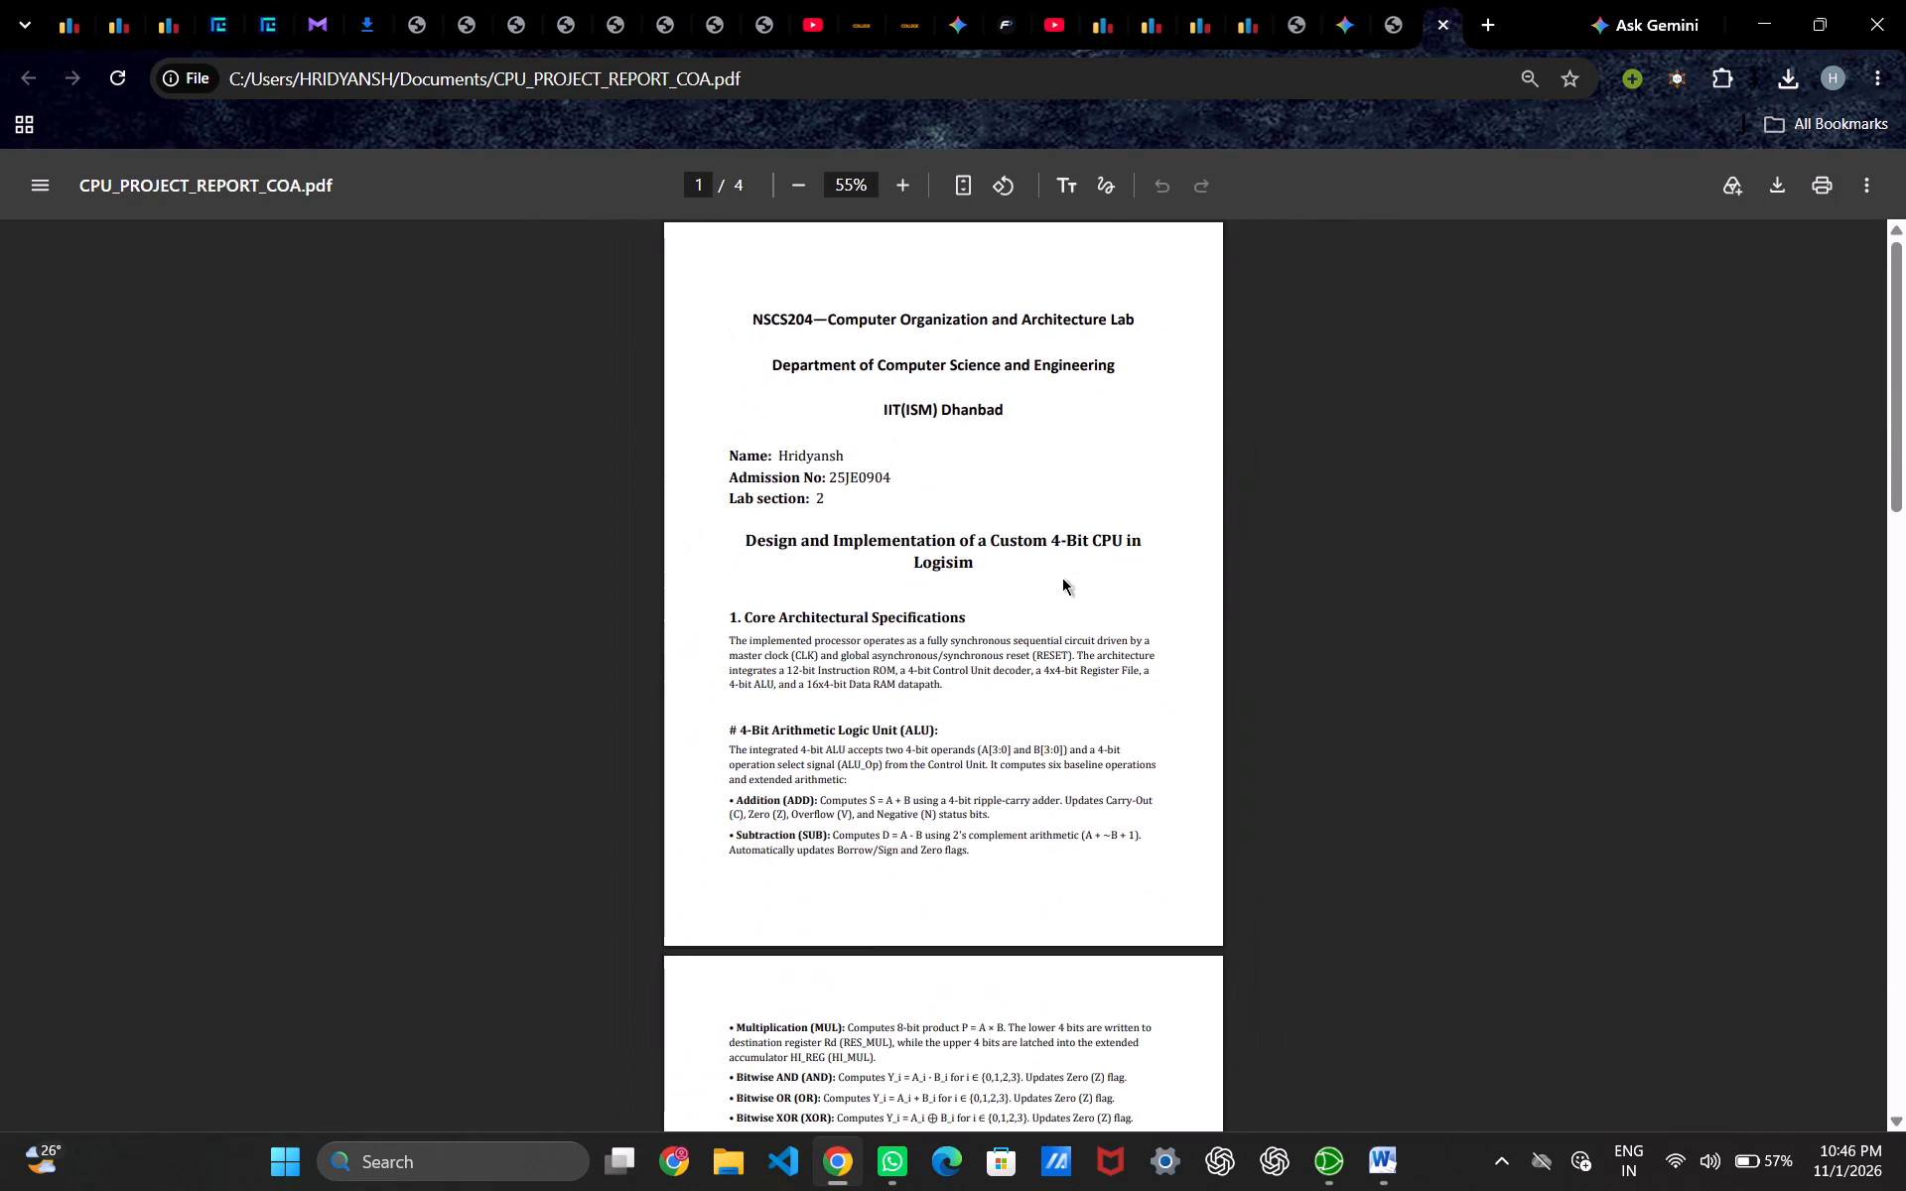
Check the newly exported PDF through its trace table in Chrome and close the tab holding the outdated CPU_PROJECT_REPORT_COA version.
{"action": "scroll", "coordinate": [1062, 578], "scroll_direction": "down", "scroll_amount": 13}
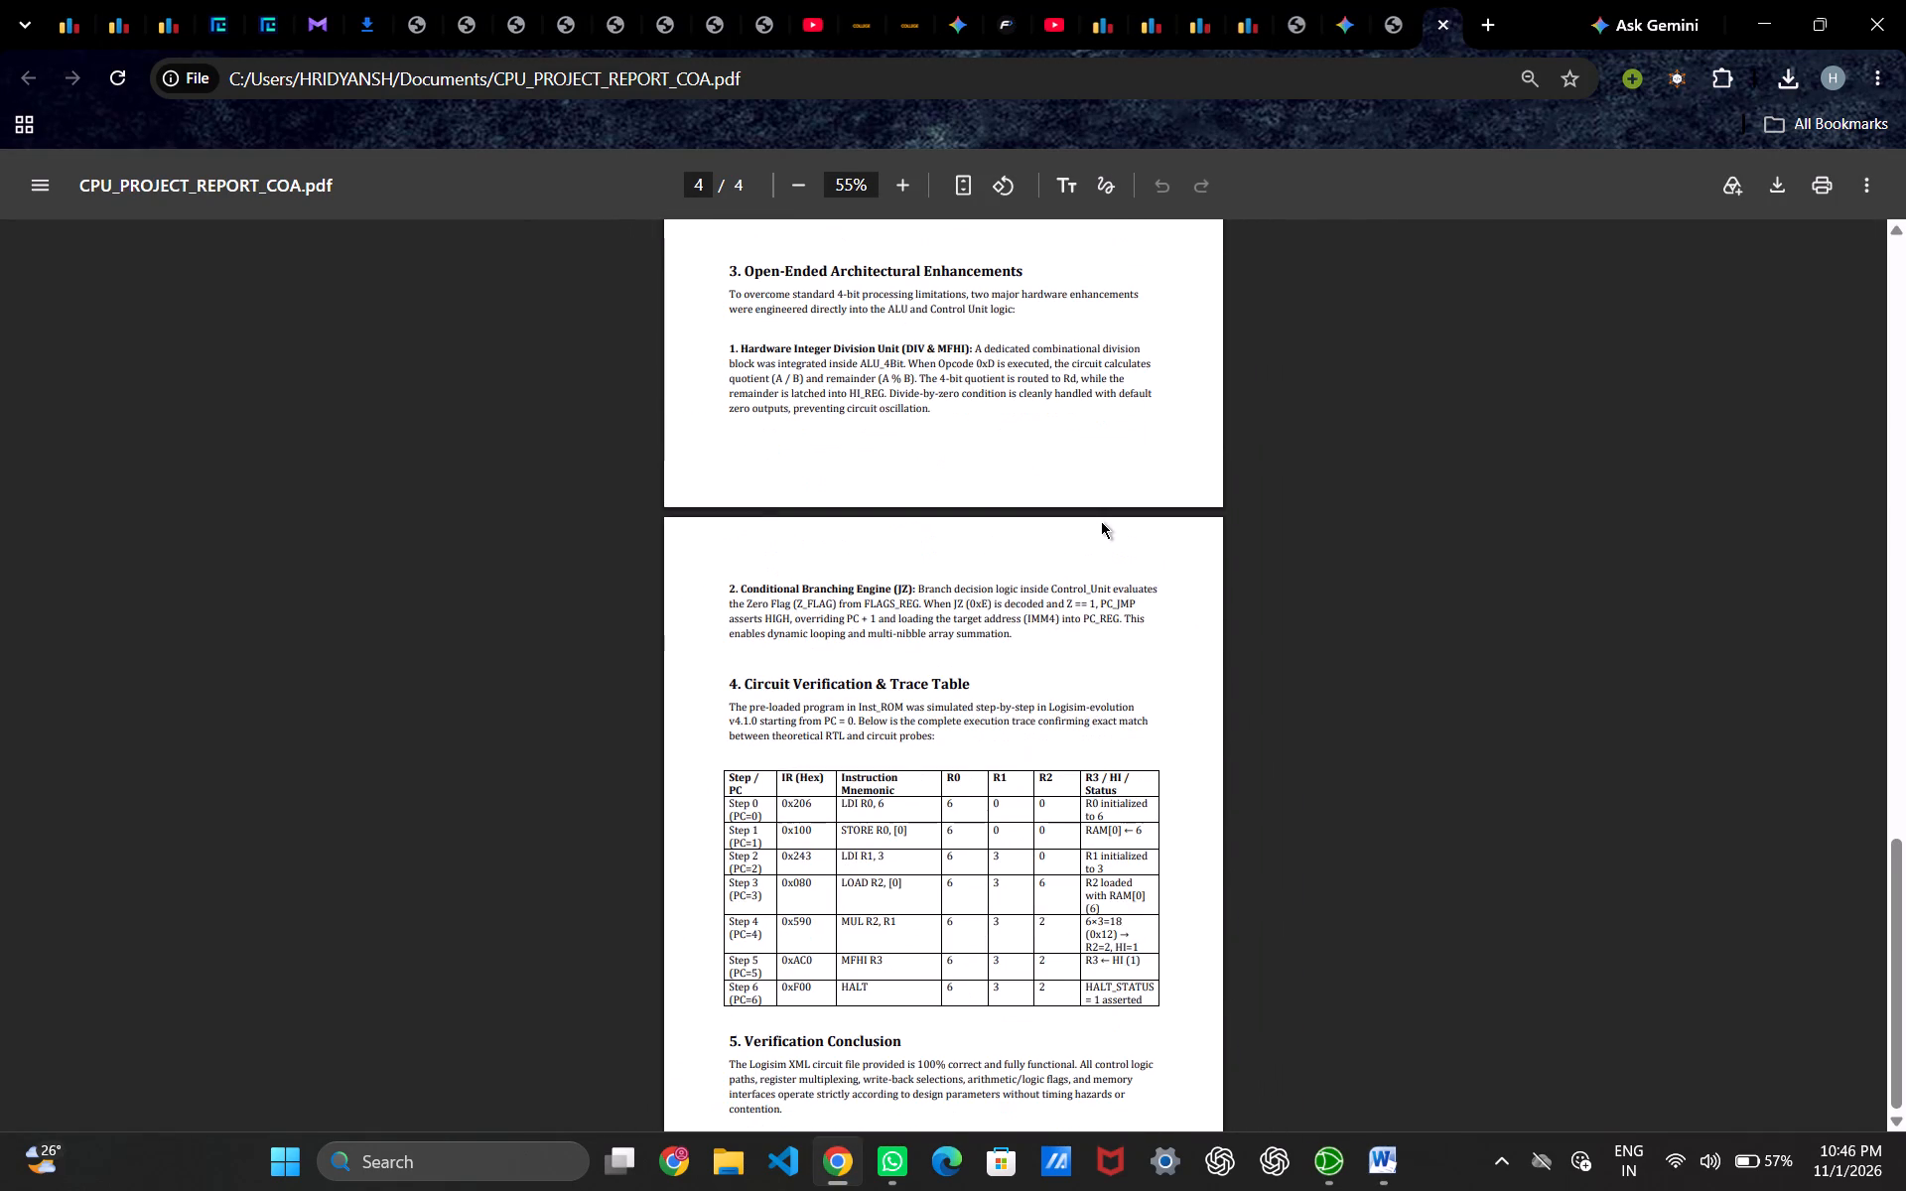
{"action": "scroll", "coordinate": [1101, 521], "scroll_direction": "up", "scroll_amount": 20}
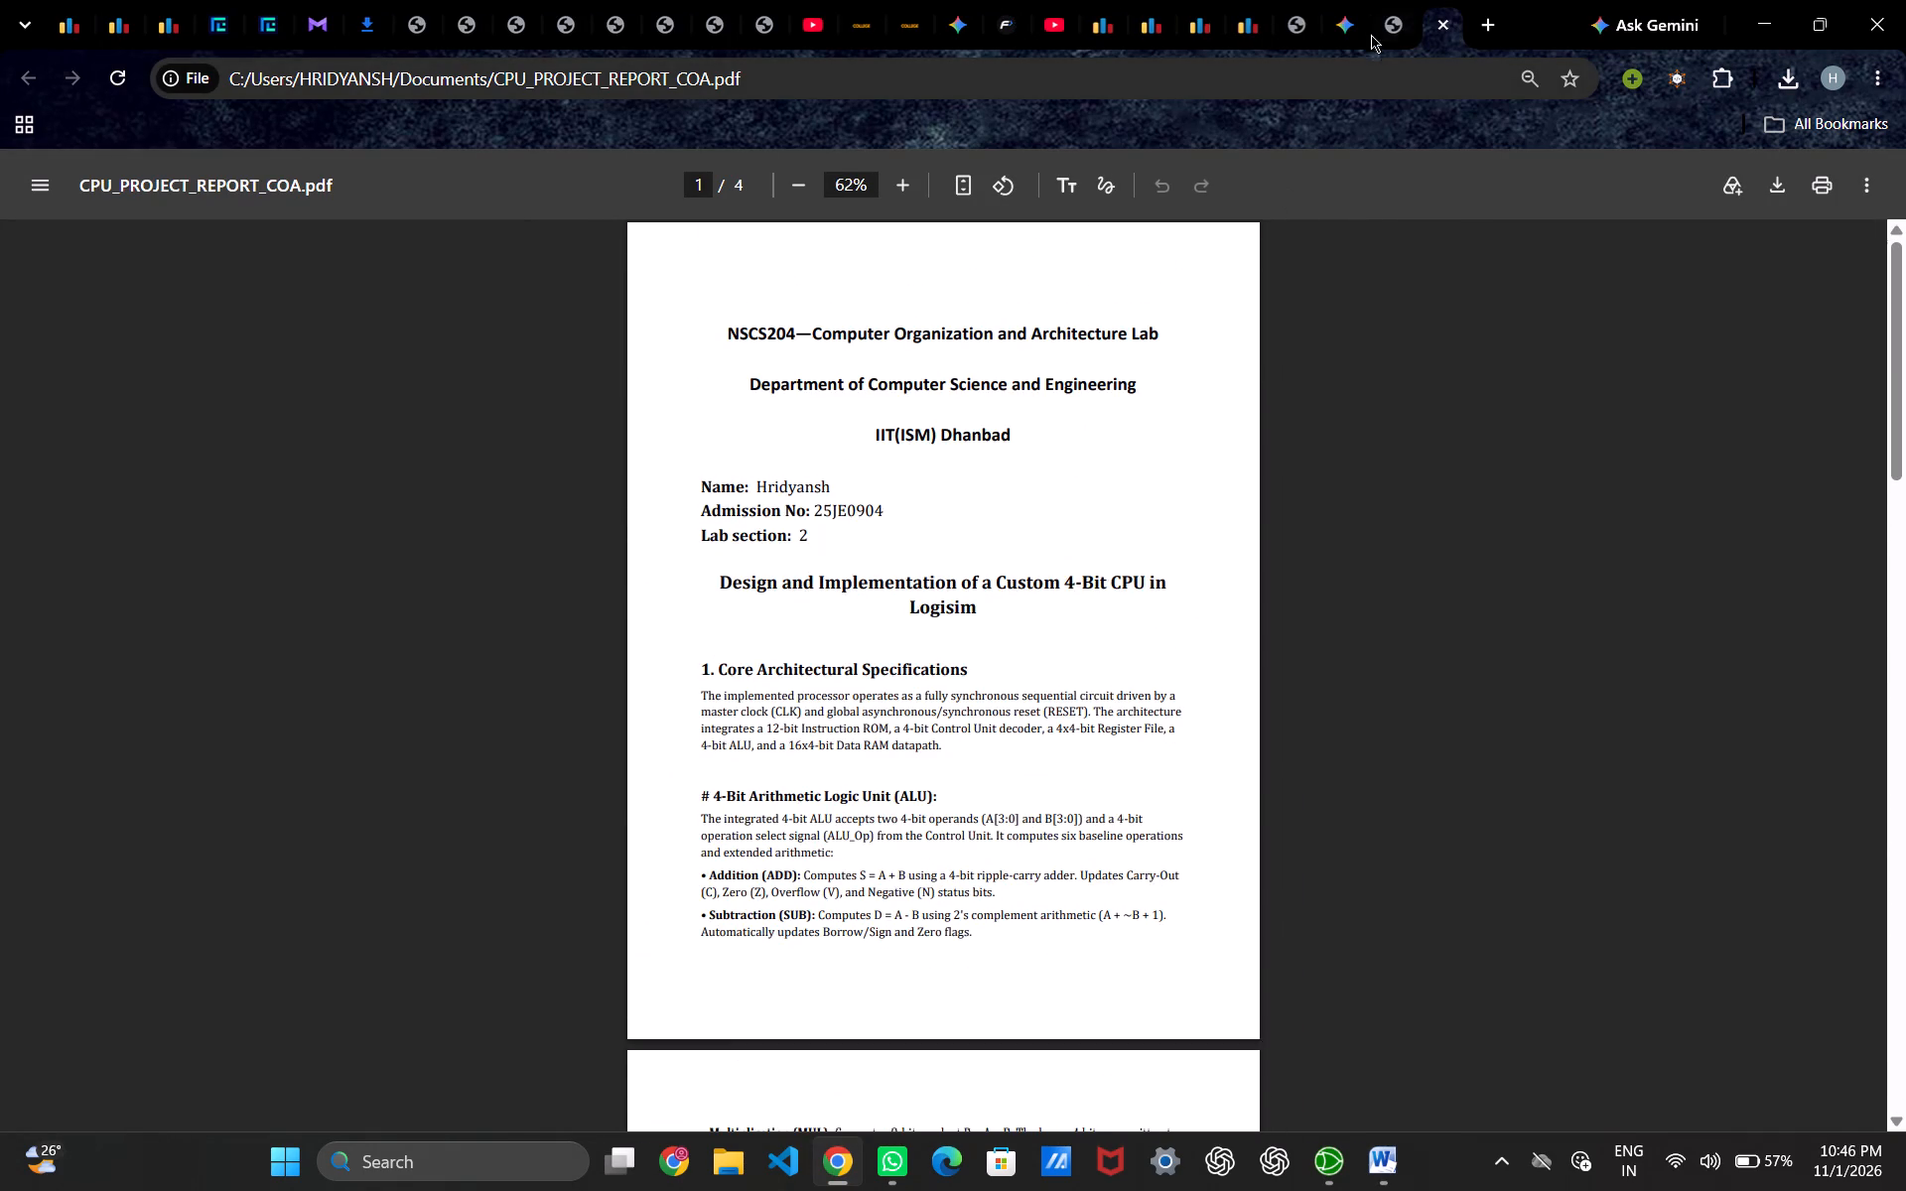
{"action": "left_click", "coordinate": [1384, 28]}
{"action": "scroll", "coordinate": [971, 707], "scroll_direction": "down", "scroll_amount": 6}
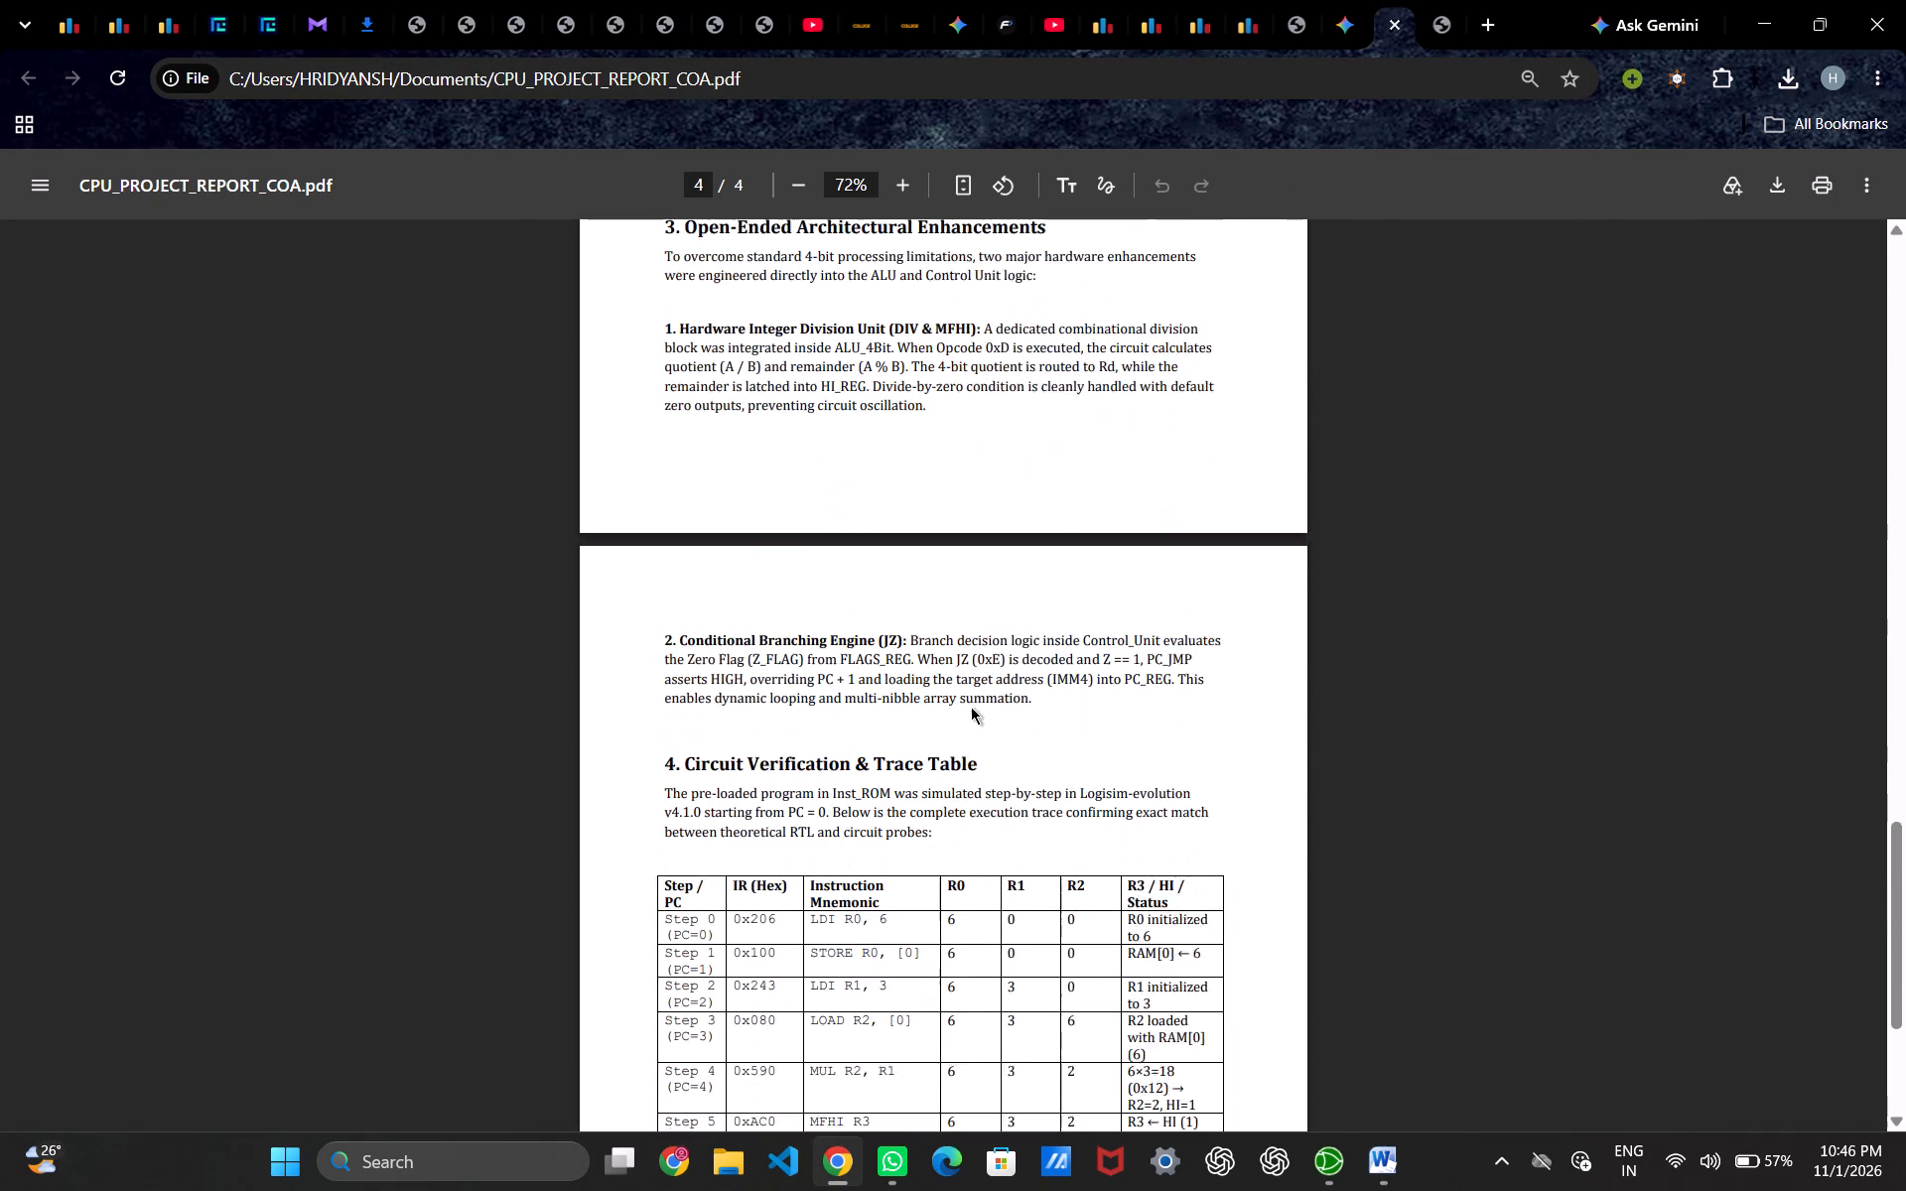
{"action": "left_click", "coordinate": [1395, 31]}
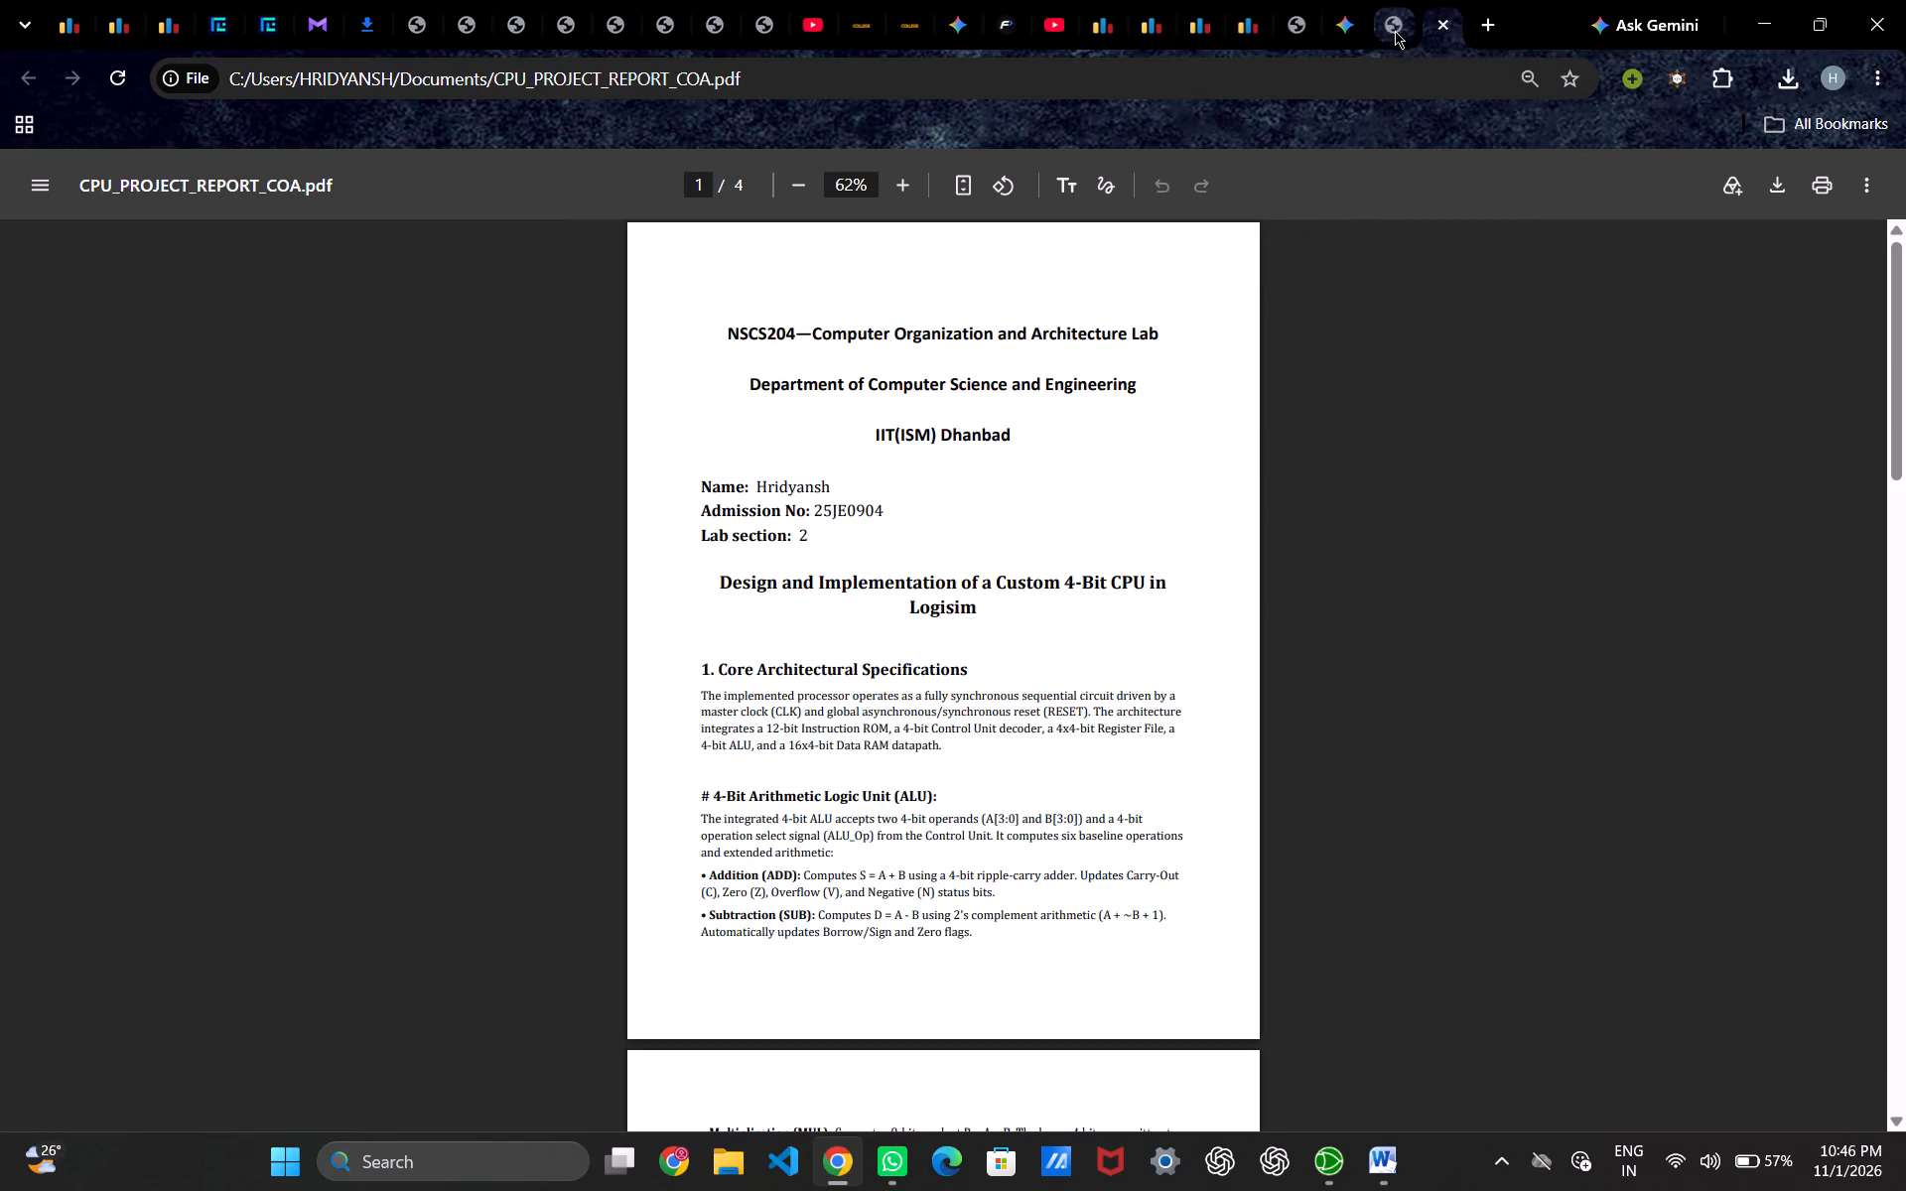
{"action": "scroll", "coordinate": [942, 490], "scroll_direction": "up", "scroll_amount": 7}
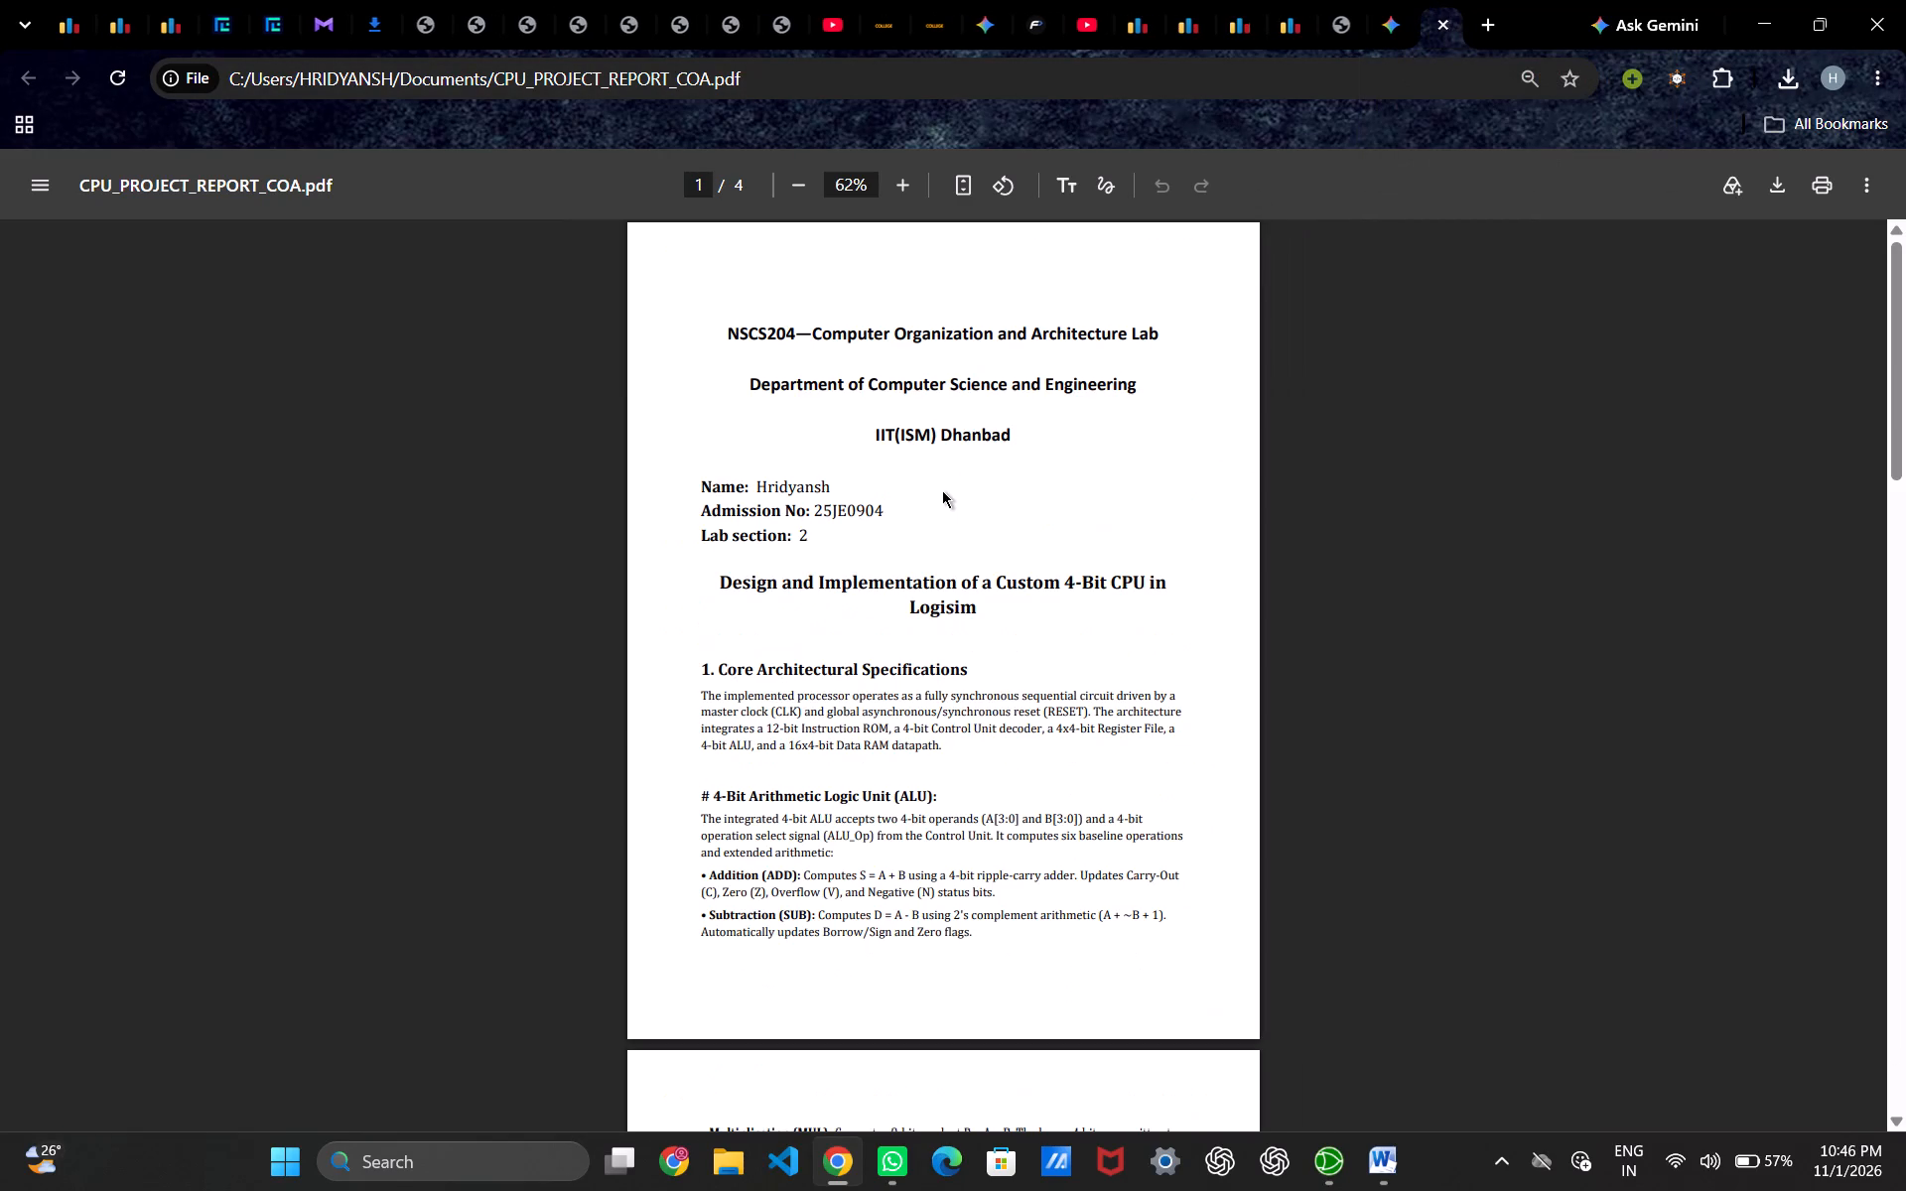
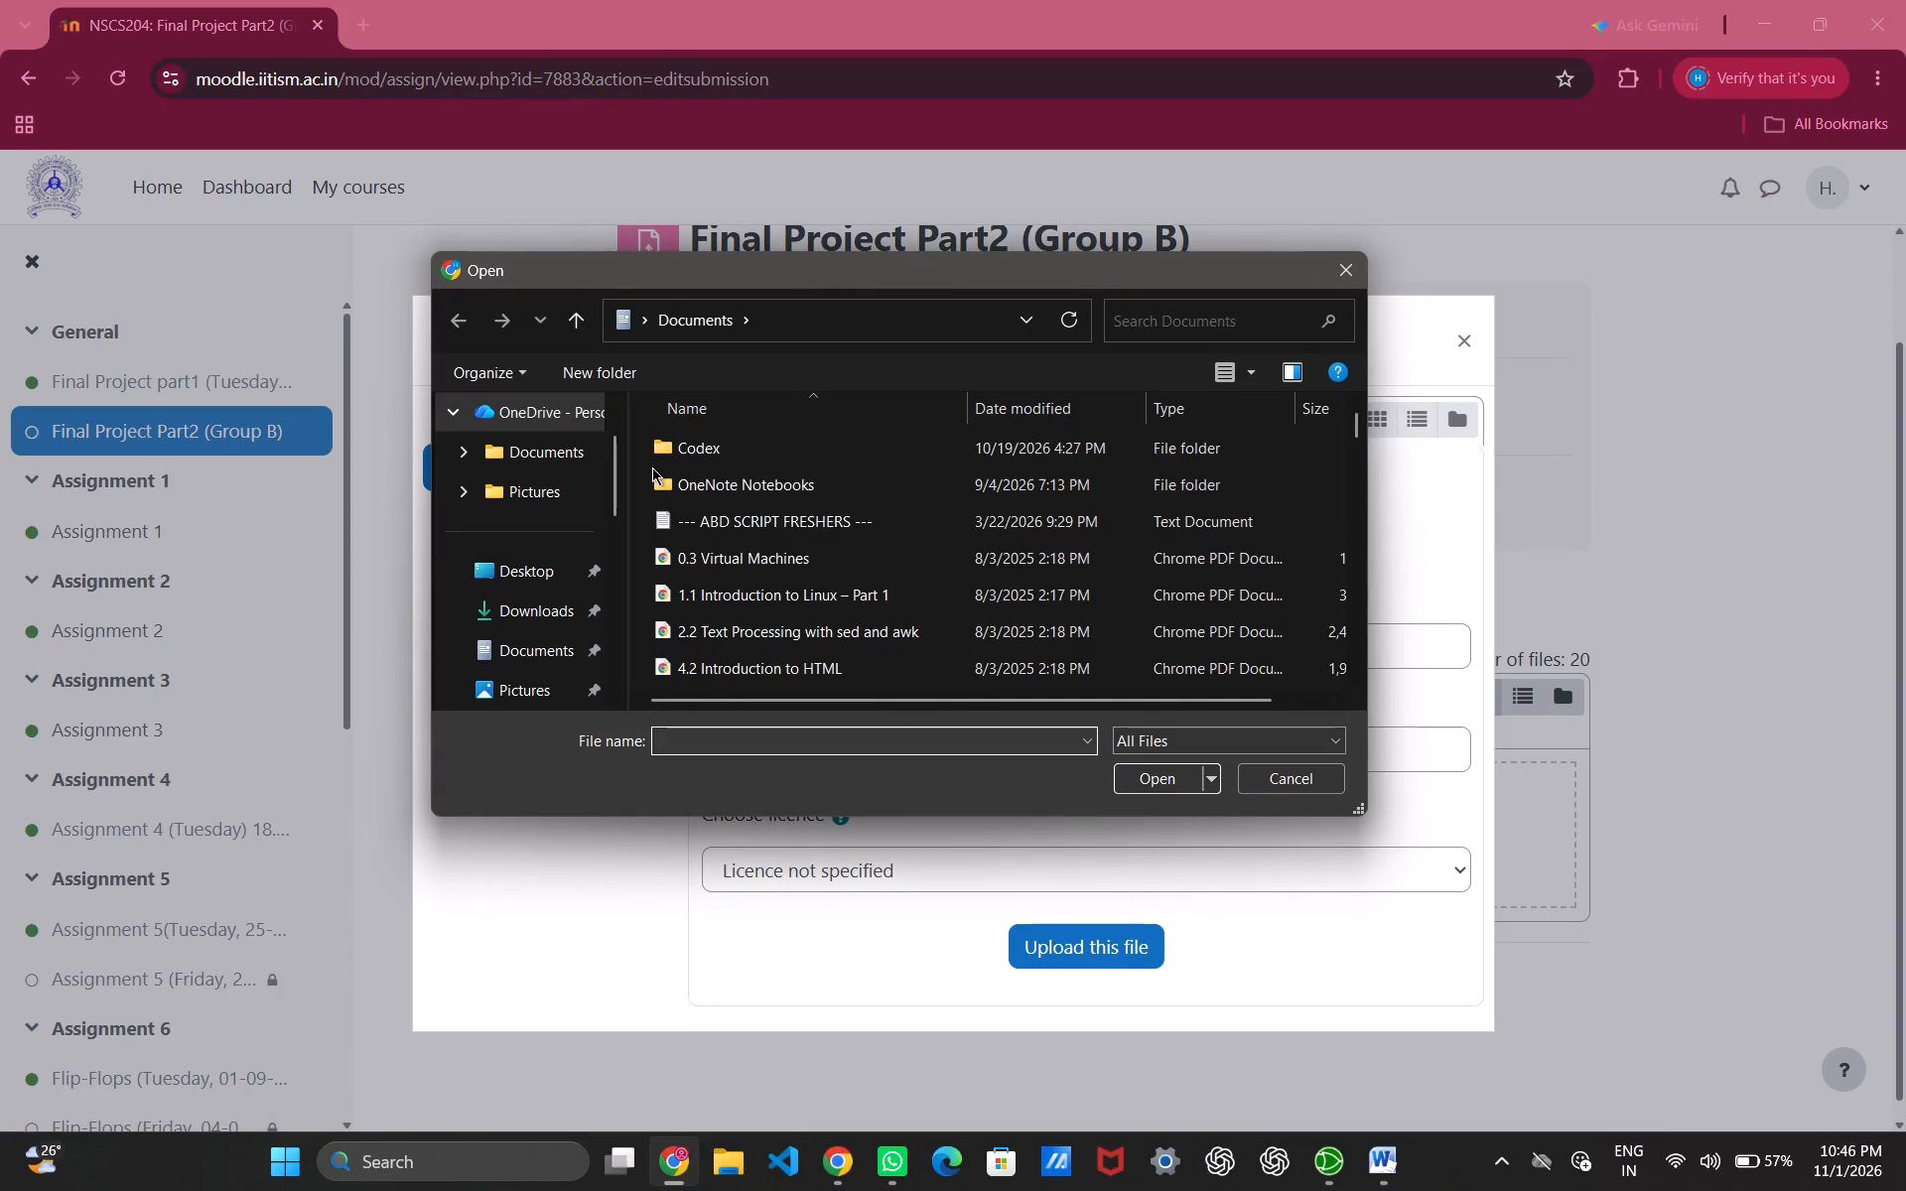
Find PROJECT_CPU.circ in the Documents folder by searching for PRO and upload it to the Final Project Part2 submission.
{"action": "scroll", "coordinate": [524, 463], "scroll_direction": "up", "scroll_amount": 2}
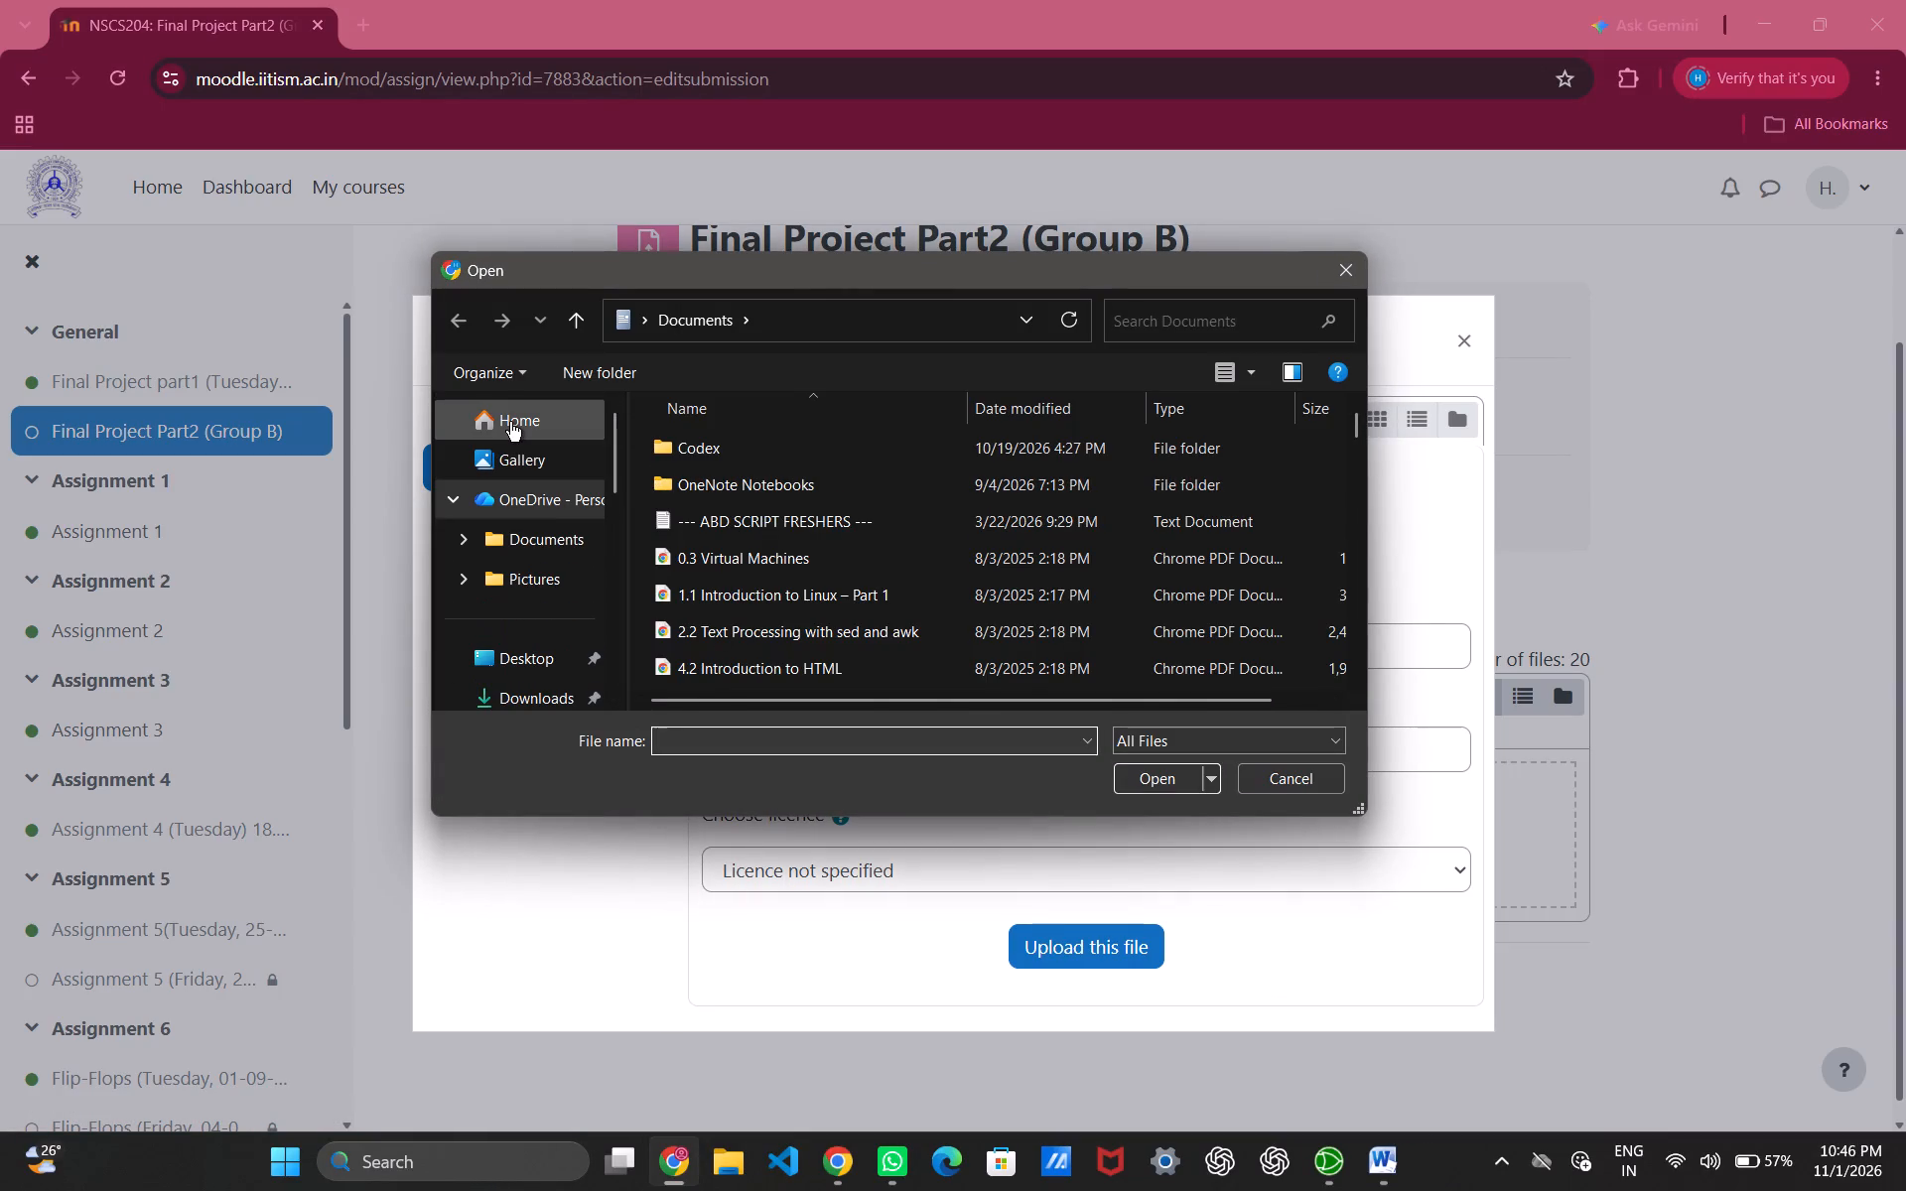
{"action": "double_click", "coordinate": [510, 422]}
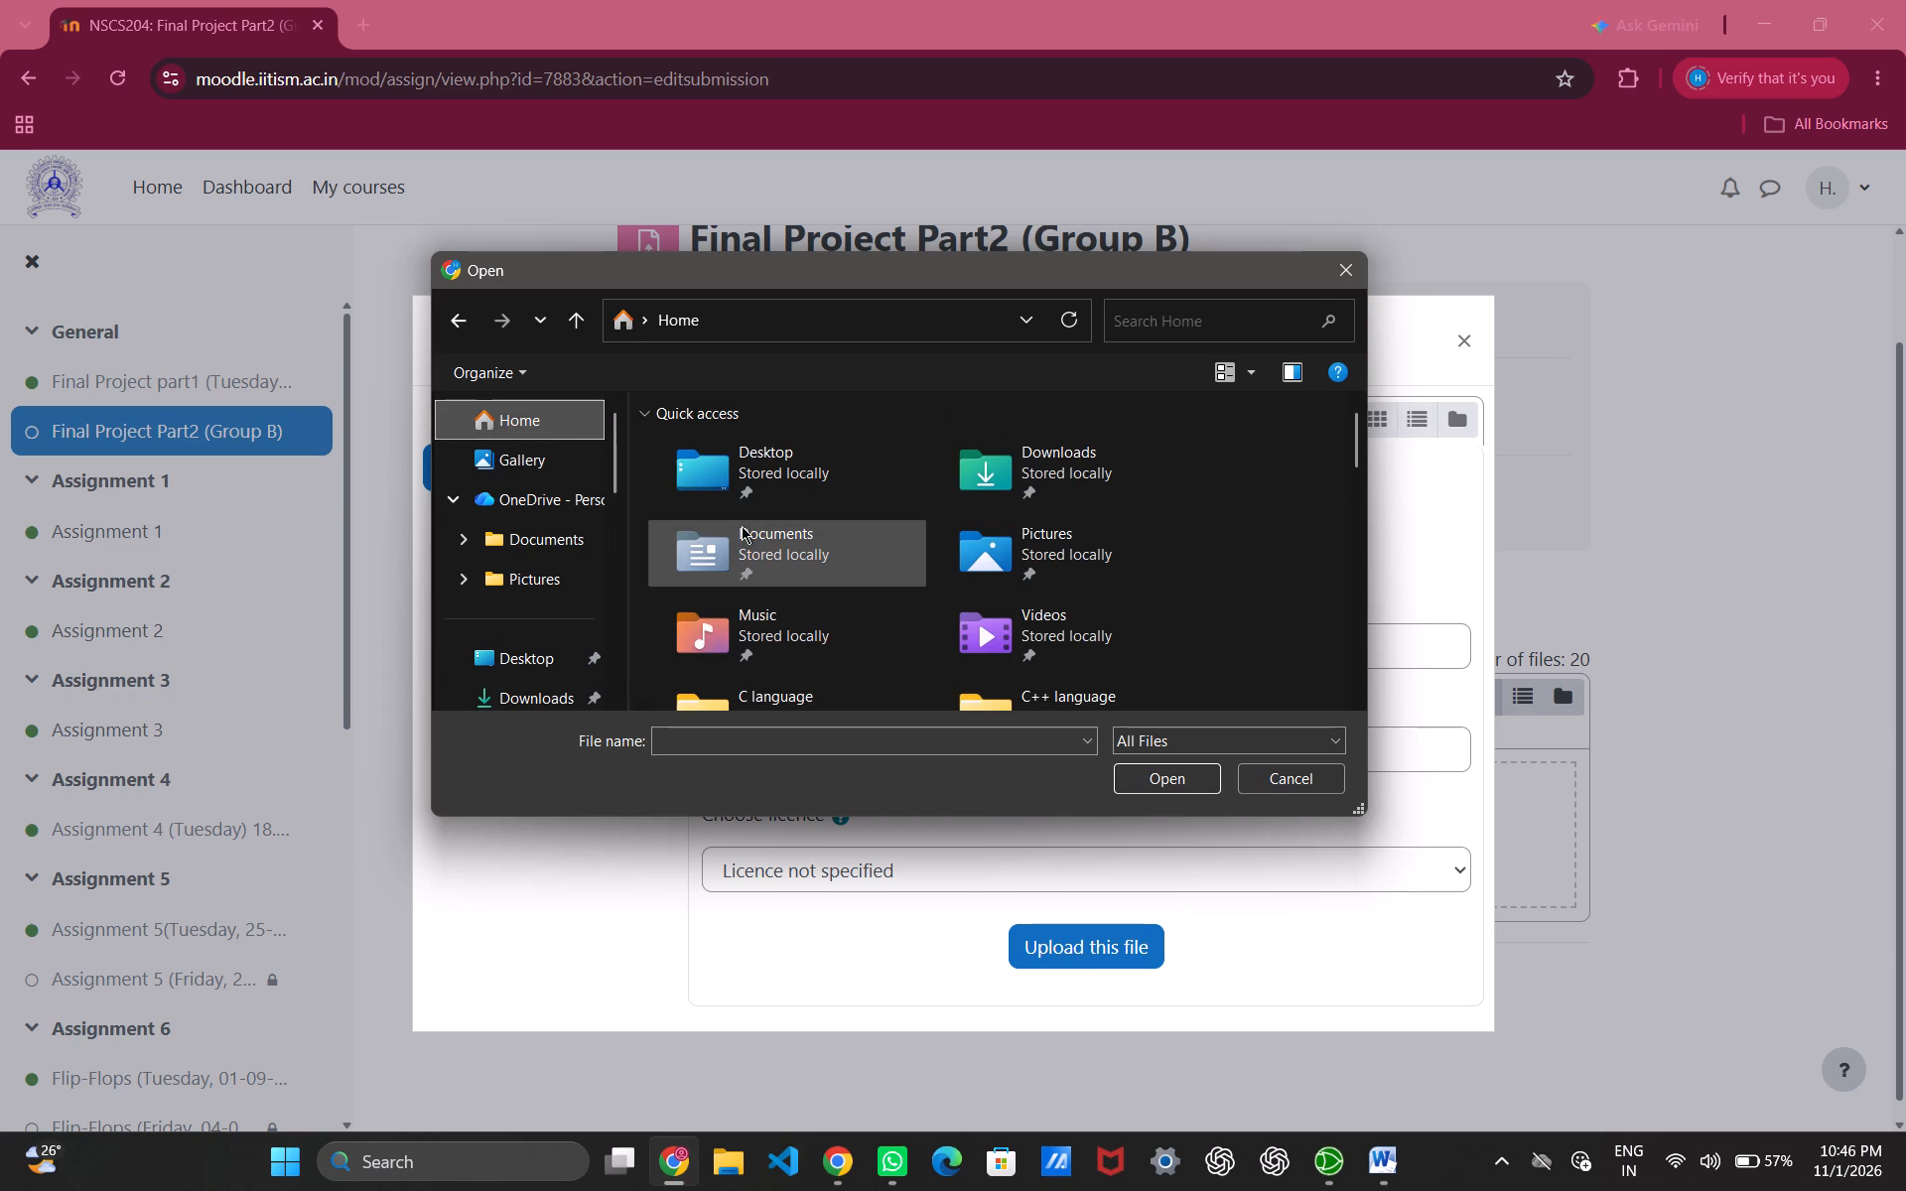
{"action": "double_click", "coordinate": [748, 542]}
{"action": "left_click", "coordinate": [1158, 335]}
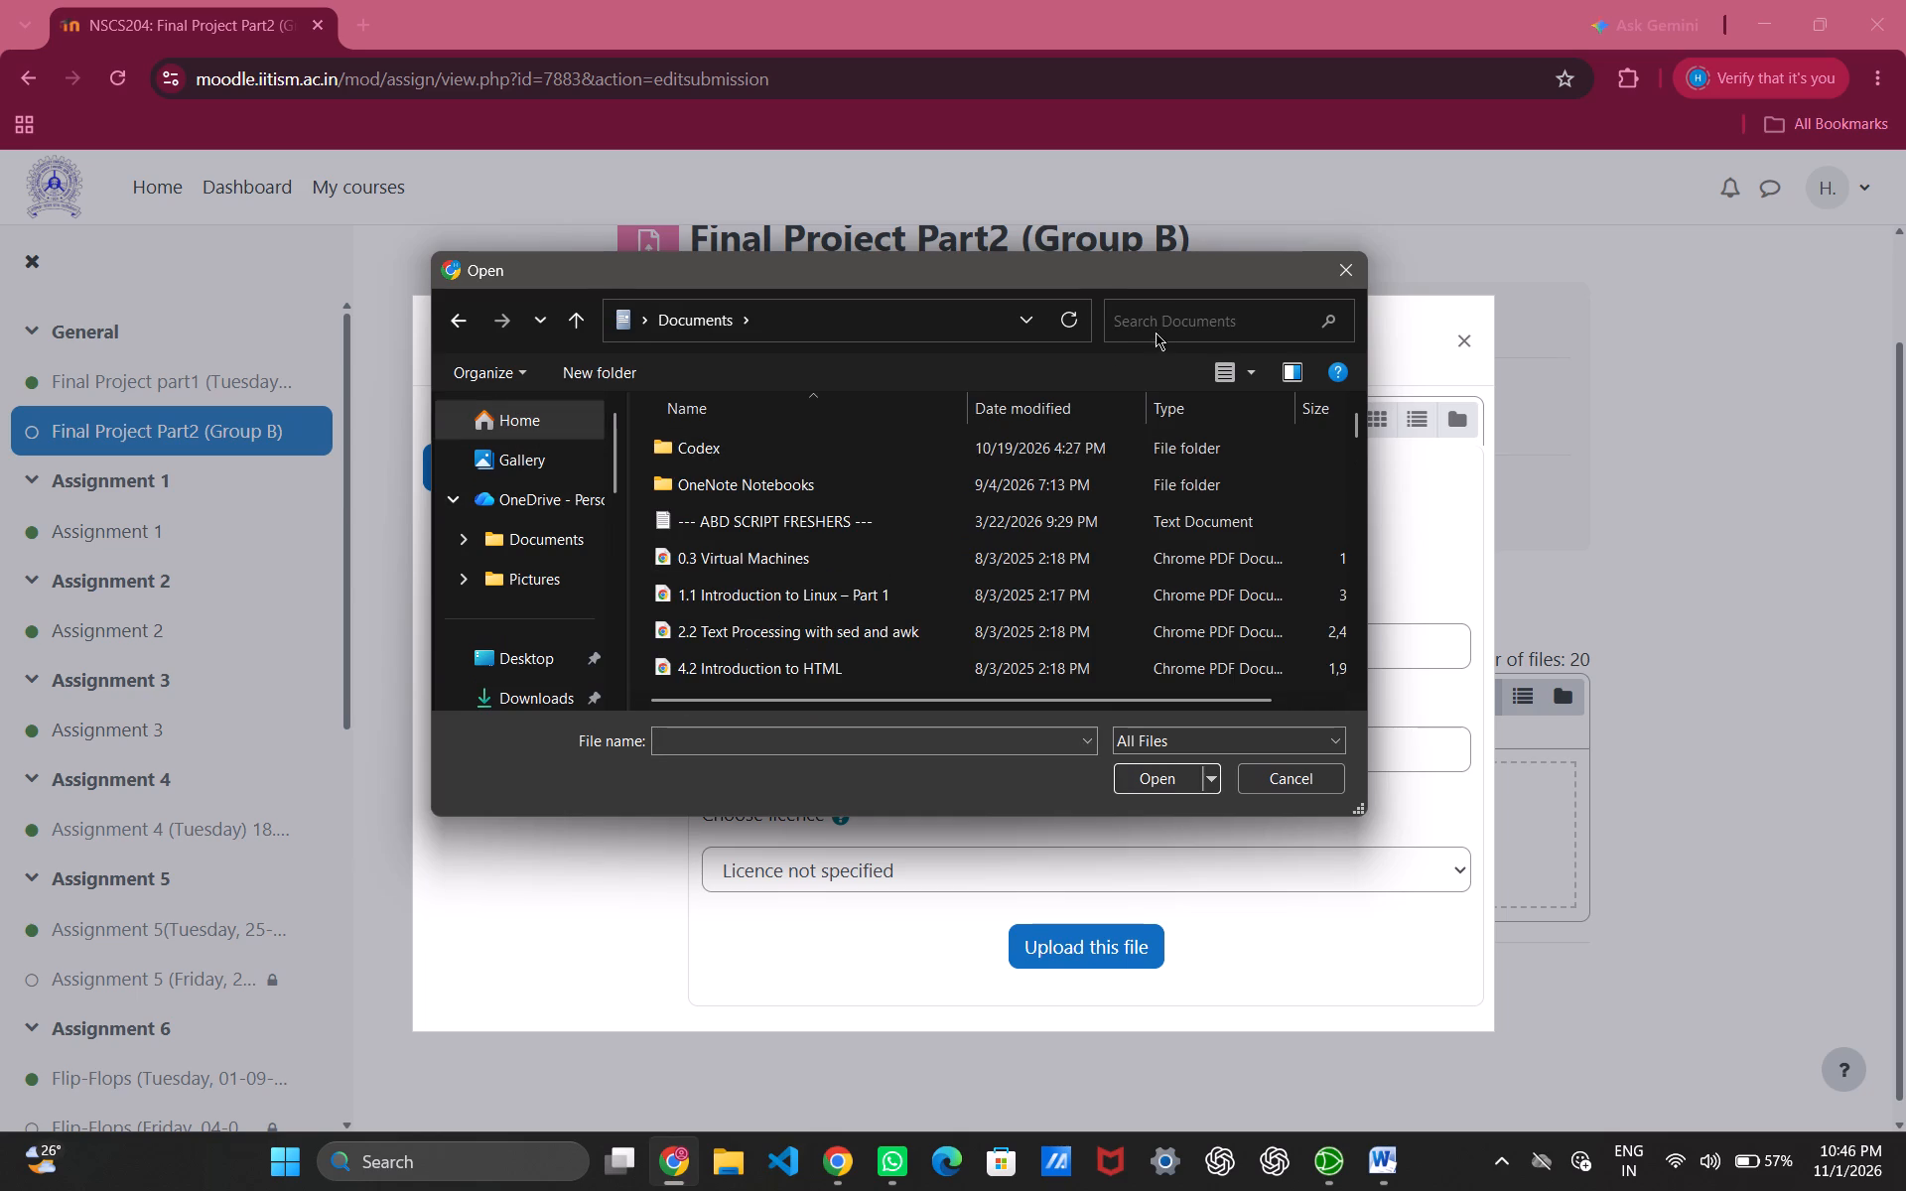
{"action": "left_click", "coordinate": [1148, 325]}
{"action": "type", "text": "COA"}
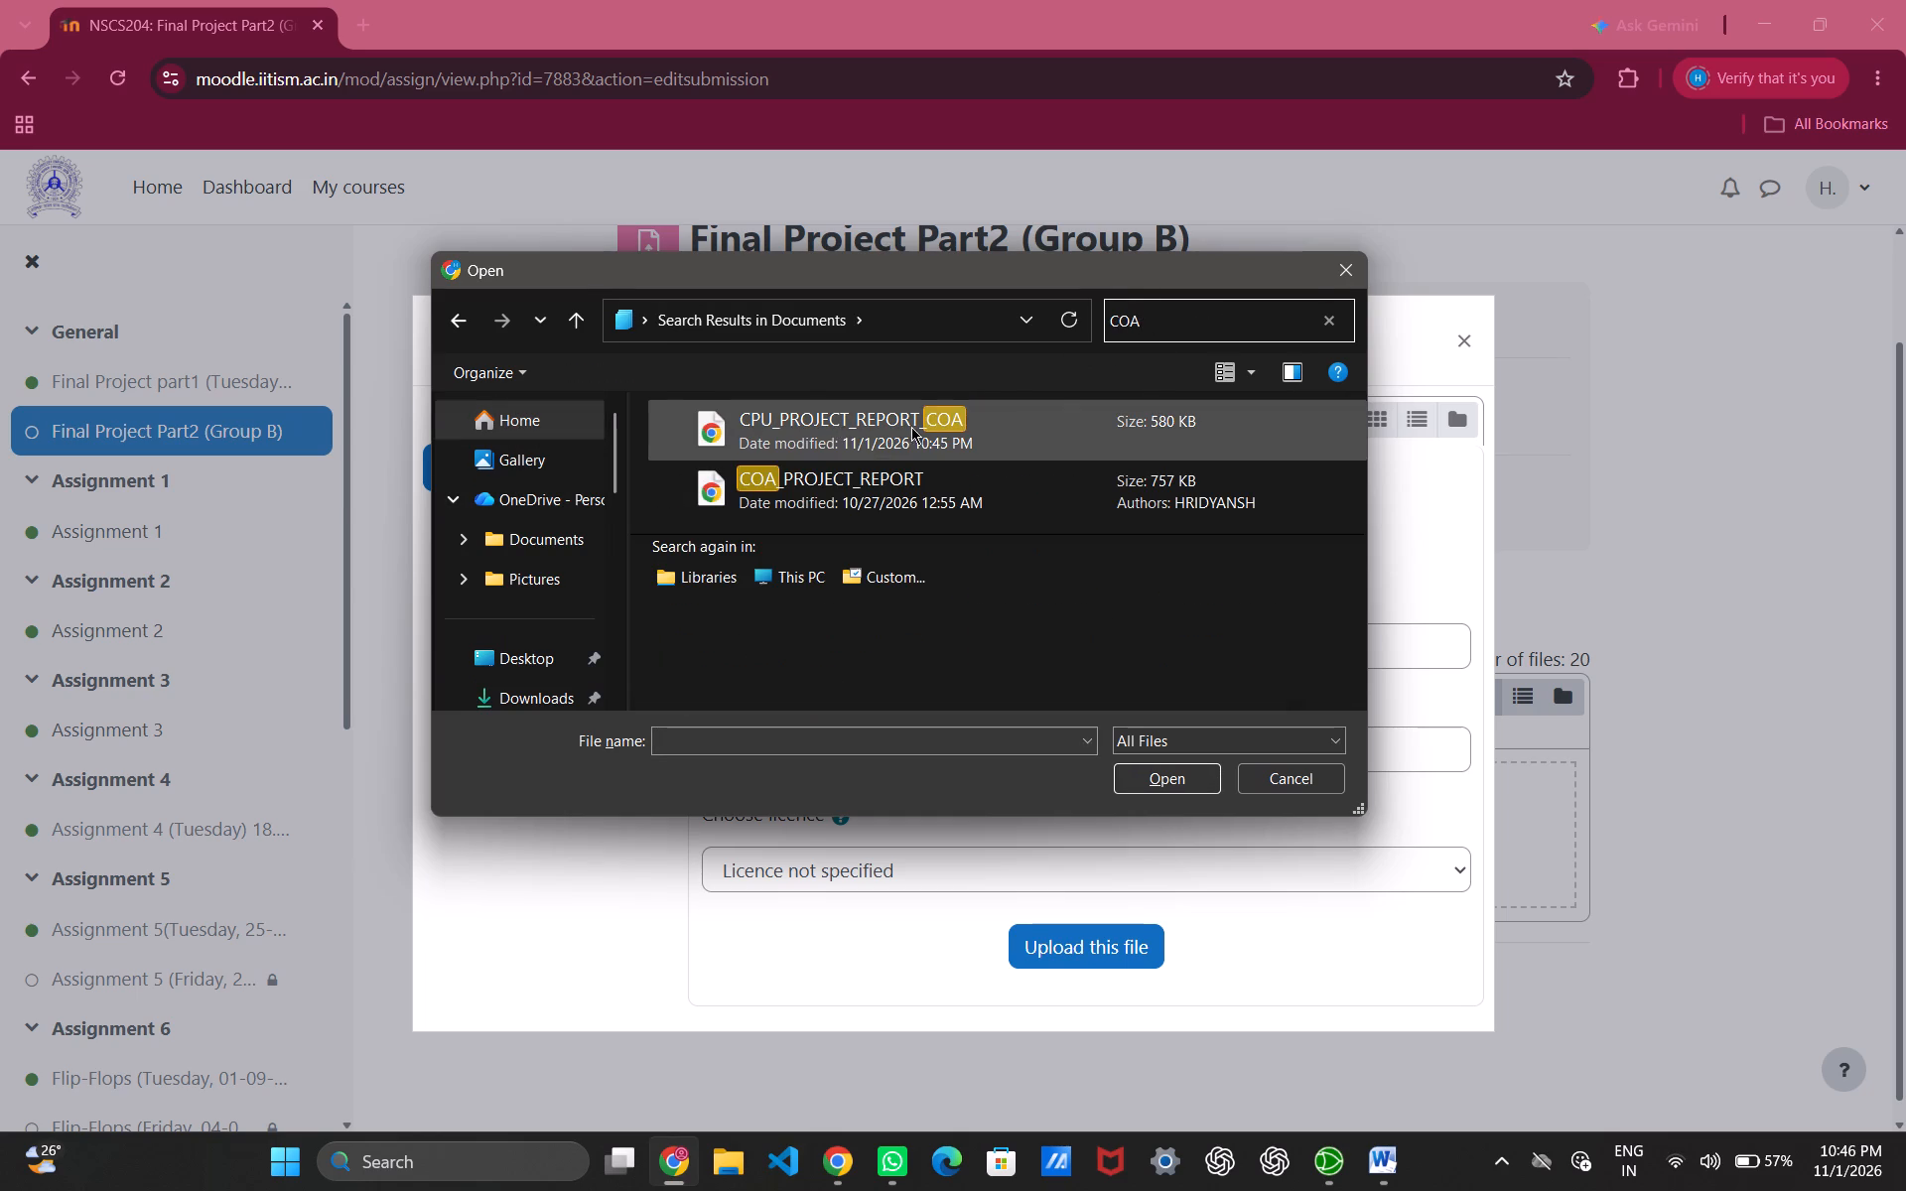
{"action": "key", "text": "BackSpace"}
{"action": "key", "text": "BackSpace"}
{"action": "key", "text": "BackSpace"}
{"action": "type", "text": "PROO"}
{"action": "key", "text": "BackSpace"}
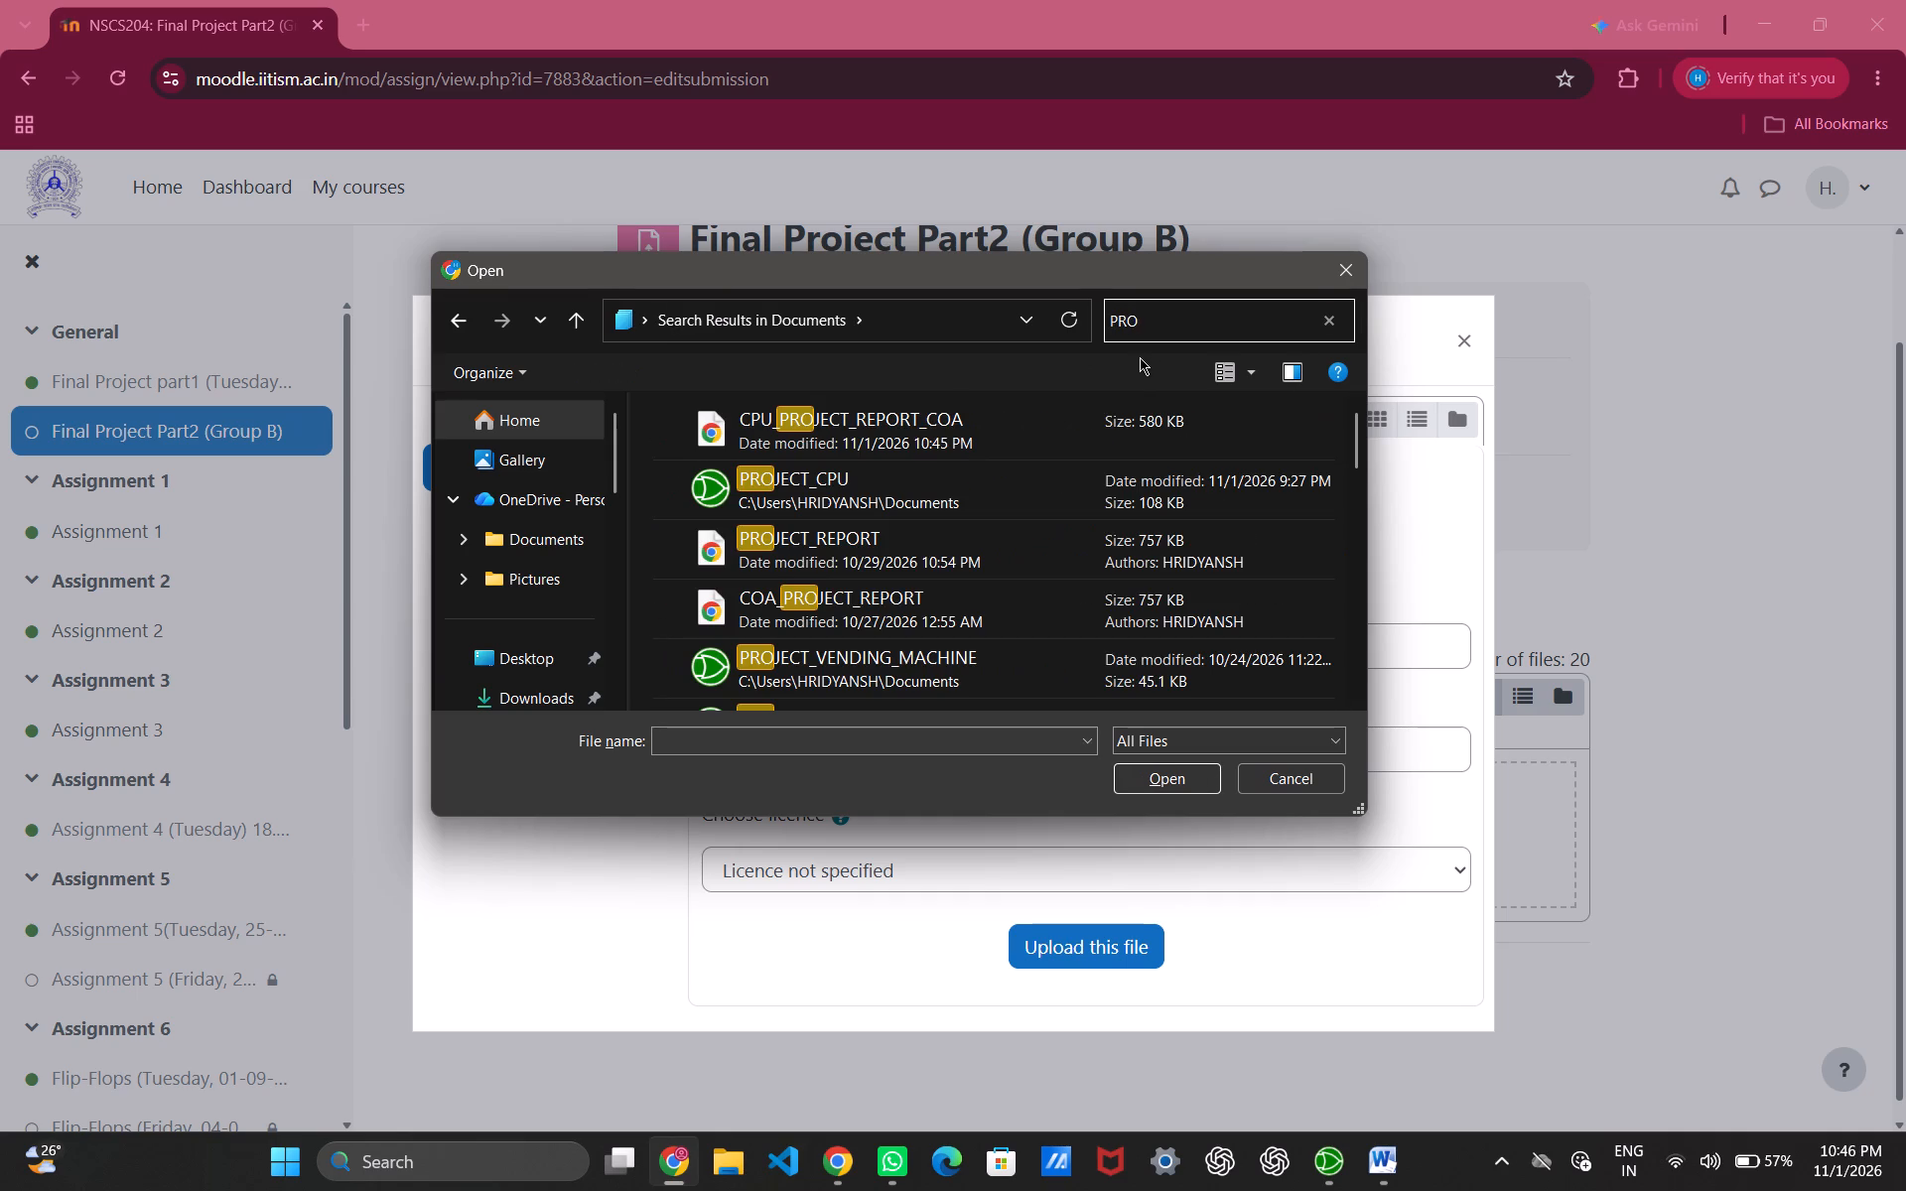
{"action": "double_click", "coordinate": [905, 489]}
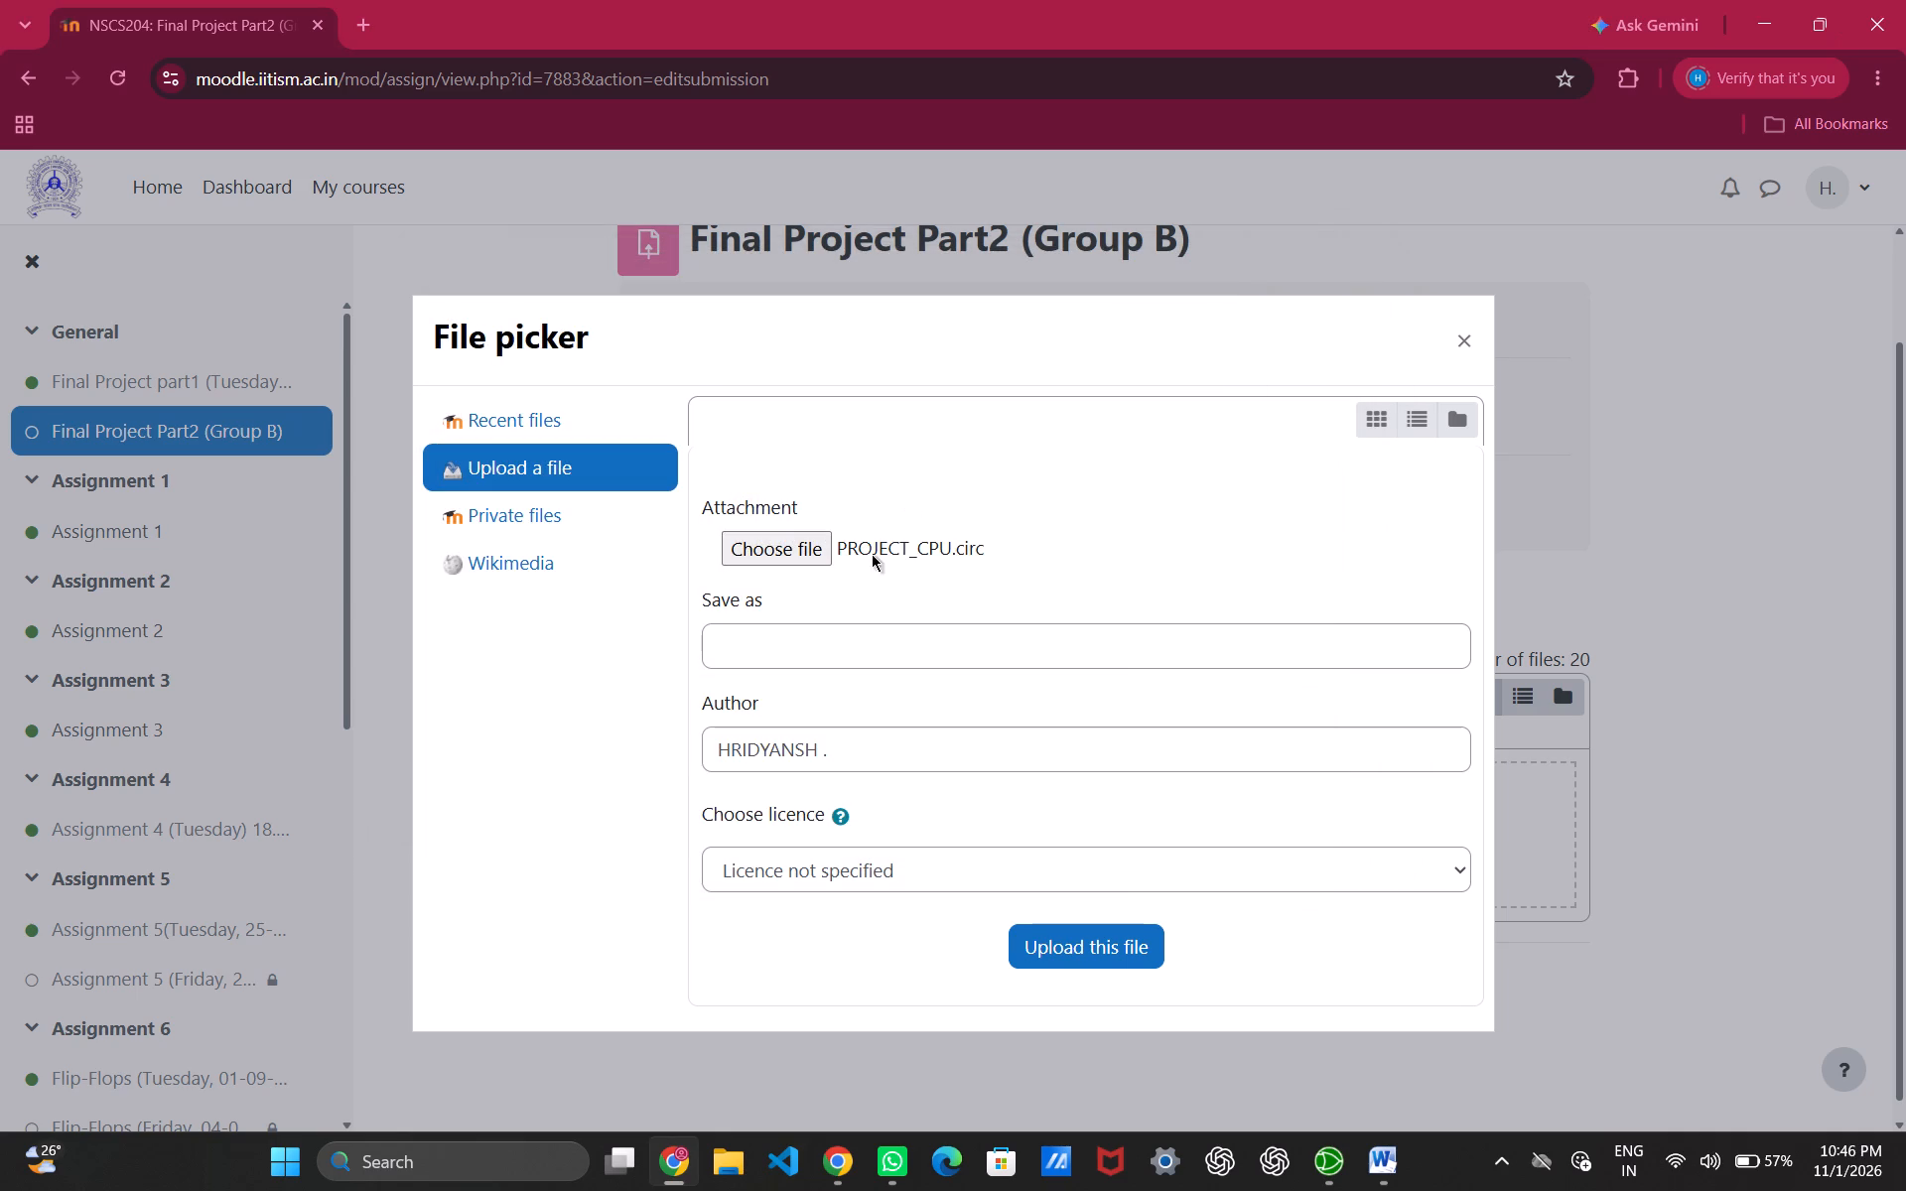
{"action": "left_click", "coordinate": [1046, 948]}
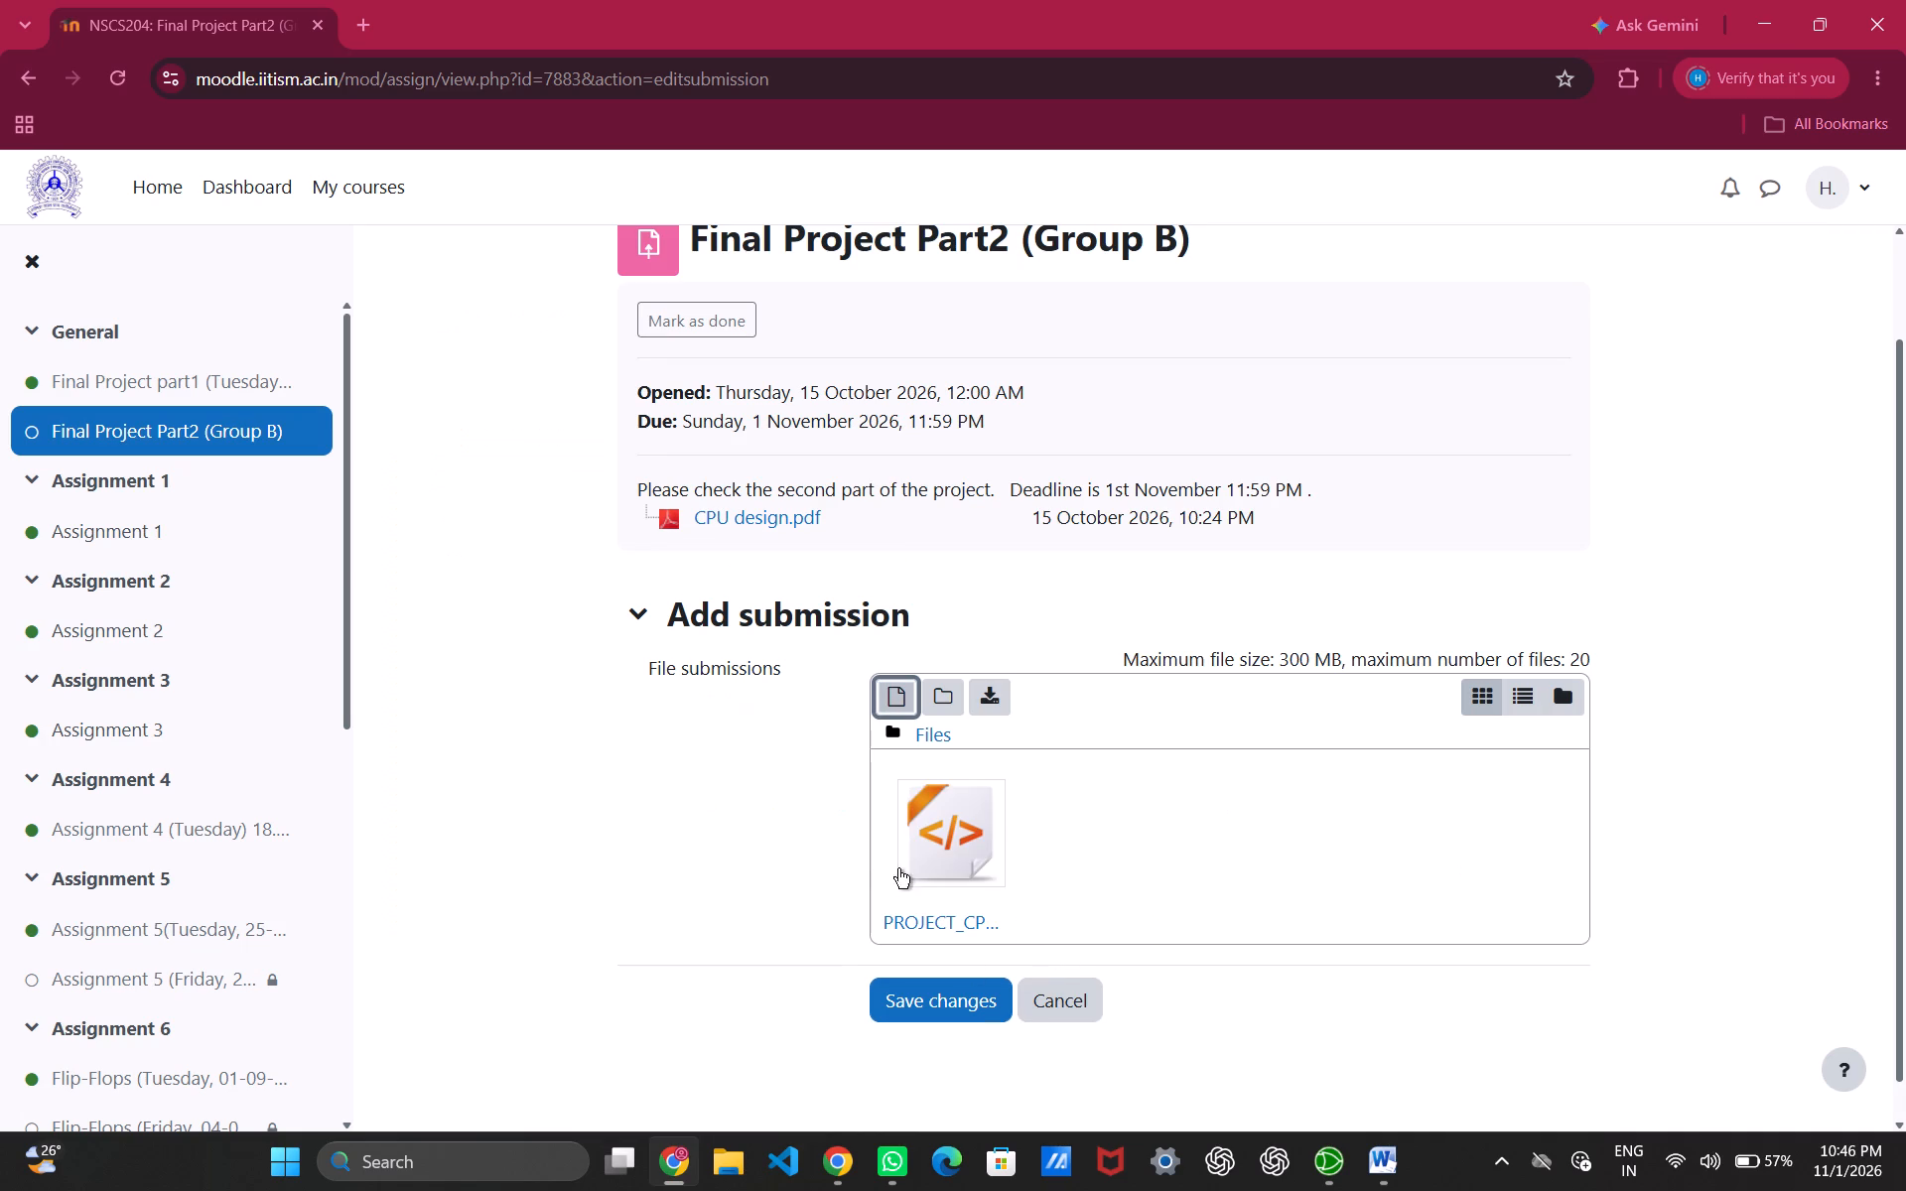
Search the Documents folder for CPU and add CPU_PROJECT_REPORT_COA.pdf to the submission files.
{"action": "left_click", "coordinate": [910, 701]}
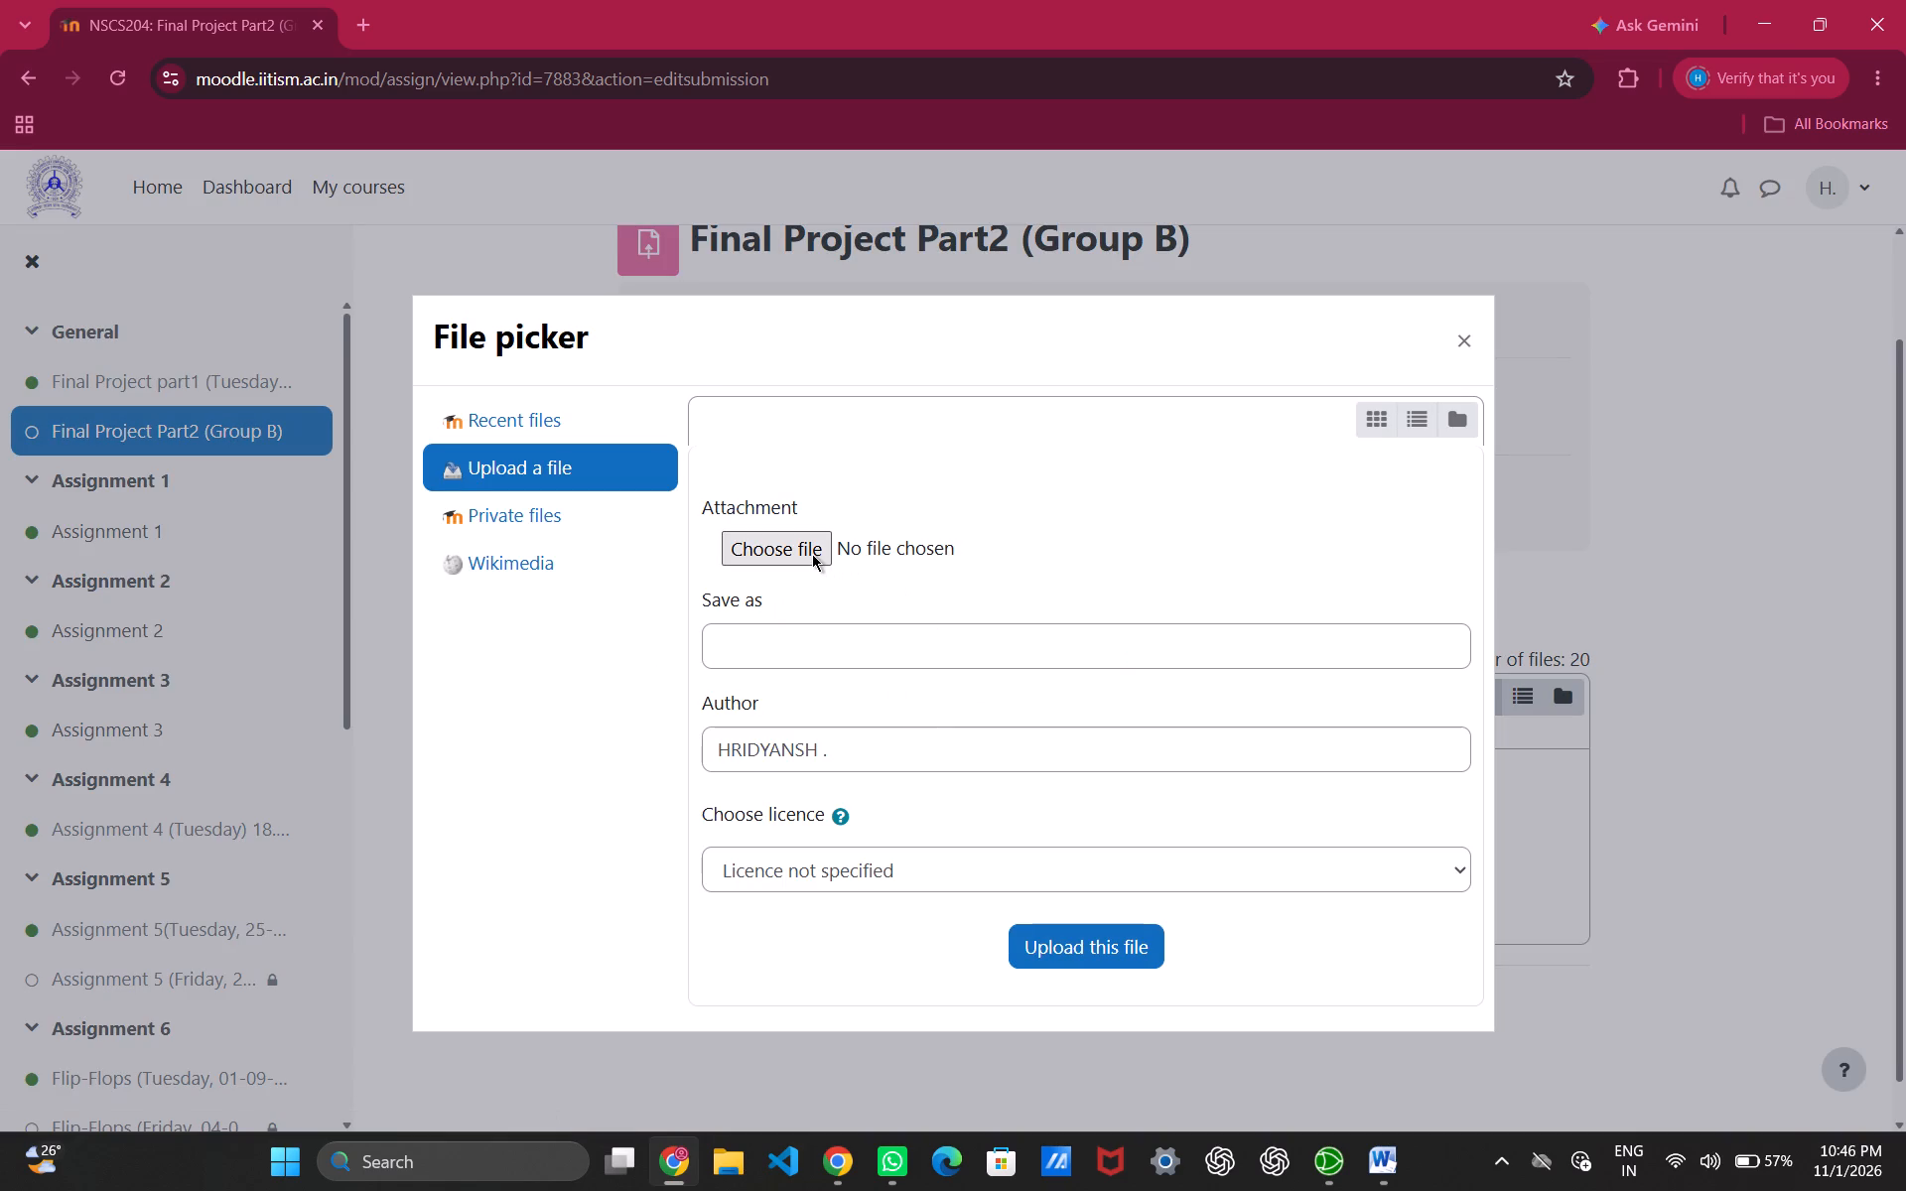
{"action": "left_click", "coordinate": [812, 554]}
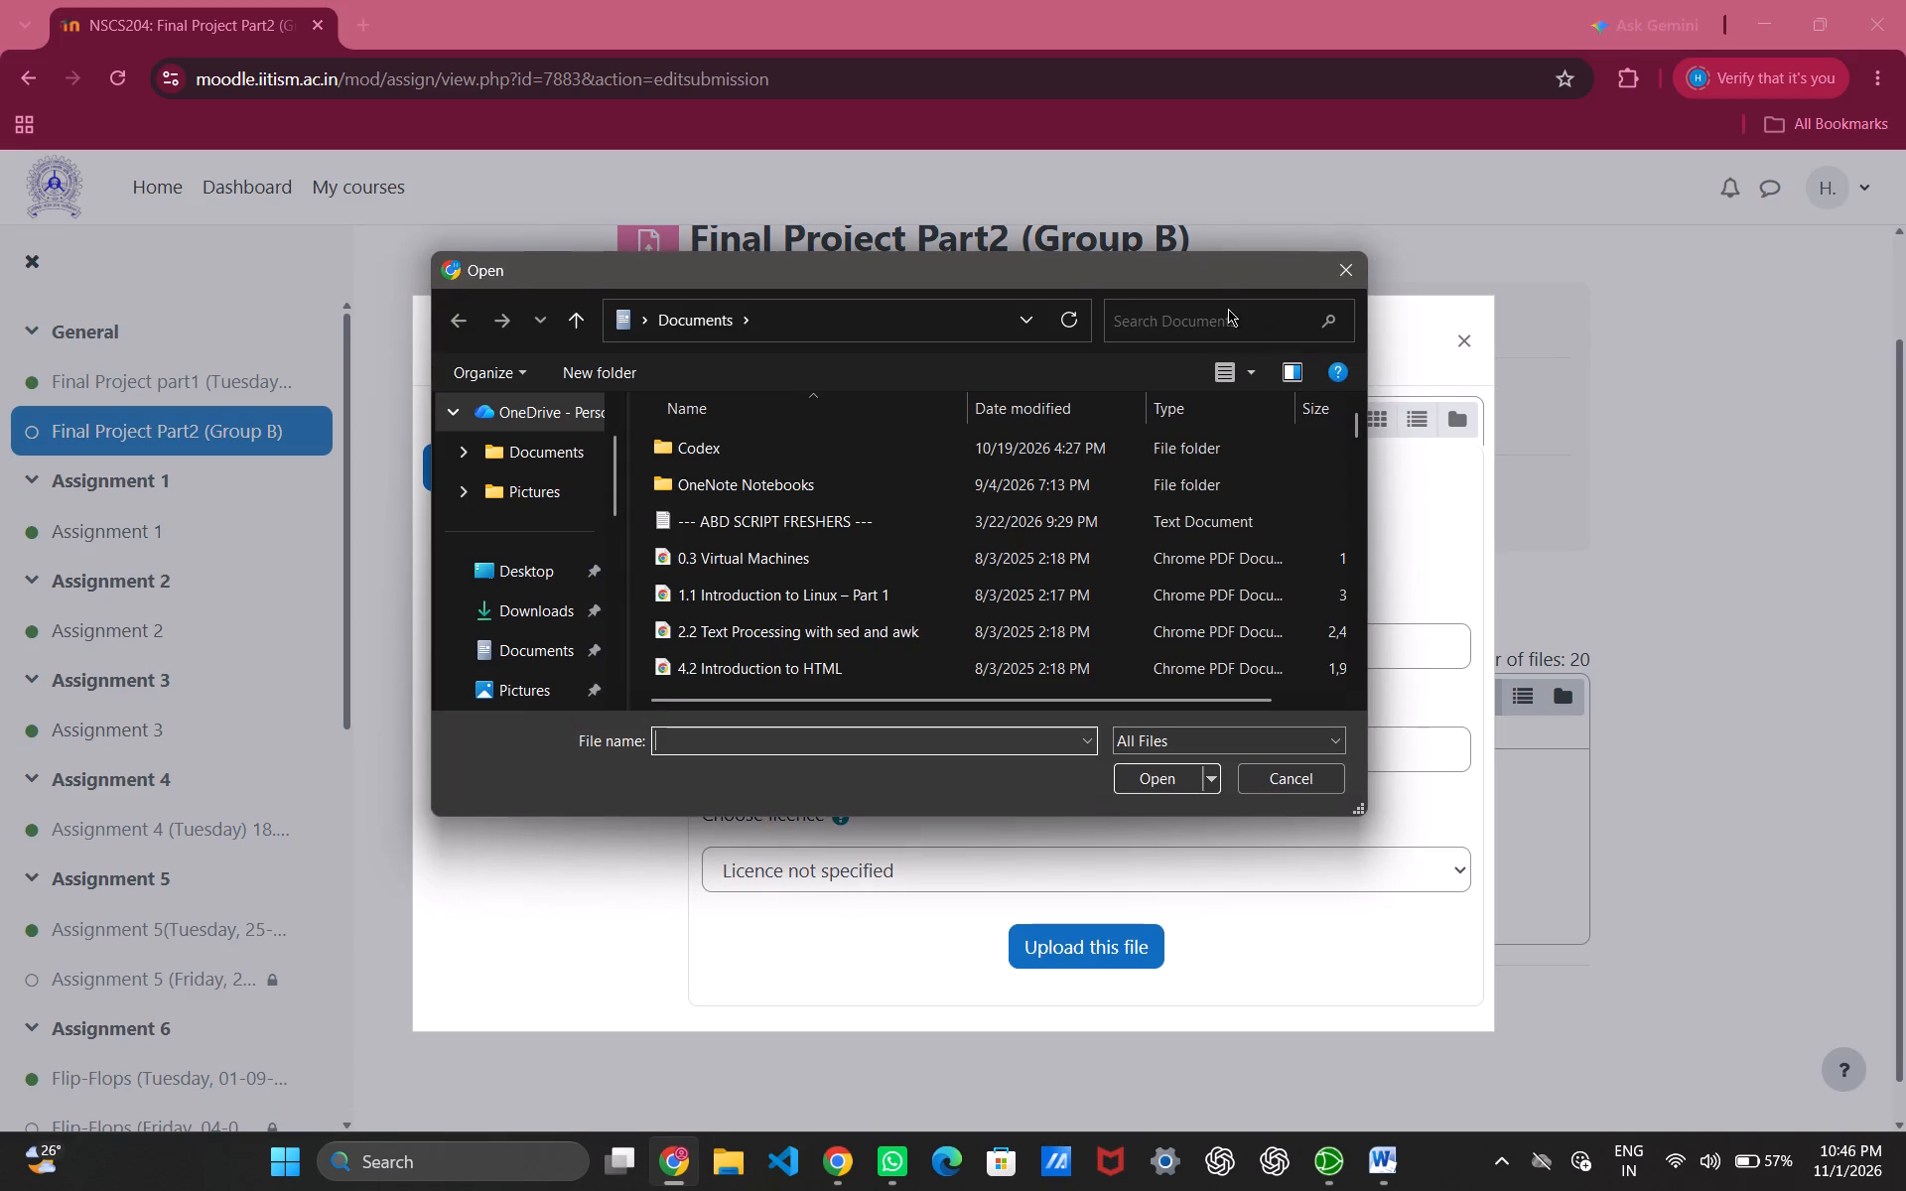
{"action": "left_click", "coordinate": [1228, 309]}
{"action": "left_click", "coordinate": [1188, 331]}
{"action": "left_click", "coordinate": [1172, 324]}
{"action": "type", "text": "CPU"}
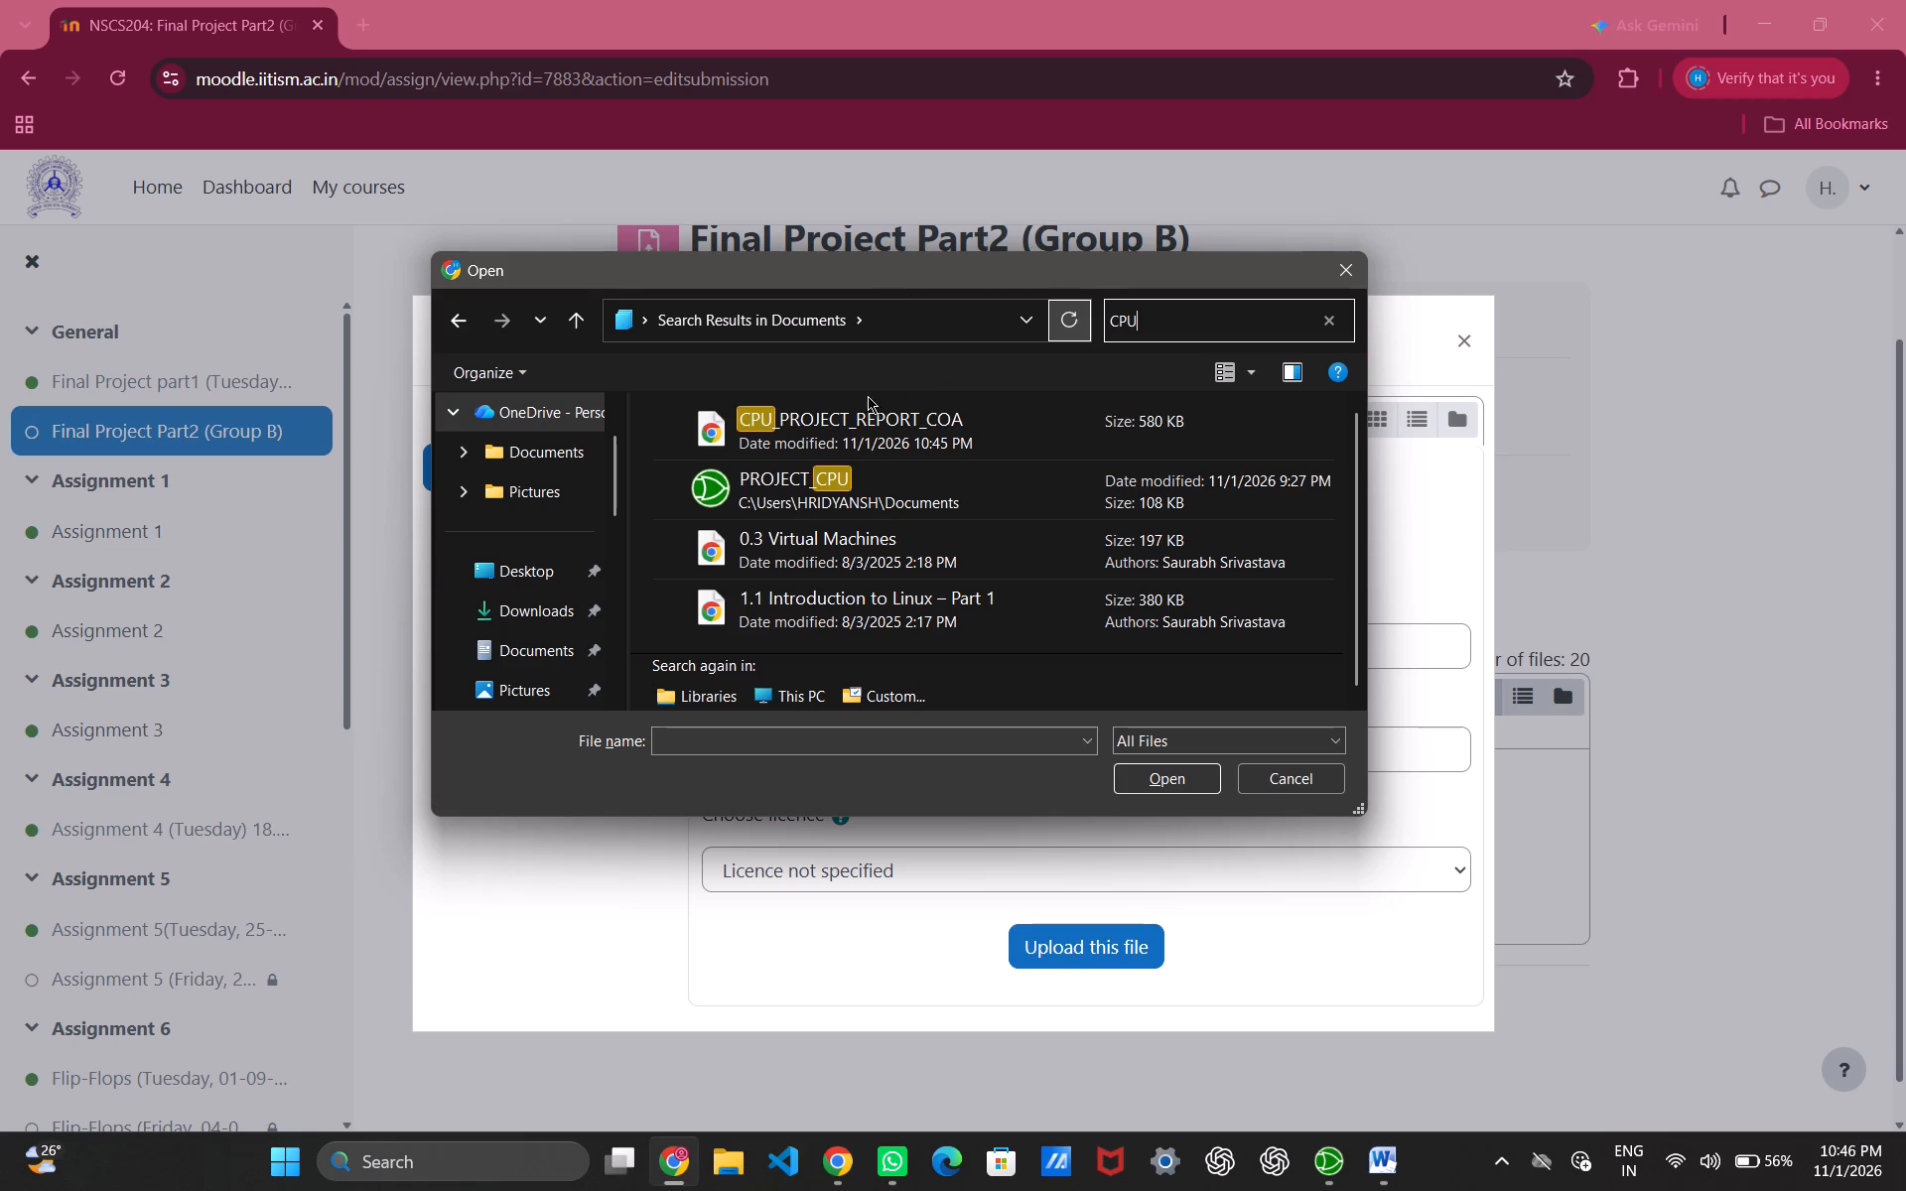
{"action": "double_click", "coordinate": [848, 412]}
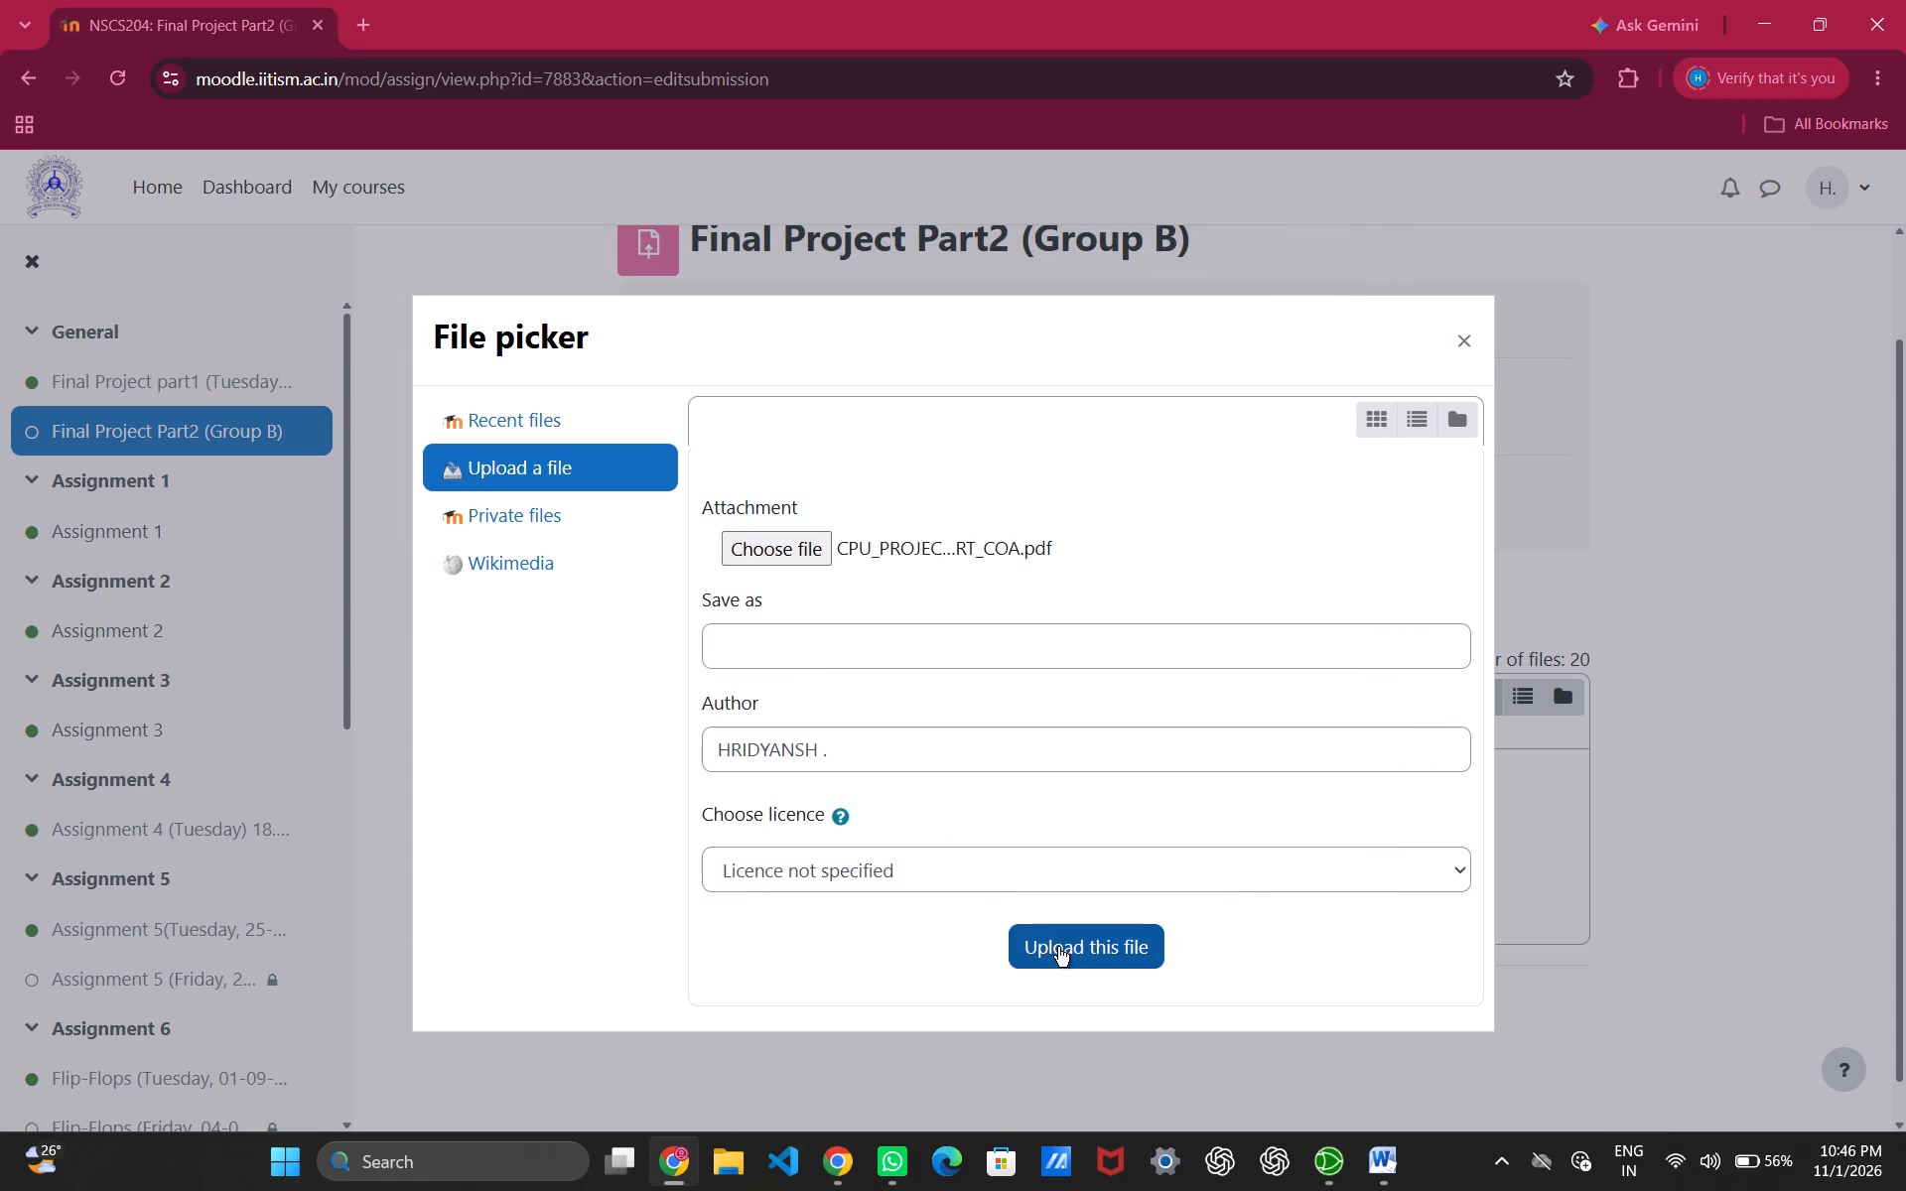
{"action": "left_click", "coordinate": [1064, 947]}
Save the Final Project Part2 submission with its attached files.
{"action": "left_click", "coordinate": [965, 999]}
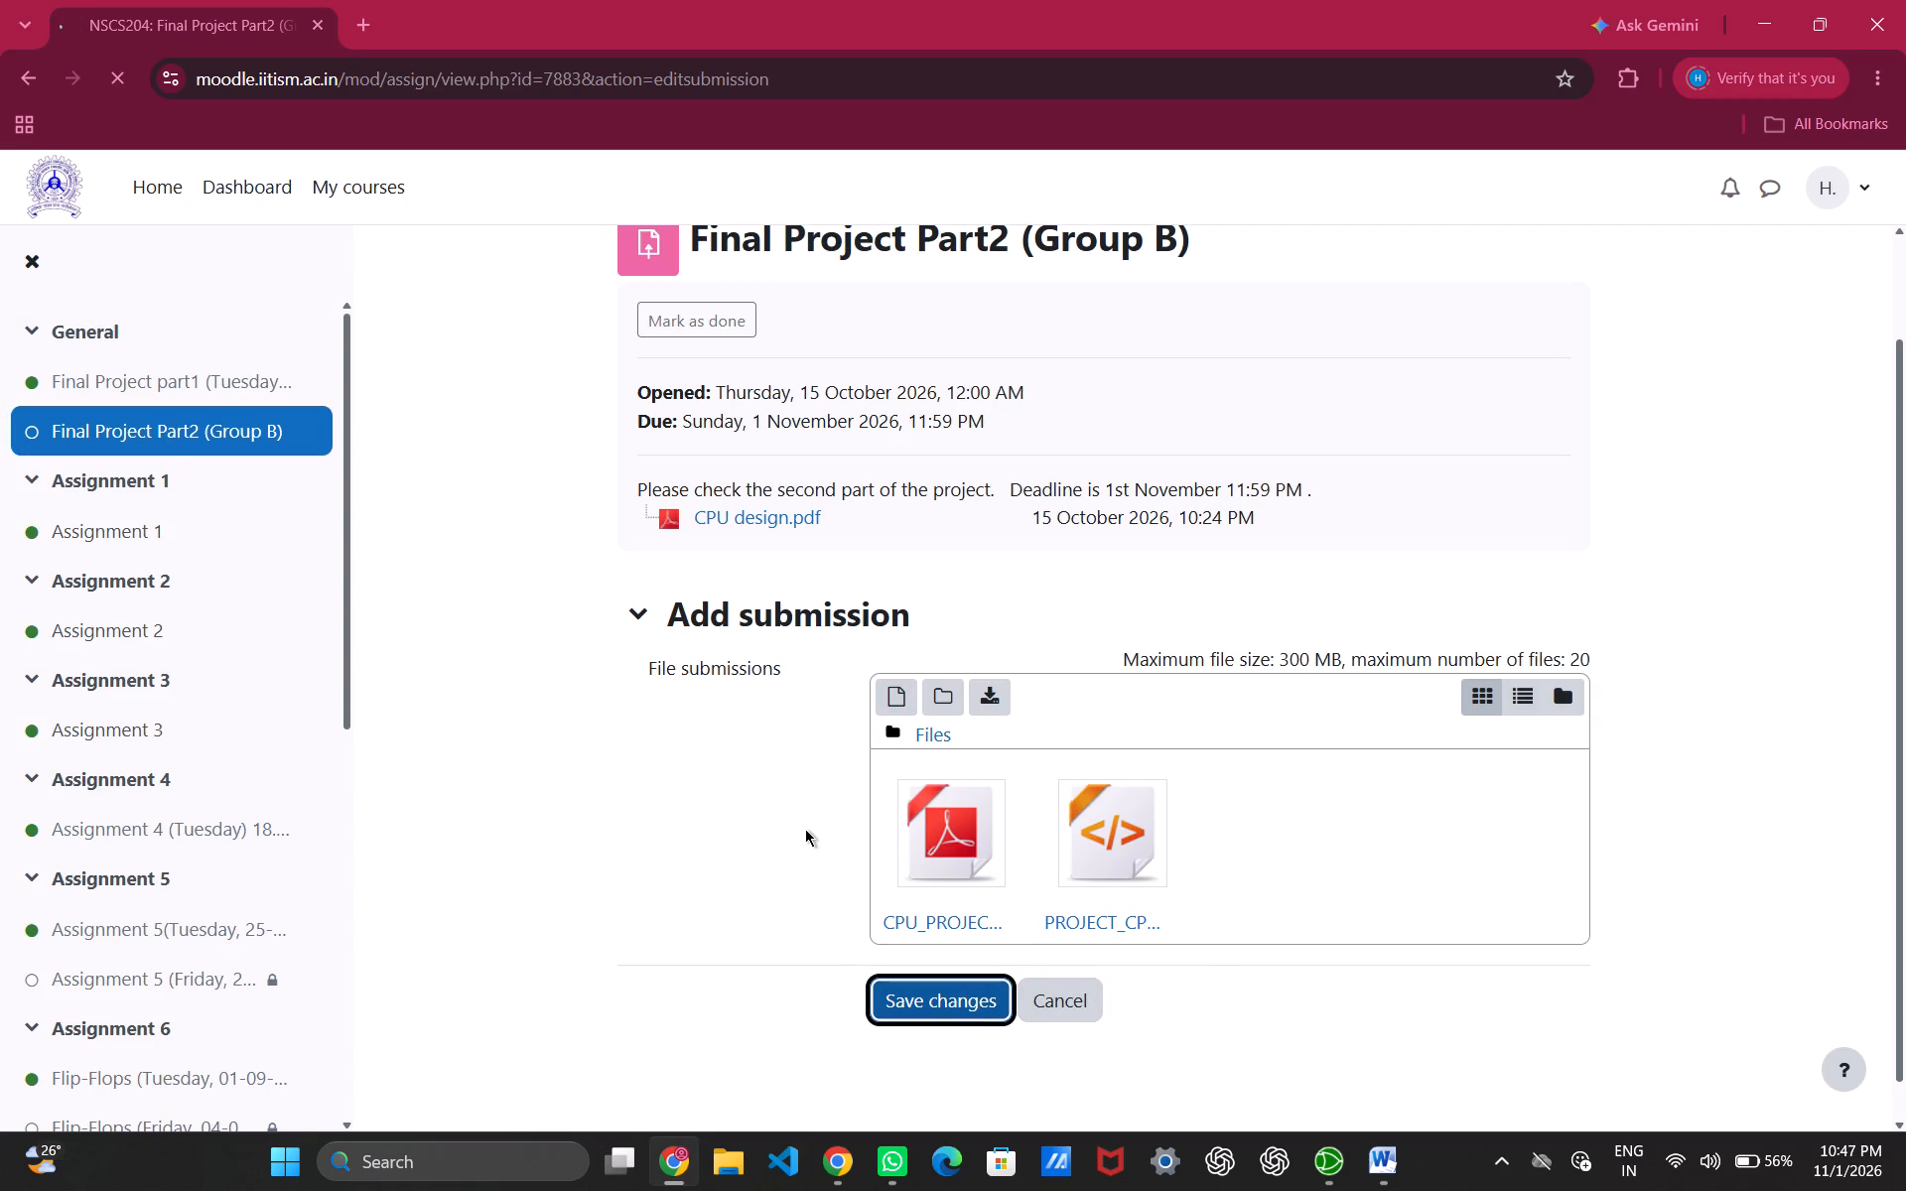
Download the submitted PROJECT_CPU.circ from the file submissions in the submission status table.
{"action": "scroll", "coordinate": [805, 829], "scroll_direction": "down", "scroll_amount": 3}
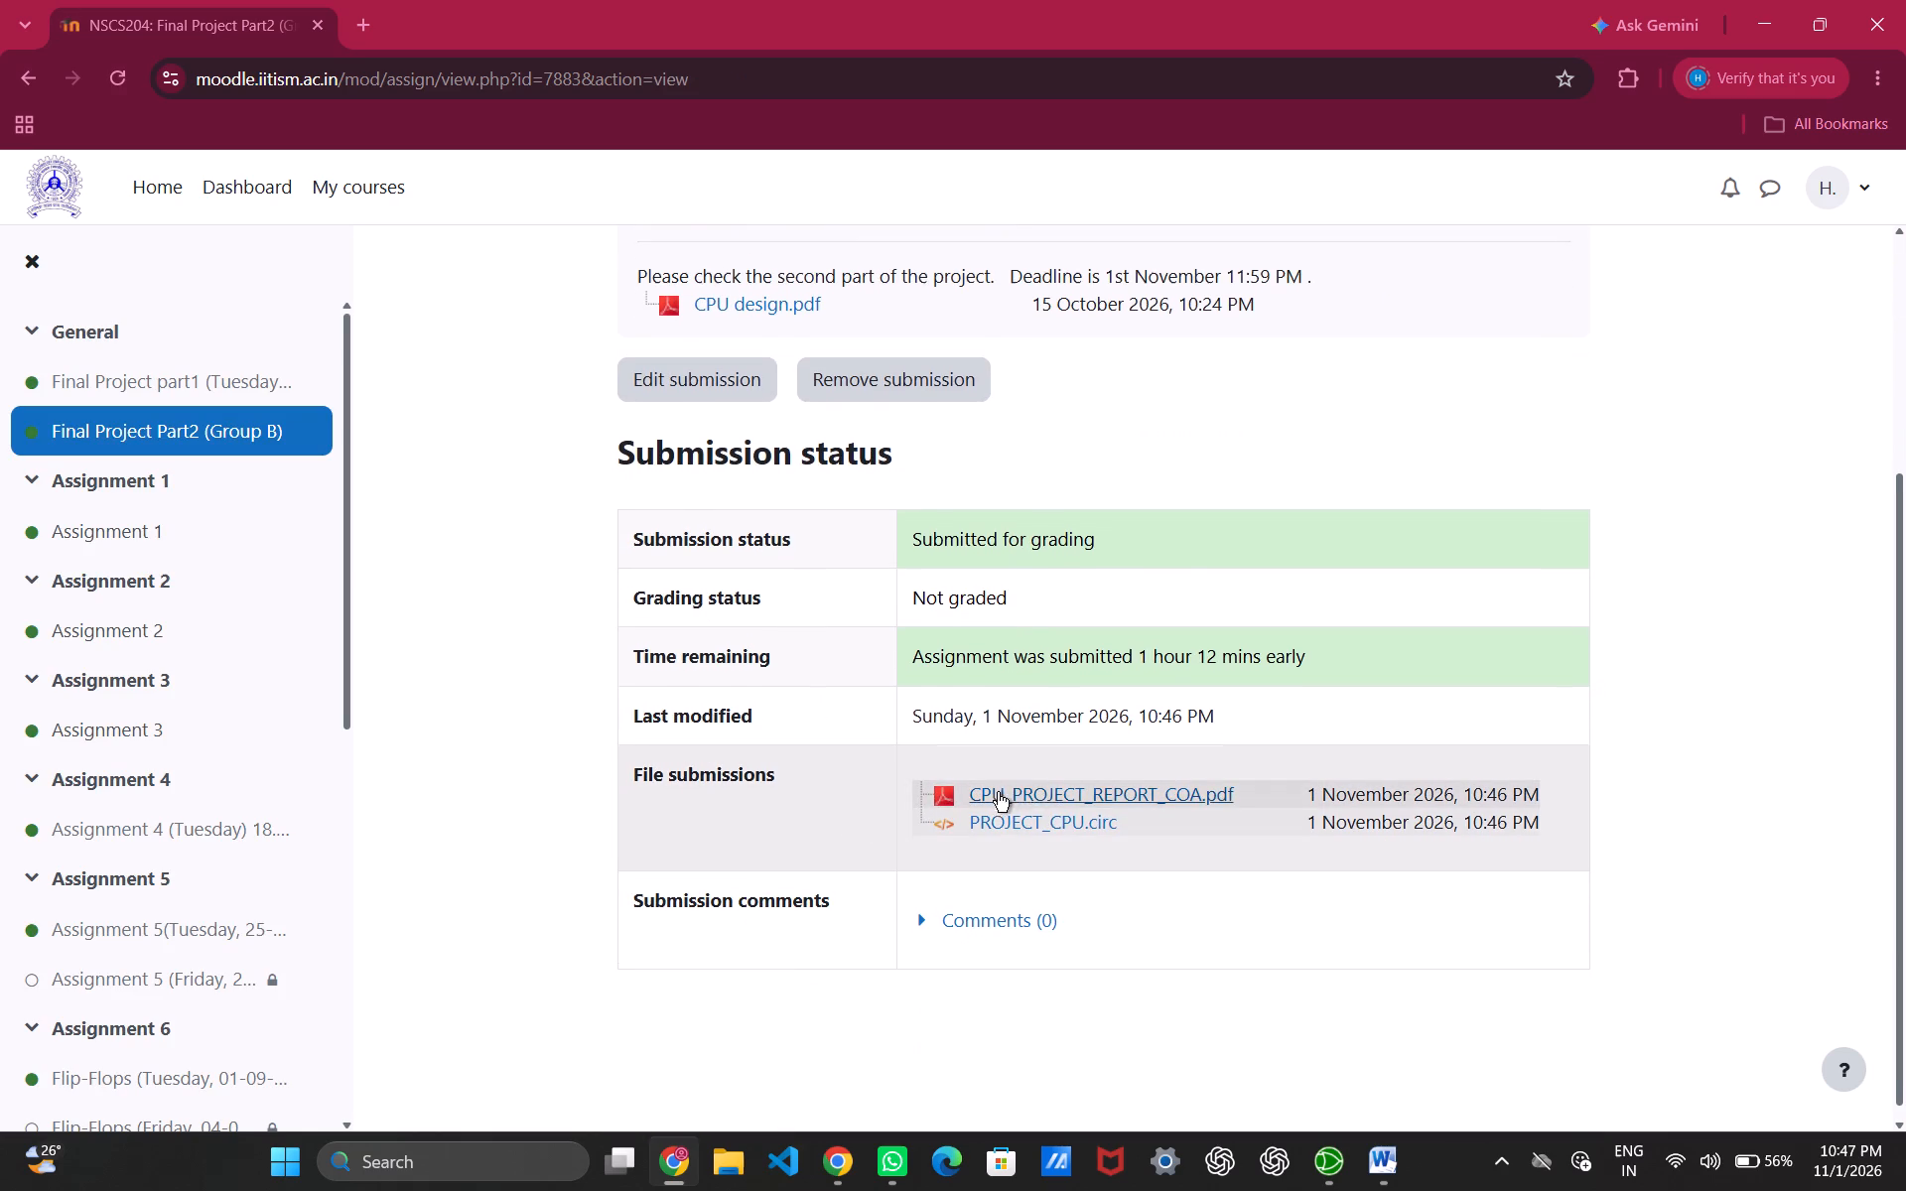
{"action": "left_click", "coordinate": [1012, 819]}
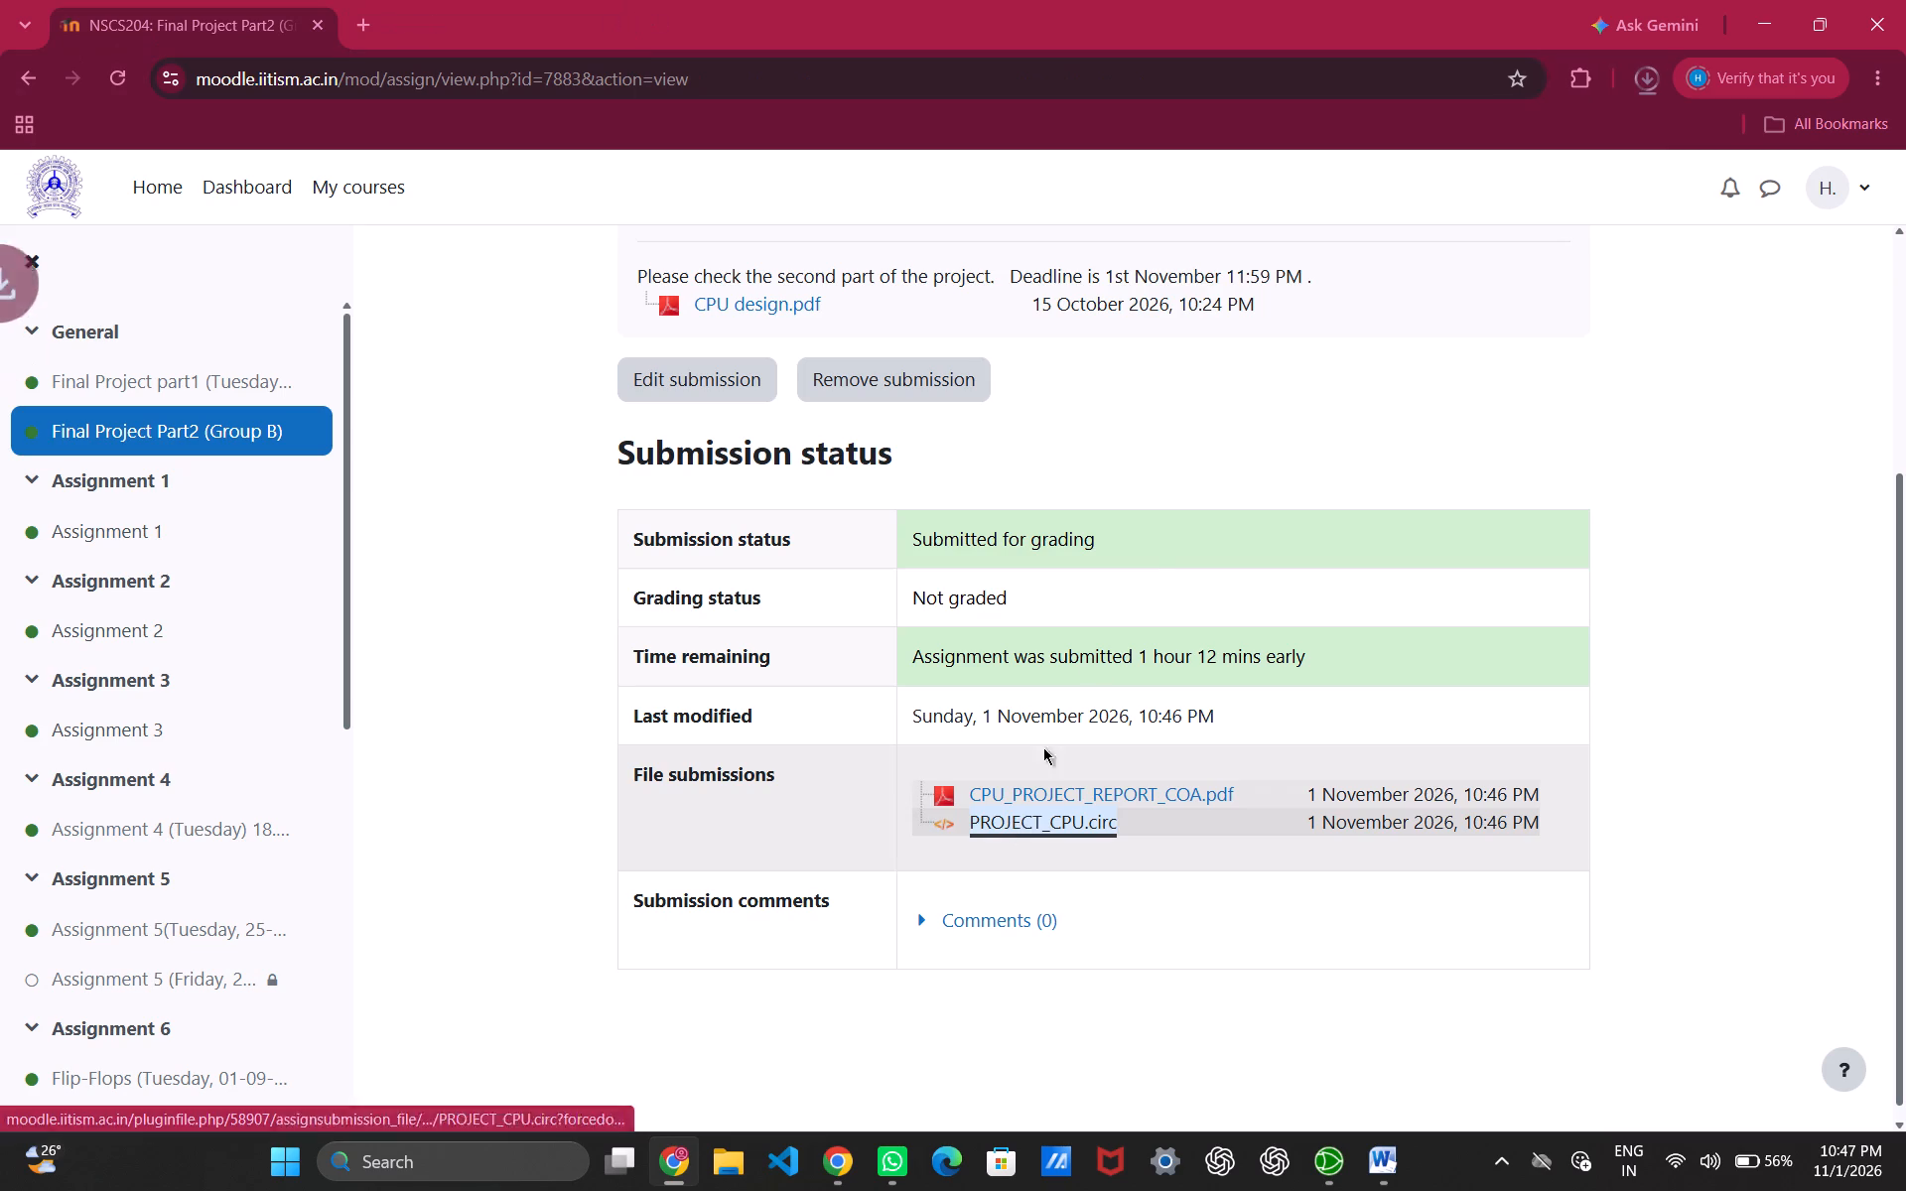
Open the downloaded PROJECT_CPU.circ in Logisim-evolution to check its main circuit, and close it again.
{"action": "left_click", "coordinate": [1421, 155]}
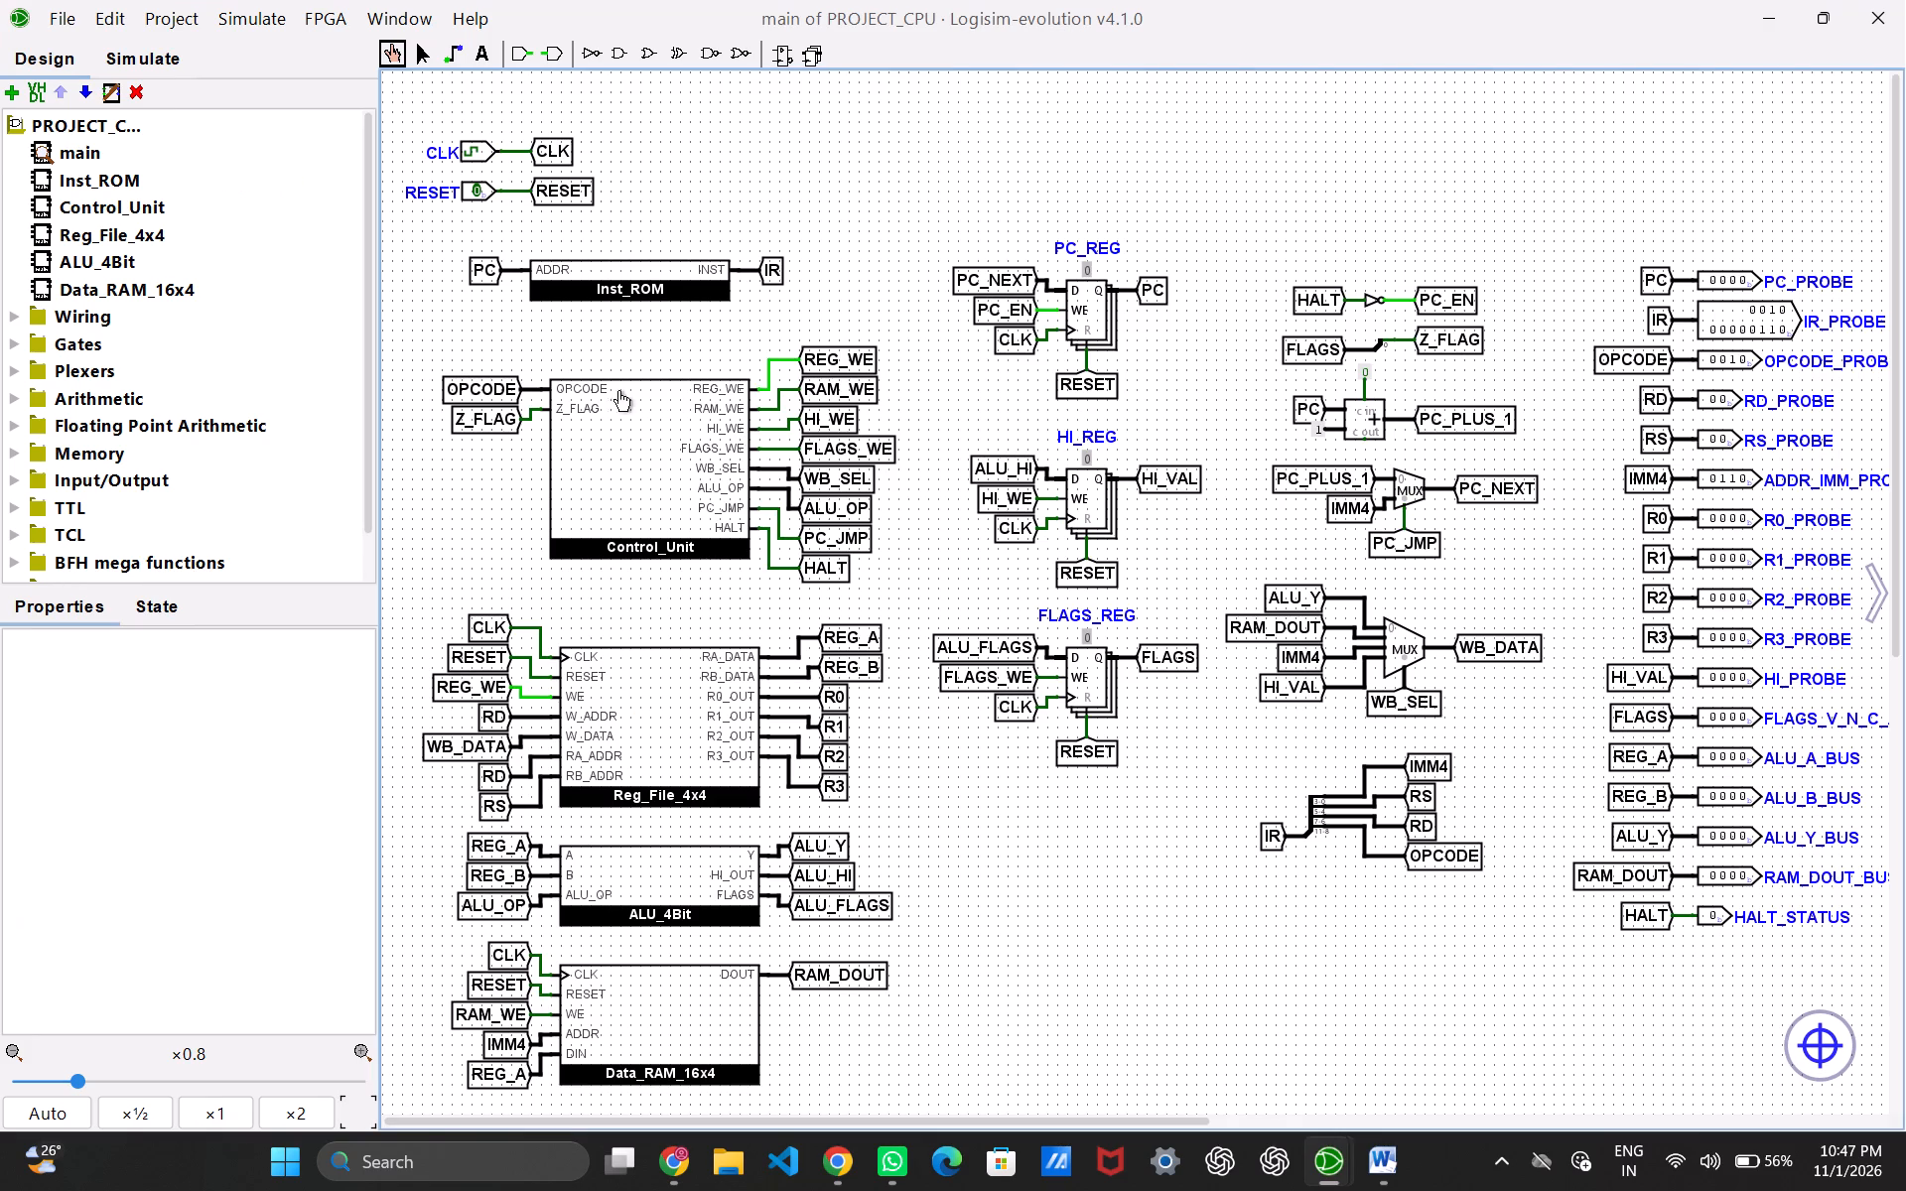
{"action": "left_click", "coordinate": [1876, 0]}
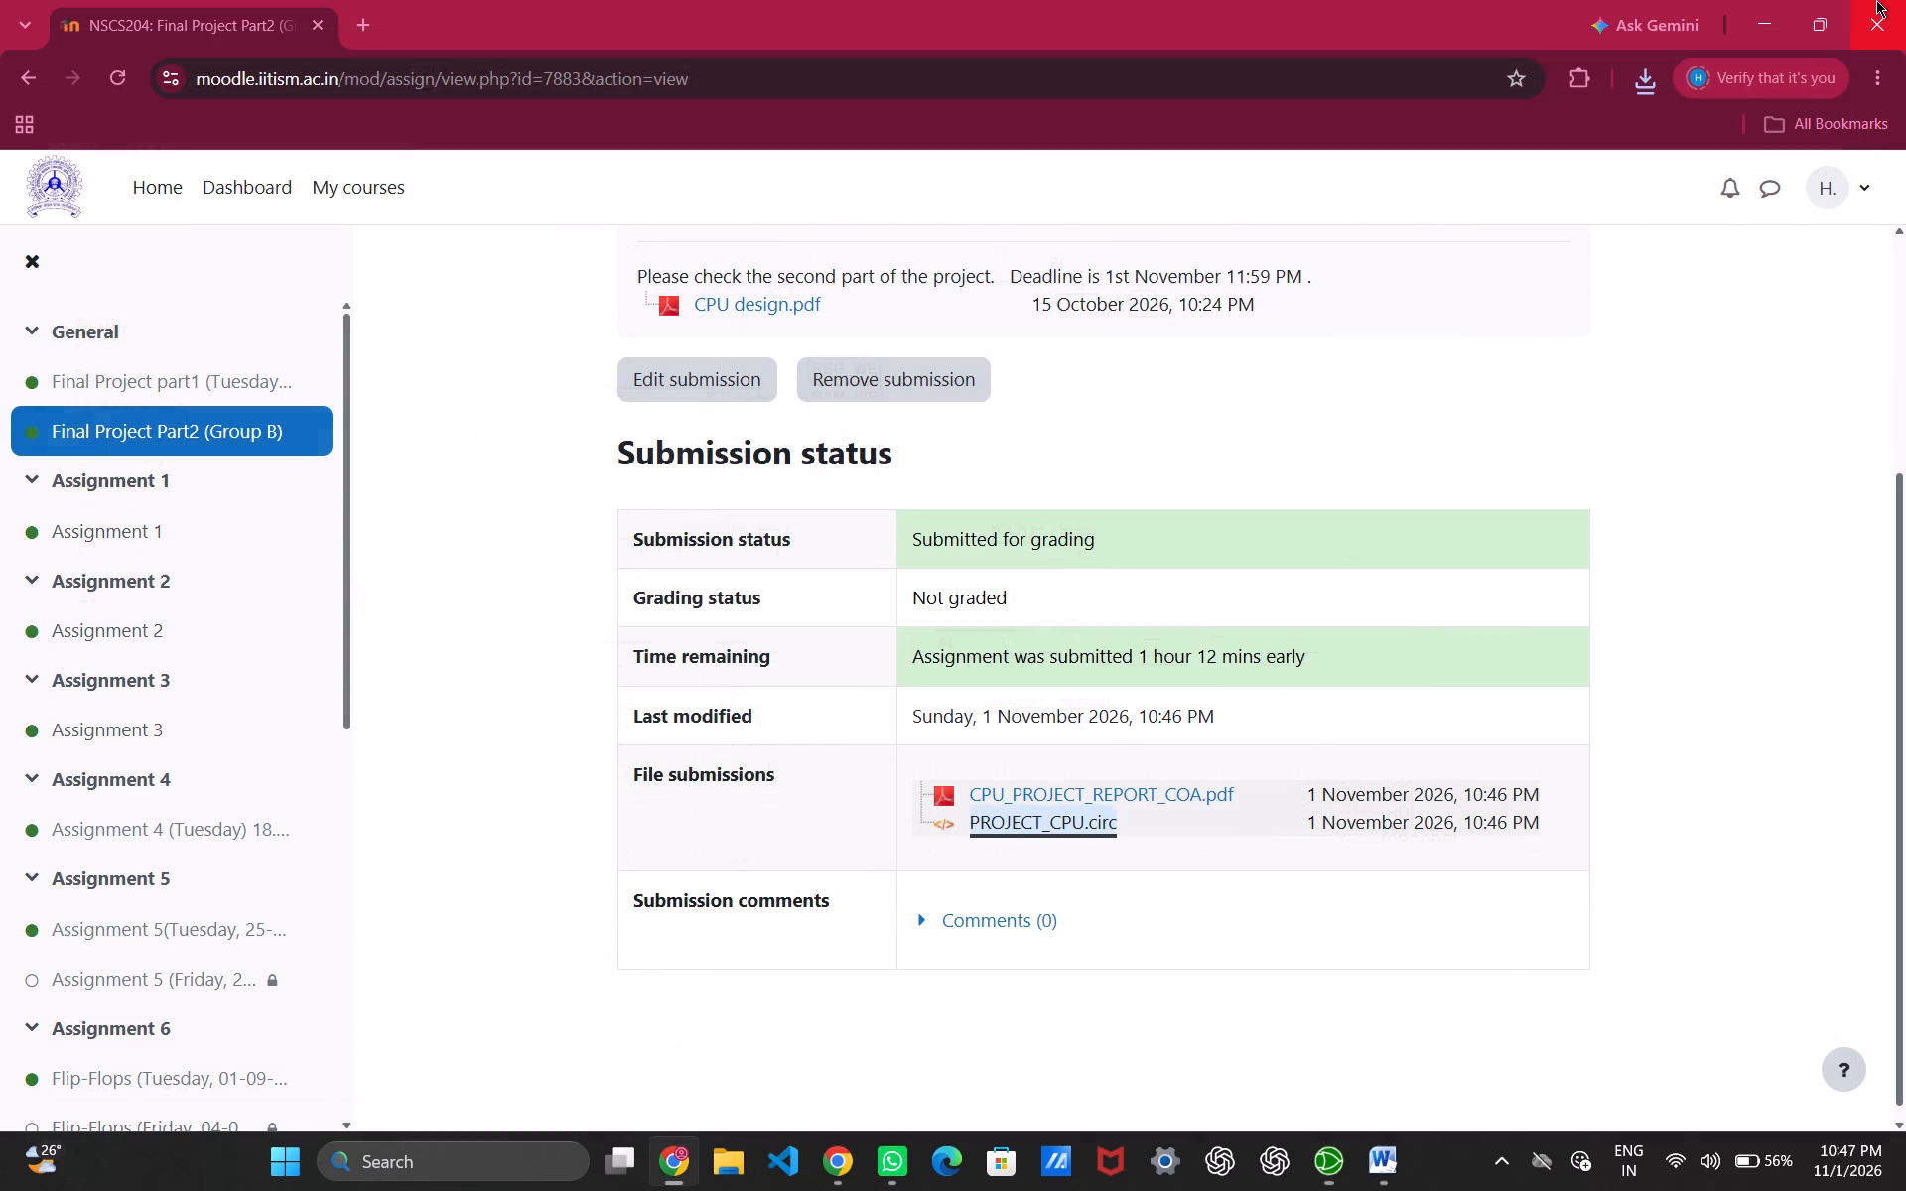
Download the submitted CPU_PROJECT_REPORT_COA.pdf, review it through to the last page, and return to the submission page.
{"action": "left_click", "coordinate": [1028, 800]}
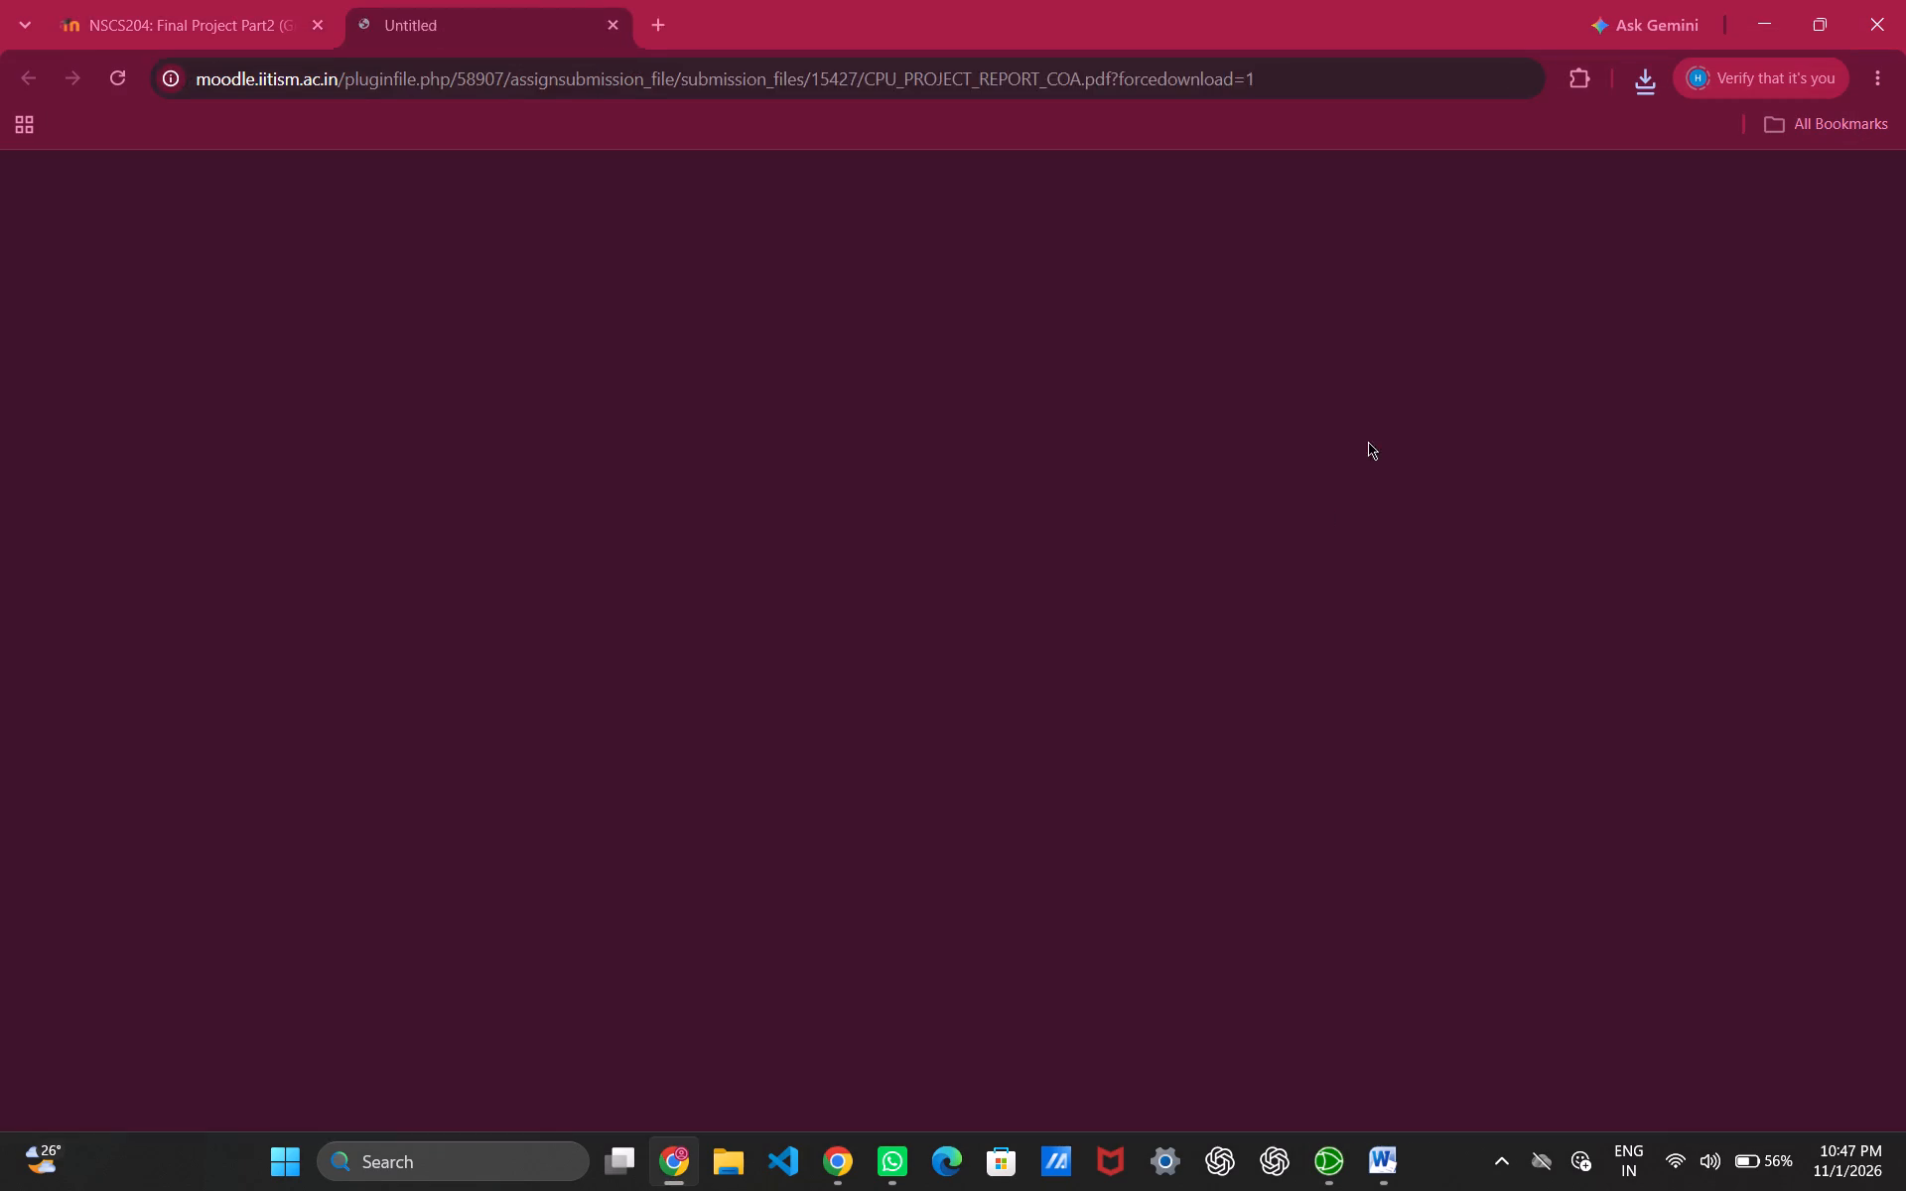
{"action": "left_click", "coordinate": [1651, 80]}
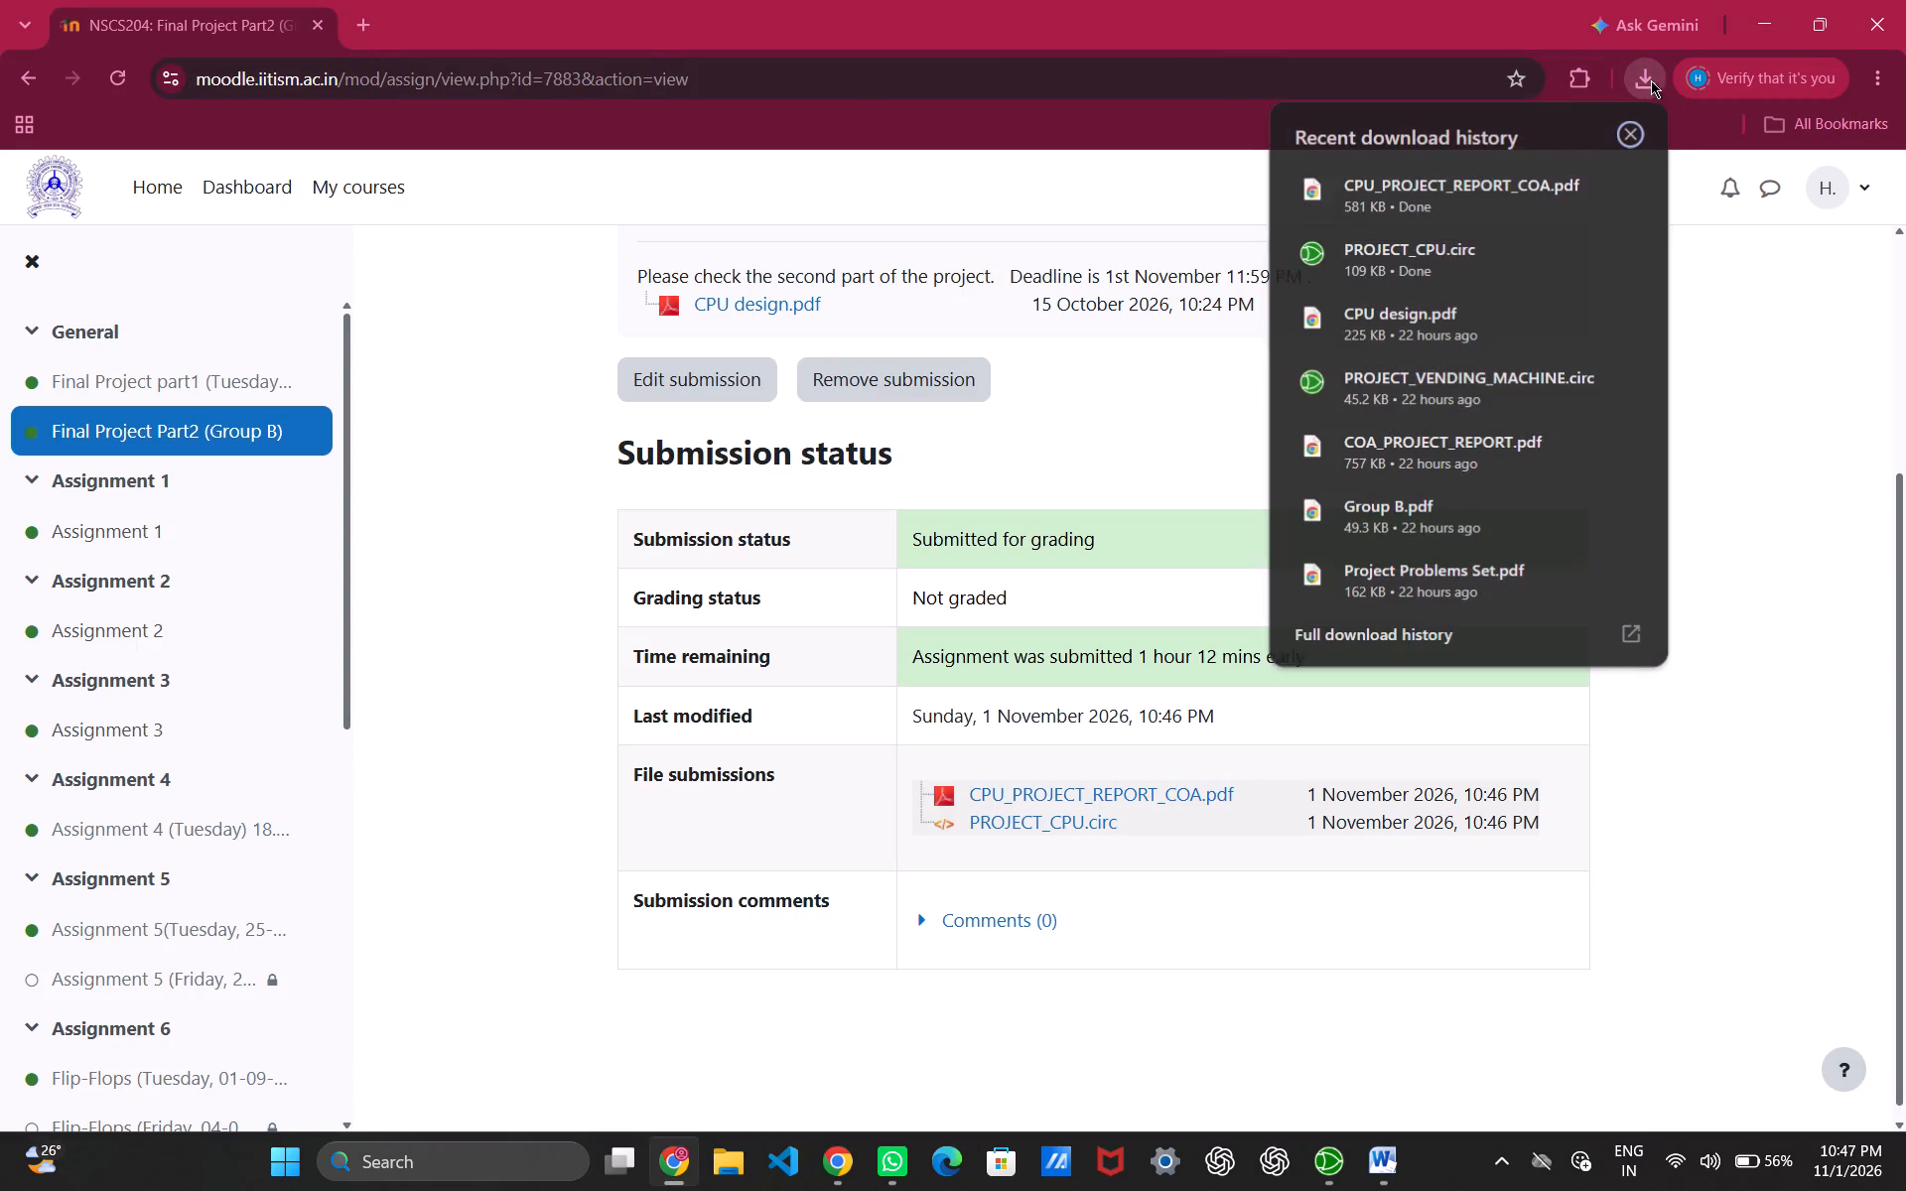
{"action": "left_click", "coordinate": [1441, 196]}
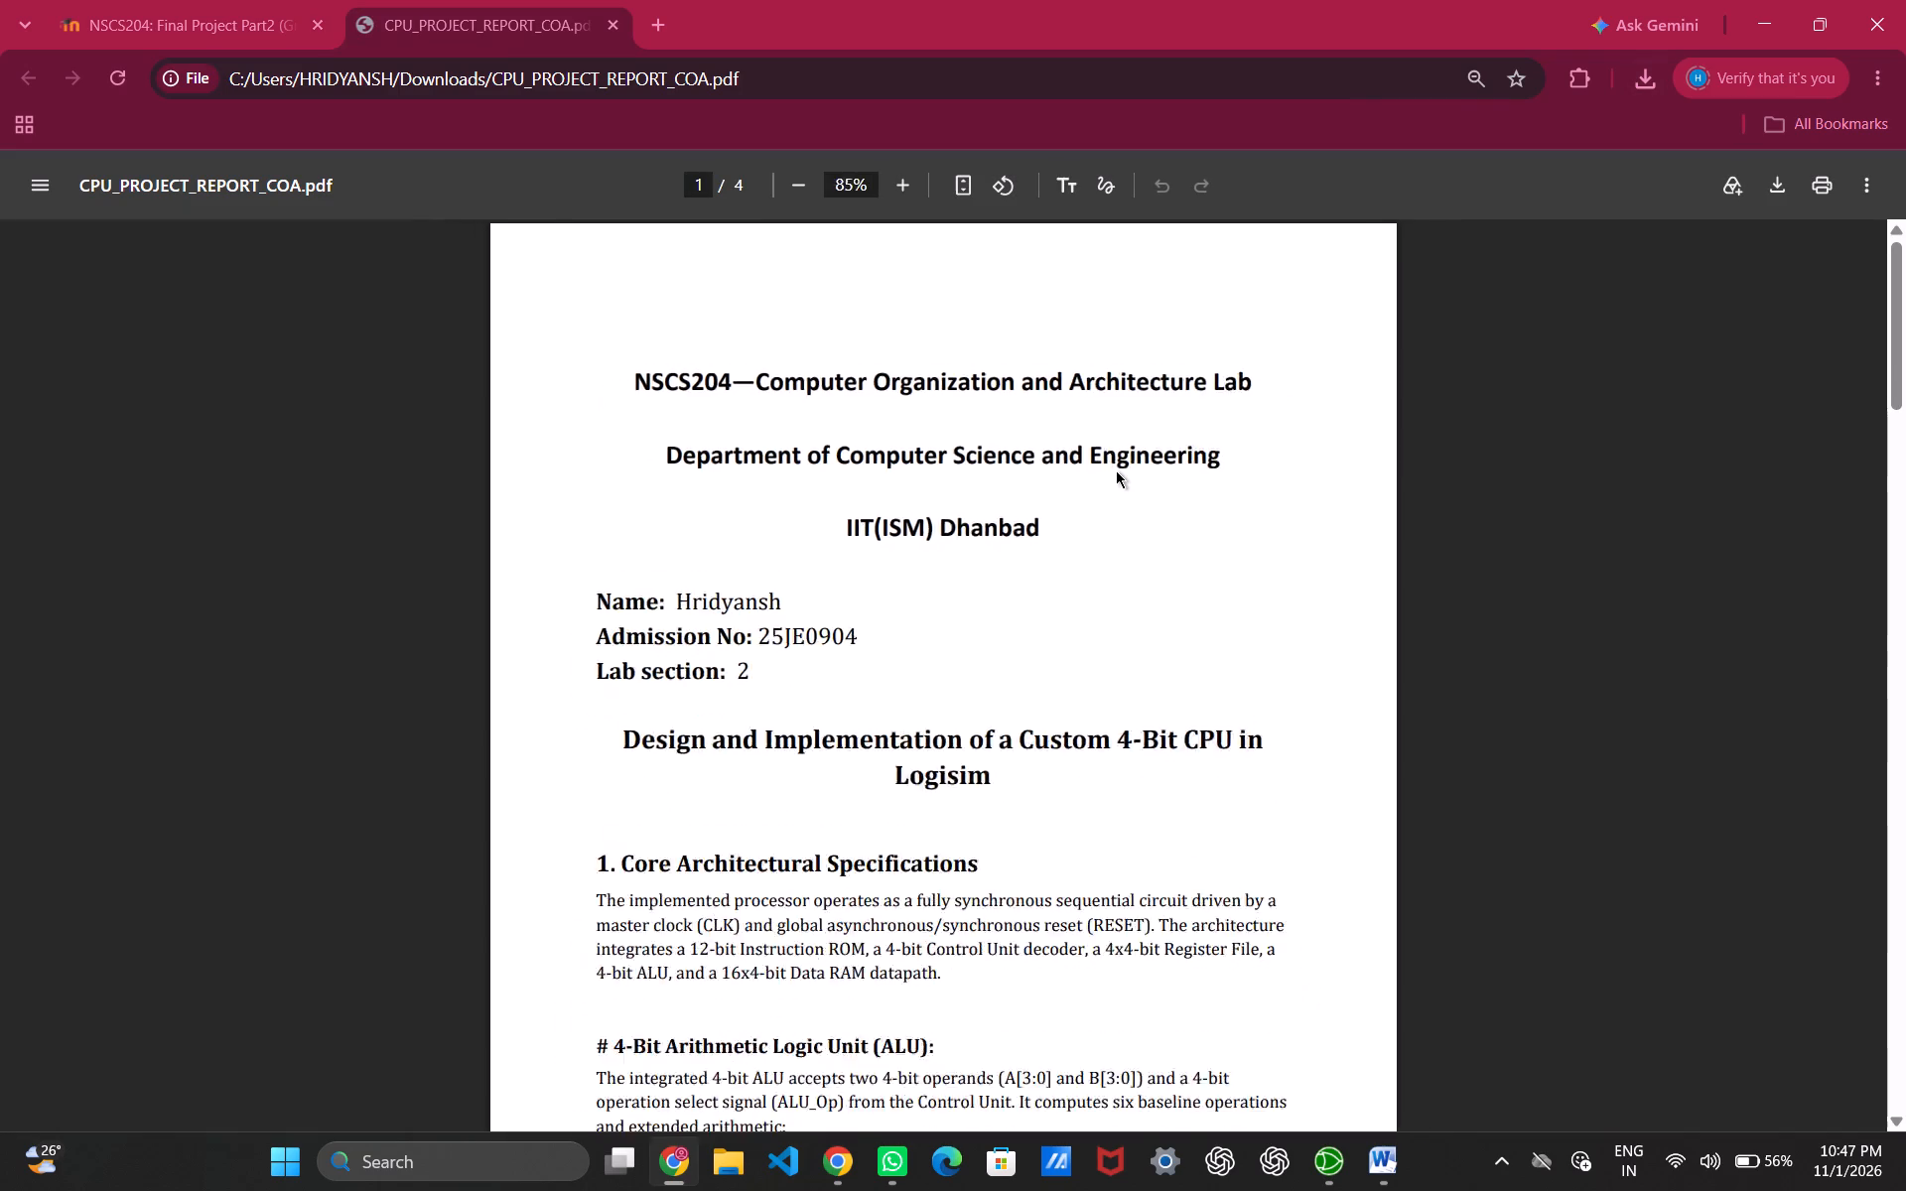
{"action": "scroll", "coordinate": [657, 701], "scroll_direction": "down", "scroll_amount": 7}
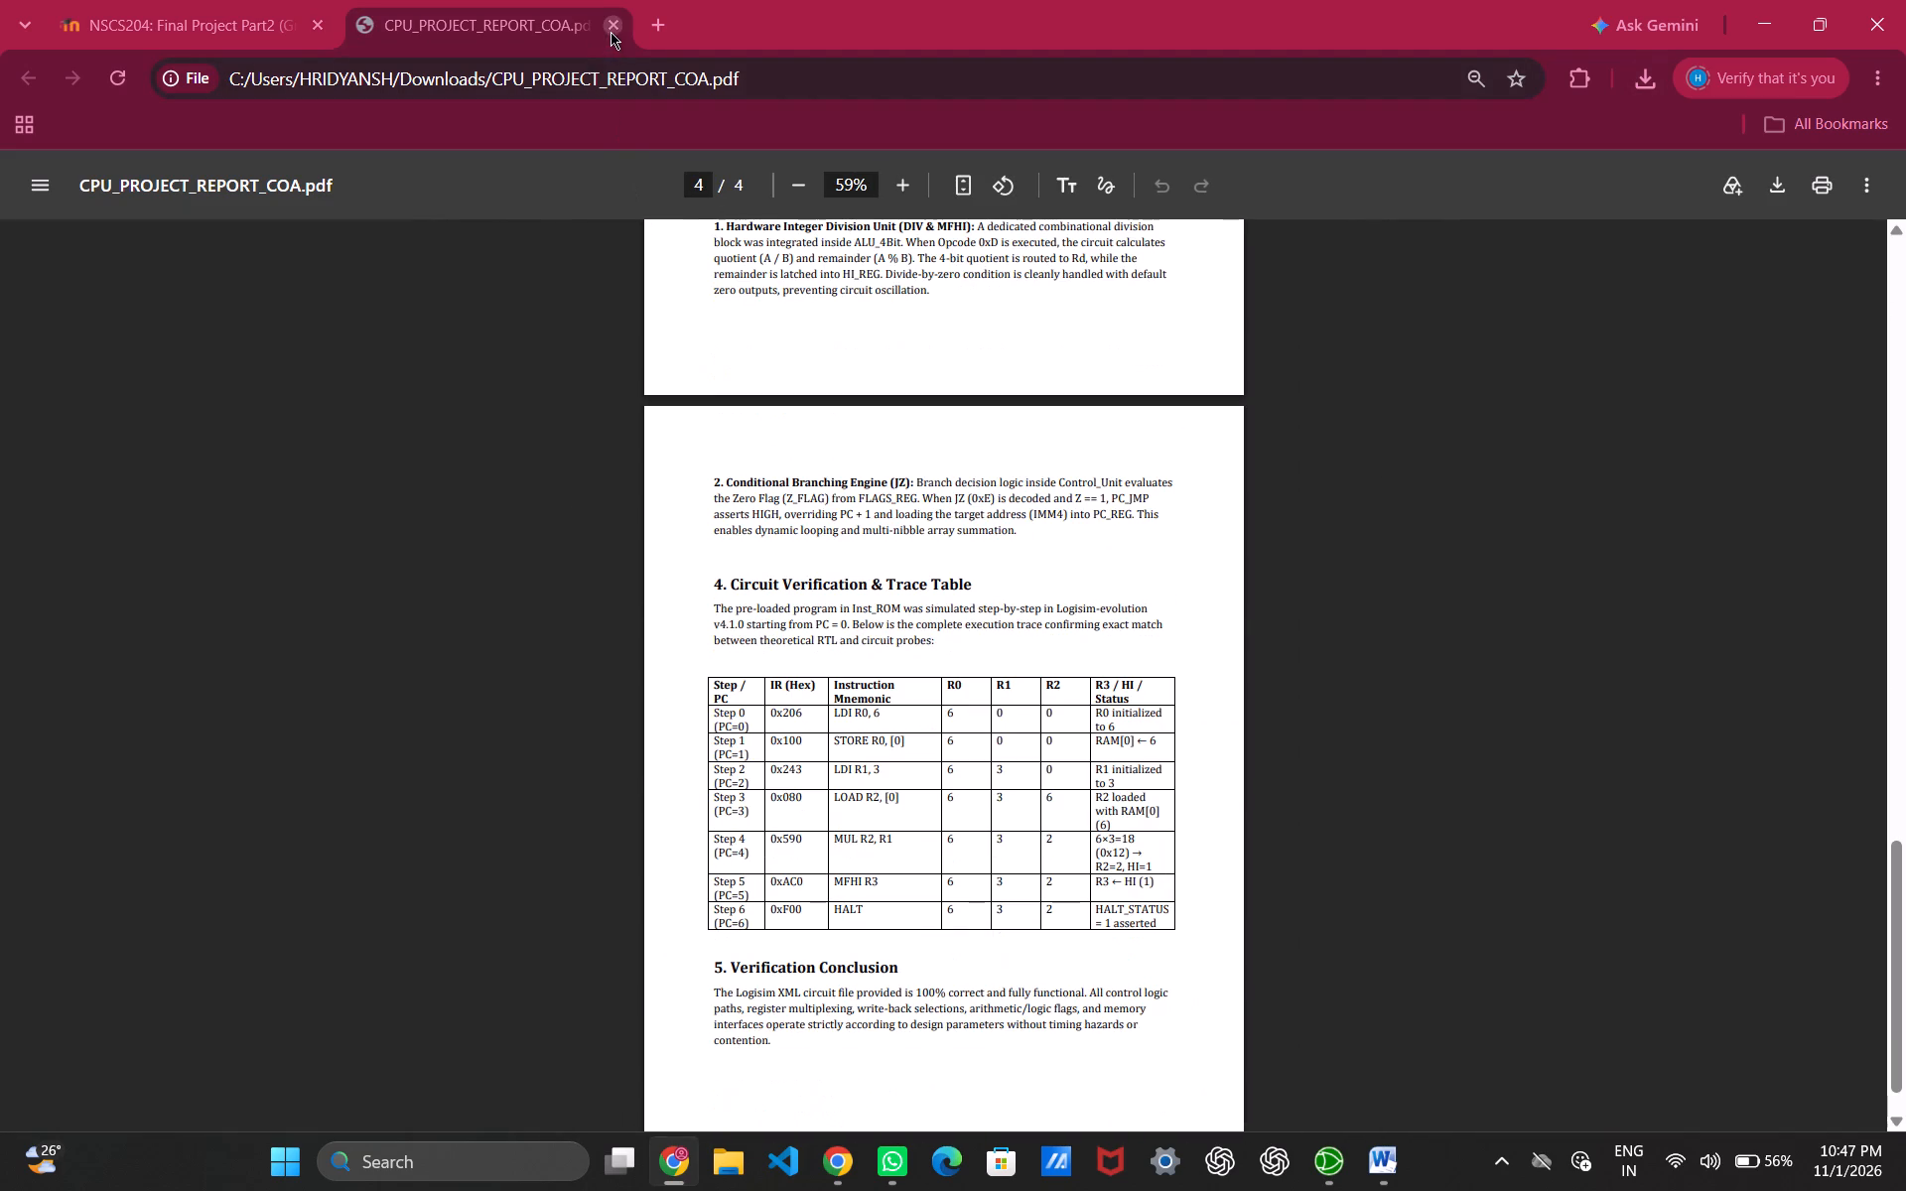
{"action": "left_click", "coordinate": [612, 29]}
{"action": "left_click", "coordinate": [480, 801]}
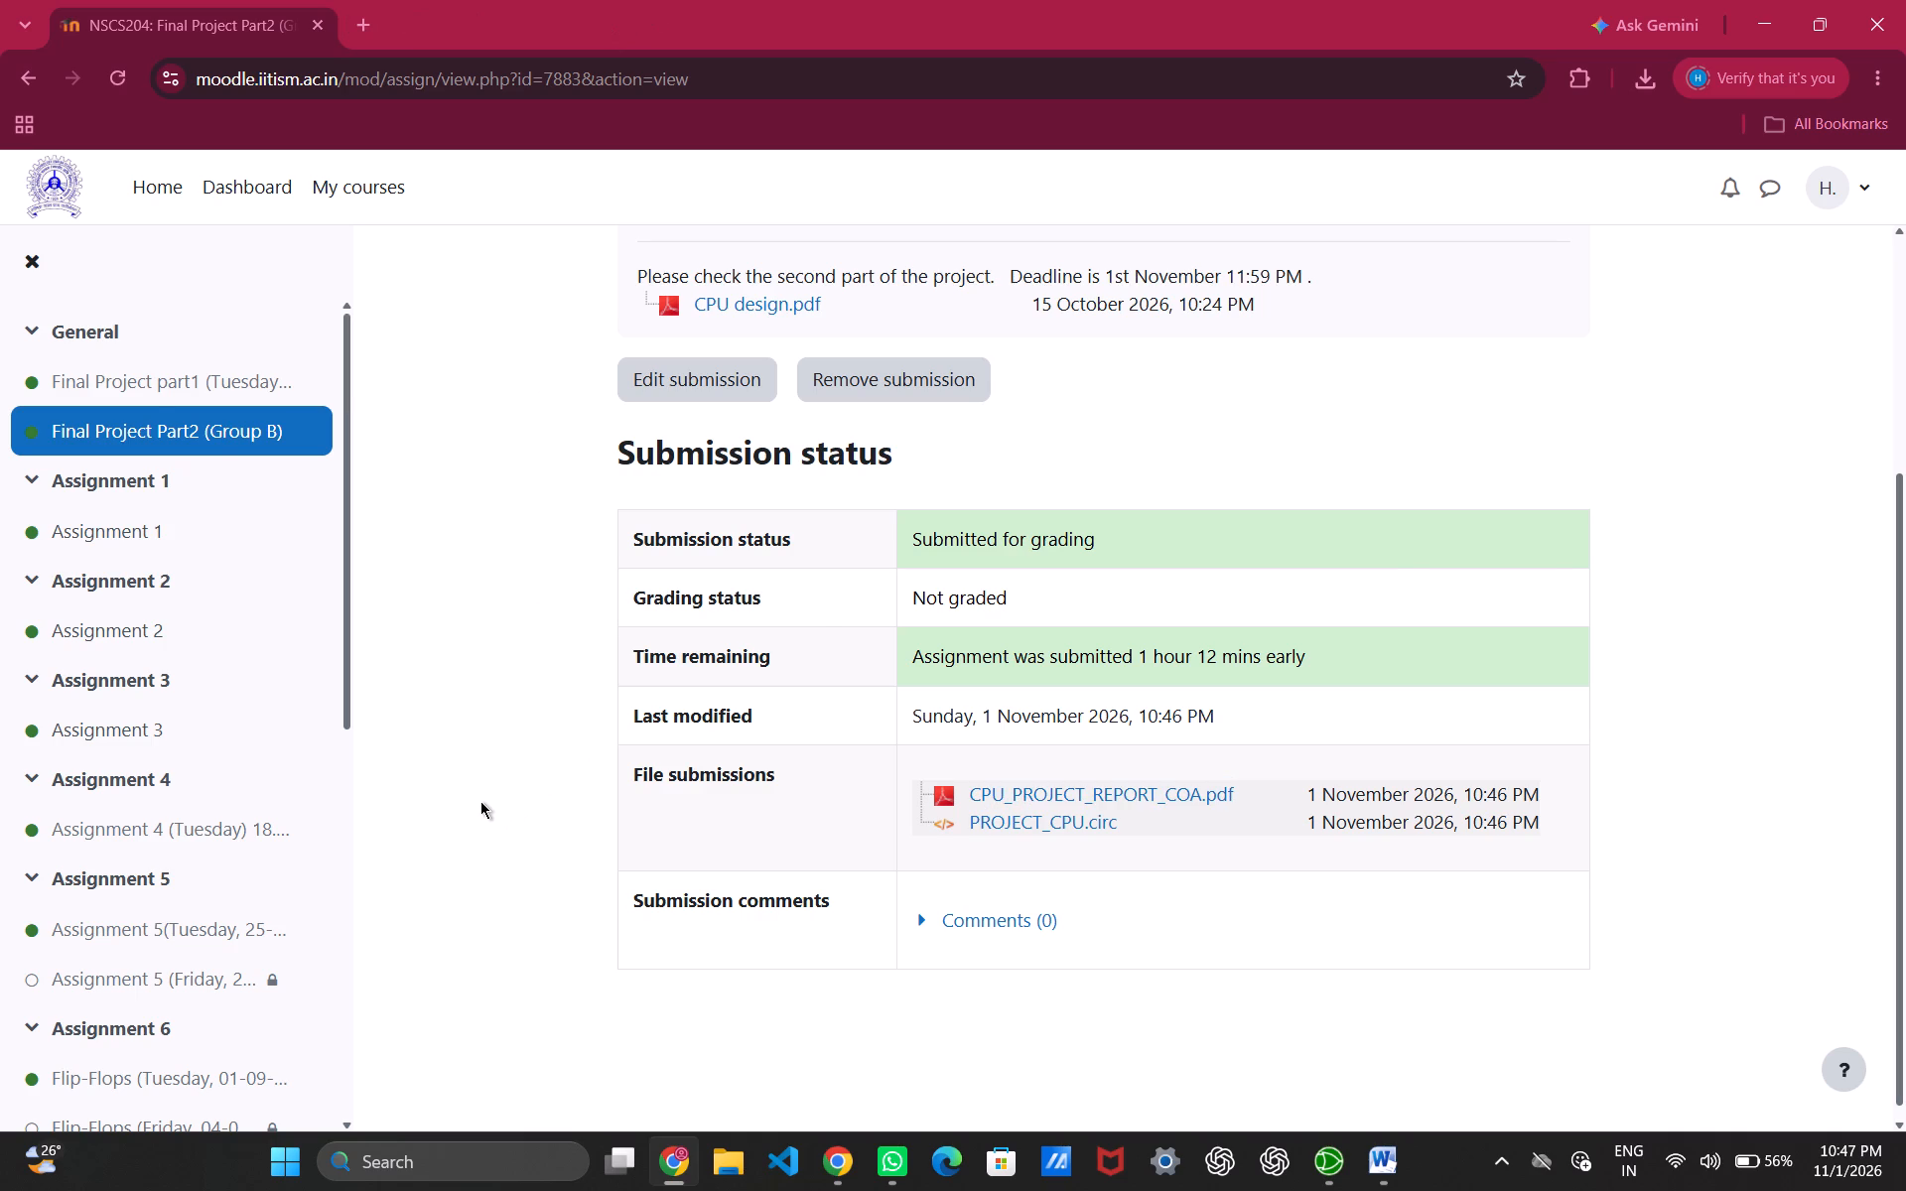
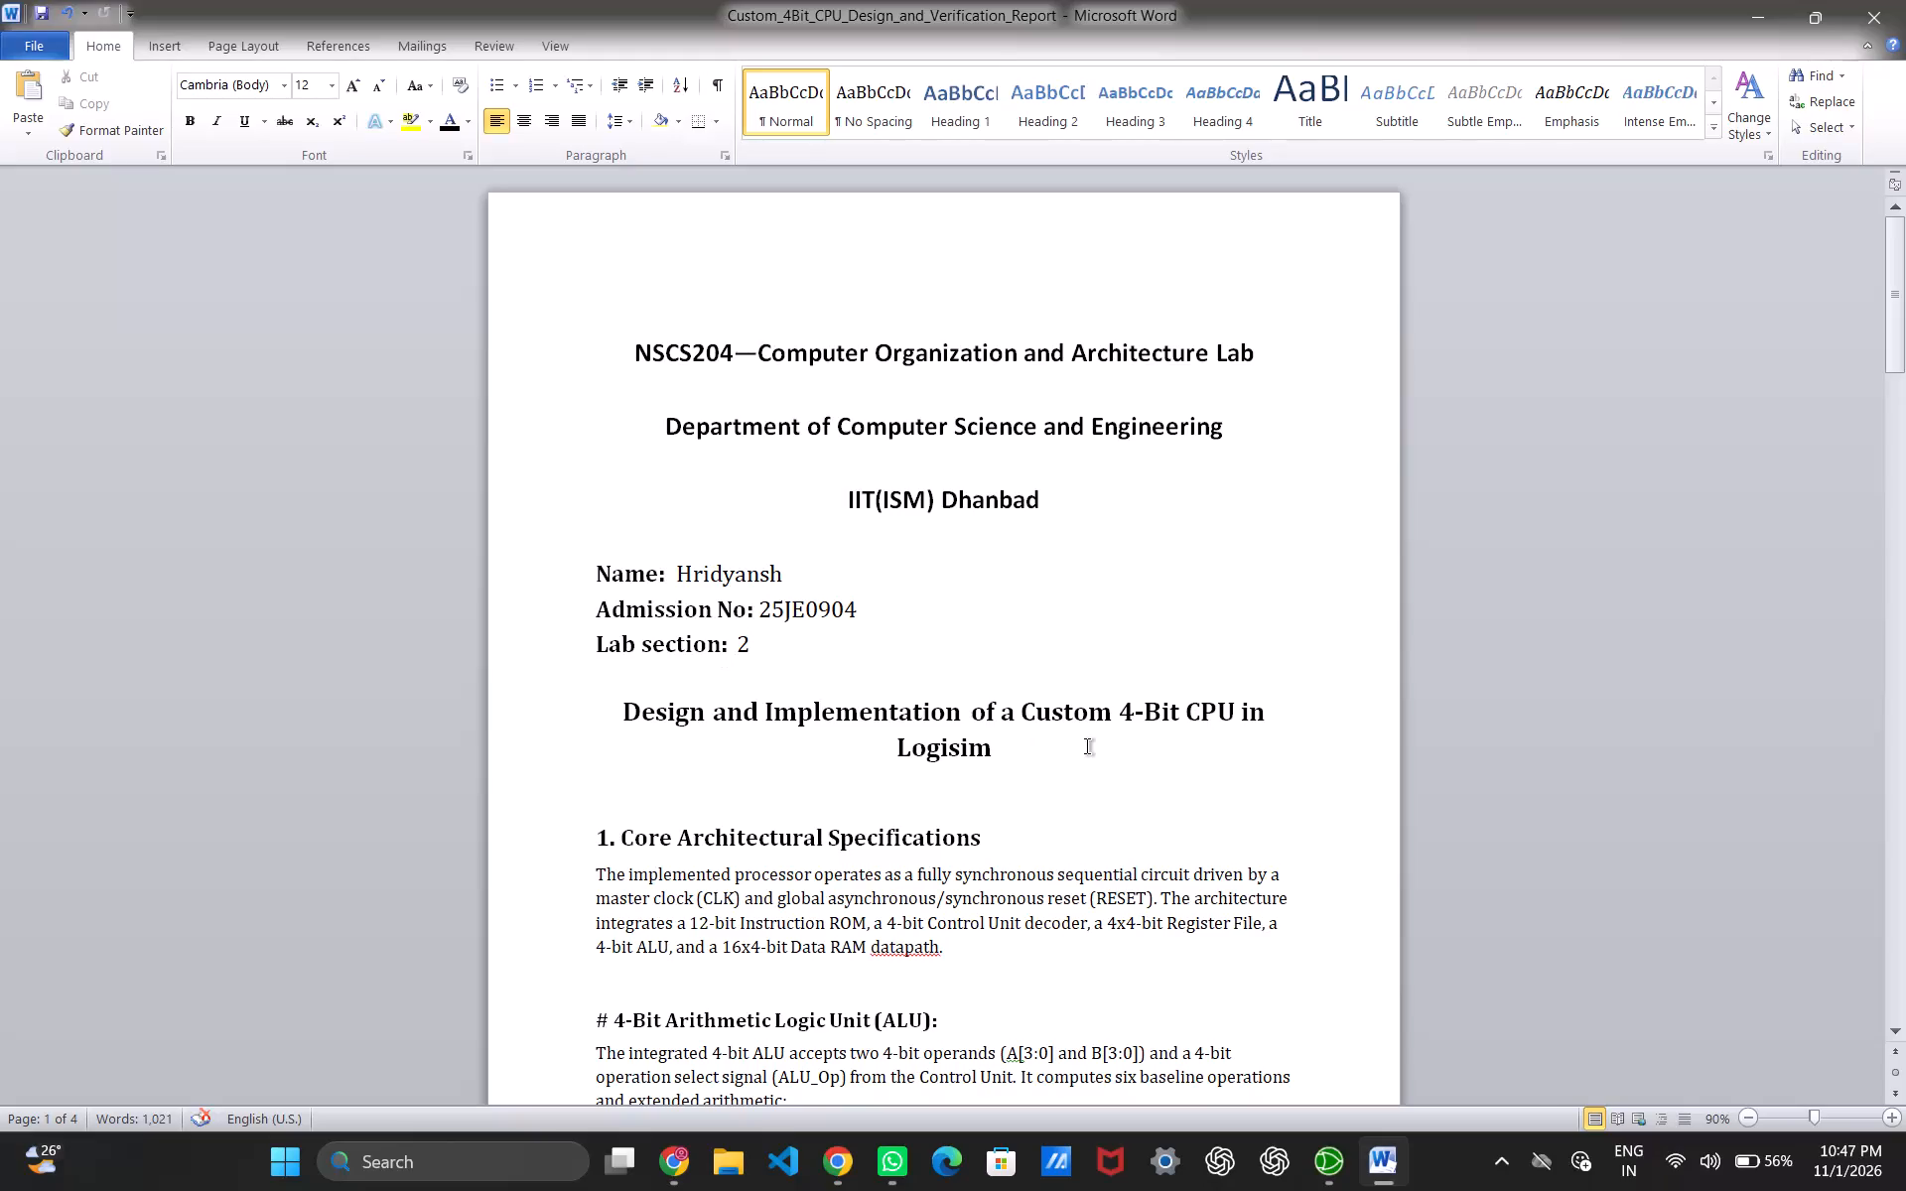
Save the Custom_4Bit_CPU_Design_and_Verification_Report document in Word.
{"action": "key", "text": "ctrl+s"}
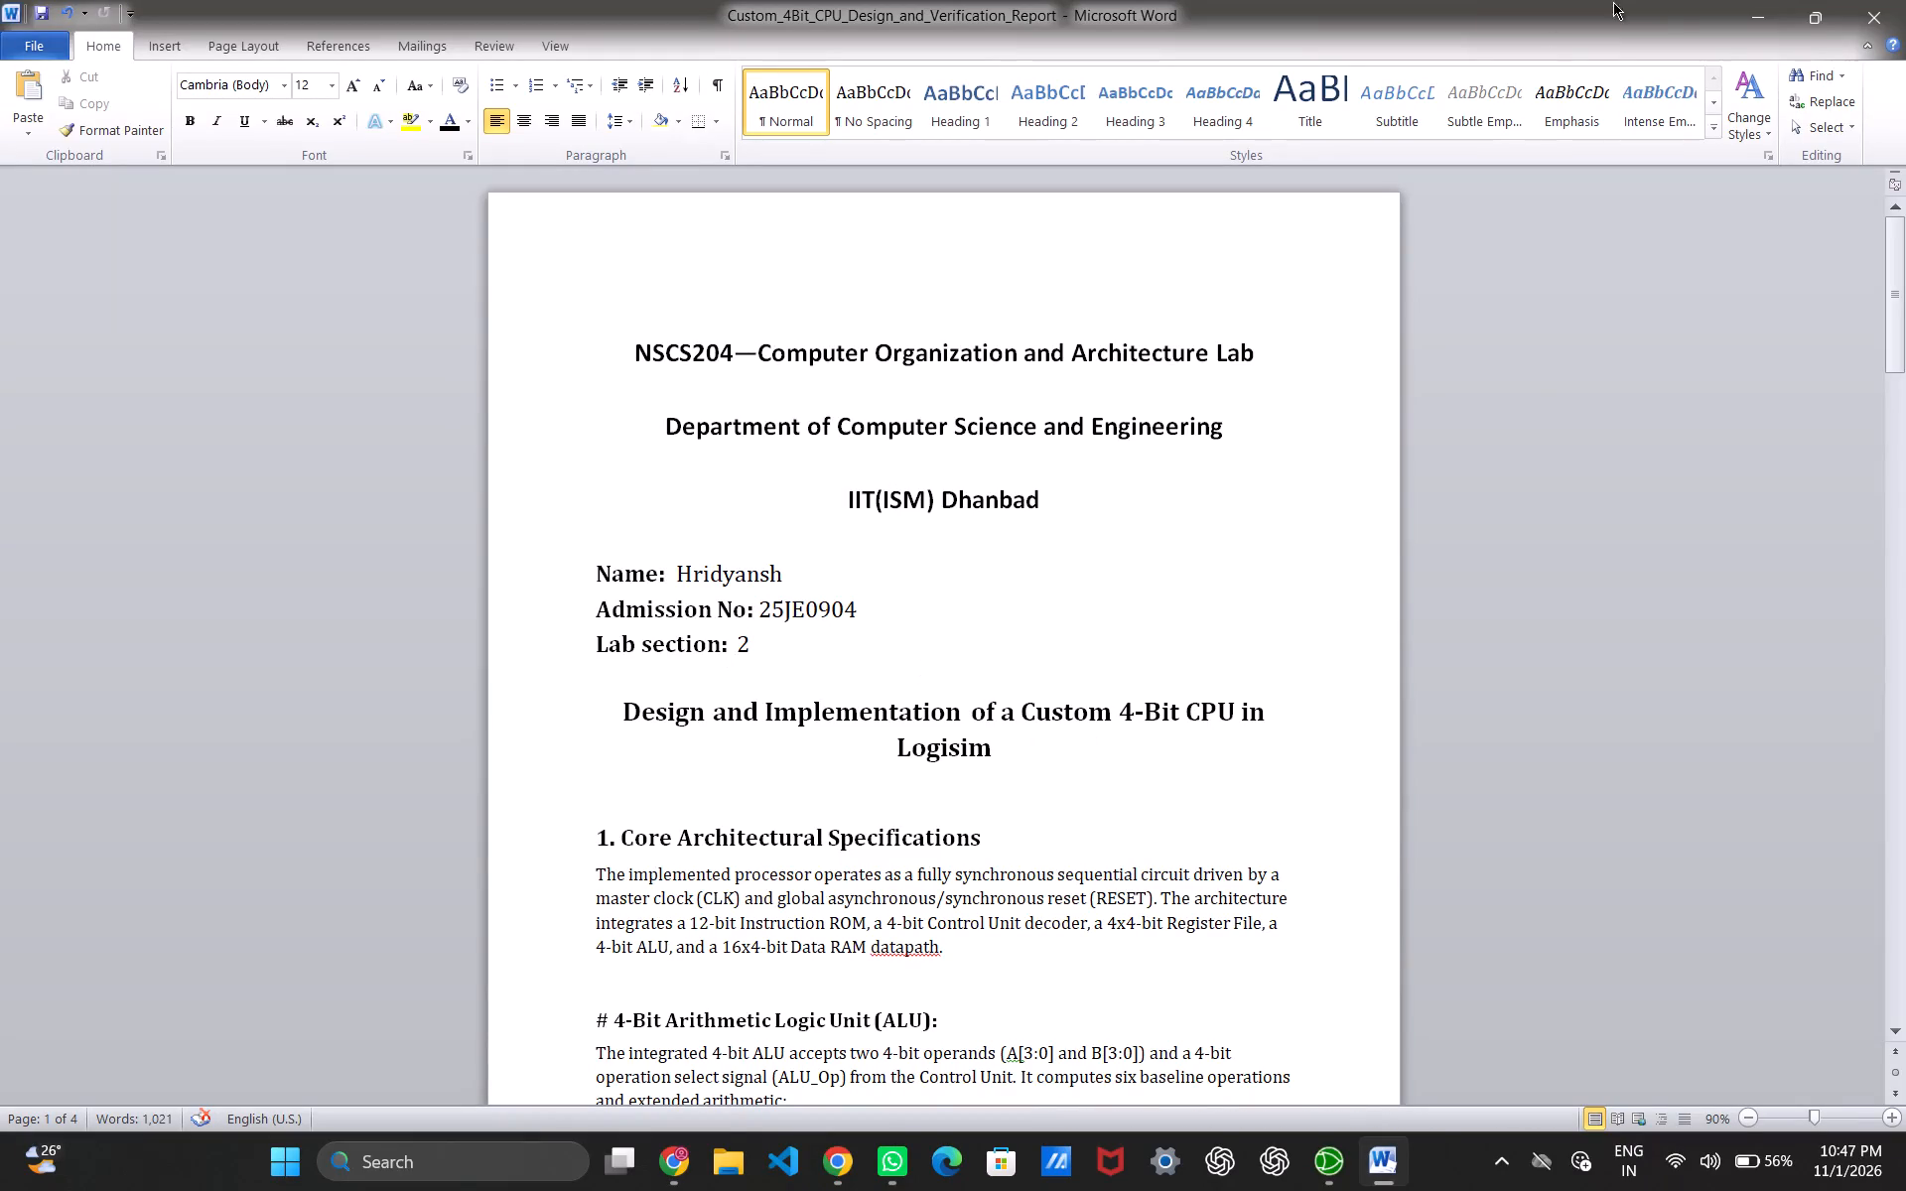